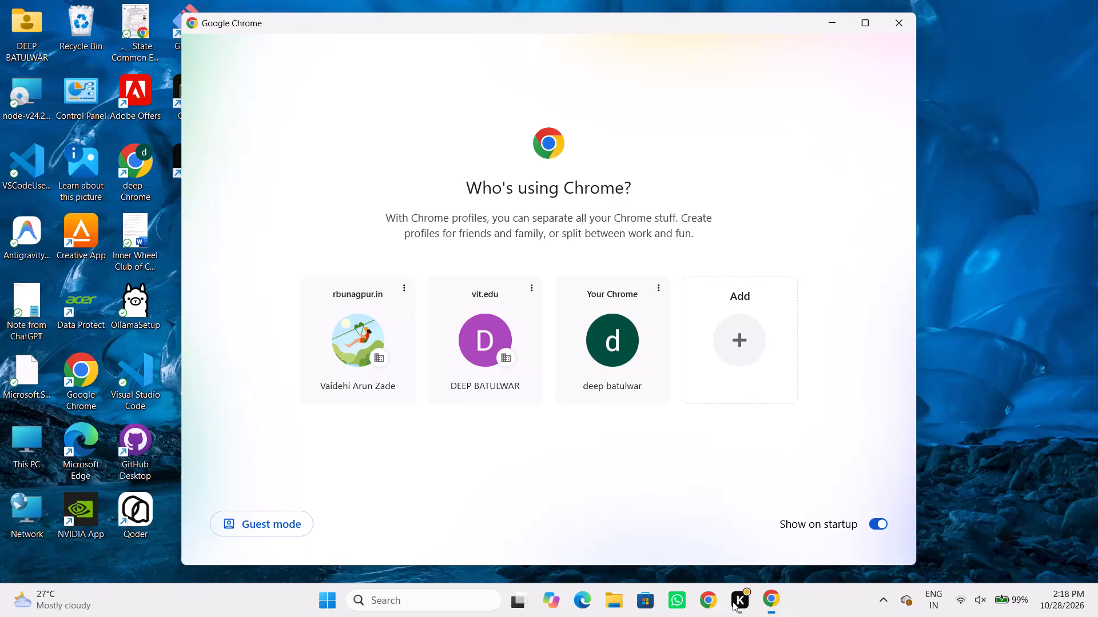
# Open the browser with the "Your Chrome" profile.
pyautogui.click(635, 347)
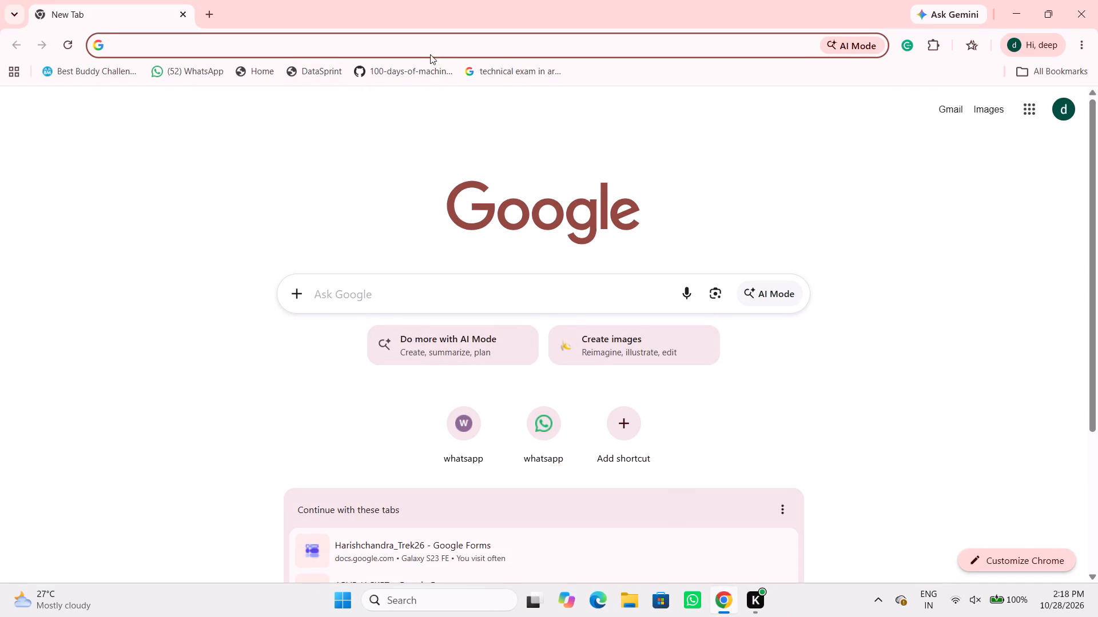
# Begin entering a search or web address in the new tab.
pyautogui.click(443, 44)
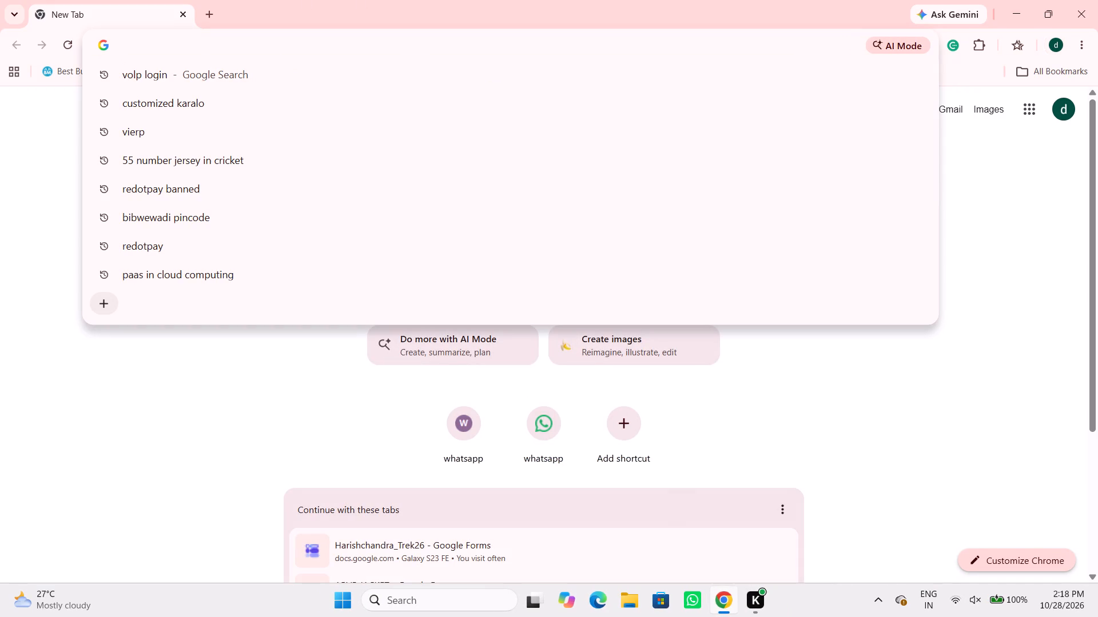
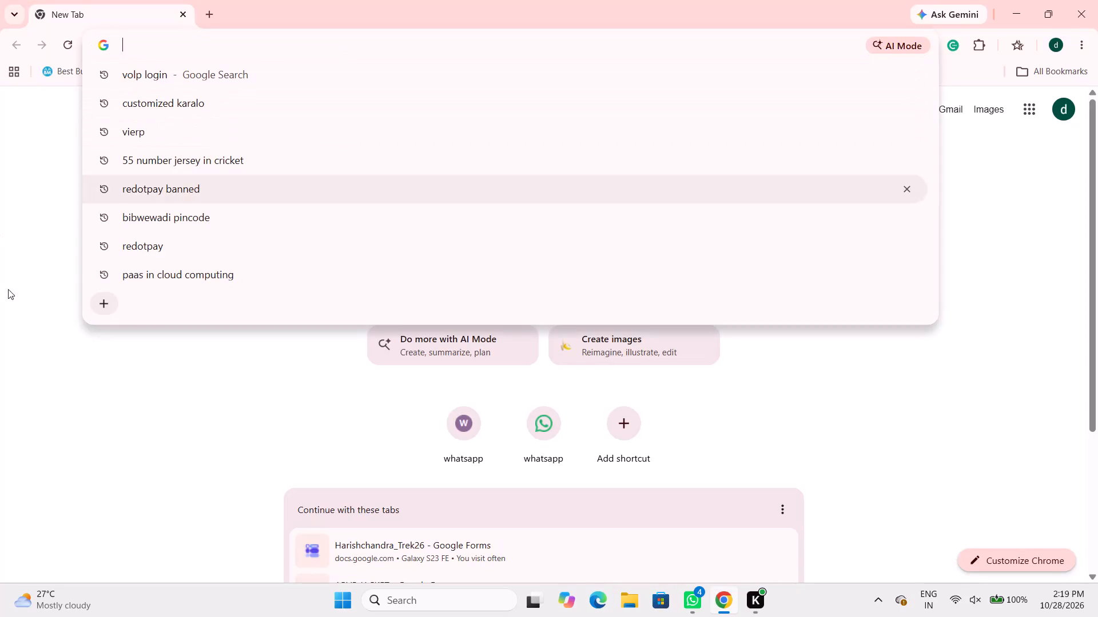
# Dismiss the address bar's search suggestions without choosing one.
pyautogui.click(28, 245)
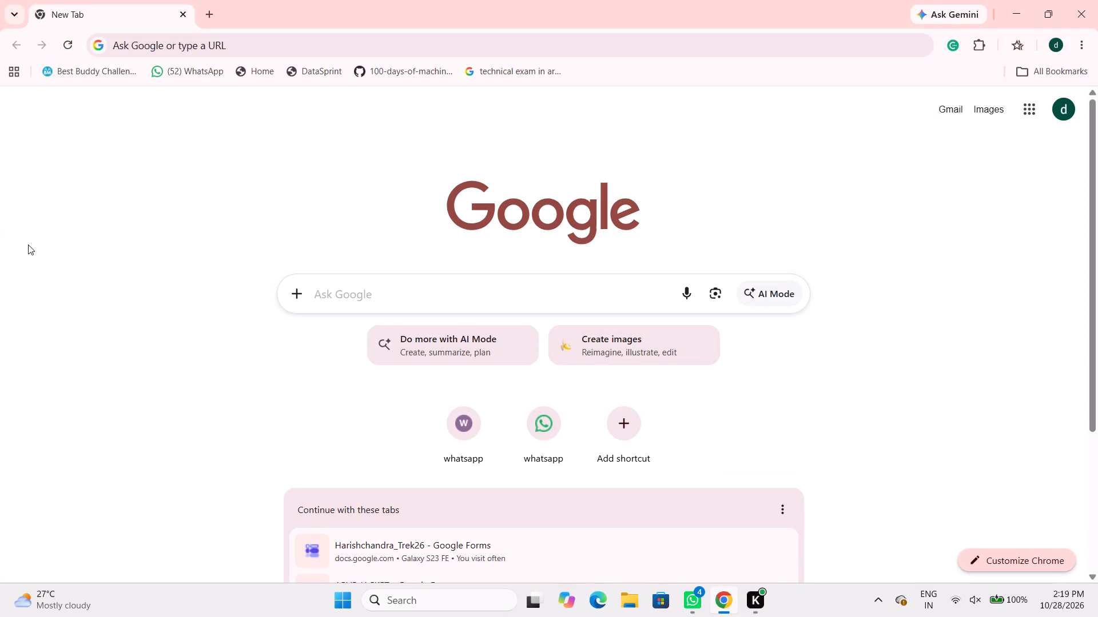
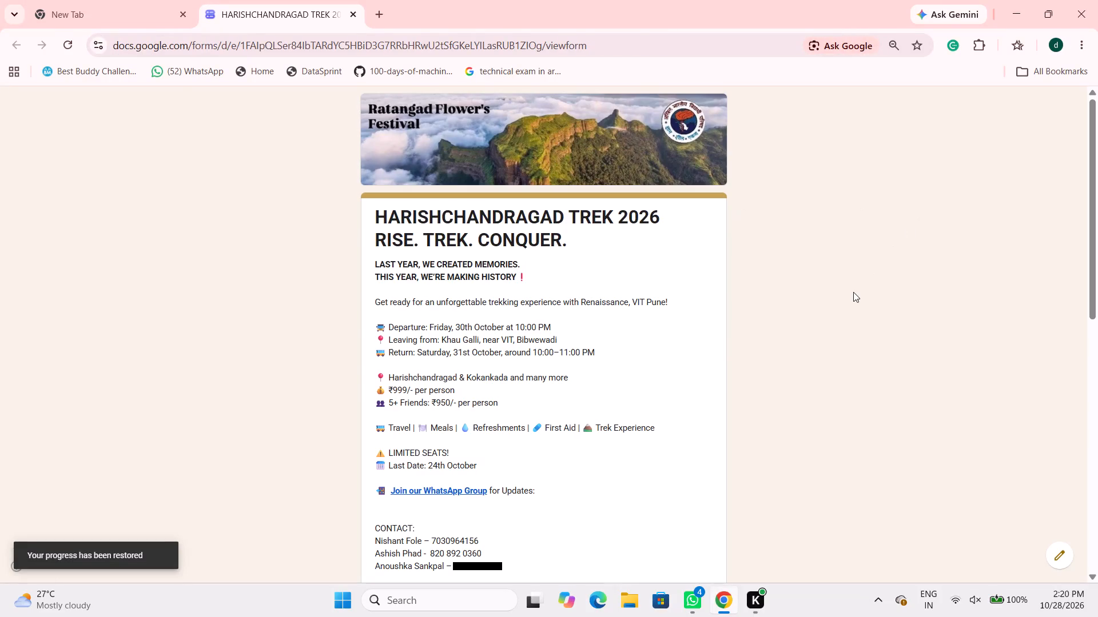
# Switch the Harishchandragad Trek 2026 form to editing and open its collected responses in the linked Google Sheets spreadsheet.
pyautogui.click(1064, 559)
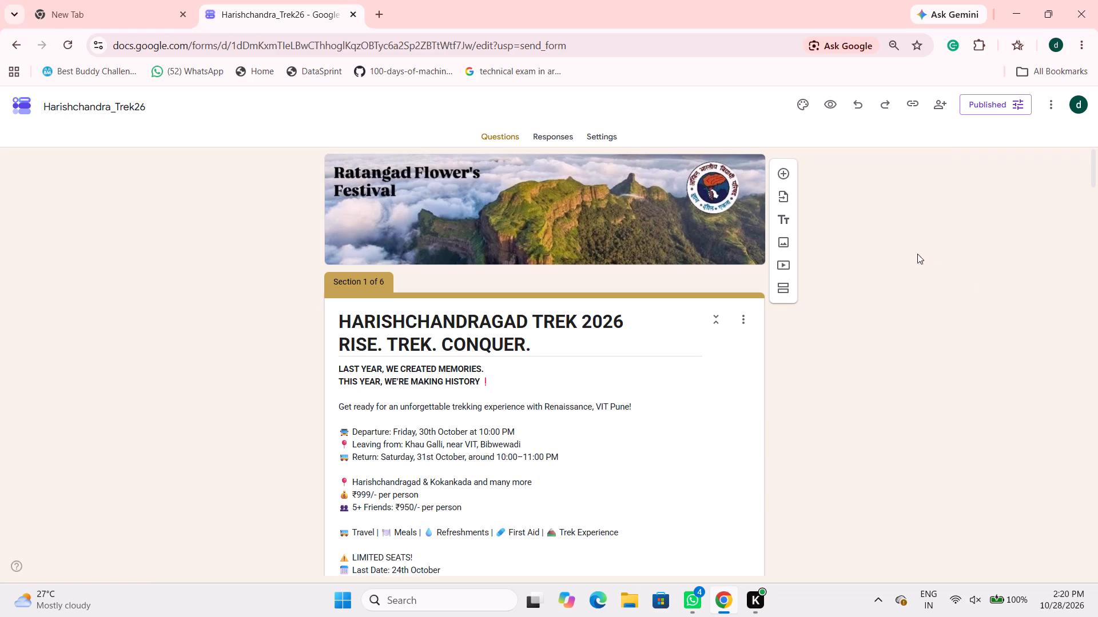
pyautogui.click(559, 136)
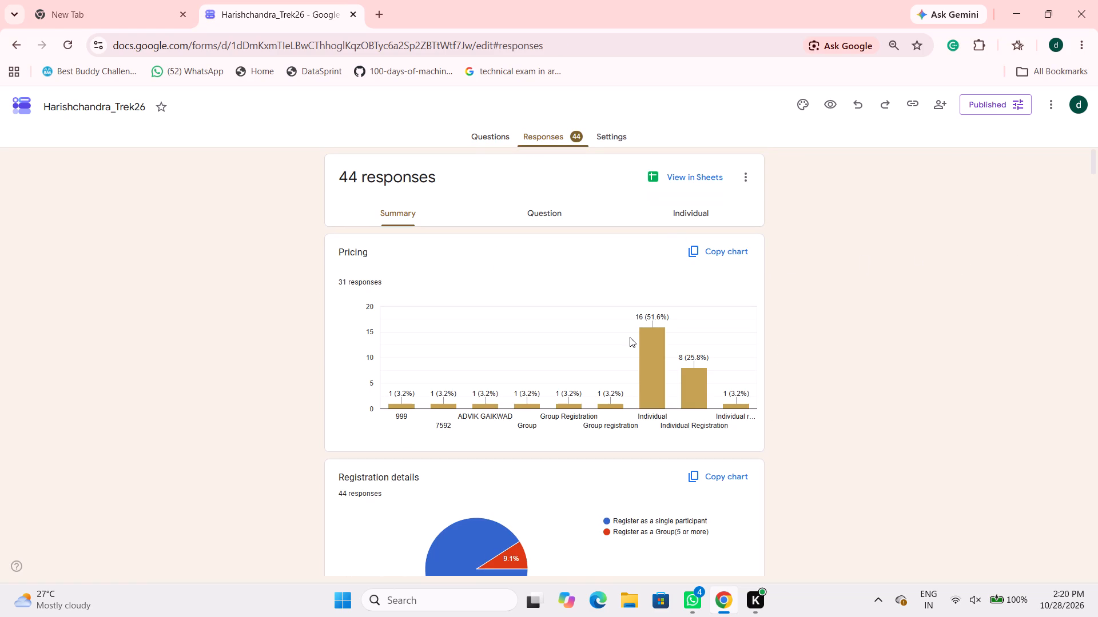
pyautogui.click(696, 180)
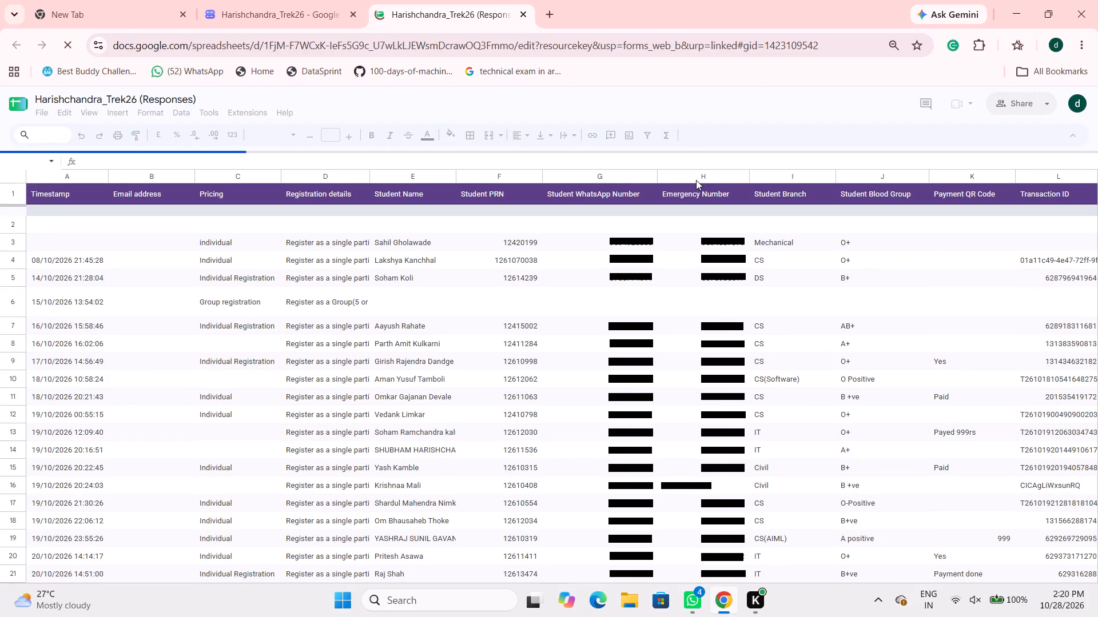
# Review the latest registration entries at the end of the Harishchandra_Trek26 form responses sheet.
pyautogui.scroll(-3, 696, 180)
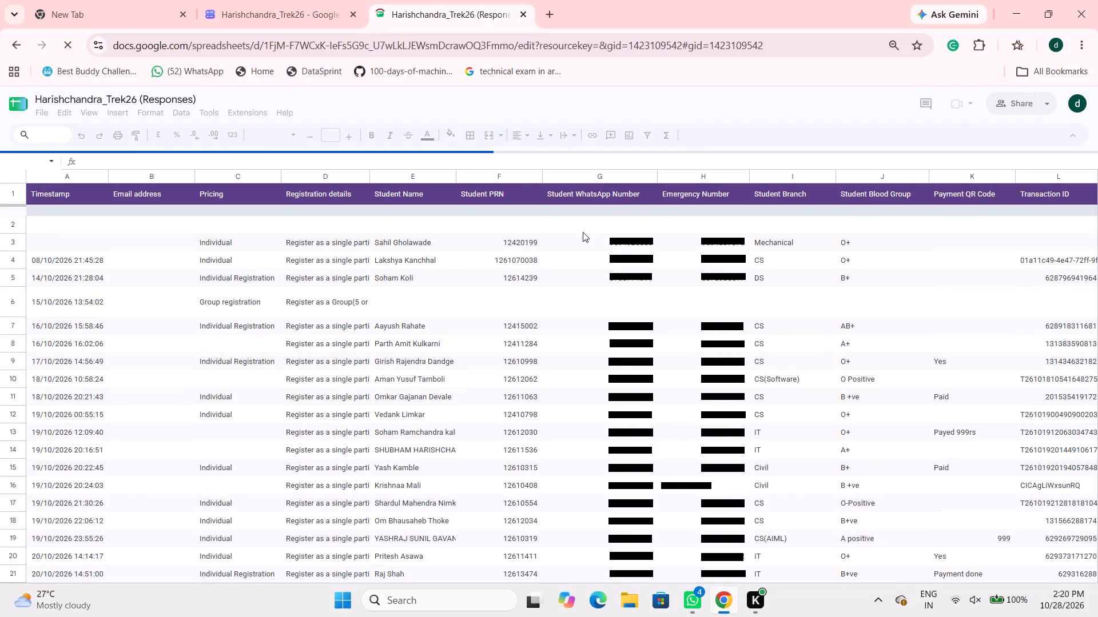
pyautogui.scroll(-3, 583, 232)
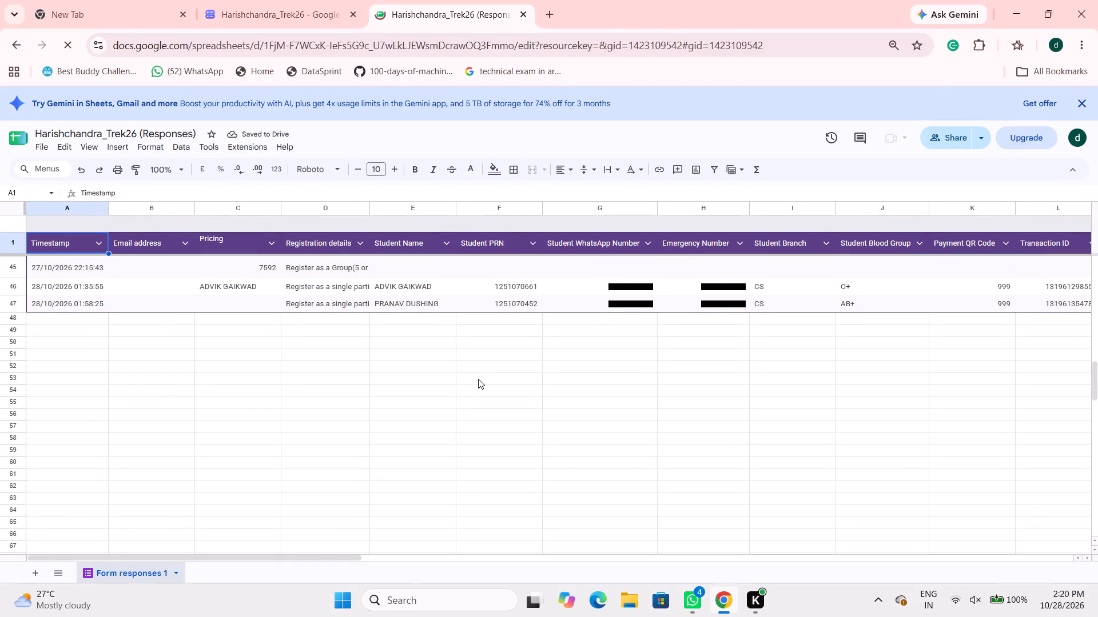
pyautogui.scroll(2, 478, 379)
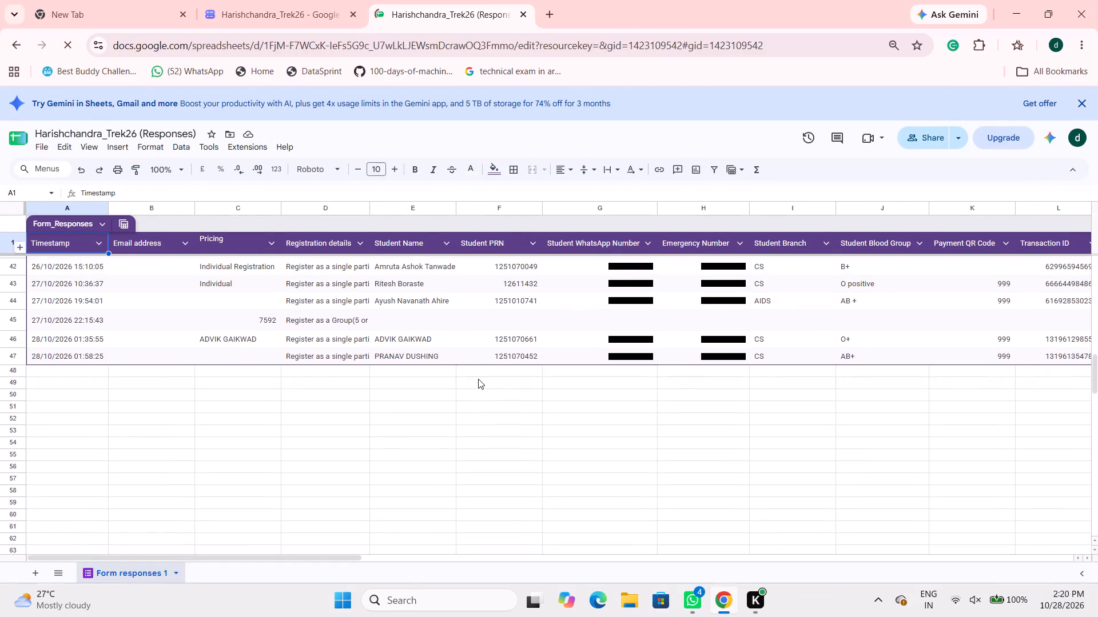
pyautogui.scroll(2, 478, 379)
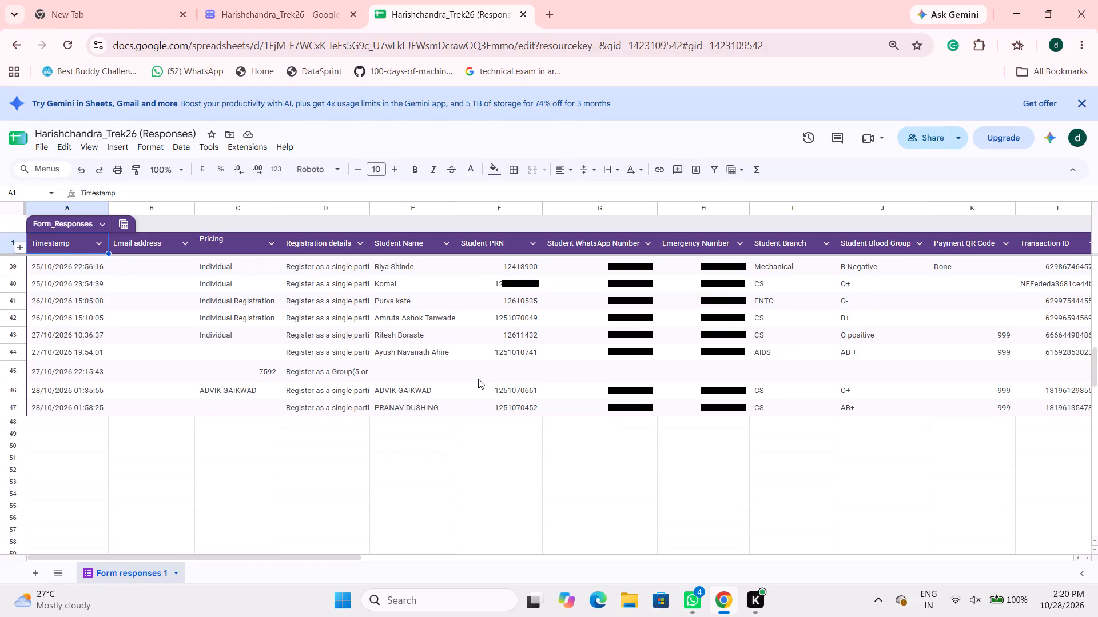
# Examine the latest registration entries across all columns, from payment and group leader details through to the declaration columns.
pyautogui.scroll(1, 478, 379)
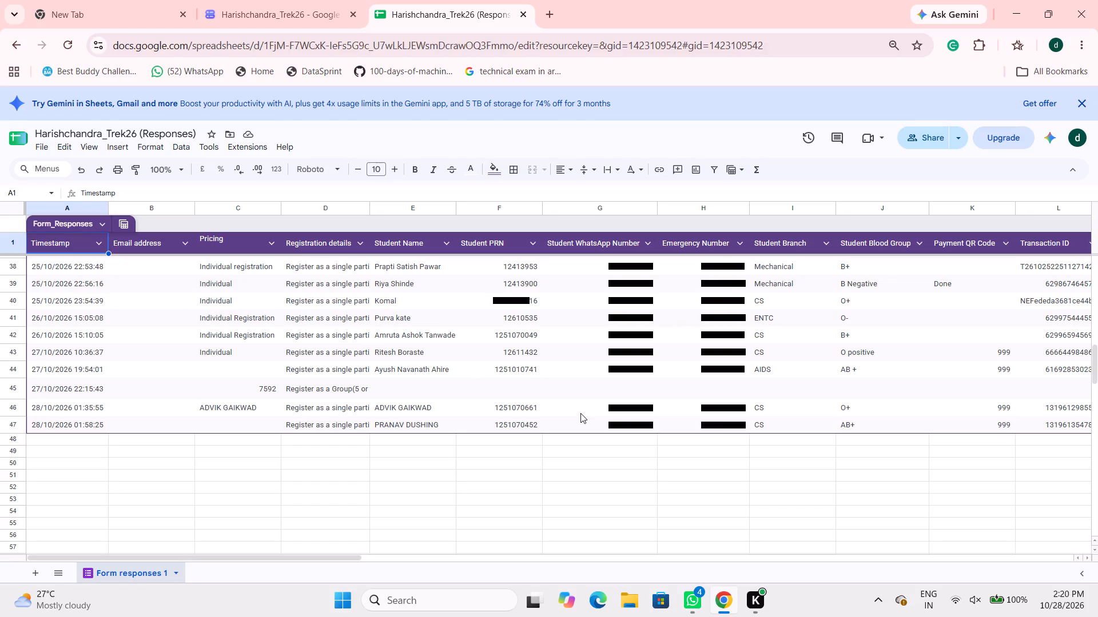
pyautogui.hscroll(-3, 580, 413)
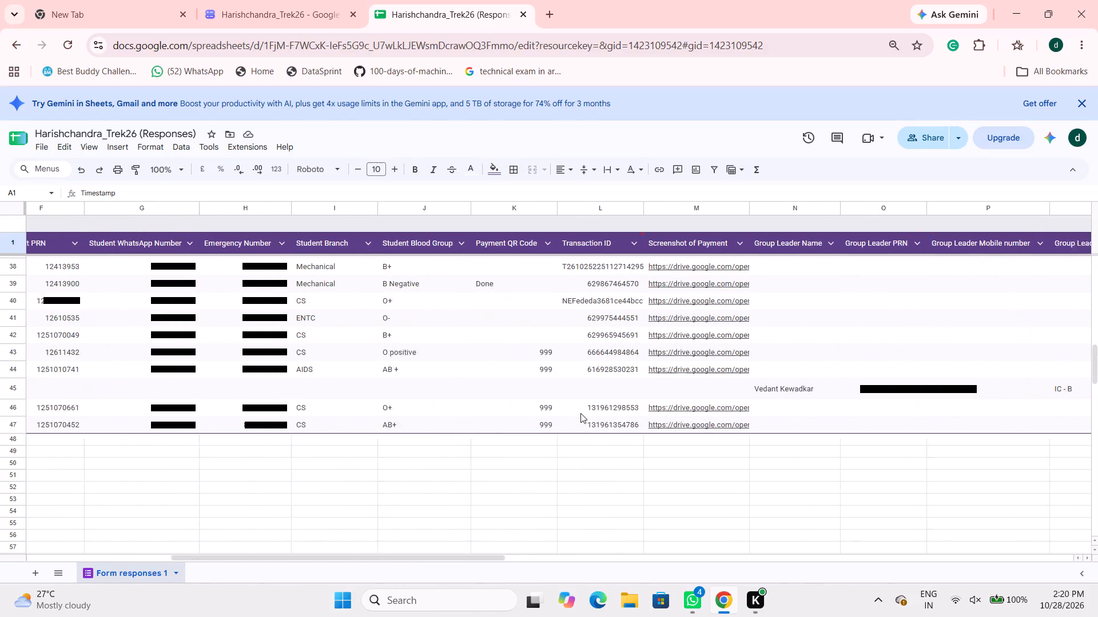
pyautogui.hscroll(-18, 580, 413)
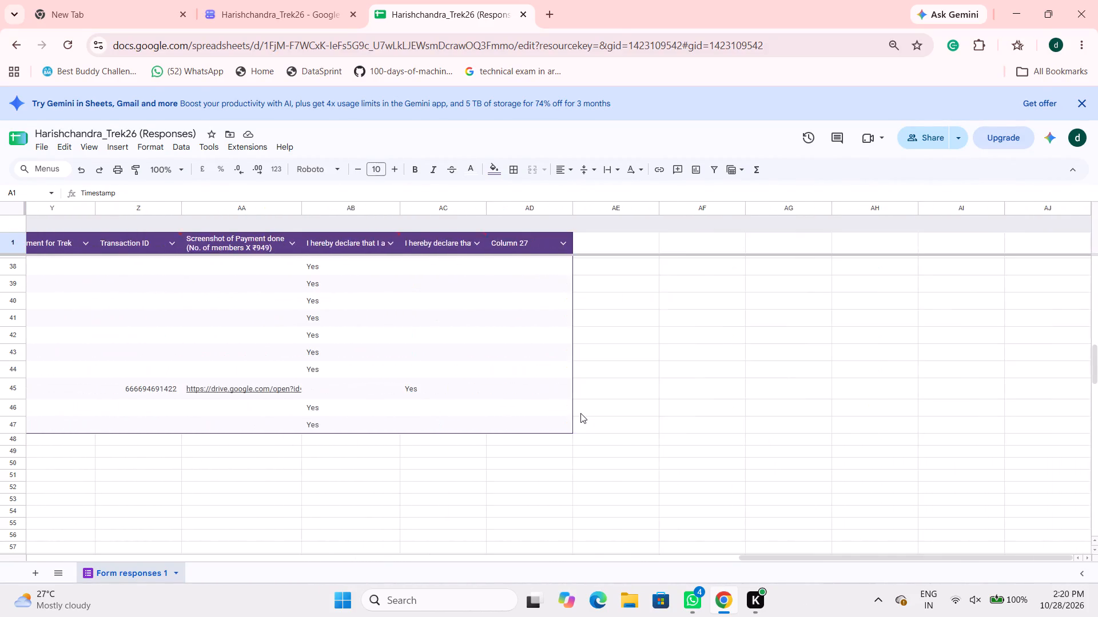
pyautogui.hscroll(3, 580, 413)
# Look over the registration table from its first entries down to the latest ones, checking names, PRNs, branches and payment details.
pyautogui.scroll(13, 580, 413)
pyautogui.hscroll(5, 580, 413)
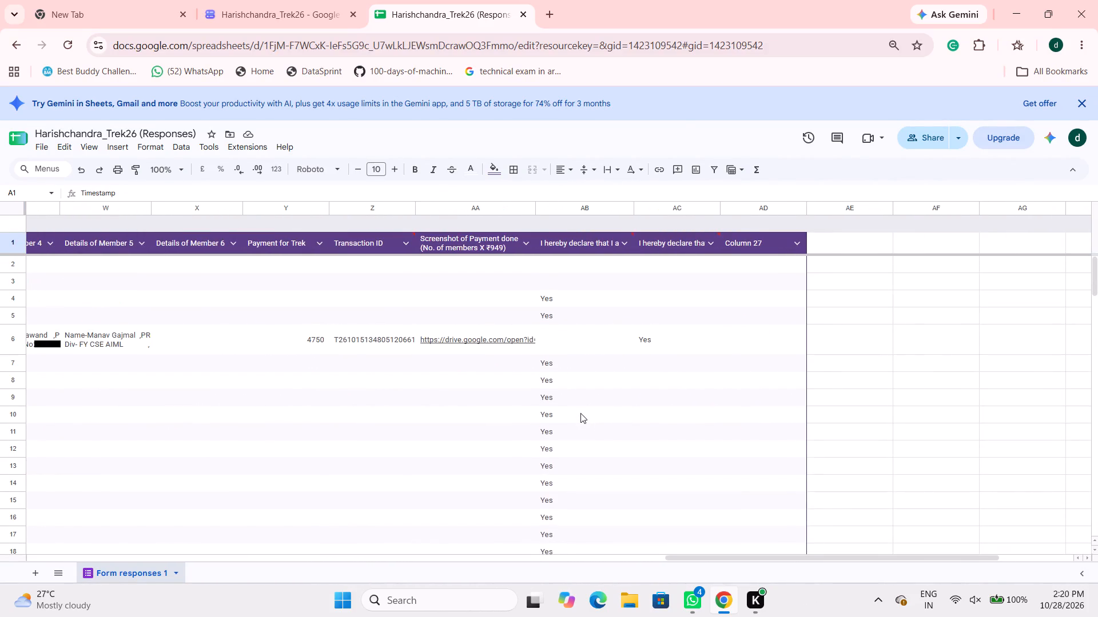
pyautogui.hscroll(13, 580, 413)
pyautogui.hscroll(19, 580, 413)
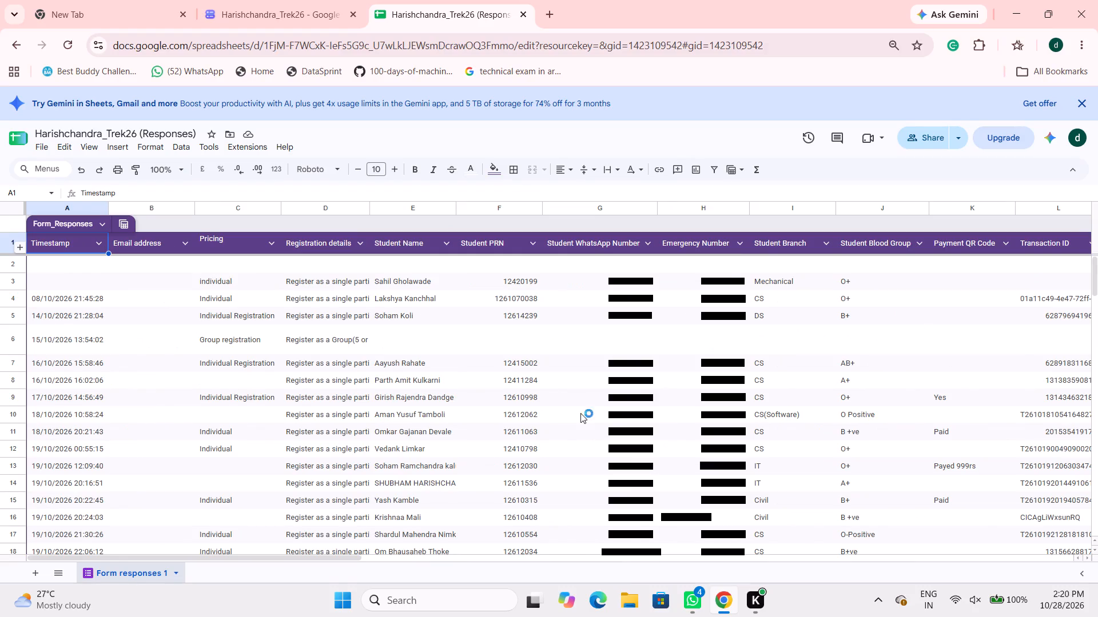
pyautogui.scroll(1, 580, 413)
pyautogui.hscroll(3, 580, 413)
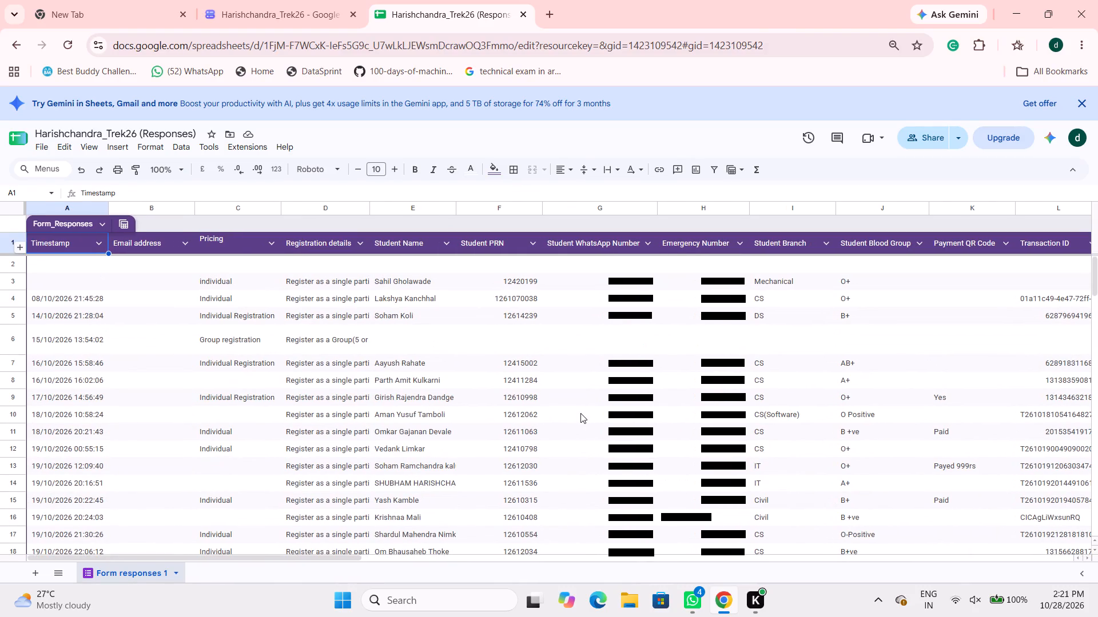
pyautogui.scroll(-2, 202, 403)
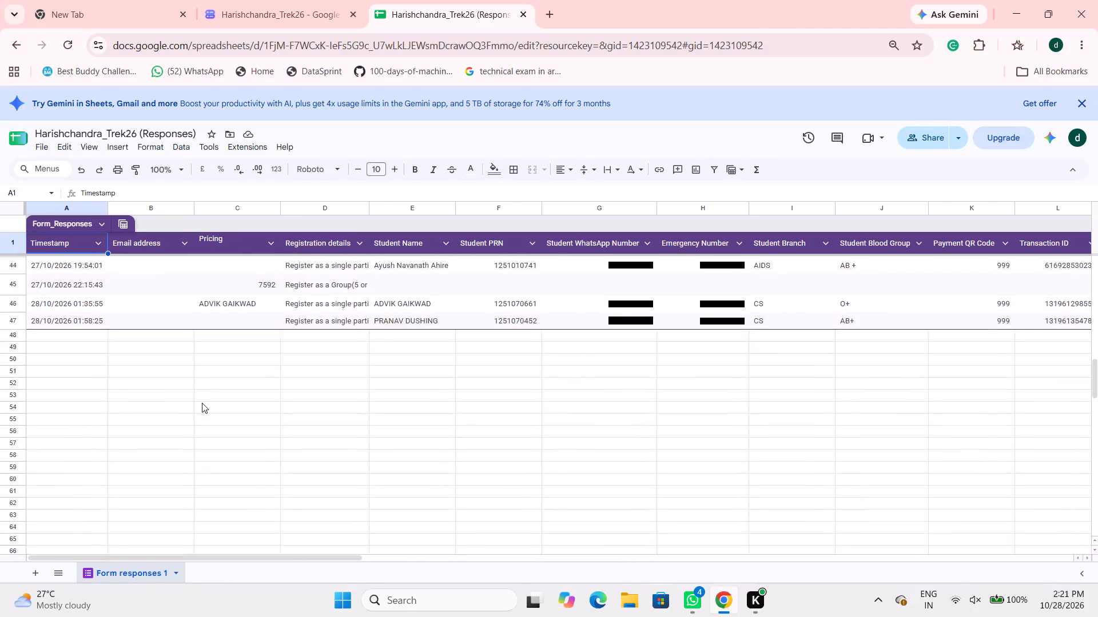
pyautogui.scroll(-2, 202, 403)
pyautogui.hscroll(1, 202, 403)
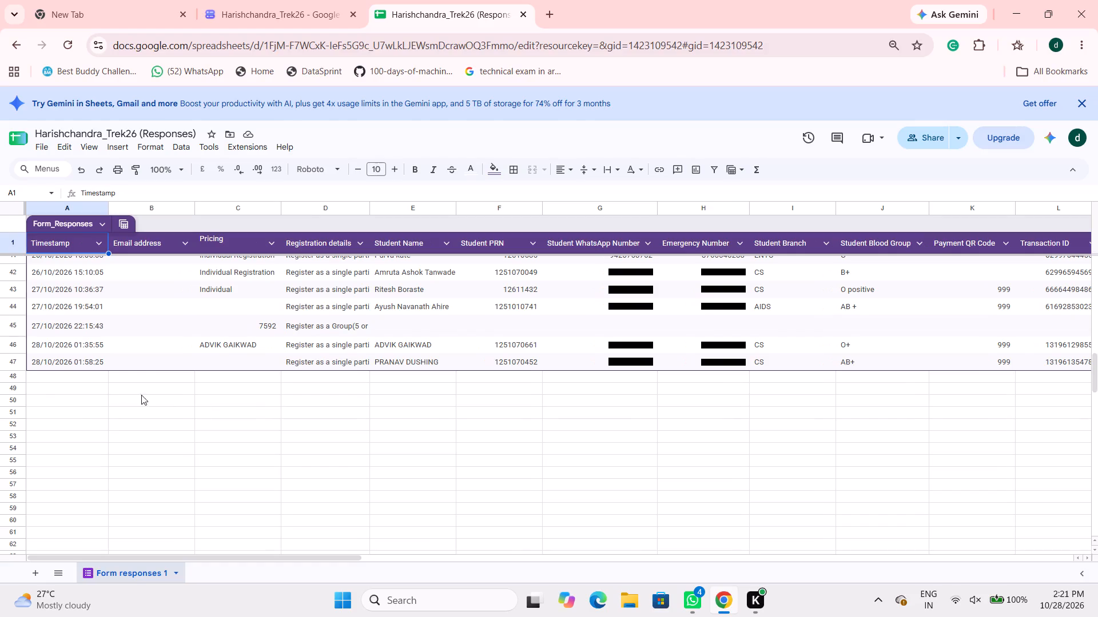
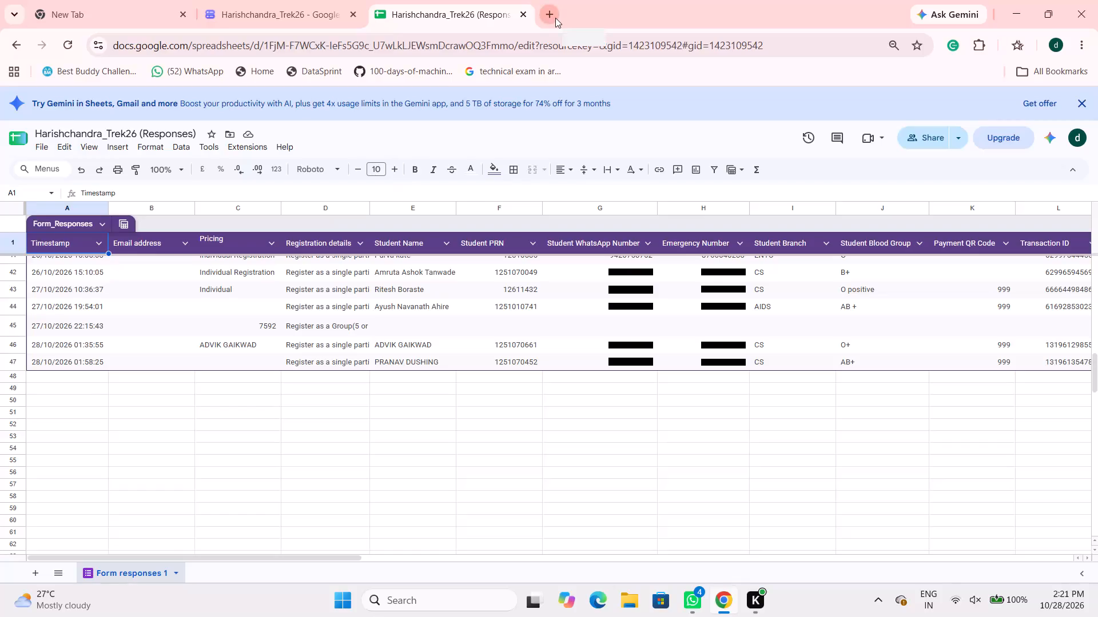
# Open the Google Sheets home page in a new browser tab.
pyautogui.click(555, 18)
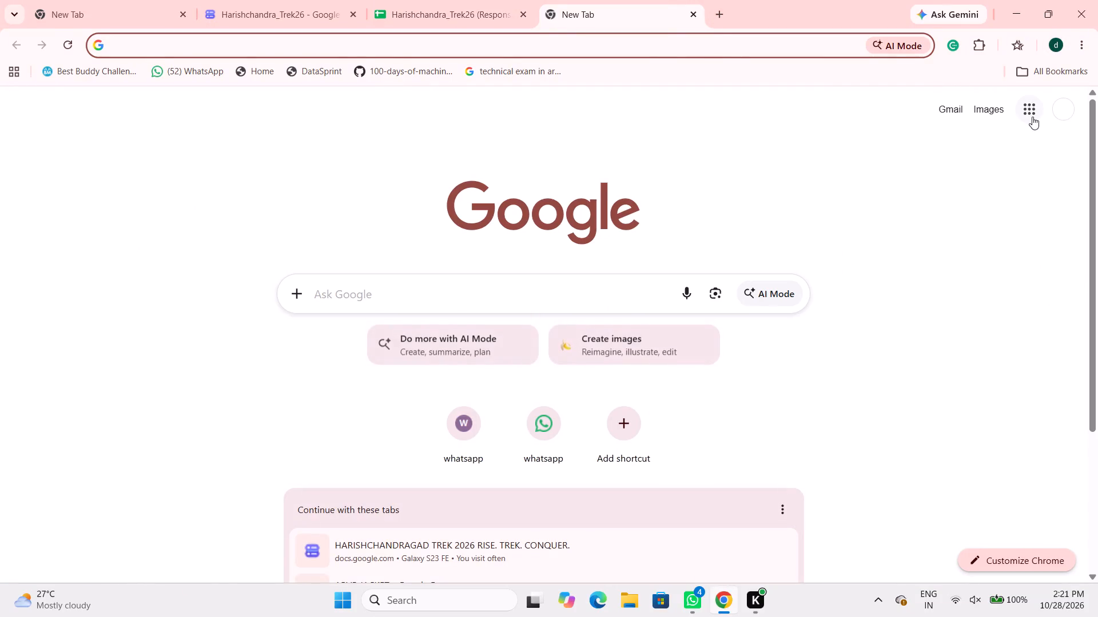
pyautogui.click(1032, 117)
pyautogui.scroll(-1, 973, 348)
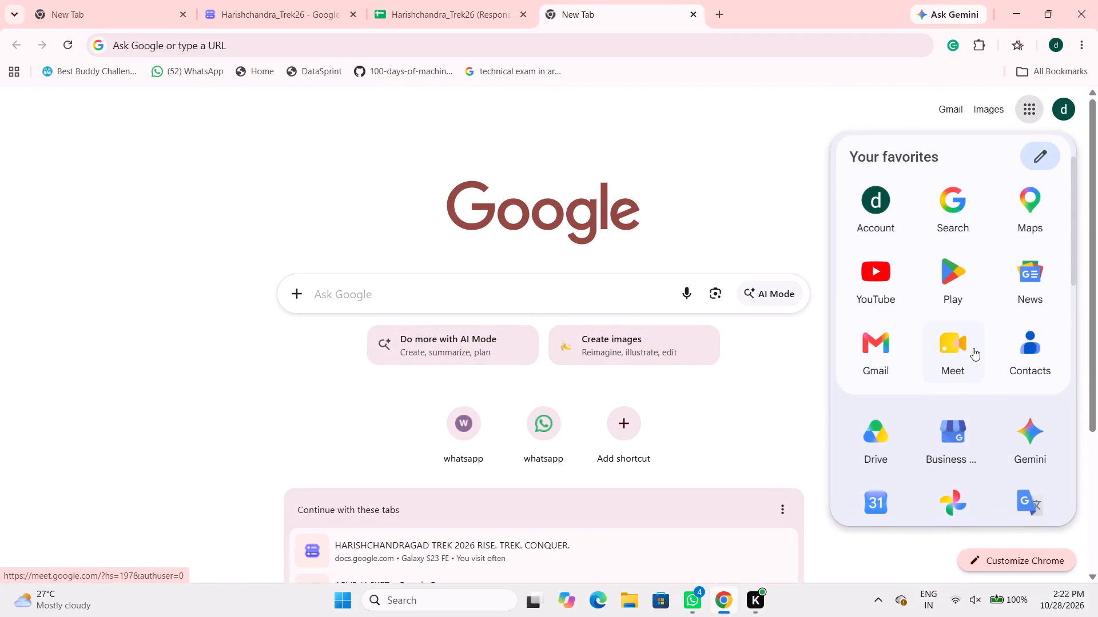
pyautogui.scroll(-4, 973, 348)
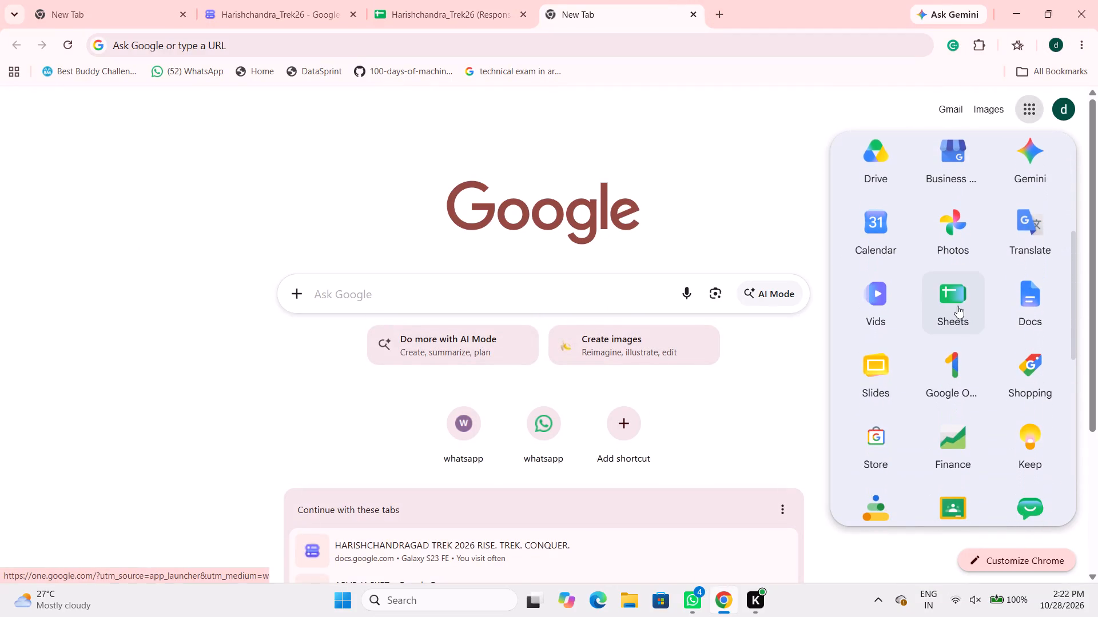
pyautogui.click(957, 306)
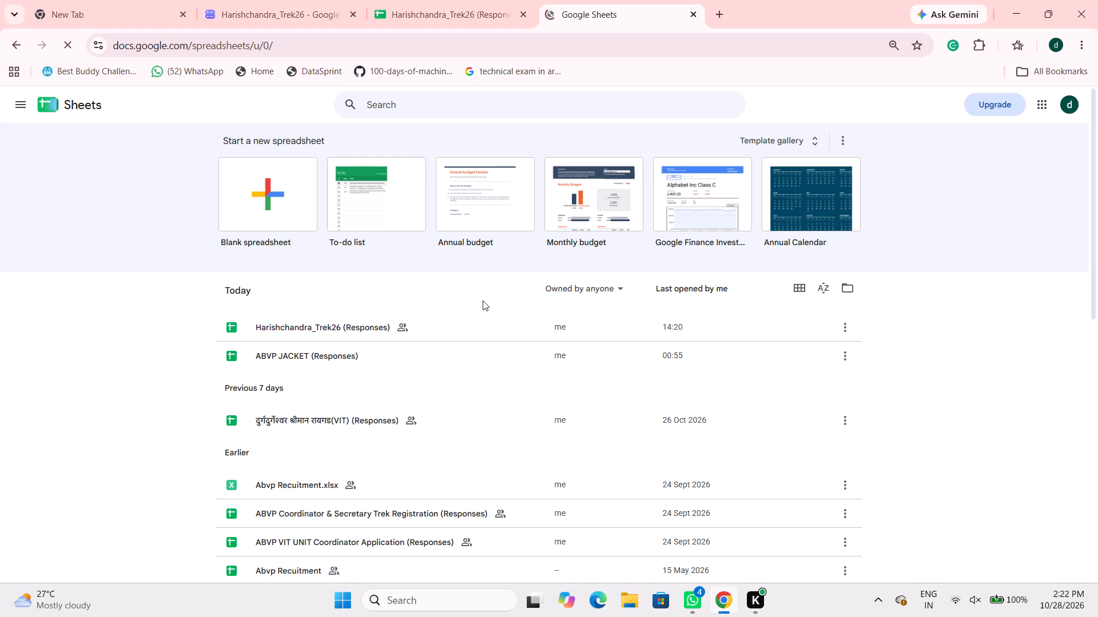
# Look through the list of existing spreadsheets on the Sheets home page, from the newest to the oldest.
pyautogui.scroll(-2, 483, 301)
pyautogui.scroll(-1, 439, 387)
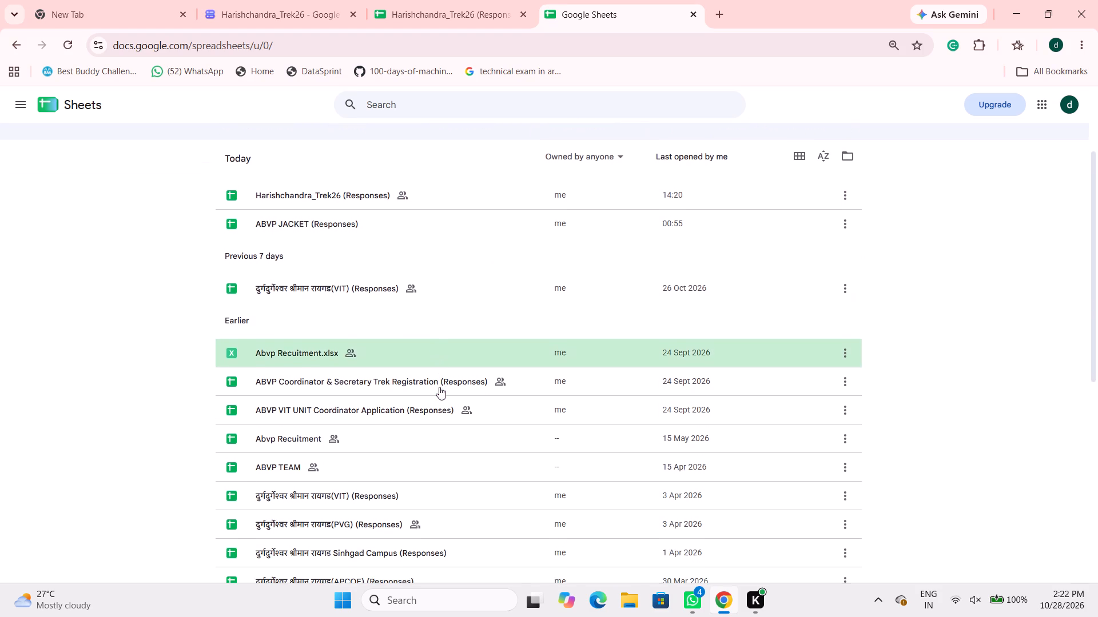
pyautogui.scroll(-1, 439, 387)
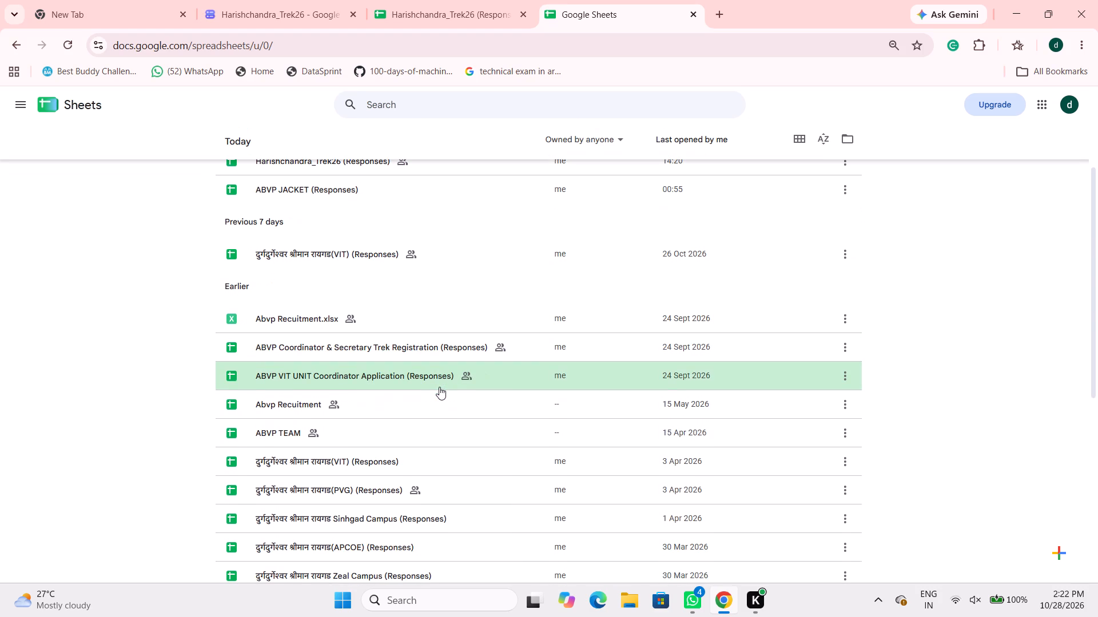
pyautogui.scroll(-2, 439, 387)
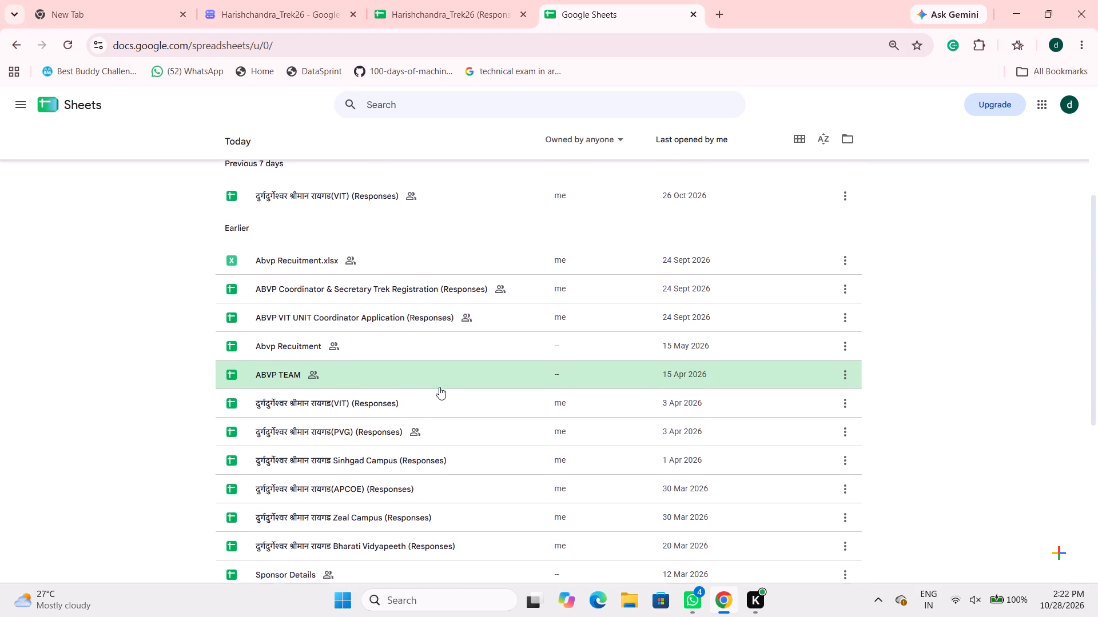
pyautogui.scroll(-3, 439, 387)
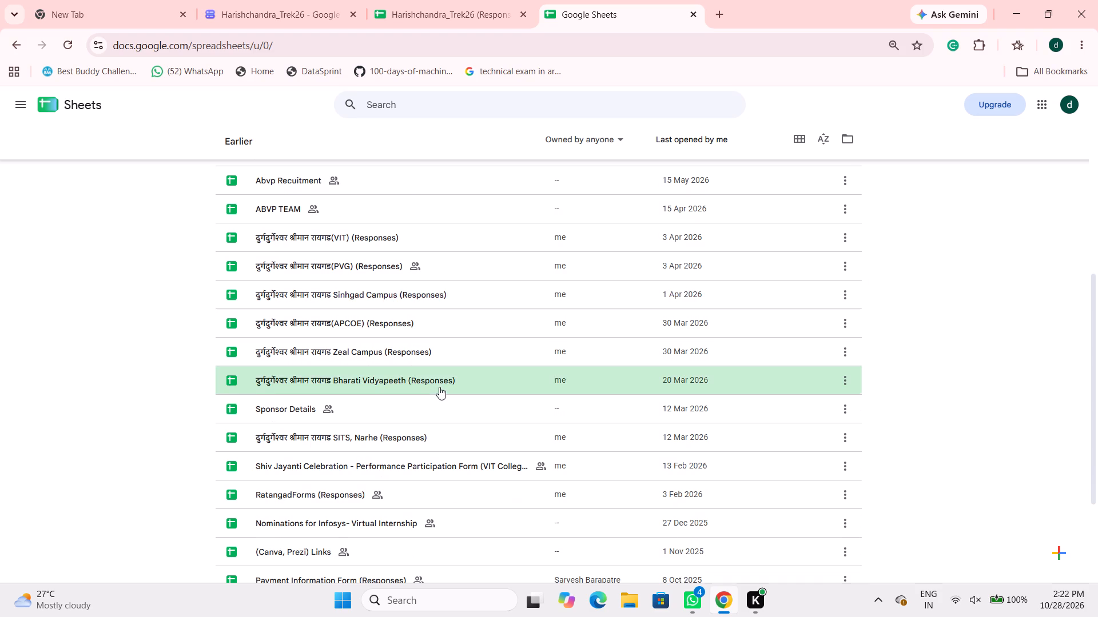
pyautogui.scroll(-4, 439, 387)
pyautogui.scroll(1, 439, 387)
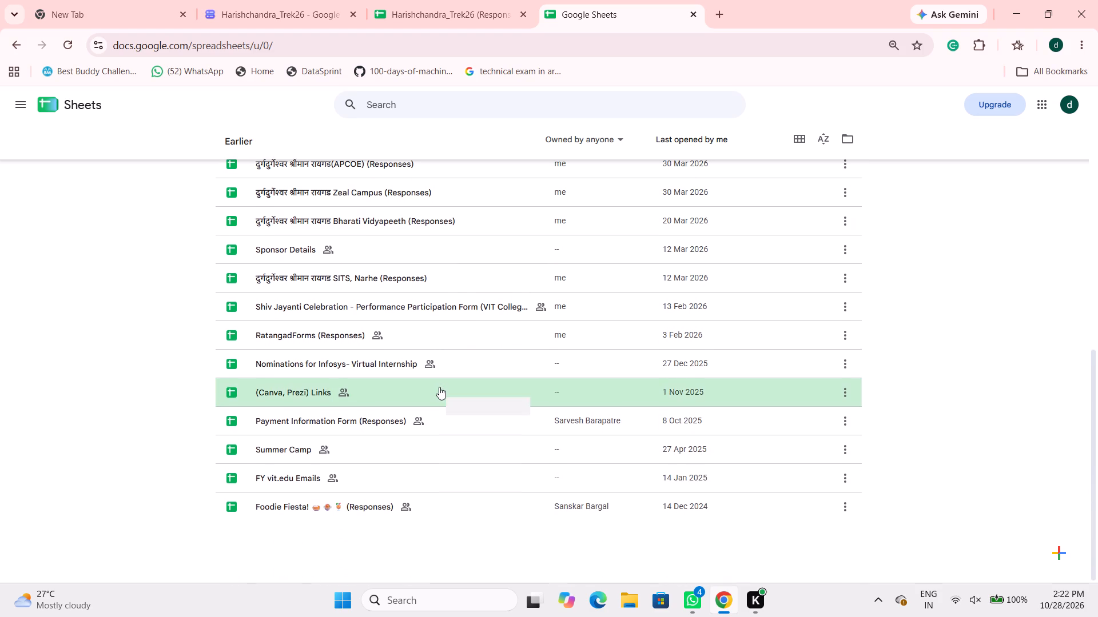
pyautogui.scroll(1, 439, 387)
pyautogui.scroll(1, 399, 437)
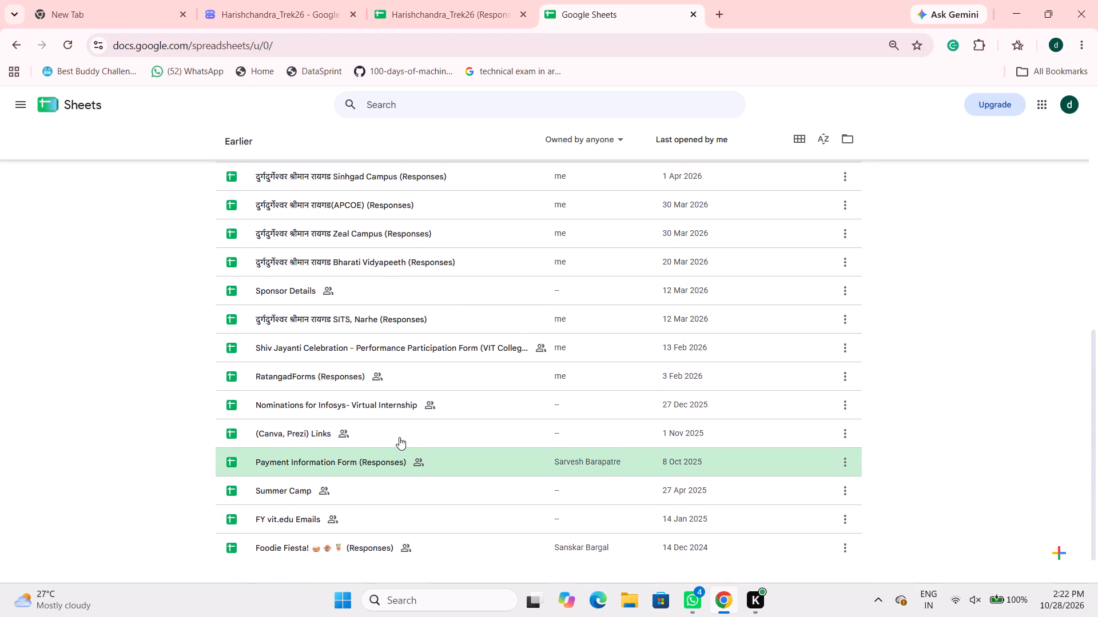
pyautogui.scroll(1, 399, 437)
pyautogui.scroll(1, 365, 398)
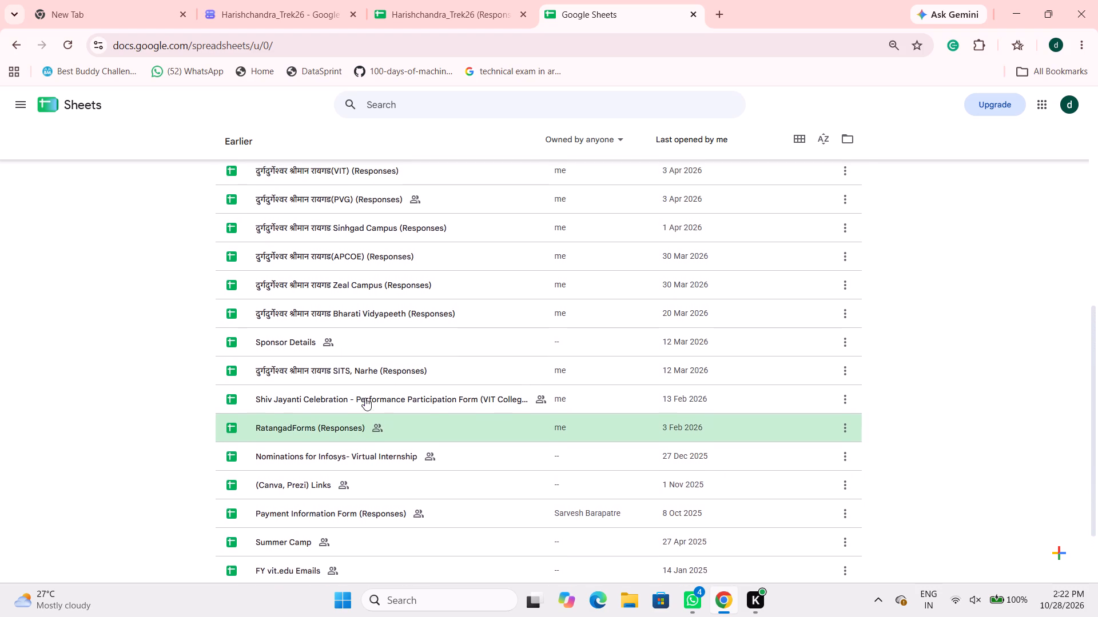
pyautogui.scroll(3, 365, 398)
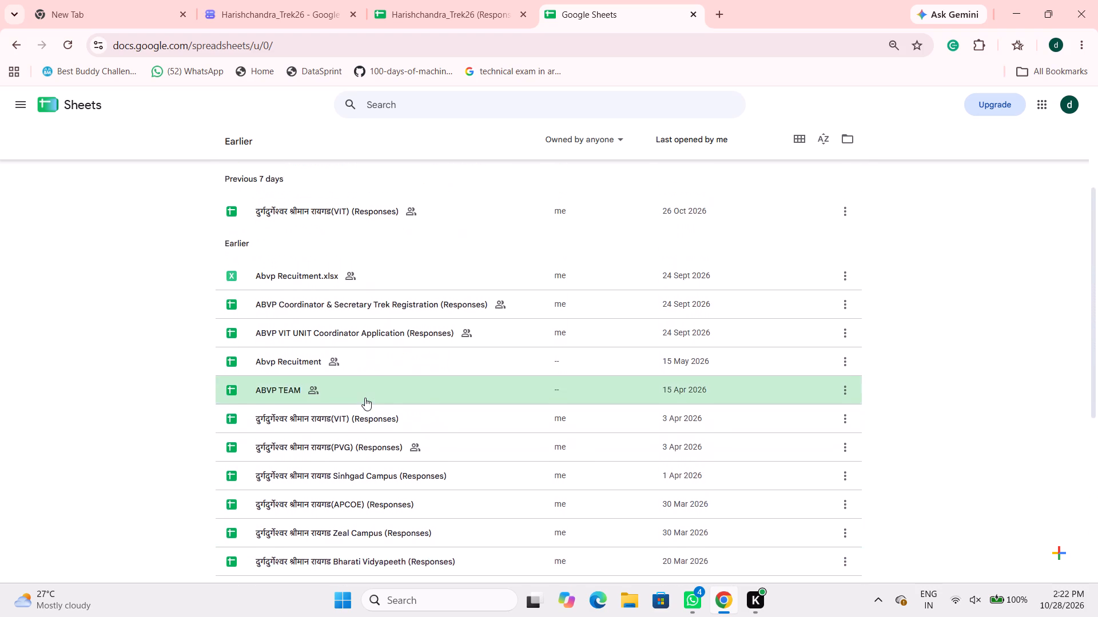
pyautogui.scroll(4, 365, 398)
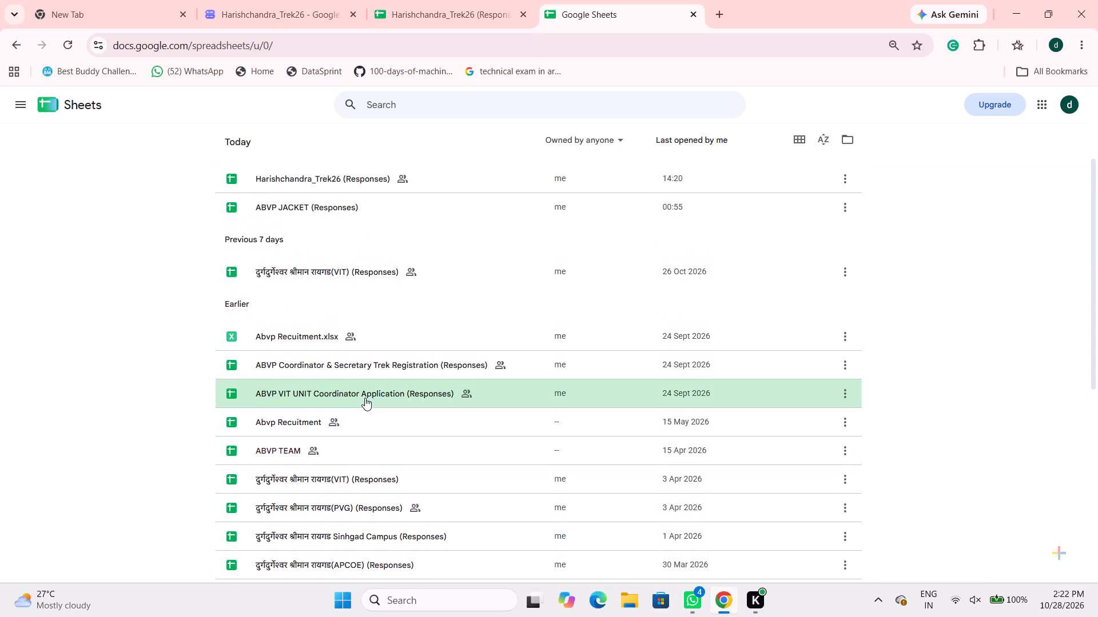
pyautogui.scroll(1, 365, 398)
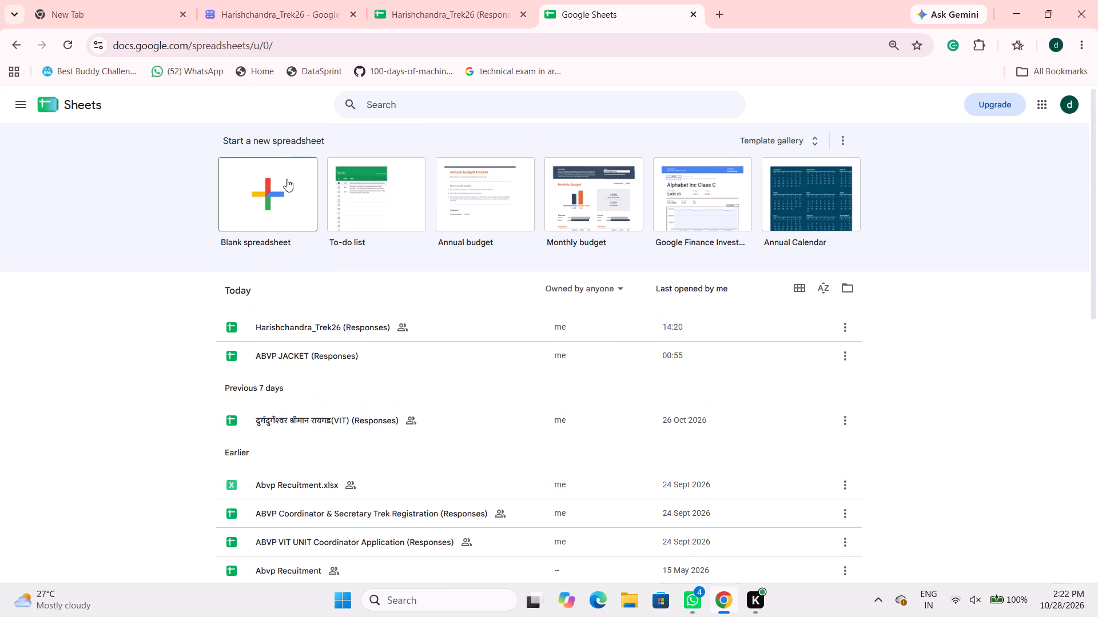
# Create a new blank spreadsheet and add a second sheet to it.
pyautogui.click(287, 179)
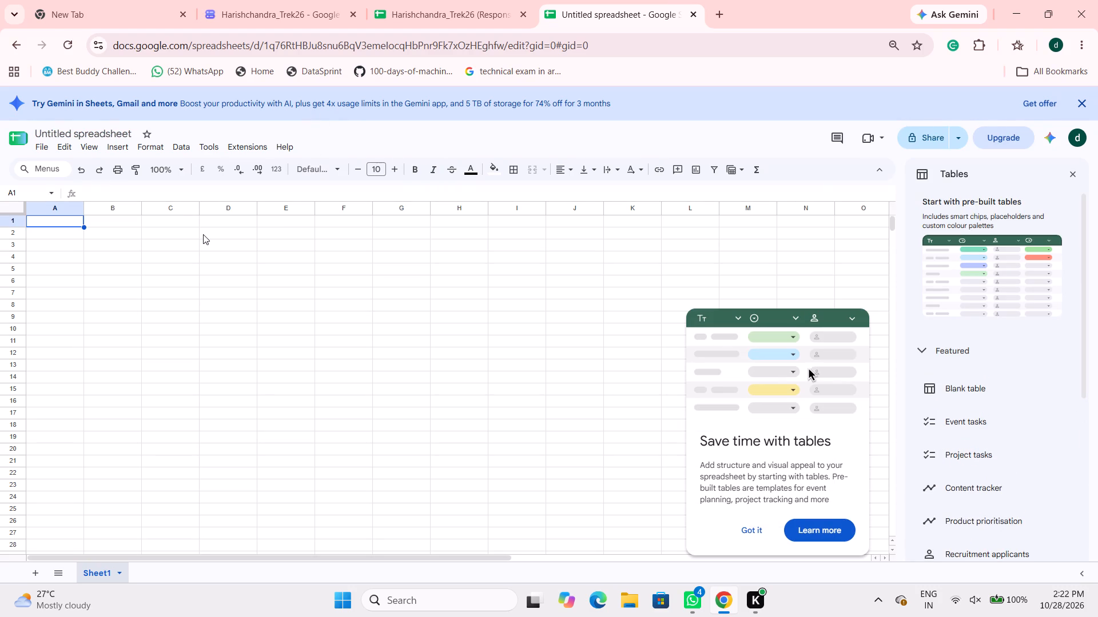
pyautogui.click(35, 575)
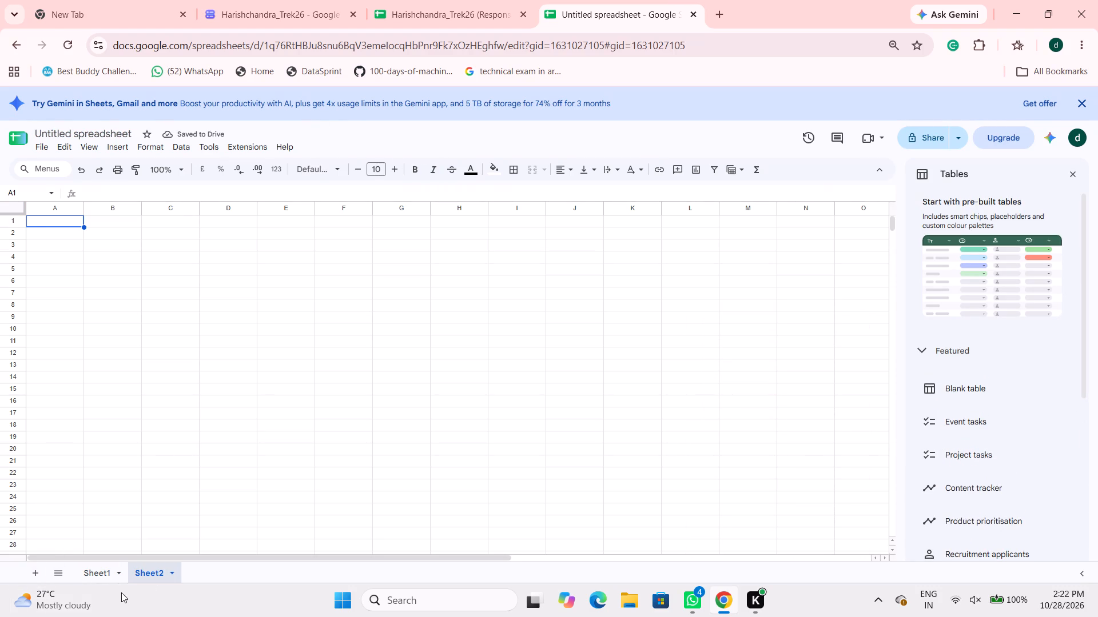
# Enter the title "Bus - 1" in cell C1 of the first sheet.
pyautogui.click(105, 580)
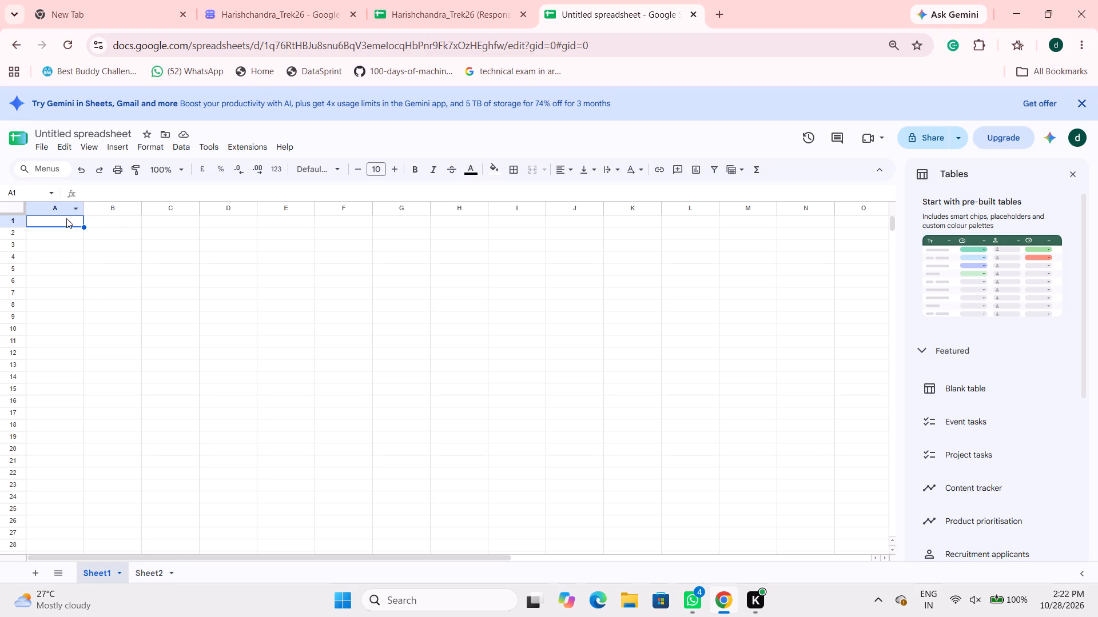
pyautogui.click(159, 221)
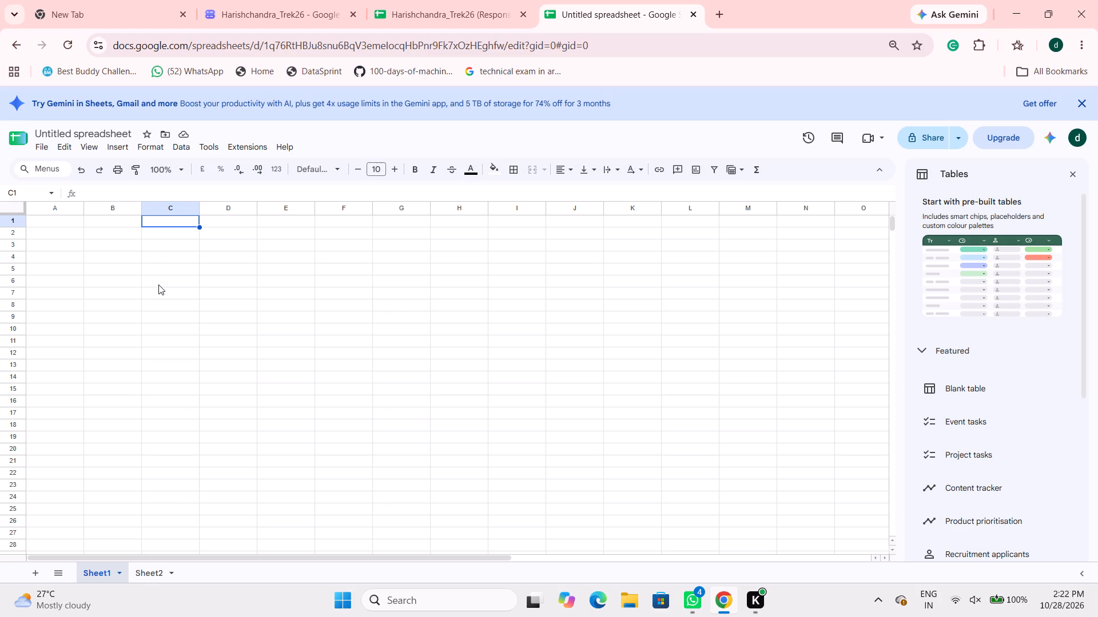
pyautogui.write('Bus')
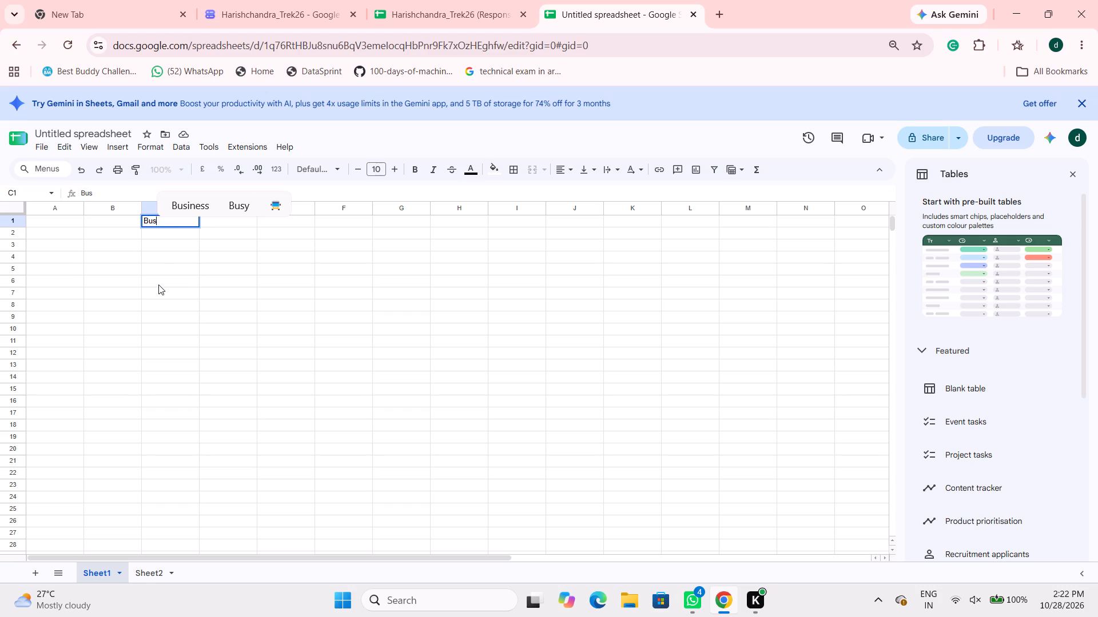
pyautogui.press('space')
pyautogui.write('-1')
pyautogui.press('BackSpace')
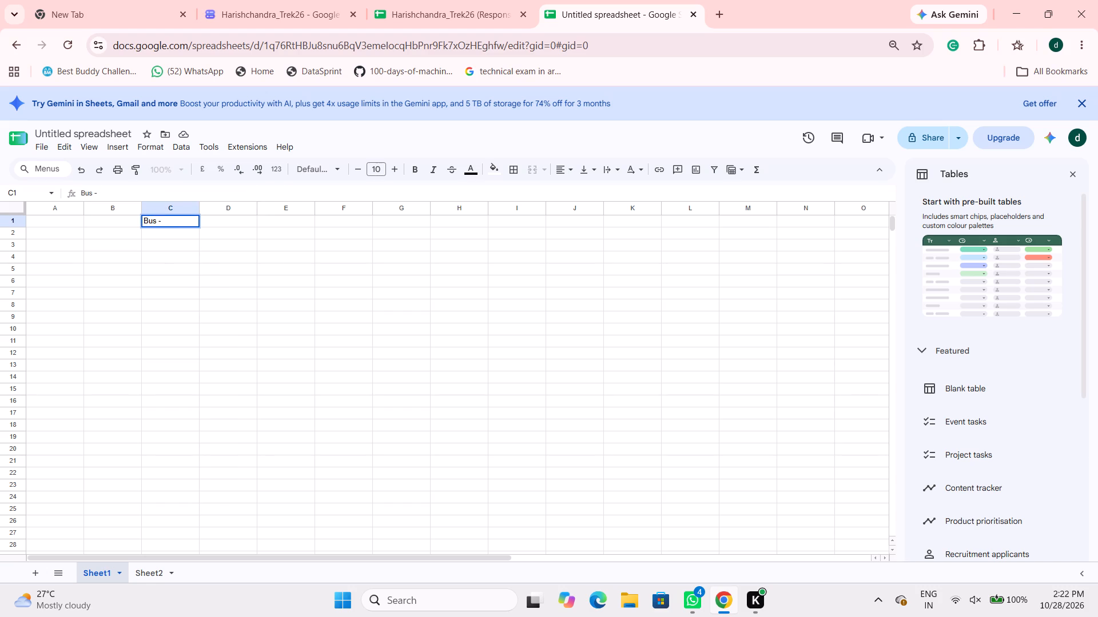
pyautogui.press('space')
pyautogui.write('1')
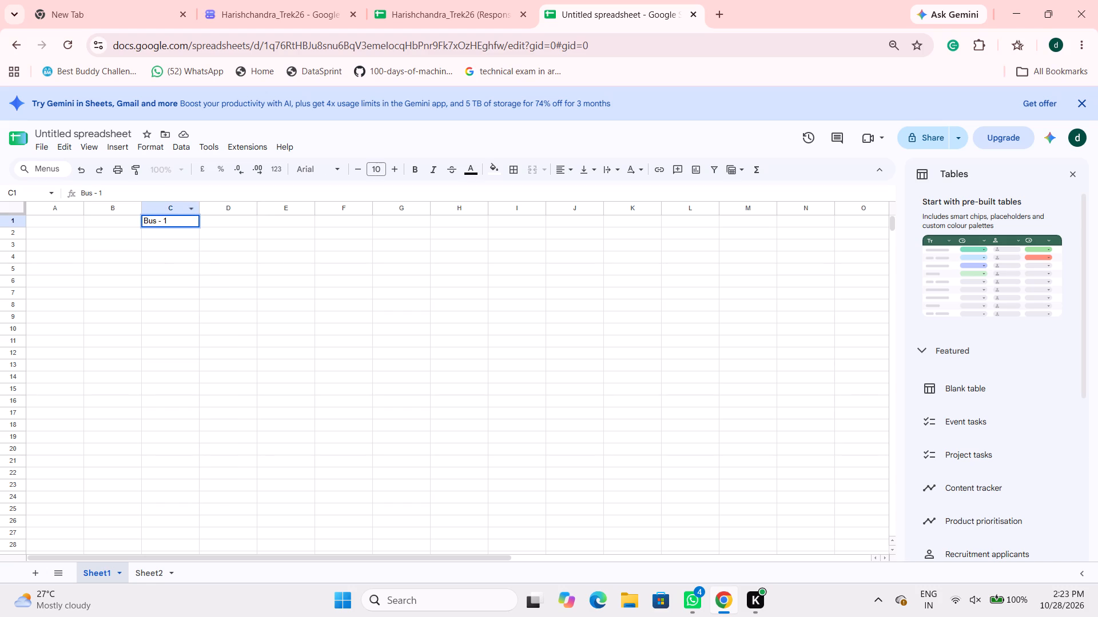
# Format the "Bus - 1" title text in C1 as bold with font size 23.
pyautogui.doubleClick(178, 223)
pyautogui.tripleClick(178, 223)
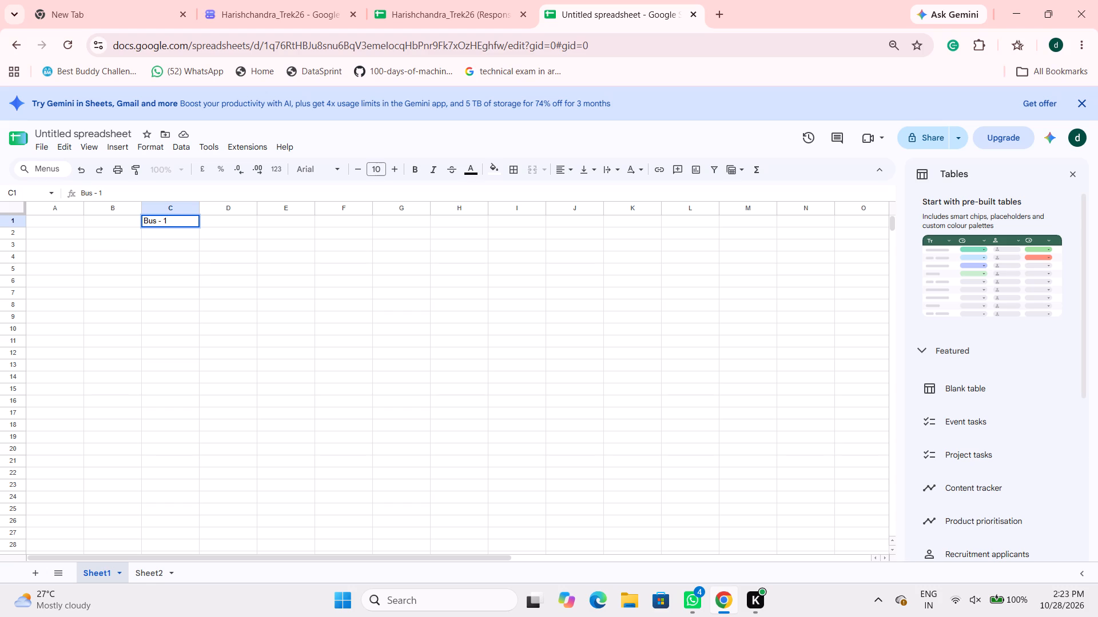
pyautogui.click(178, 223)
pyautogui.tripleClick(395, 176)
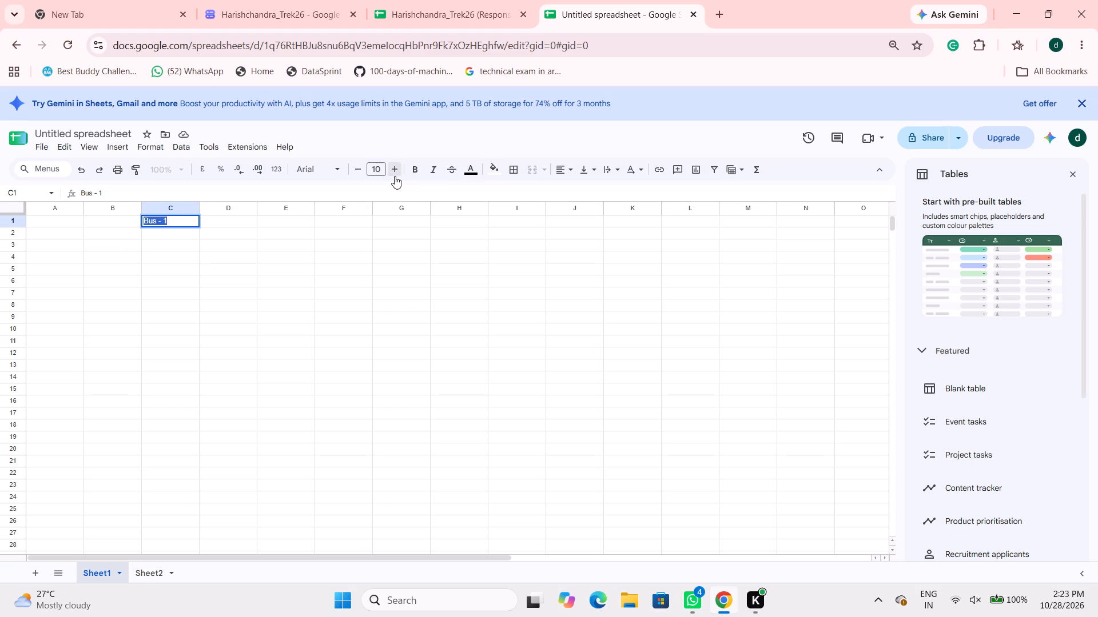
pyautogui.tripleClick(395, 176)
pyautogui.tripleClick(395, 176)
pyautogui.tripleClick(395, 176)
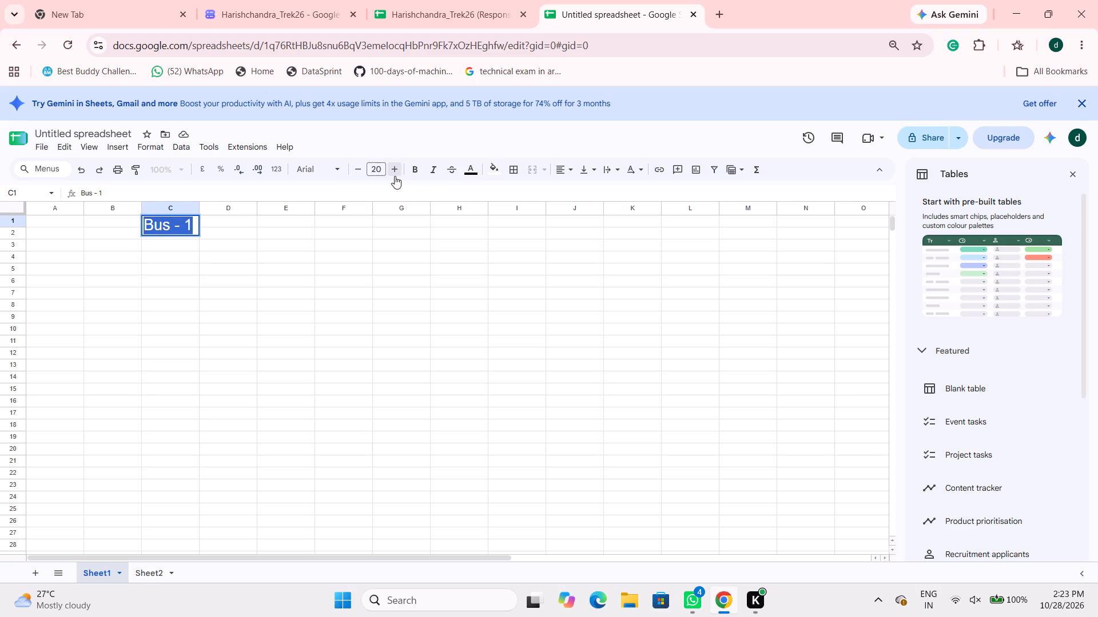
pyautogui.click(395, 176)
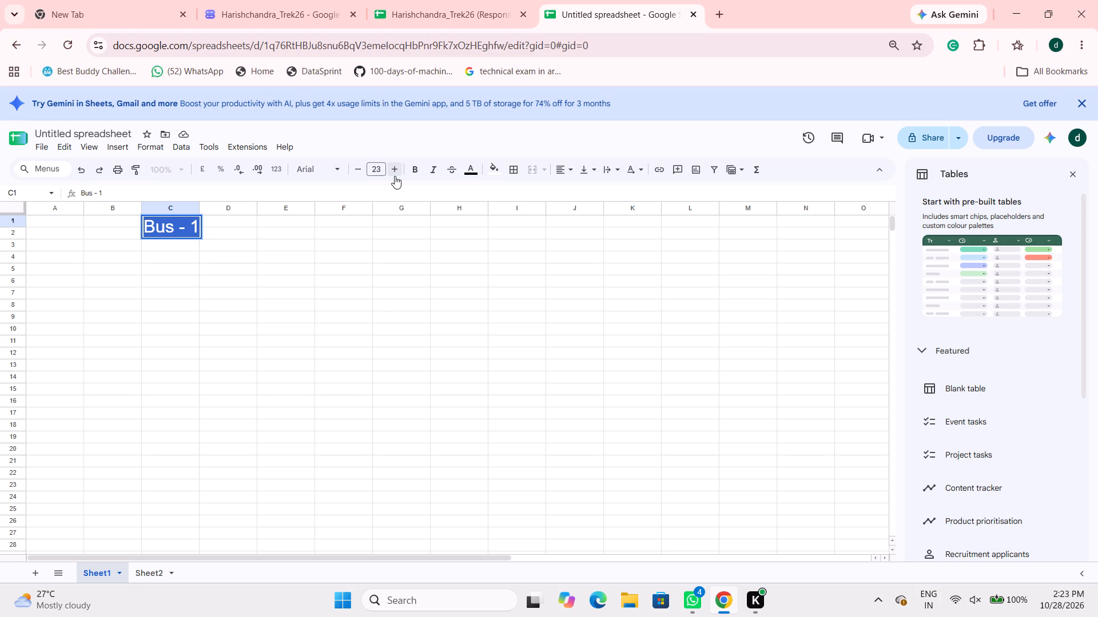
pyautogui.click(415, 167)
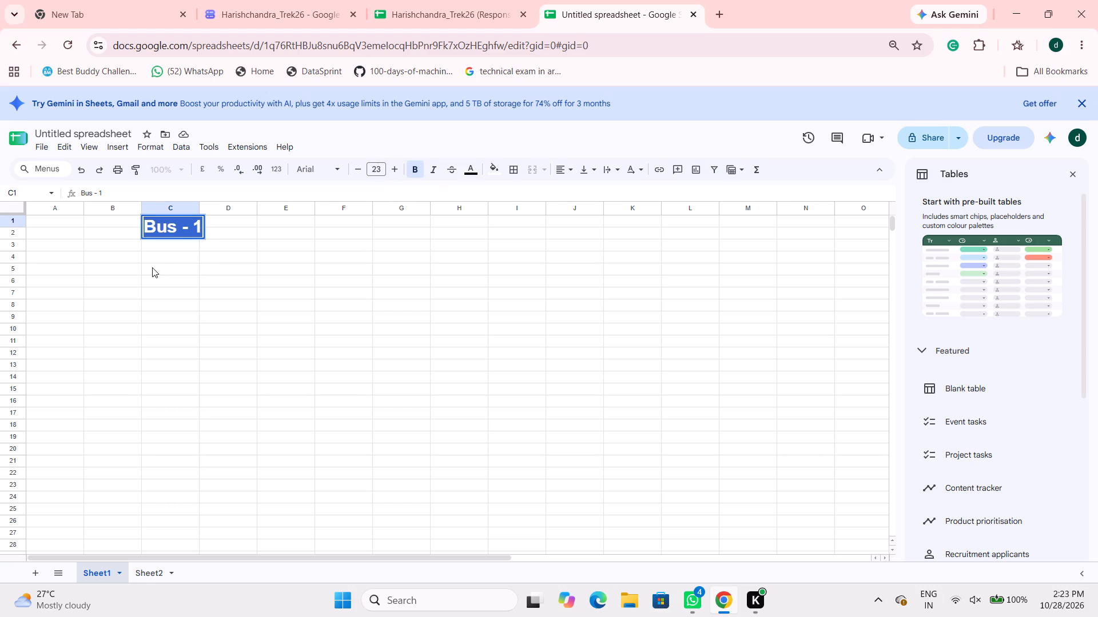
pyautogui.click(136, 263)
# Enter the column headers "Name" in B3 and "Phone number" in C3 below the title.
pyautogui.click(112, 257)
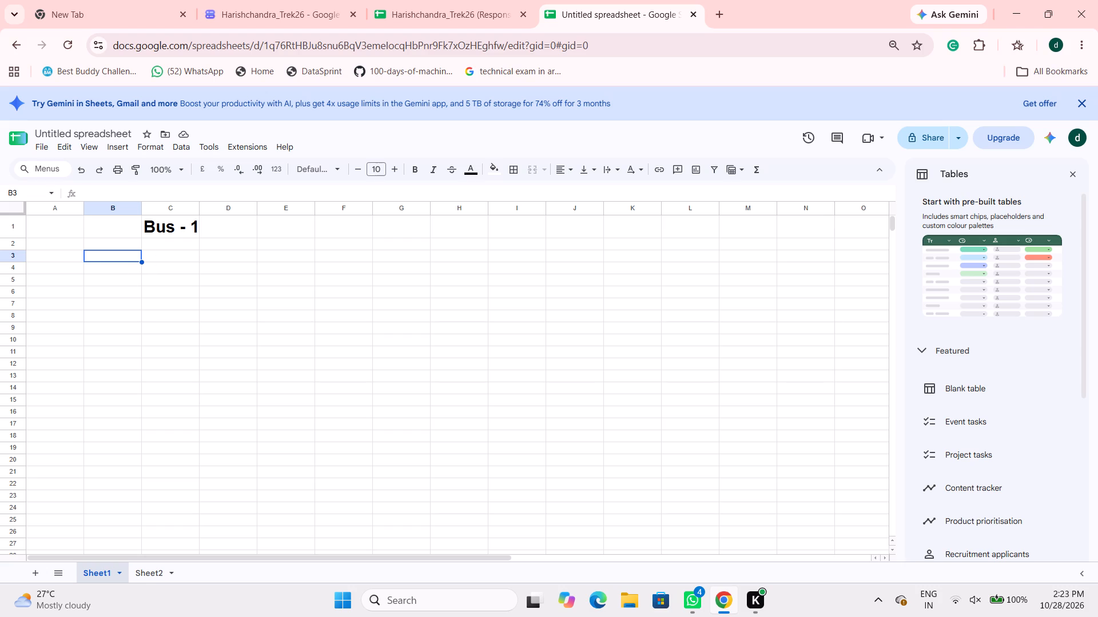
pyautogui.write('Namw')
pyautogui.press('space')
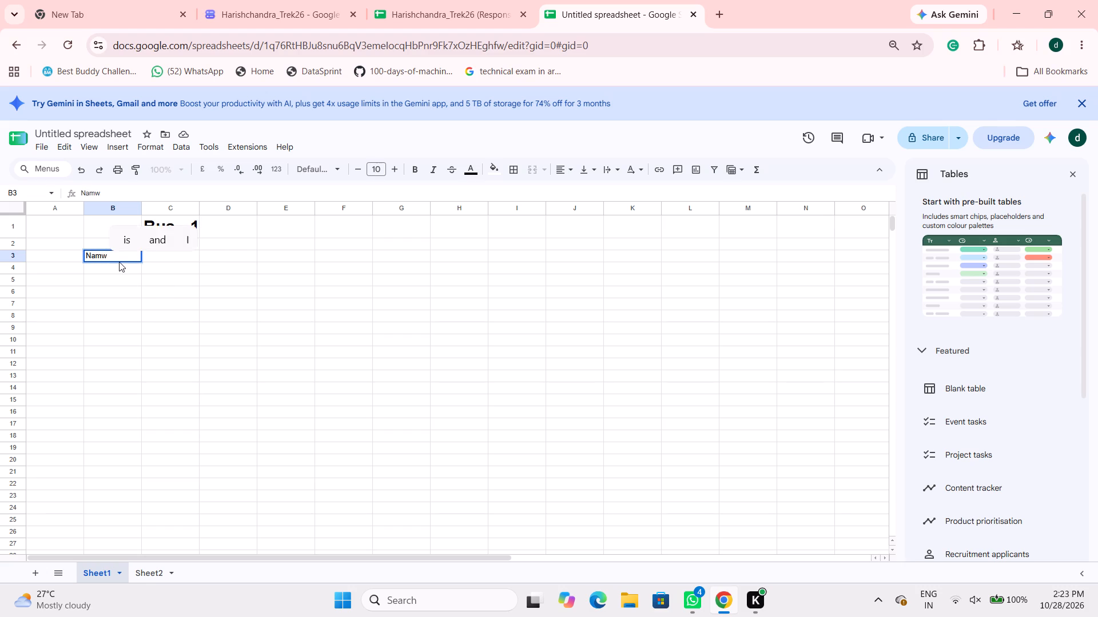
pyautogui.press('BackSpace')
pyautogui.press('BackSpace')
pyautogui.press('e')
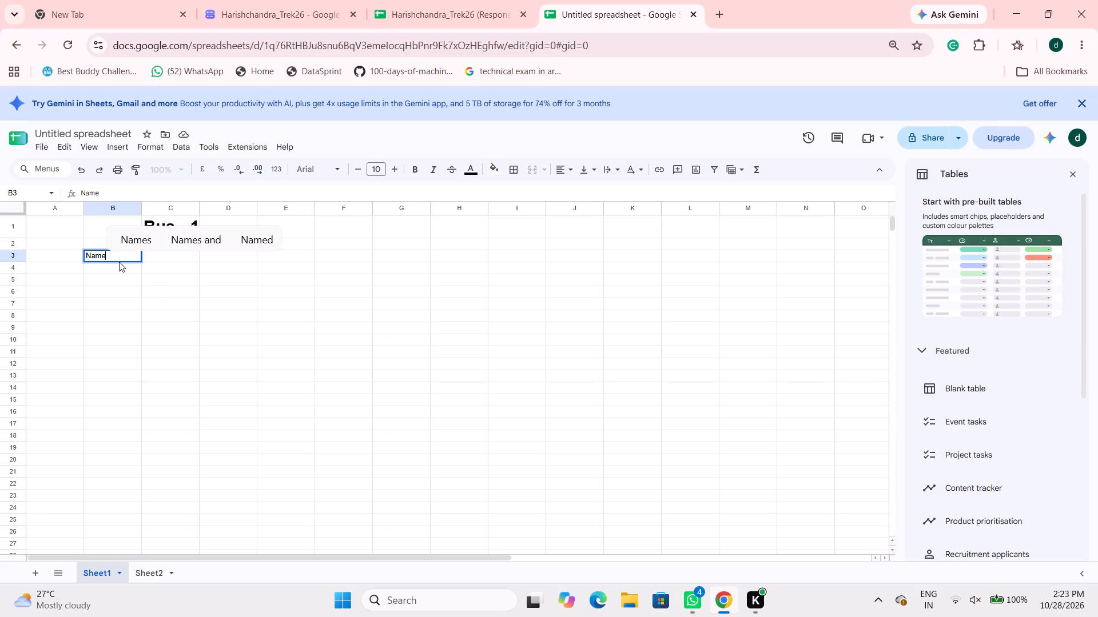
pyautogui.press('Right')
pyautogui.press('Right')
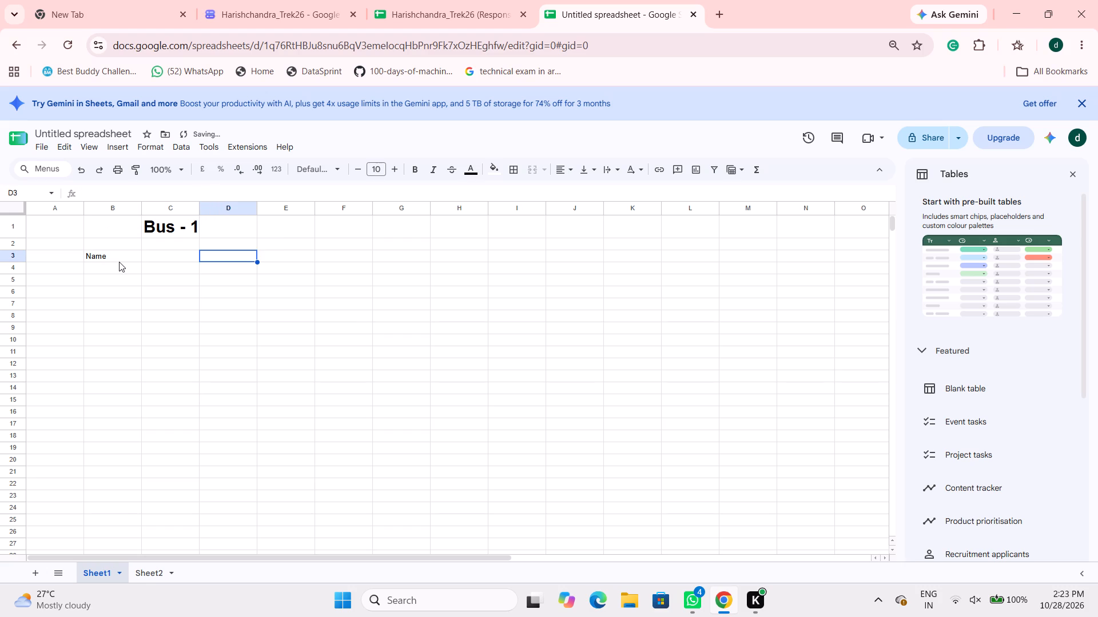
pyautogui.press('Left')
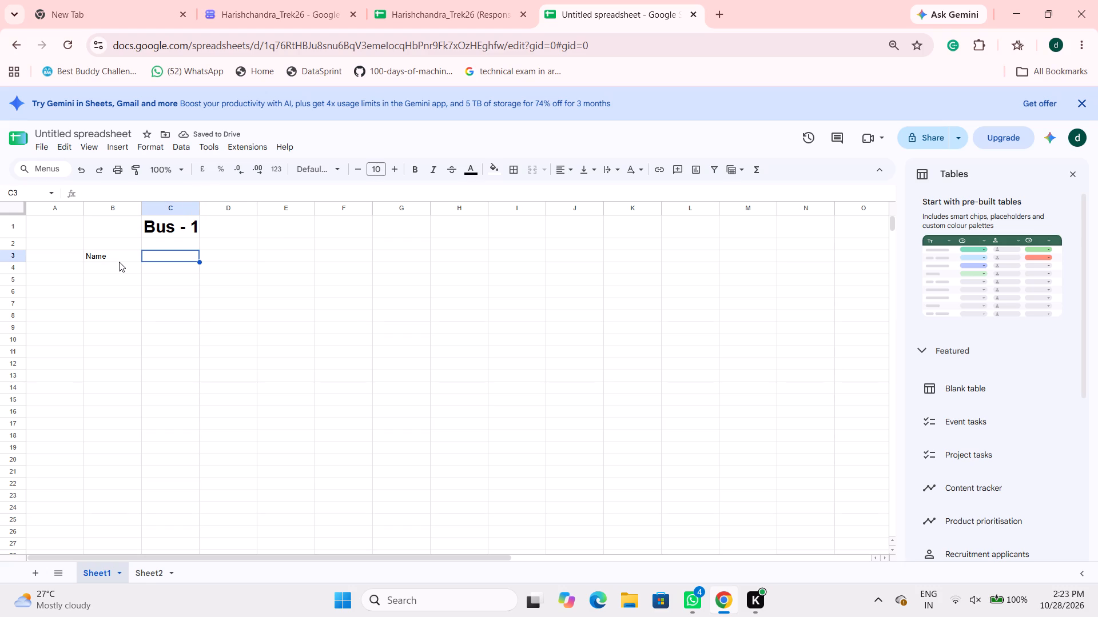
pyautogui.write('Ph')
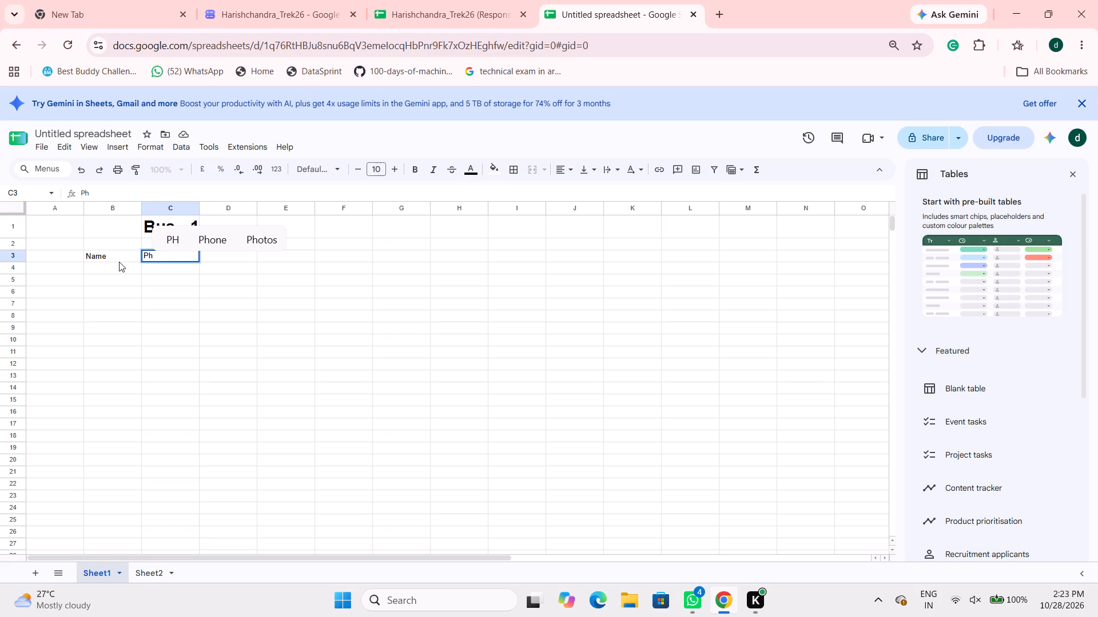
pyautogui.write('on')
pyautogui.press('e')
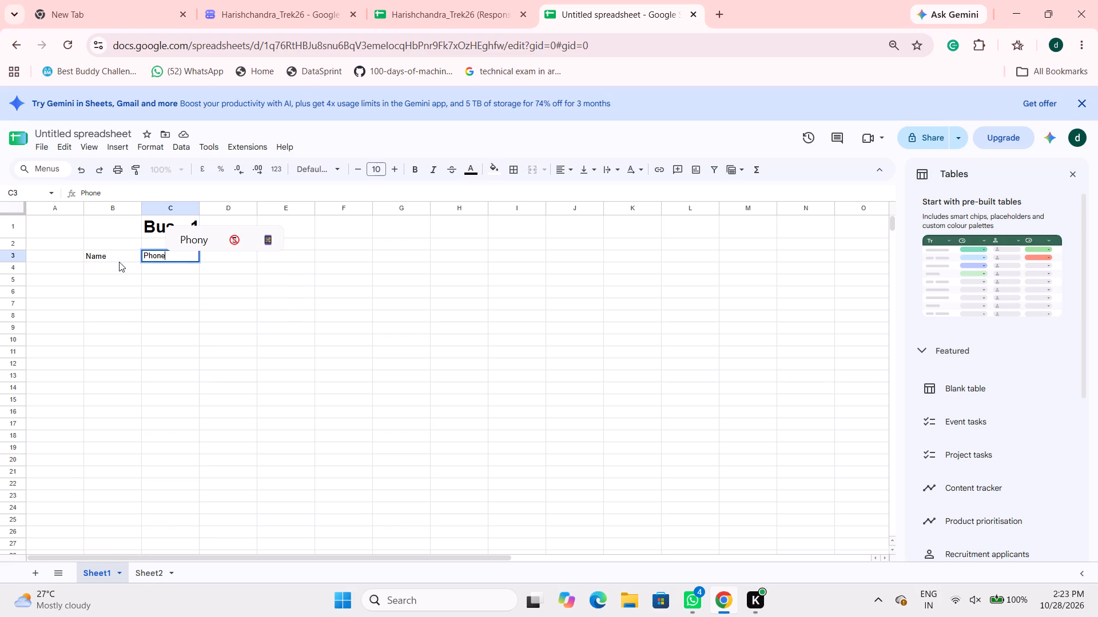
pyautogui.press('space')
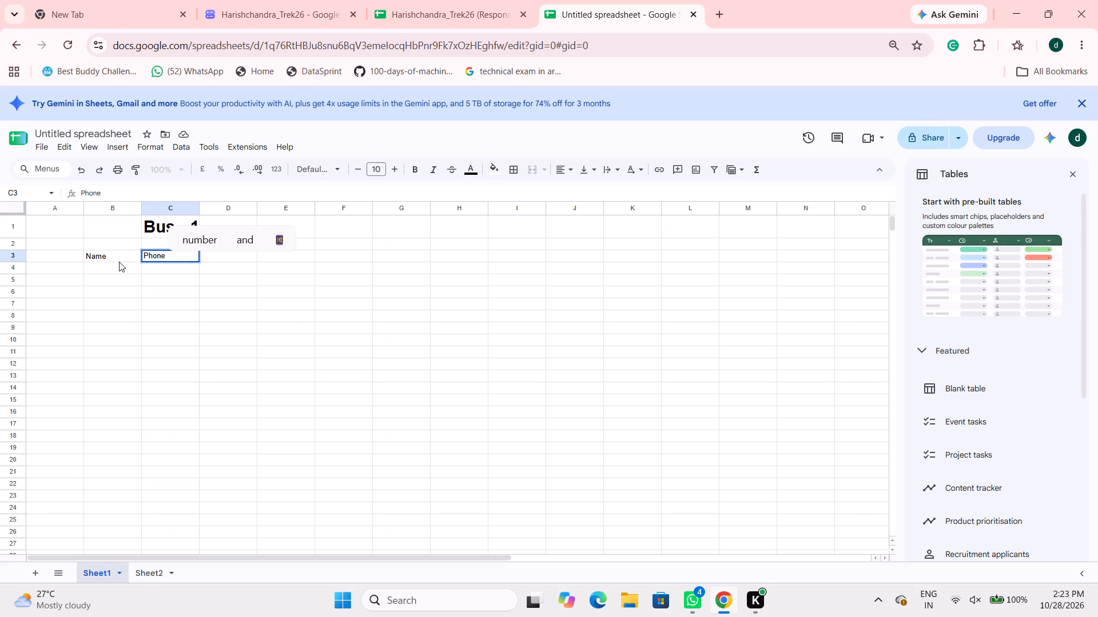
pyautogui.press('Up')
pyautogui.press('space')
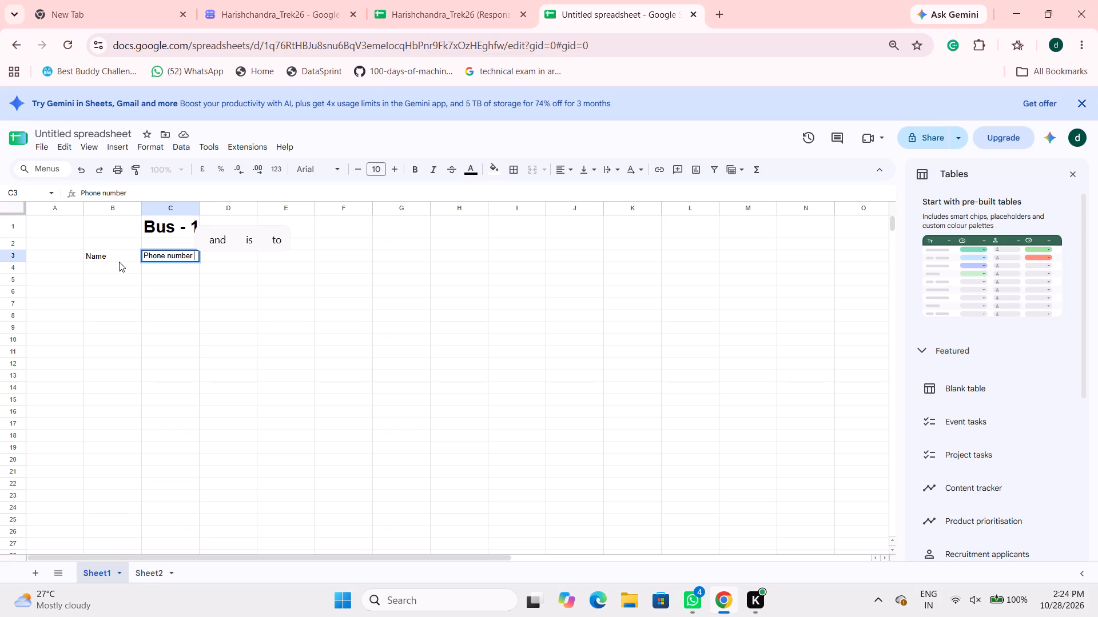
pyautogui.click(114, 276)
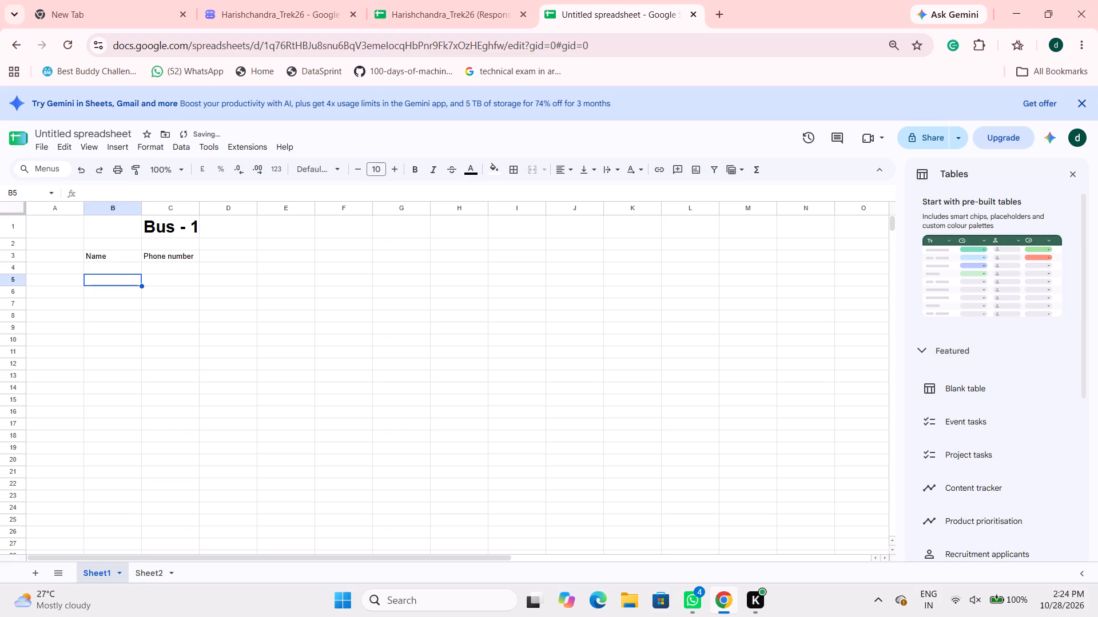
pyautogui.click(112, 270)
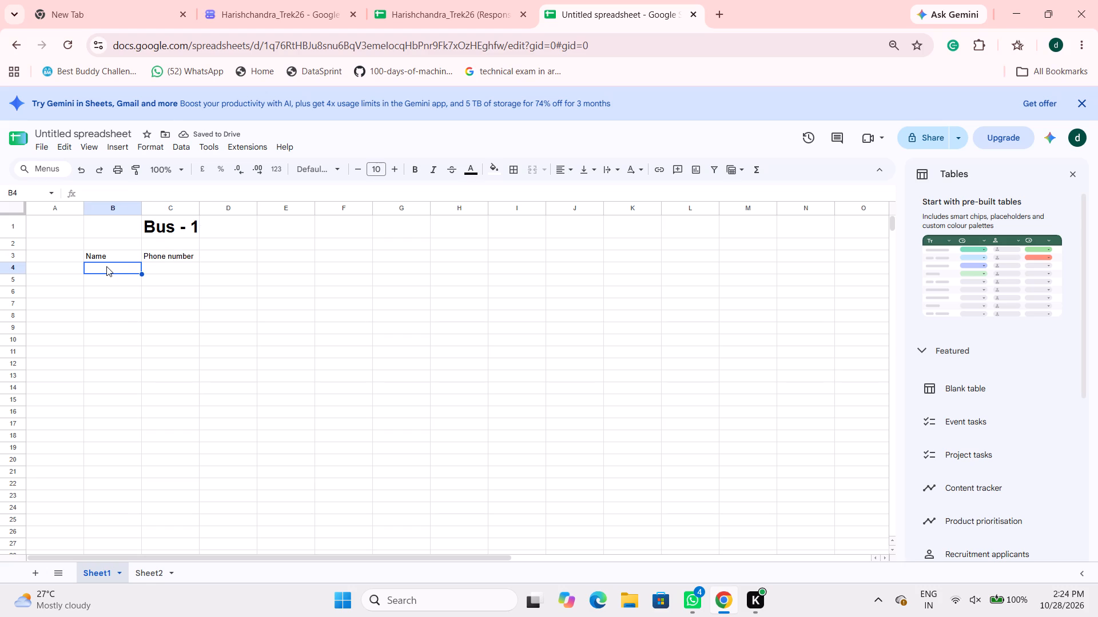
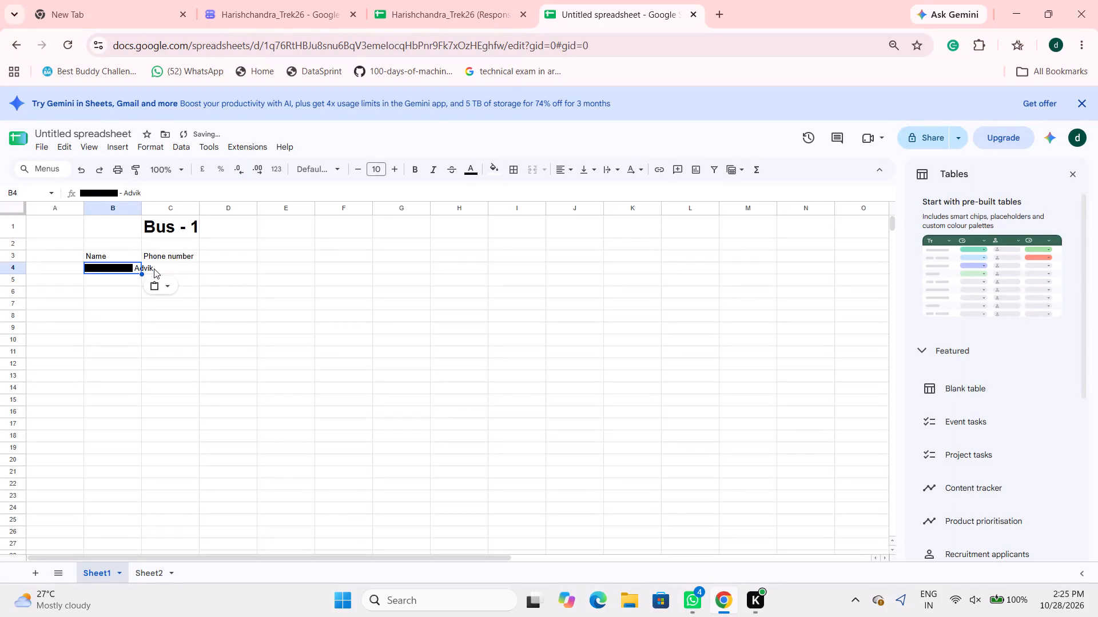
# Re-paste the passenger entry in B4 and delete the text and dash before the name, leaving only "Advik".
pyautogui.hotkey('ctrl', 'a')
pyautogui.click(154, 269)
pyautogui.click(156, 267)
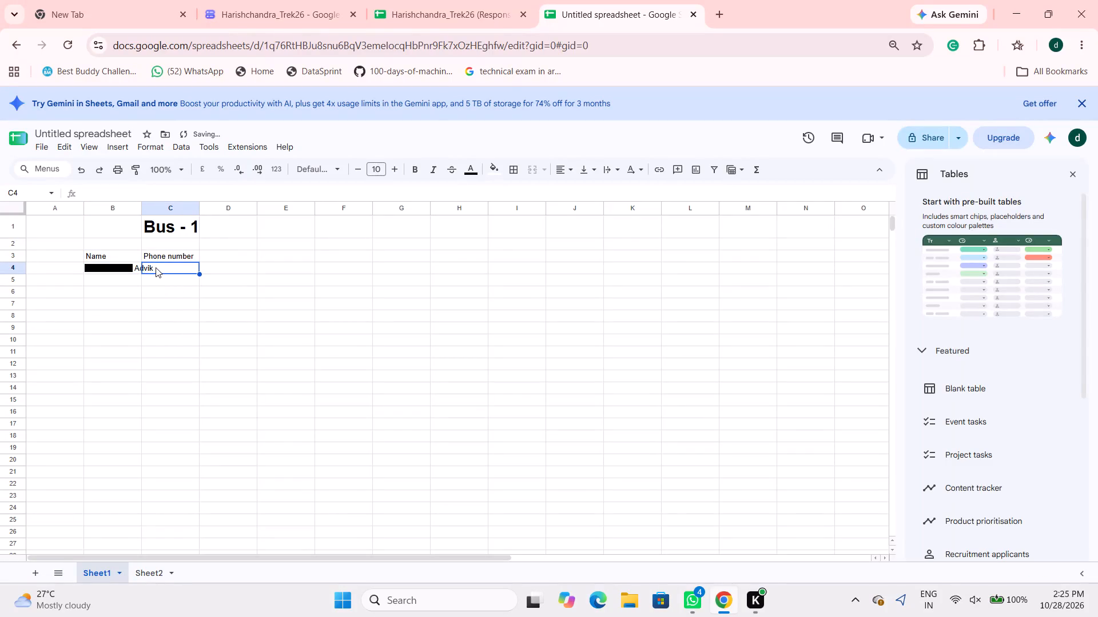
pyautogui.tripleClick(119, 266)
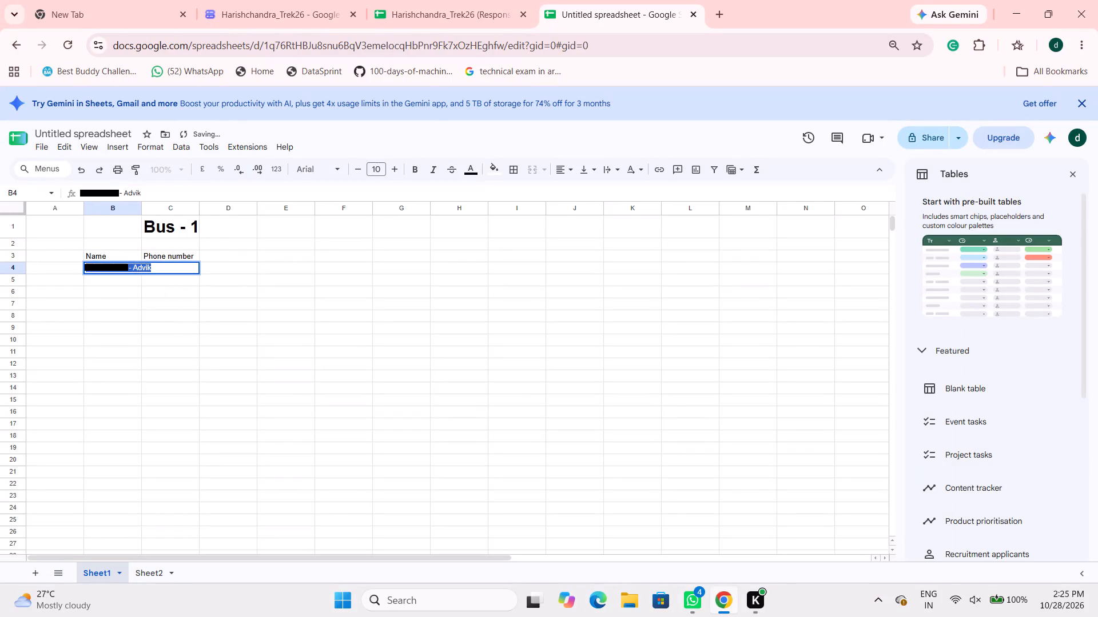
pyautogui.press('BackSpace')
pyautogui.hotkey('ctrl', 'v')
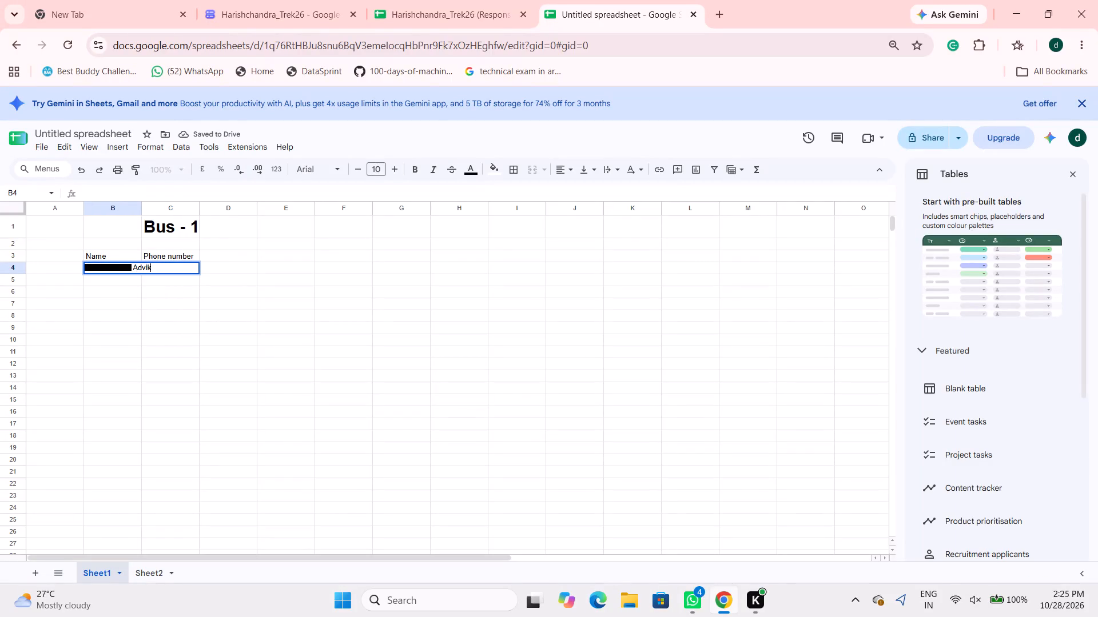
pyautogui.moveTo(130, 267); pyautogui.dragTo(85, 264)
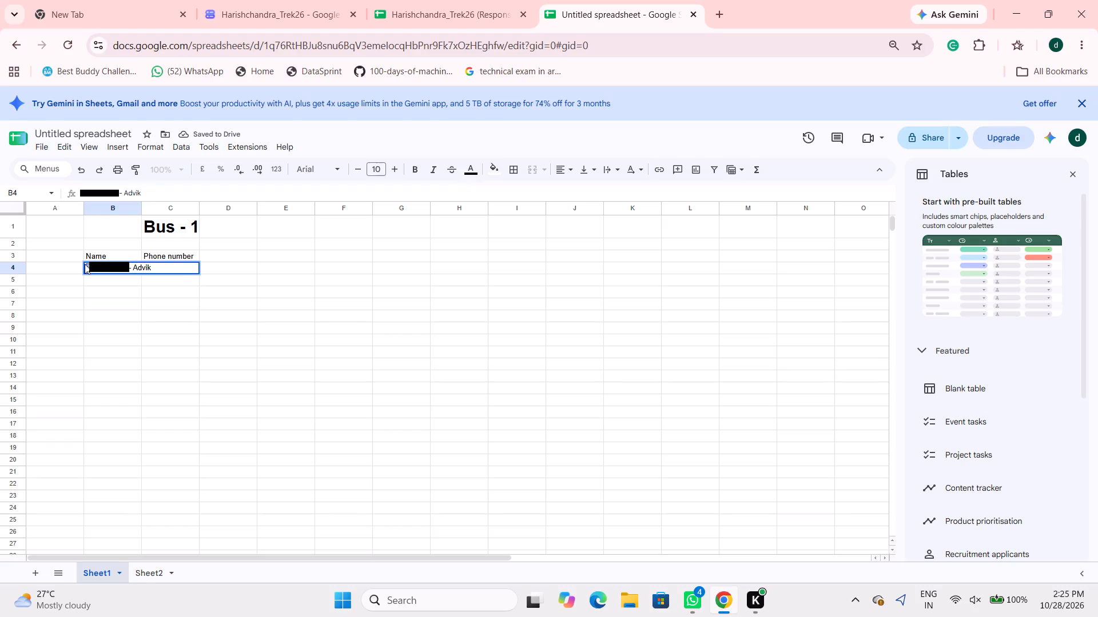
pyautogui.press('BackSpace')
pyautogui.press('Delete')
pyautogui.press('Delete')
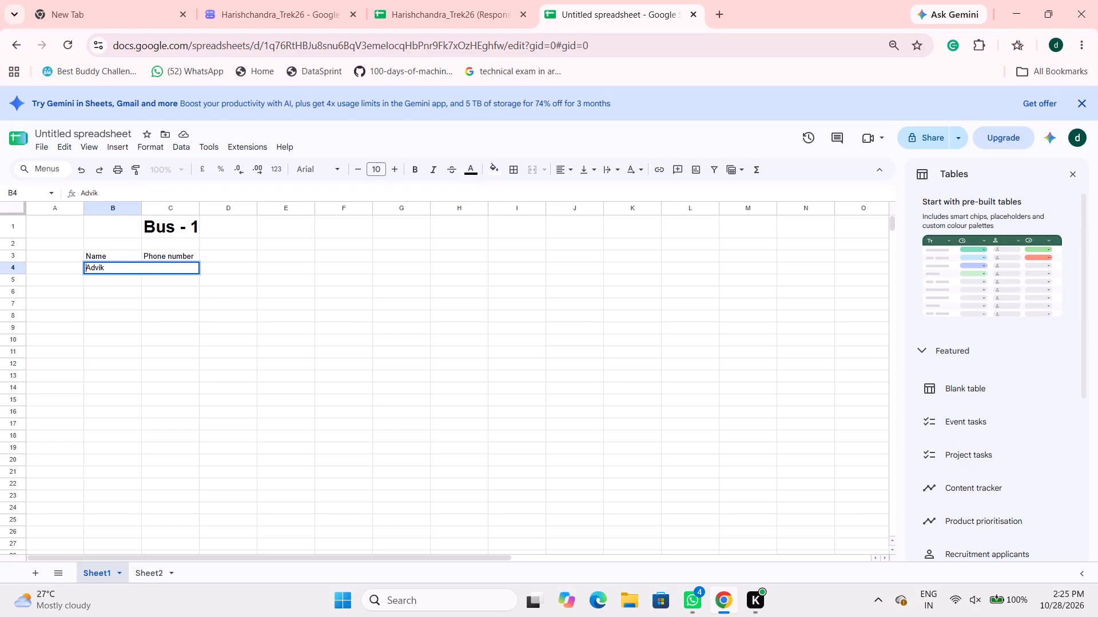
pyautogui.click(211, 297)
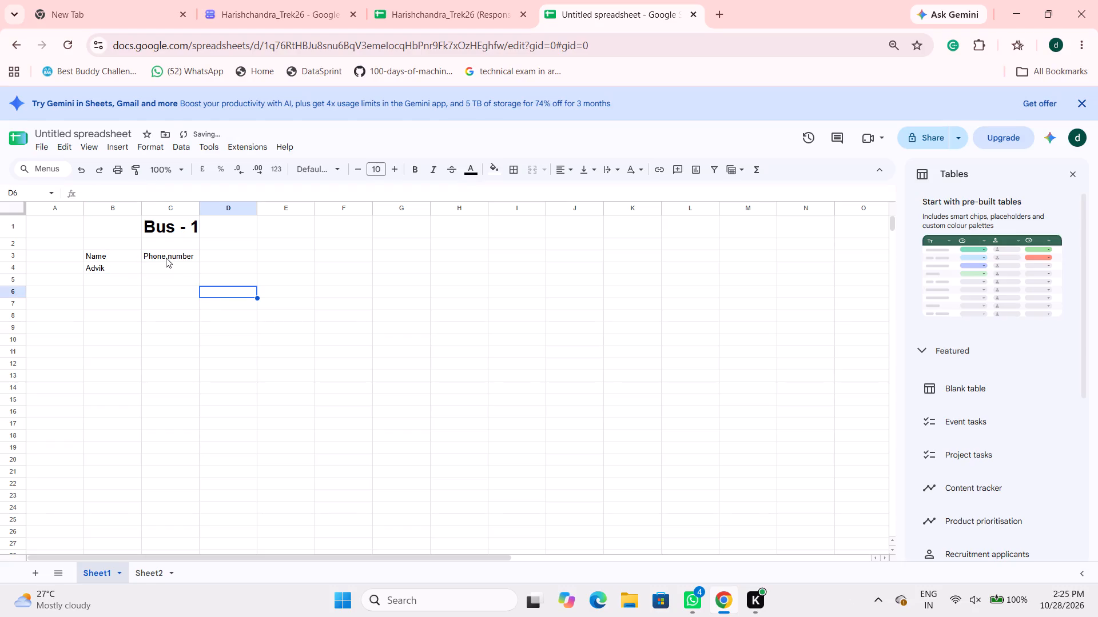
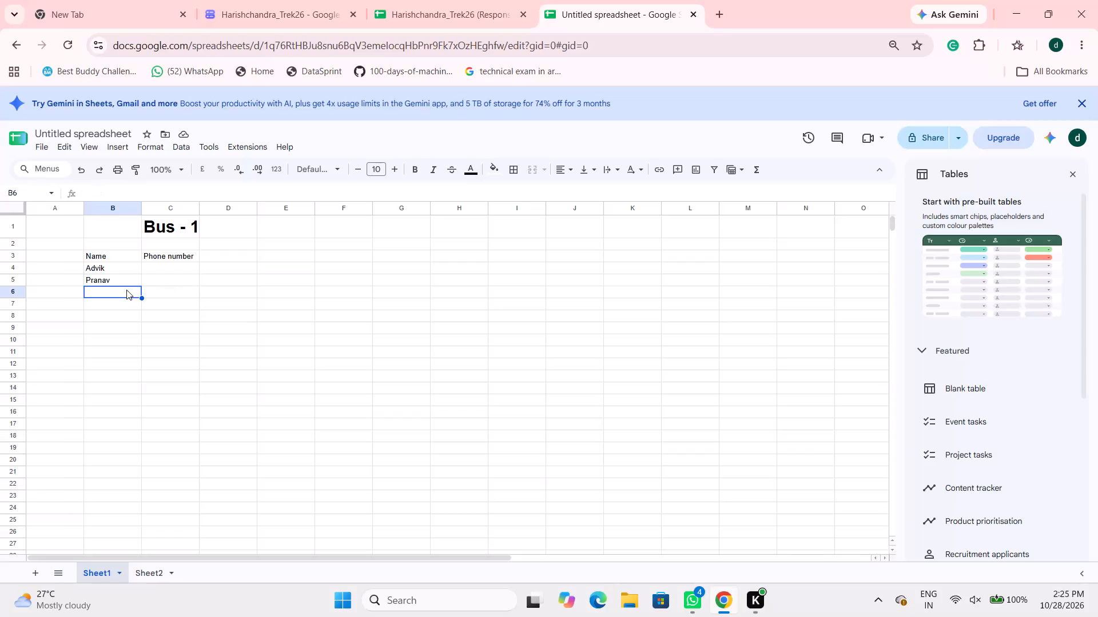
# Paste the copied passenger name "Prajwal" into cell B6 of the Name column, below Pranav.
pyautogui.hotkey('ctrl', 'v')
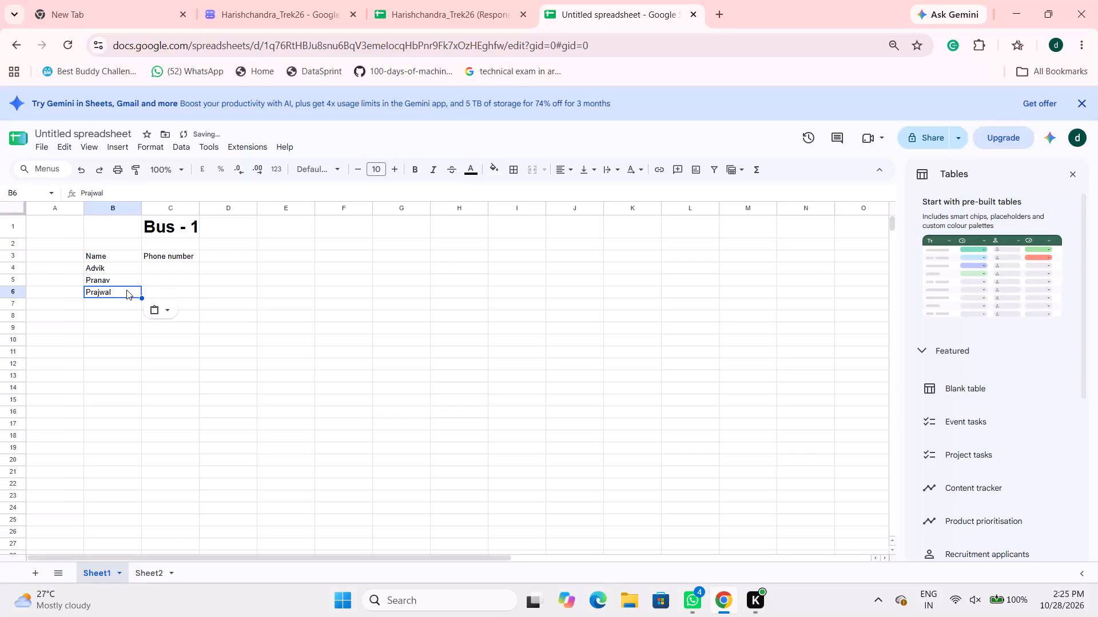
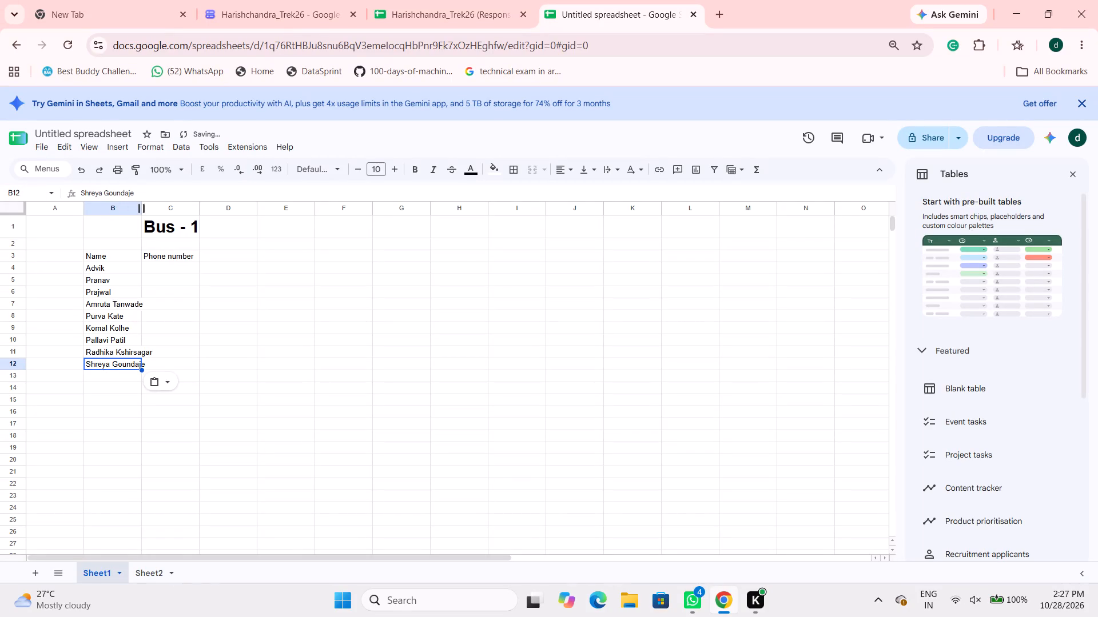
# Widen column B of the Bus - 1 list so the longest passenger names fit inside the Name column.
pyautogui.moveTo(142, 204); pyautogui.dragTo(162, 211)
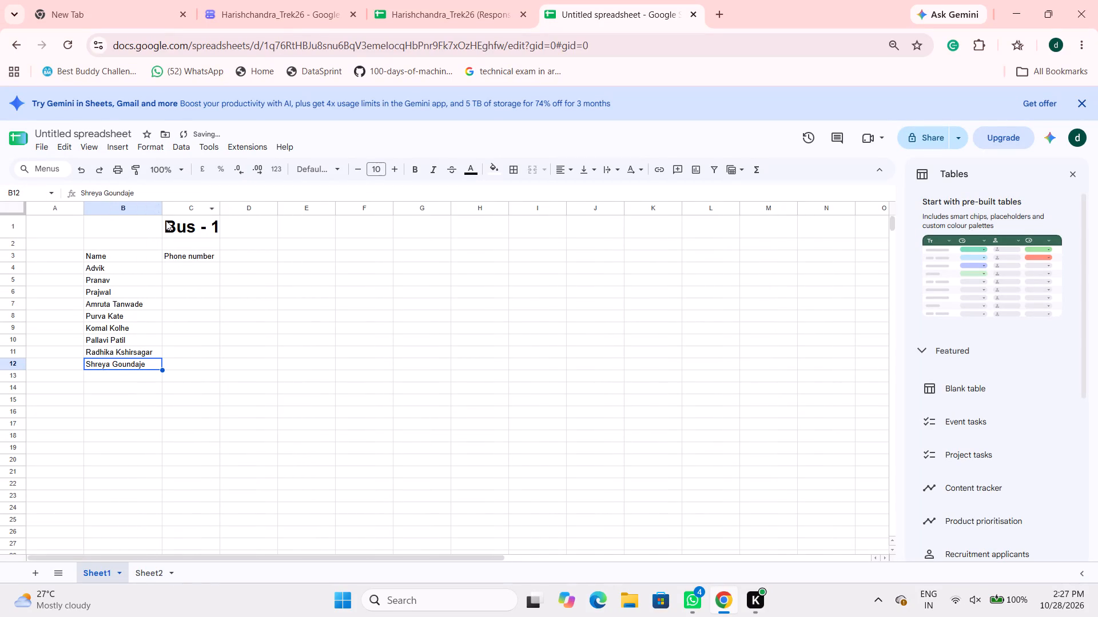
pyautogui.click(163, 214)
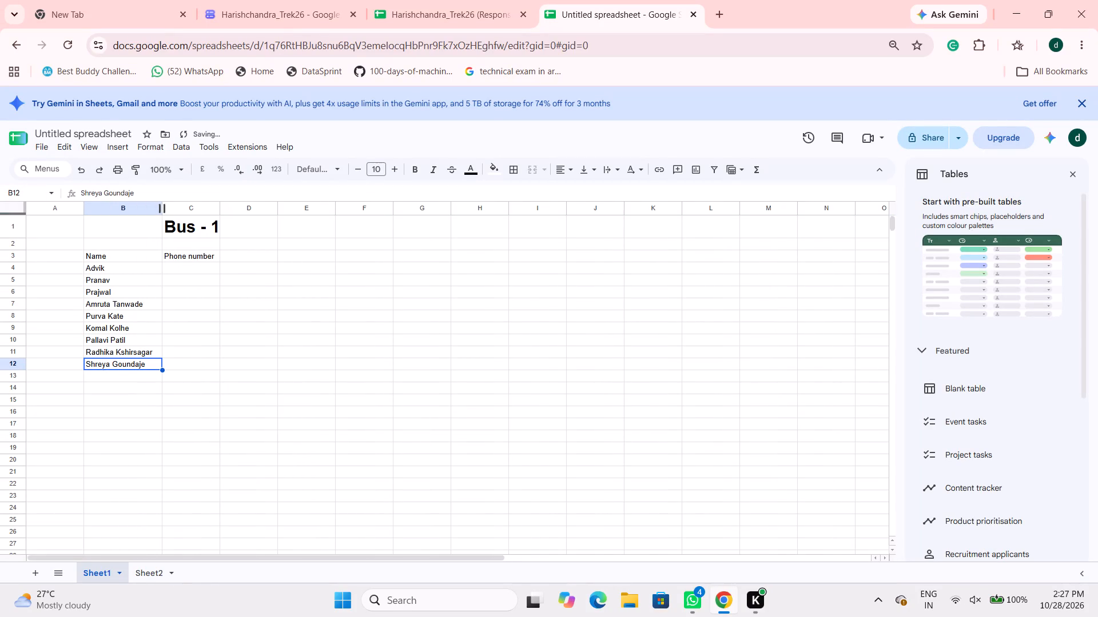
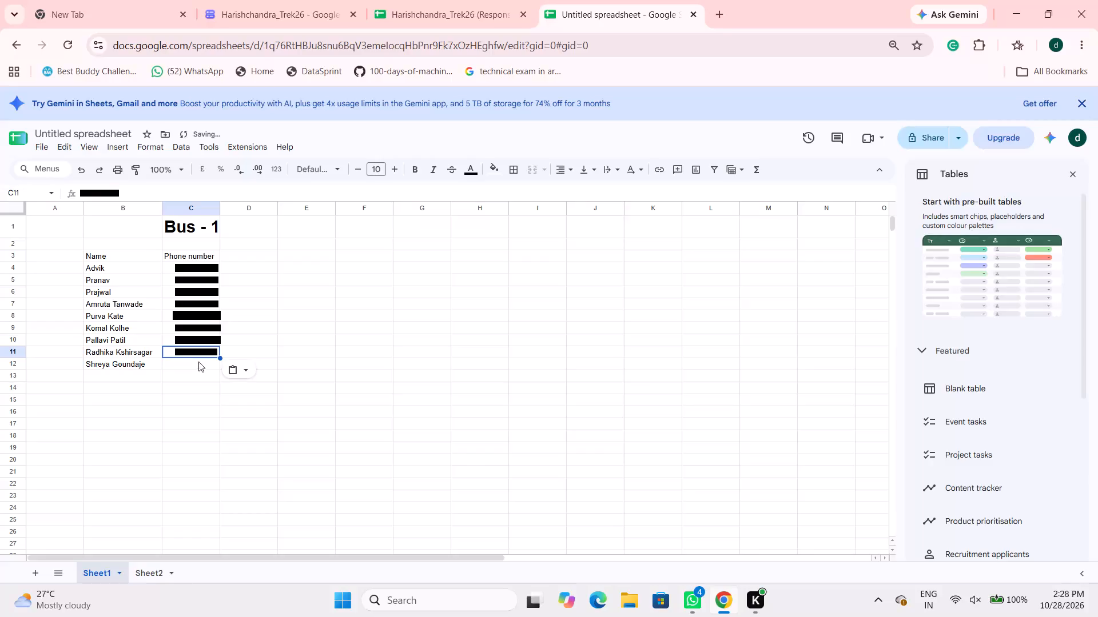
# Select the empty cell C12 in the Phone number column, beside the last passenger in the list.
pyautogui.click(199, 363)
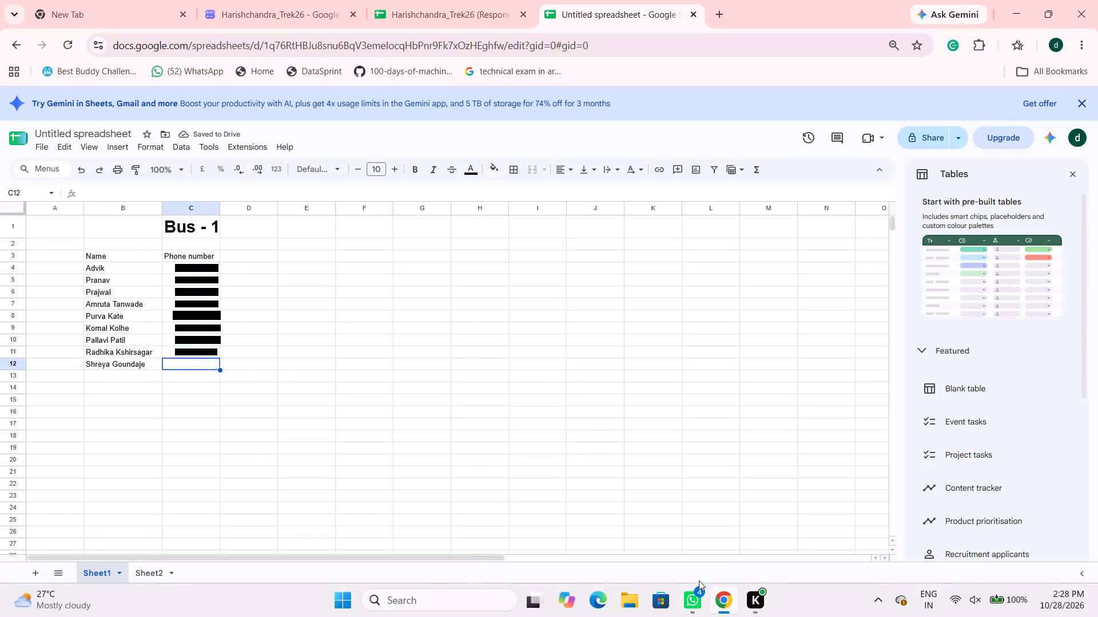
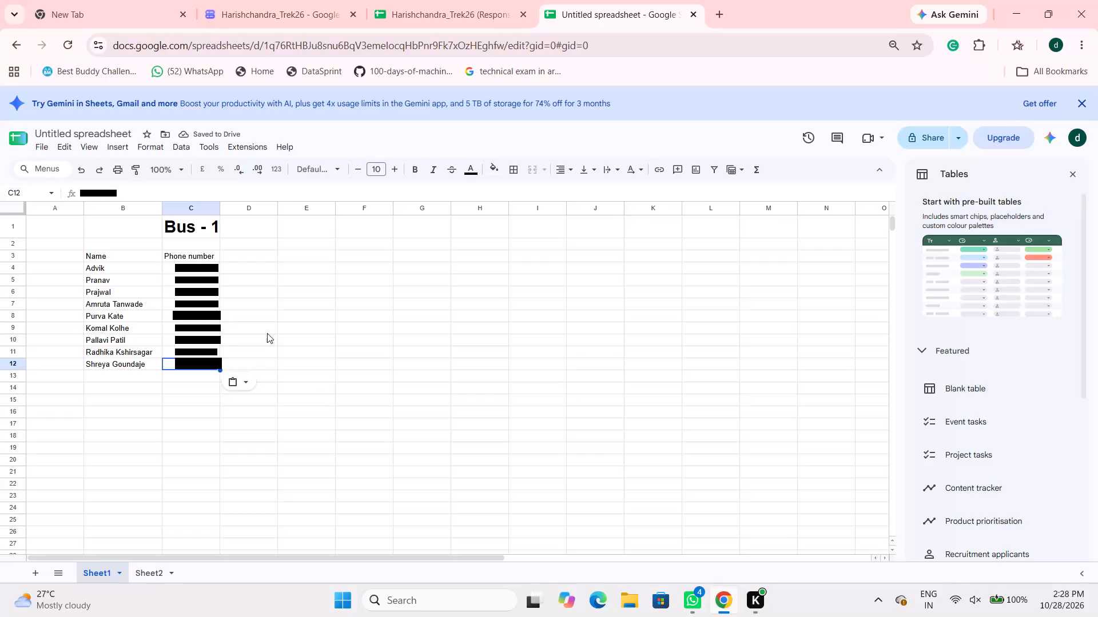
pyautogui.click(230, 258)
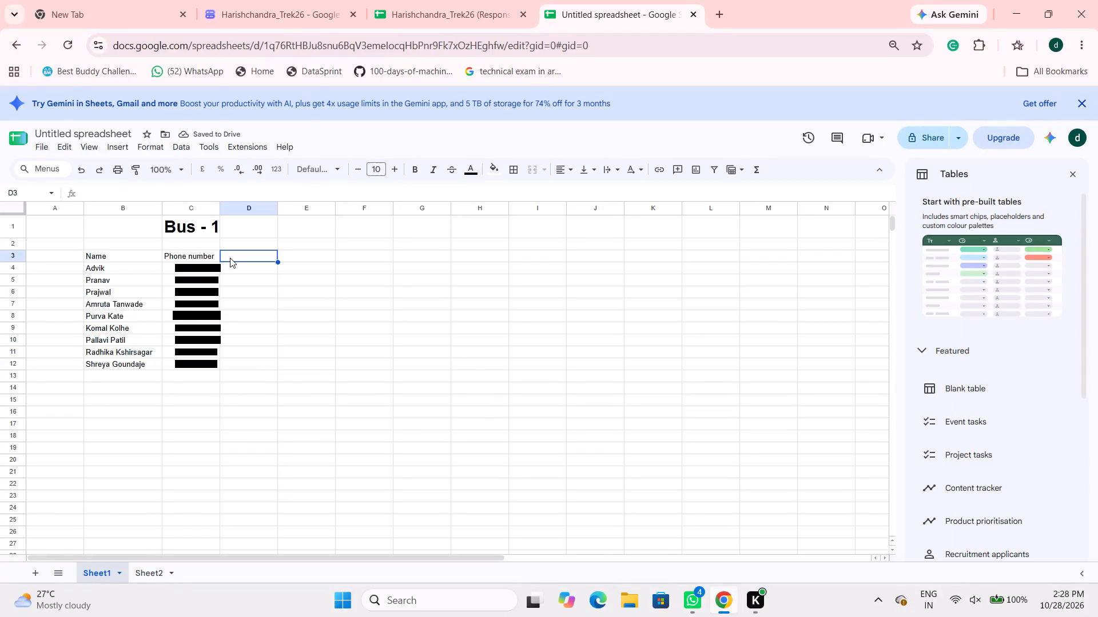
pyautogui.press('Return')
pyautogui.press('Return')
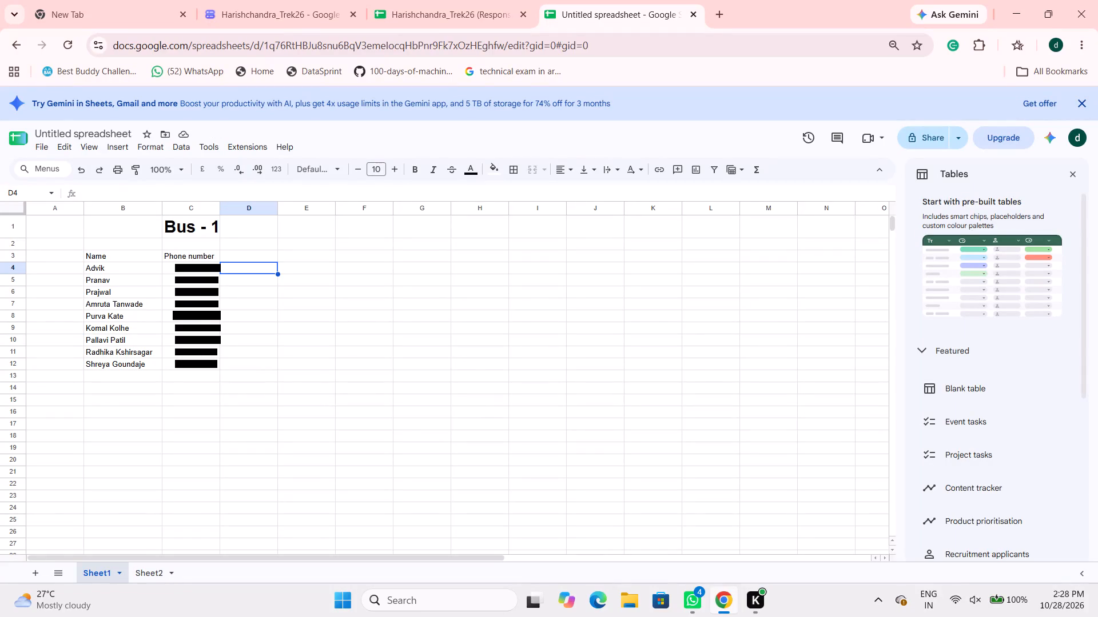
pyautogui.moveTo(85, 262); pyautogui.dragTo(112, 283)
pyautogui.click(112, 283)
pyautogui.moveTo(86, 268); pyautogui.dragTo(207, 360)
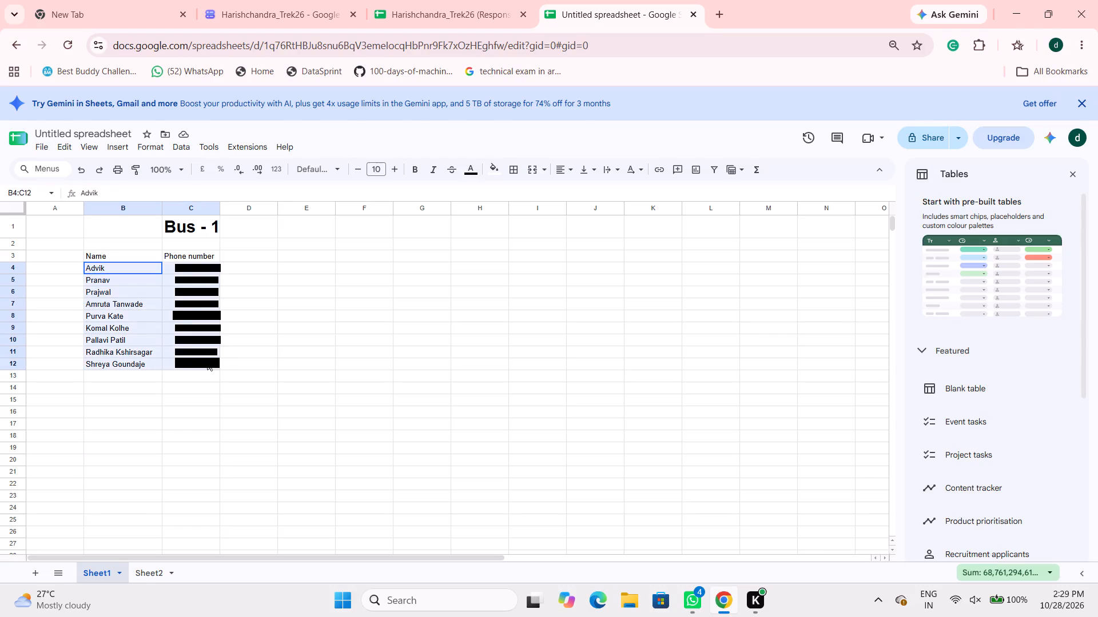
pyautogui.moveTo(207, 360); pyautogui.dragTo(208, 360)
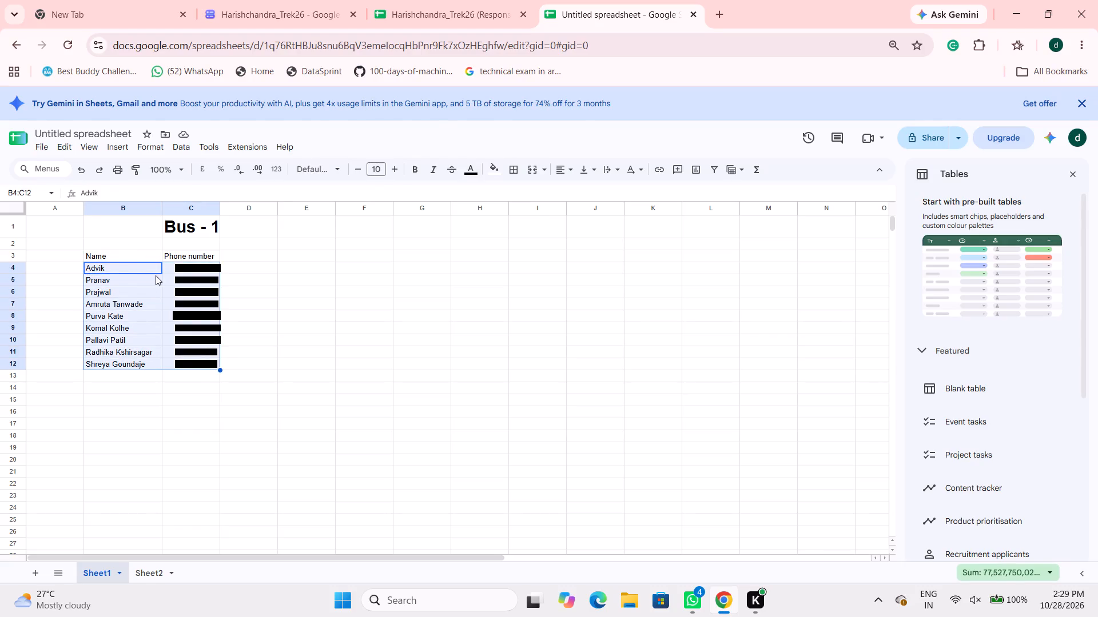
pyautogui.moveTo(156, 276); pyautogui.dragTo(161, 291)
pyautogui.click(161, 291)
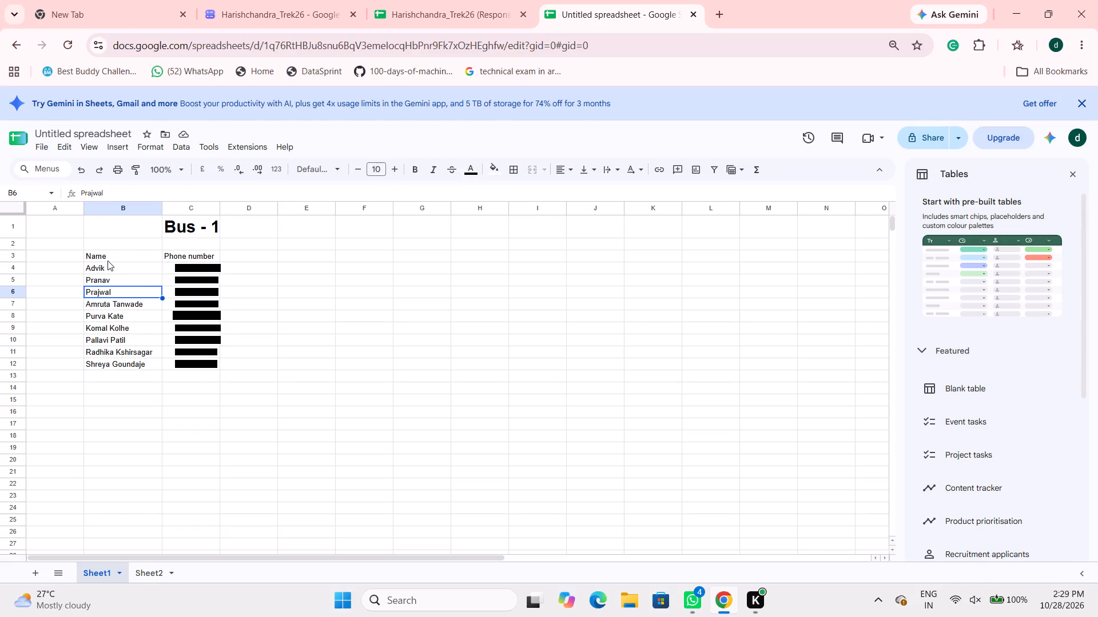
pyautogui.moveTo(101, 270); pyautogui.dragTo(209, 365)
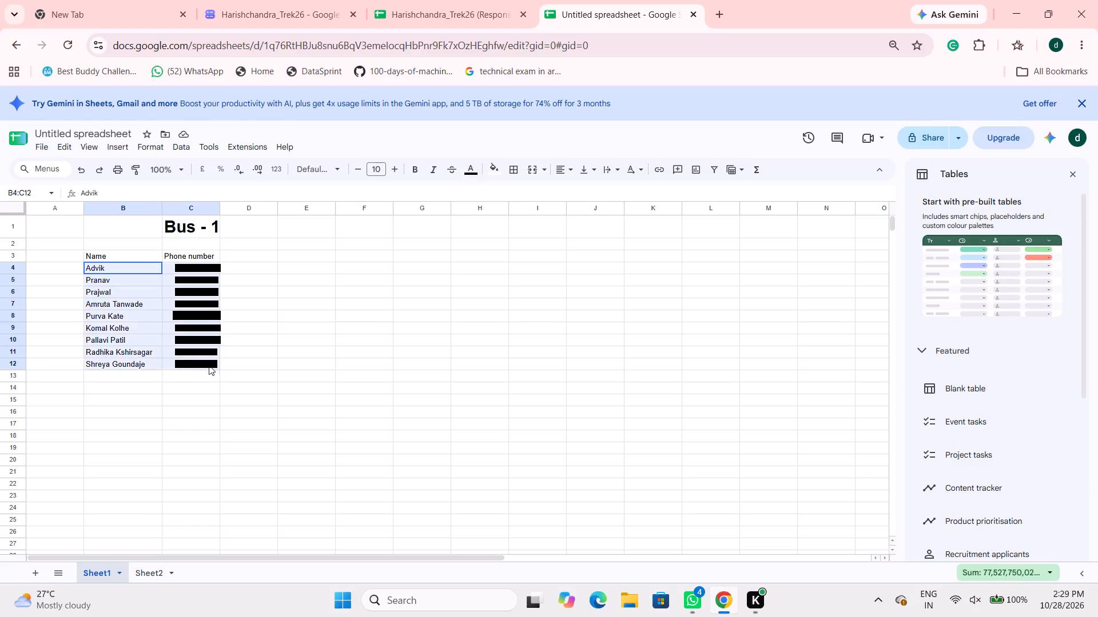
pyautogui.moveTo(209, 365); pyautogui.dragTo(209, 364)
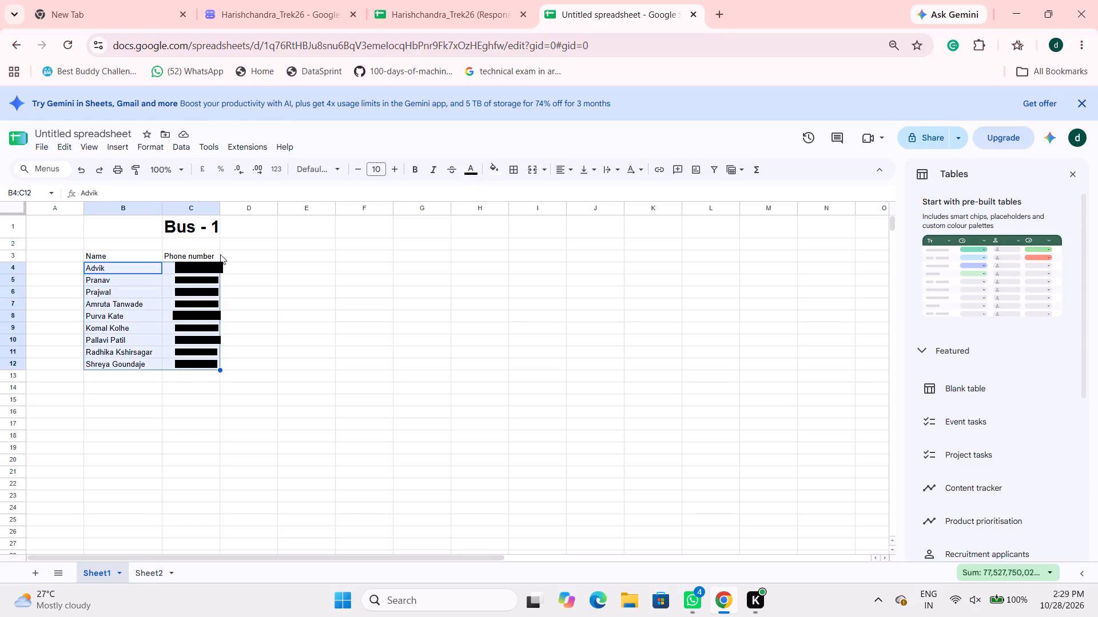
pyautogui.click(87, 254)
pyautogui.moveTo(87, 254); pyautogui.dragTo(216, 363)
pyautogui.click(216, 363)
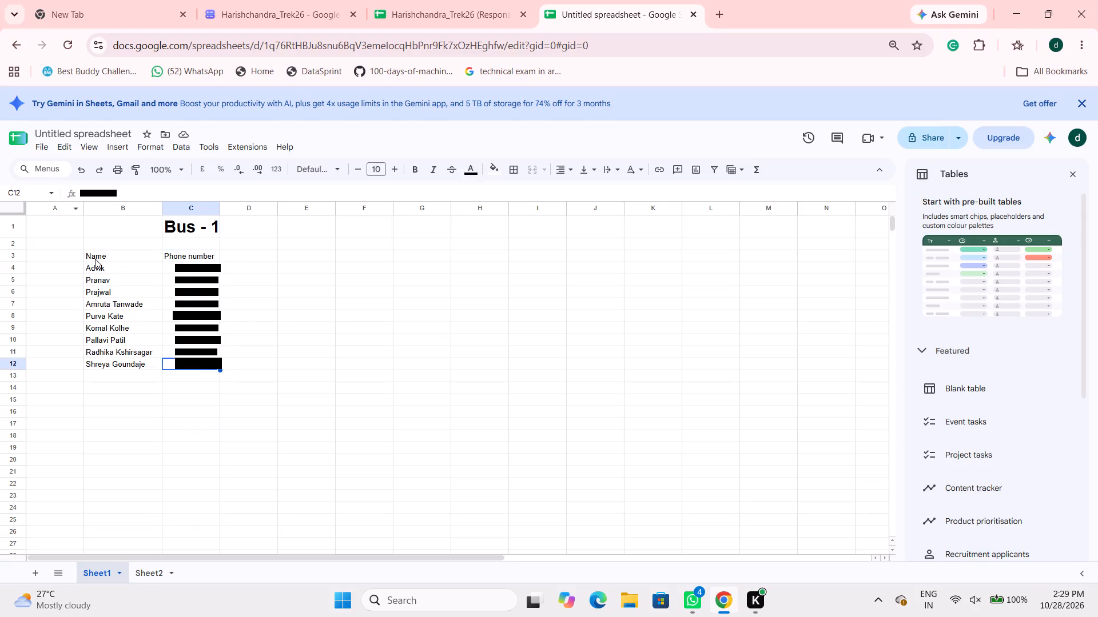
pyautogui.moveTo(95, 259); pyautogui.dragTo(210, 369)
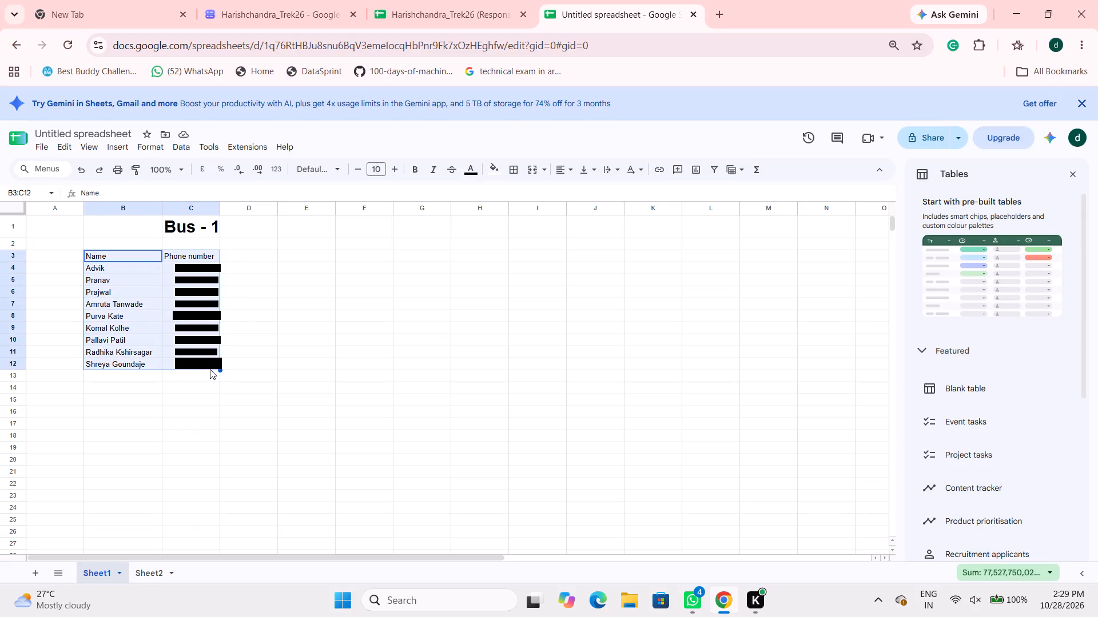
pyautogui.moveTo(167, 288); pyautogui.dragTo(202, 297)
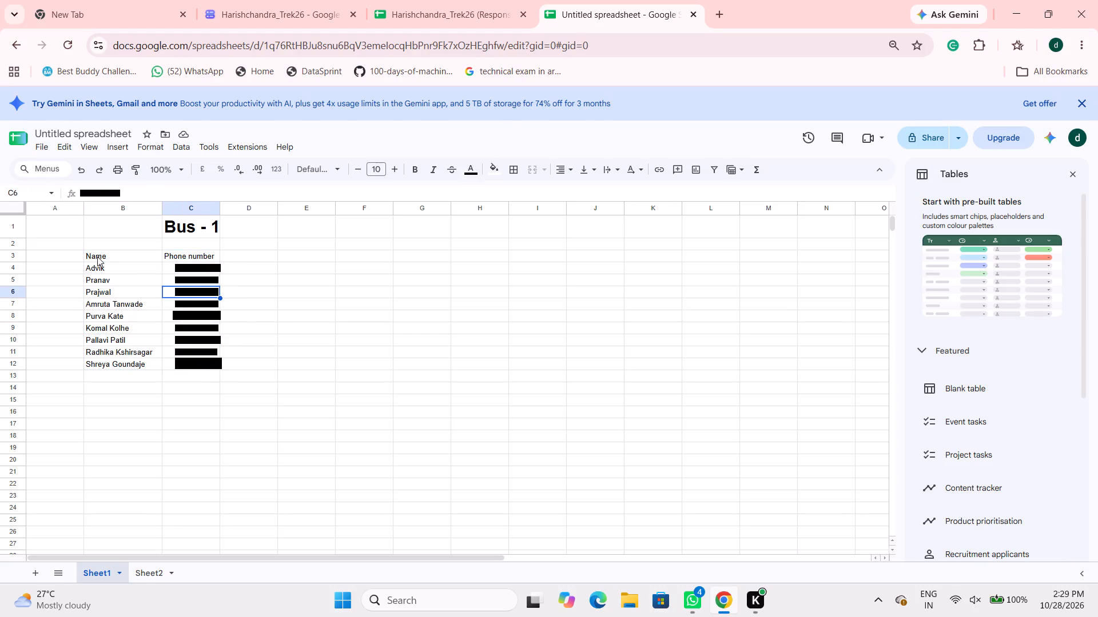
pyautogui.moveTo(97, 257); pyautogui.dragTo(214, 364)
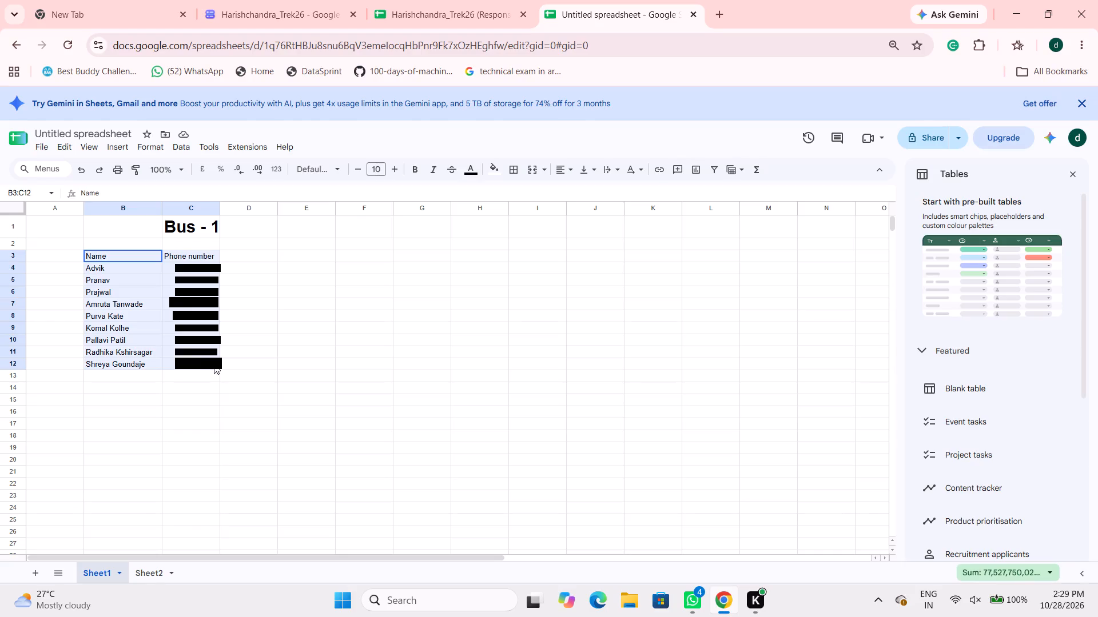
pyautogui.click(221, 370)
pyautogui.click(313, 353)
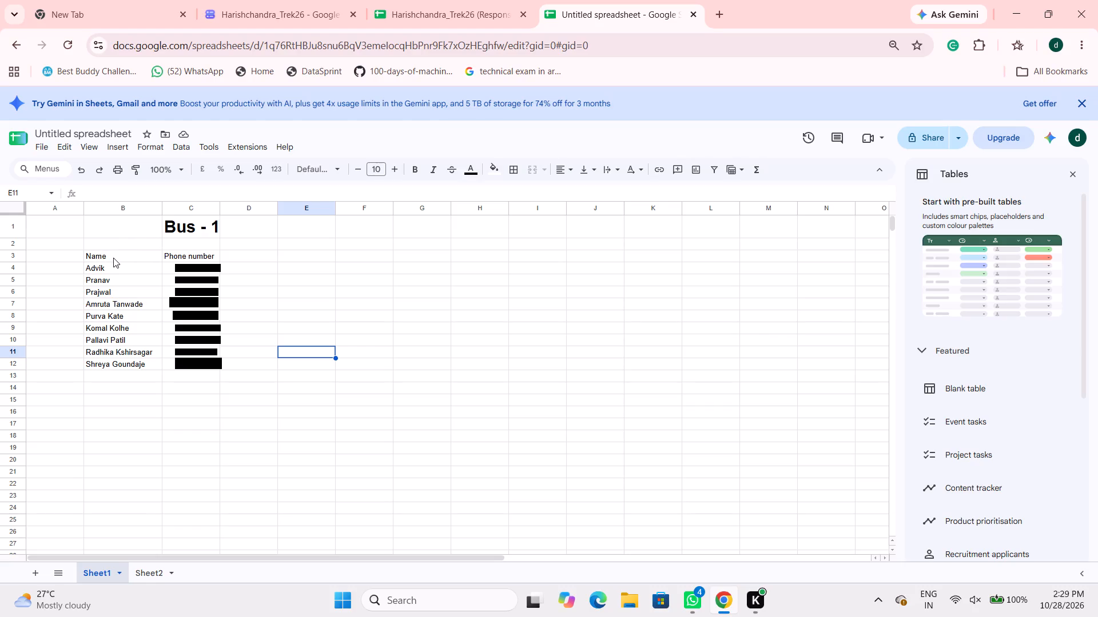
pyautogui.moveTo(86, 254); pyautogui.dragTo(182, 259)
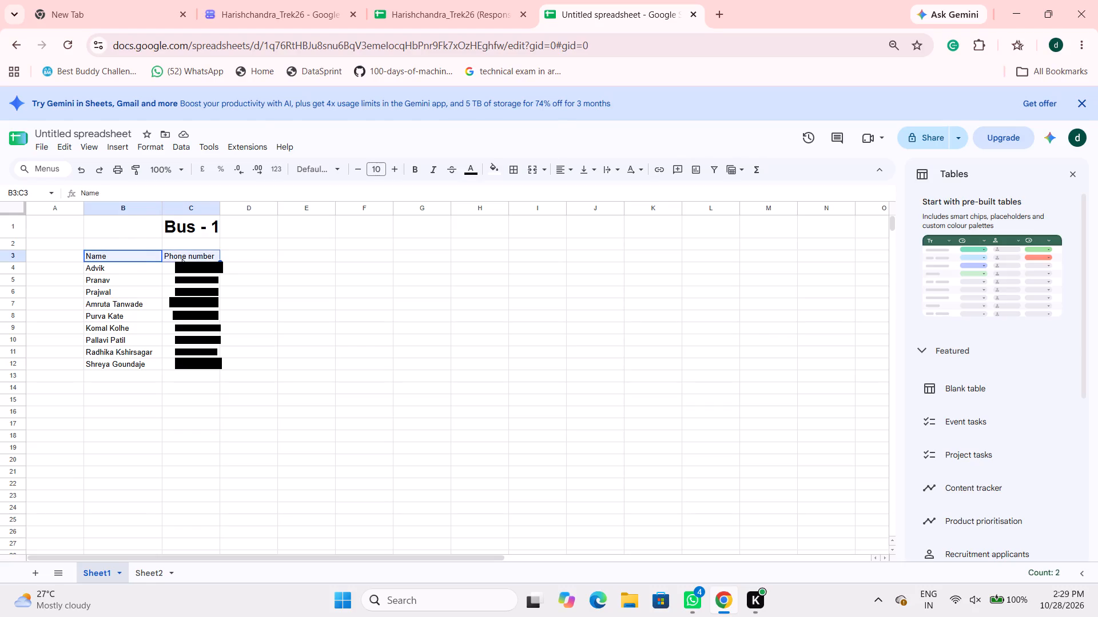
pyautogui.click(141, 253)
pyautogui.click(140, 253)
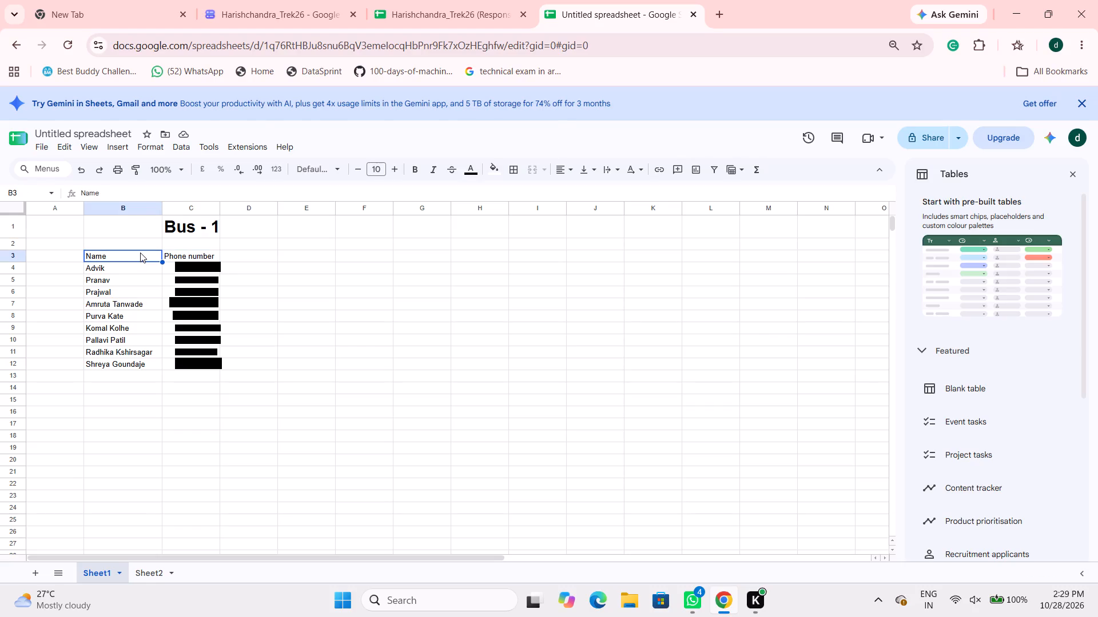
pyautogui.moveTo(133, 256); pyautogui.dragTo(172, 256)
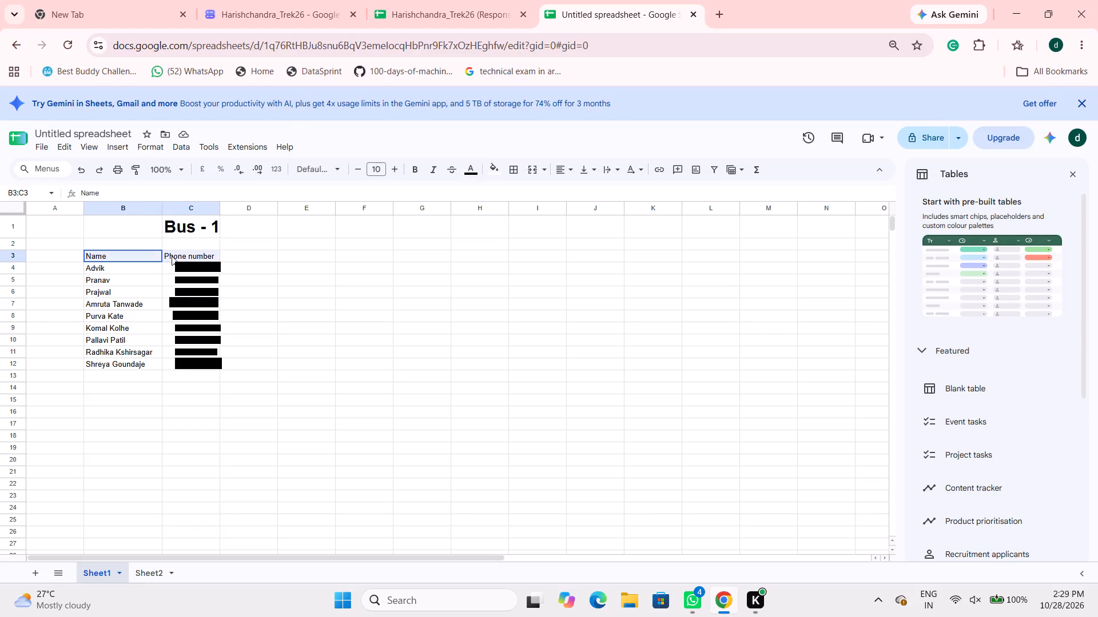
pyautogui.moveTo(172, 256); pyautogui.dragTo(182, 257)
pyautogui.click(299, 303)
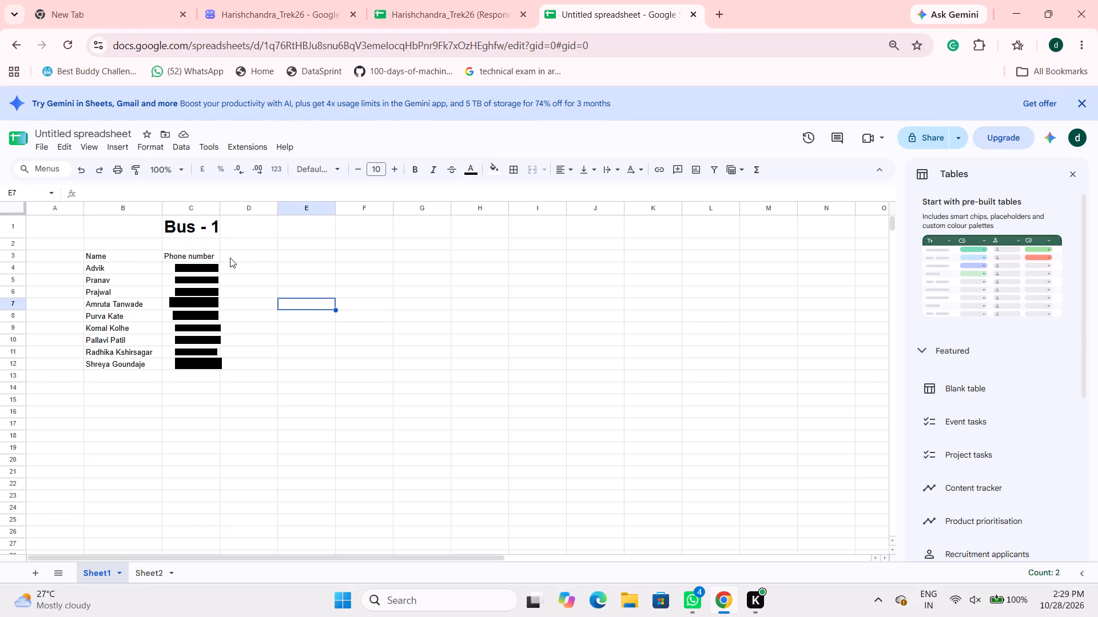
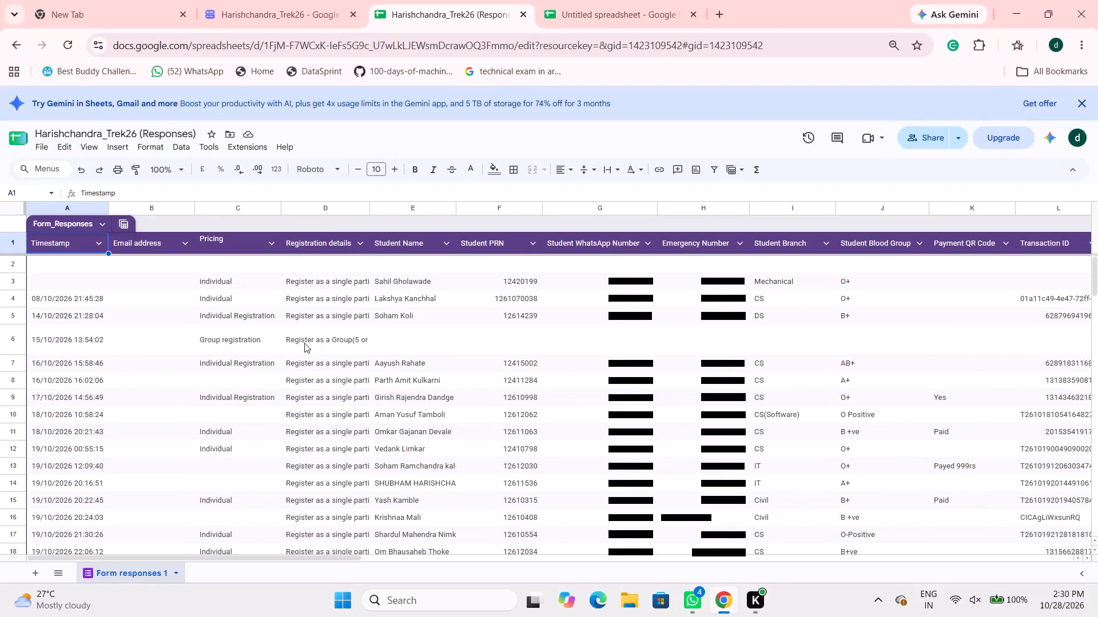
# Examine the group registration entry in row 6 of the form responses, including the leader, member and payment details.
pyautogui.click(249, 337)
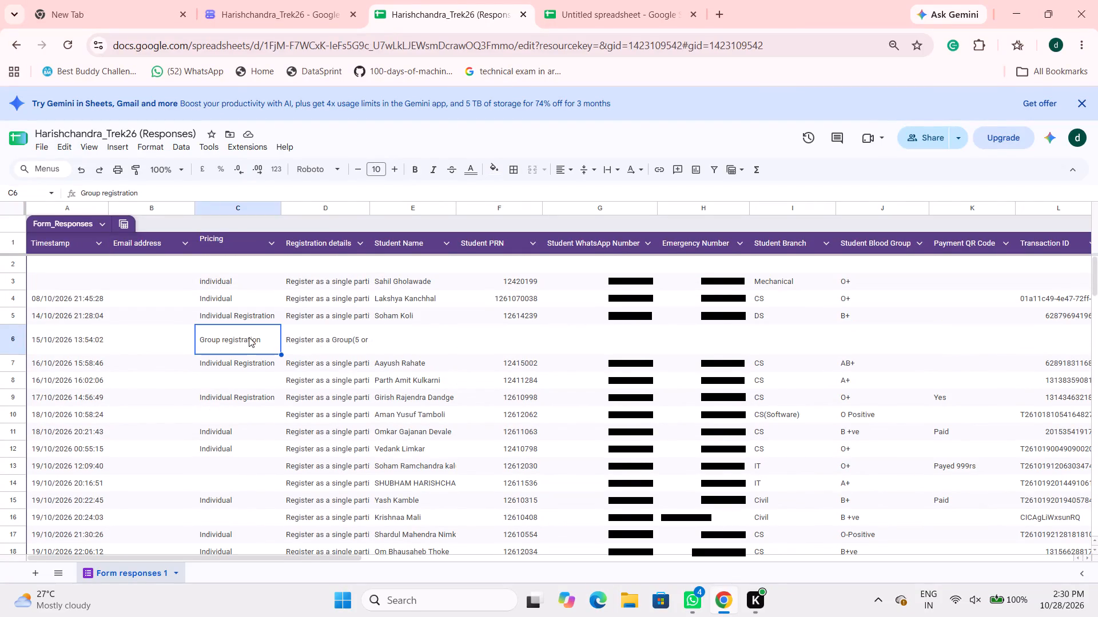
pyautogui.hscroll(-6, 249, 337)
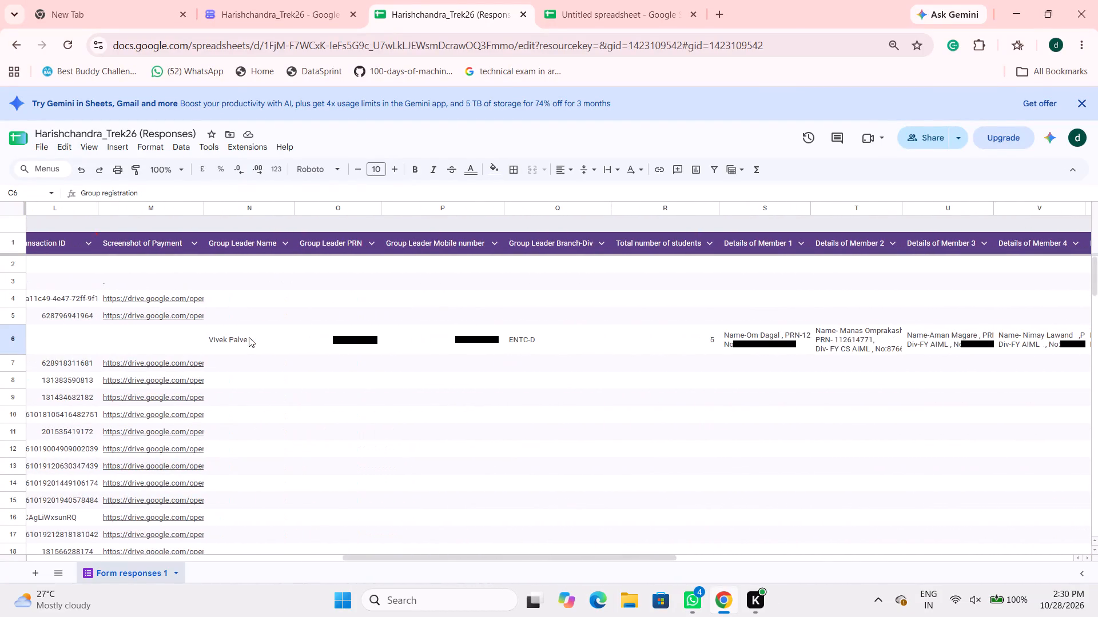
pyautogui.hscroll(-3, 409, 343)
pyautogui.hscroll(1, 409, 343)
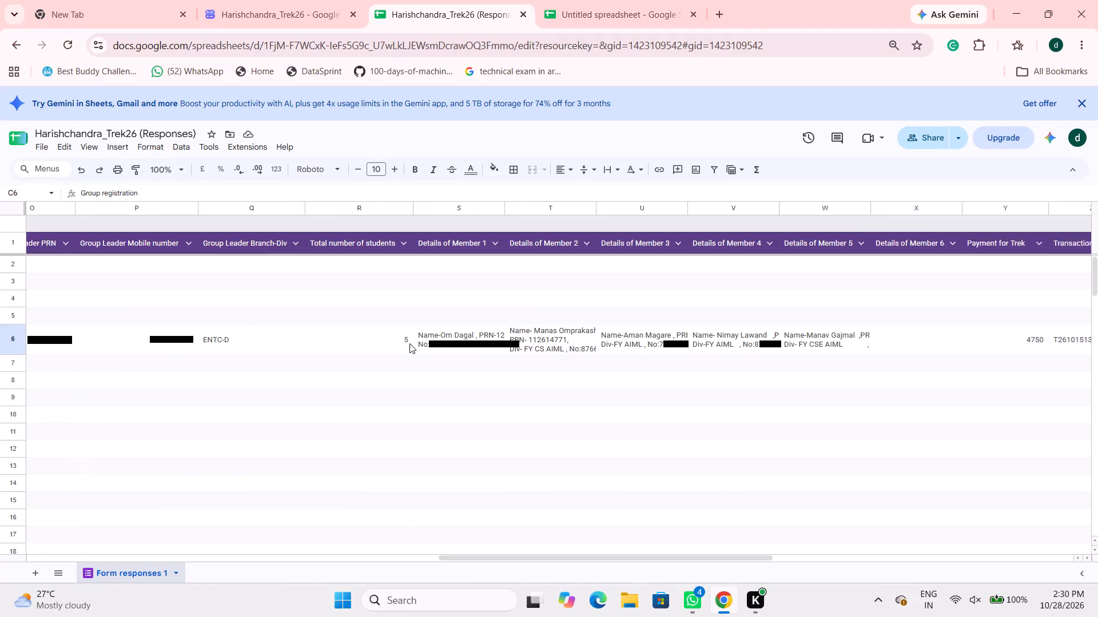
pyautogui.hscroll(1, 409, 343)
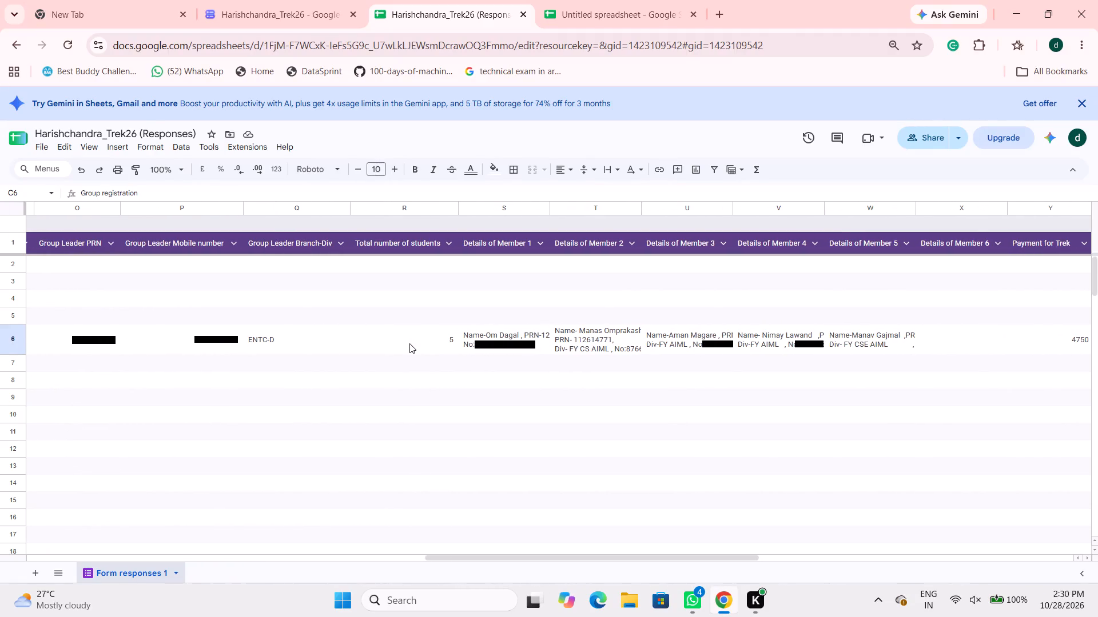
pyautogui.hscroll(-1, 409, 343)
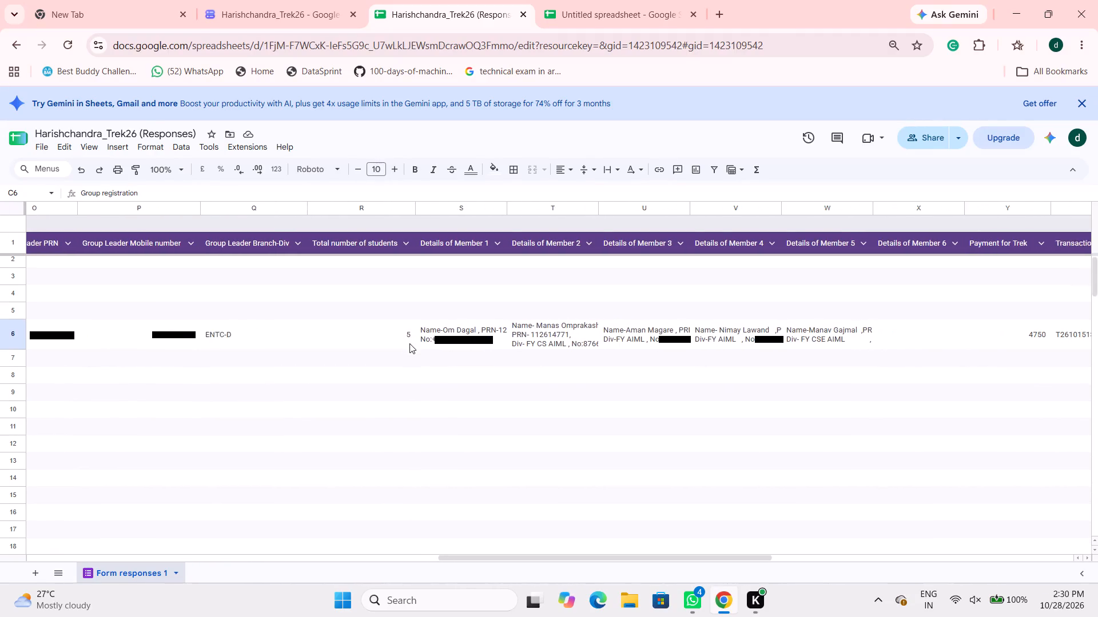
pyautogui.hscroll(-5, 409, 343)
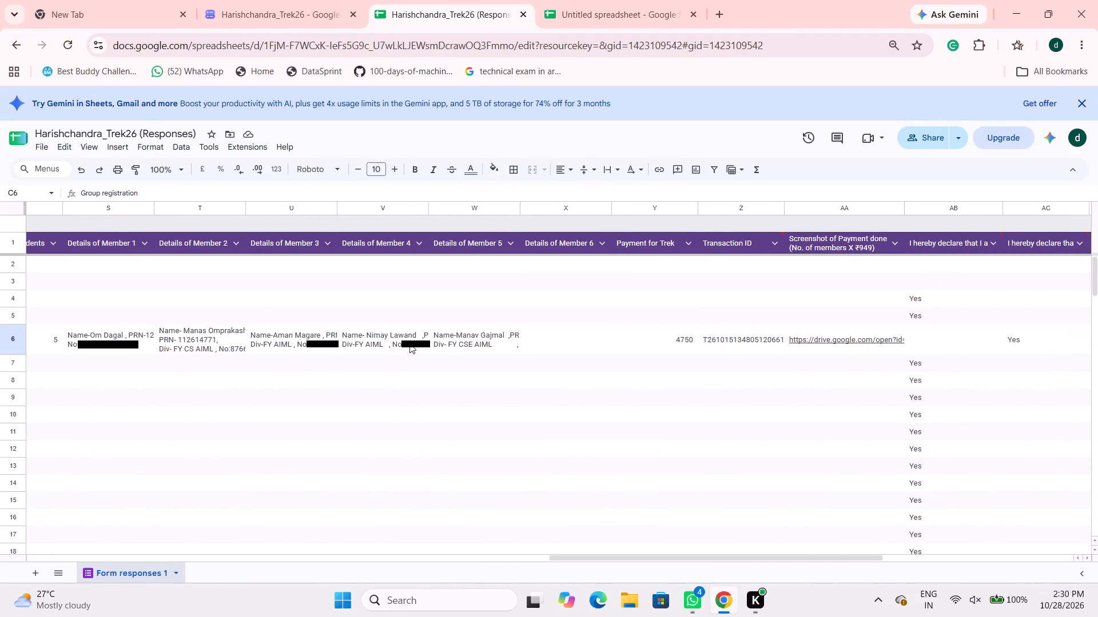
pyautogui.hscroll(-1, 409, 343)
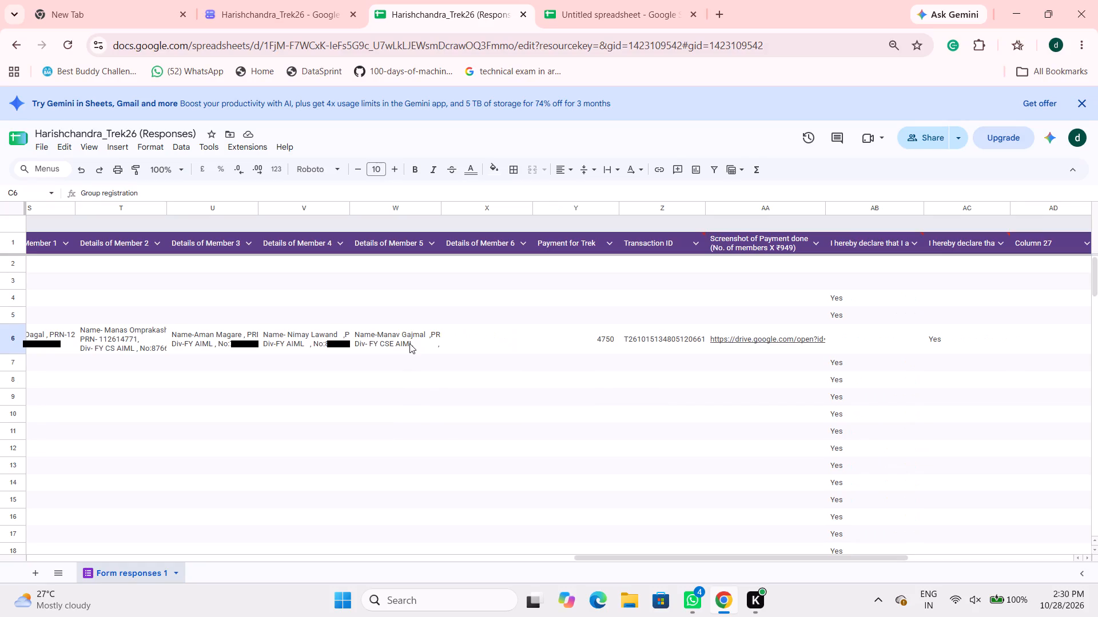
pyautogui.hscroll(1, 529, 354)
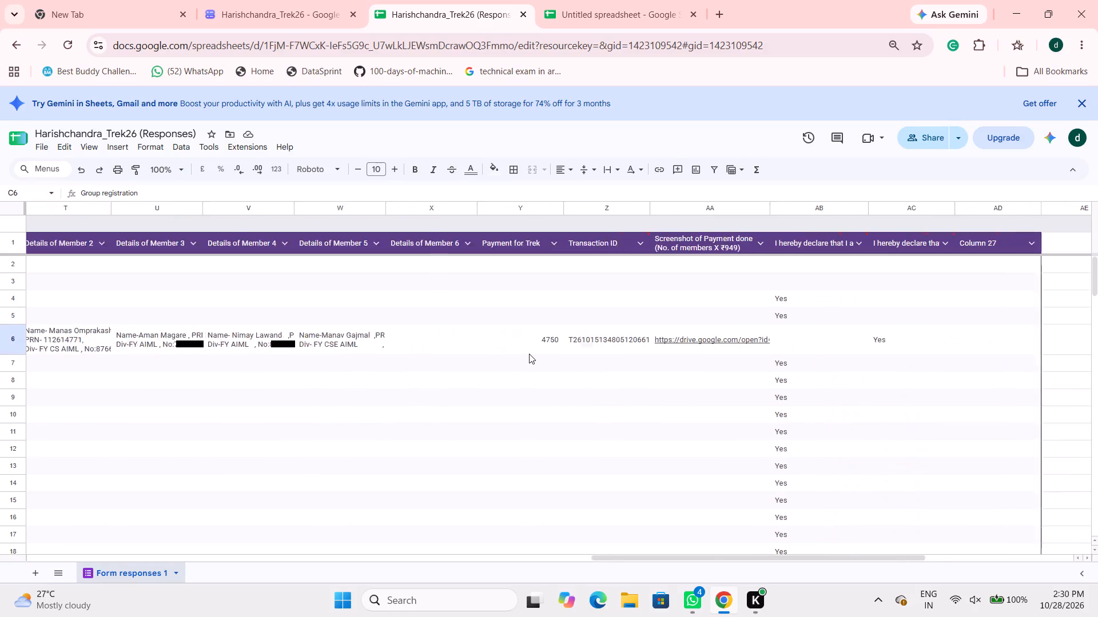
pyautogui.hscroll(11, 529, 354)
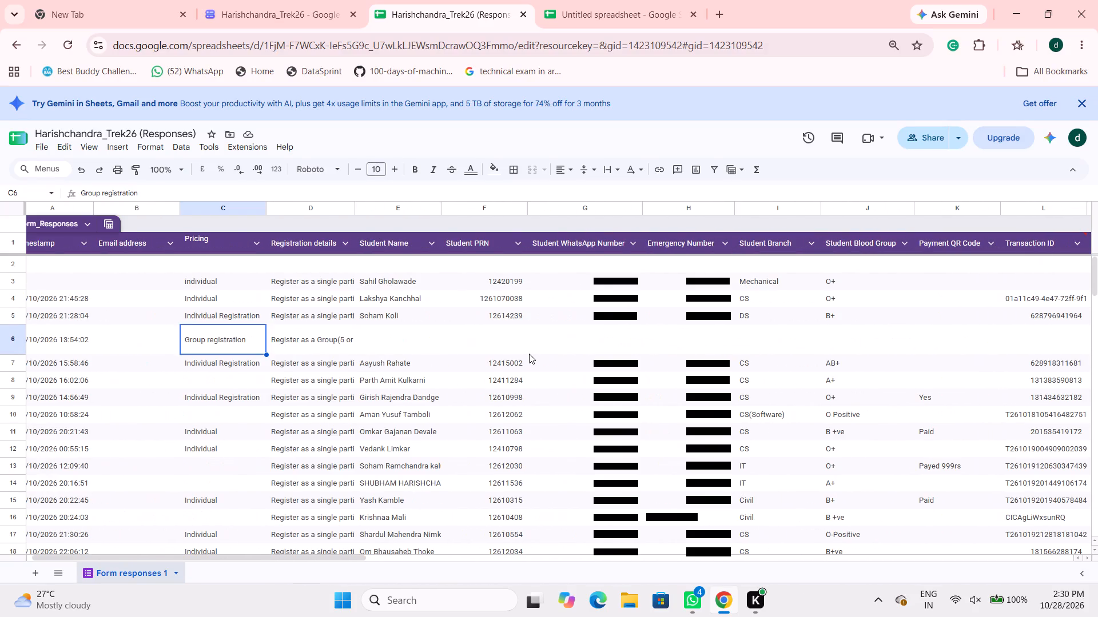
# Copy only the member's name from the Details of Member 1 cell in the group registration row.
pyautogui.hscroll(-6, 411, 339)
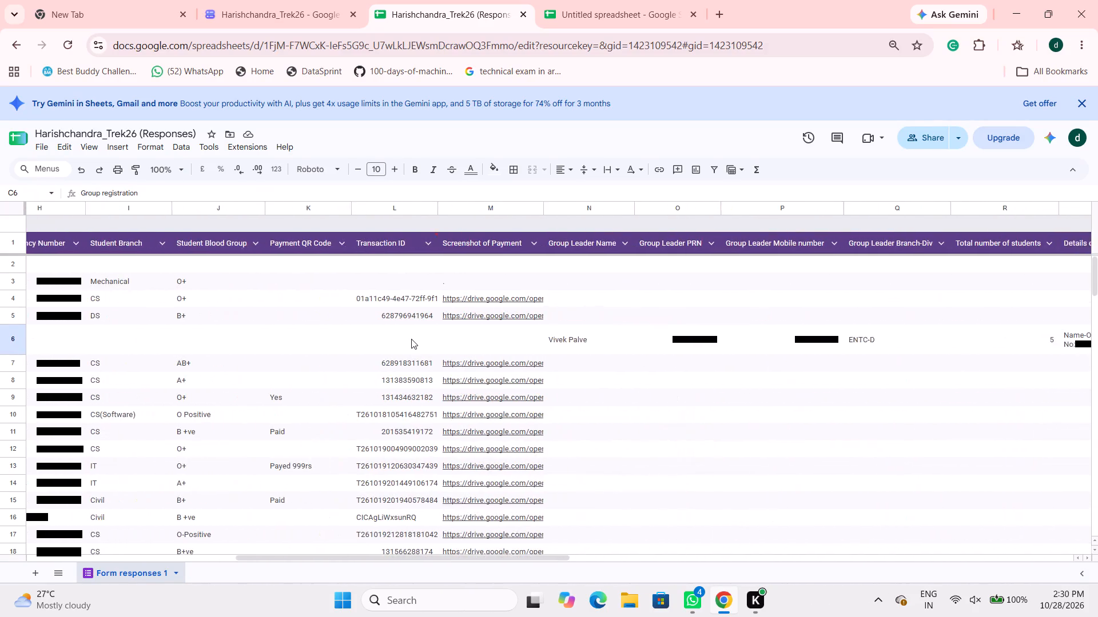
pyautogui.hscroll(-2, 411, 339)
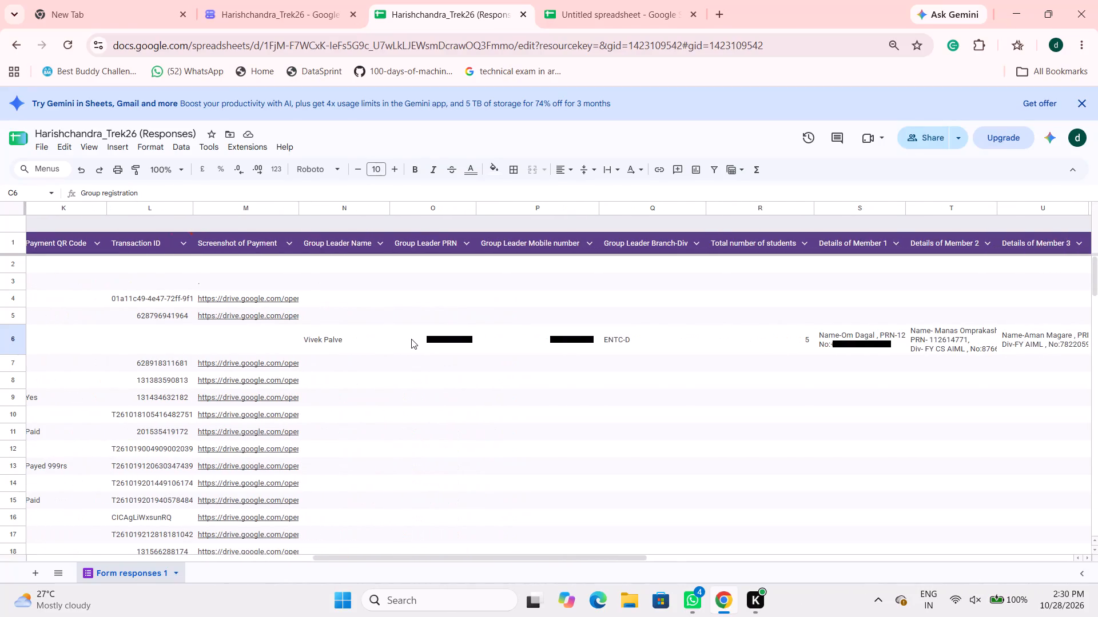
pyautogui.hscroll(-4, 411, 339)
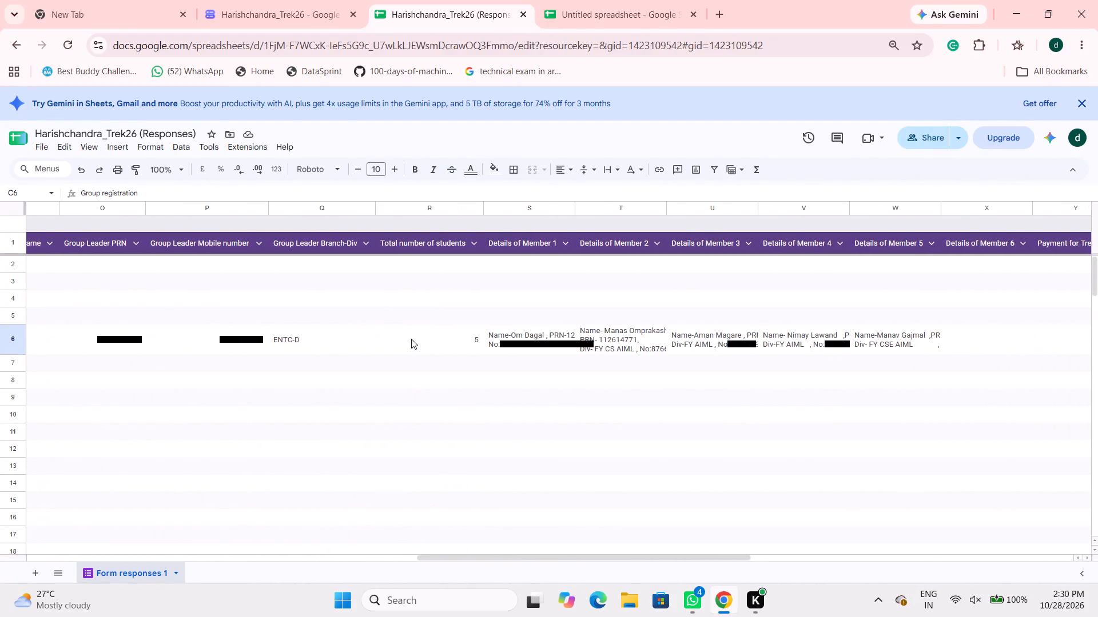
pyautogui.doubleClick(533, 345)
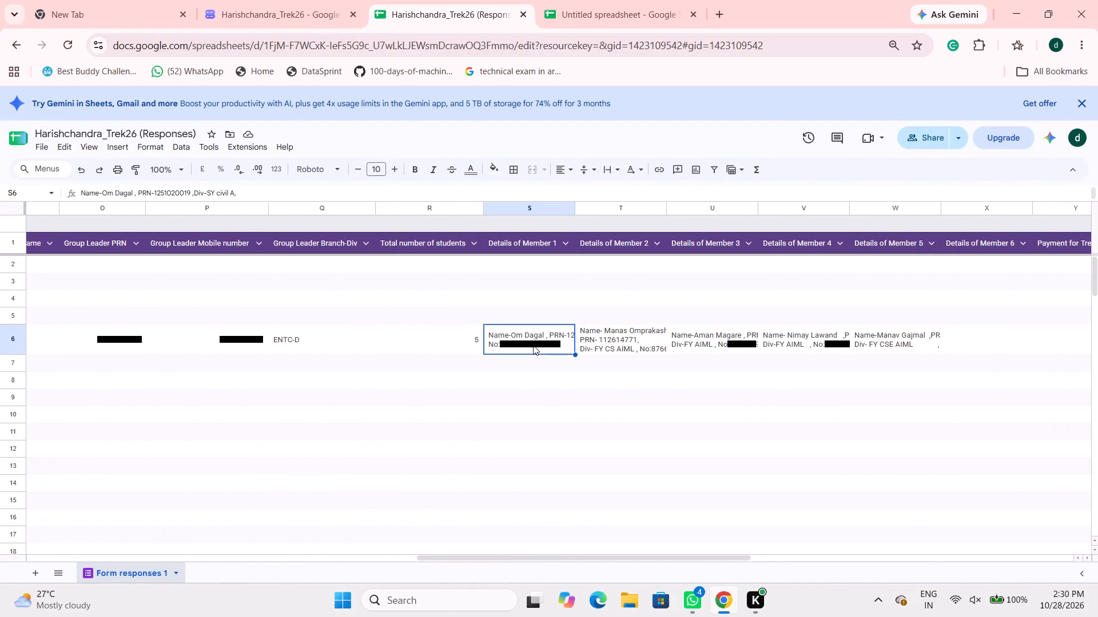
pyautogui.moveTo(563, 340); pyautogui.dragTo(518, 336)
pyautogui.click(518, 336)
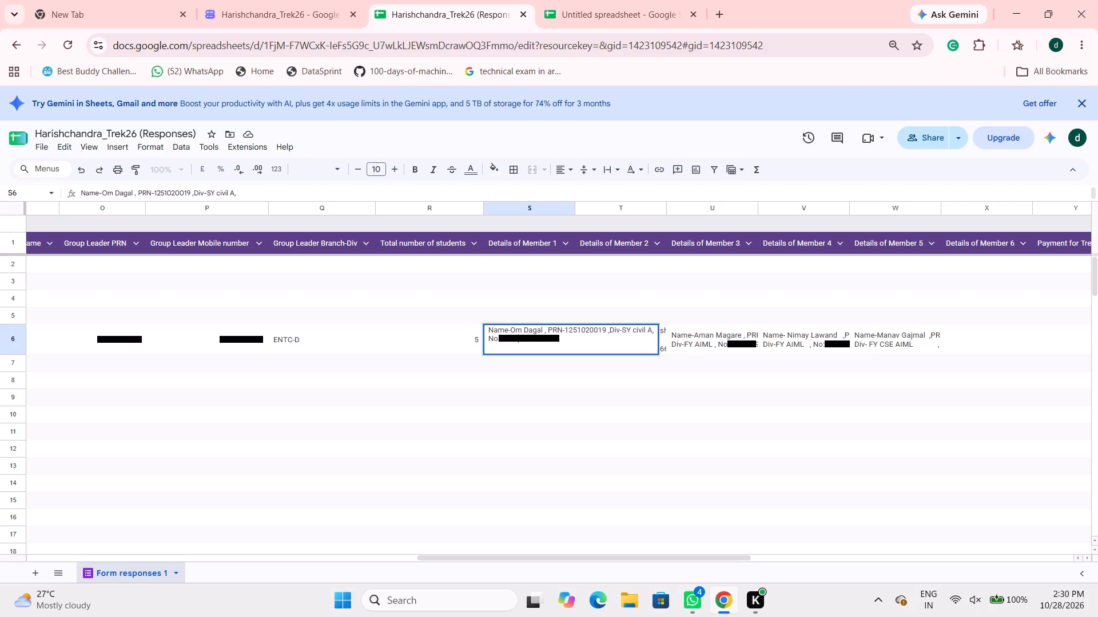
pyautogui.moveTo(511, 331); pyautogui.dragTo(544, 332)
pyautogui.hotkey('ctrl', 'c')
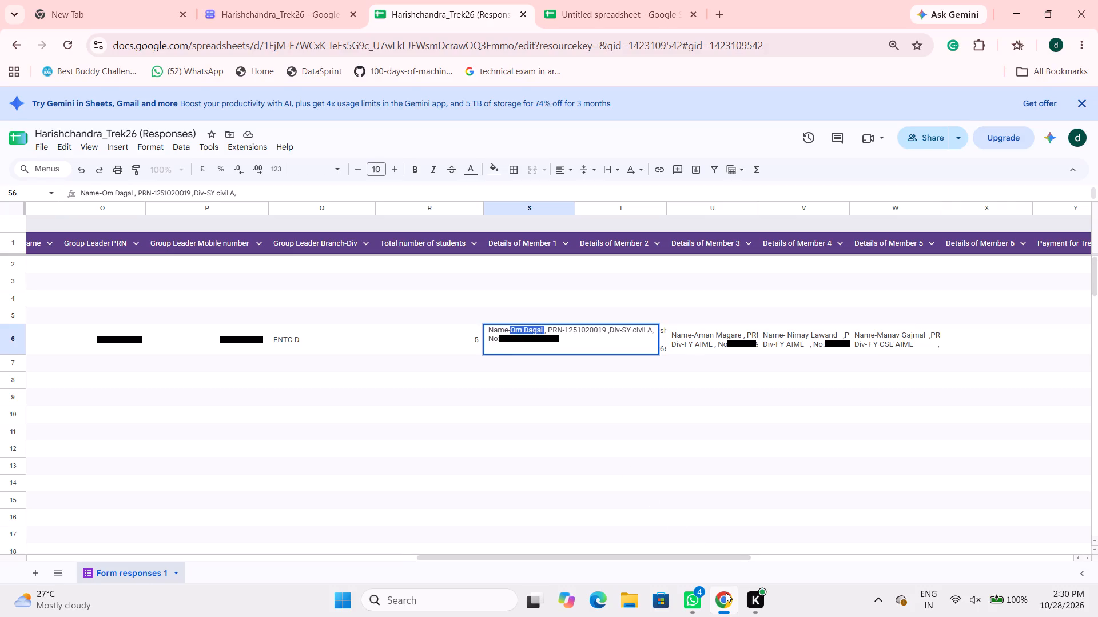
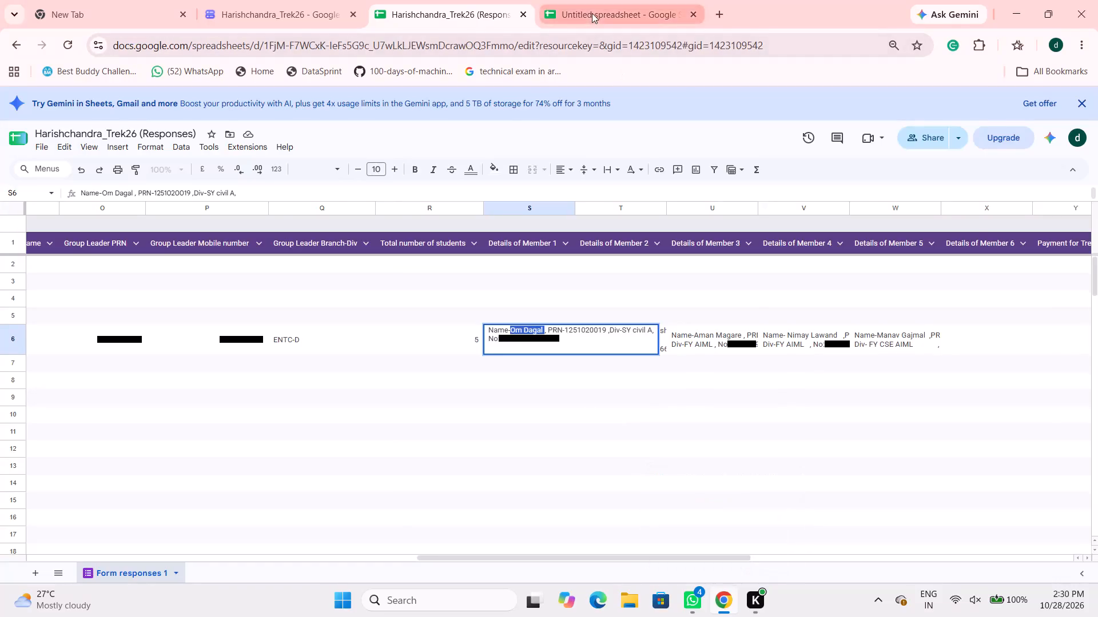
# Separate the untitled Bus - 1 spreadsheet from the other tabs into its own browser window.
pyautogui.moveTo(592, 13); pyautogui.dragTo(705, 94)
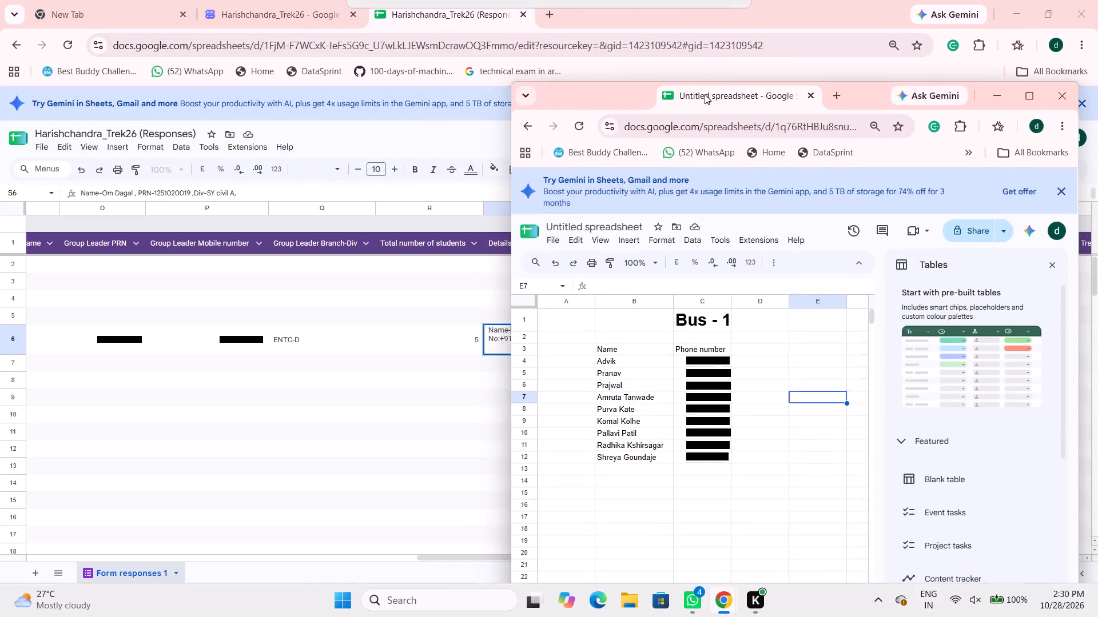
pyautogui.moveTo(705, 94); pyautogui.dragTo(720, 58)
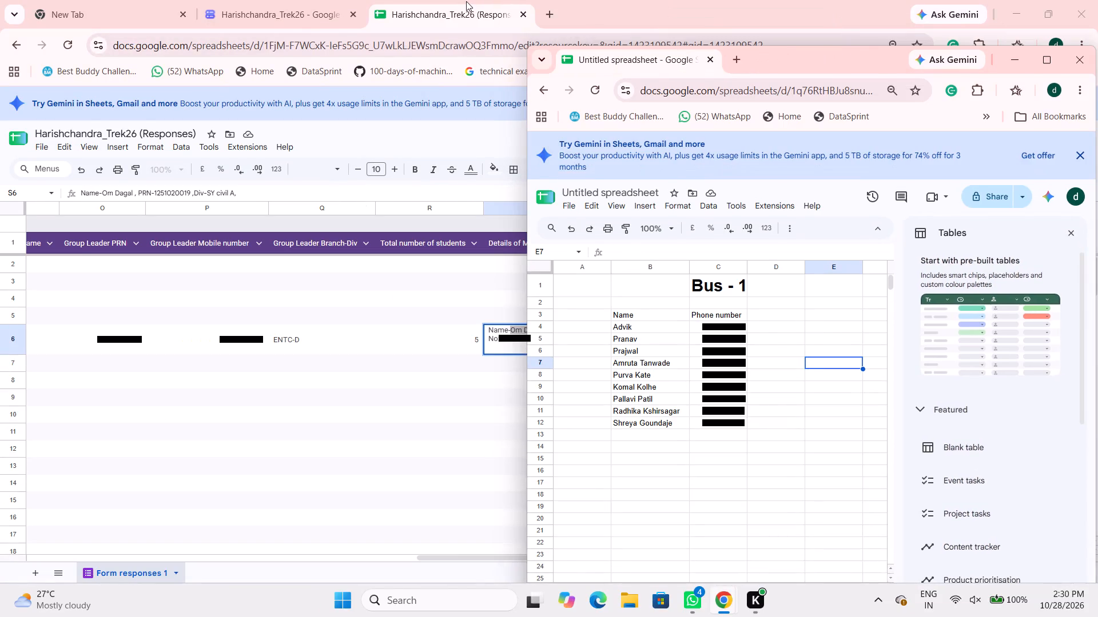
# Separate the Harischandra_Trek26 (Responses) sheet into its own window and snap it to the left half of the desktop.
pyautogui.moveTo(466, 1); pyautogui.dragTo(415, 75)
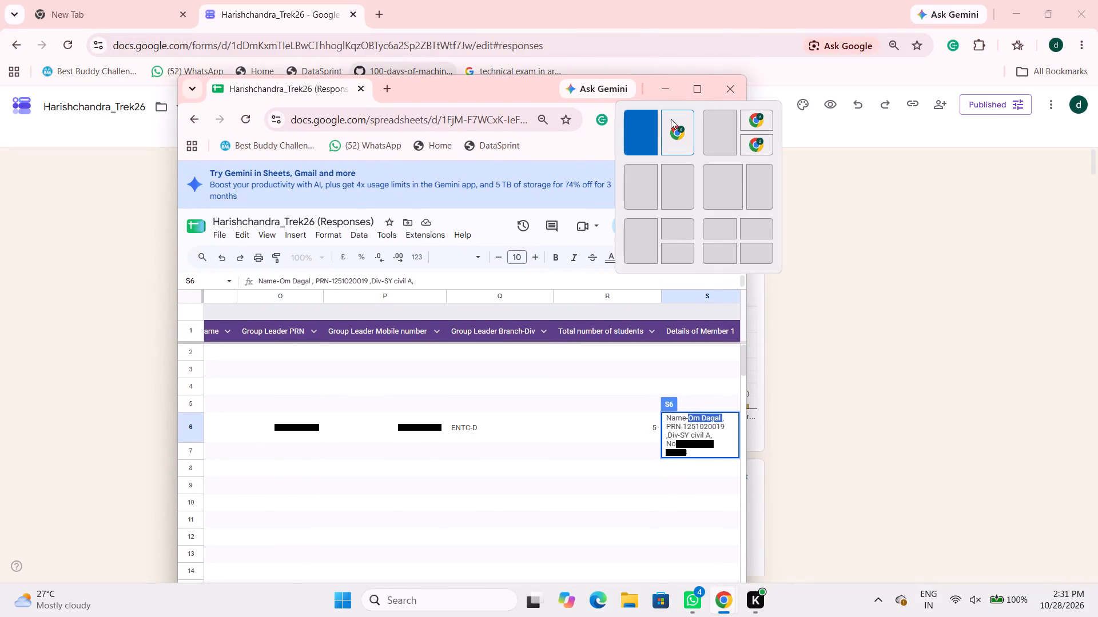
pyautogui.click(638, 129)
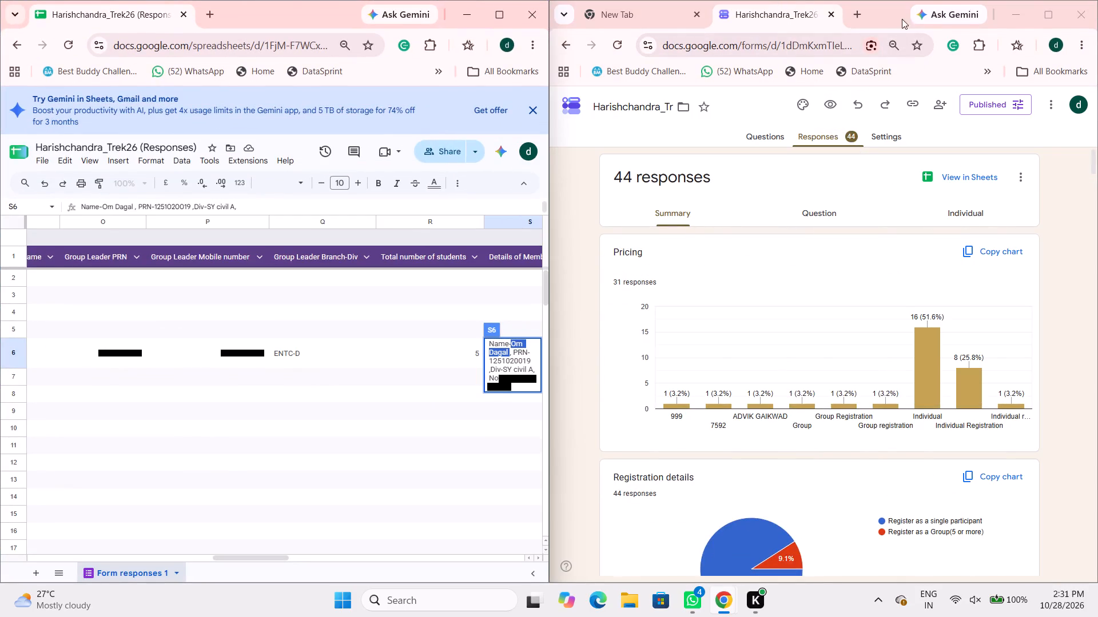
# Place the Bus - 1 spreadsheet beside the Harishchandra_Trek26 responses sheet in split view and close its Tables sidebar.
pyautogui.click(1019, 19)
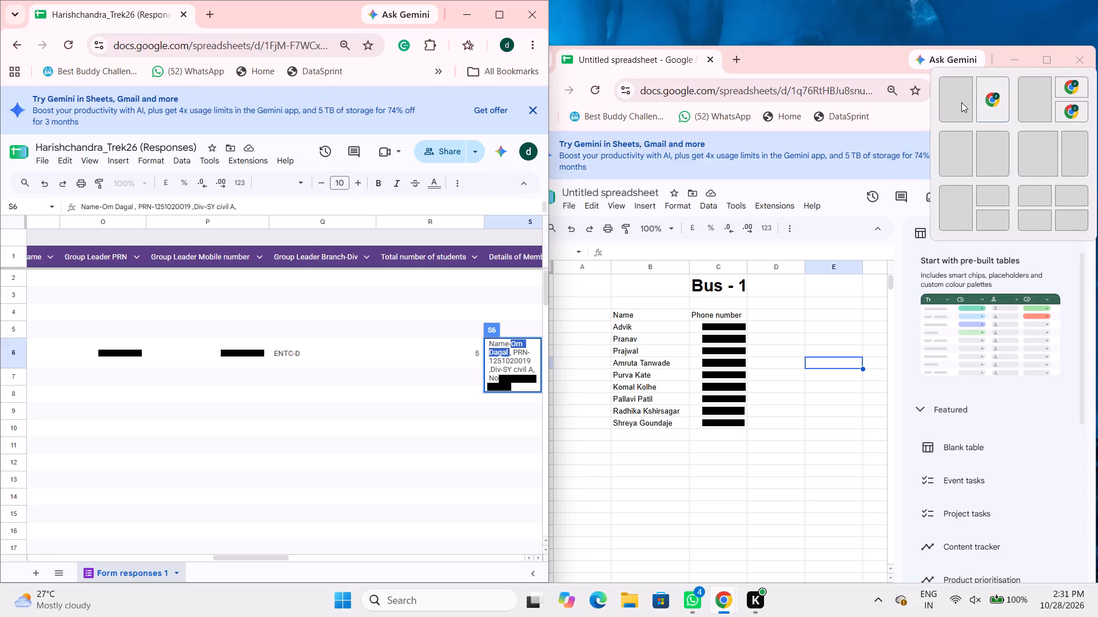
pyautogui.click(961, 102)
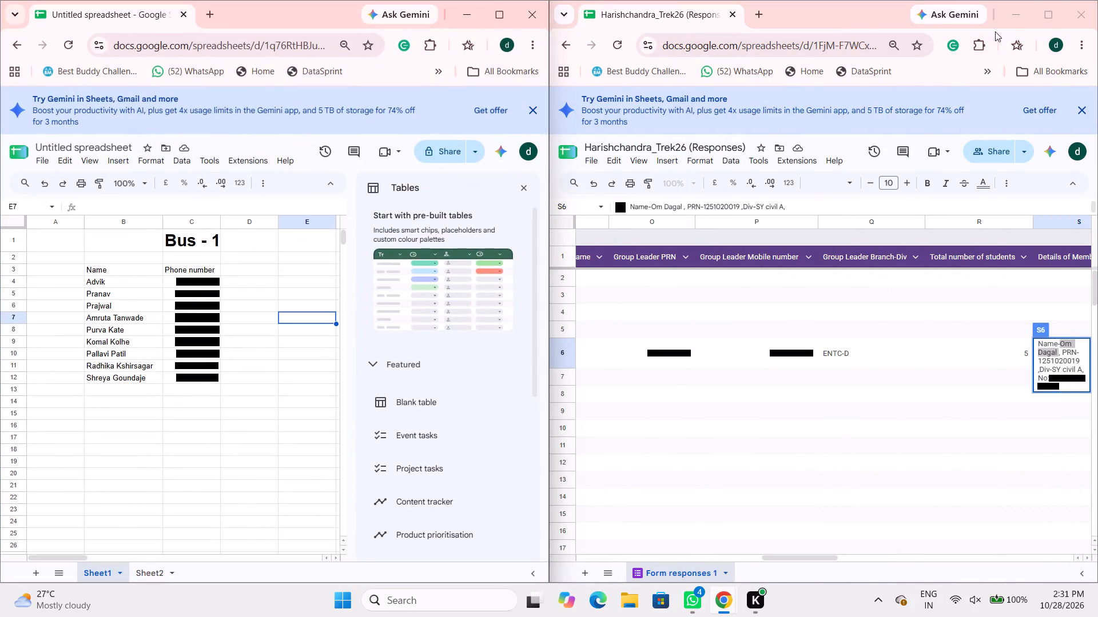
pyautogui.click(1012, 43)
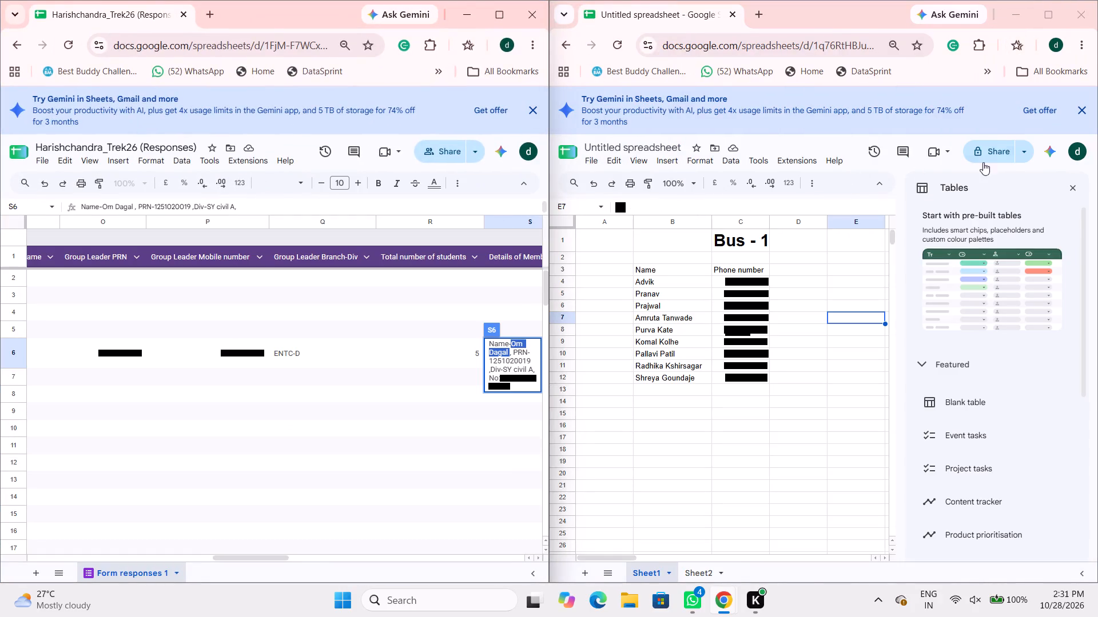
pyautogui.click(1072, 191)
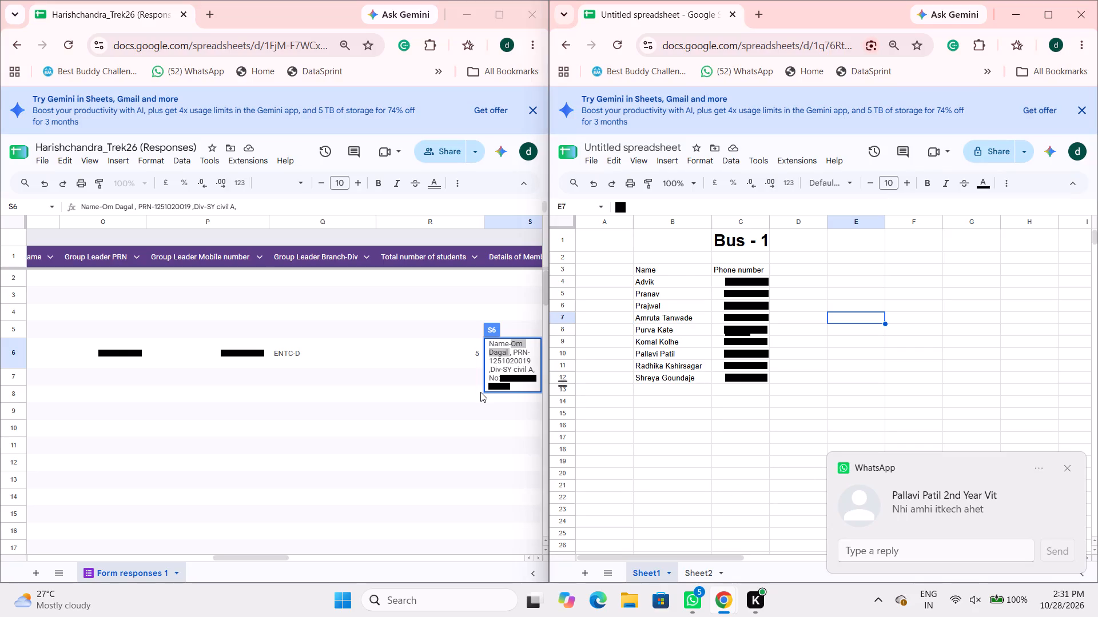
# Select the Details of Member 1 cell in responses row 6, and the first empty Name cell, B13, in the Bus - 1 list.
pyautogui.hscroll(3, 480, 392)
pyautogui.click(375, 366)
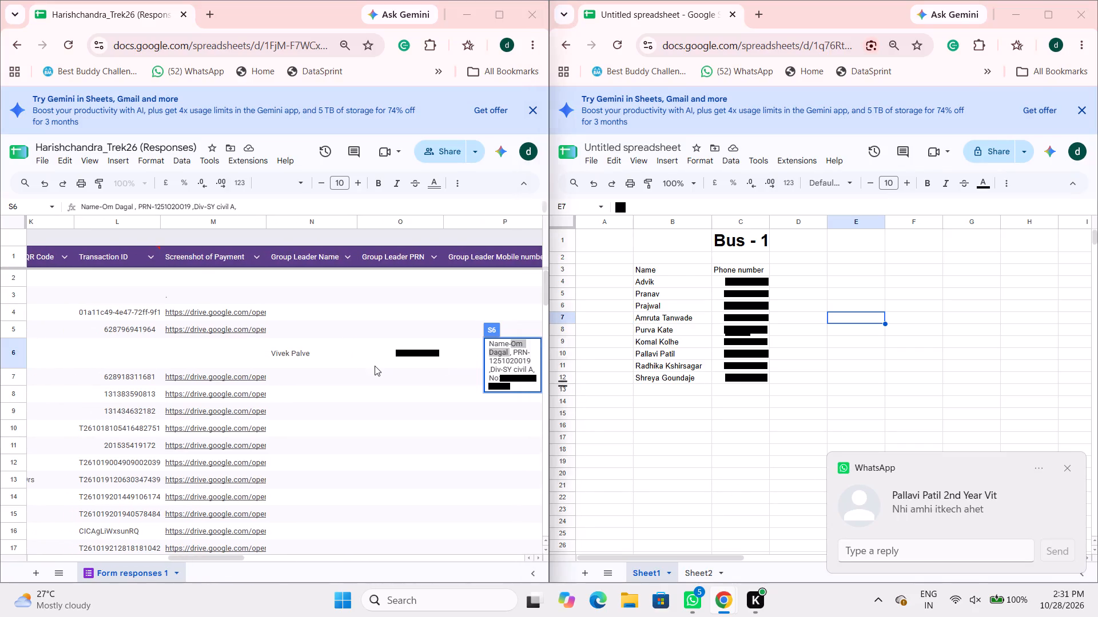
pyautogui.hscroll(-4, 375, 366)
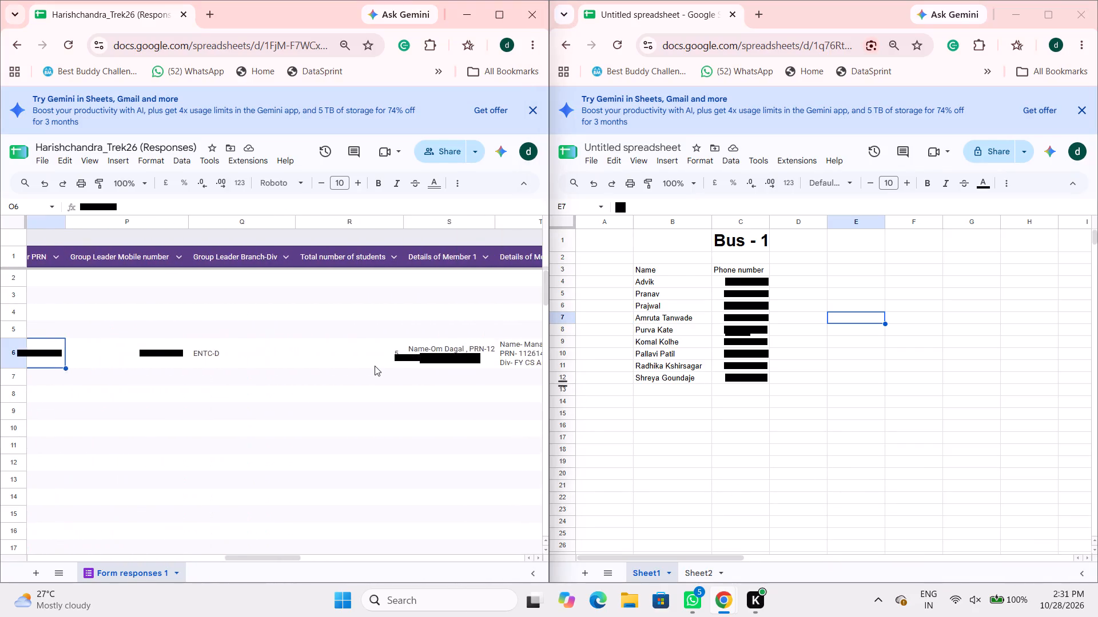
pyautogui.hscroll(-2, 375, 366)
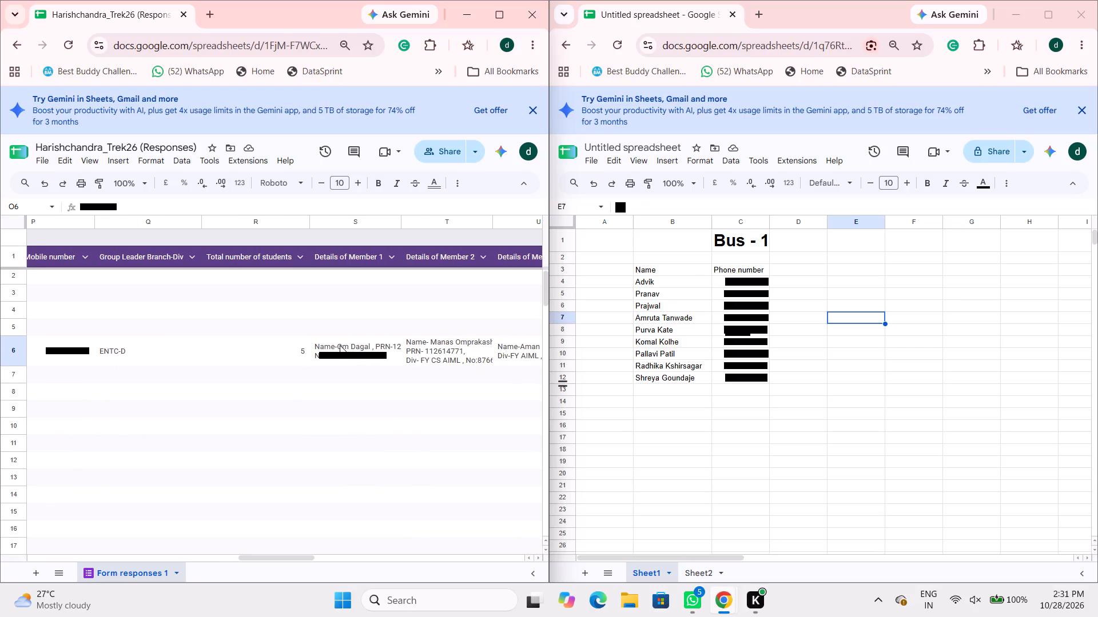
pyautogui.moveTo(340, 345); pyautogui.dragTo(348, 345)
pyautogui.click(348, 345)
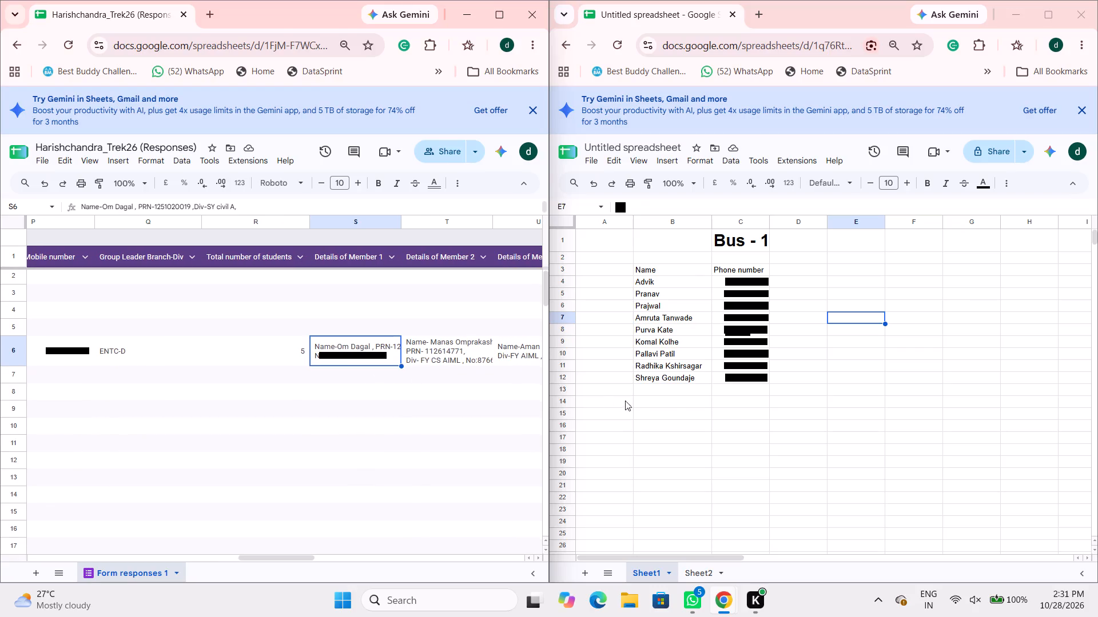
pyautogui.click(653, 388)
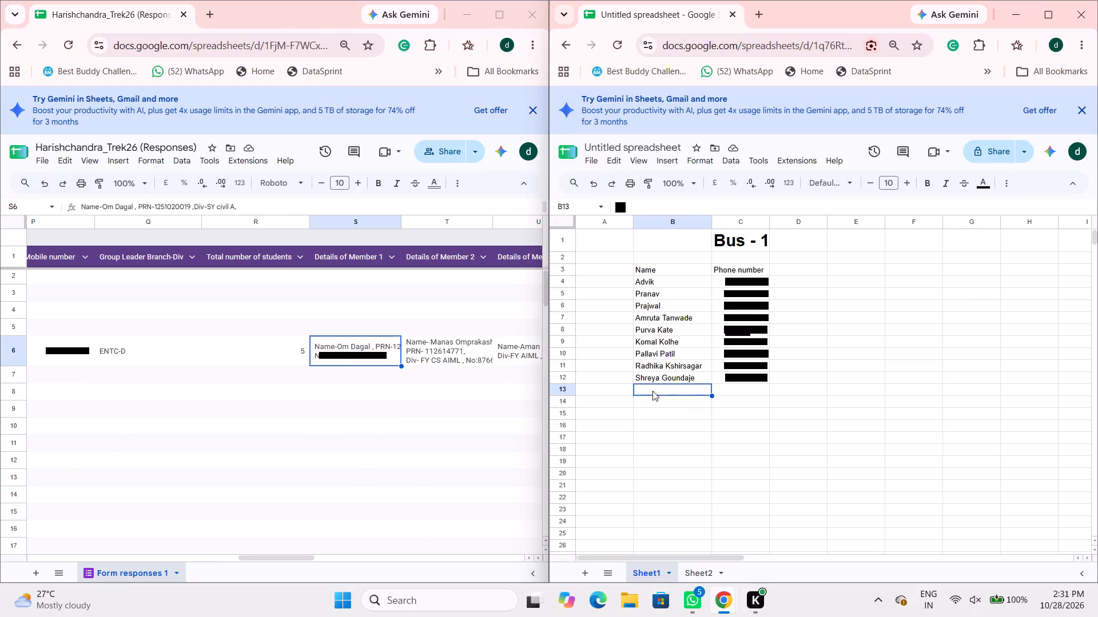
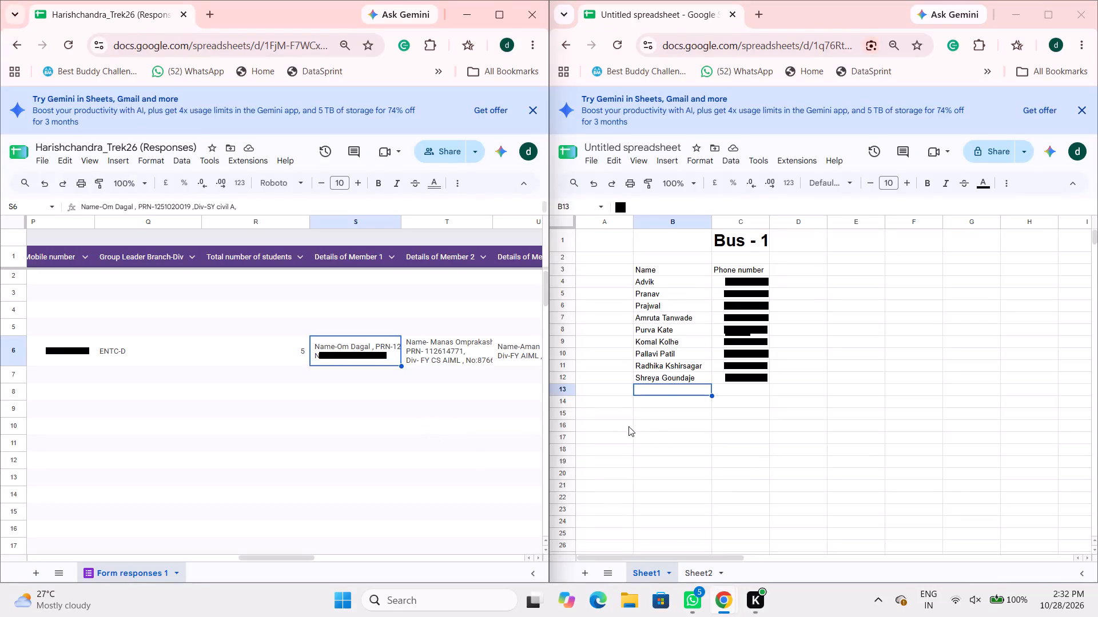
# Start transferring Member 1 of the row 6 group registration to the Bus - 1 list, selecting cell B14 in the Name column.
pyautogui.click(341, 346)
pyautogui.moveTo(341, 346); pyautogui.dragTo(353, 350)
pyautogui.click(353, 350)
pyautogui.click(655, 399)
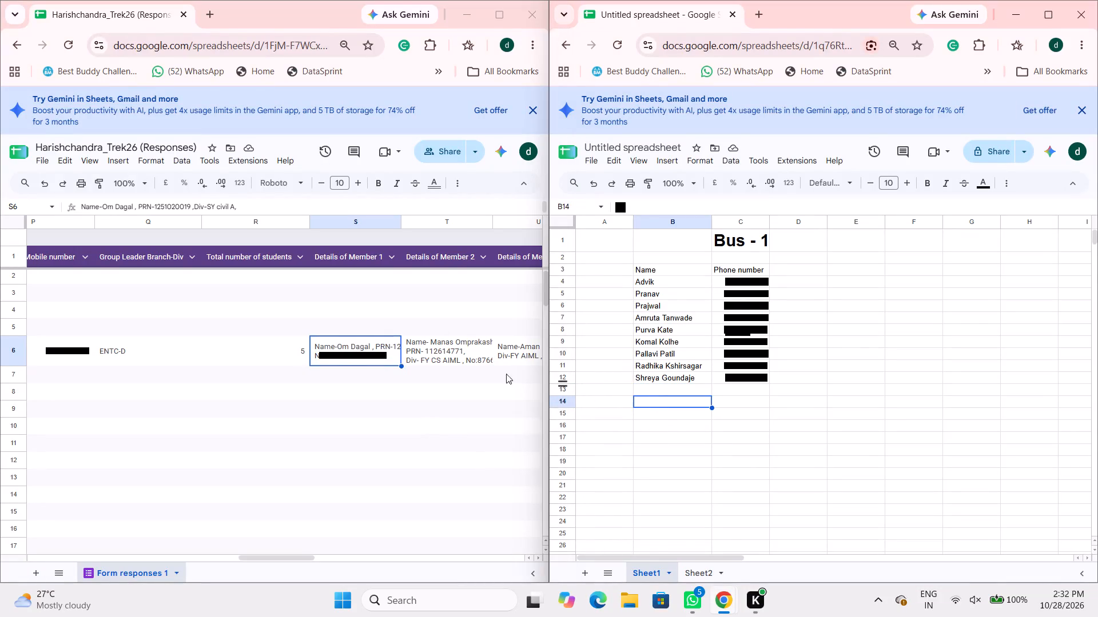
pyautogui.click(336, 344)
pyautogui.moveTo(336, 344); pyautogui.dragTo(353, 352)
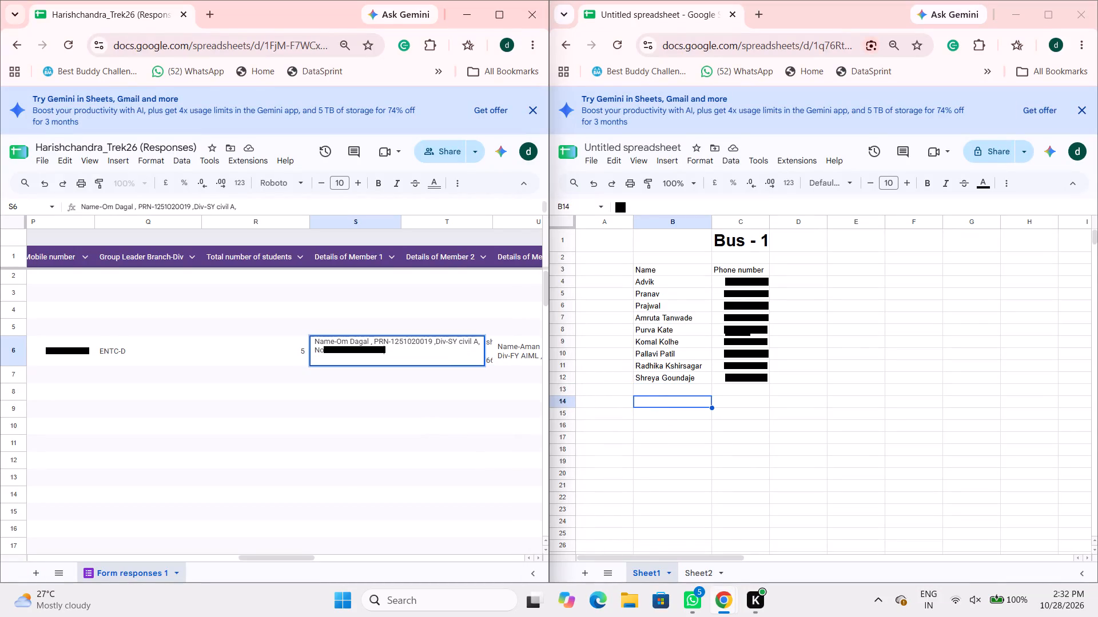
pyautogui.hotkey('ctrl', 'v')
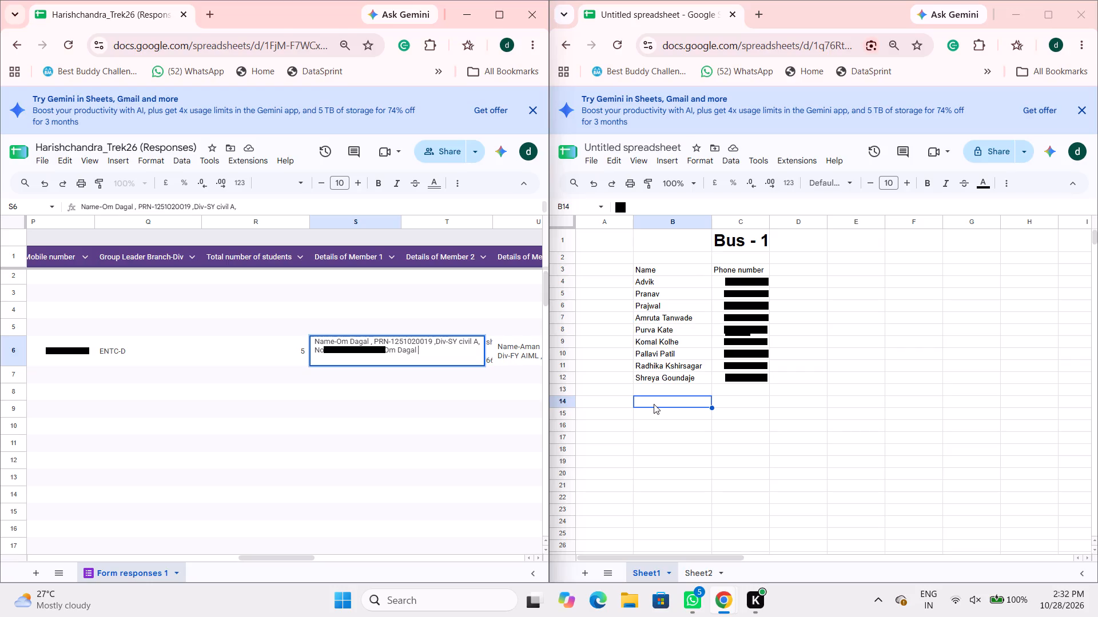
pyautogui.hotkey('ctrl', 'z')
# Paste the copied Member 1 name into cell B14 of the Bus - 1 sheet.
pyautogui.click(663, 403)
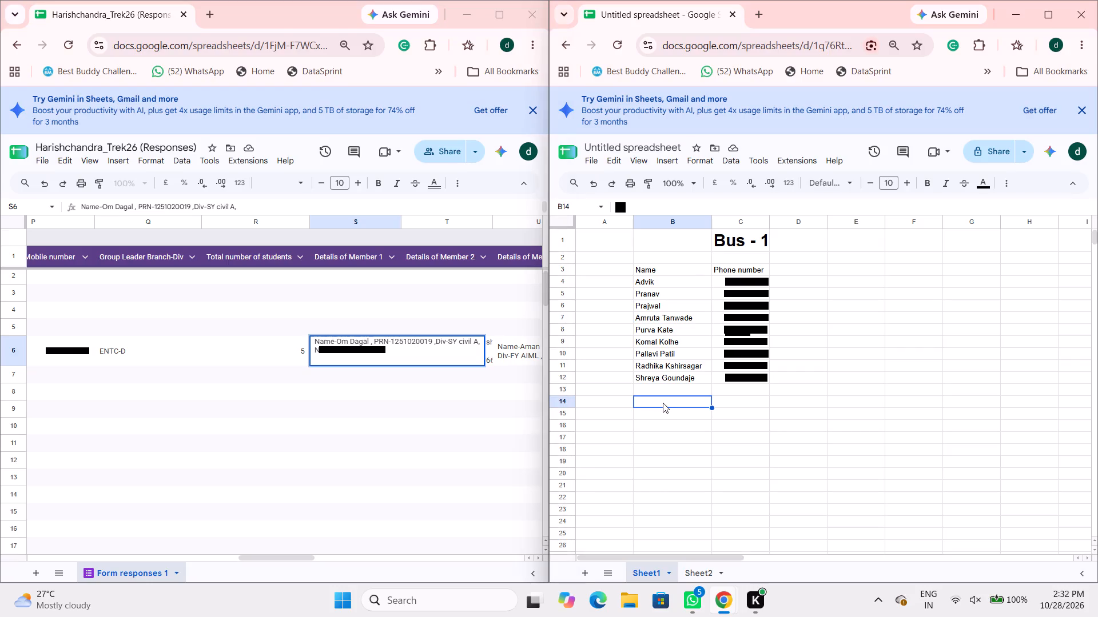
pyautogui.doubleClick(663, 403)
pyautogui.hotkey('ctrl', 'v')
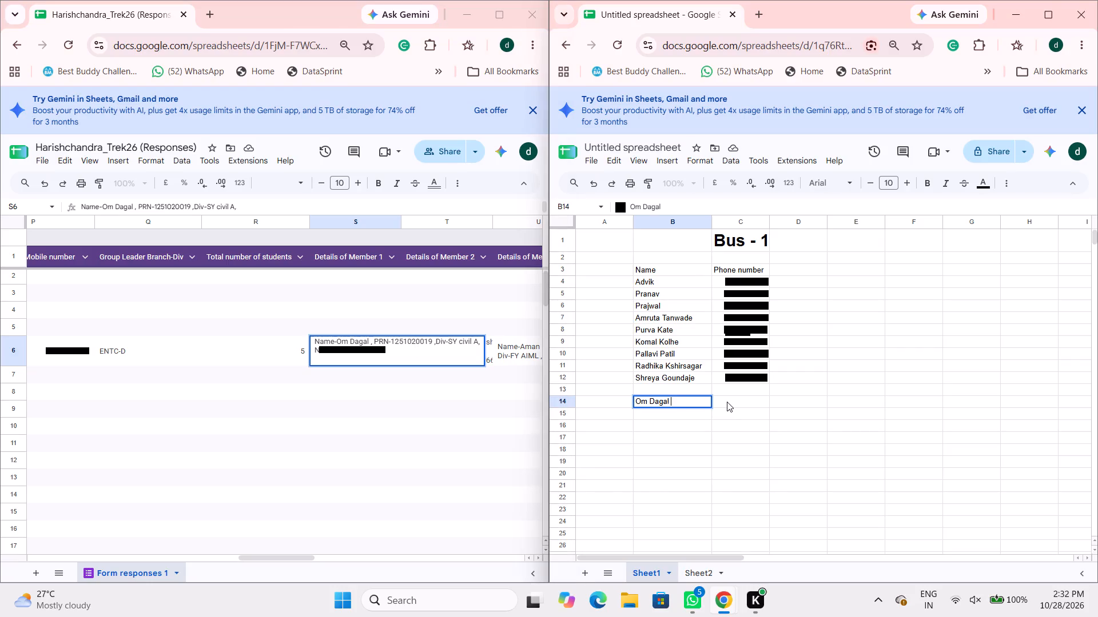
# Copy Member 1's phone number from response cell S6 into cell C14 of the Bus - 1 sheet.
pyautogui.click(352, 346)
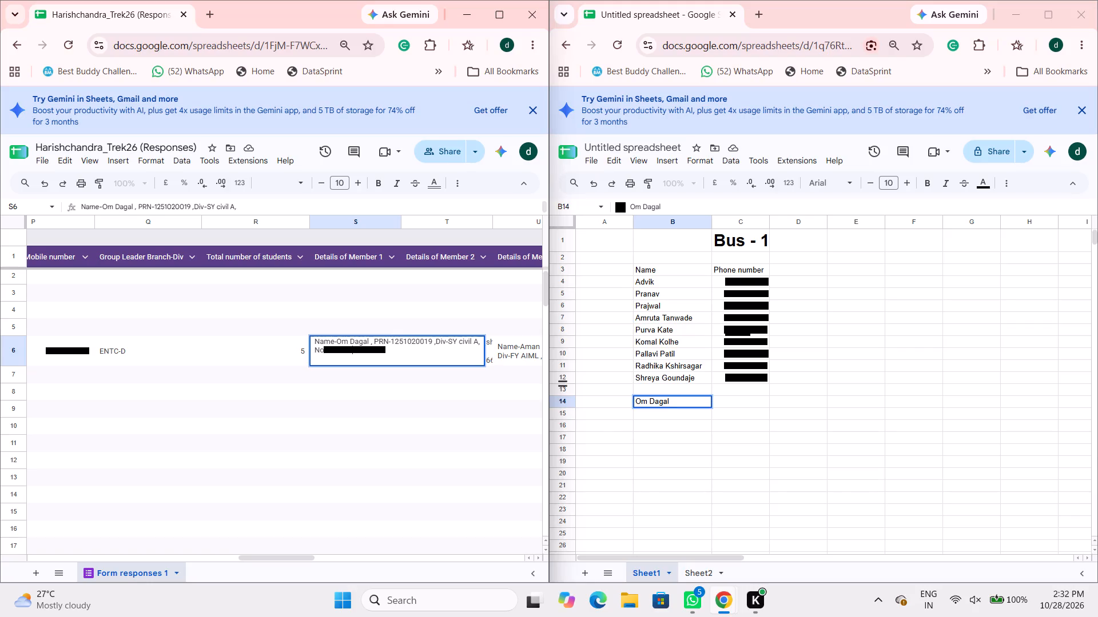
pyautogui.moveTo(344, 347); pyautogui.dragTo(369, 350)
pyautogui.click(369, 350)
pyautogui.moveTo(341, 348); pyautogui.dragTo(412, 346)
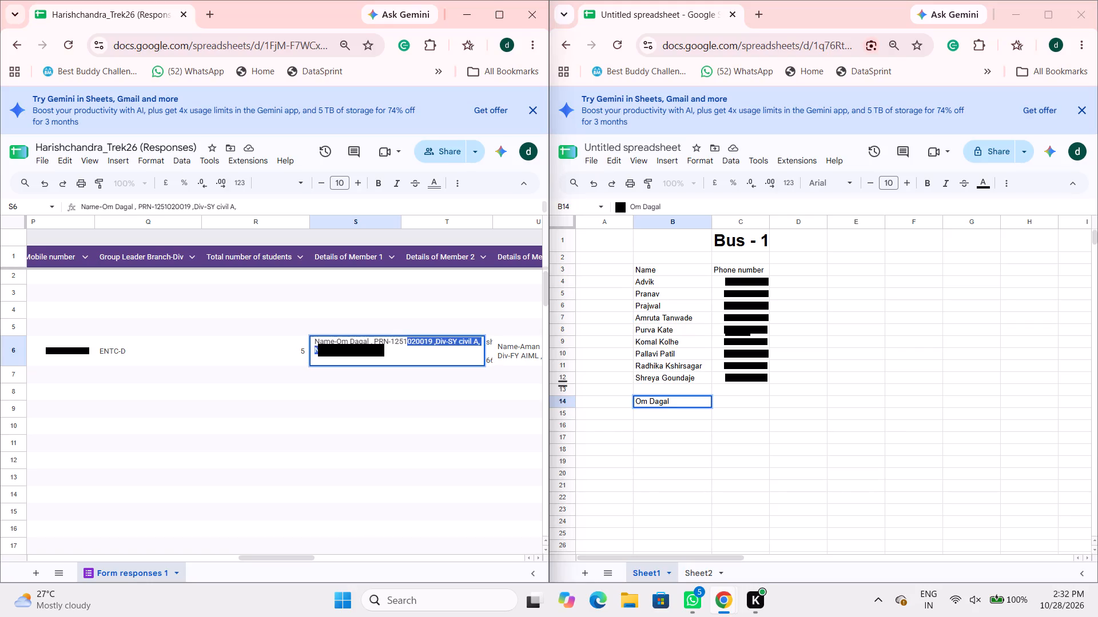
pyautogui.moveTo(412, 346); pyautogui.dragTo(397, 350)
pyautogui.hotkey('ctrl', 'c')
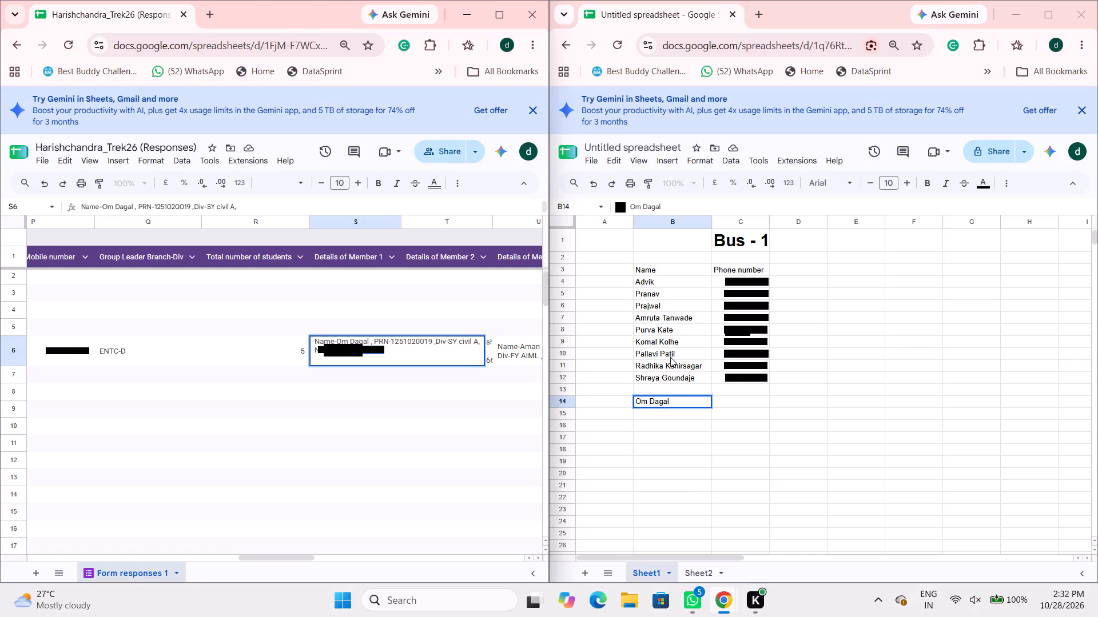
pyautogui.click(726, 402)
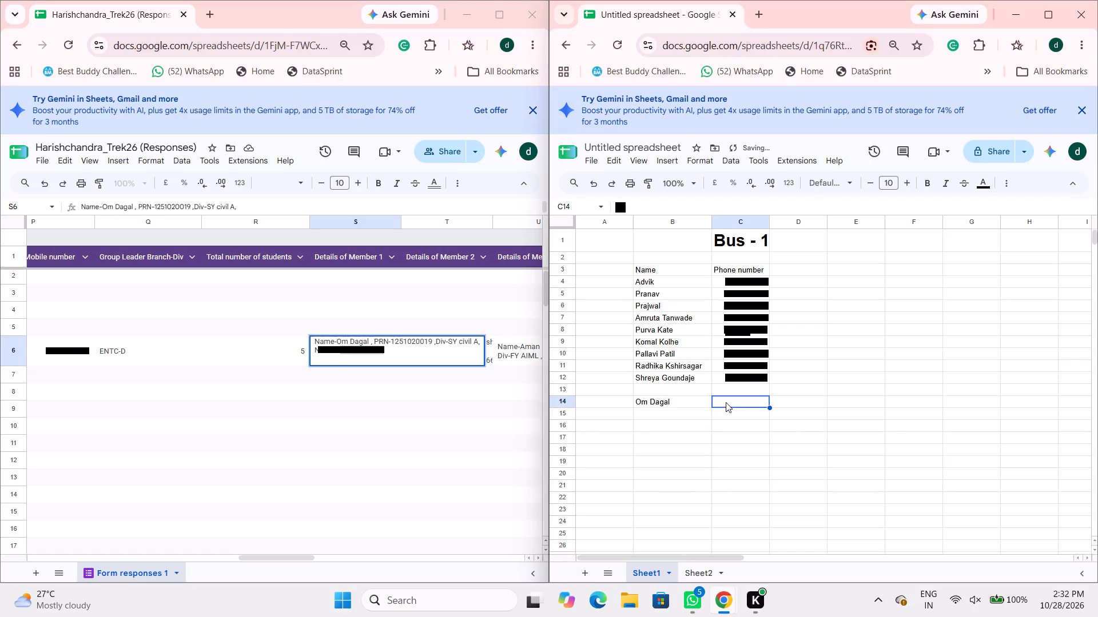
pyautogui.hotkey('ctrl', 'v')
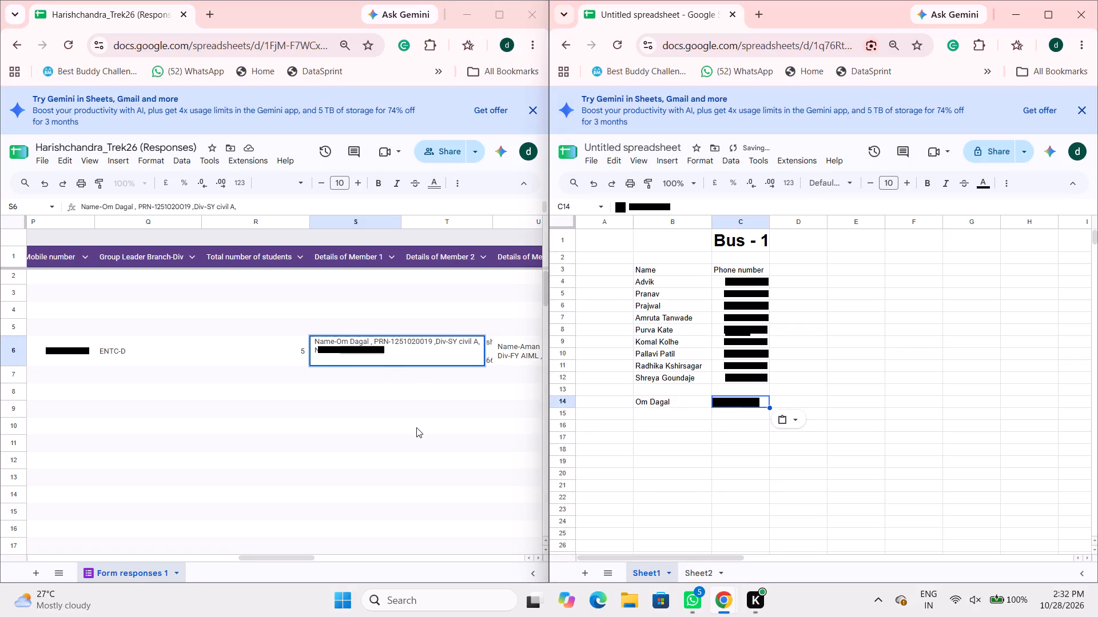
pyautogui.click(416, 427)
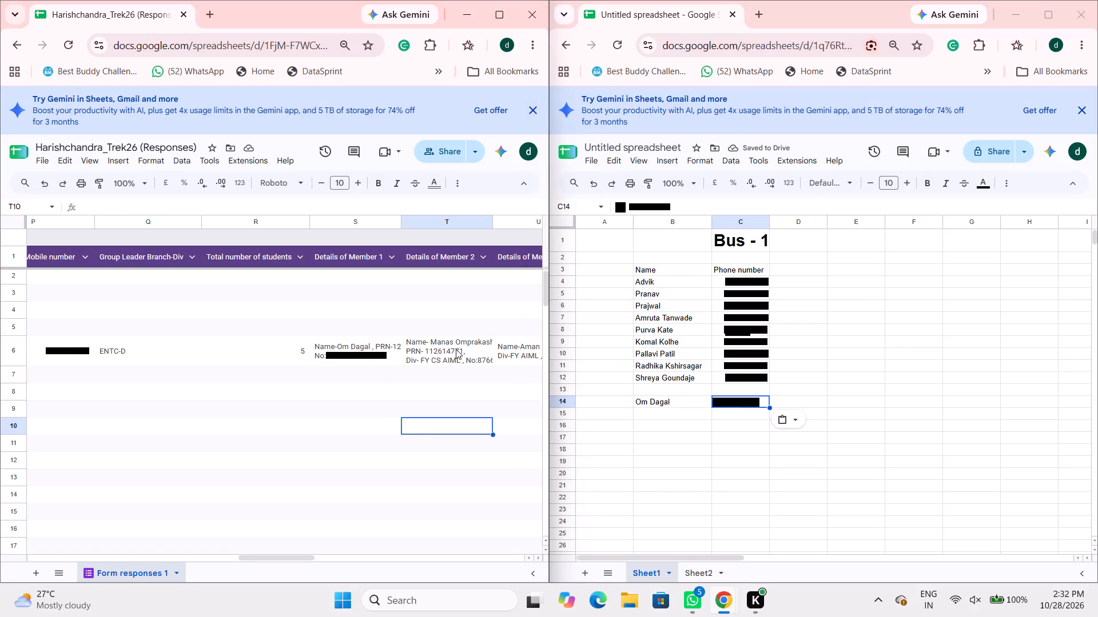
# Copy Member 2's full name from response cell T6 into cell B15 of the Bus - 1 sheet.
pyautogui.click(456, 349)
pyautogui.doubleClick(430, 343)
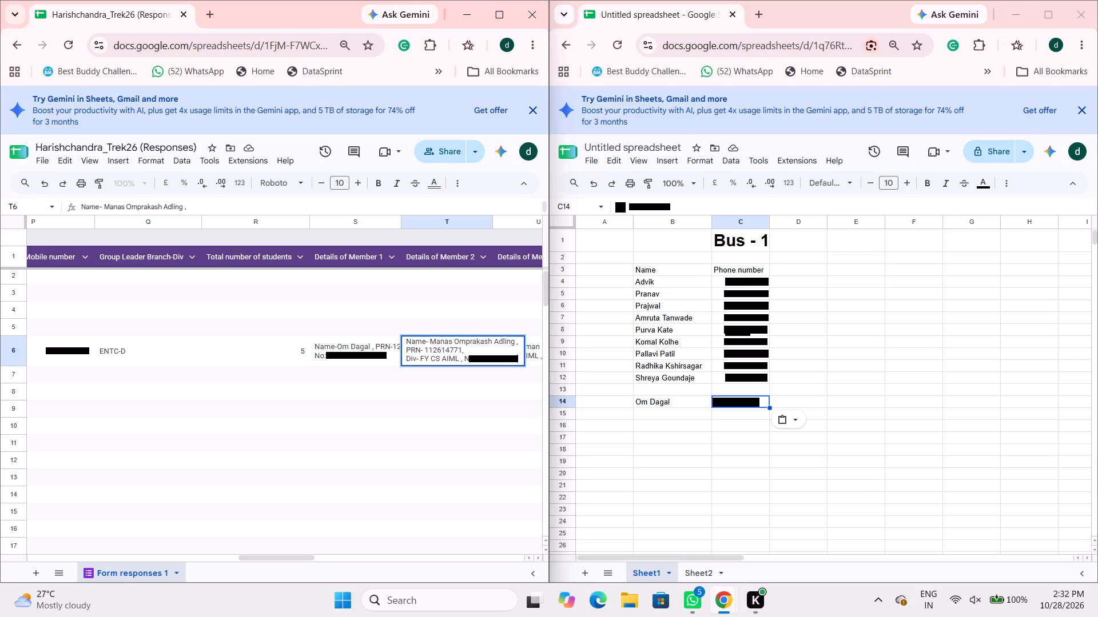
pyautogui.moveTo(430, 342); pyautogui.dragTo(514, 343)
pyautogui.hotkey('ctrl', 'c')
pyautogui.click(651, 410)
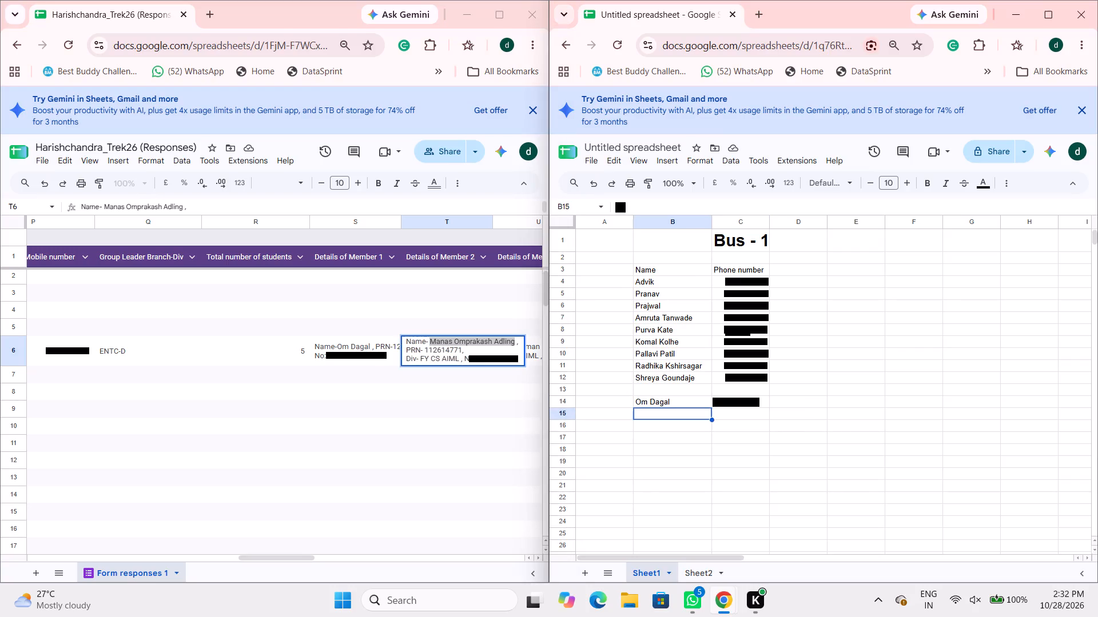
pyautogui.hotkey('ctrl', 'v')
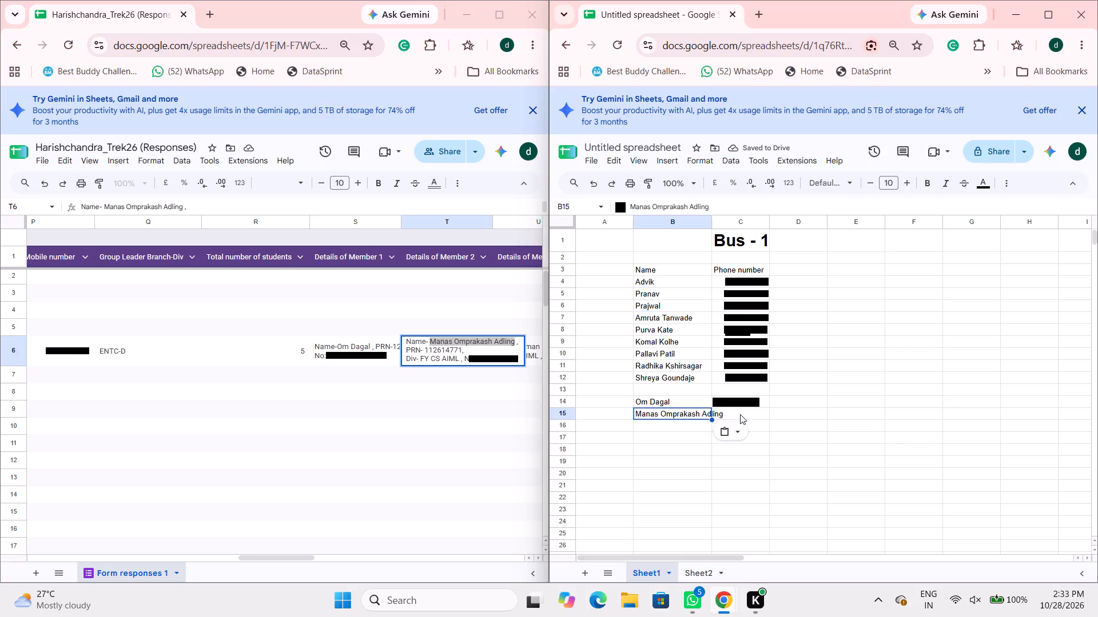
# Remove the middle name from the passenger entry in B15, keeping only the first name and surname.
pyautogui.doubleClick(688, 411)
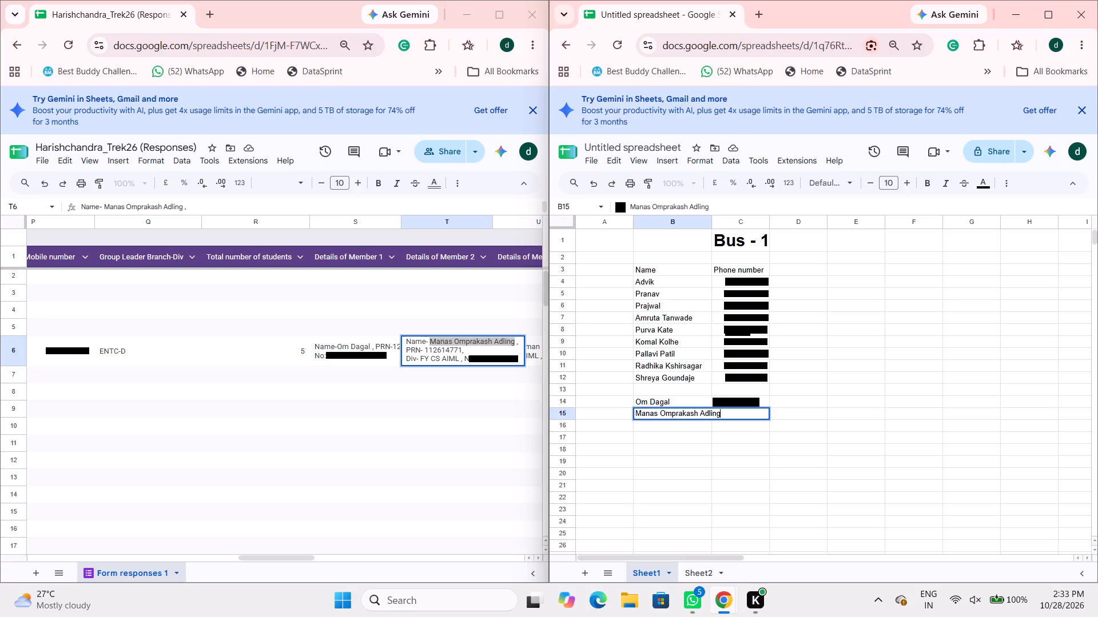
pyautogui.moveTo(701, 415); pyautogui.dragTo(662, 415)
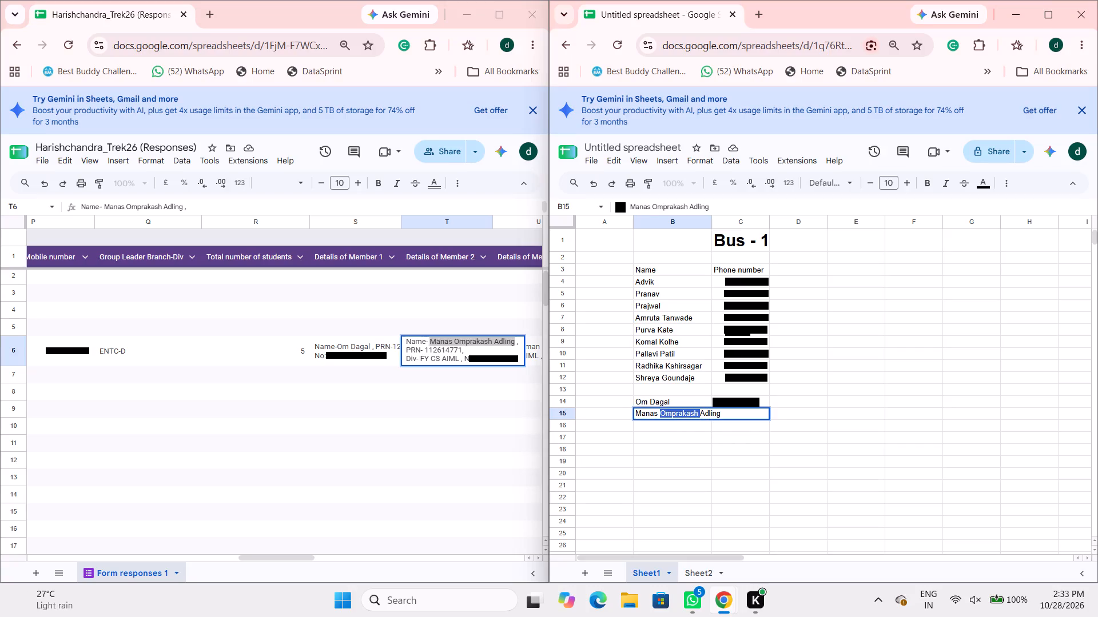
pyautogui.moveTo(662, 415); pyautogui.dragTo(662, 414)
pyautogui.press('BackSpace')
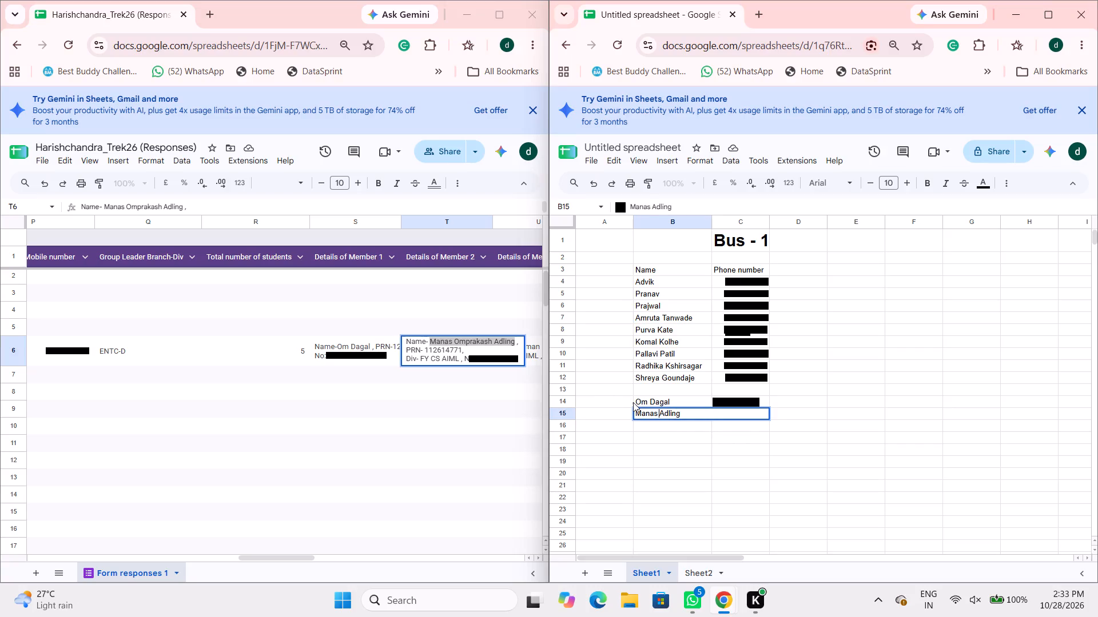
pyautogui.press('space')
# Copy Member 2's phone number from response cell T6 into cell C15 of the Bus - 1 sheet.
pyautogui.moveTo(475, 359); pyautogui.dragTo(520, 356)
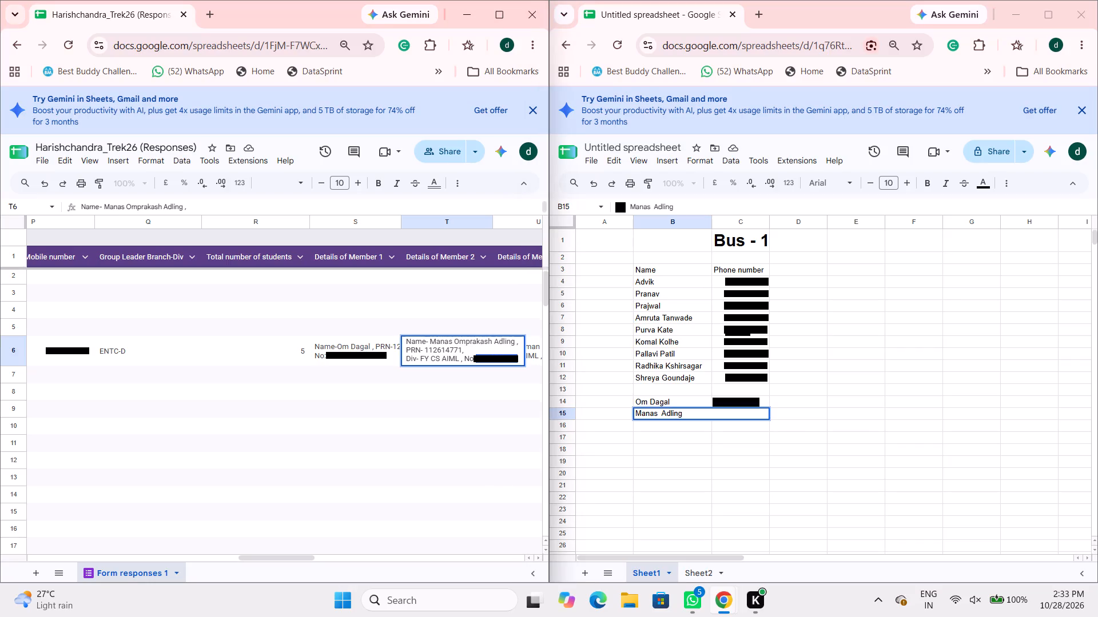
pyautogui.hotkey('ctrl', 'c')
pyautogui.click(736, 412)
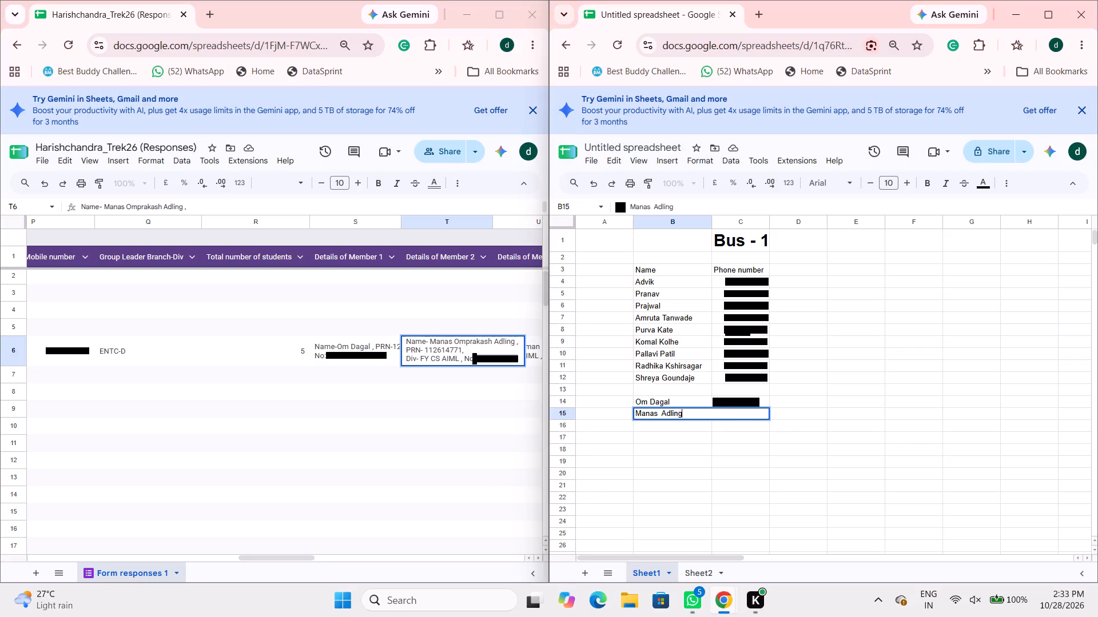
pyautogui.click(739, 428)
pyautogui.click(729, 417)
pyautogui.hotkey('ctrl', 'v')
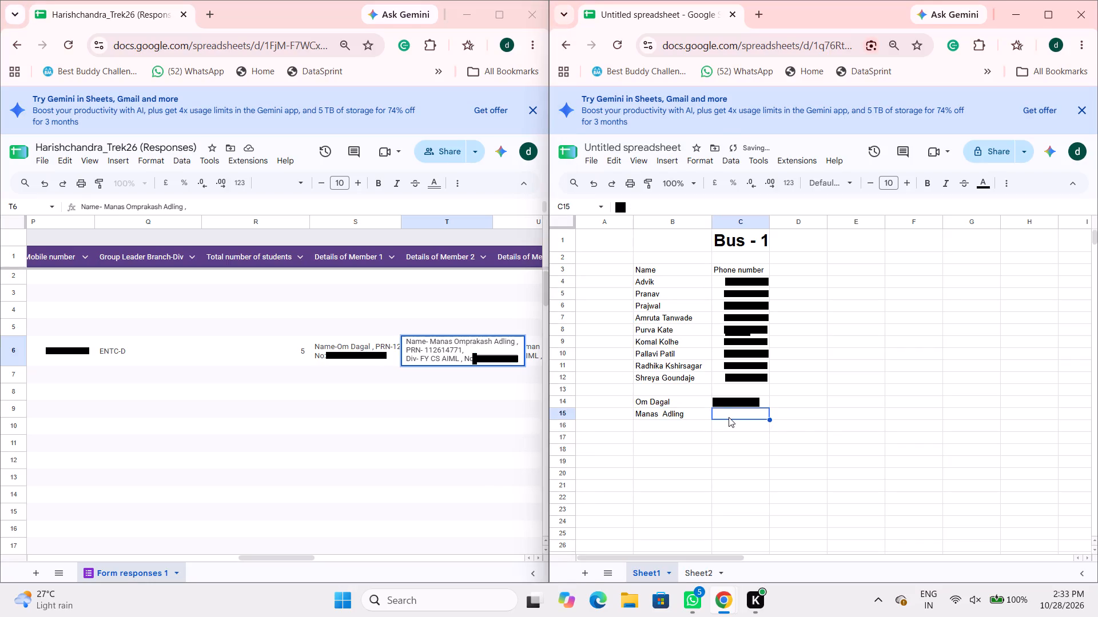
# Copy Member 3's name from response cell U6 into cell B16 of the Bus - 1 sheet.
pyautogui.click(646, 427)
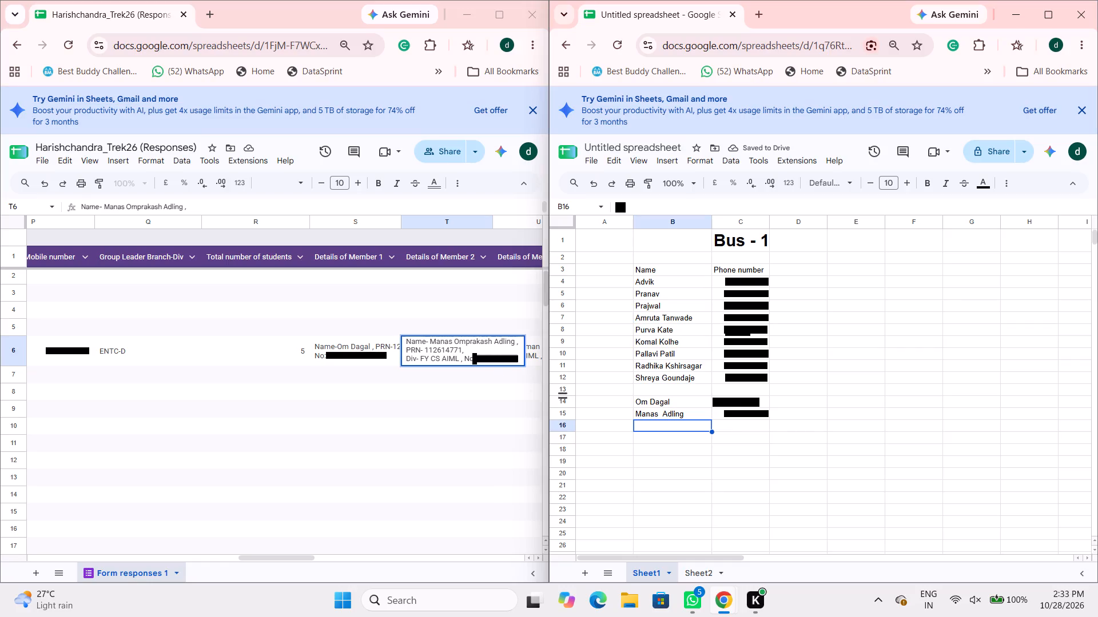
pyautogui.hscroll(-3, 498, 363)
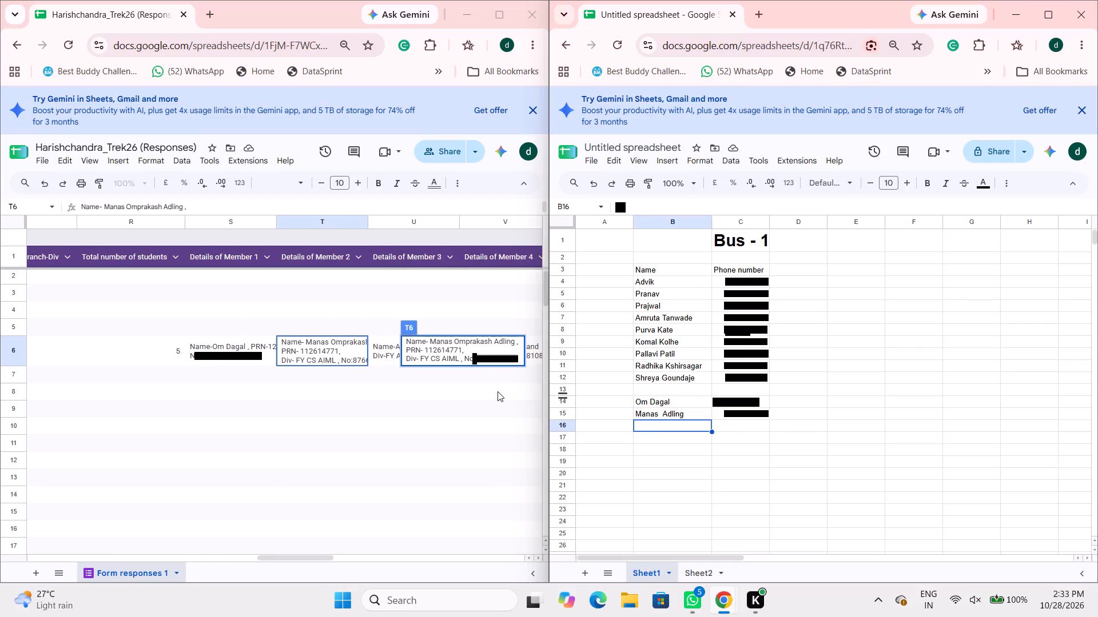
pyautogui.hscroll(-1, 498, 391)
pyautogui.click(498, 391)
pyautogui.click(456, 345)
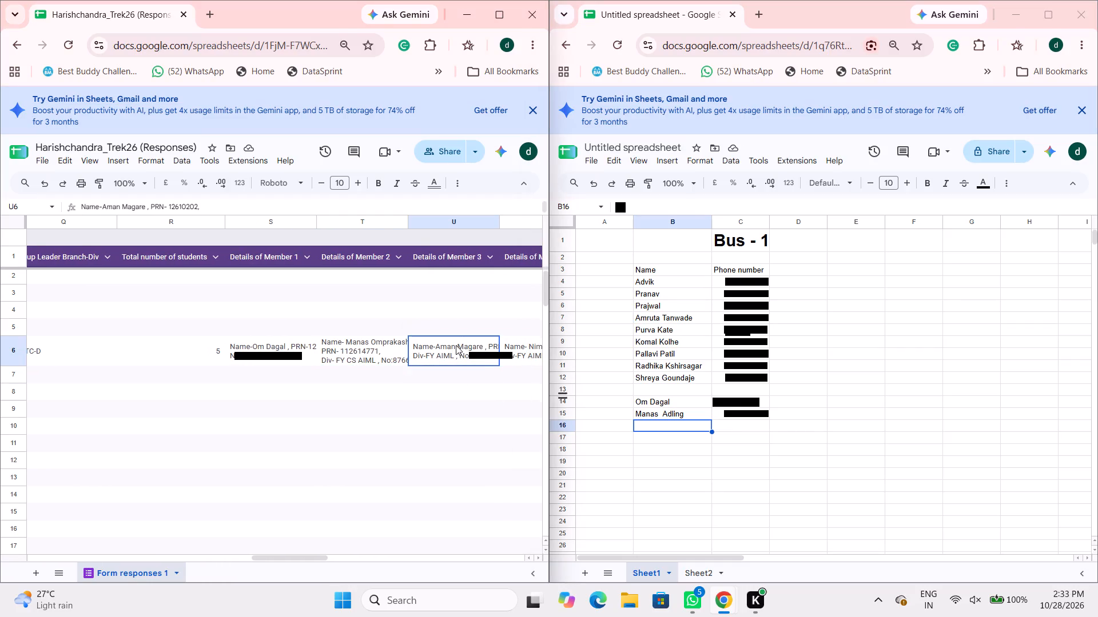
pyautogui.doubleClick(440, 341)
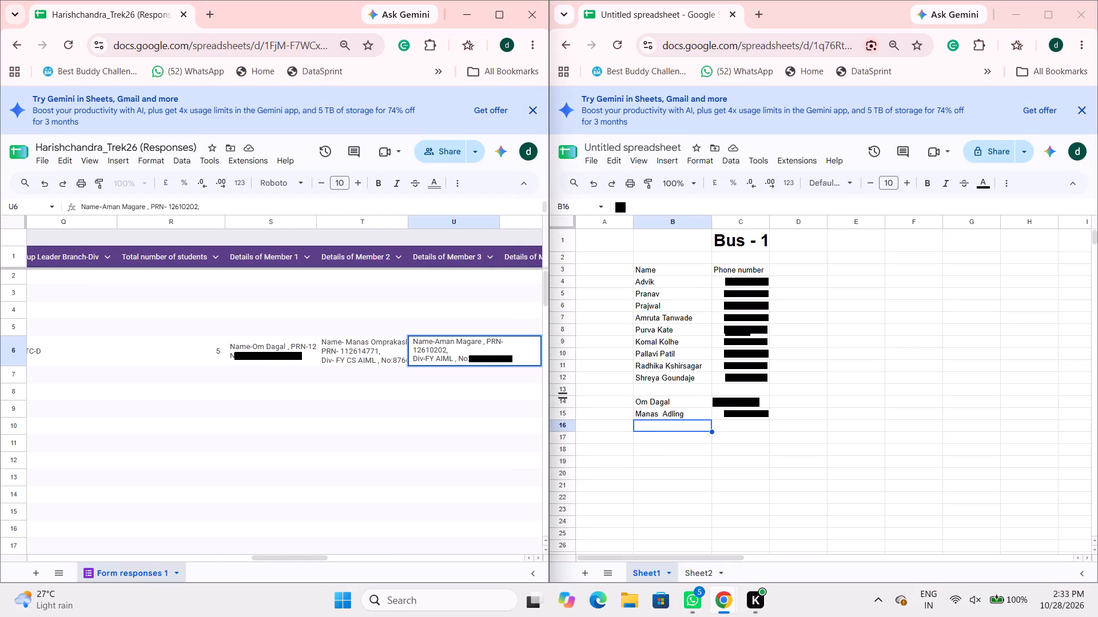
pyautogui.moveTo(436, 342); pyautogui.dragTo(454, 346)
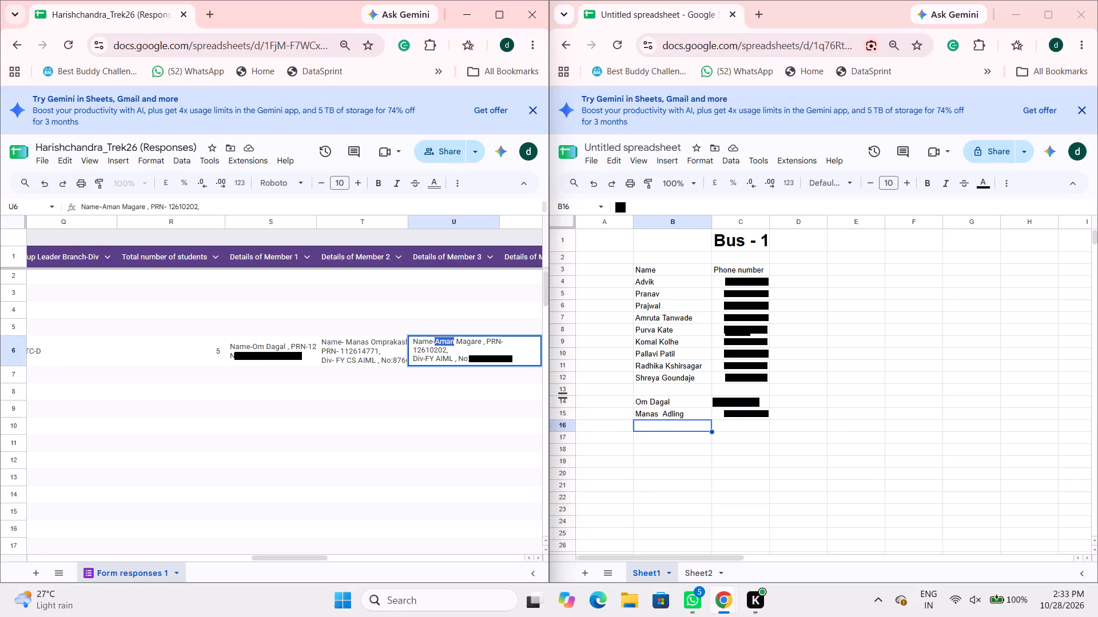
pyautogui.moveTo(454, 346); pyautogui.dragTo(480, 342)
pyautogui.hotkey('ctrl', 'c')
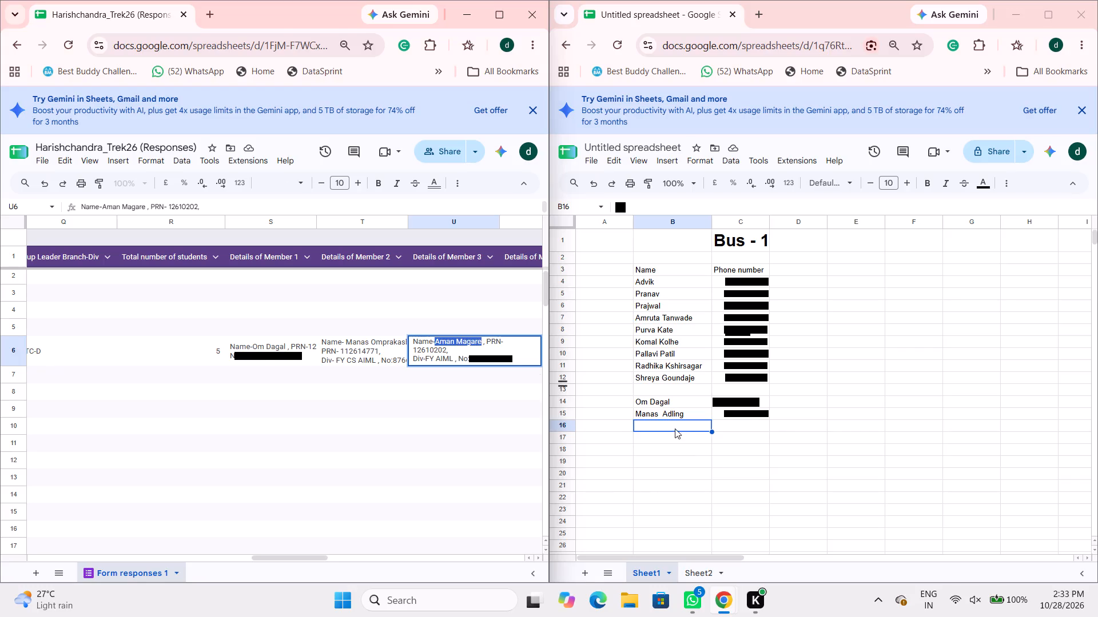
pyautogui.click(665, 424)
pyautogui.hotkey('ctrl', 'v')
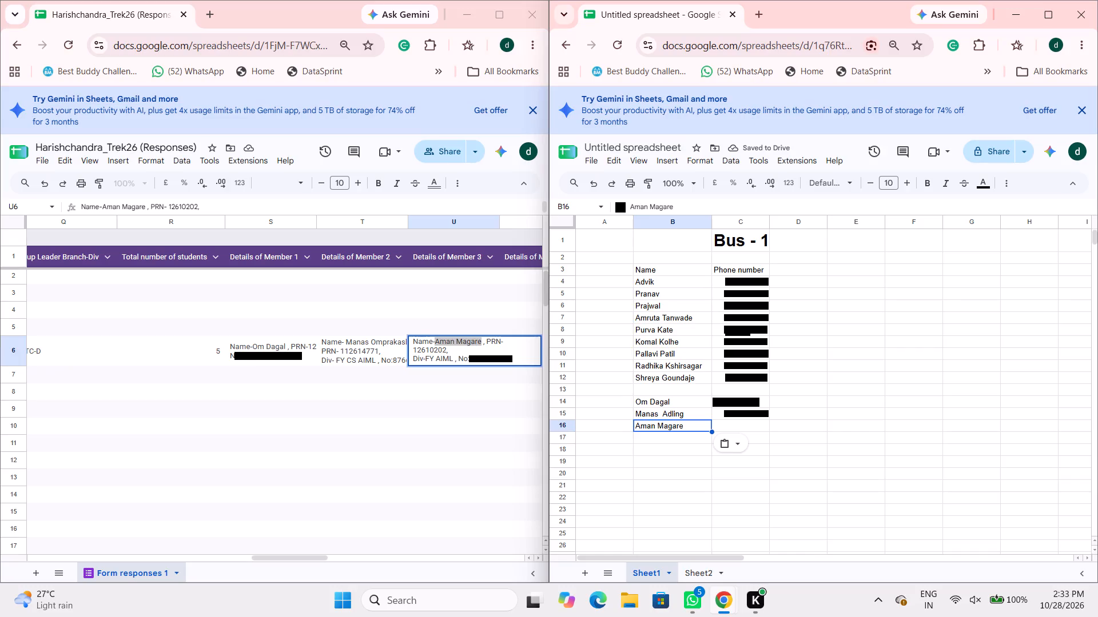
# Copy Member 3's phone number from response cell U6 into cell C16 of the Bus - 1 sheet.
pyautogui.moveTo(470, 359); pyautogui.dragTo(518, 361)
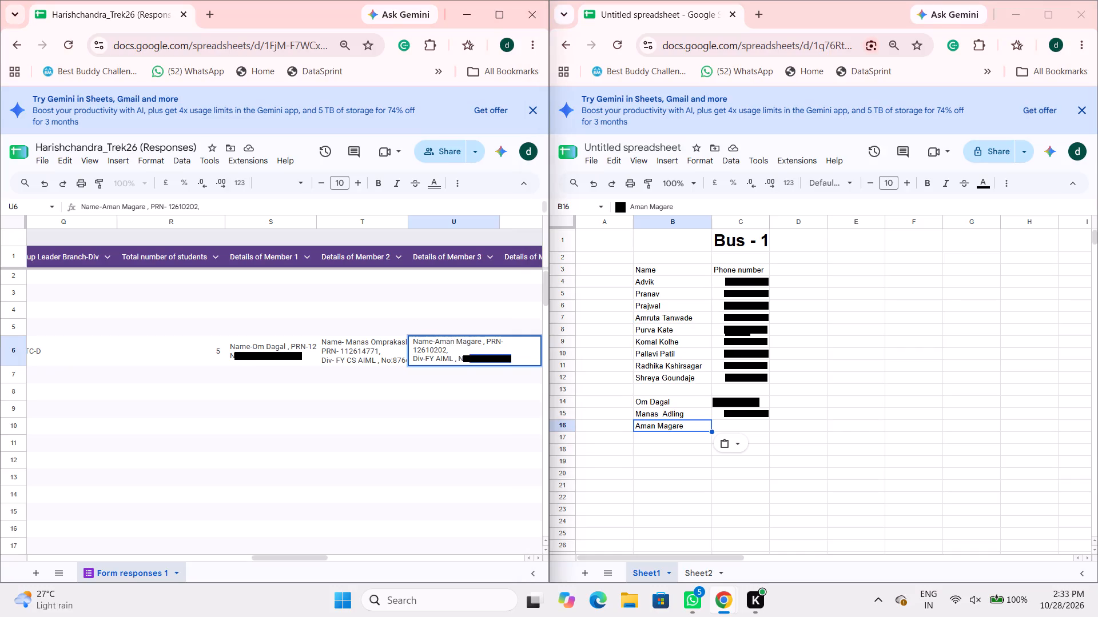
pyautogui.hotkey('ctrl', 'c')
pyautogui.click(731, 424)
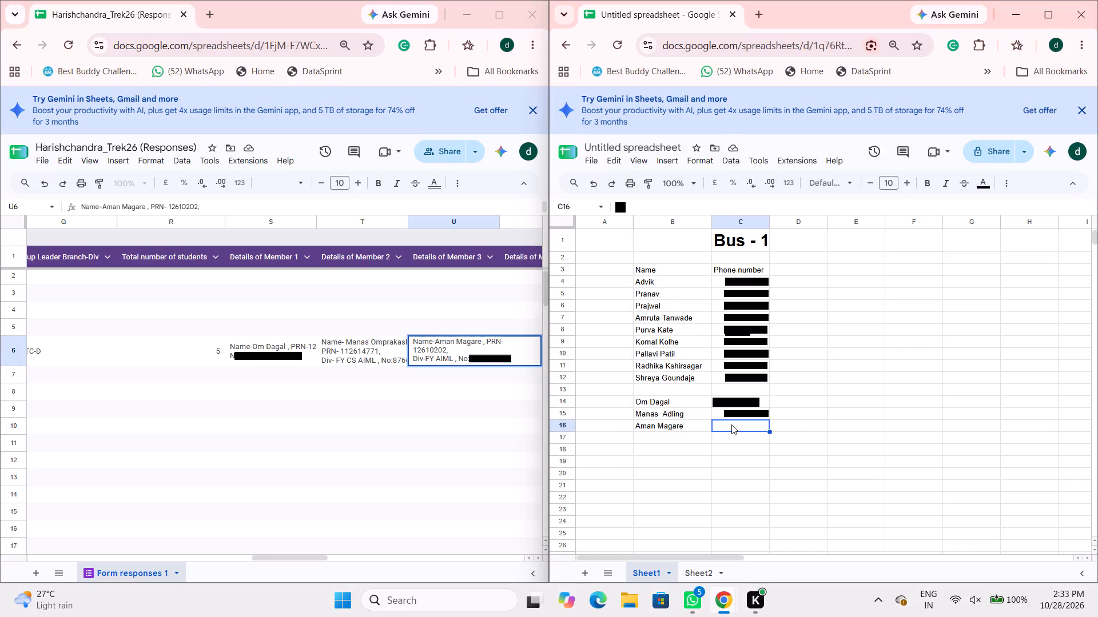
pyautogui.hotkey('ctrl', 'v')
pyautogui.hscroll(-1, 502, 427)
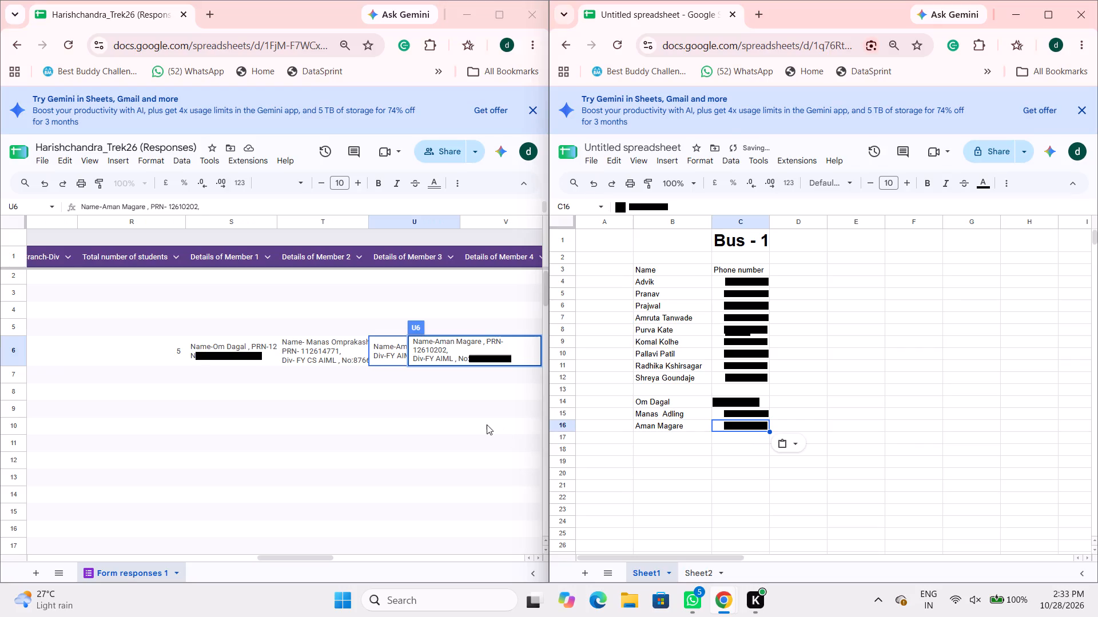
pyautogui.click(486, 424)
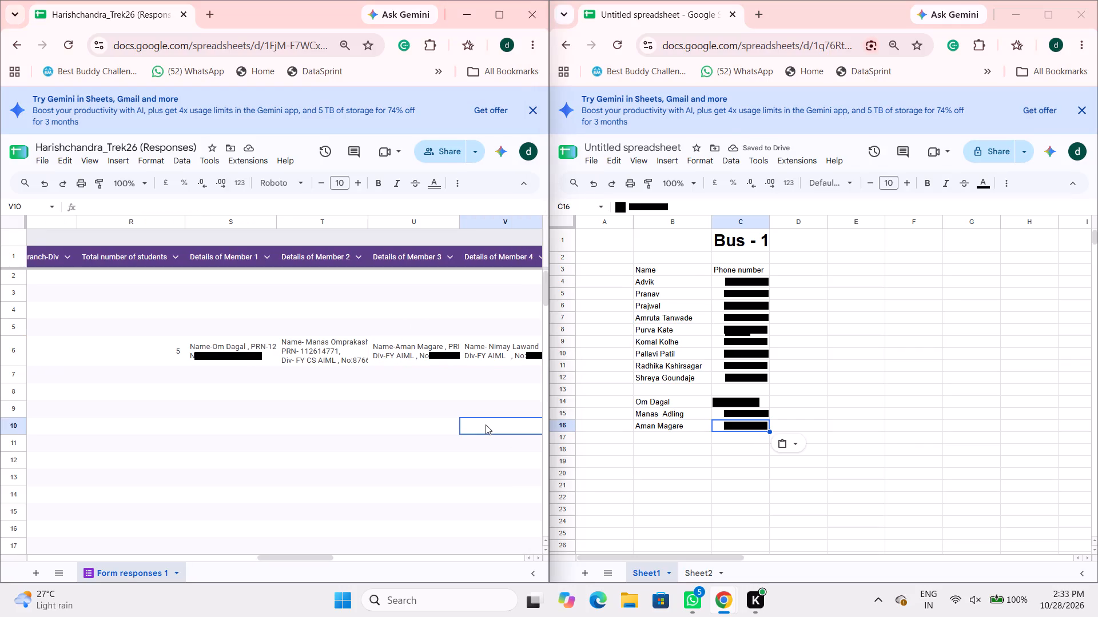
# Copy Member 4's name from response cell V6 into cell B17 of the Bus - 1 sheet.
pyautogui.hscroll(-1, 486, 424)
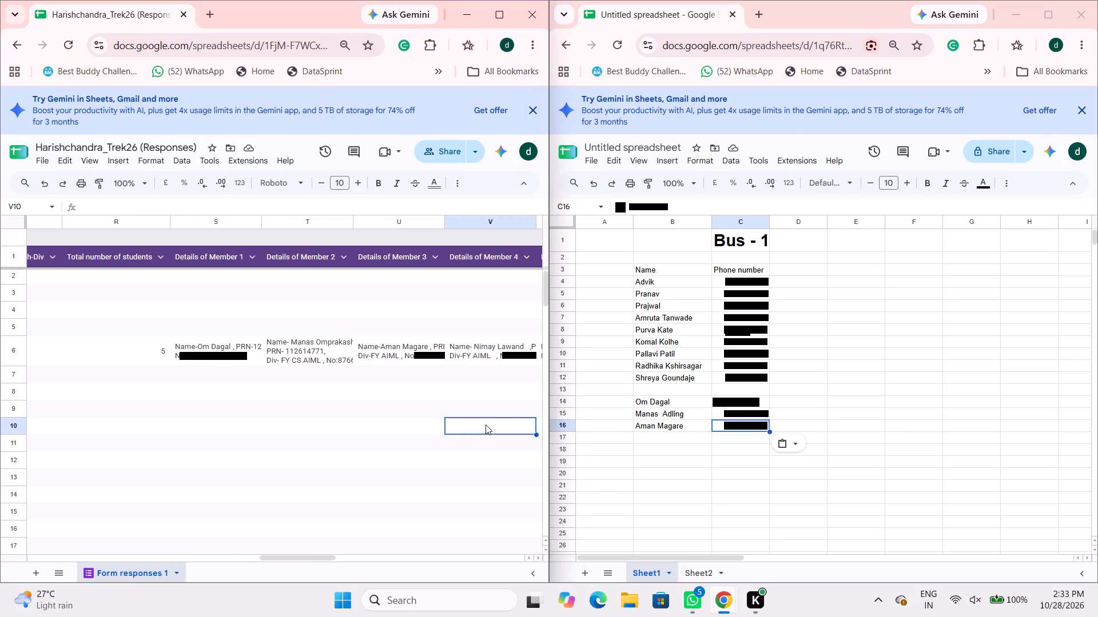
pyautogui.hscroll(-1, 486, 424)
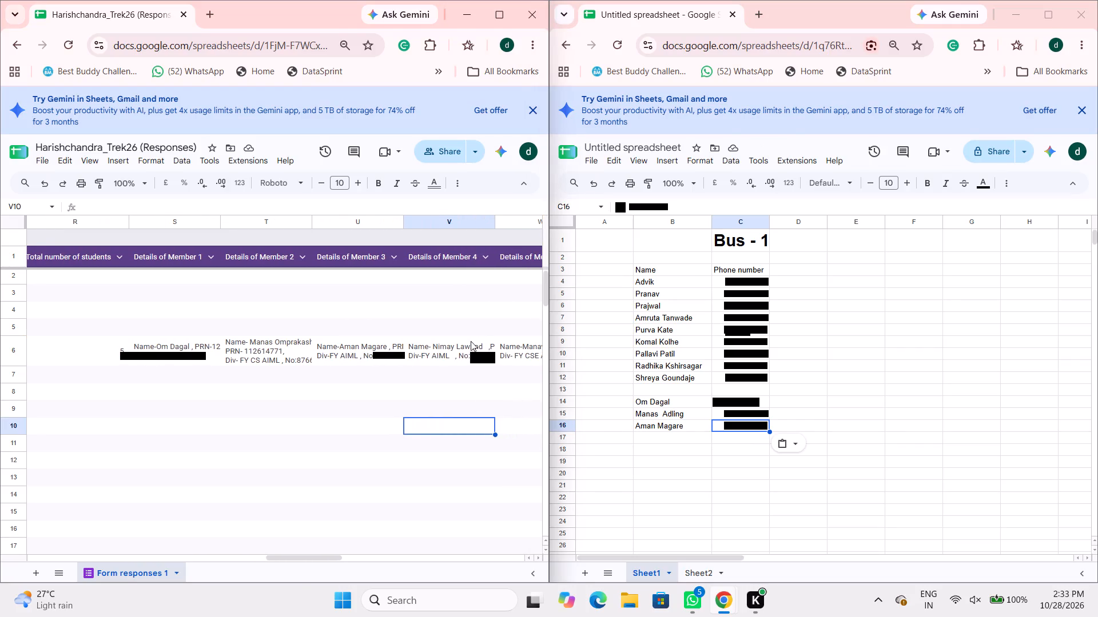
pyautogui.doubleClick(459, 344)
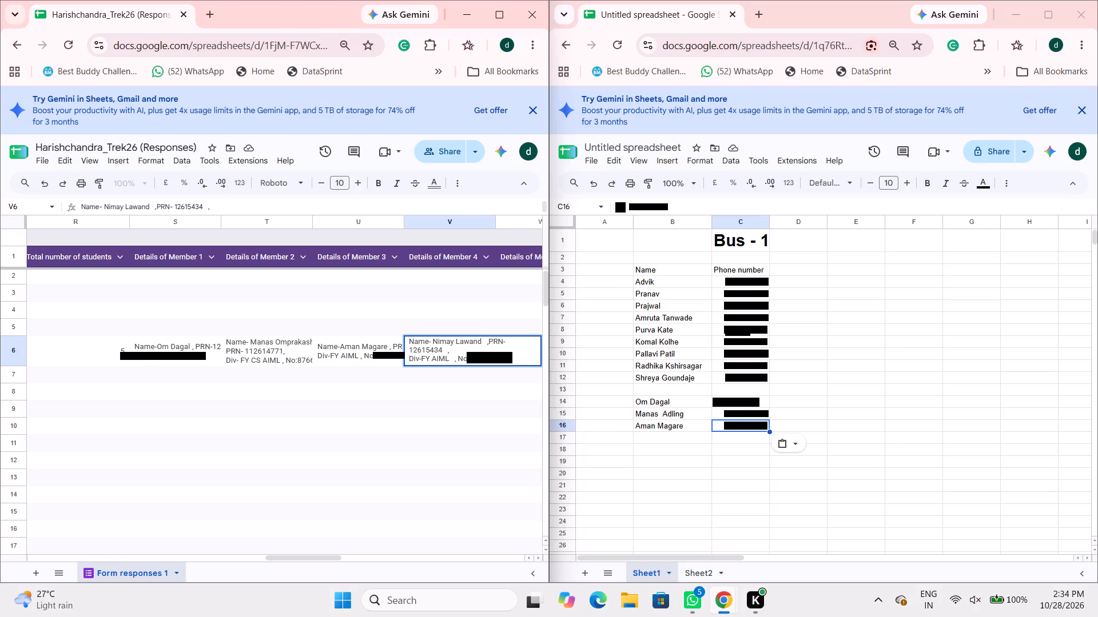
pyautogui.moveTo(433, 344); pyautogui.dragTo(483, 347)
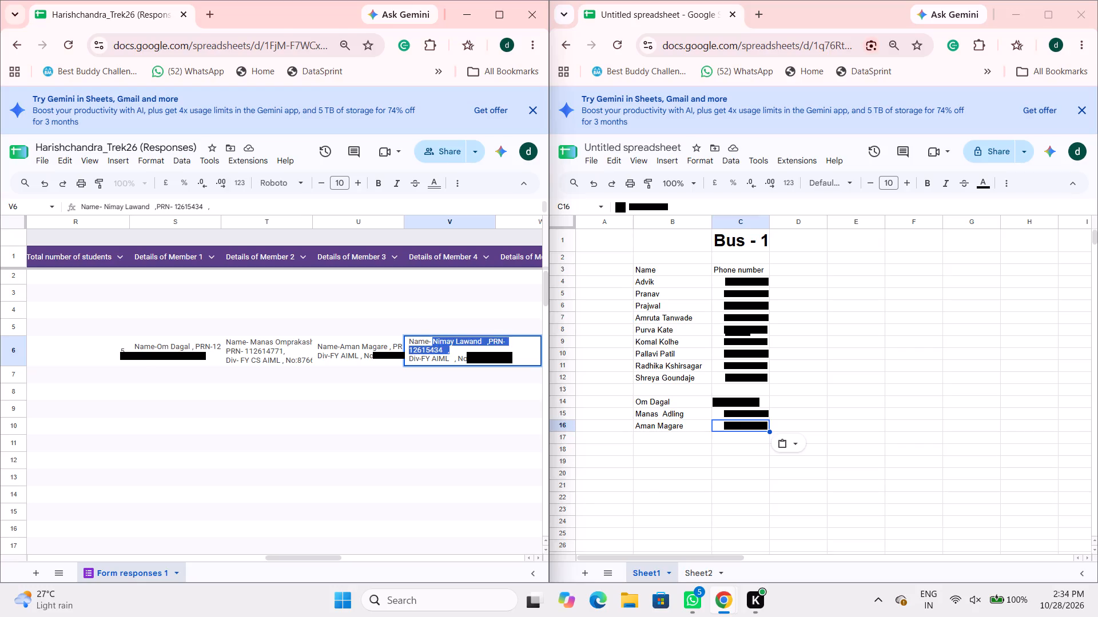
pyautogui.moveTo(483, 347); pyautogui.dragTo(480, 343)
pyautogui.hotkey('ctrl', 'c')
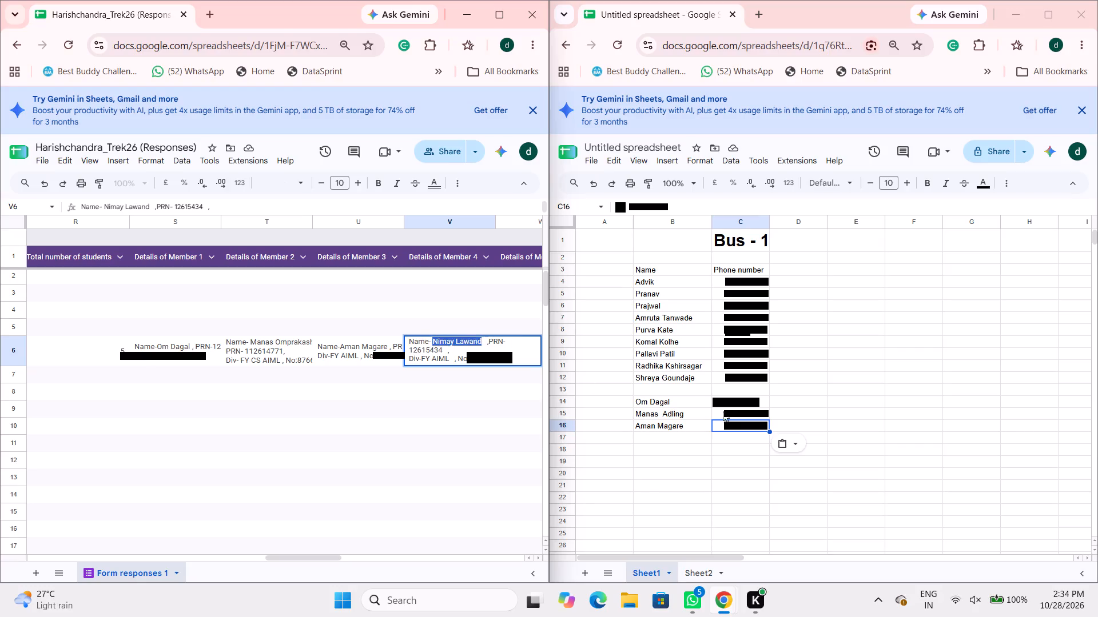
pyautogui.click(654, 442)
pyautogui.hotkey('ctrl', 'v')
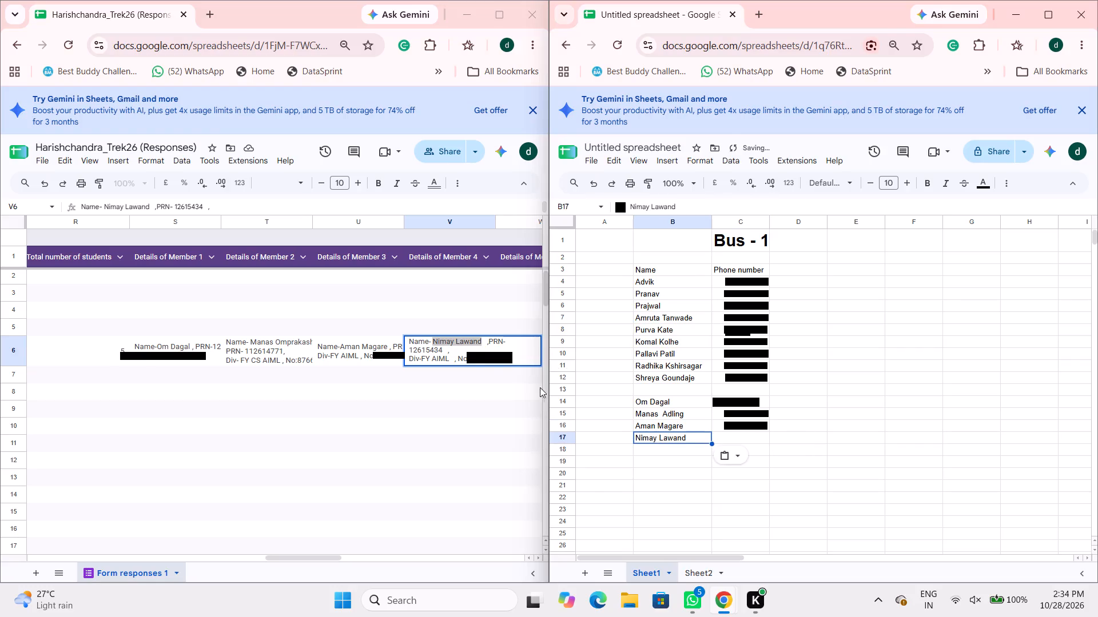
# Copy Member 4's phone number from response cell V6 into cell C17 of the Bus - 1 sheet.
pyautogui.click(468, 361)
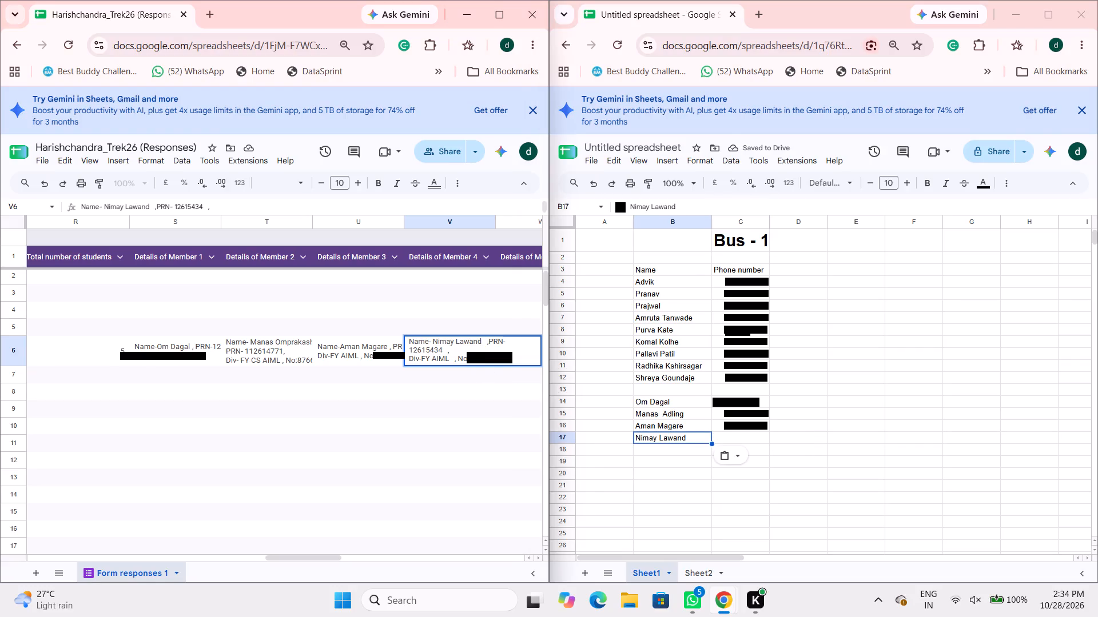
pyautogui.moveTo(470, 358); pyautogui.dragTo(529, 355)
pyautogui.hotkey('ctrl', 'c')
pyautogui.click(762, 436)
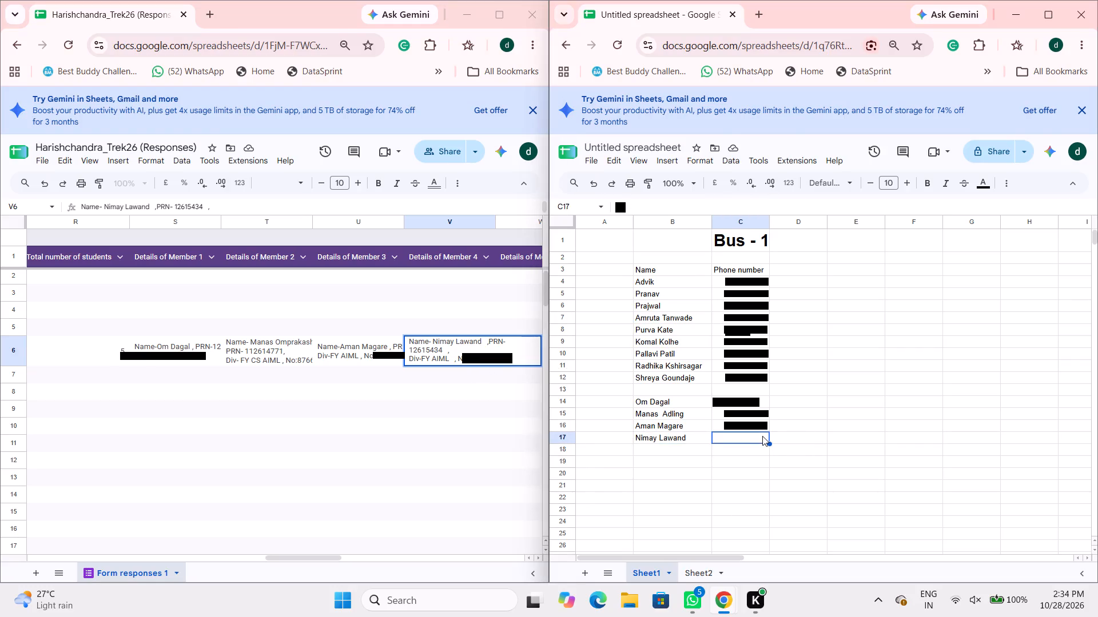
pyautogui.hotkey('ctrl', 'v')
# Copy Member 5's name from response cell W6 into cell B18 of the Bus - 1 sheet.
pyautogui.hscroll(-2, 425, 376)
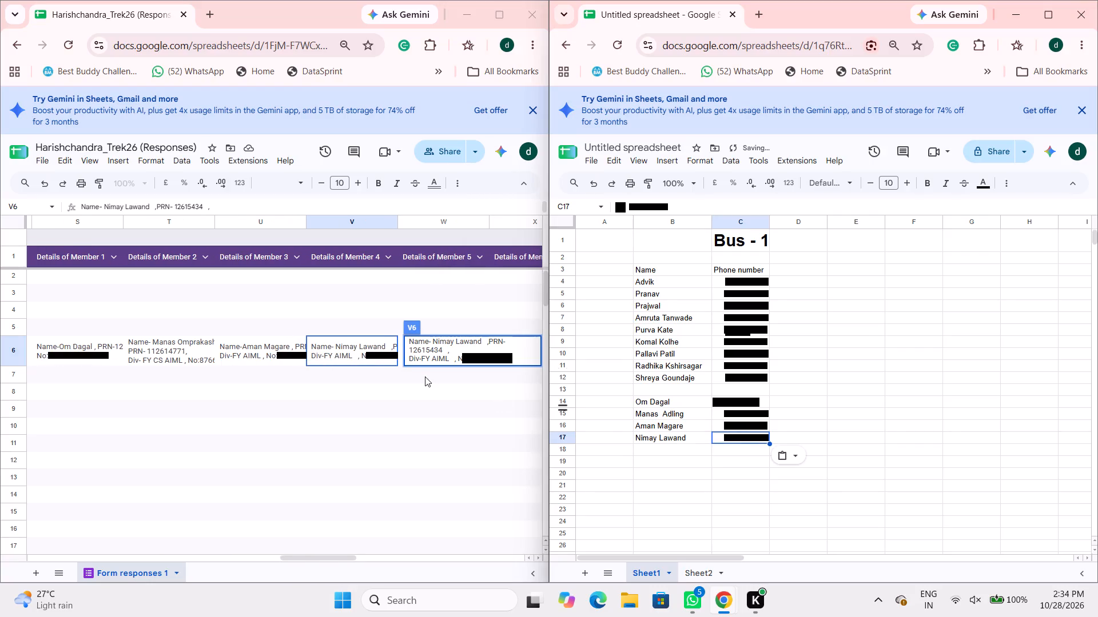
pyautogui.click(417, 450)
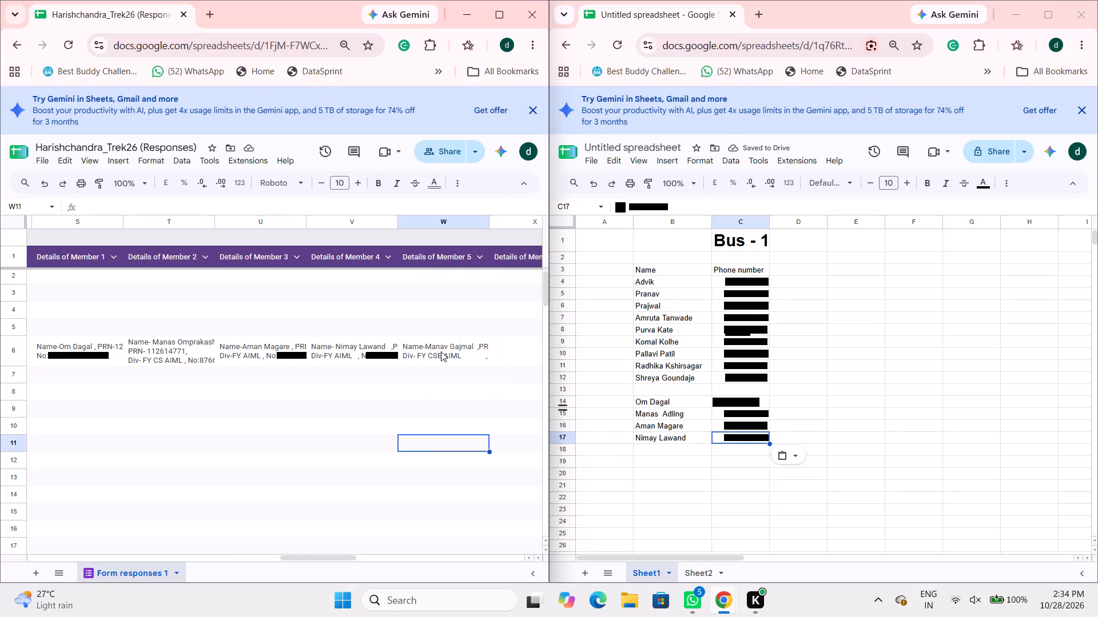
pyautogui.click(441, 351)
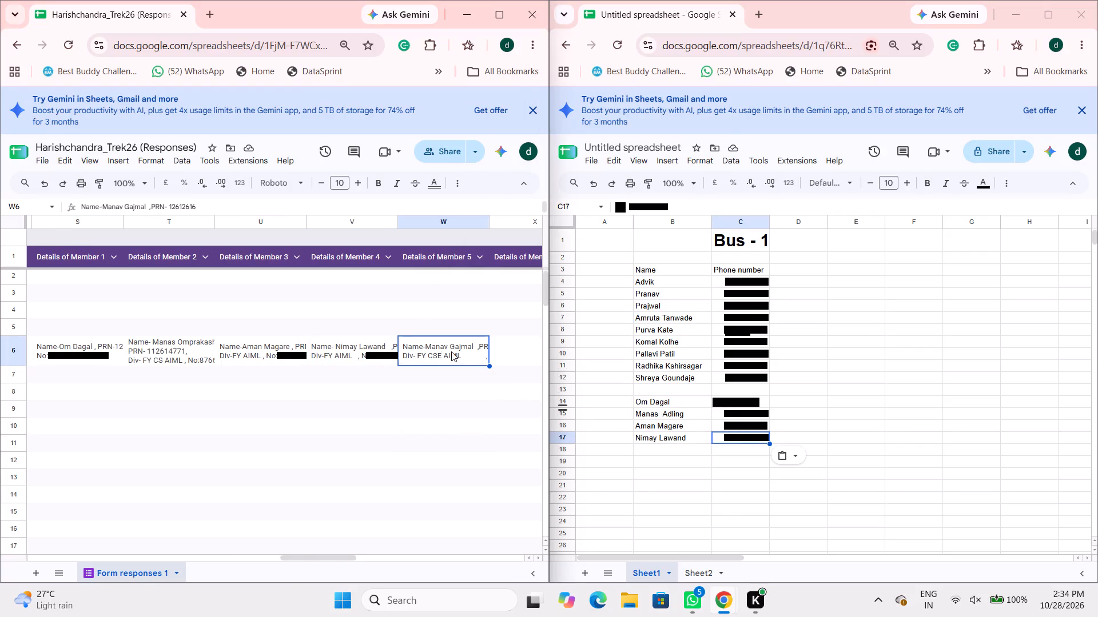
pyautogui.doubleClick(432, 345)
pyautogui.moveTo(427, 340); pyautogui.dragTo(474, 343)
pyautogui.hotkey('ctrl', 'c')
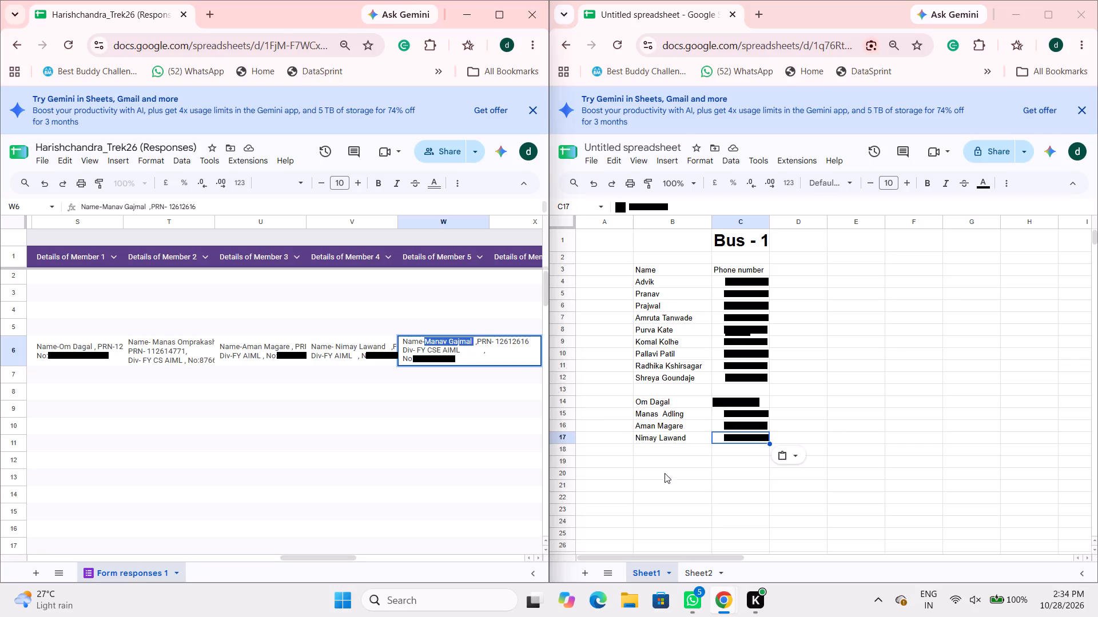
pyautogui.click(668, 449)
pyautogui.hotkey('ctrl', 'v')
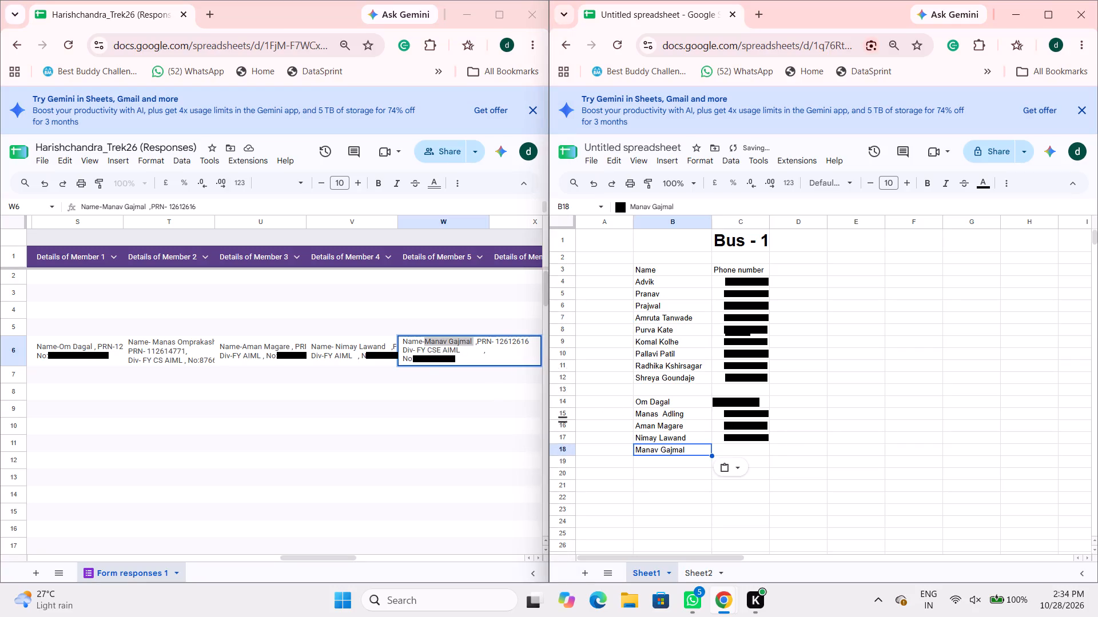
# Copy Member 5's phone number from response cell W6 into cell C18 of the Bus - 1 sheet.
pyautogui.moveTo(455, 360); pyautogui.dragTo(416, 356)
pyautogui.hotkey('ctrl', 'c')
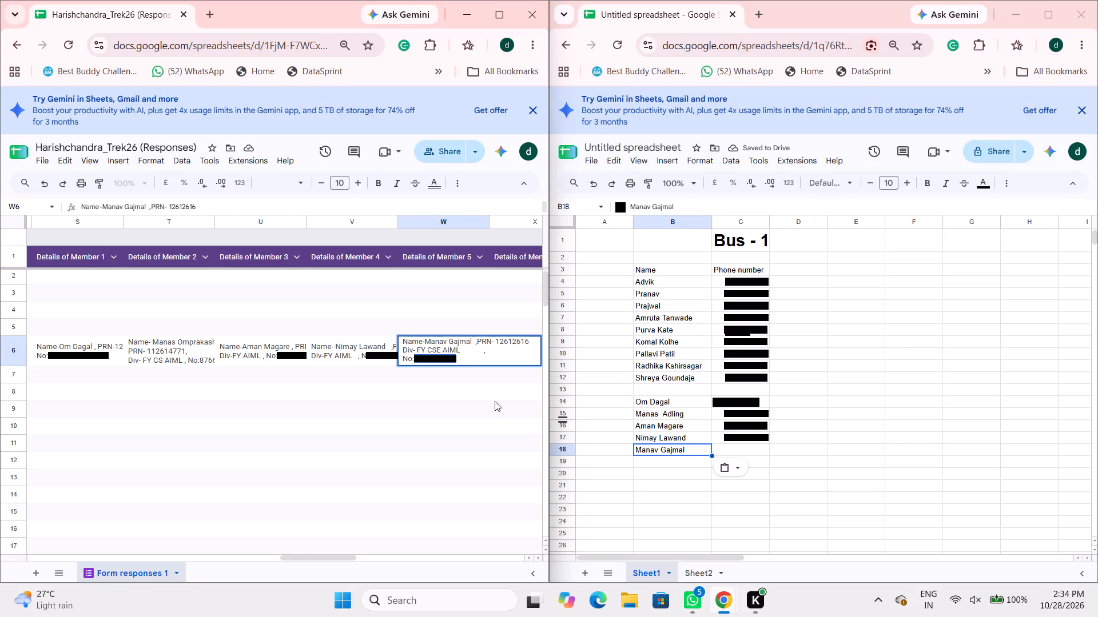
pyautogui.click(752, 446)
pyautogui.hotkey('ctrl', 'v')
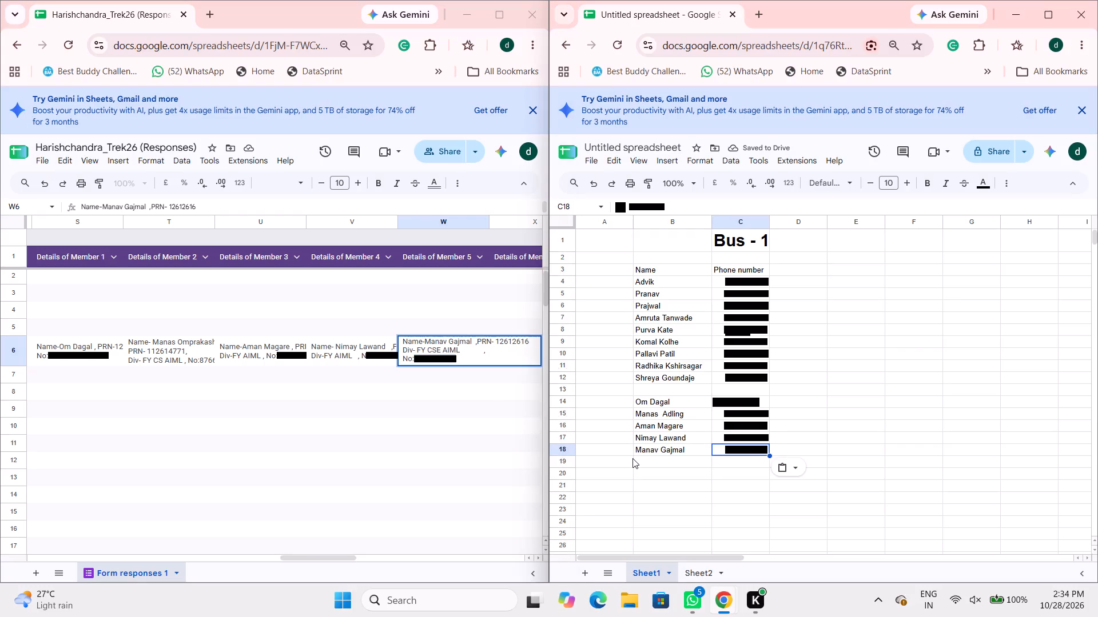
pyautogui.click(536, 466)
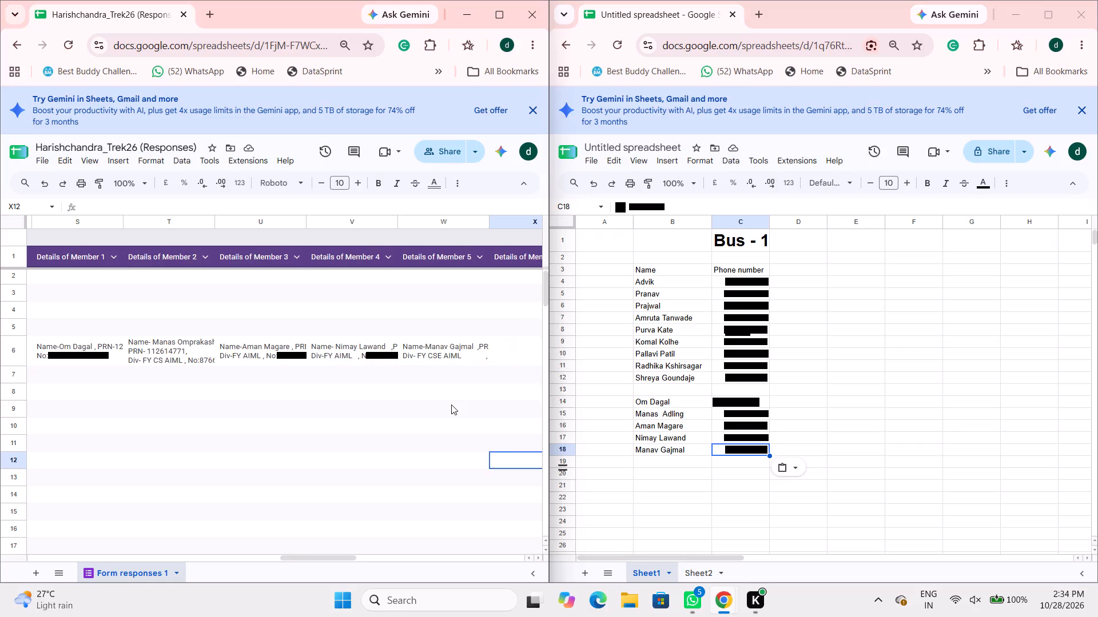
# Find the next group response in row 27 and copy the group leader's name from N27 into cell B20 of the Bus - 1 sheet.
pyautogui.hscroll(4, 451, 404)
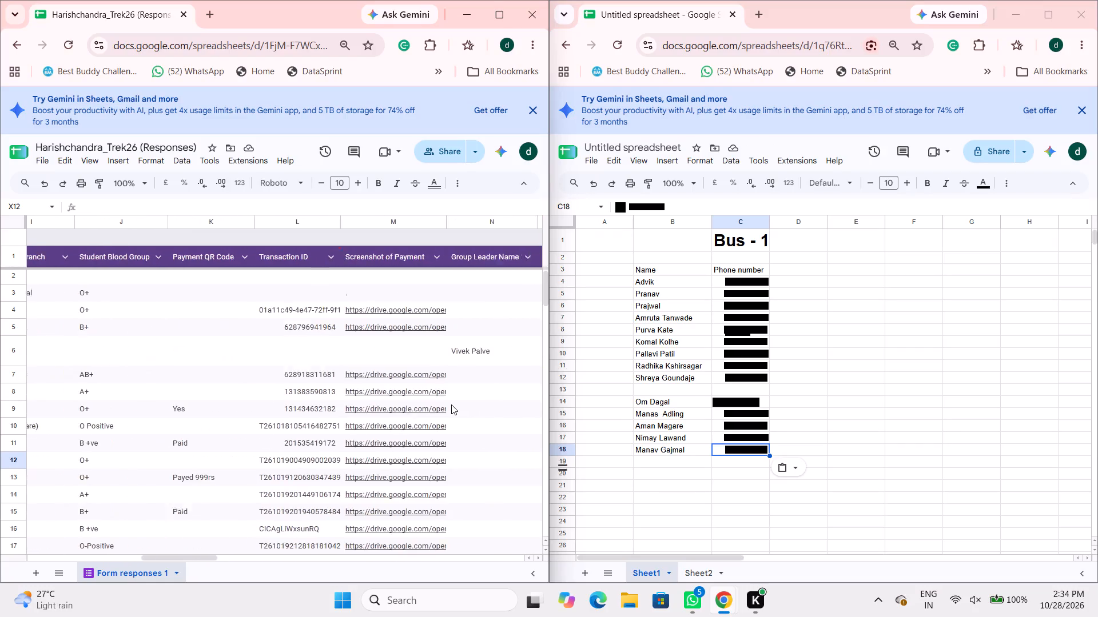
pyautogui.hscroll(1, 451, 404)
pyautogui.hscroll(-1, 451, 404)
pyautogui.scroll(-3, 451, 404)
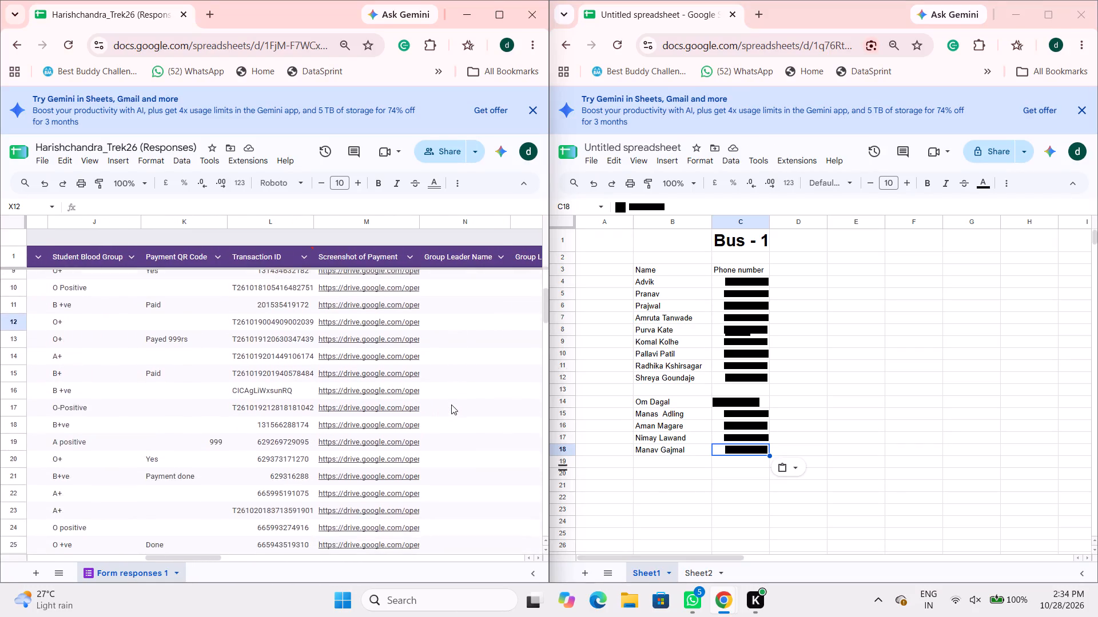
pyautogui.scroll(-2, 451, 404)
pyautogui.click(463, 486)
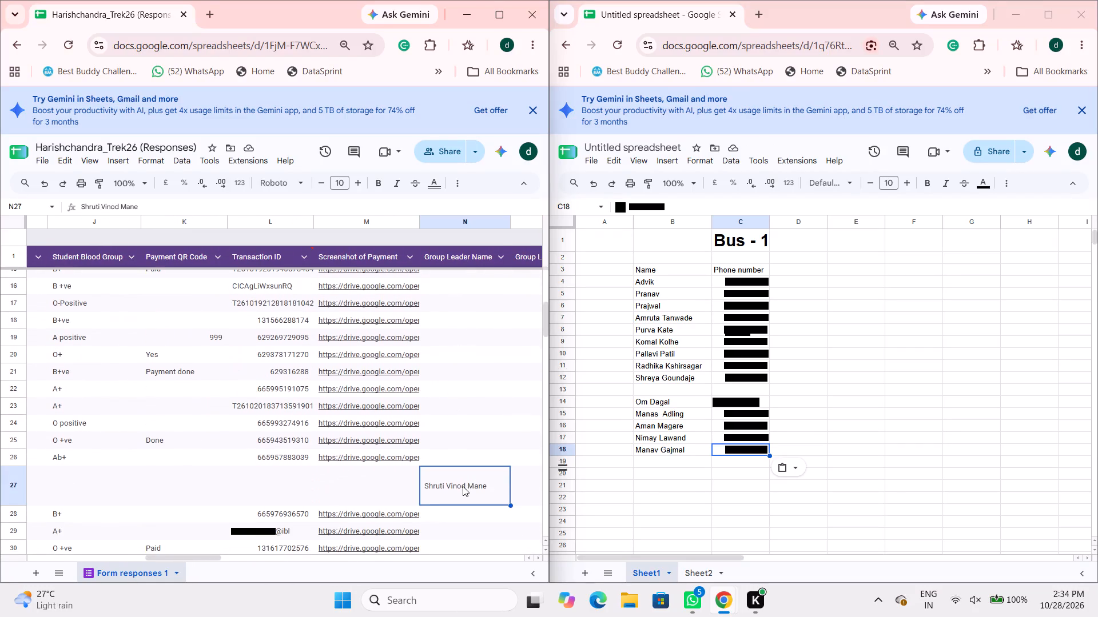
pyautogui.hscroll(-3, 463, 486)
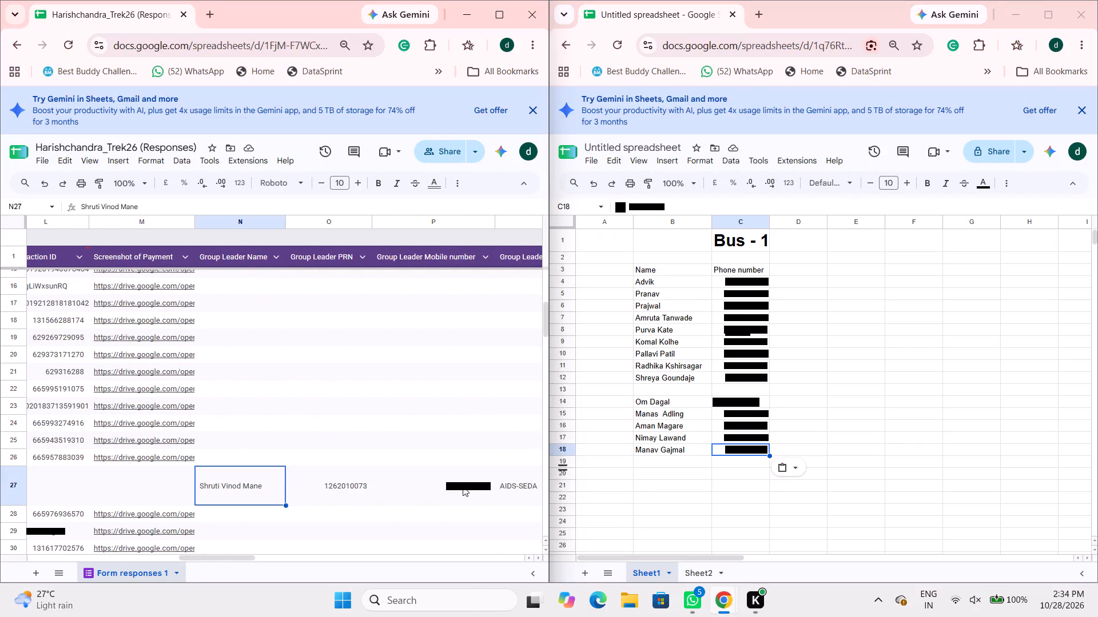
pyautogui.hscroll(-2, 463, 486)
pyautogui.hscroll(2, 463, 486)
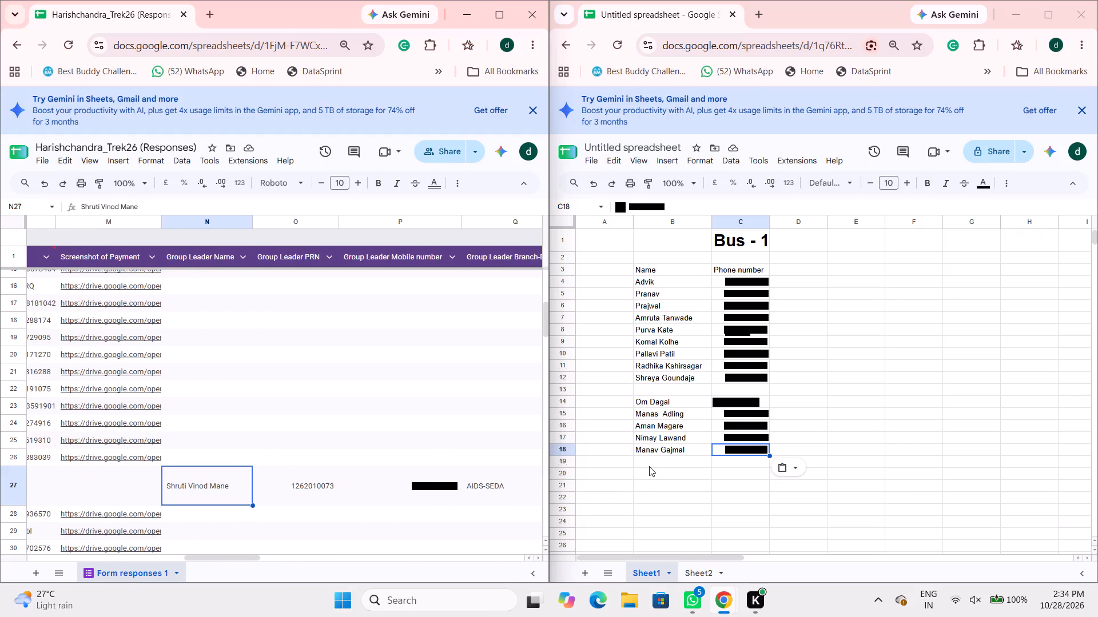
pyautogui.tripleClick(205, 485)
pyautogui.click(180, 466)
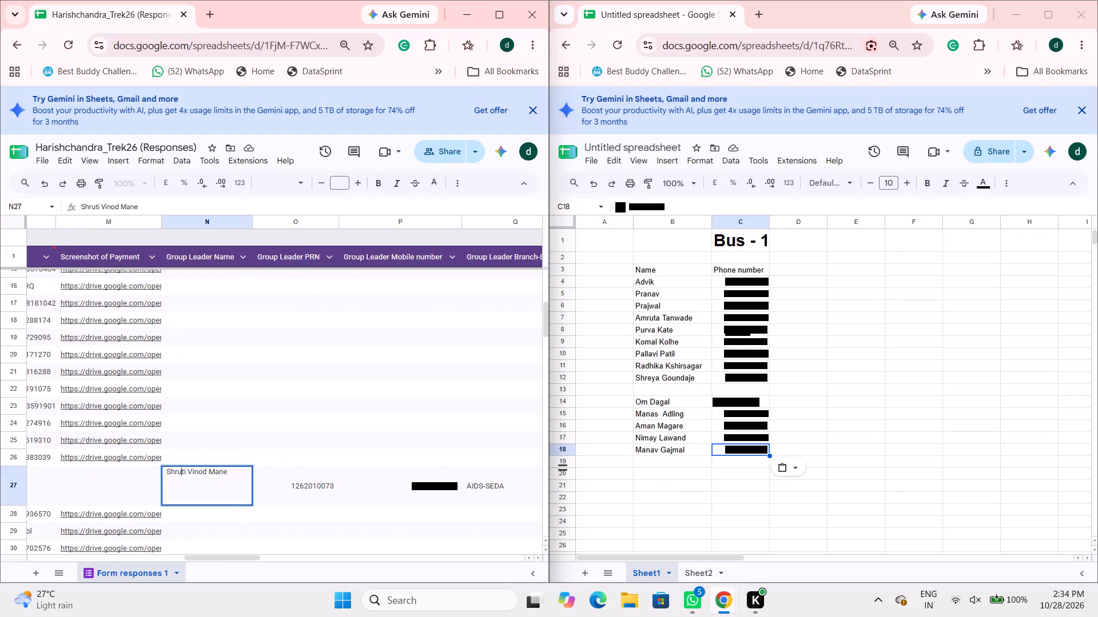
pyautogui.tripleClick(181, 468)
pyautogui.hotkey('ctrl', 'c')
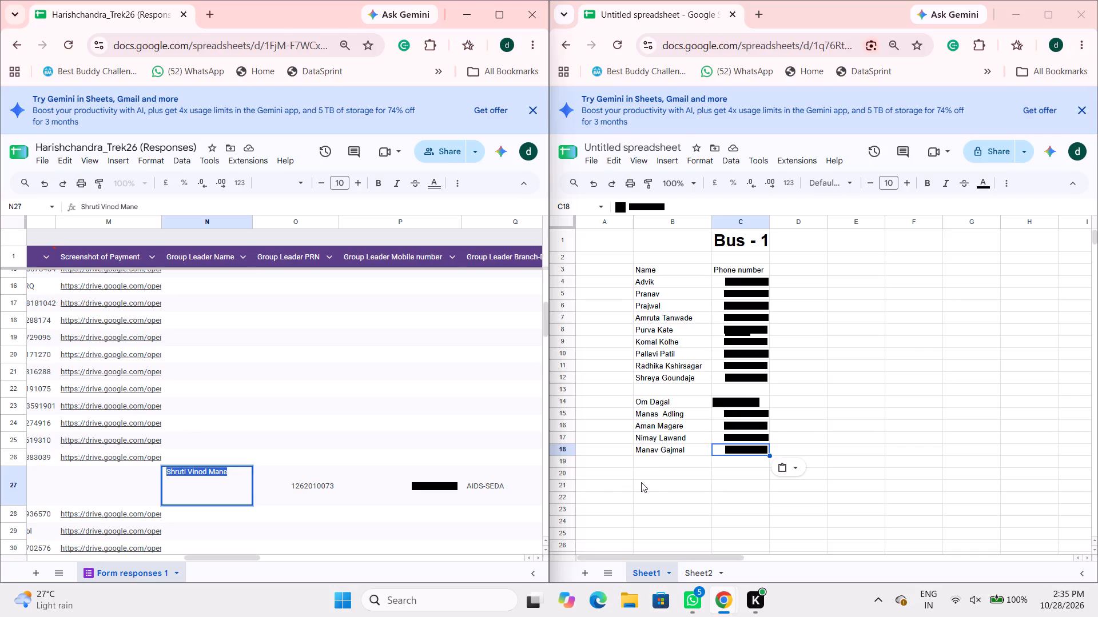
pyautogui.click(654, 474)
pyautogui.hotkey('ctrl', 'v')
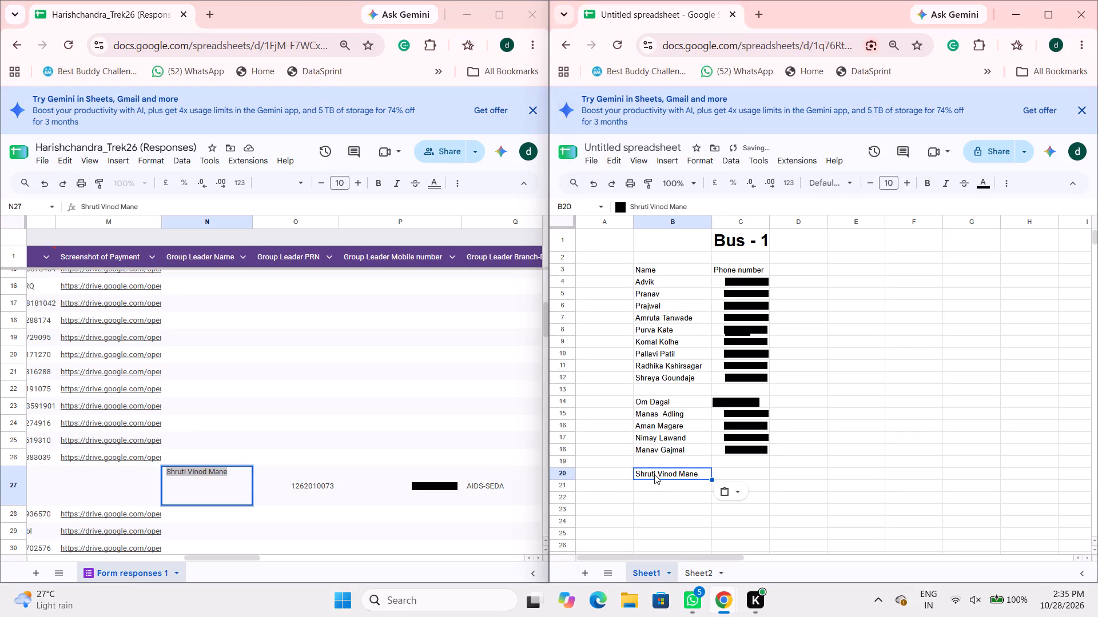
# Copy the group leader's mobile number from response cell P27 into cell C20 of the Bus - 1 sheet.
pyautogui.tripleClick(441, 486)
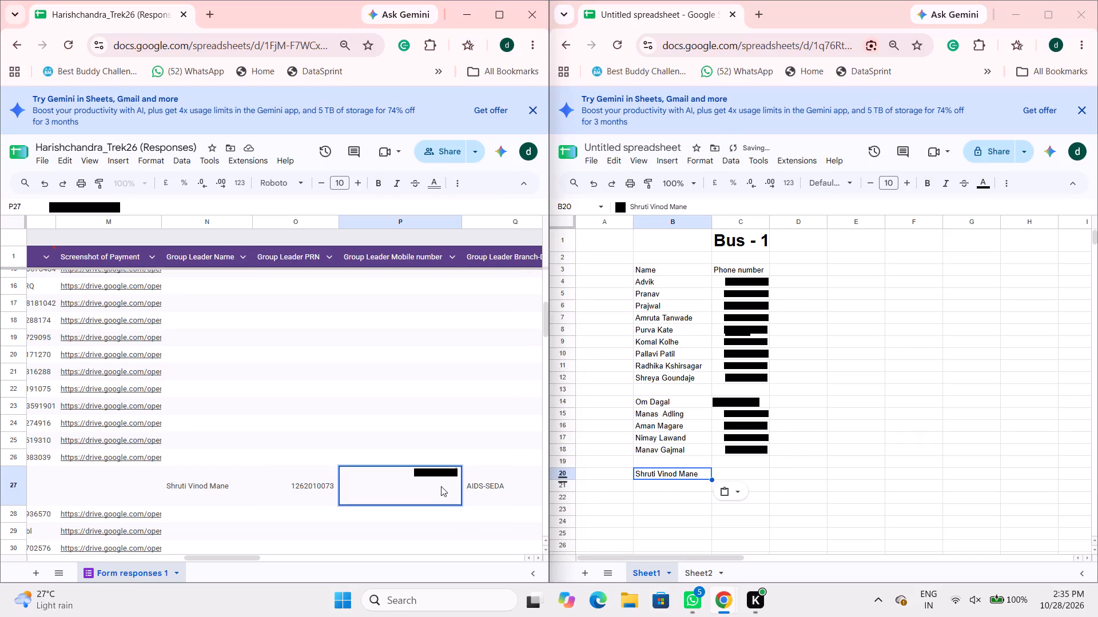
pyautogui.tripleClick(432, 475)
pyautogui.hotkey('ctrl', 'c')
pyautogui.click(745, 472)
pyautogui.hotkey('ctrl', 'v')
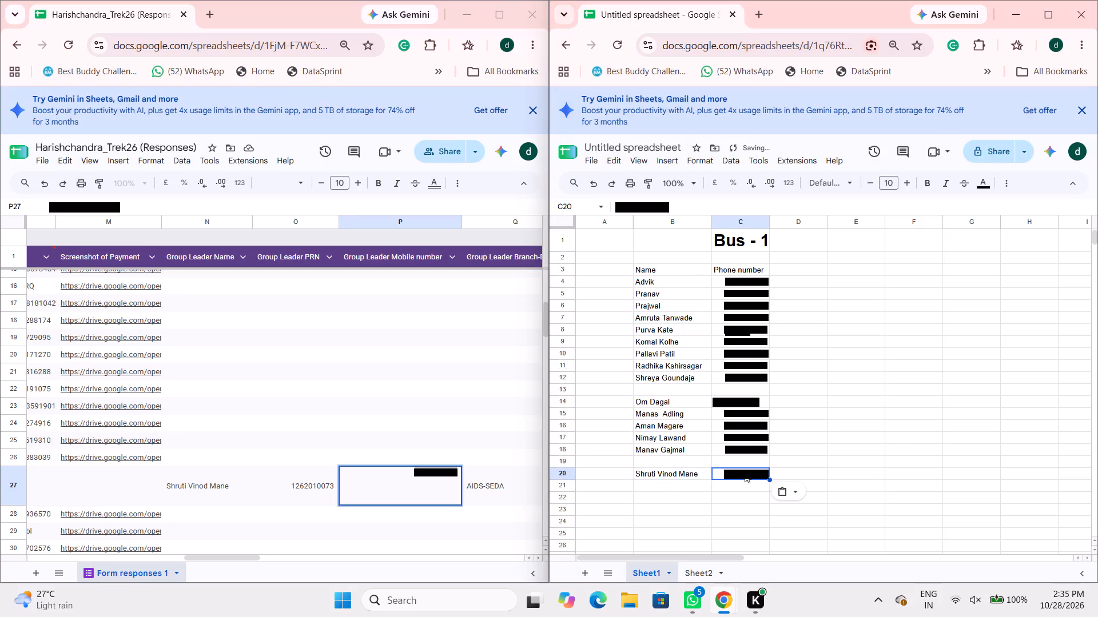
pyautogui.click(468, 486)
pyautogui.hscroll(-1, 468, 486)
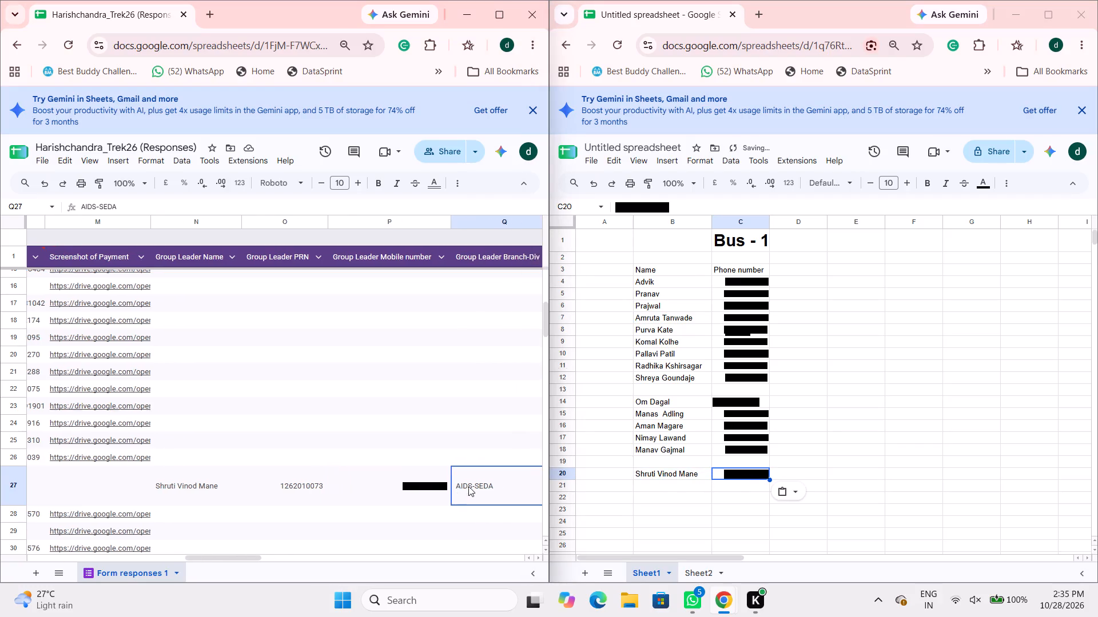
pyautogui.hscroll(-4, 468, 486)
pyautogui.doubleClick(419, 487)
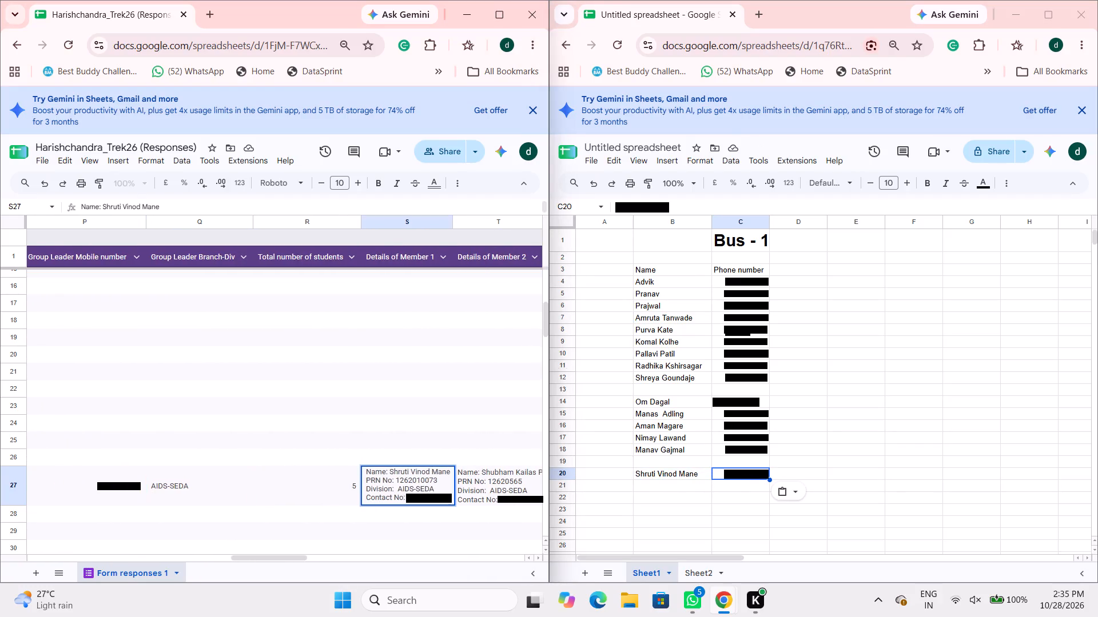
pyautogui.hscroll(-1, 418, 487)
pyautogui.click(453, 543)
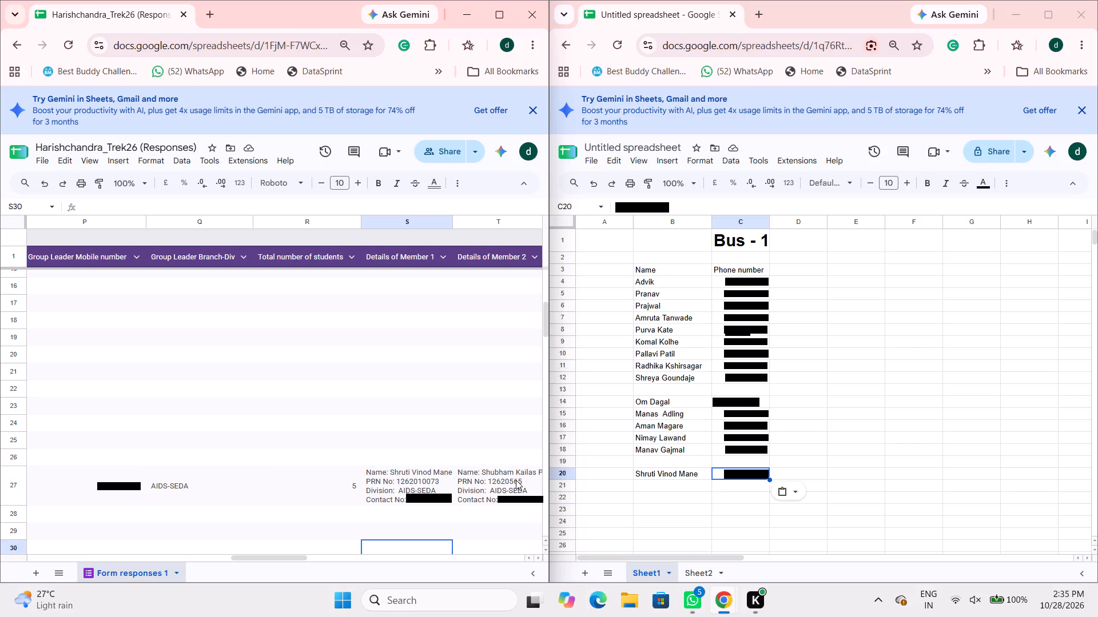
# Copy Member 2's name from response cell T27 into cell B21 of the Bus - 1 sheet.
pyautogui.click(516, 480)
pyautogui.hscroll(-1, 516, 480)
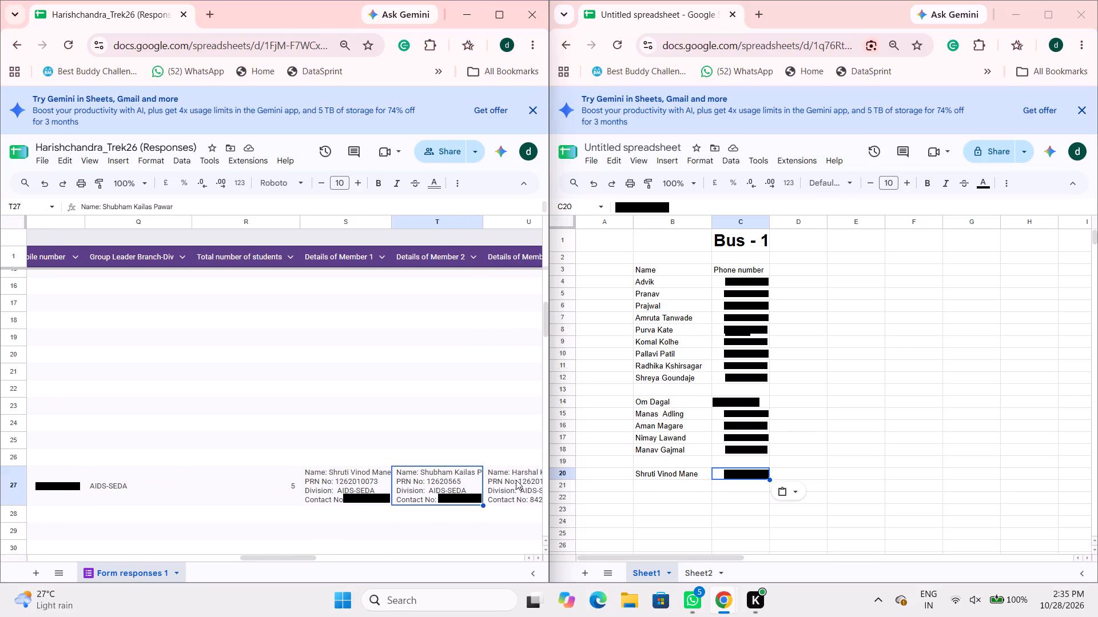
pyautogui.tripleClick(457, 468)
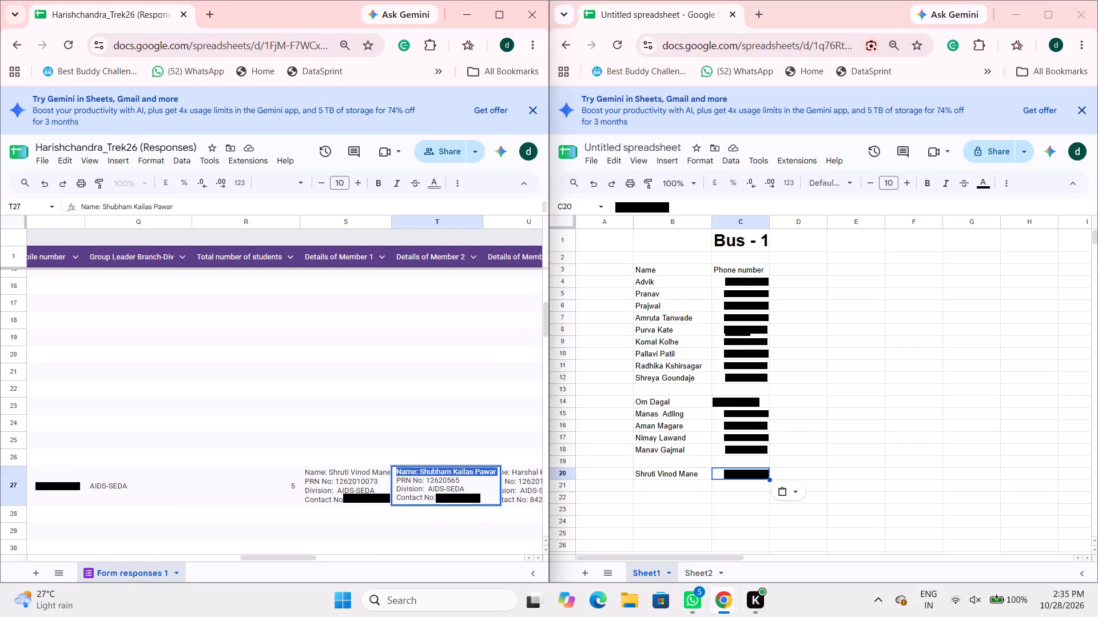
pyautogui.click(415, 476)
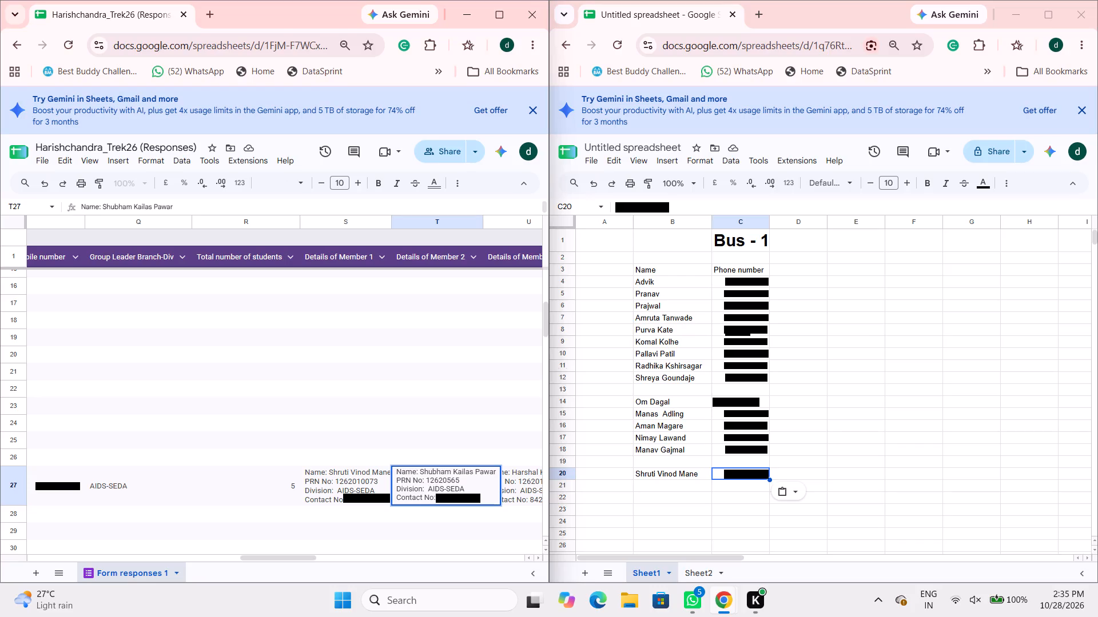
pyautogui.moveTo(420, 468); pyautogui.dragTo(496, 462)
pyautogui.hotkey('ctrl', 'c')
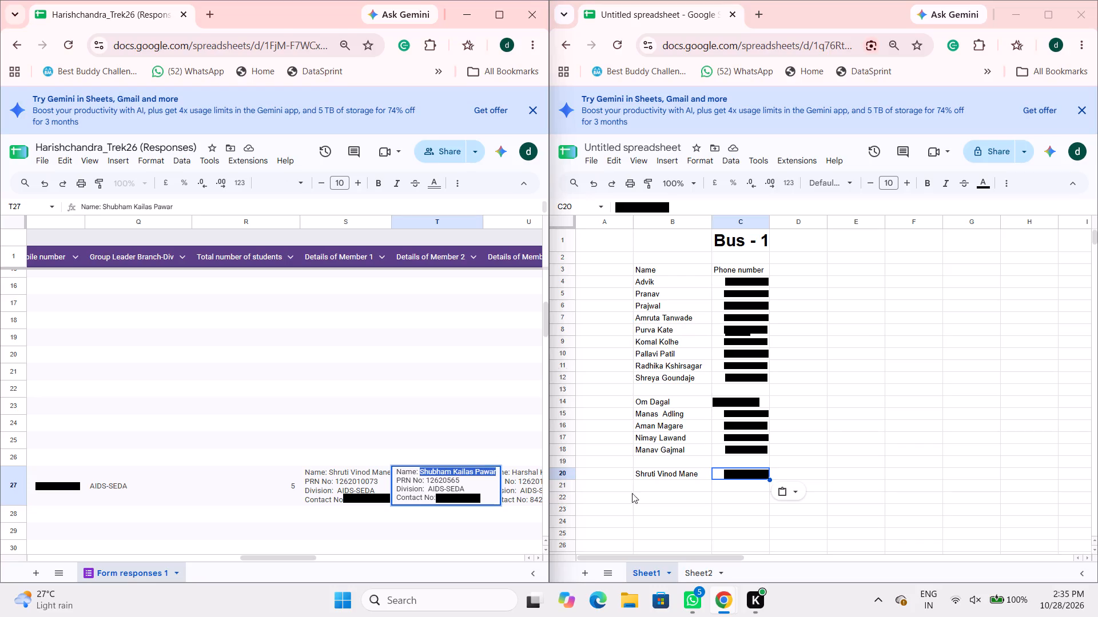
pyautogui.click(667, 485)
pyautogui.hotkey('ctrl', 'v')
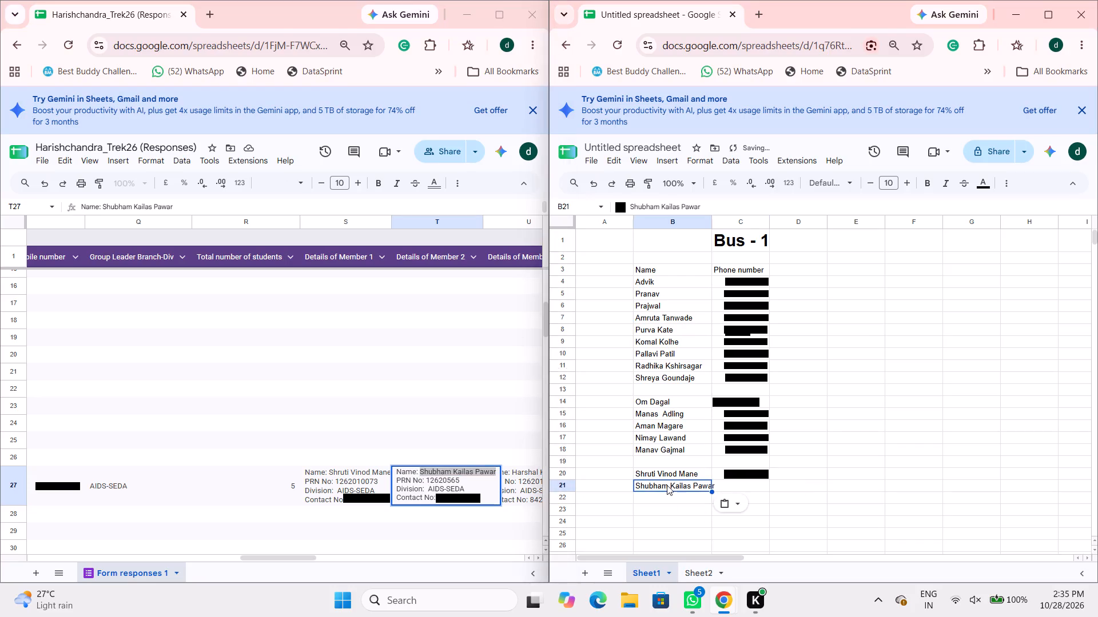
# Remove the middle name from the member name in cell B21, keeping only the first name and surname.
pyautogui.tripleClick(677, 489)
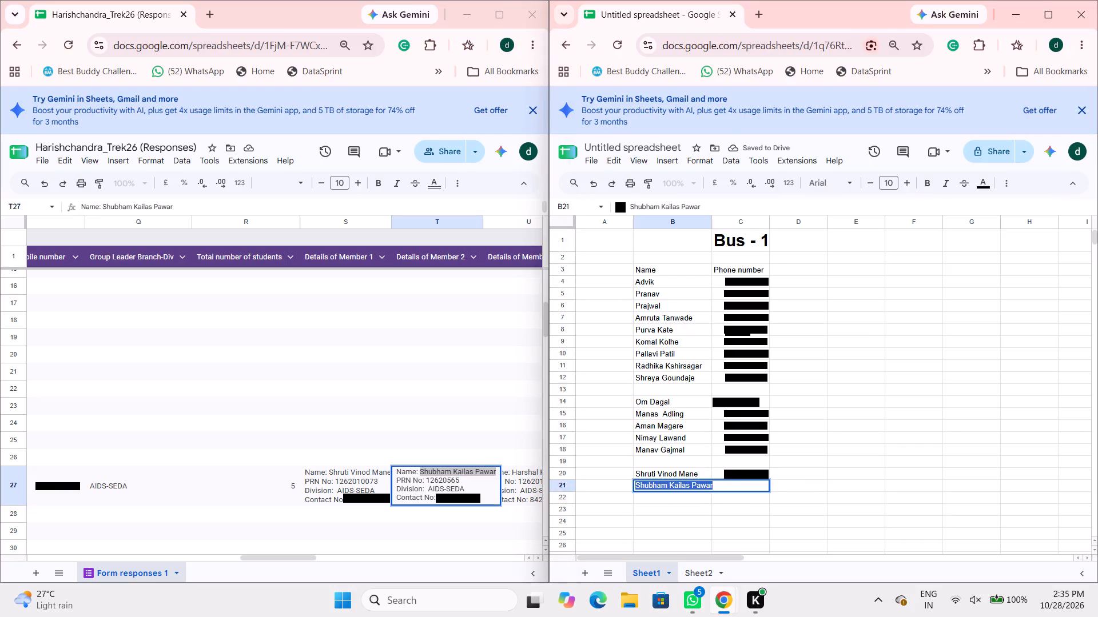
pyautogui.click(683, 486)
pyautogui.doubleClick(673, 482)
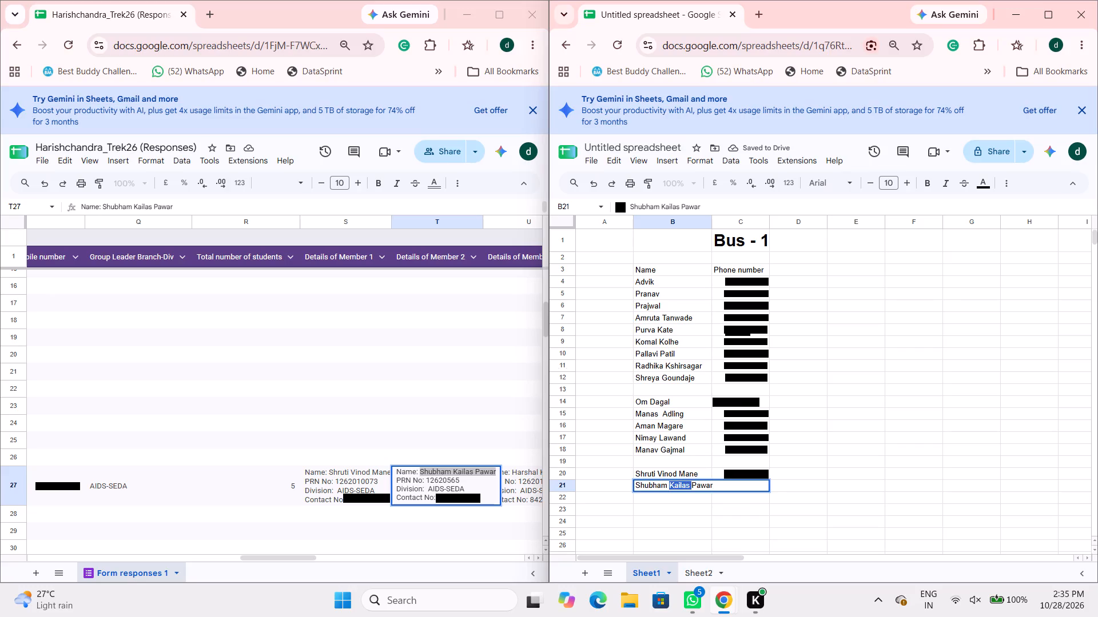
pyautogui.press('BackSpace')
pyautogui.click(737, 483)
# Copy Member 2's phone number from response cell T27 into cell C21 of the Bus - 1 sheet.
pyautogui.click(469, 520)
pyautogui.click(436, 482)
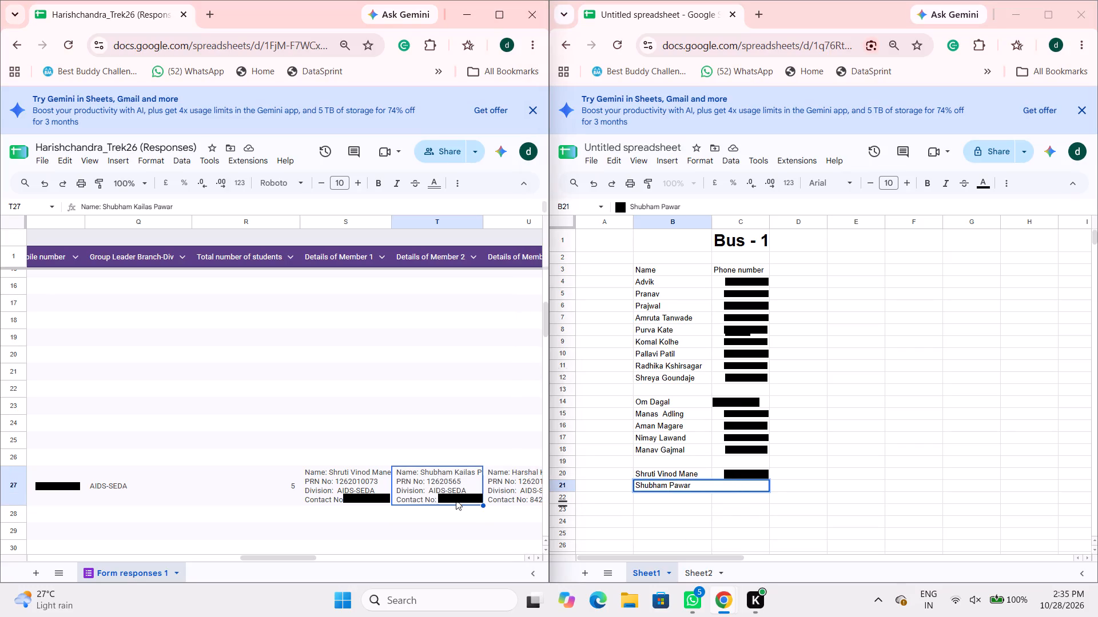
pyautogui.tripleClick(456, 500)
pyautogui.click(456, 500)
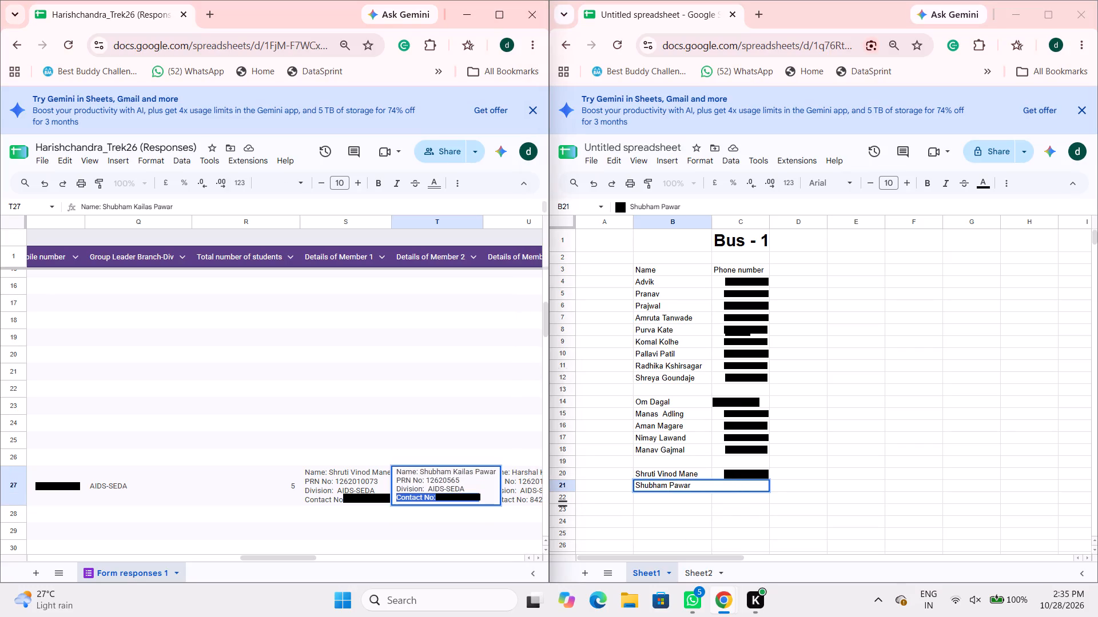
pyautogui.click(439, 498)
pyautogui.moveTo(439, 498); pyautogui.dragTo(495, 501)
pyautogui.hotkey('ctrl', 'c')
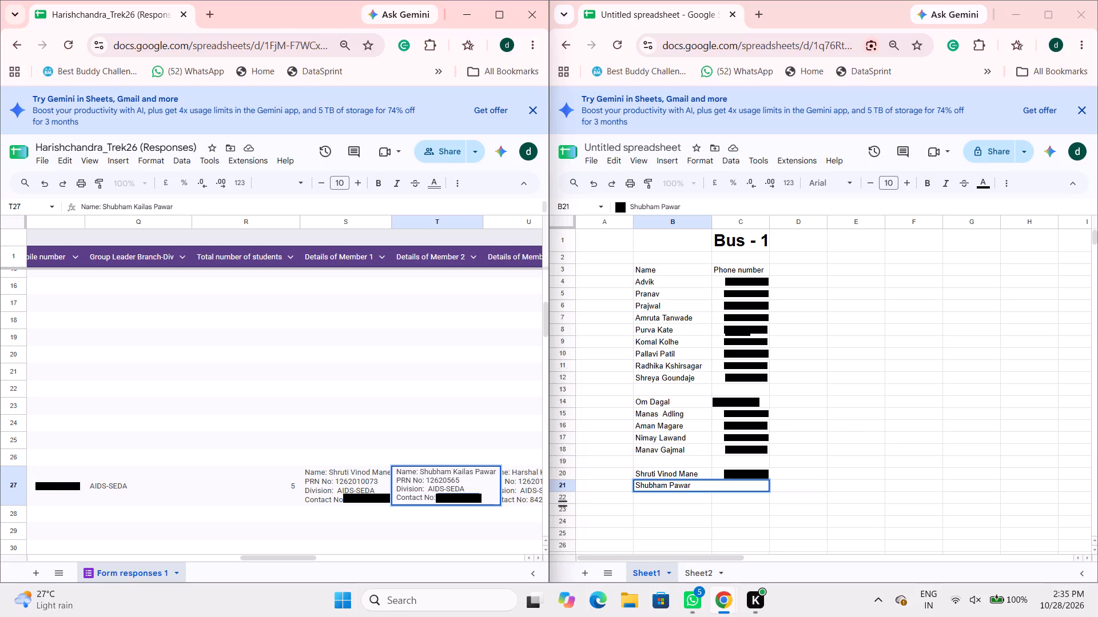
pyautogui.click(735, 510)
pyautogui.click(734, 491)
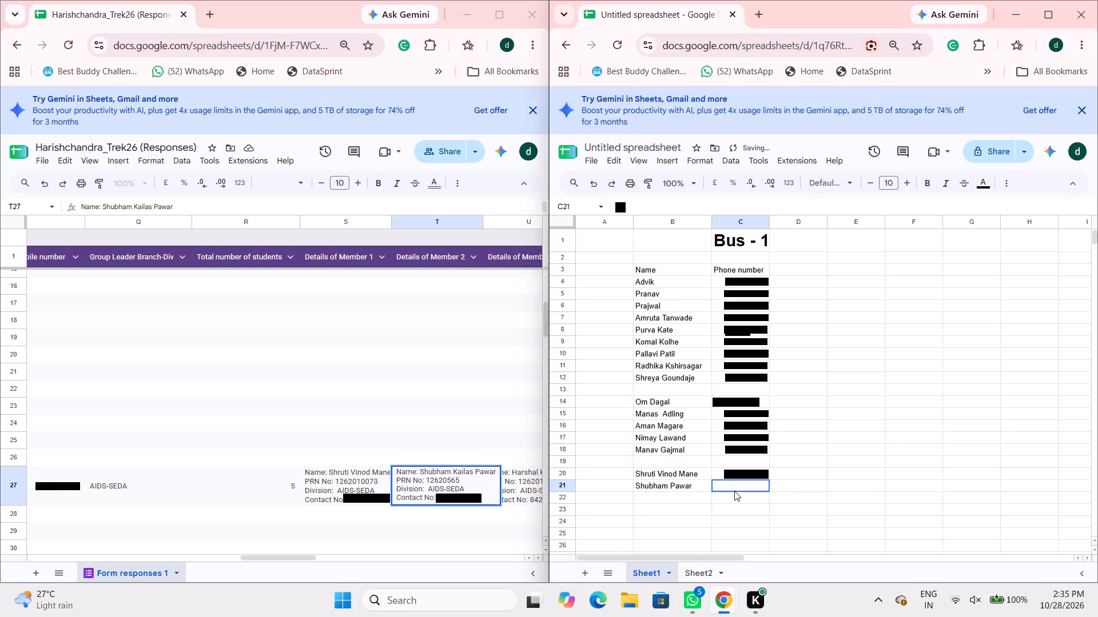
pyautogui.hotkey('ctrl', 'v')
# Copy Member 3's name from response cell U27 into cell B22 of the Bus - 1 sheet.
pyautogui.click(508, 485)
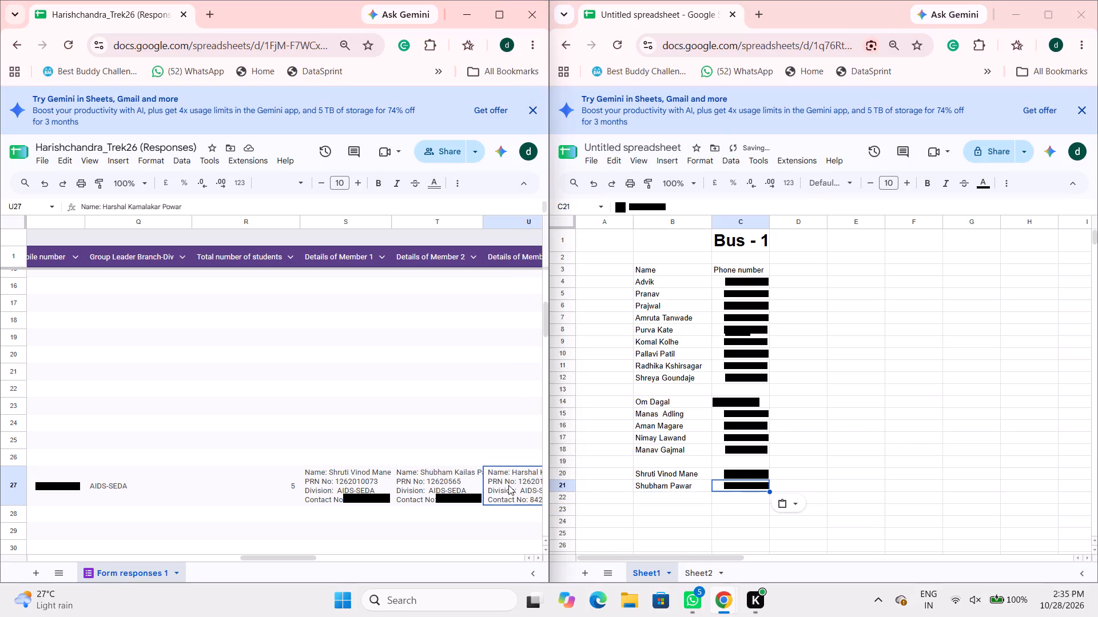
pyautogui.hscroll(-2, 499, 482)
pyautogui.doubleClick(459, 480)
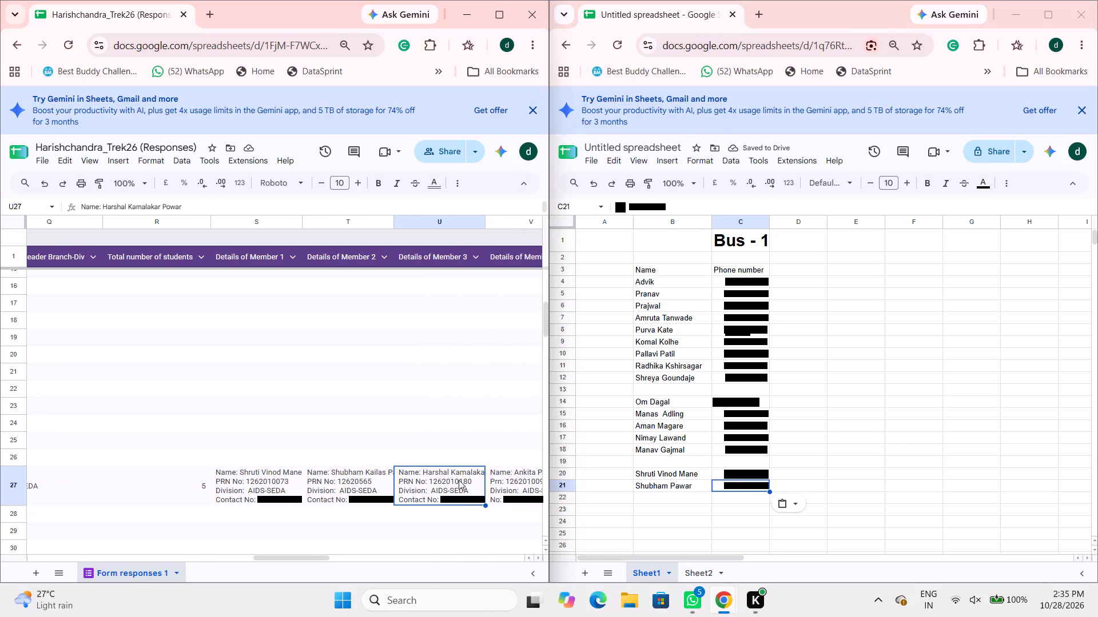
pyautogui.moveTo(421, 470); pyautogui.dragTo(515, 473)
pyautogui.hotkey('ctrl', 'c')
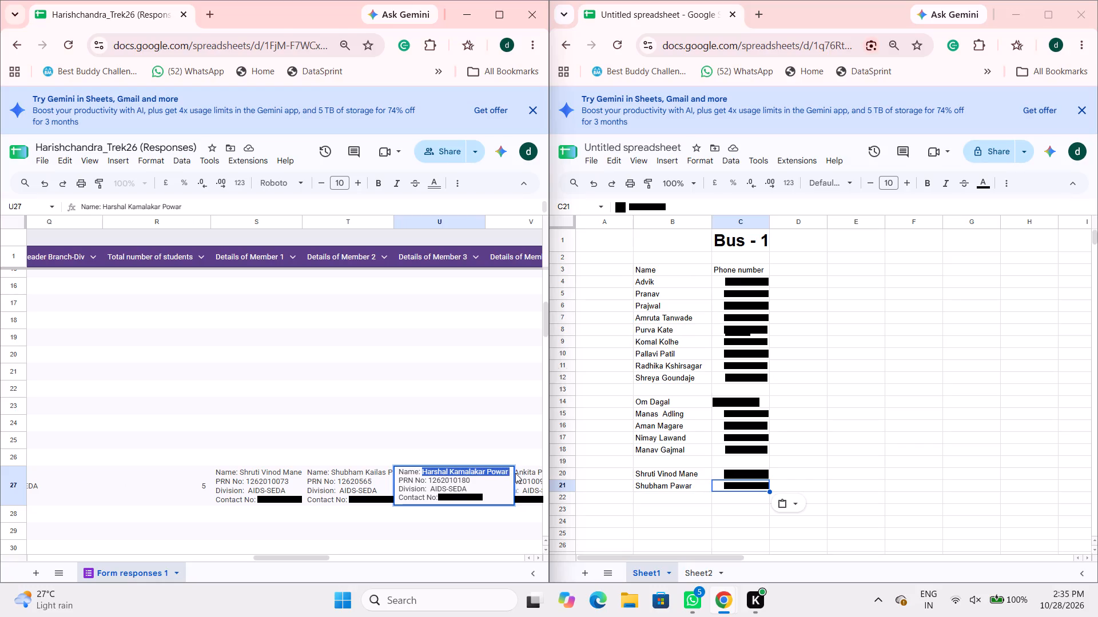
pyautogui.click(651, 500)
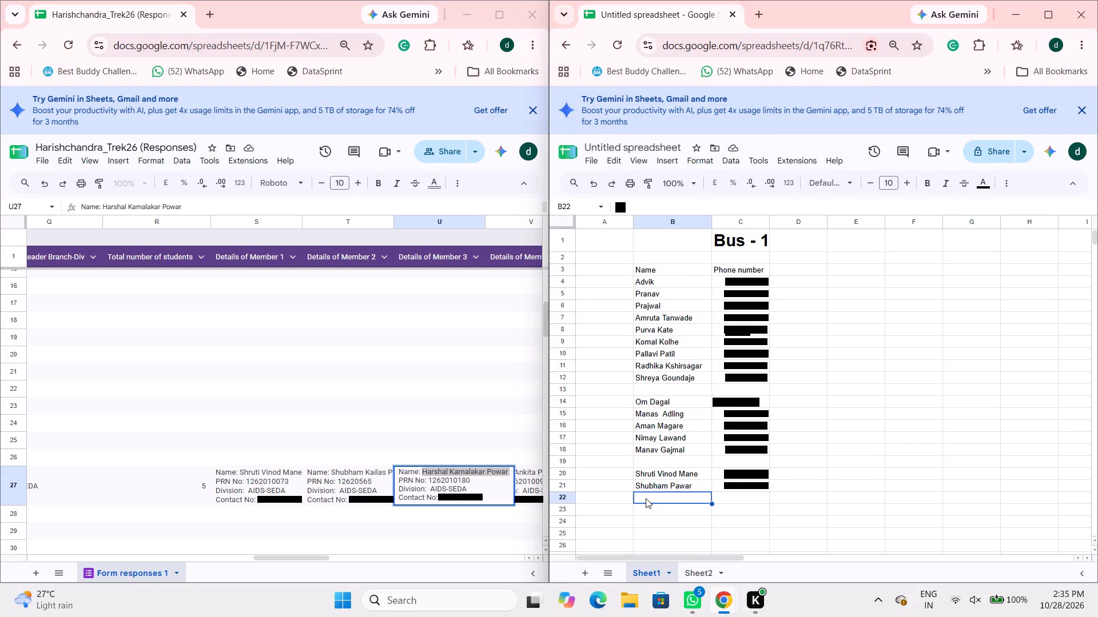
pyautogui.hotkey('ctrl', 'v')
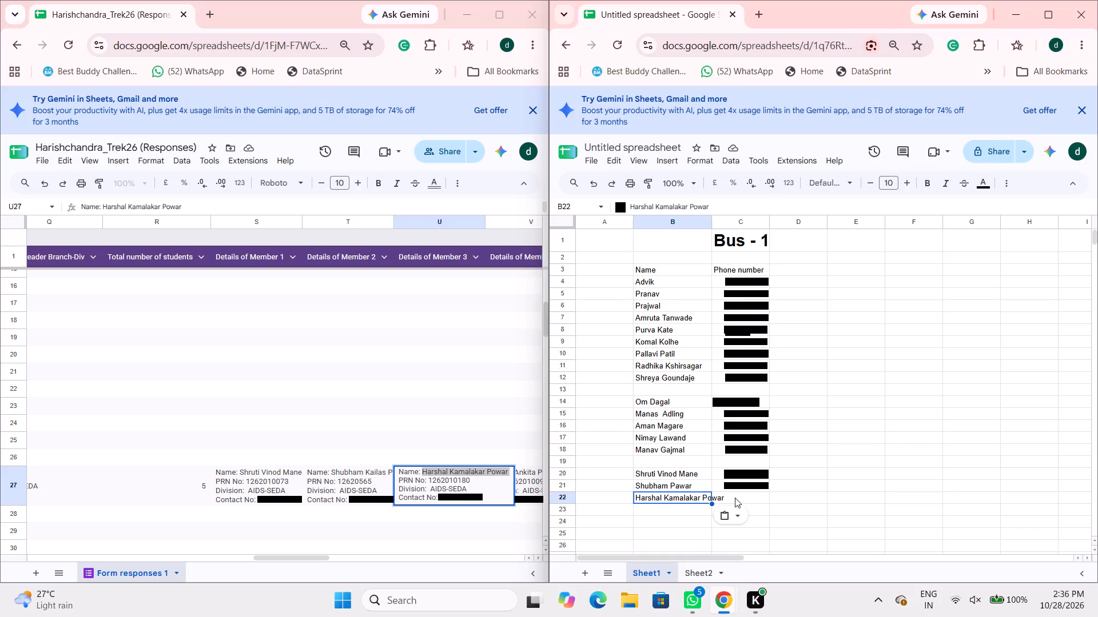
# Open the member name in cell B22 for editing.
pyautogui.doubleClick(666, 495)
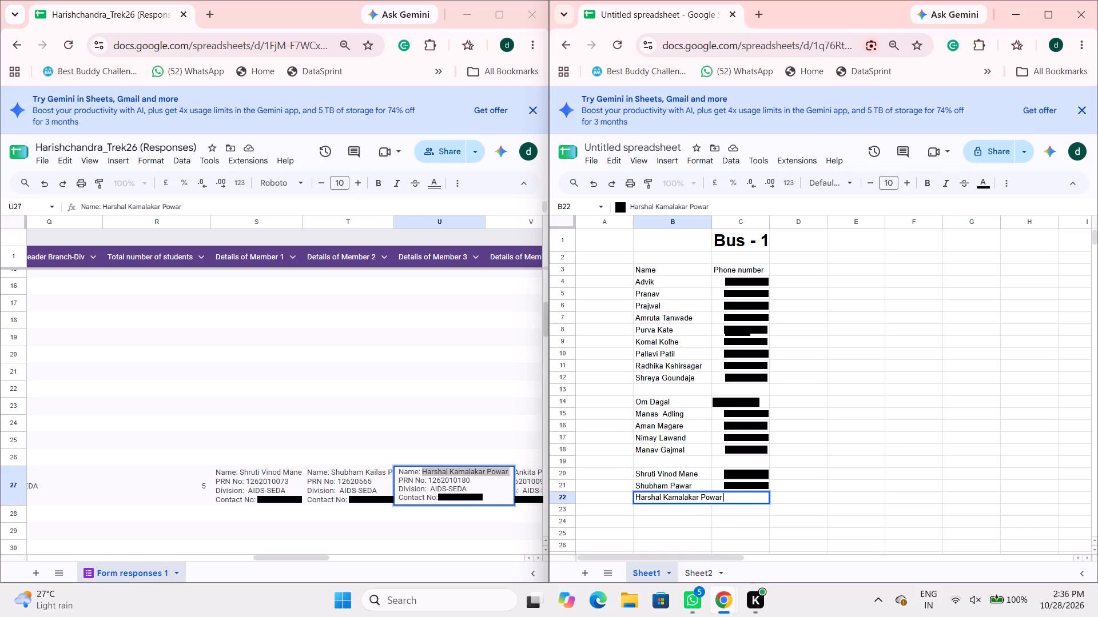
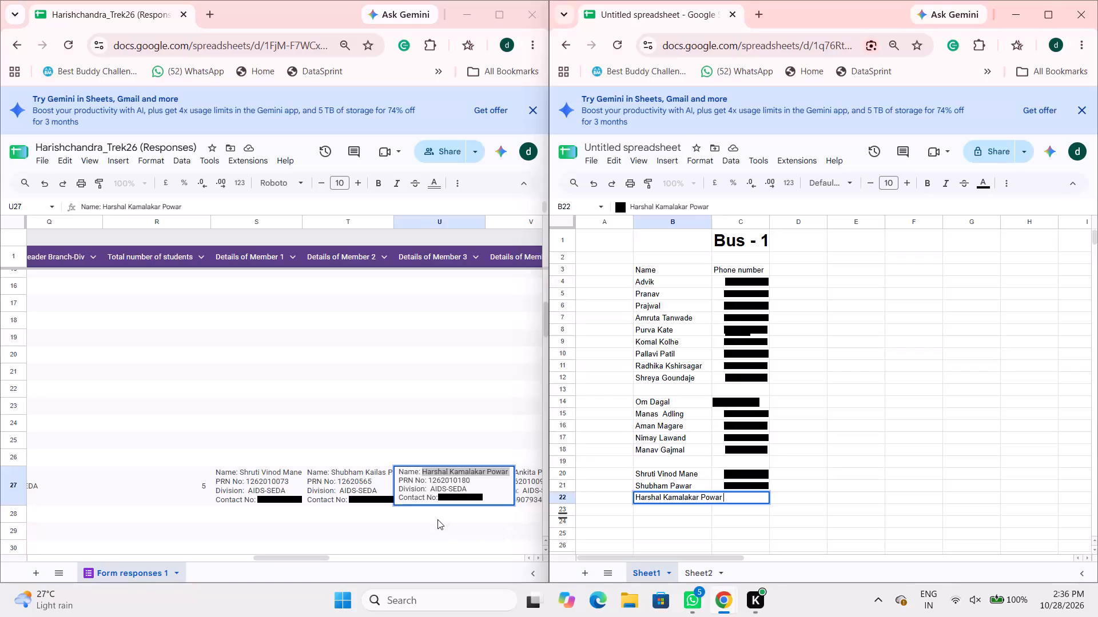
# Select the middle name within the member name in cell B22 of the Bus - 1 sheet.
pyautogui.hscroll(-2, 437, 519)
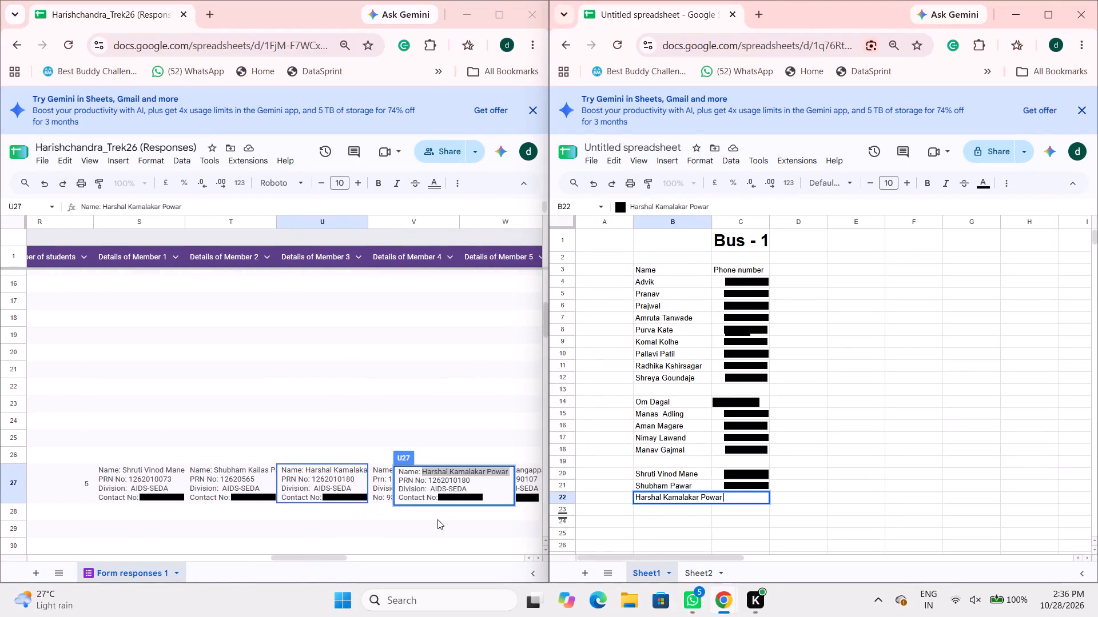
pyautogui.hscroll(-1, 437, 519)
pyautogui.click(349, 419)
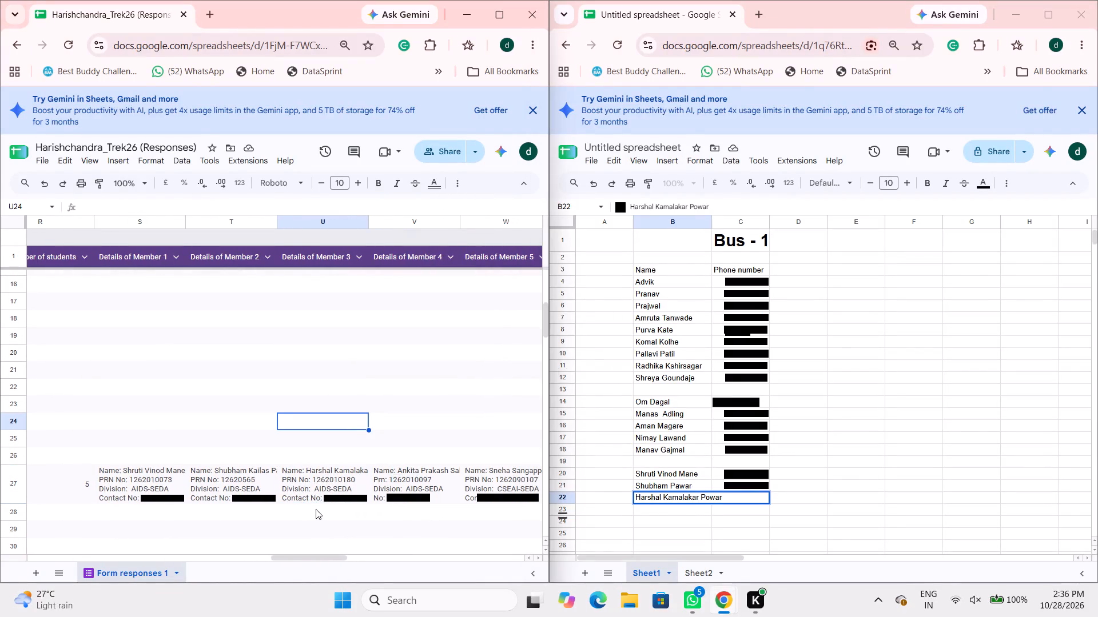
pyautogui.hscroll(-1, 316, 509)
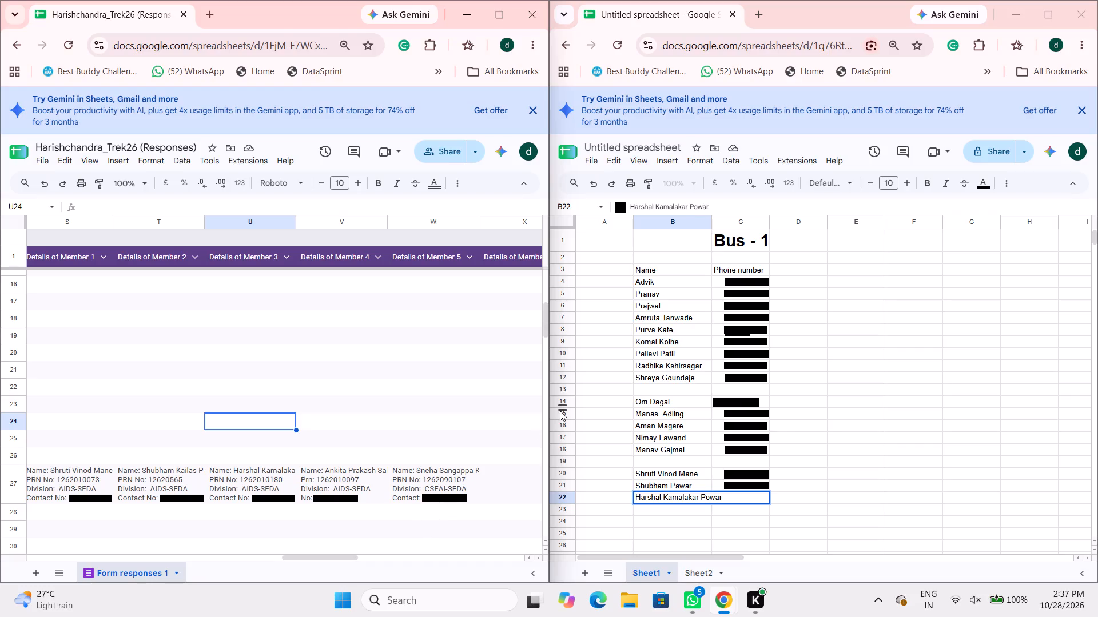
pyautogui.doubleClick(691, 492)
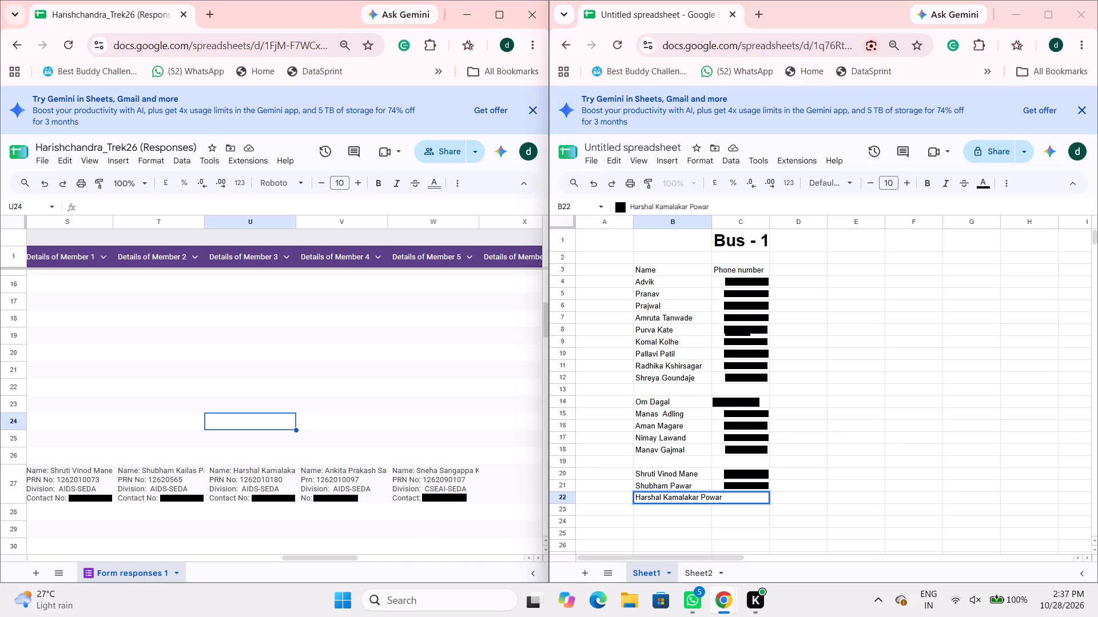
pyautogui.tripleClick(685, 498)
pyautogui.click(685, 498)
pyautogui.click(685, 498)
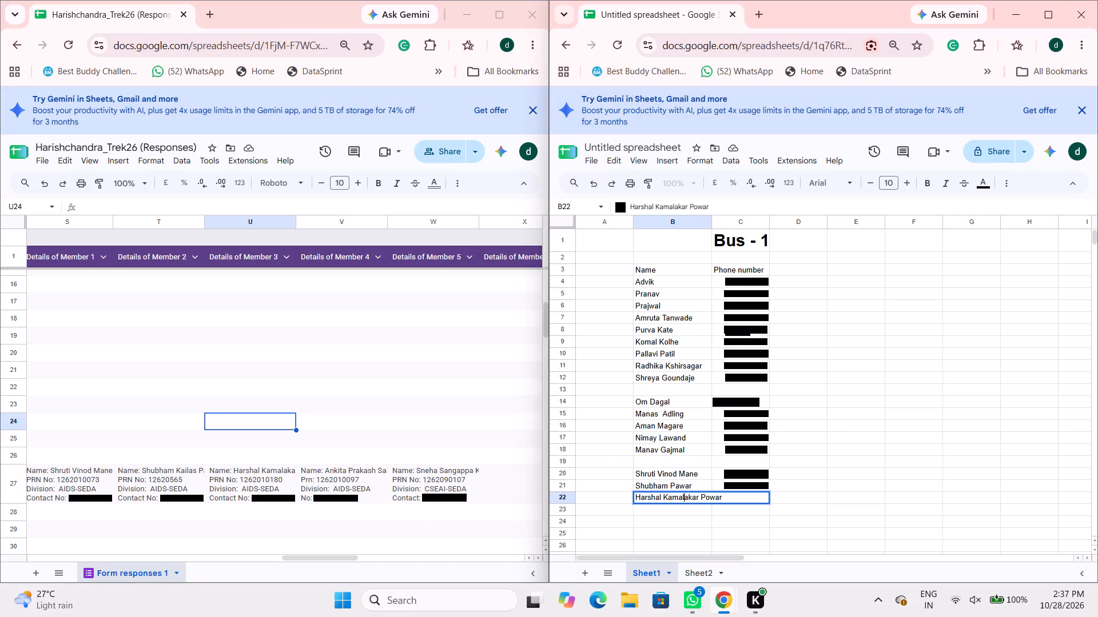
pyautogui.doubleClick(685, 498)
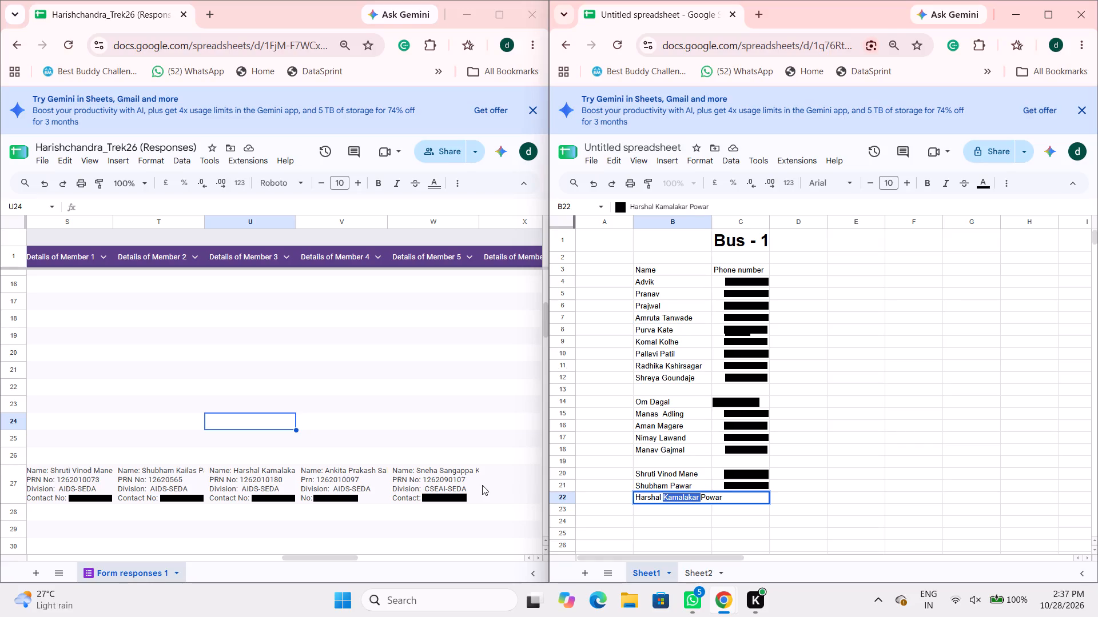
# Examine the group leader and member details for the row 27 group in the trek responses.
pyautogui.hscroll(3, 318, 478)
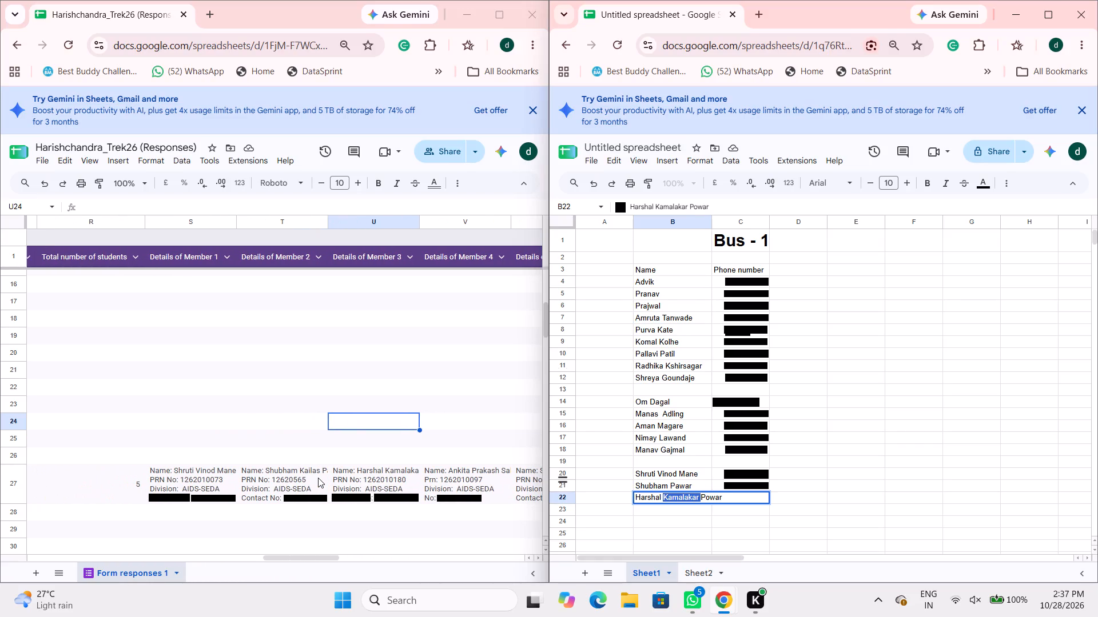
pyautogui.hscroll(-1, 318, 478)
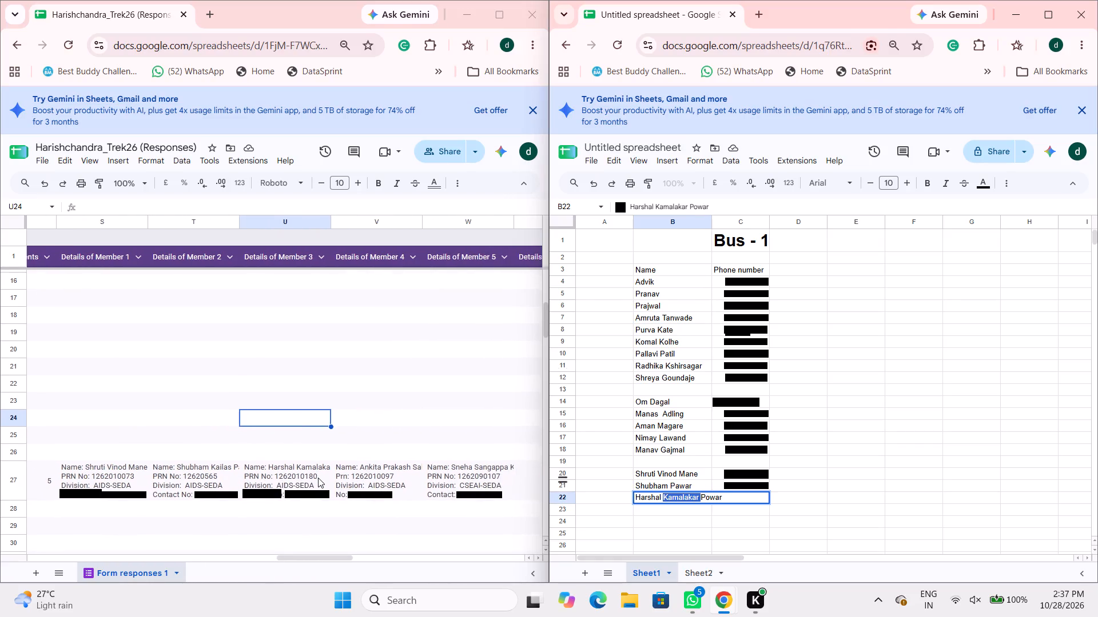
pyautogui.hscroll(-1, 318, 478)
pyautogui.hscroll(1, 318, 478)
pyautogui.hscroll(-1, 318, 478)
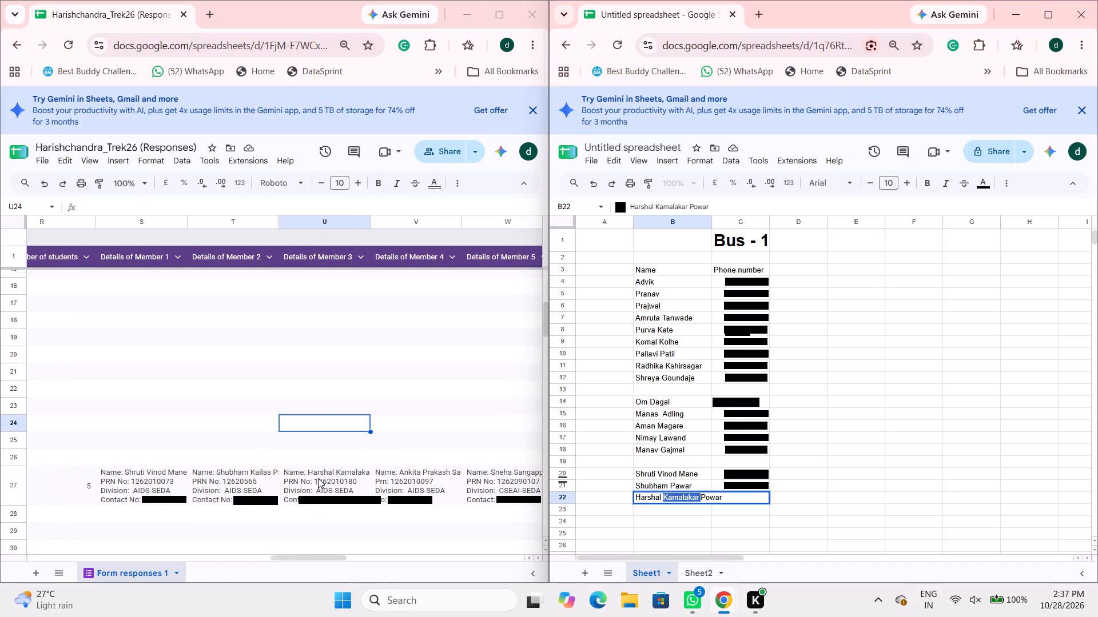
pyautogui.hscroll(-1, 318, 478)
pyautogui.hscroll(4, 421, 503)
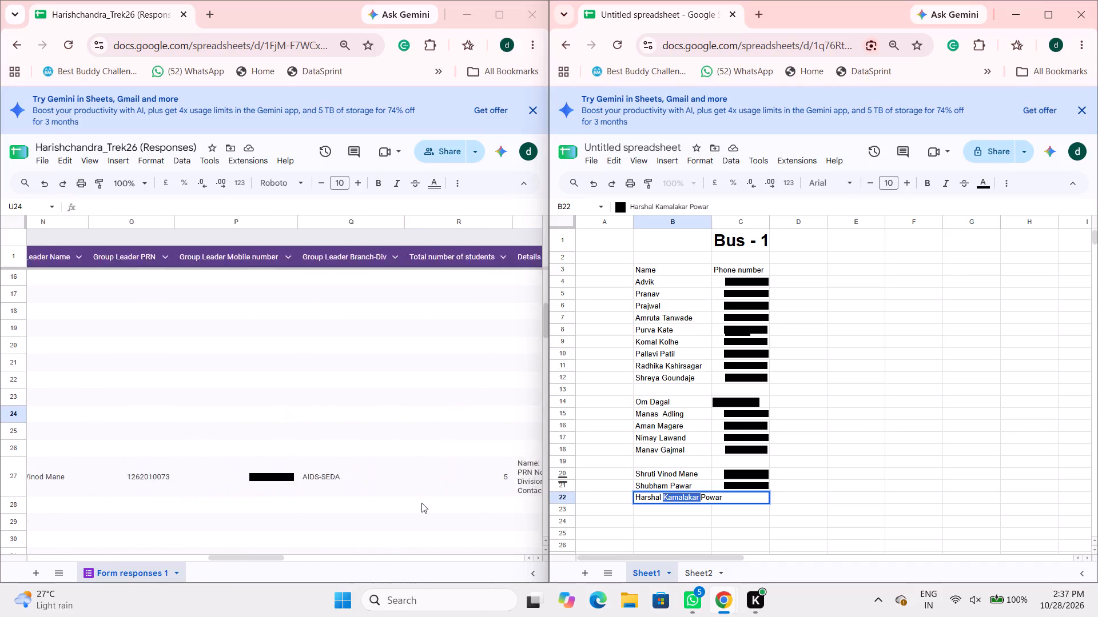
pyautogui.hscroll(1, 421, 503)
pyautogui.hscroll(-1, 421, 503)
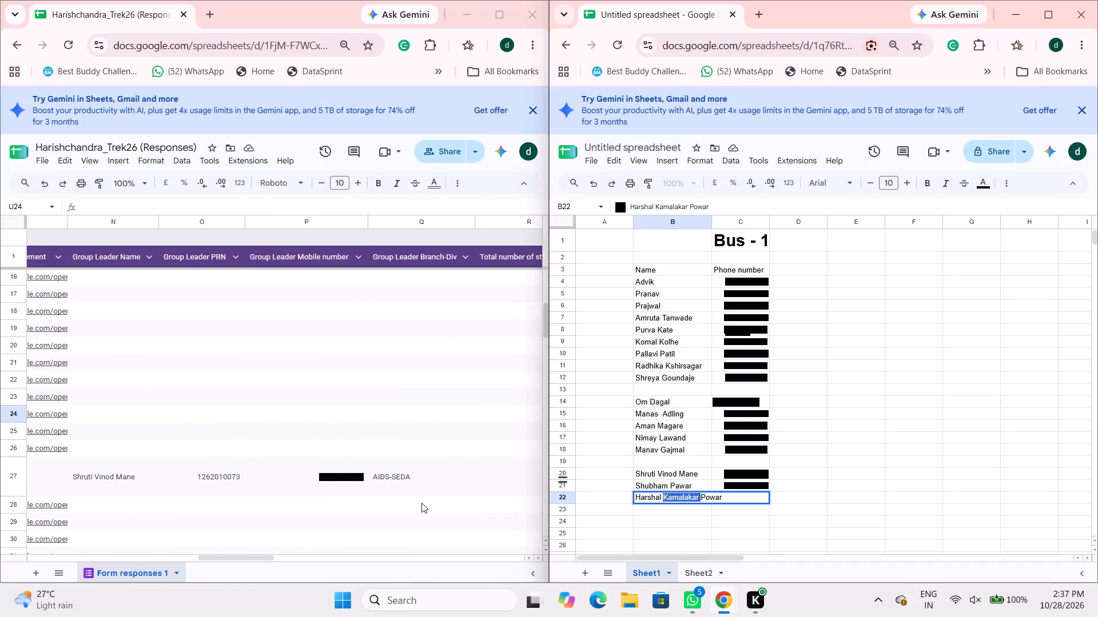
pyautogui.hscroll(-5, 421, 503)
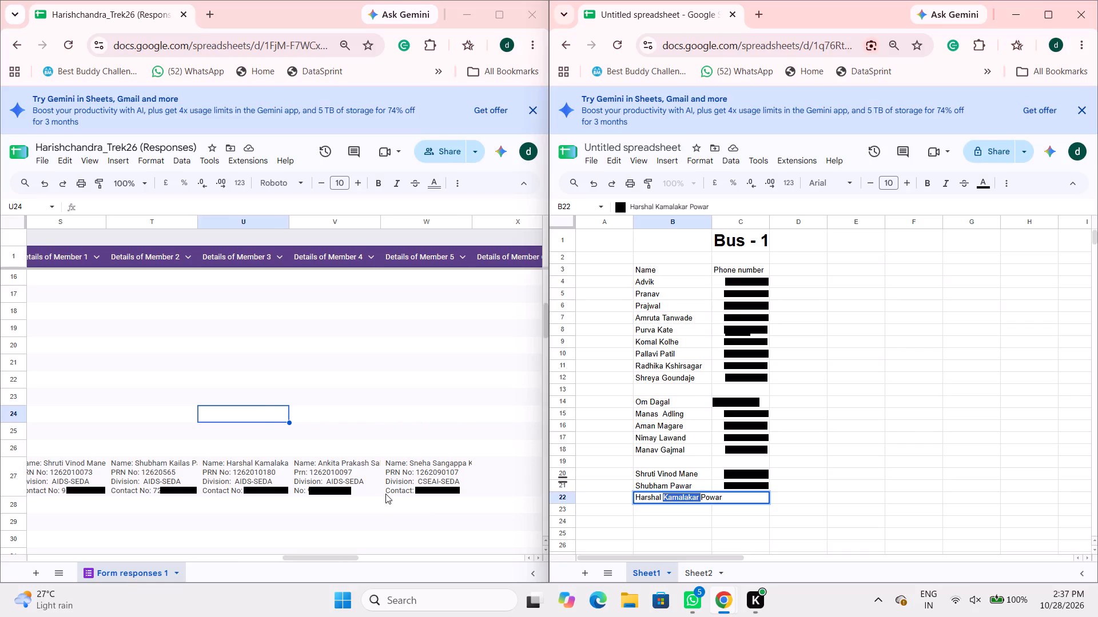
pyautogui.hscroll(1, 385, 494)
pyautogui.hscroll(-1, 366, 497)
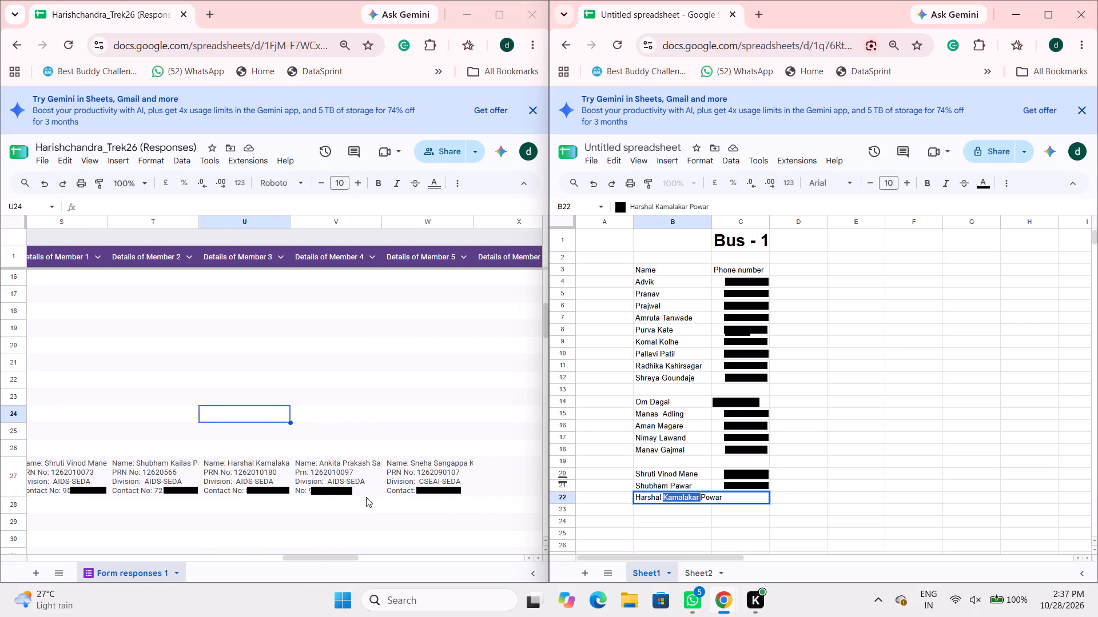
pyautogui.hscroll(-1, 366, 497)
pyautogui.hscroll(1, 439, 498)
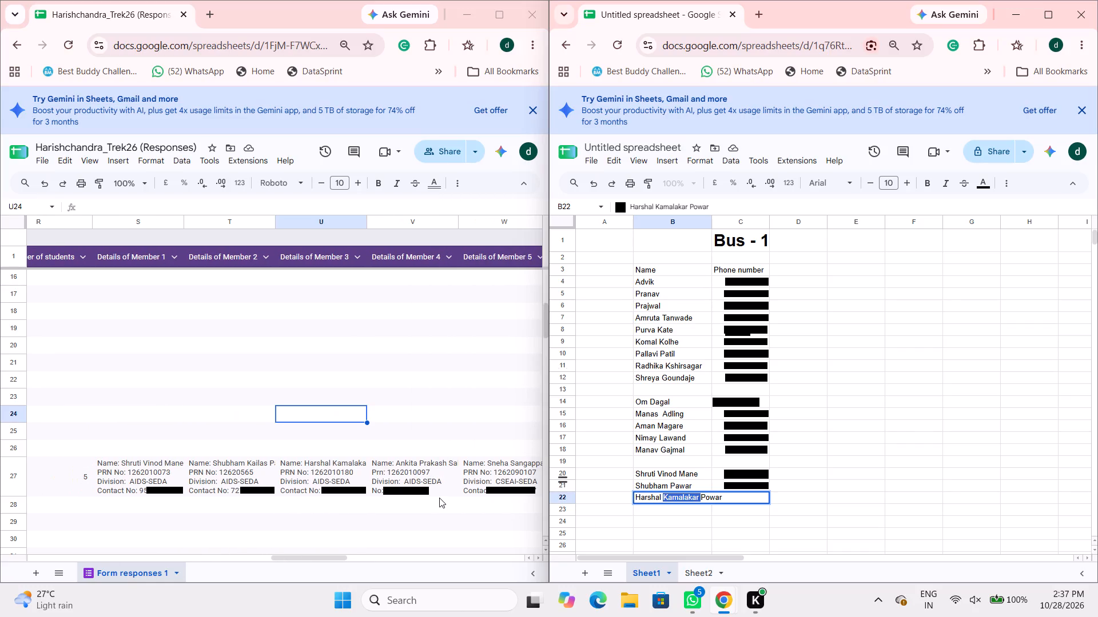
pyautogui.hscroll(-1, 300, 496)
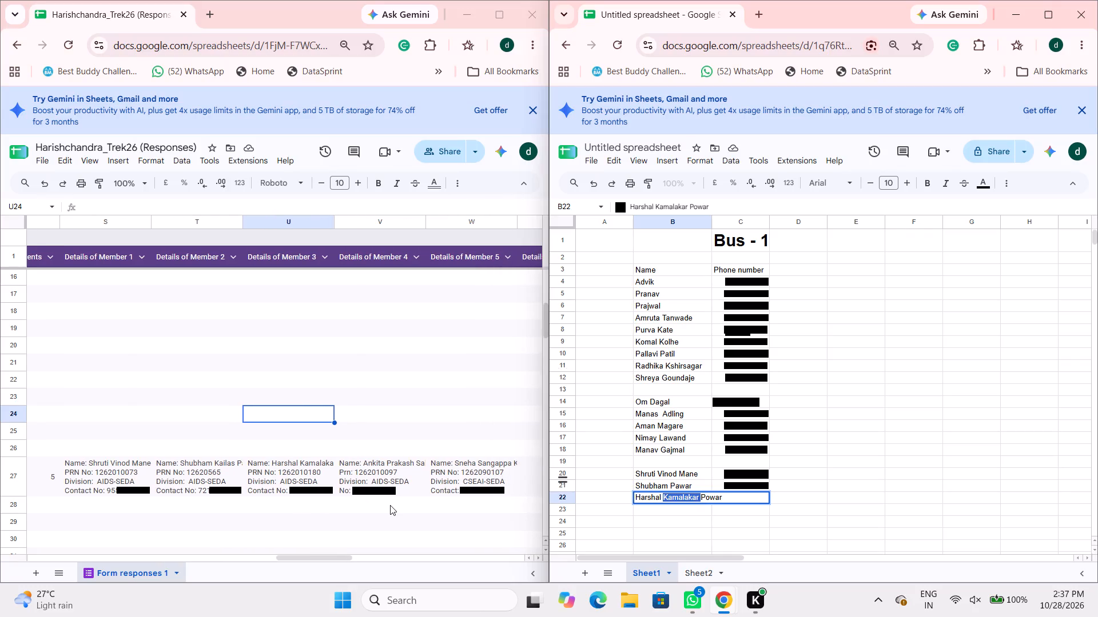
# View the row 27 group's payment screenshot linked in response cell AA27, and close it after checking.
pyautogui.hscroll(-2, 415, 518)
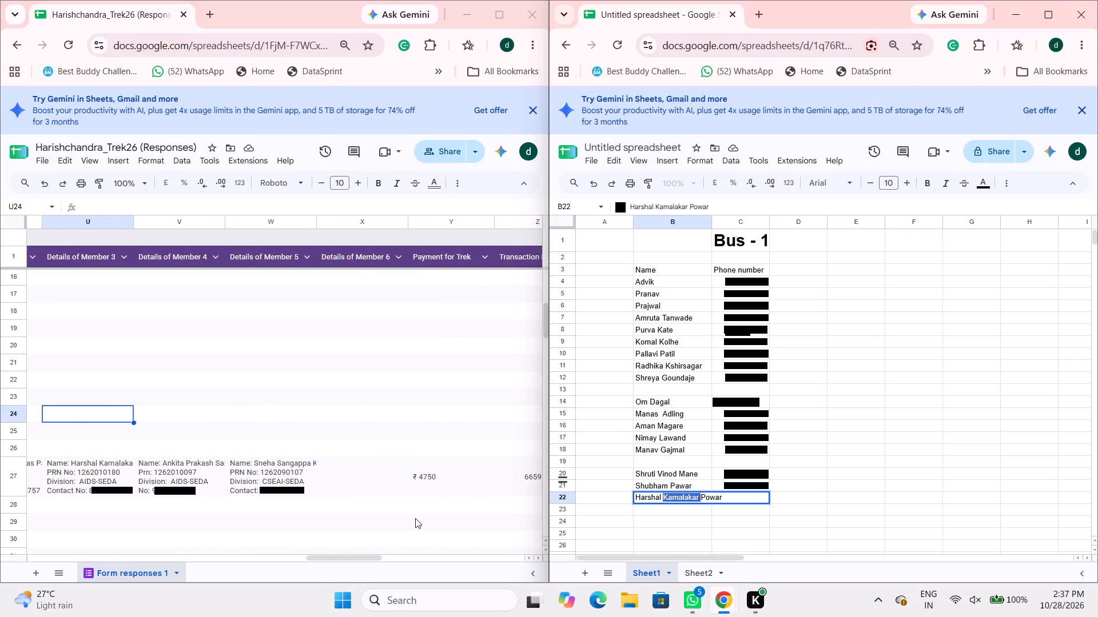
pyautogui.hscroll(-3, 415, 518)
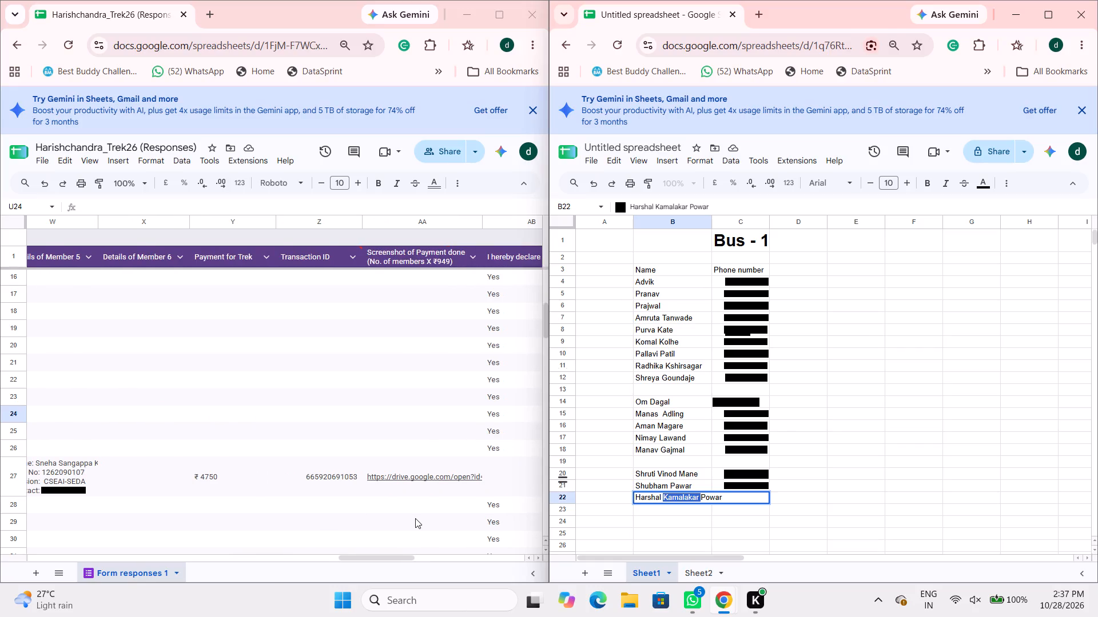
pyautogui.hscroll(-1, 415, 518)
pyautogui.hscroll(1, 415, 518)
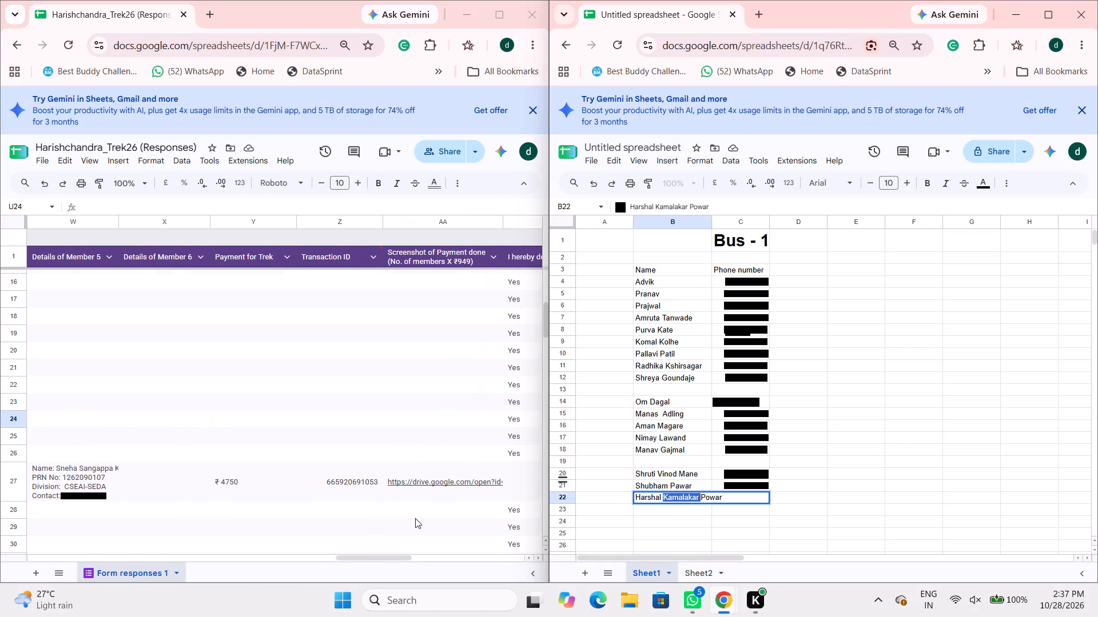
pyautogui.hscroll(1, 415, 518)
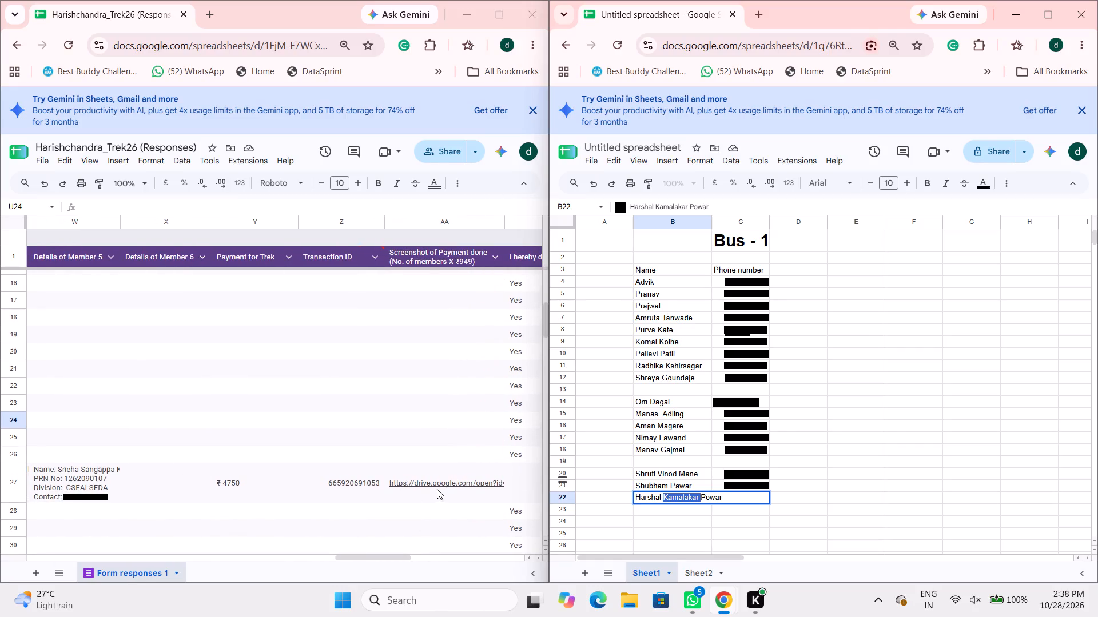
pyautogui.scroll(-1, 435, 487)
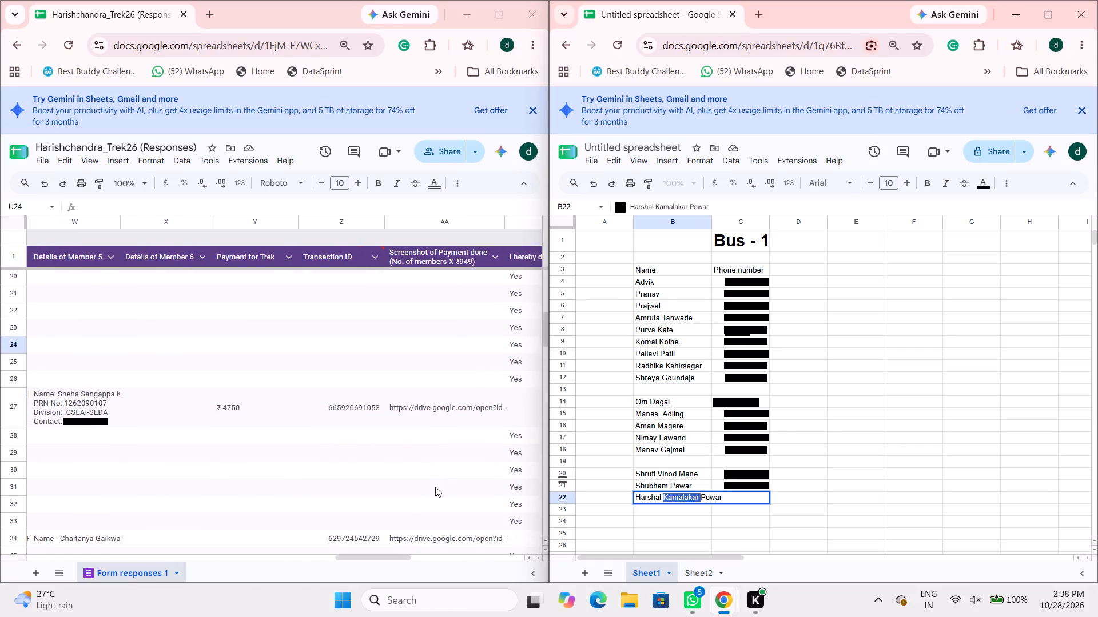
pyautogui.scroll(-1, 435, 487)
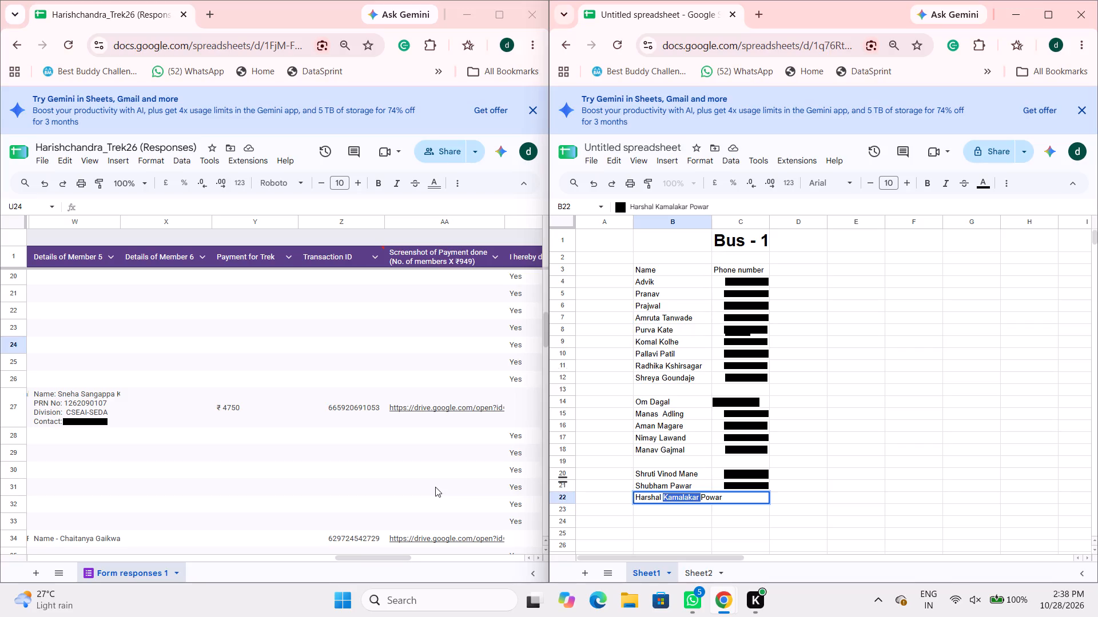
pyautogui.click(435, 406)
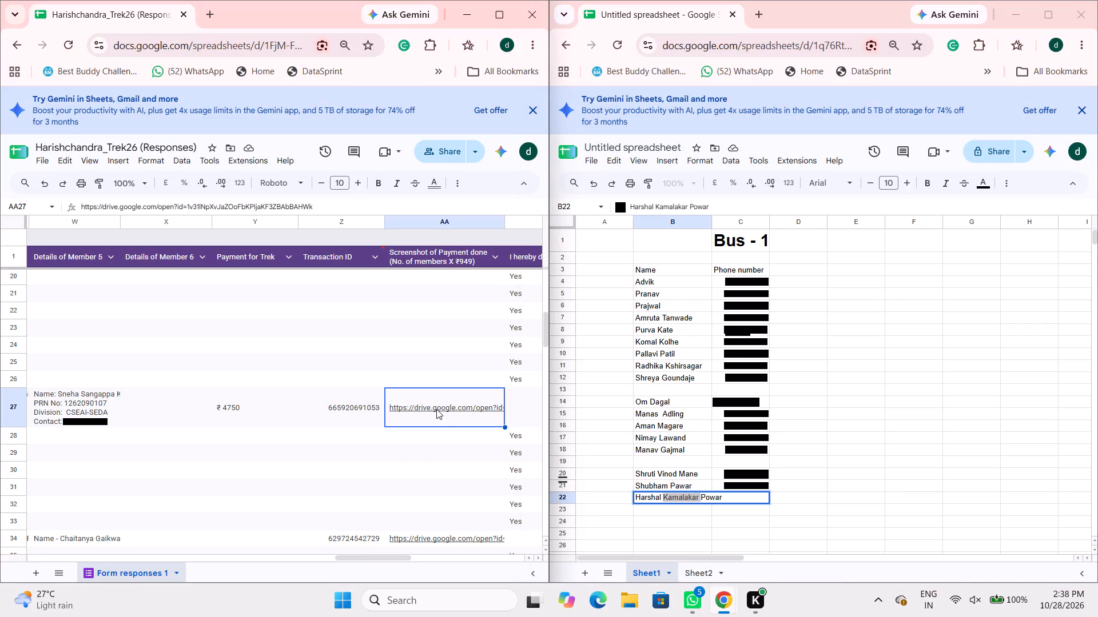
pyautogui.click(411, 485)
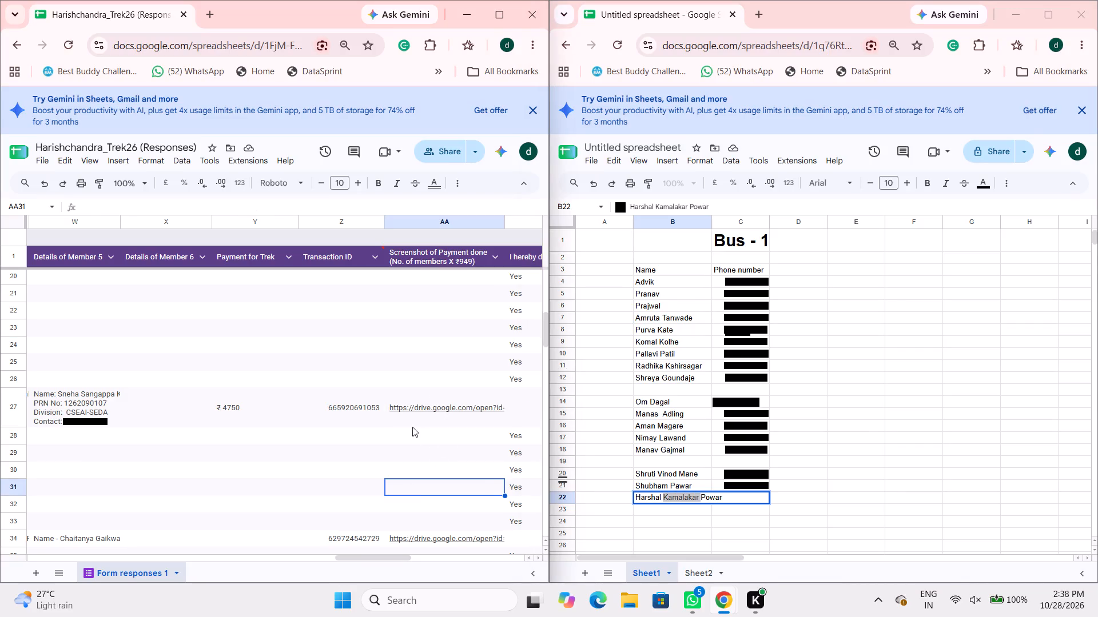
pyautogui.scroll(-1, 398, 488)
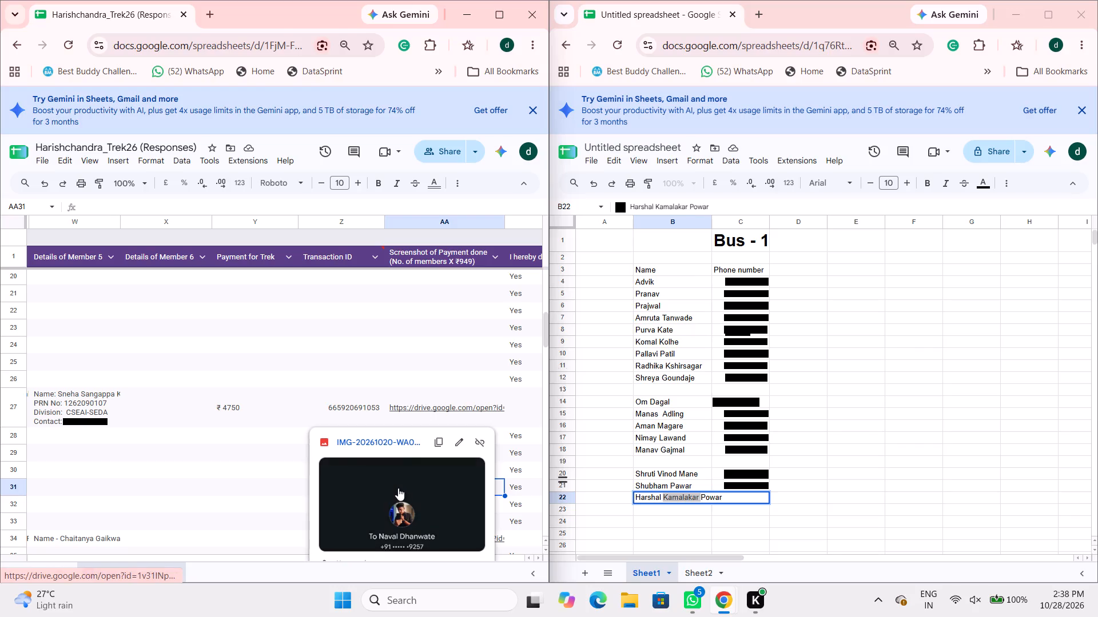
pyautogui.scroll(-1, 398, 488)
pyautogui.click(398, 488)
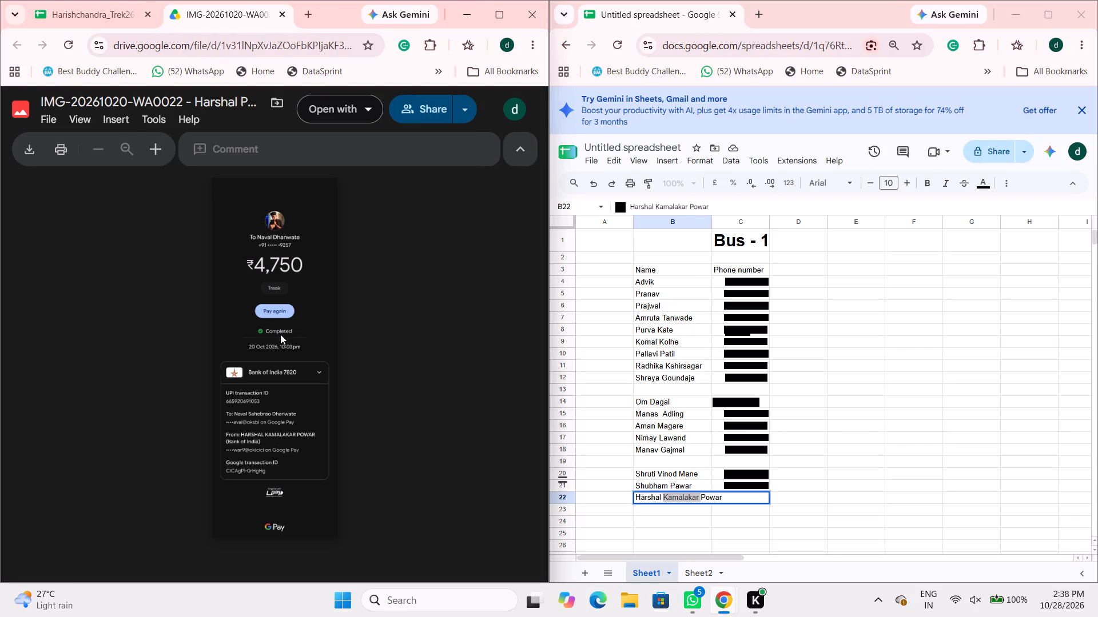
pyautogui.click(282, 18)
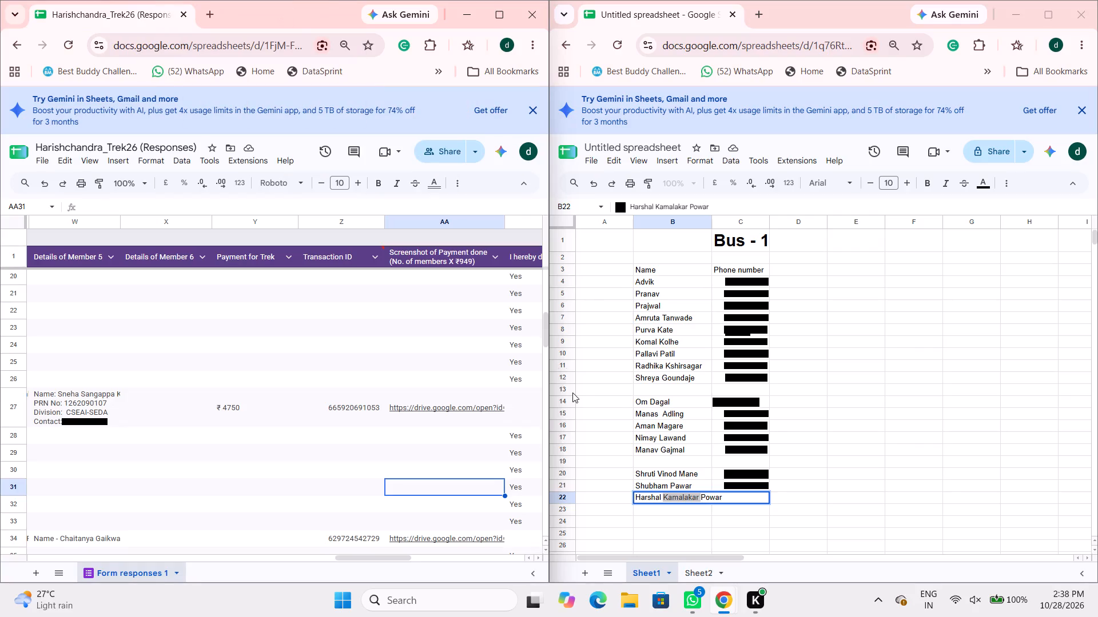
# Remove the middle name from the member name in cell B22, keeping only the first name and surname.
pyautogui.press('BackSpace')
pyautogui.hscroll(3, 354, 421)
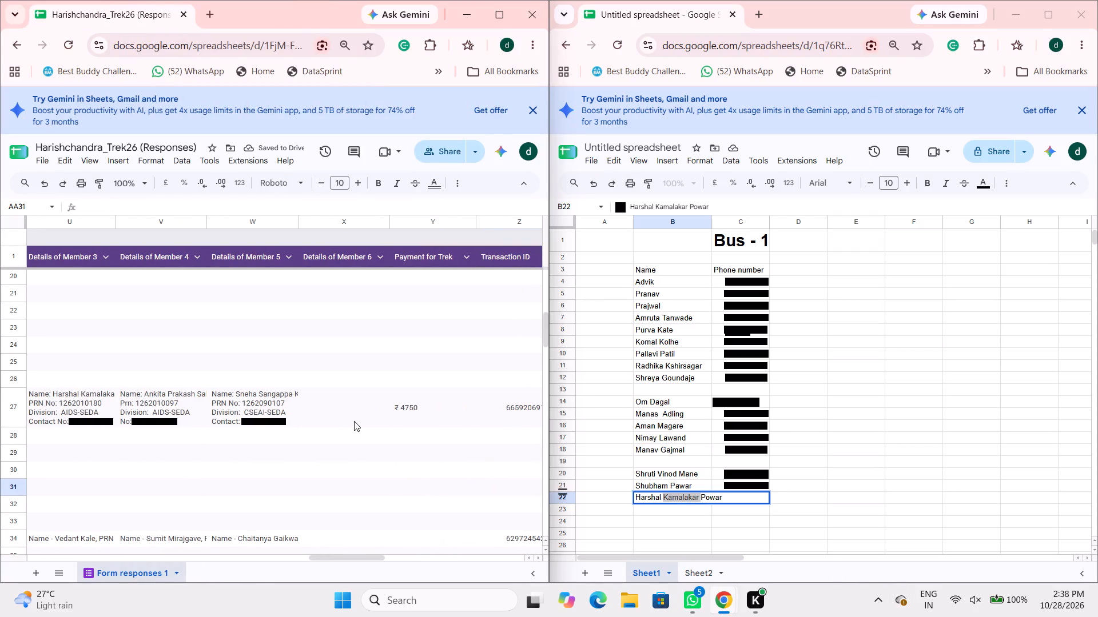
pyautogui.click(682, 500)
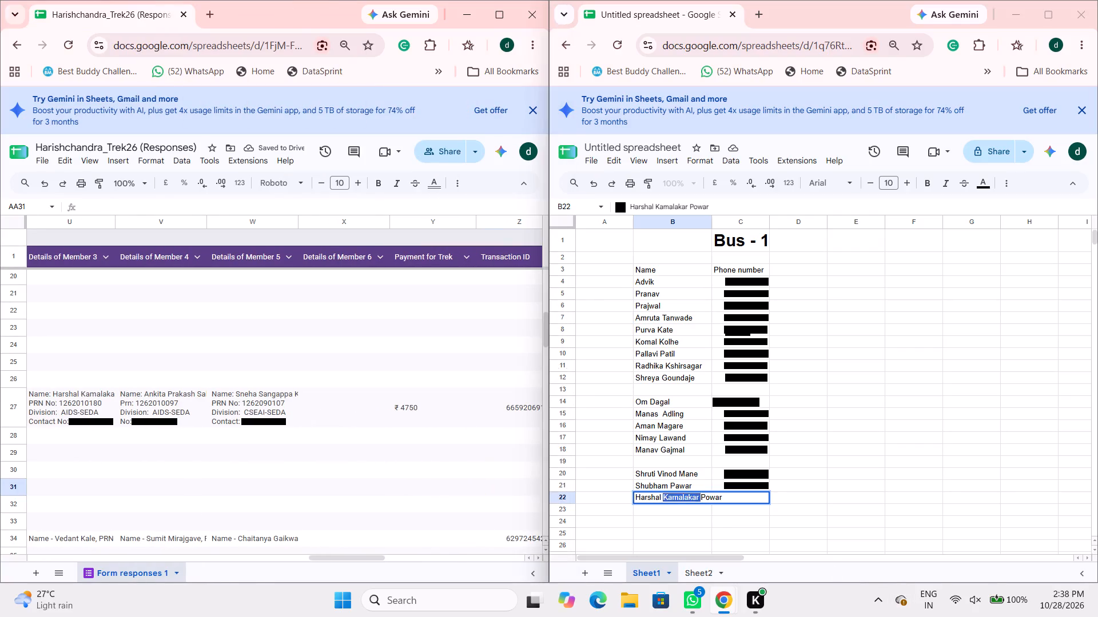
pyautogui.doubleClick(682, 500)
pyautogui.press('BackSpace')
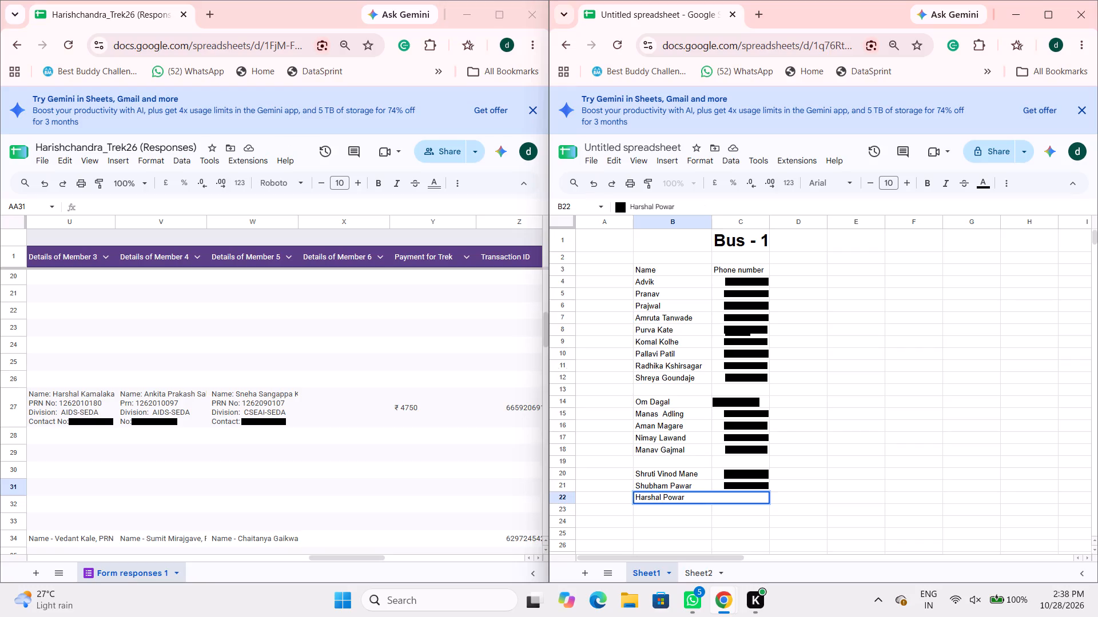
pyautogui.click(764, 528)
# Copy Member 3's phone number from response cell U27 into cell C22 of the Bus - 1 sheet.
pyautogui.hscroll(2, 260, 415)
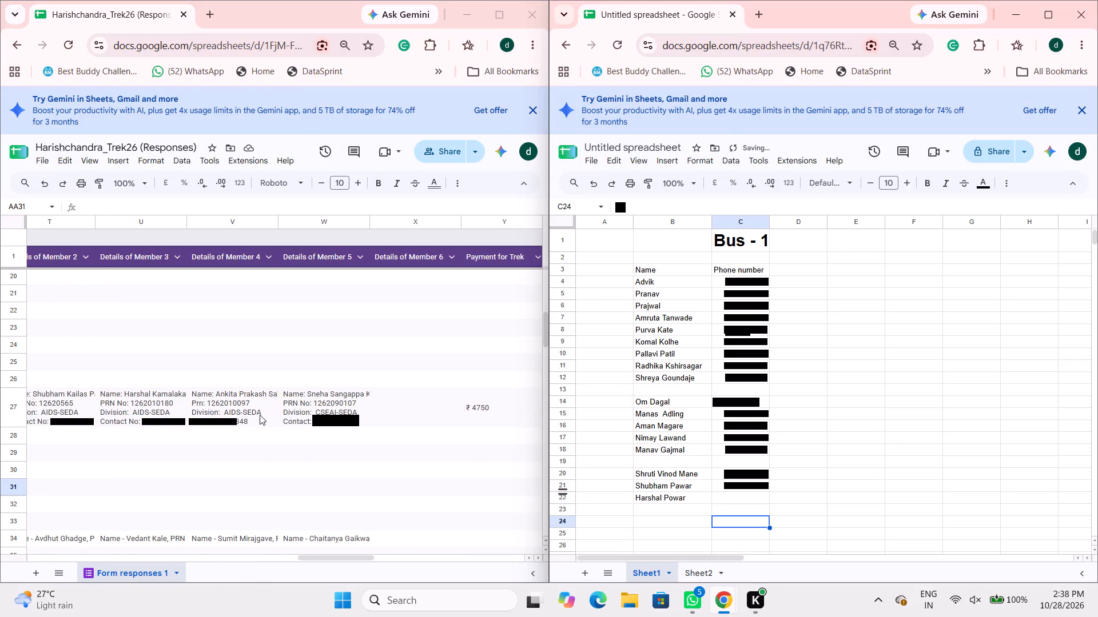
pyautogui.hscroll(2, 260, 415)
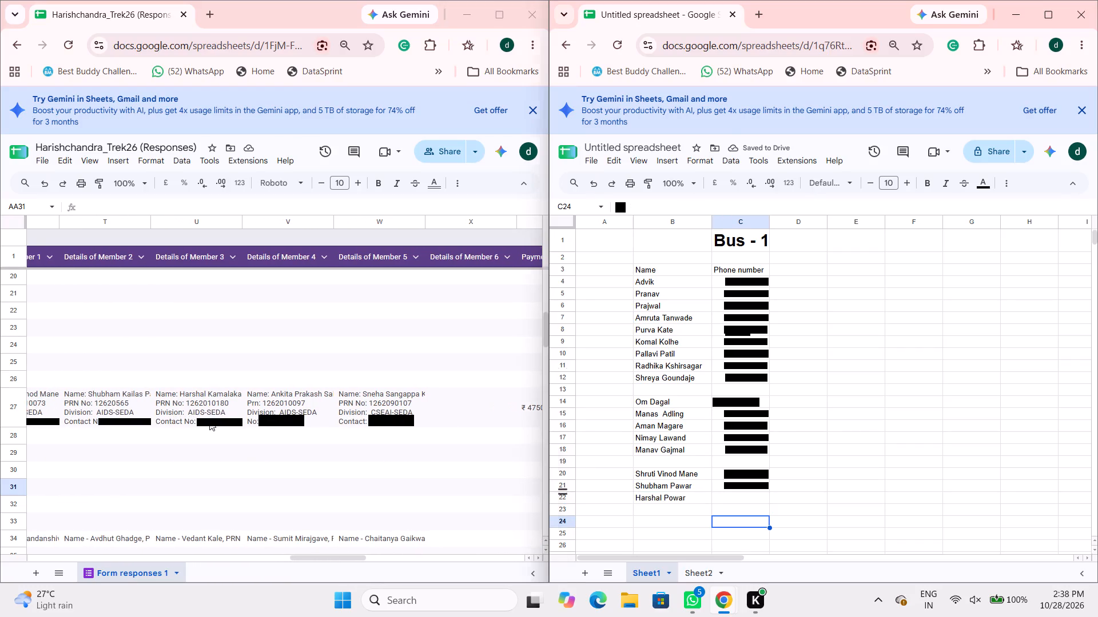
pyautogui.doubleClick(209, 420)
pyautogui.doubleClick(202, 422)
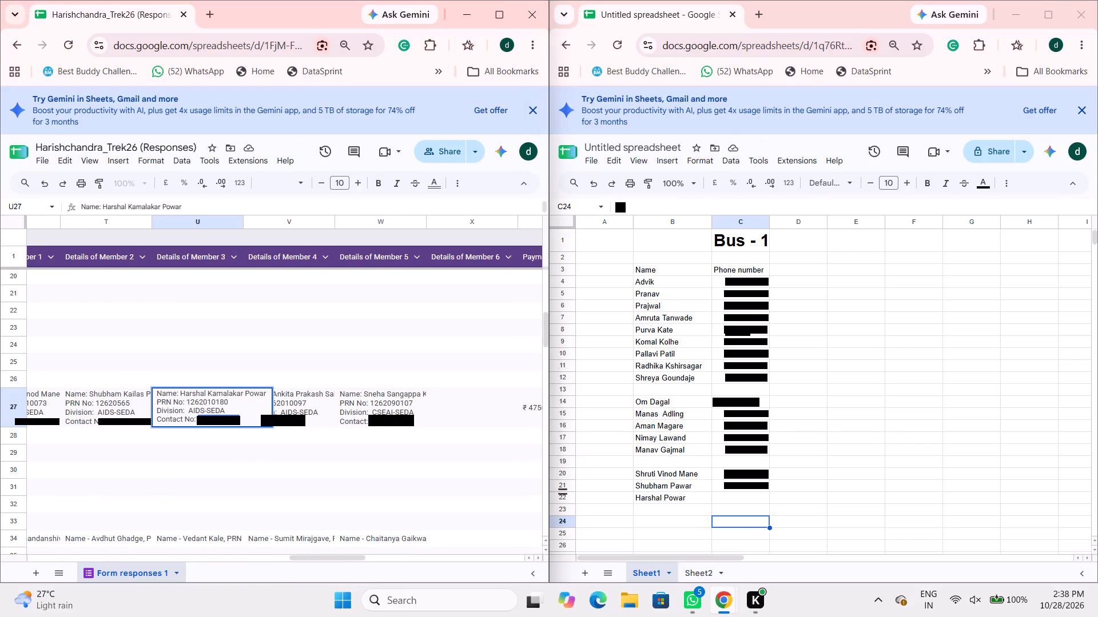
pyautogui.hotkey('ctrl', 'c')
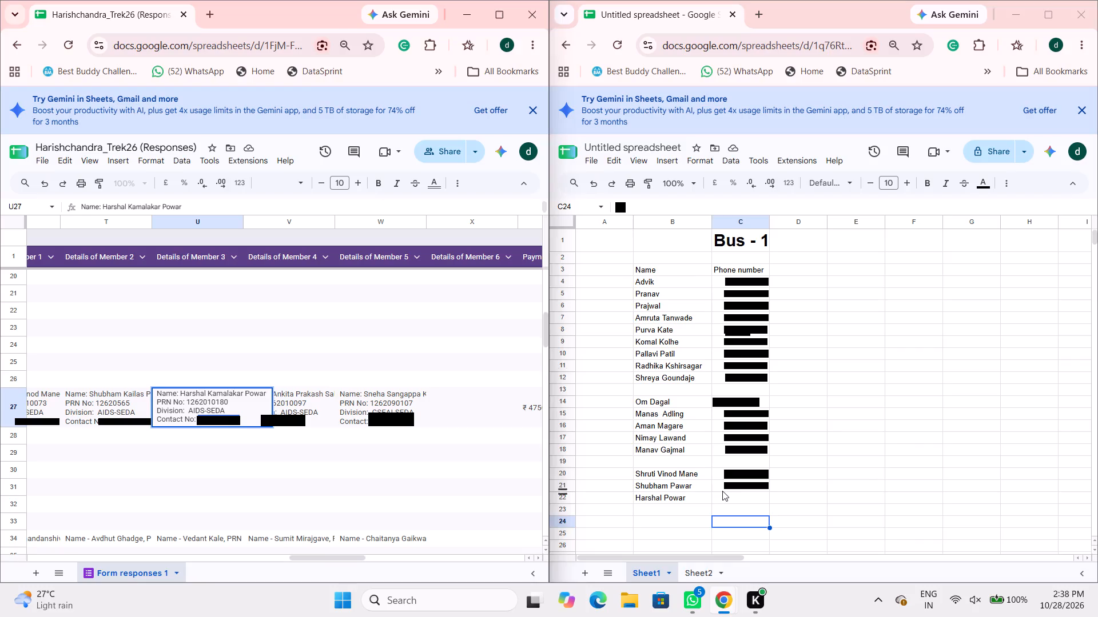
pyautogui.click(722, 491)
pyautogui.click(725, 498)
pyautogui.hotkey('ctrl', 'v')
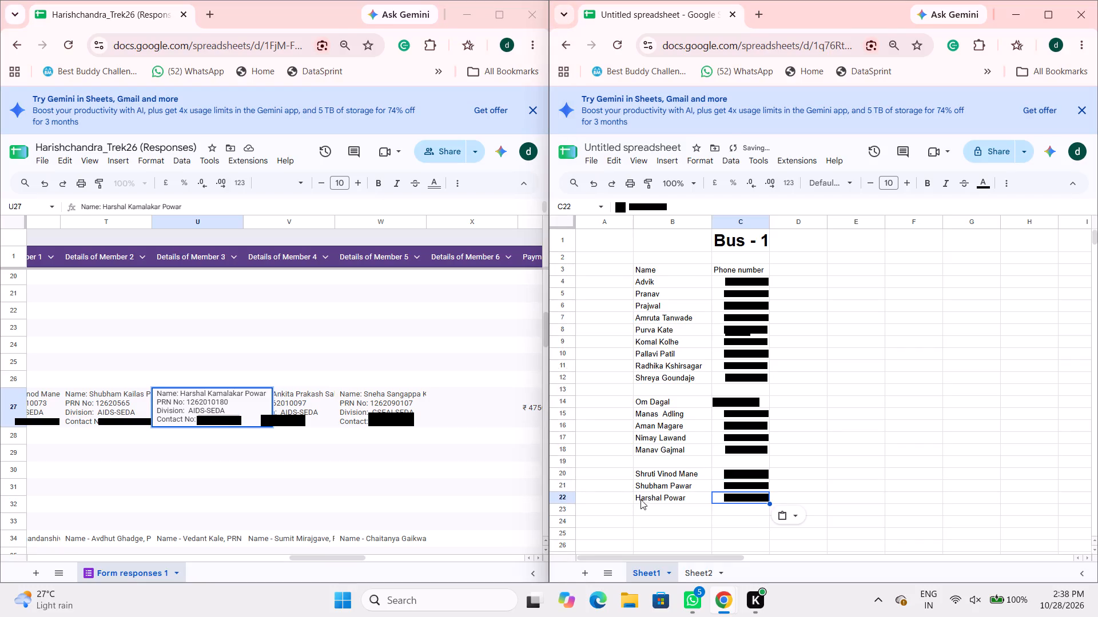
# Copy Member 4's full name from response cell V27 into cell B23 of the Bus - 1 sheet.
pyautogui.click(644, 507)
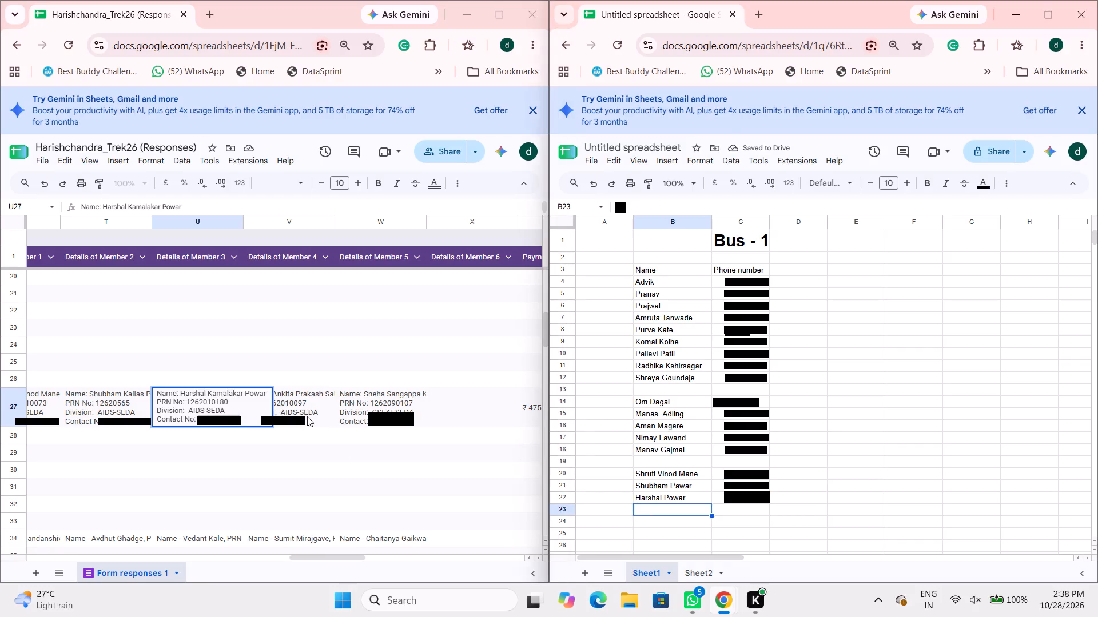
pyautogui.click(307, 416)
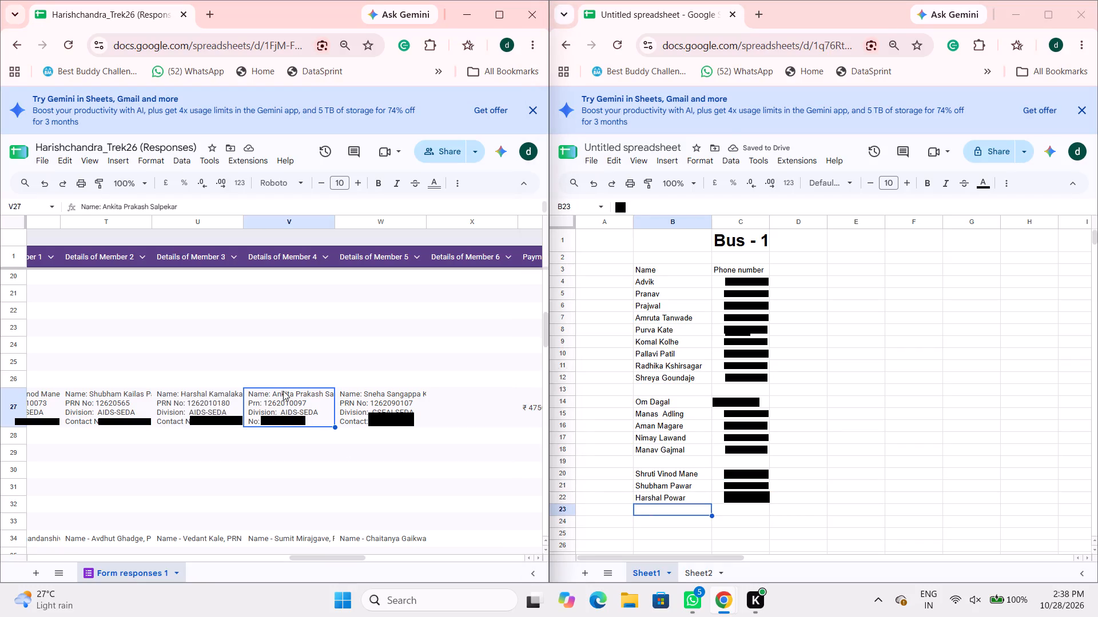
pyautogui.doubleClick(282, 390)
pyautogui.tripleClick(285, 394)
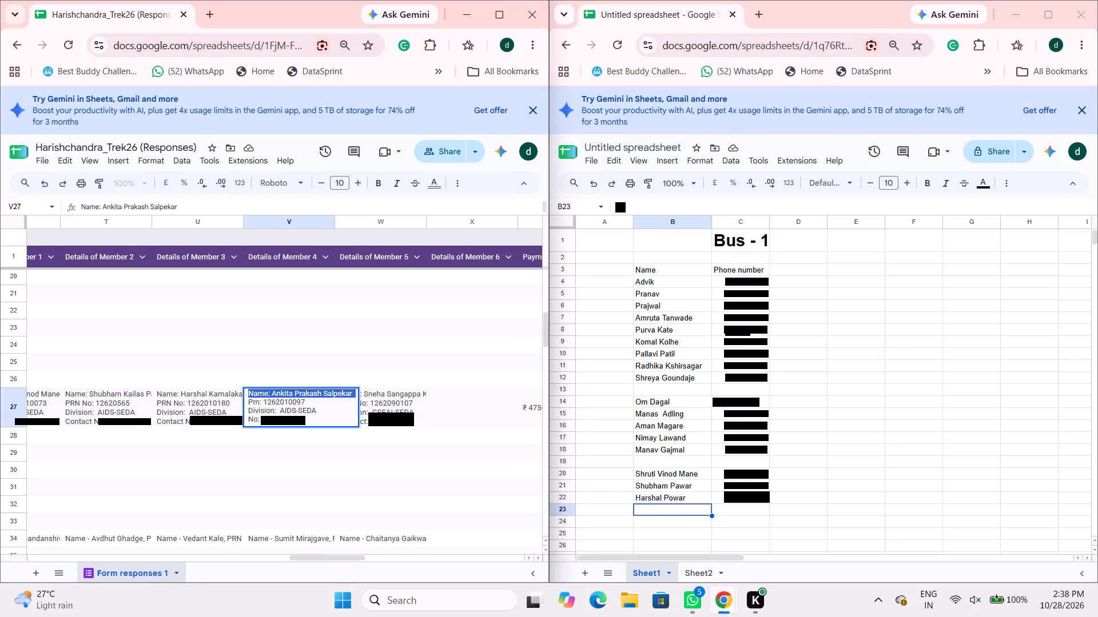
pyautogui.click(285, 394)
pyautogui.click(270, 395)
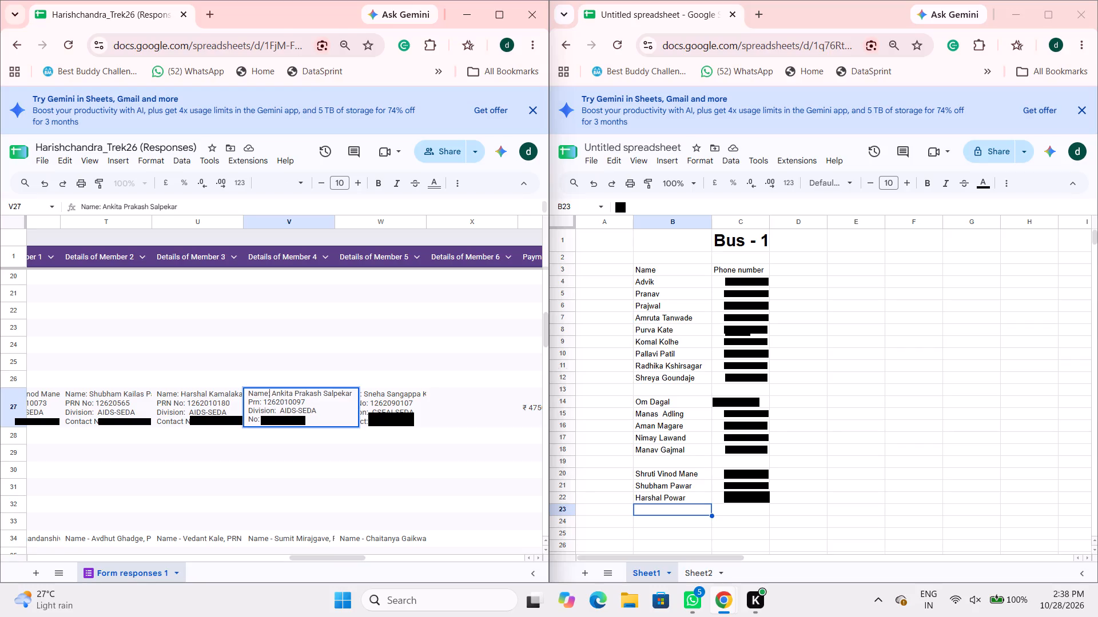
pyautogui.moveTo(272, 394); pyautogui.dragTo(359, 396)
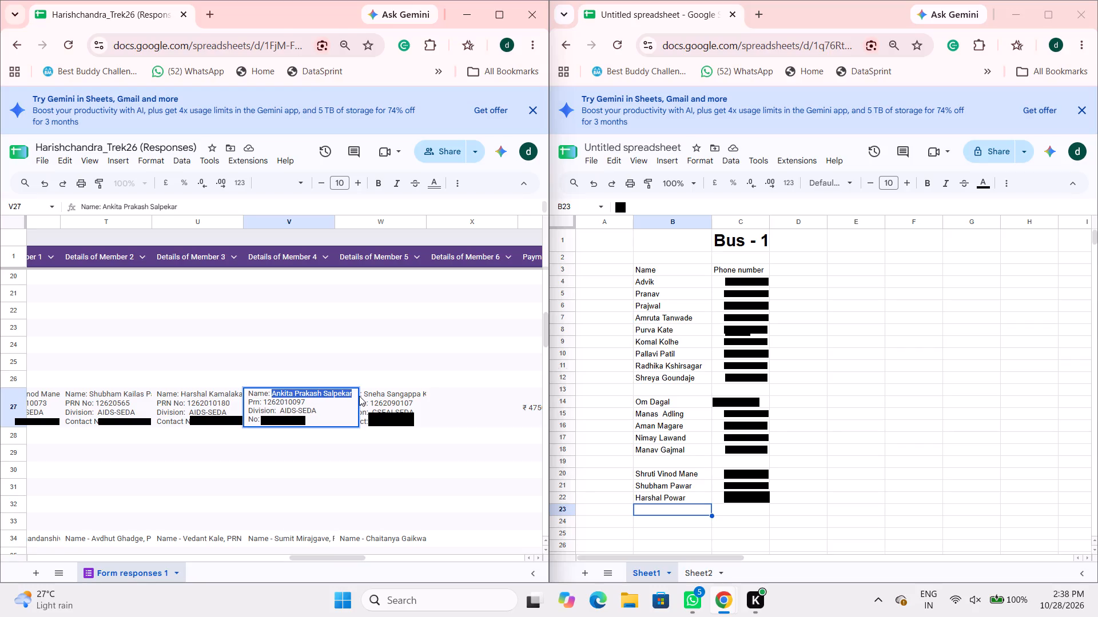
pyautogui.hotkey('ctrl', 'c')
pyautogui.hotkey('ctrl', 'v')
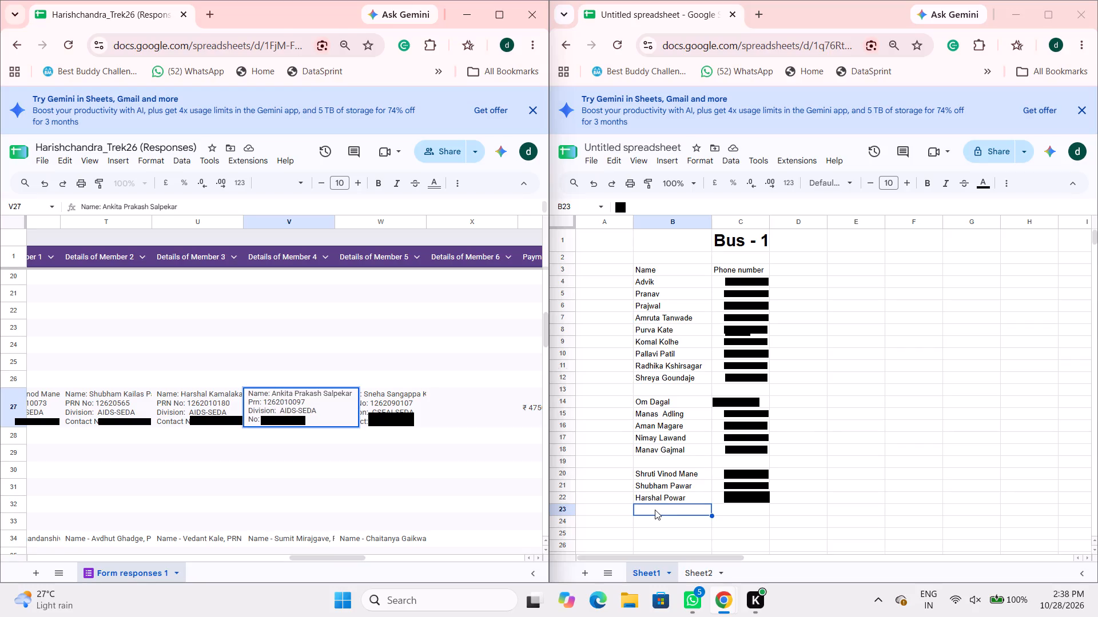
pyautogui.click(655, 510)
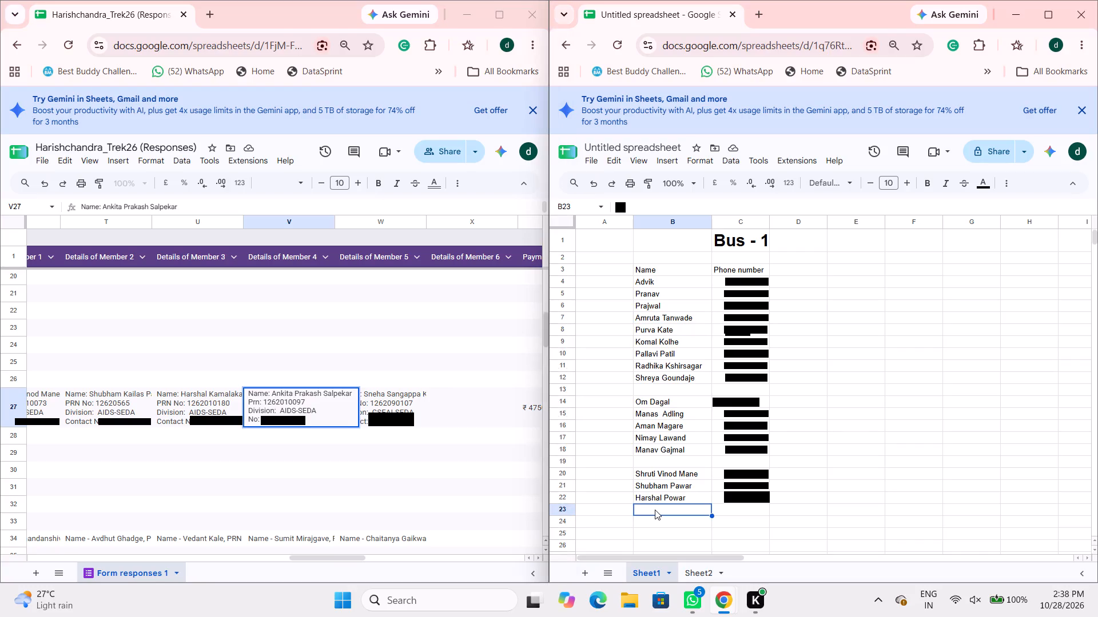
pyautogui.keyDown('ctrl'); pyautogui.doubleClick(655, 510); pyautogui.keyUp('ctrl')
pyautogui.hotkey('ctrl', 'v')
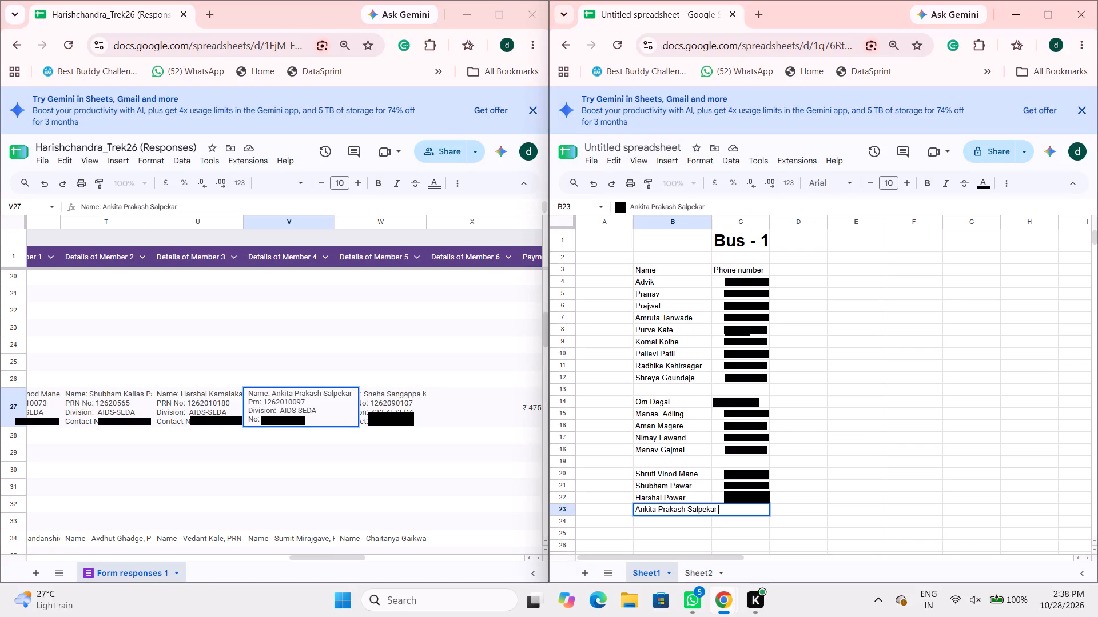
# Remove the middle name from the member name in cell B23, keeping only the first name and surname.
pyautogui.click(690, 510)
pyautogui.press('BackSpace')
pyautogui.press('BackSpace')
pyautogui.press('BackSpace')
pyautogui.press('BackSpace')
pyautogui.press('BackSpace')
pyautogui.press('BackSpace')
pyautogui.press('BackSpace')
pyautogui.press('BackSpace')
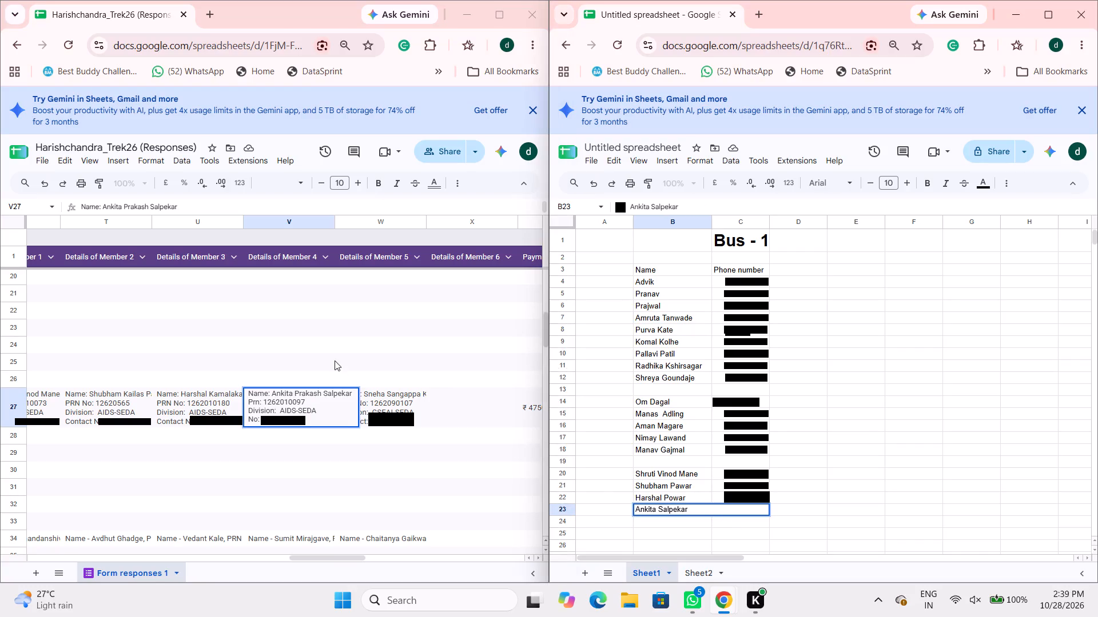
# Copy Member 4's phone number from response cell V27 into cell C23 of the Bus - 1 sheet.
pyautogui.doubleClick(294, 420)
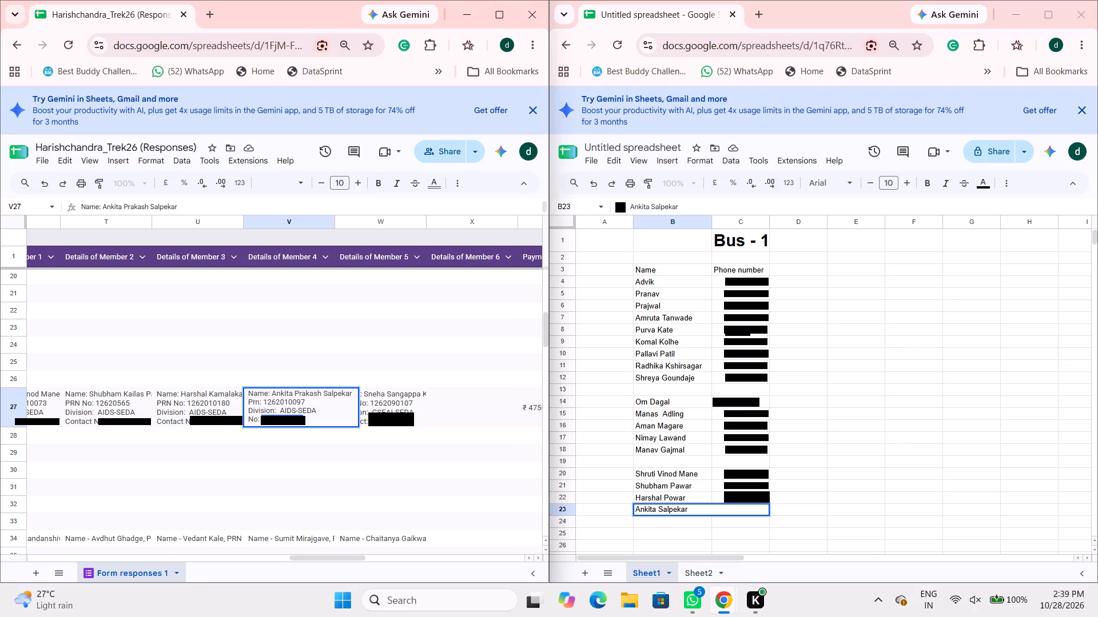
pyautogui.hotkey('ctrl', 'c')
pyautogui.click(771, 495)
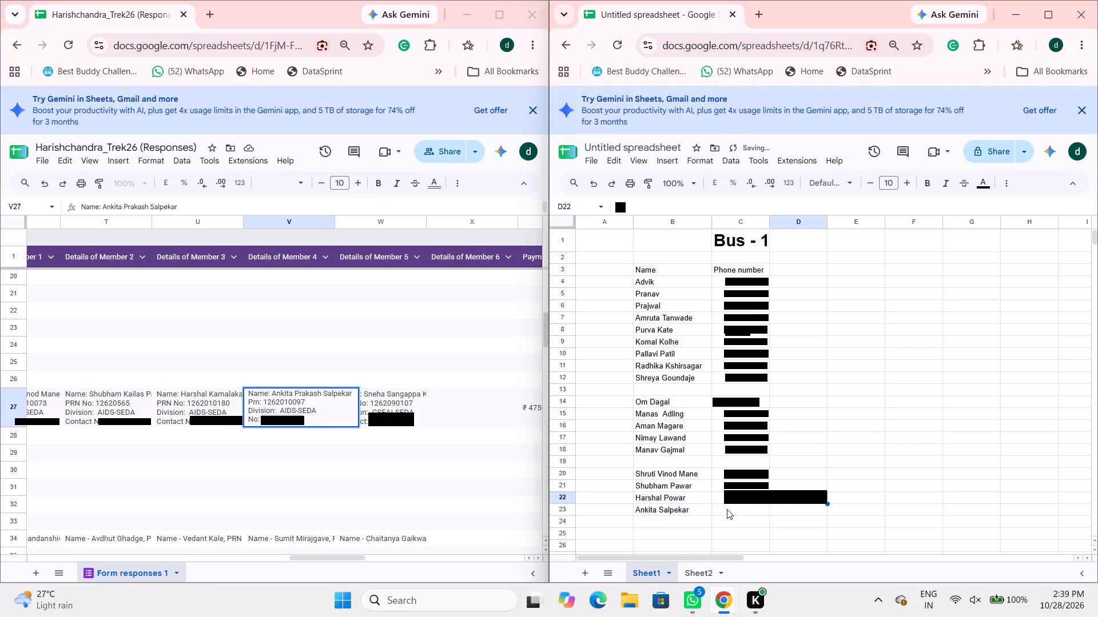
pyautogui.click(727, 509)
pyautogui.hotkey('ctrl', 'v')
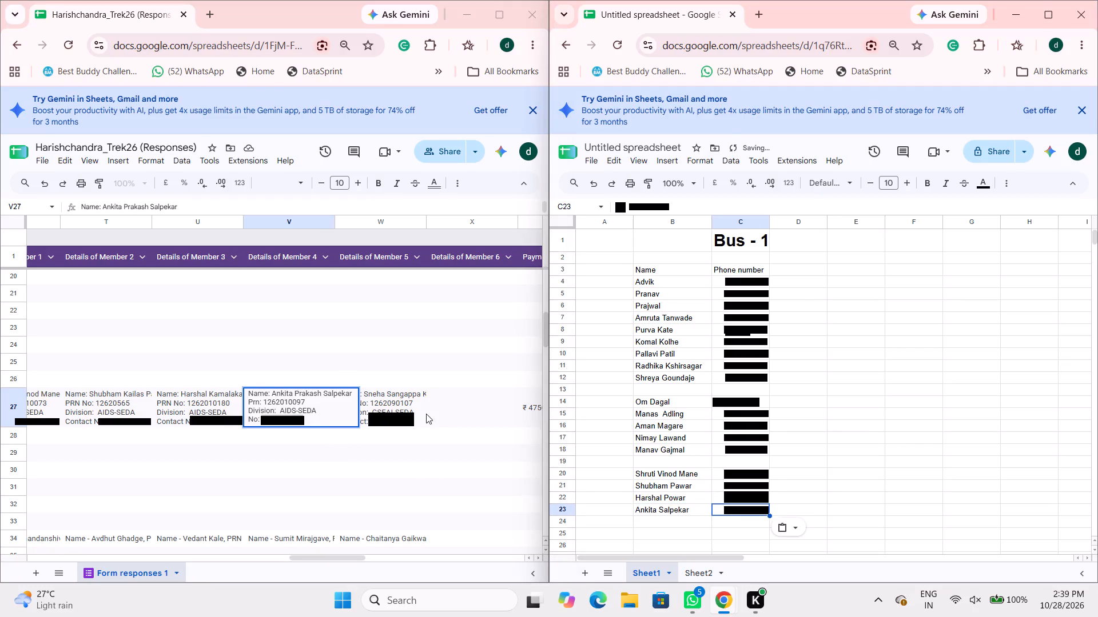
# Copy Member 5's full name from response cell W27 into cell B24 of the Bus - 1 sheet.
pyautogui.click(426, 414)
pyautogui.tripleClick(391, 397)
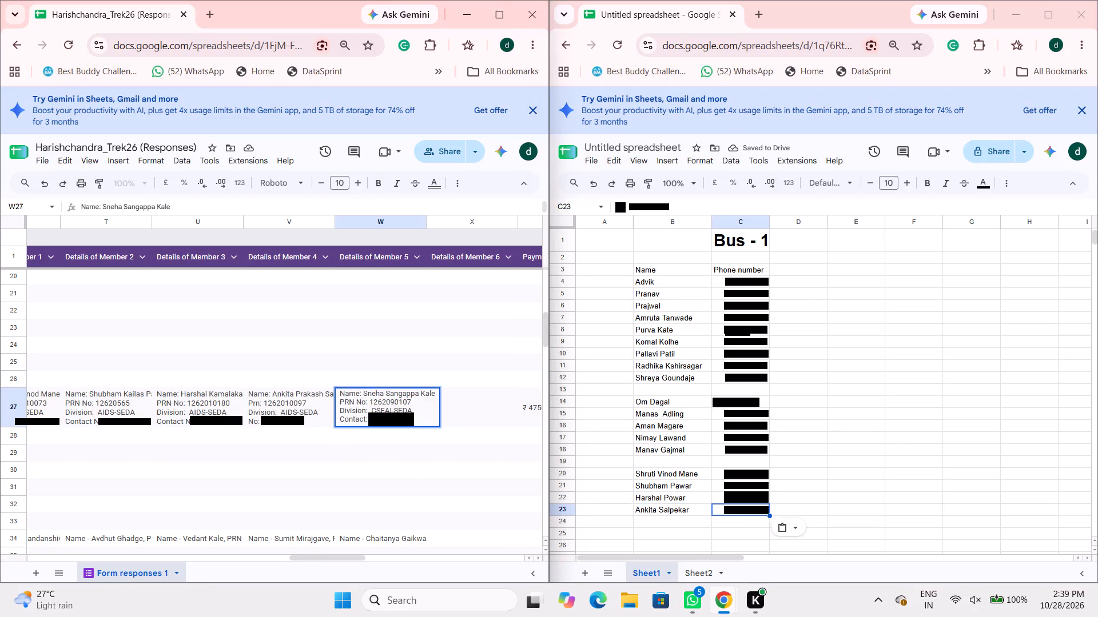
pyautogui.click(365, 391)
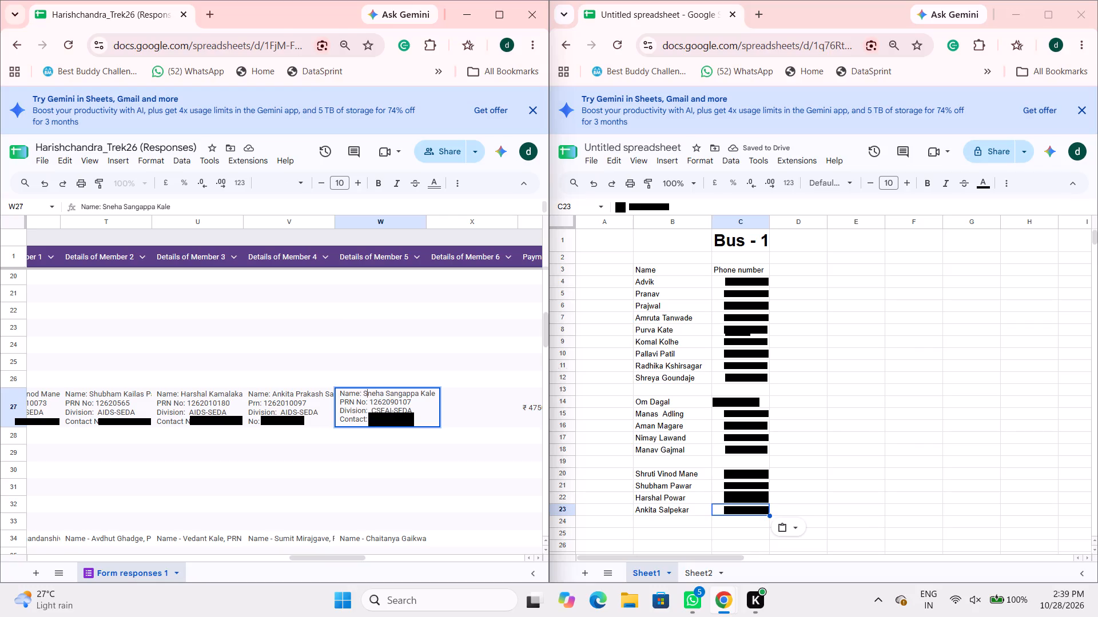
pyautogui.moveTo(363, 390); pyautogui.dragTo(443, 389)
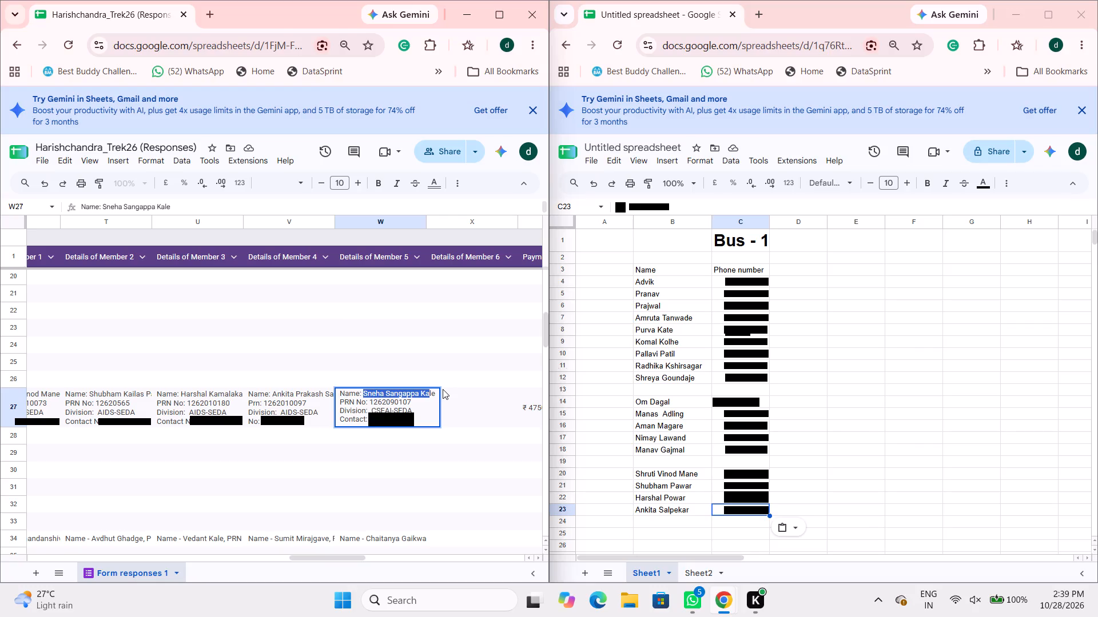
pyautogui.hotkey('ctrl', 'c')
pyautogui.click(650, 518)
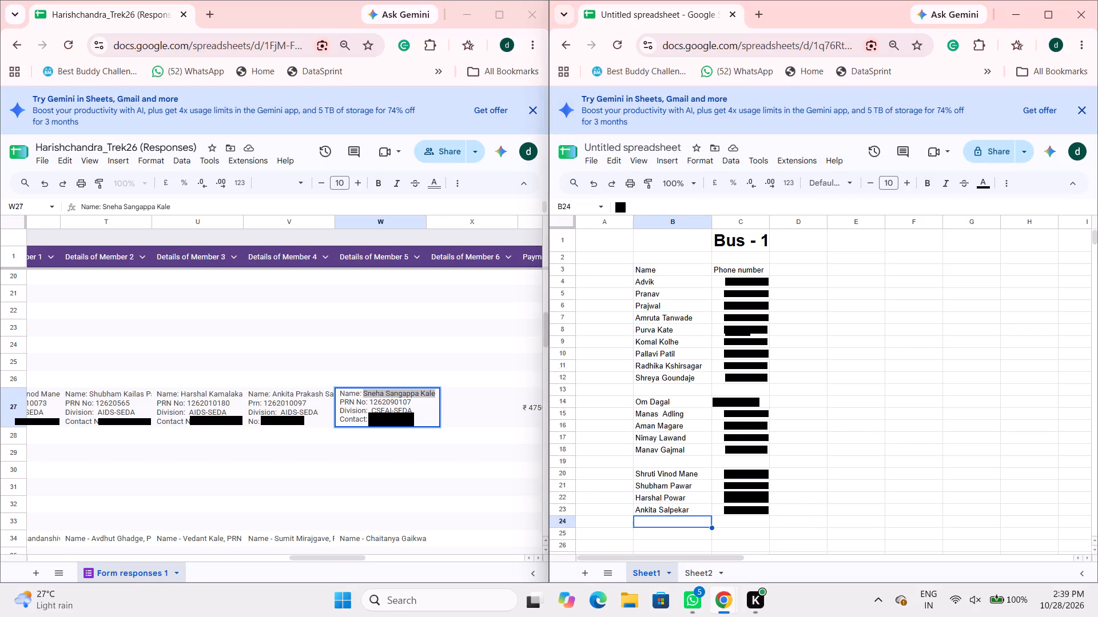
pyautogui.hotkey('ctrl', 'v')
# Remove the middle name from the member name in cell B24, keeping only the first name and surname.
pyautogui.tripleClick(672, 523)
pyautogui.click(672, 523)
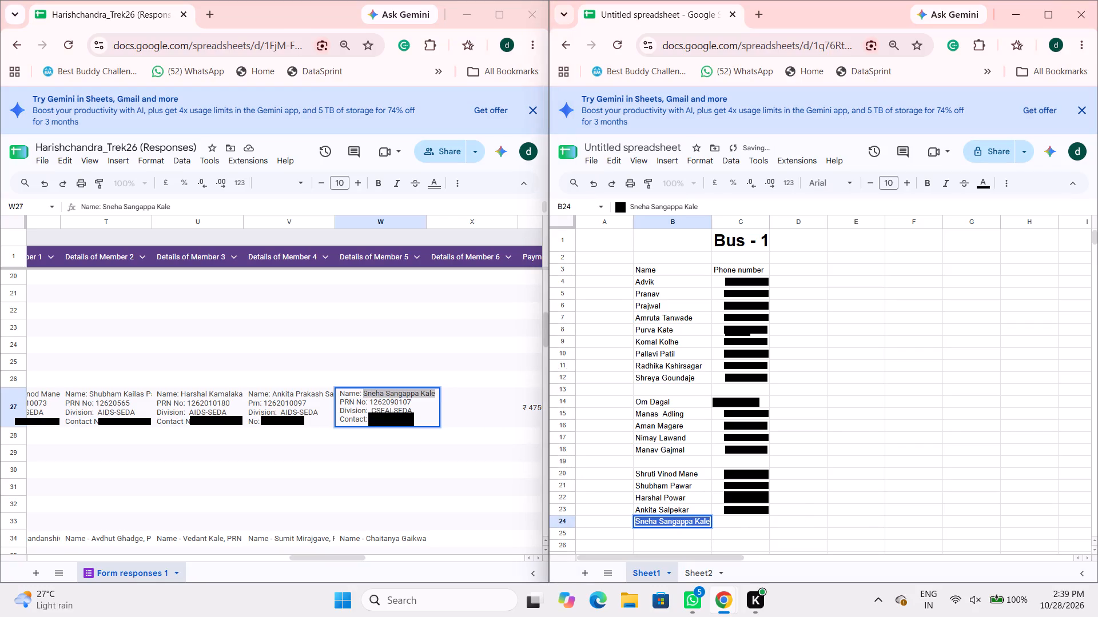
pyautogui.moveTo(660, 522); pyautogui.dragTo(693, 524)
pyautogui.press('BackSpace')
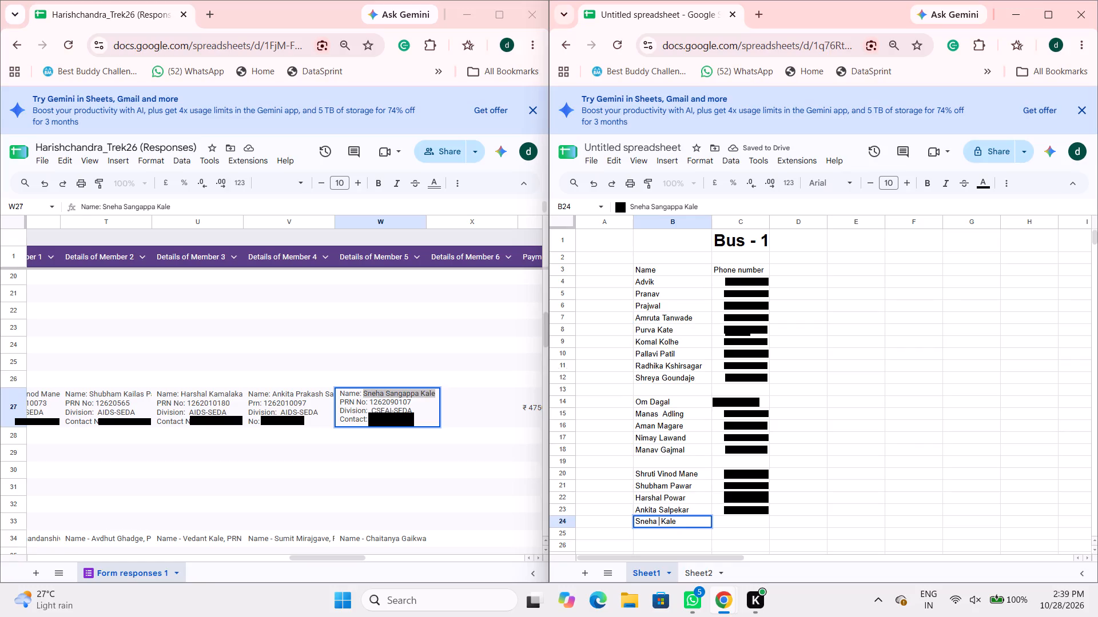
# Copy Member 5's phone number from response cell W27 into cell C24 of the Bus - 1 sheet.
pyautogui.doubleClick(394, 418)
pyautogui.hotkey('ctrl', 'c')
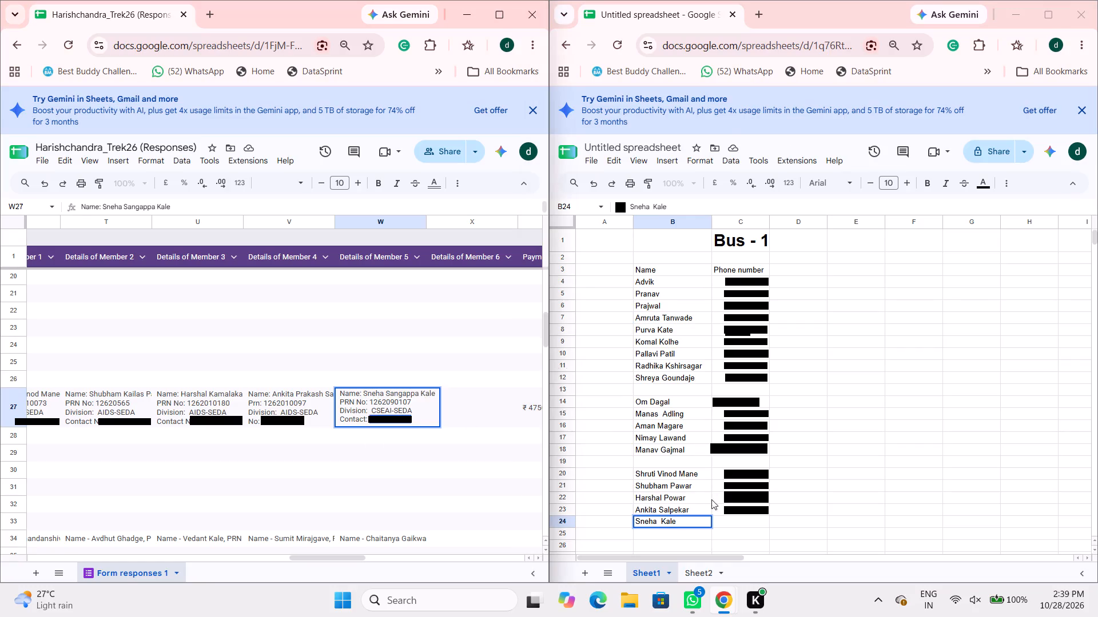
pyautogui.click(742, 518)
pyautogui.hotkey('ctrl', 'v')
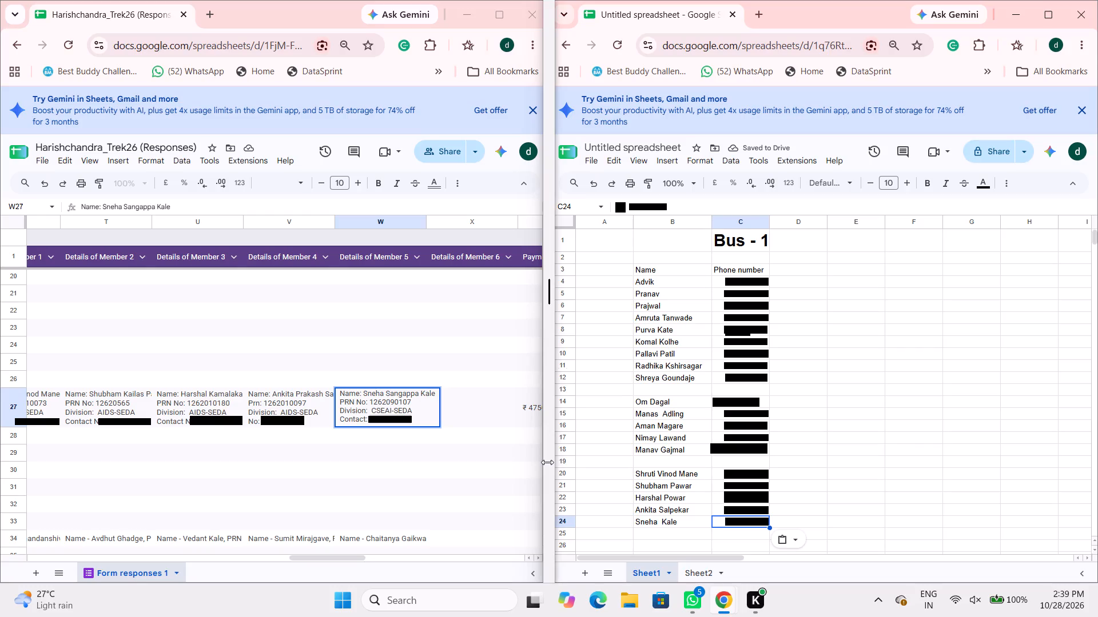
# Examine the student count and member columns for the row 27 and row 34 groups, and review the Bus - 1 list.
pyautogui.scroll(-2, 547, 462)
pyautogui.click(356, 398)
pyautogui.hscroll(3, 356, 398)
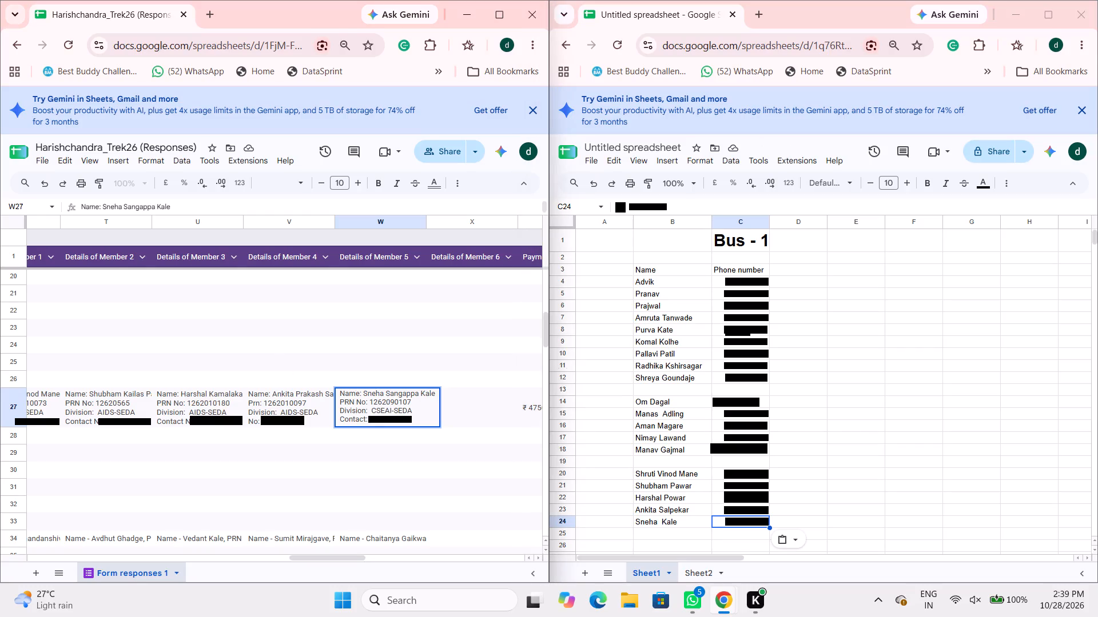
pyautogui.hscroll(7, 206, 427)
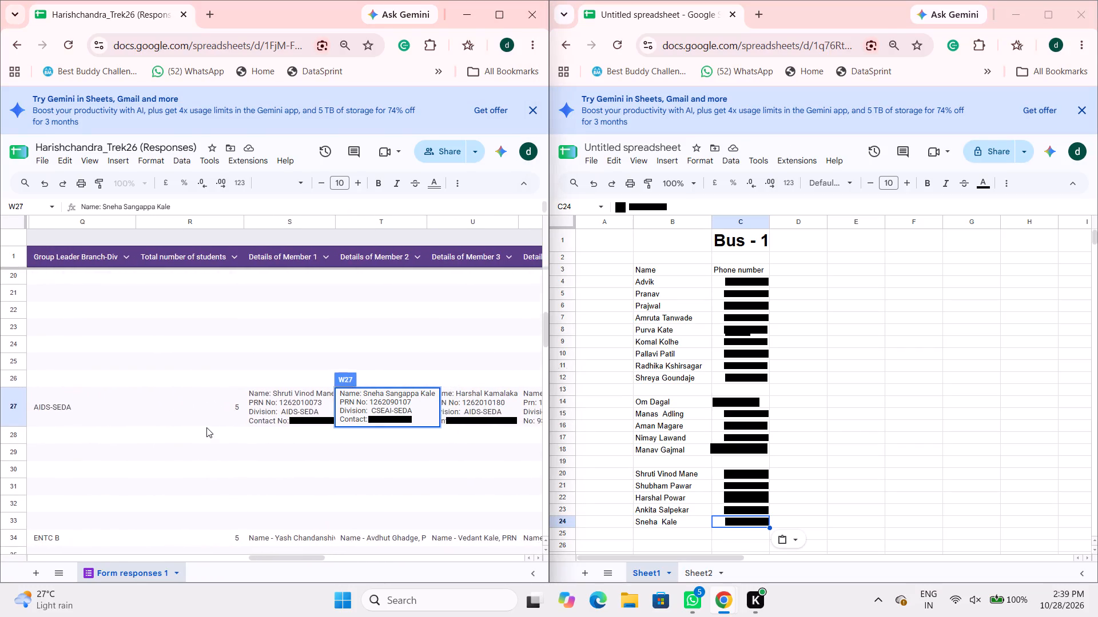
pyautogui.click(206, 427)
pyautogui.hscroll(1, 228, 475)
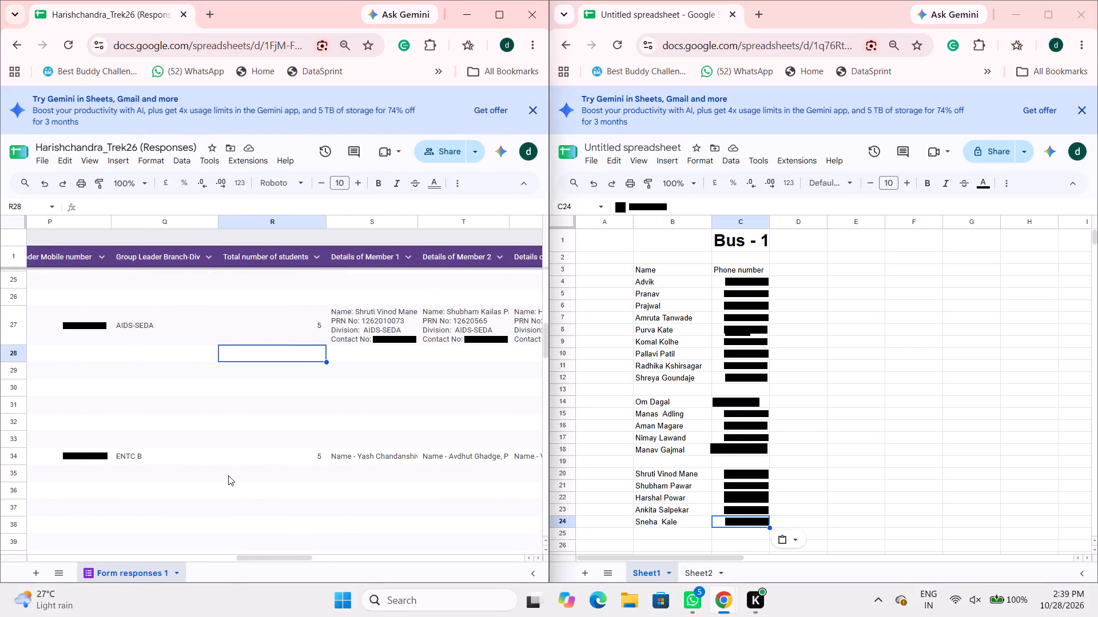
pyautogui.hscroll(-1, 228, 475)
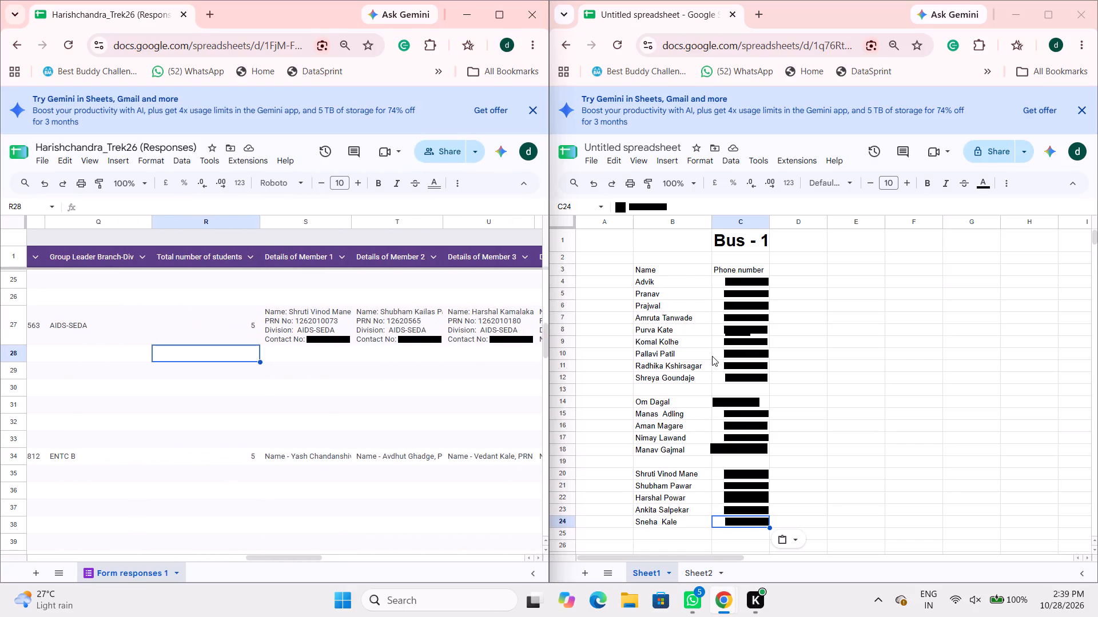
pyautogui.scroll(-2, 712, 356)
pyautogui.scroll(1, 712, 356)
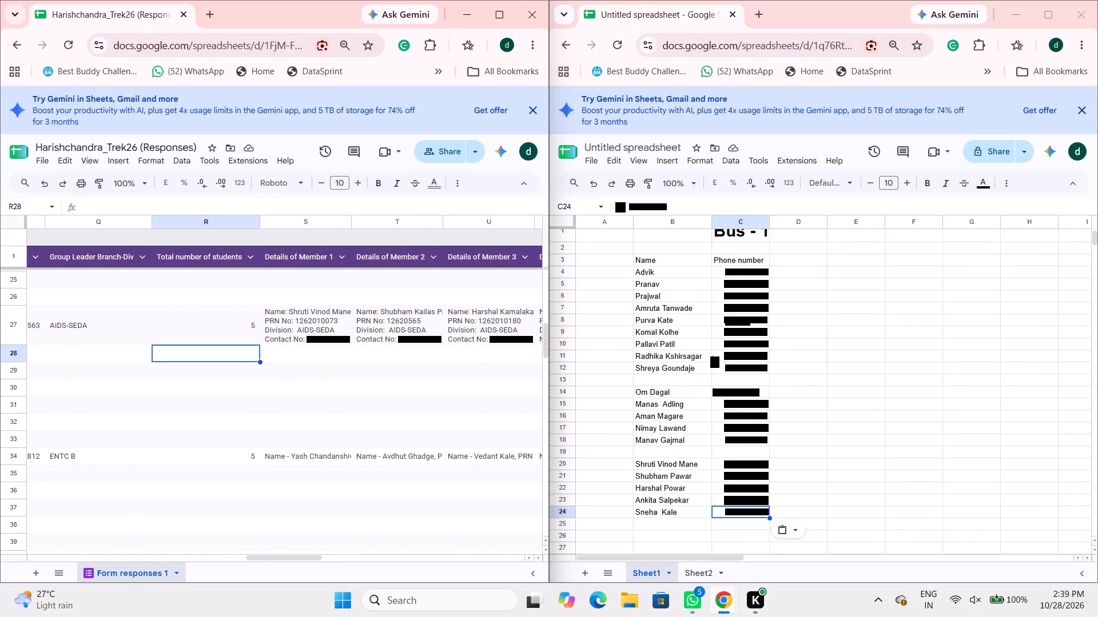
pyautogui.scroll(1, 712, 356)
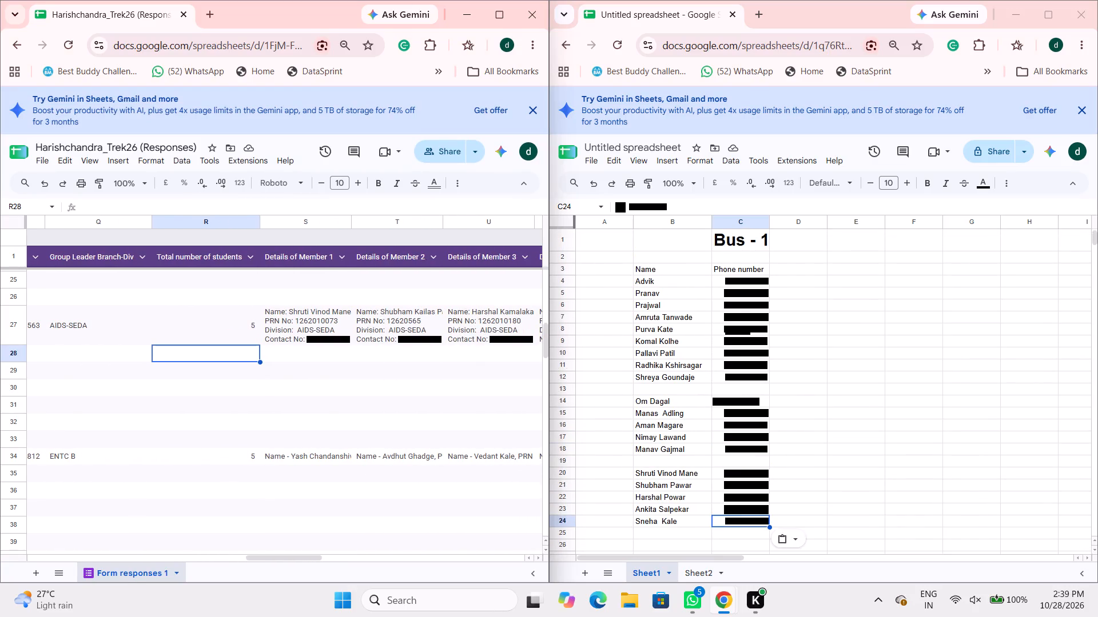
# Enter 1 in cell A4, beside the first passenger in the Bus - 1 list.
pyautogui.click(619, 283)
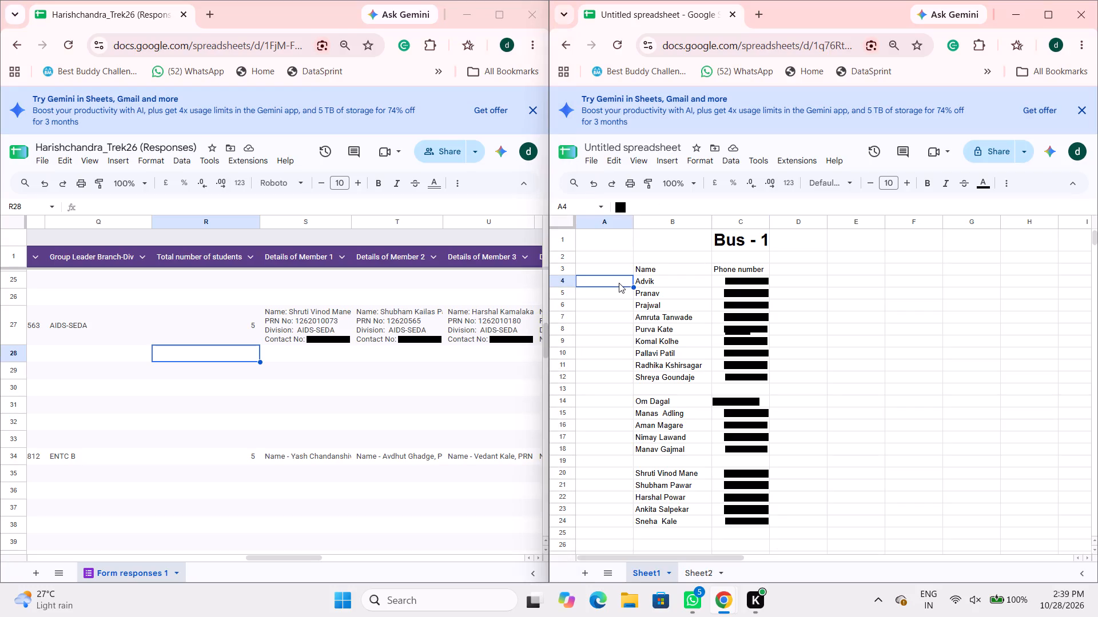
pyautogui.press('1')
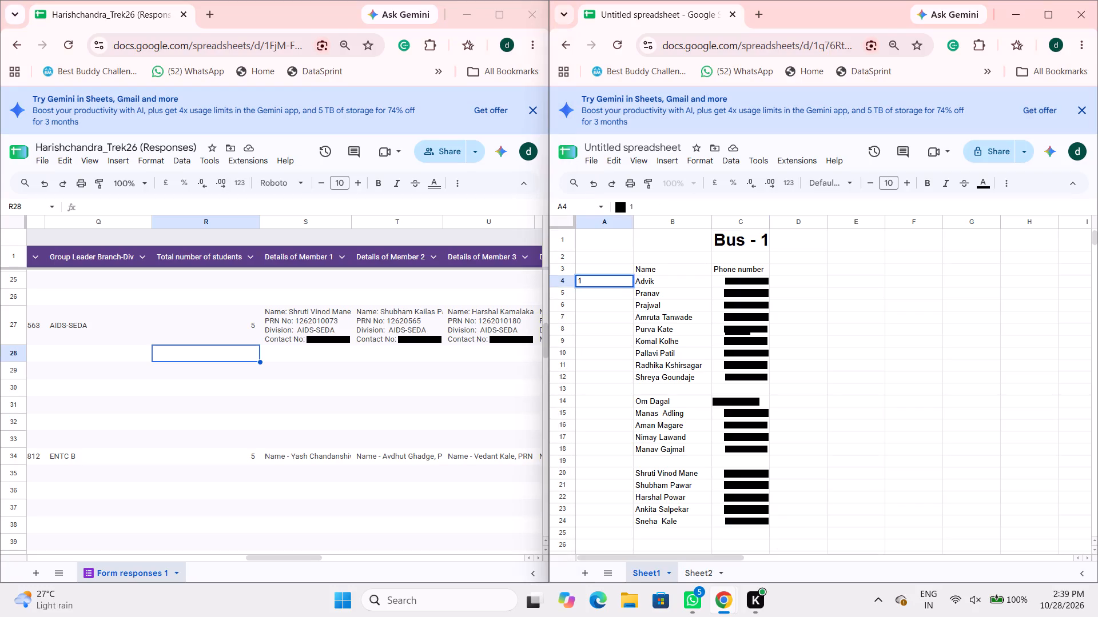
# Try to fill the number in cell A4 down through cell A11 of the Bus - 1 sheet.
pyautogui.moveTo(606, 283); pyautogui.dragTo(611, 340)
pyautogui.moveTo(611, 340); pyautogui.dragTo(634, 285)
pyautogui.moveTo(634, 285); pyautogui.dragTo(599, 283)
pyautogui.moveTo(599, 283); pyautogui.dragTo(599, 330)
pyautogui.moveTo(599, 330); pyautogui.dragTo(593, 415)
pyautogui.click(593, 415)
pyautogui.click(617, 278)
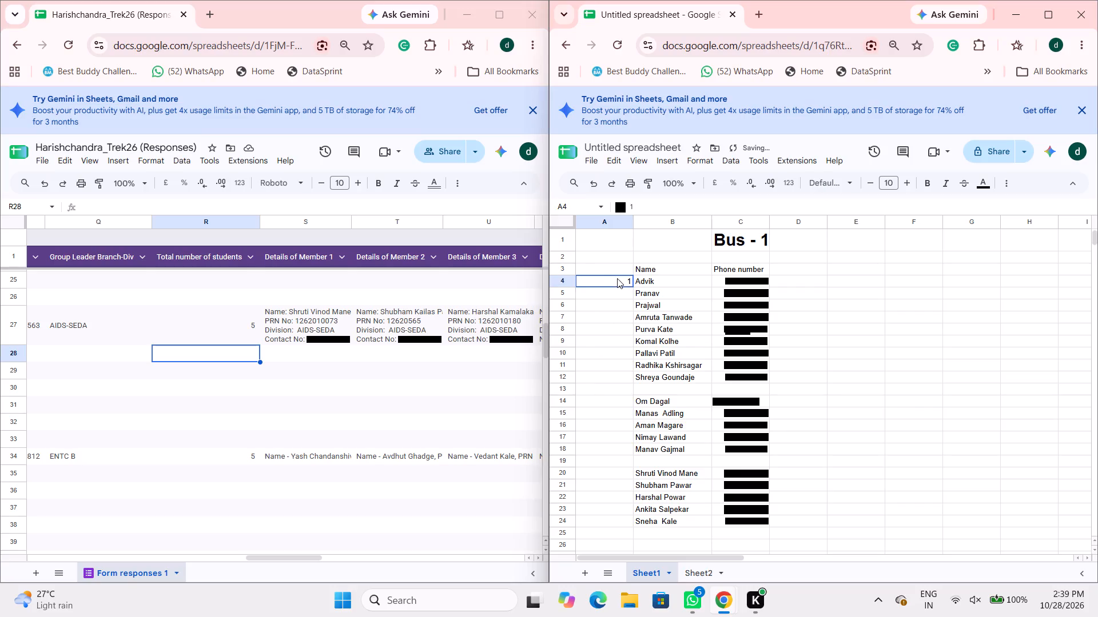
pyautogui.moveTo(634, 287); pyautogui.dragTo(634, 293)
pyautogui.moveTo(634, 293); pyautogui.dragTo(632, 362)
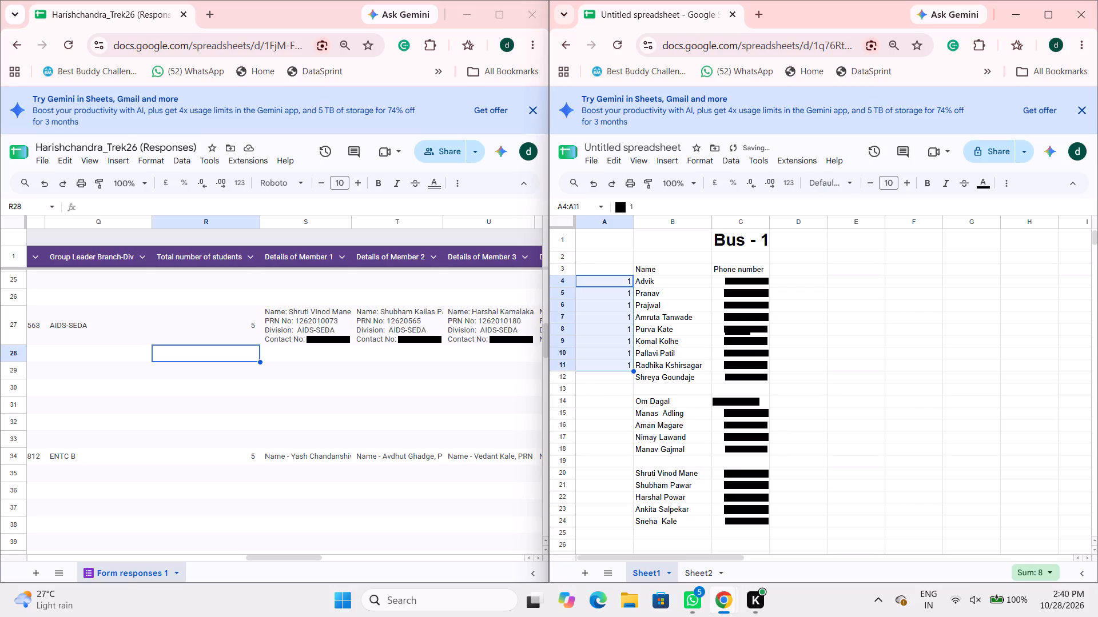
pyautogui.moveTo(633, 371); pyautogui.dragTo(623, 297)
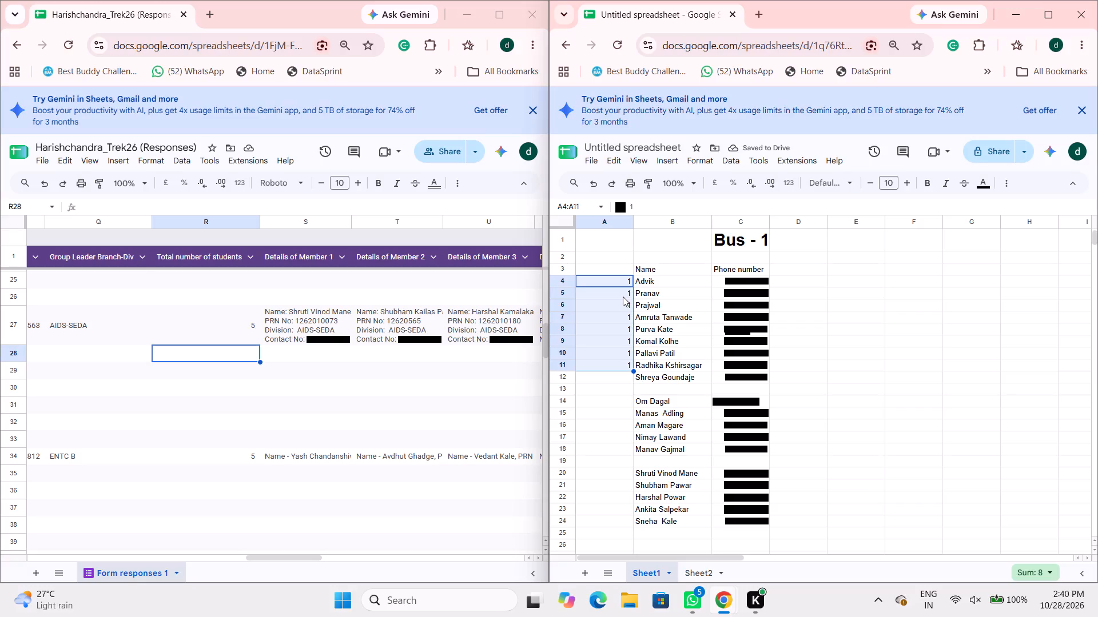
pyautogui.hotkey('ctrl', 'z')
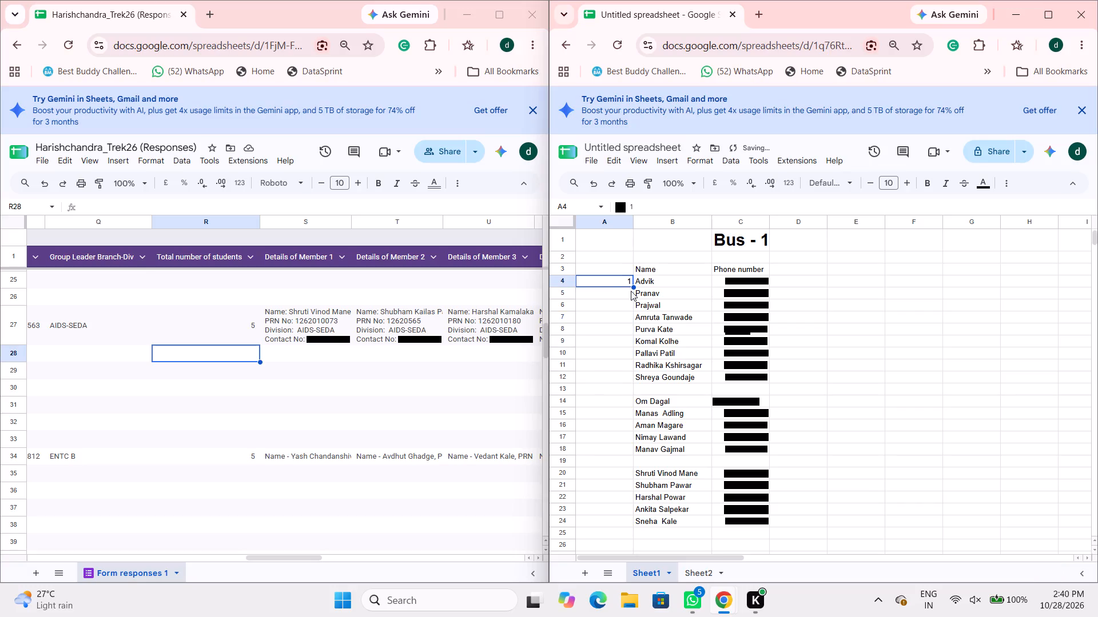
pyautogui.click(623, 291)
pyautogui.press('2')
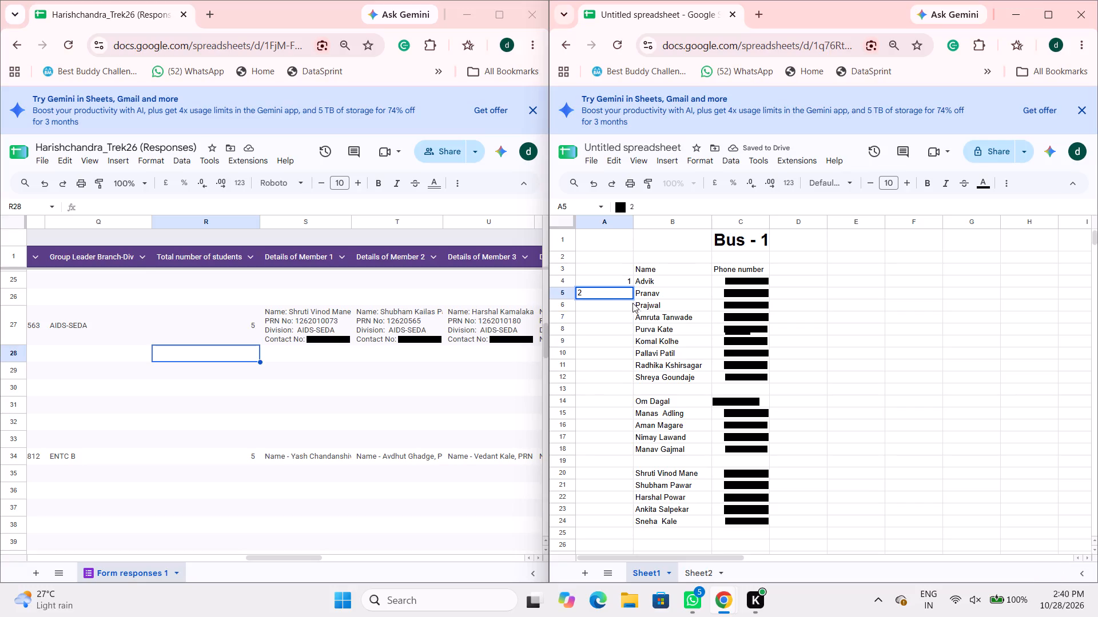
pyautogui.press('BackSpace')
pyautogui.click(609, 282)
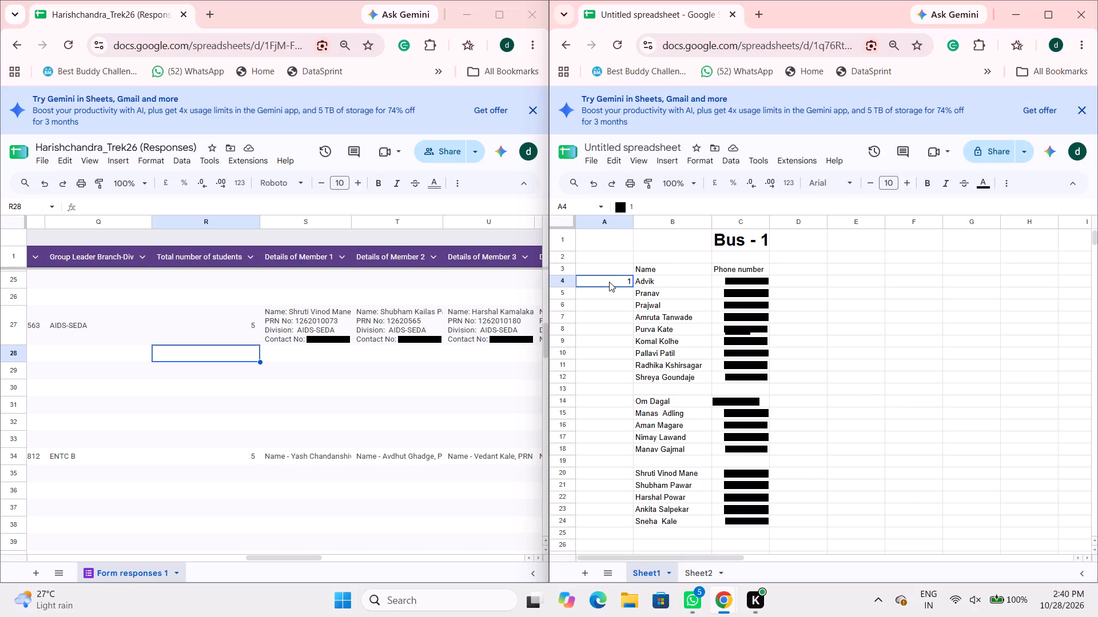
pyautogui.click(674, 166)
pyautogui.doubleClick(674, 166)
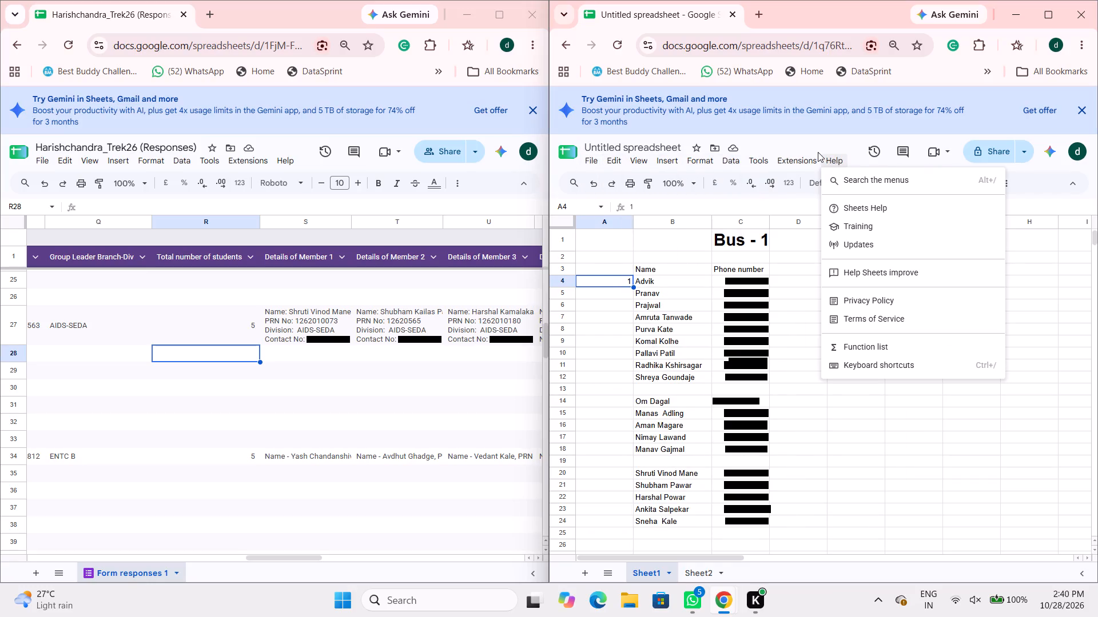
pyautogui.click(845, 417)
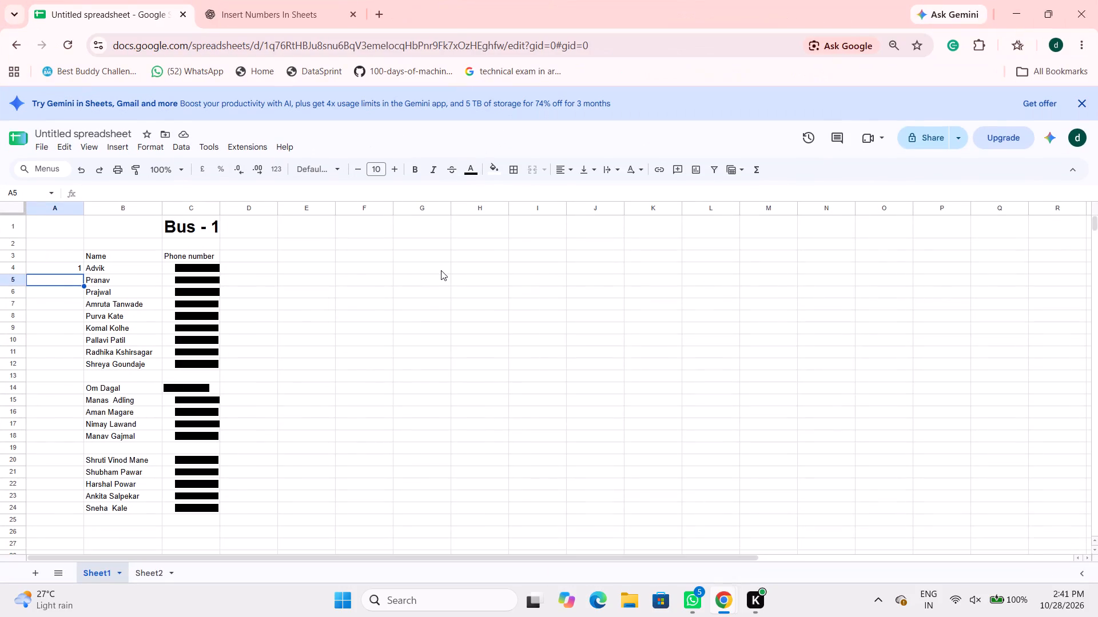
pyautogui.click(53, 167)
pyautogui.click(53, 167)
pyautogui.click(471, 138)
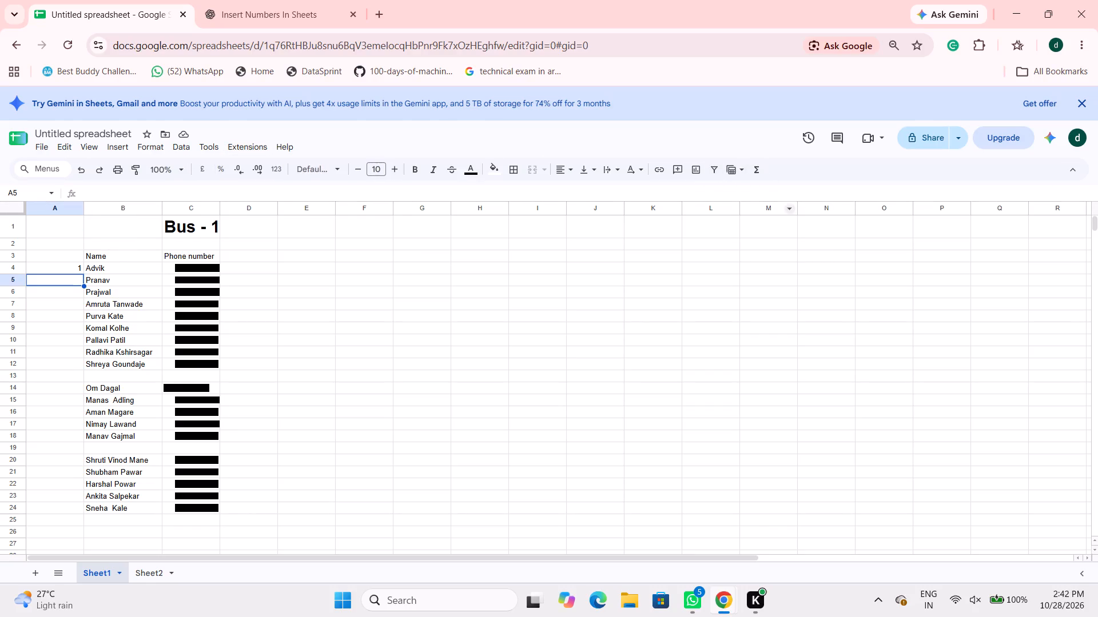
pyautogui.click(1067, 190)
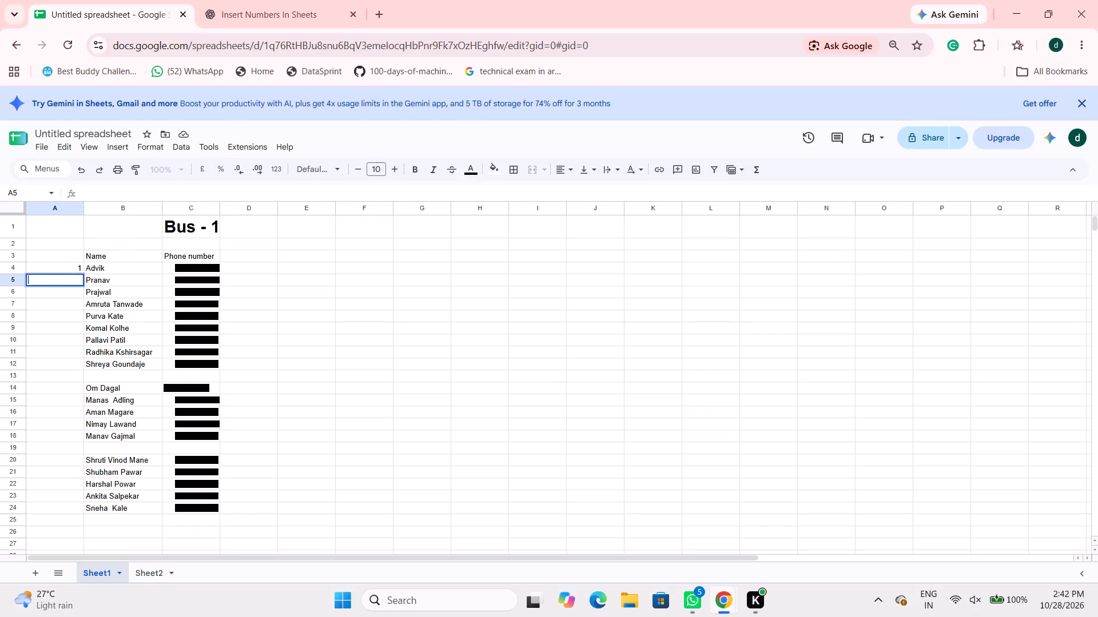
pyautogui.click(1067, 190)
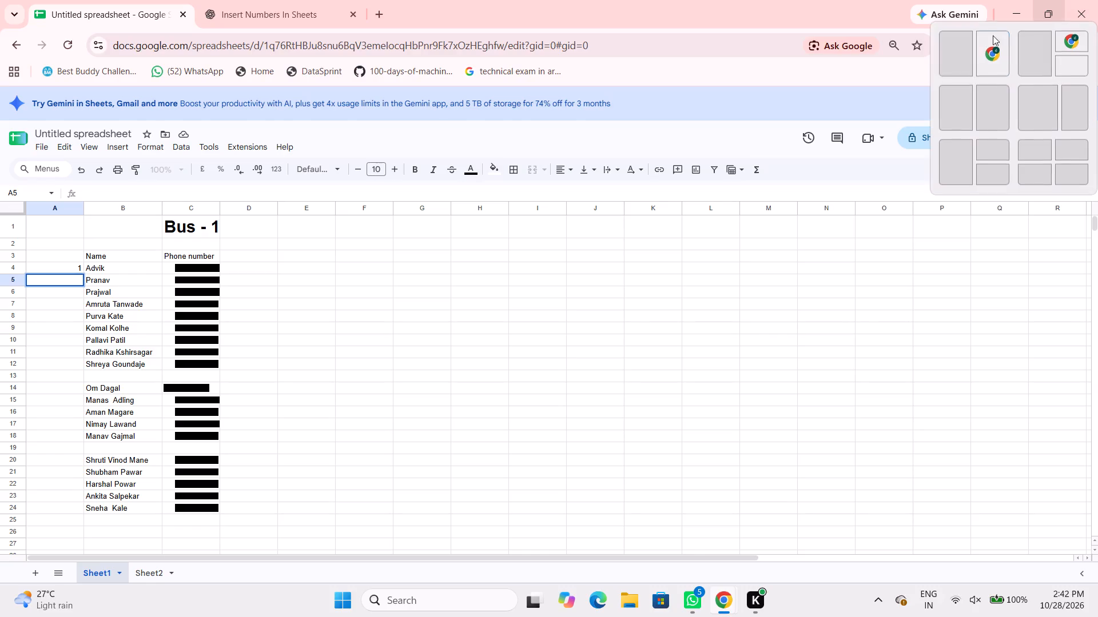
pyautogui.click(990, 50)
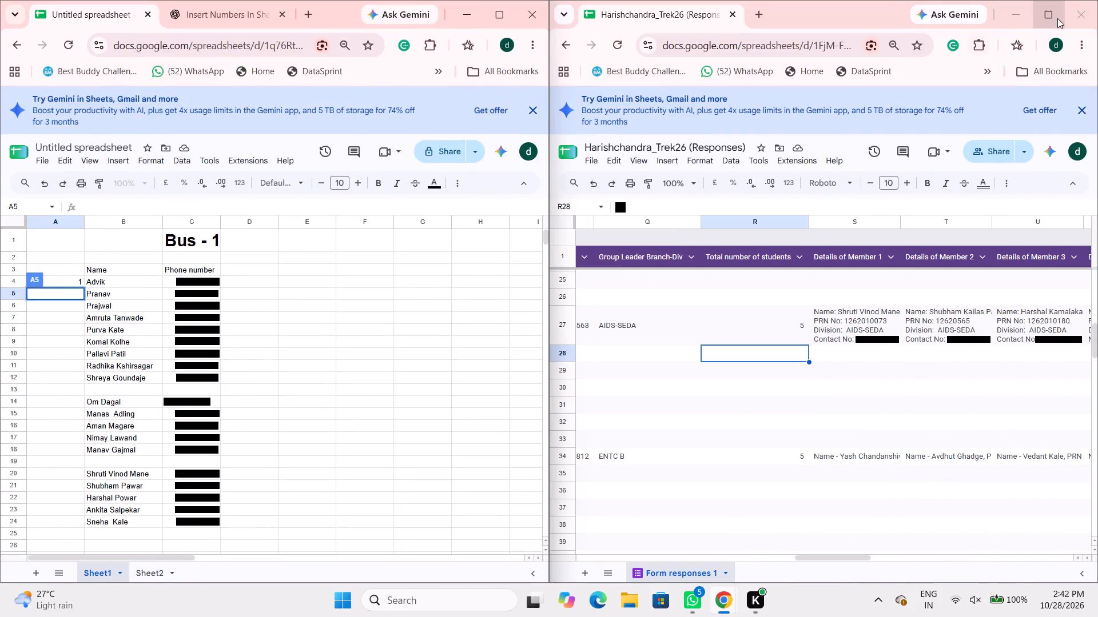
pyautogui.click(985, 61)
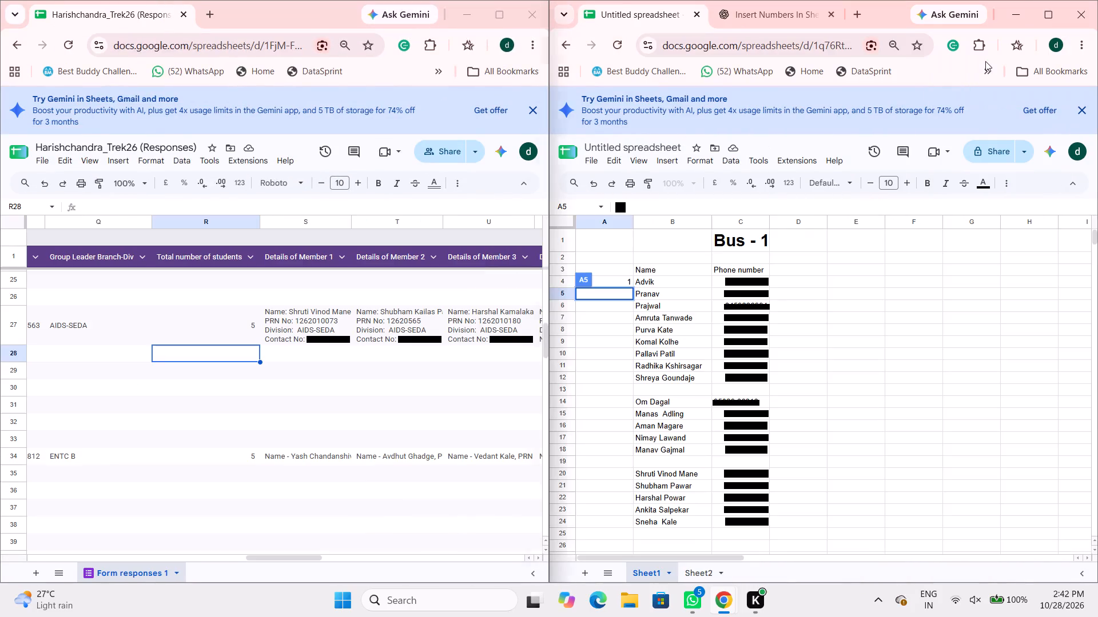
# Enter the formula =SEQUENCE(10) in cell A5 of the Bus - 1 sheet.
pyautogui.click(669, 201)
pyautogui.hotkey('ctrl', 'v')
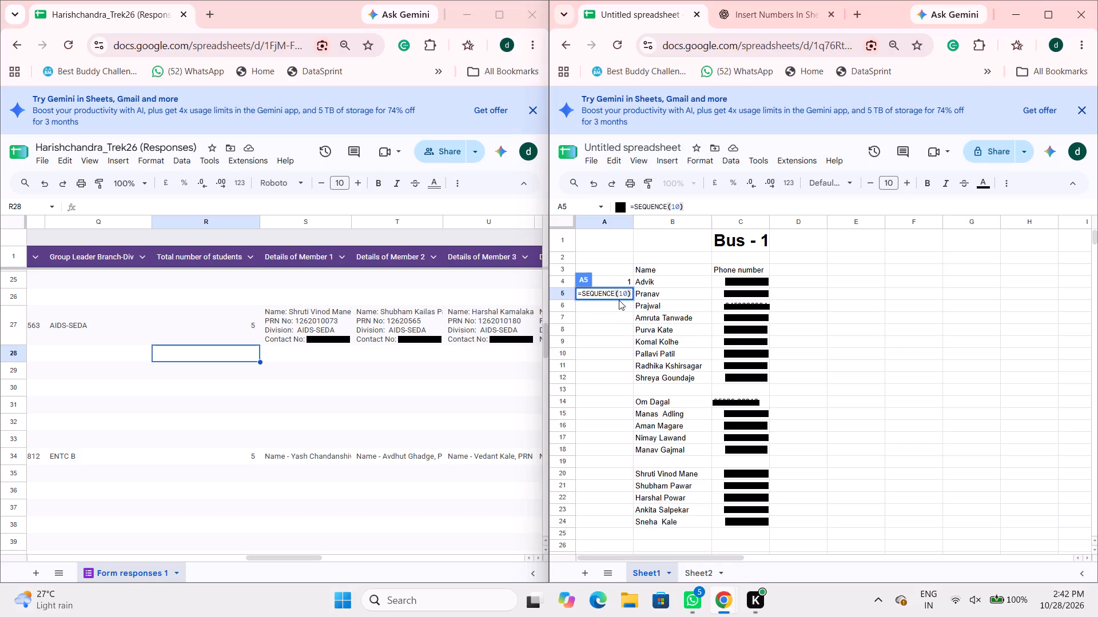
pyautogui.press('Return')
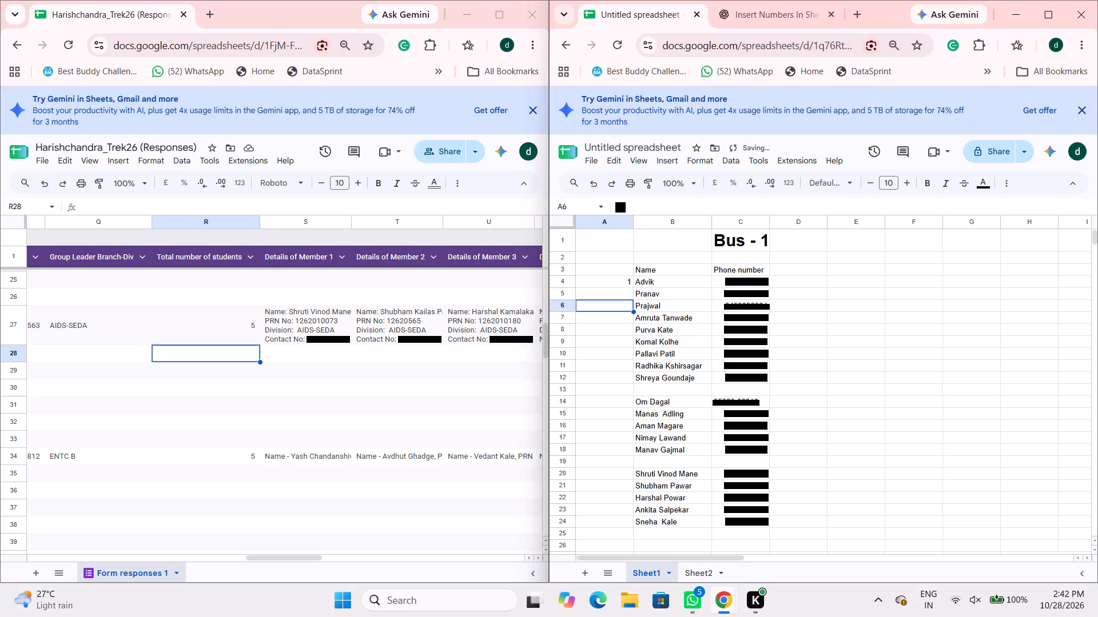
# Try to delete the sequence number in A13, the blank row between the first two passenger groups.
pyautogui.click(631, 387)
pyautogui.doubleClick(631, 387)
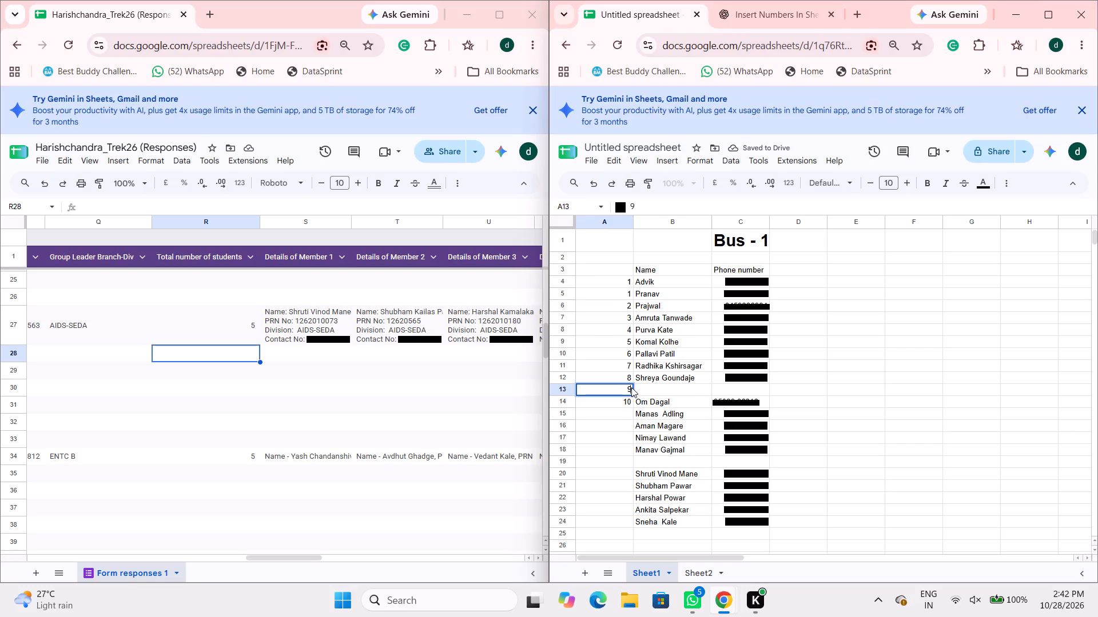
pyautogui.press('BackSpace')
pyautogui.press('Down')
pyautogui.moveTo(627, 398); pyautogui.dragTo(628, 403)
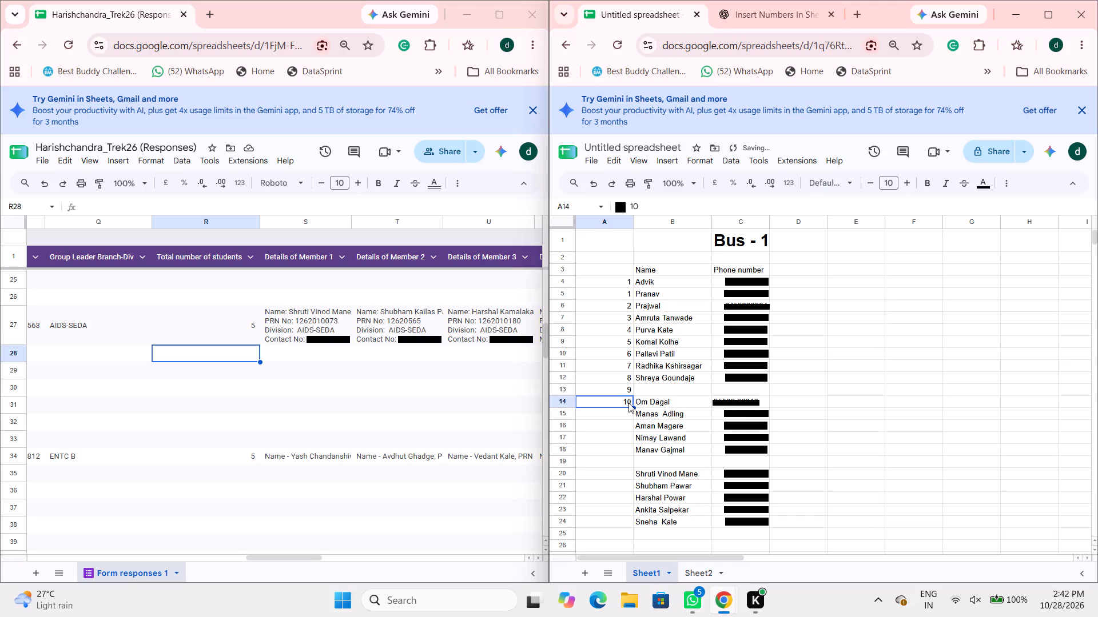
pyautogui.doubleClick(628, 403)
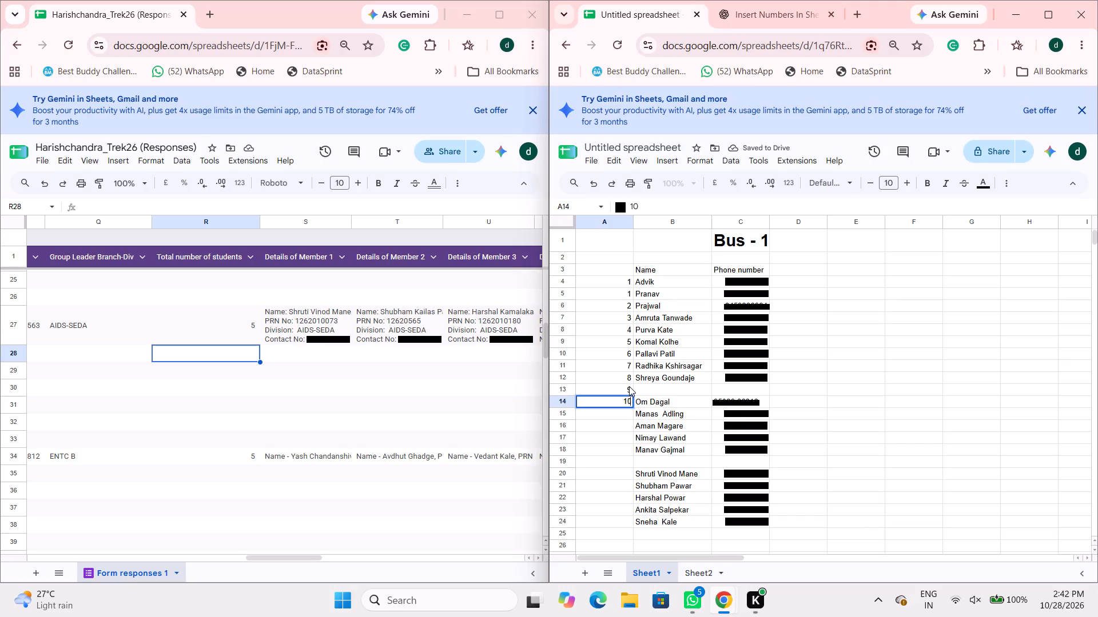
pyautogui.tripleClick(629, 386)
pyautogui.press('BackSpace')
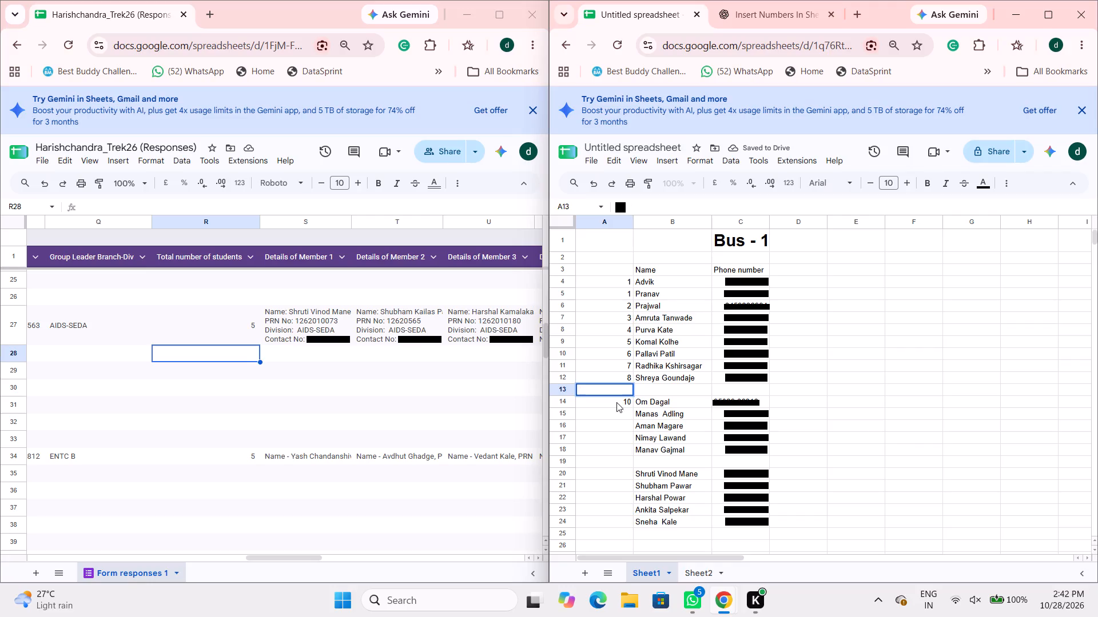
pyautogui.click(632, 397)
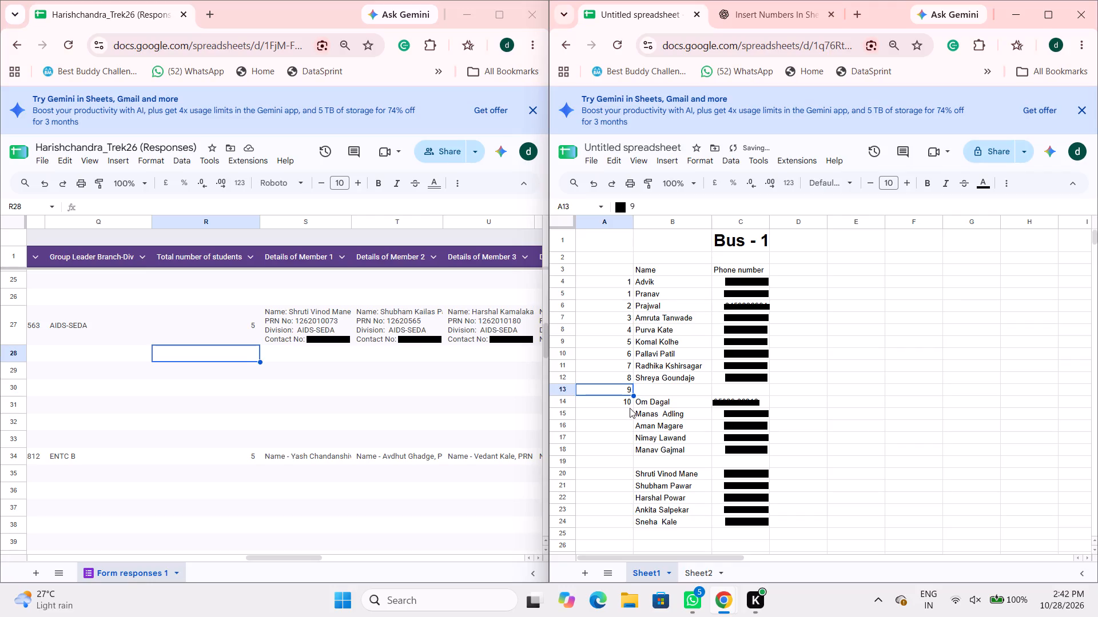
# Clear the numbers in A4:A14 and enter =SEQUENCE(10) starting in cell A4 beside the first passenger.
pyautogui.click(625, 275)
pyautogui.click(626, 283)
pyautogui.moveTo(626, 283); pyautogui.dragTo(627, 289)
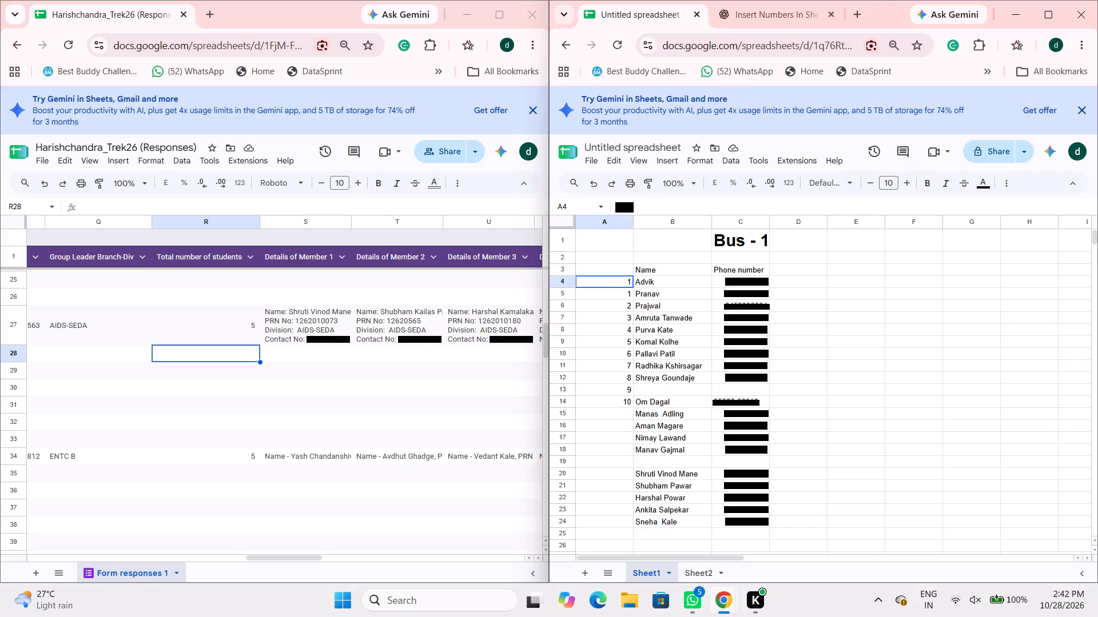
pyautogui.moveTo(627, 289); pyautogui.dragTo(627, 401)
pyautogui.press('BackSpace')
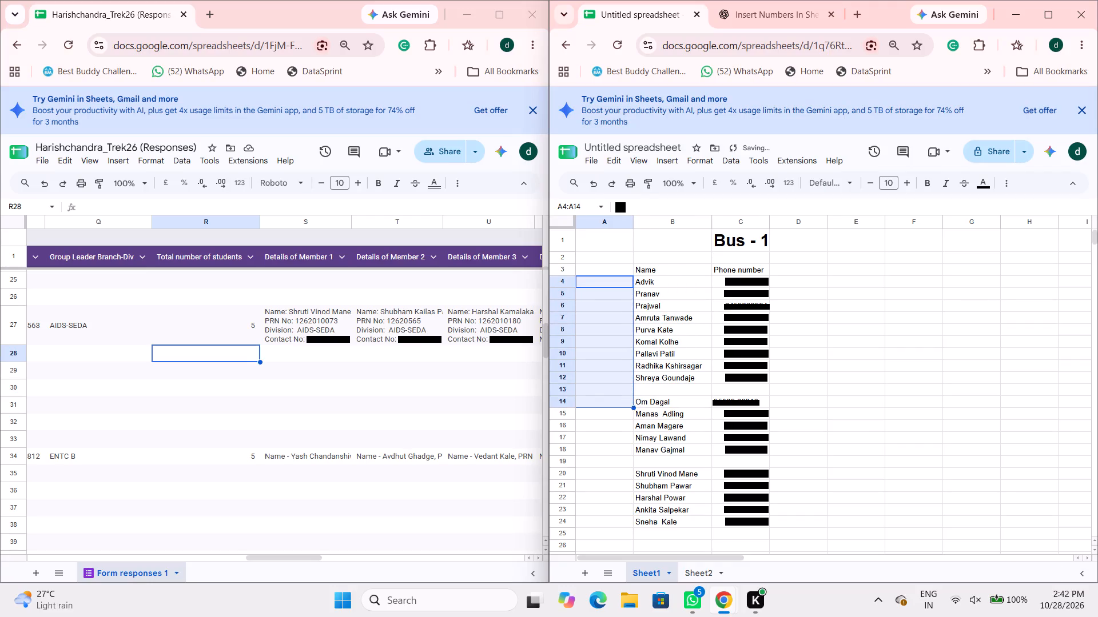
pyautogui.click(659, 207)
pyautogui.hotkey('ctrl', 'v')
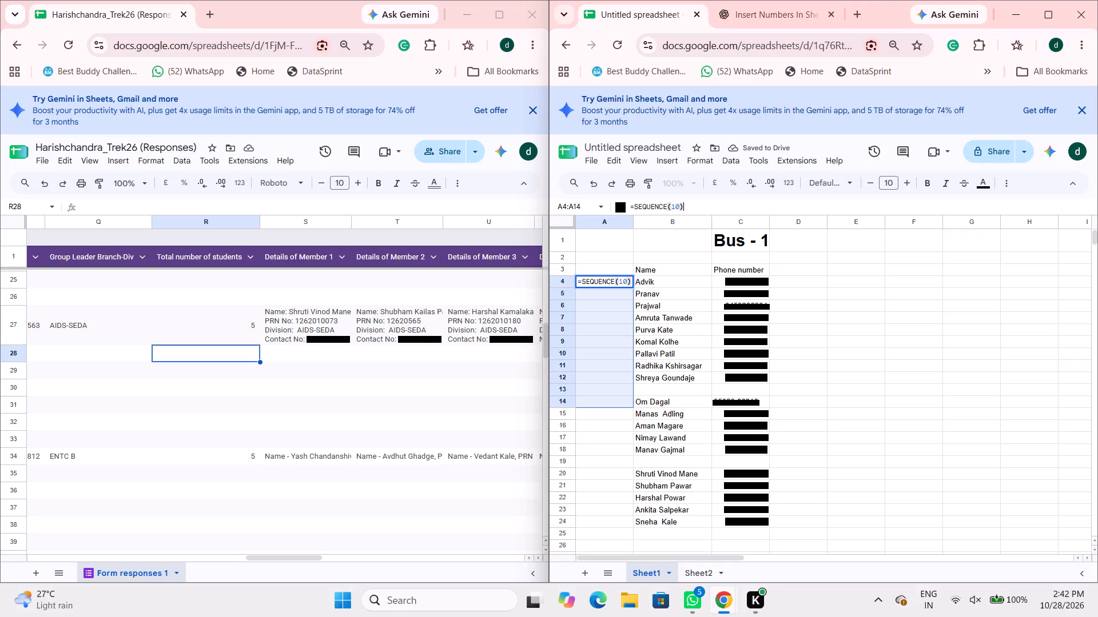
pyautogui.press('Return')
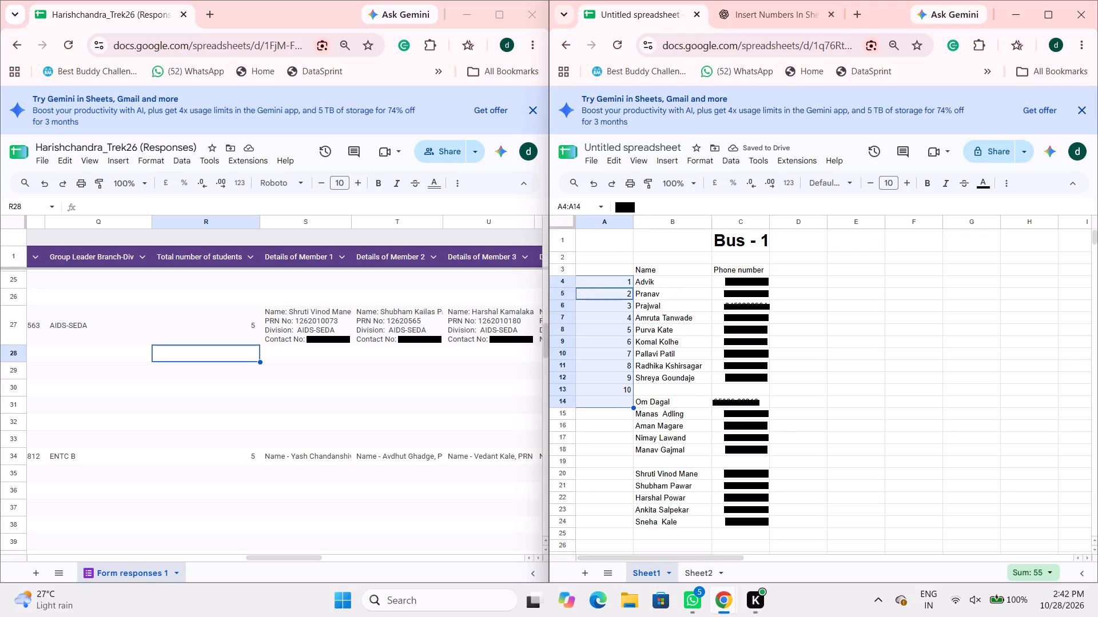
# Clear the numbering column over A4:A24 and enter =SEQUENCE(10) again in cell A4.
pyautogui.click(643, 417)
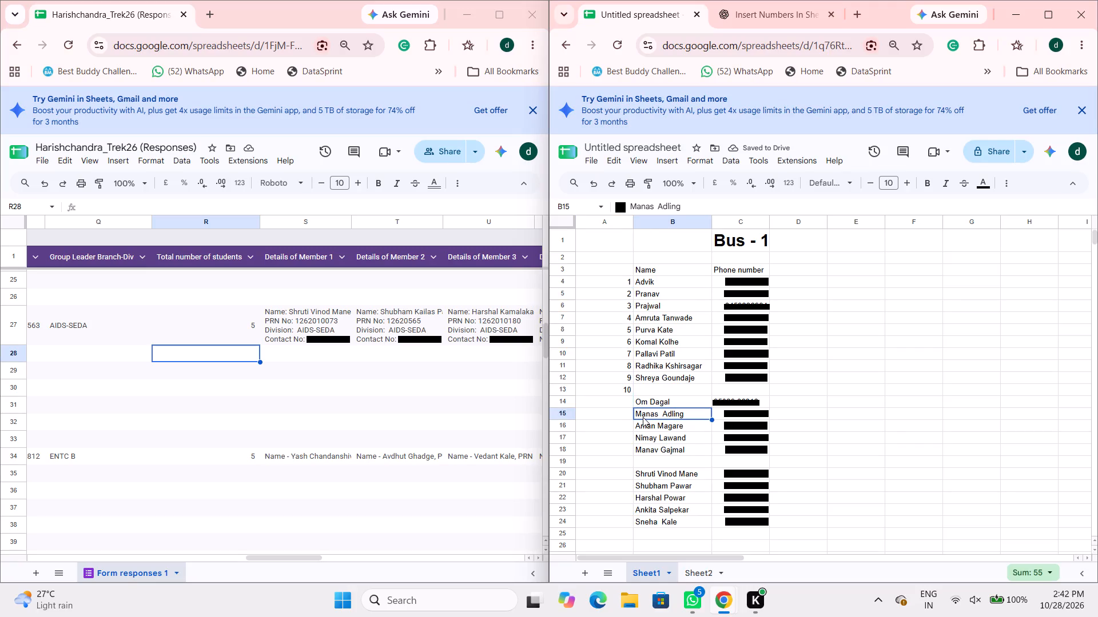
pyautogui.click(626, 391)
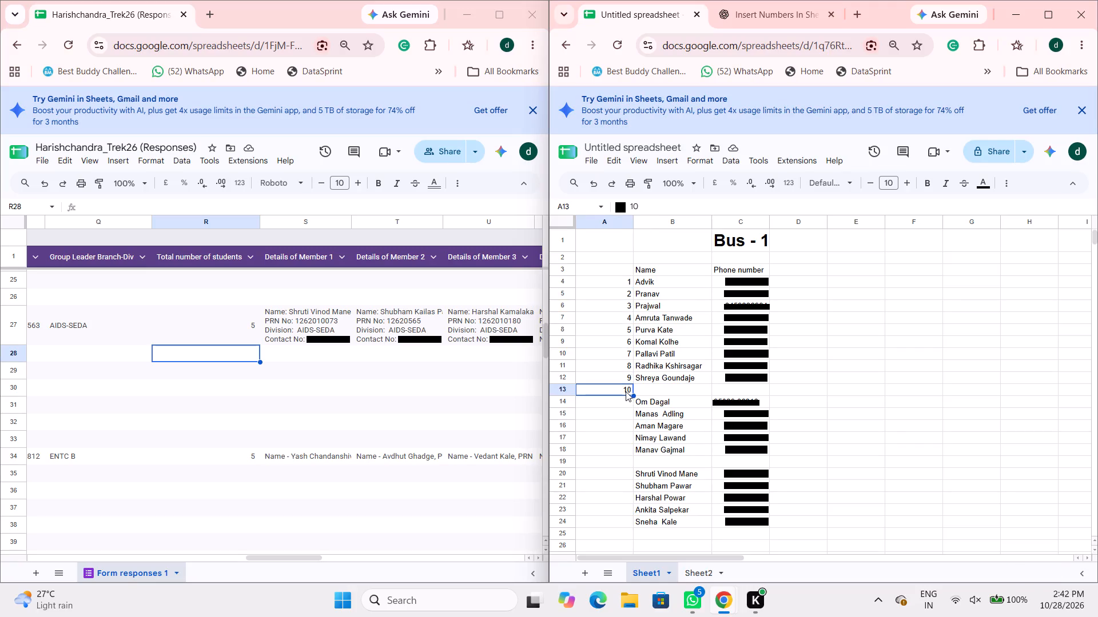
pyautogui.doubleClick(626, 391)
pyautogui.click(618, 282)
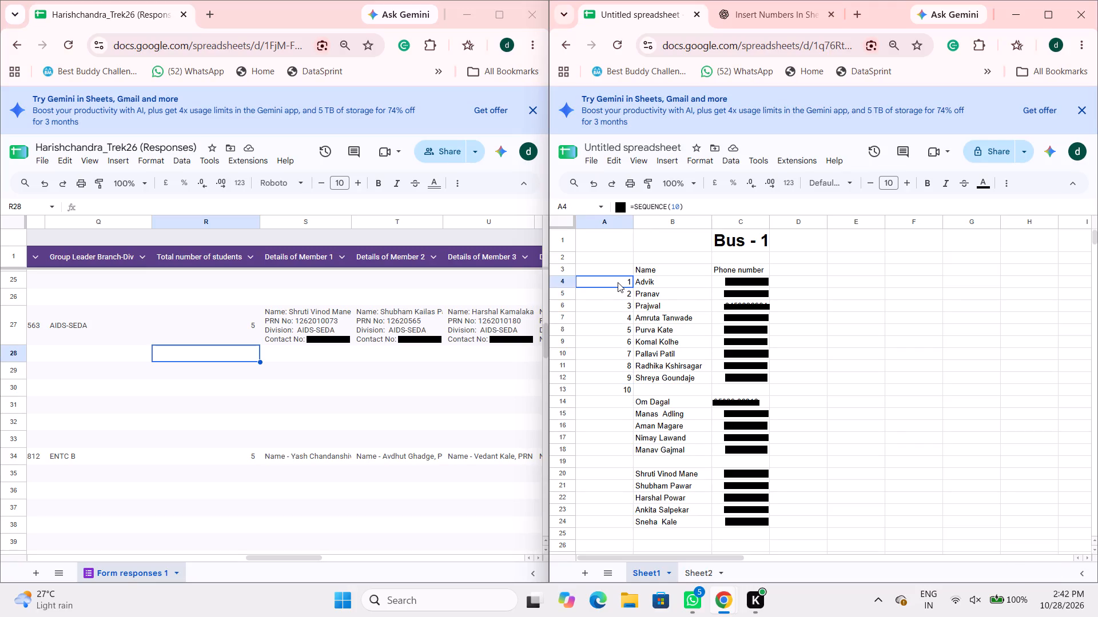
pyautogui.moveTo(618, 282); pyautogui.dragTo(624, 519)
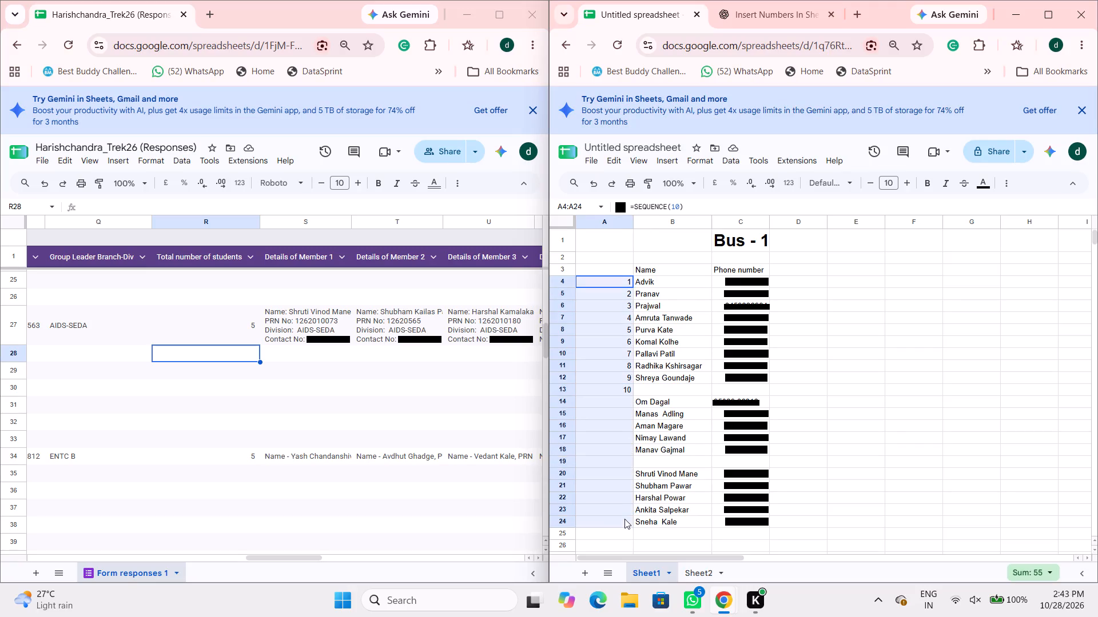
pyautogui.moveTo(624, 519); pyautogui.dragTo(624, 519)
pyautogui.press('BackSpace')
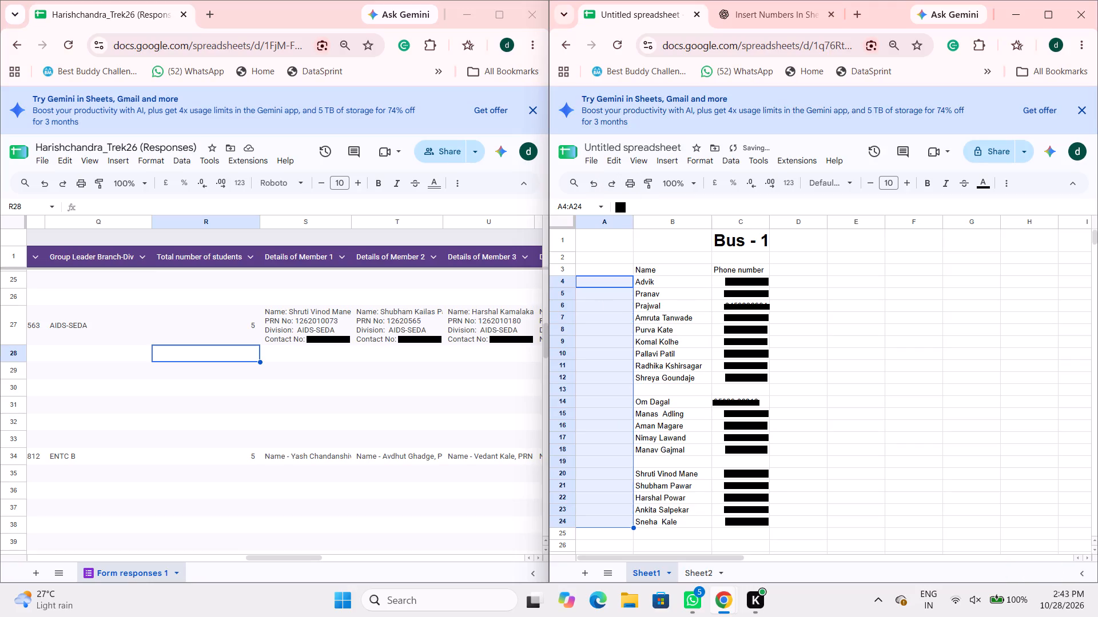
pyautogui.click(661, 202)
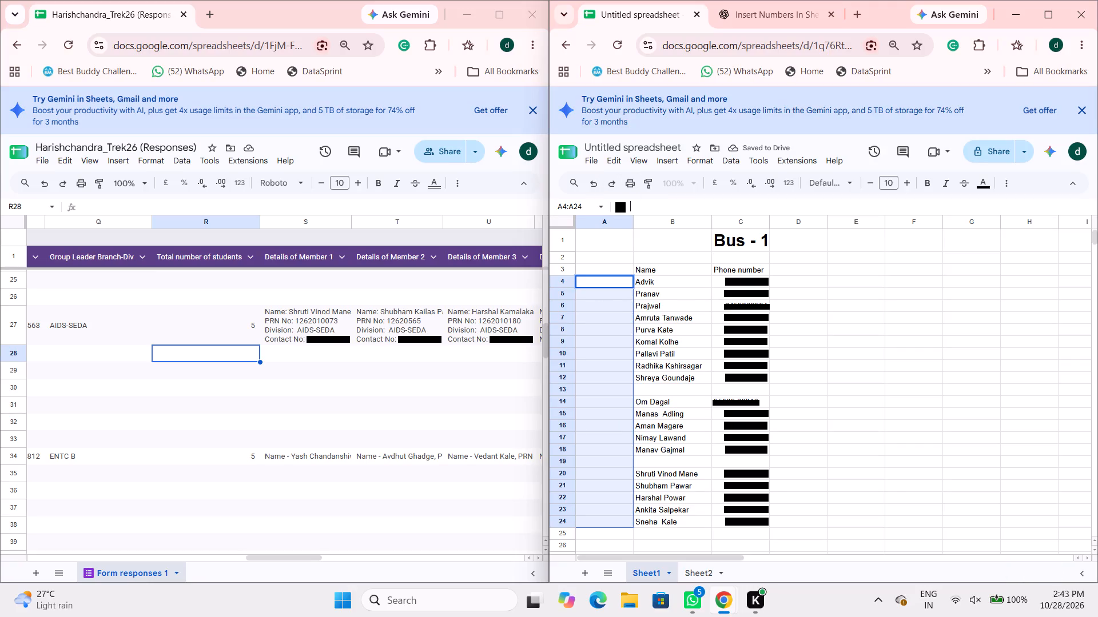
pyautogui.hotkey('ctrl', 'v')
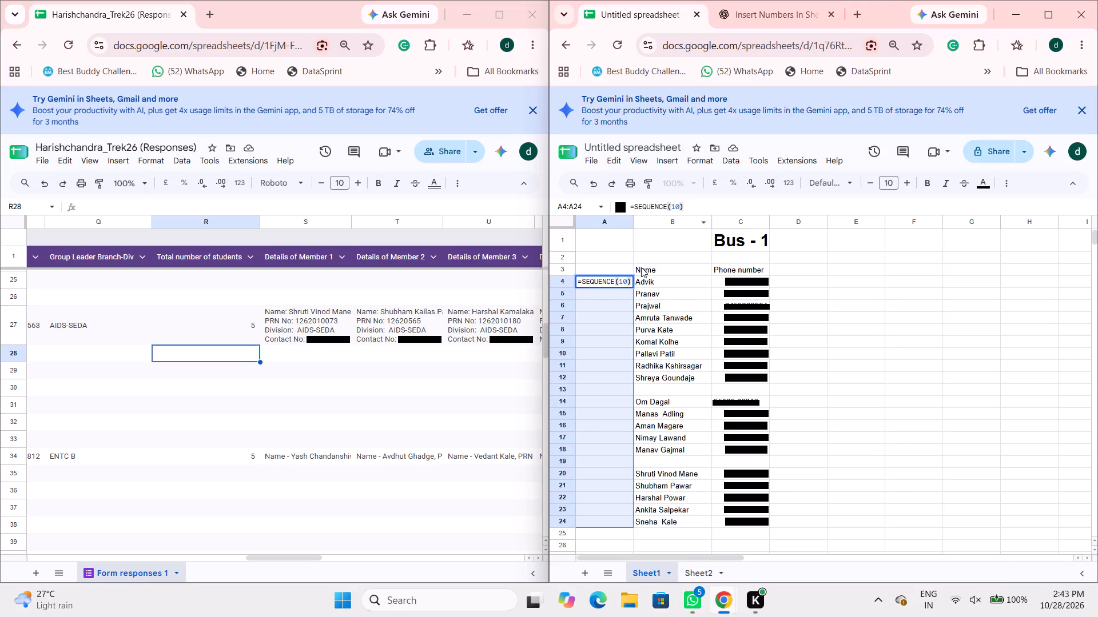
pyautogui.press('Return')
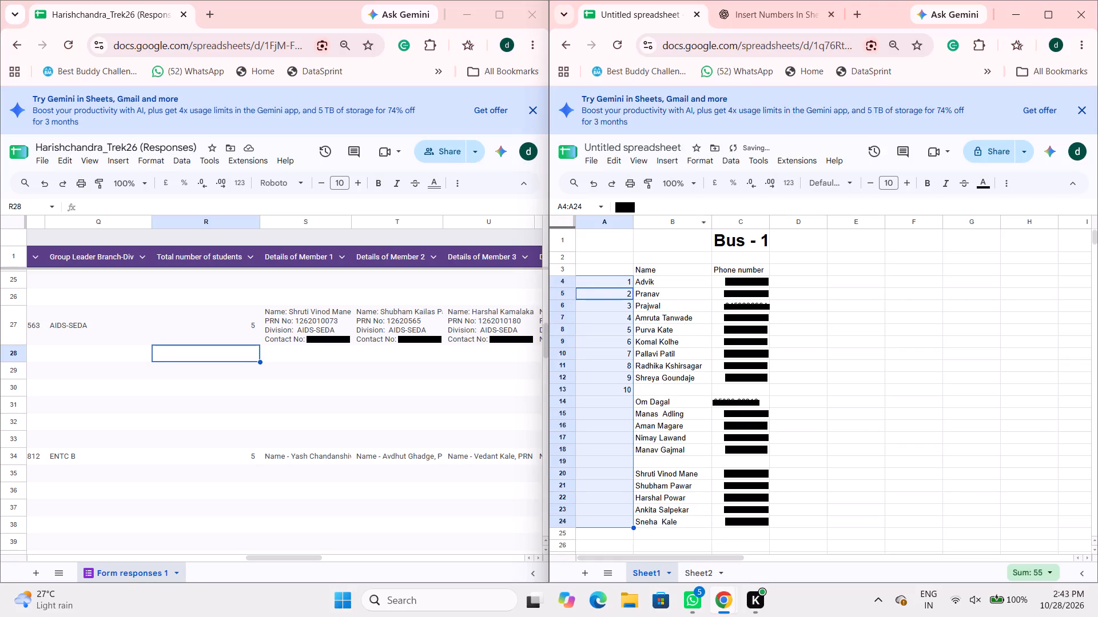
# Undo the last numbering entry and enter =SEQUENCE(30) in cell A4 of the Bus - 1 sheet.
pyautogui.hotkey('ctrl', 'z')
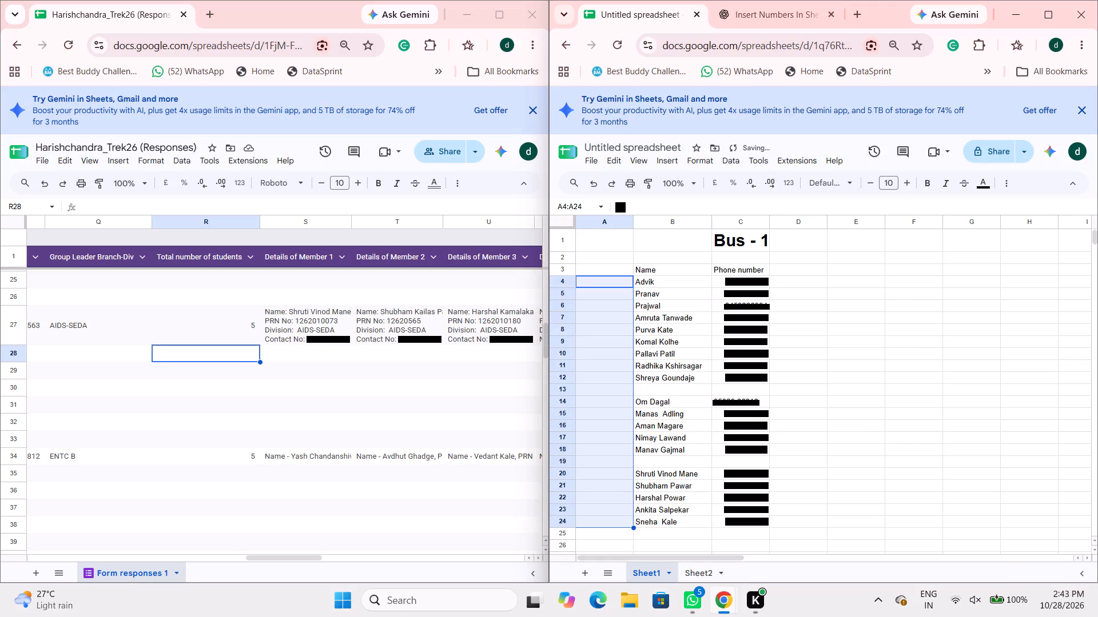
pyautogui.click(655, 209)
pyautogui.hotkey('ctrl', 'v')
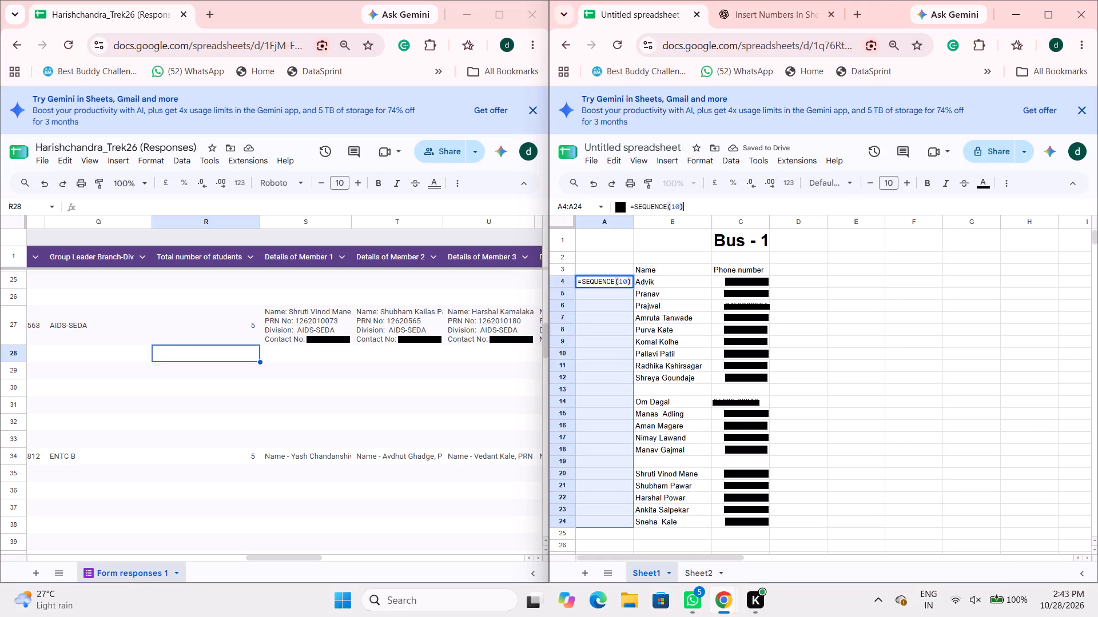
pyautogui.click(679, 210)
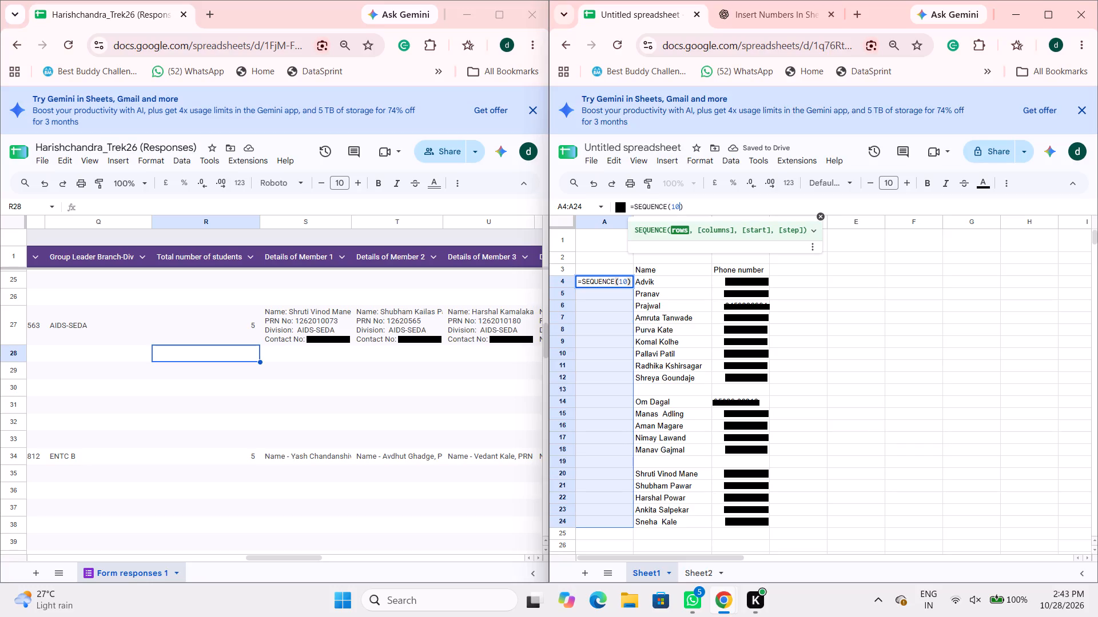
pyautogui.press('BackSpace')
pyautogui.press('BackSpace')
pyautogui.write('30')
pyautogui.press('Return')
pyautogui.scroll(-1, 735, 370)
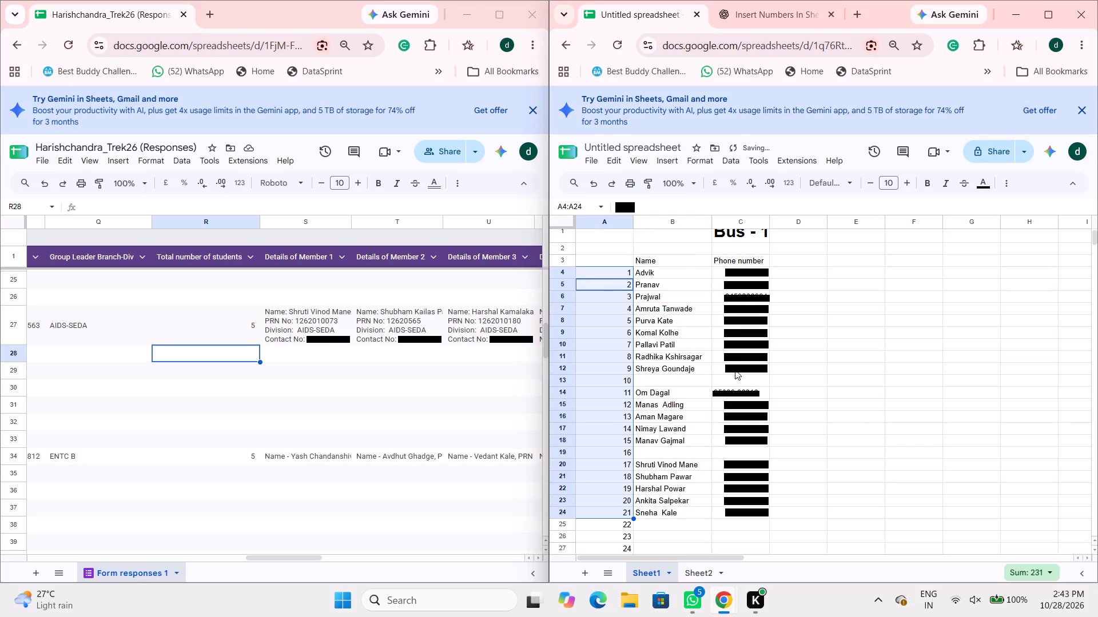
pyautogui.scroll(-1, 735, 370)
pyautogui.click(735, 370)
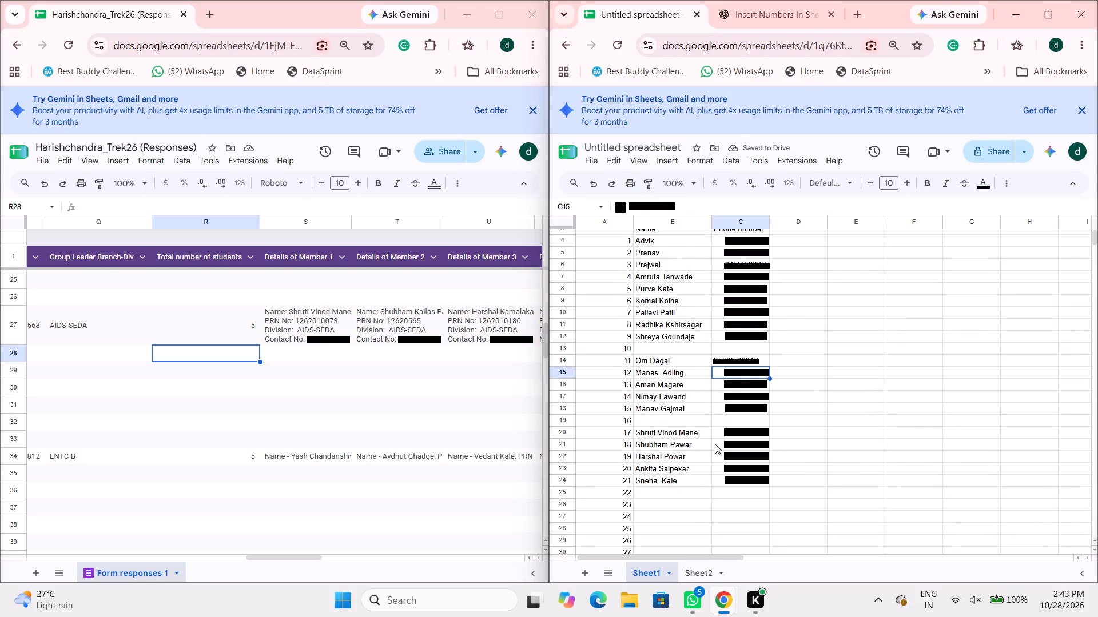
# Copy the ENTC B group leader's name from row 34 of the trek responses into B26 of the passenger list.
pyautogui.scroll(-1, 715, 444)
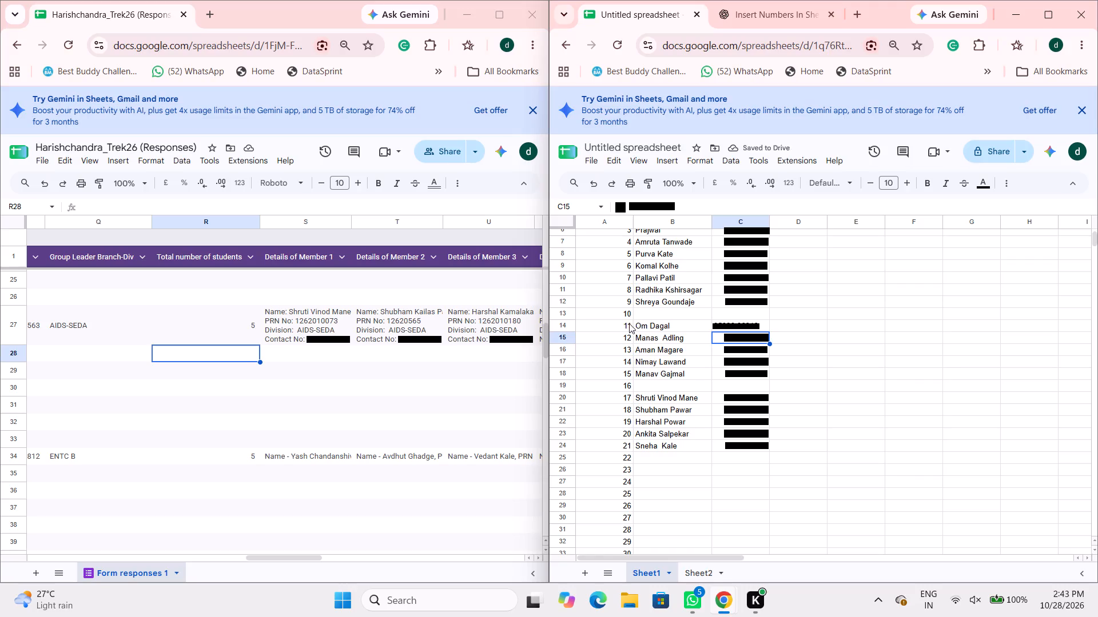
pyautogui.click(661, 474)
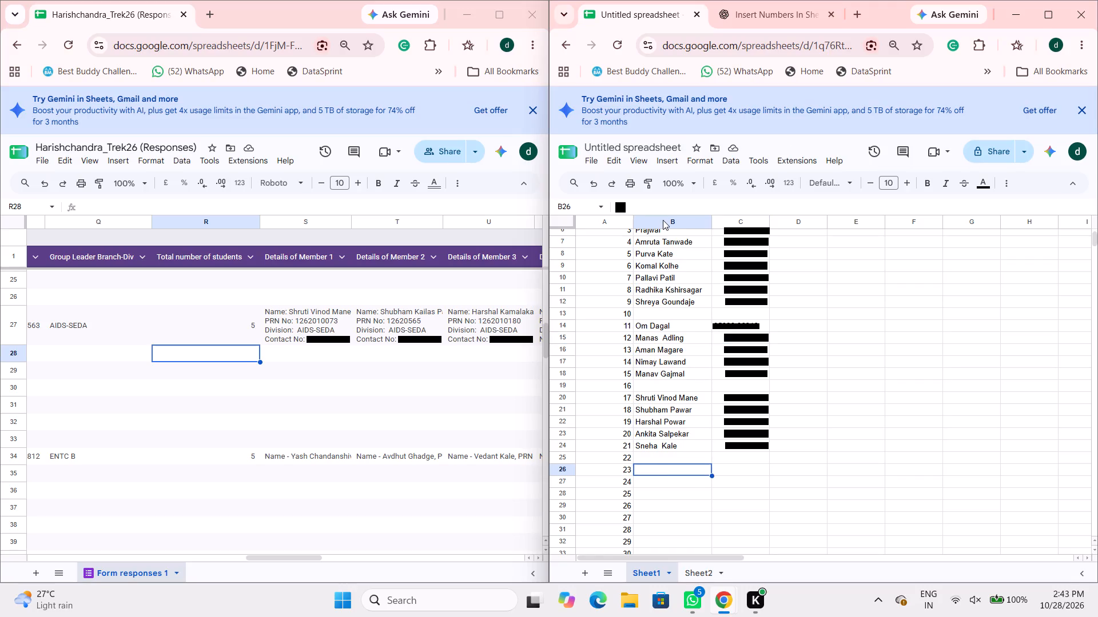
pyautogui.scroll(1, 657, 316)
pyautogui.scroll(-1, 657, 316)
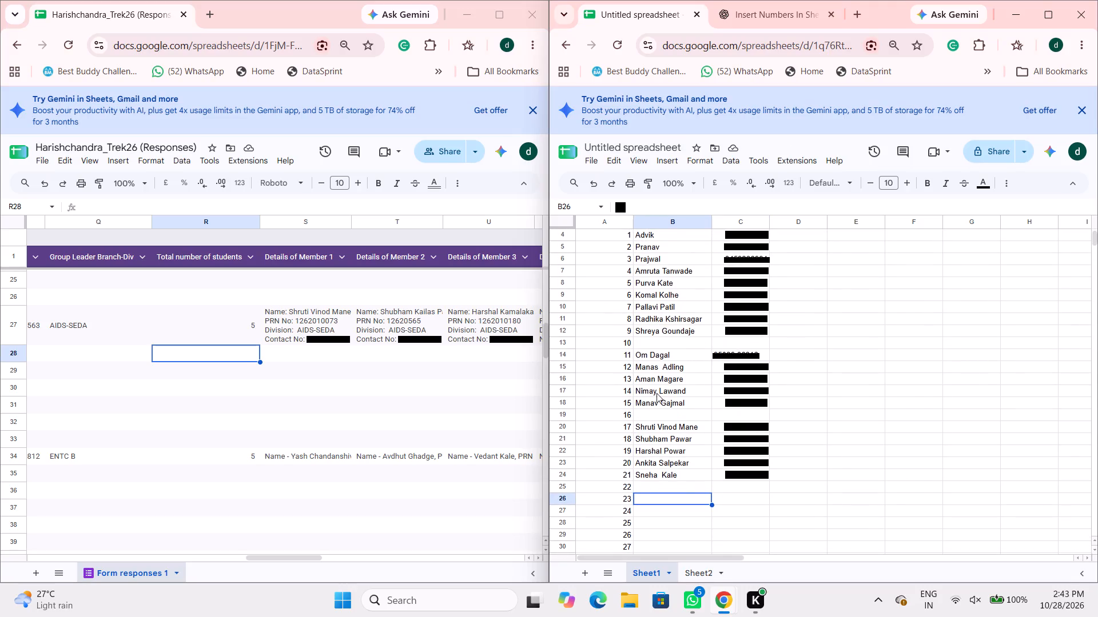
pyautogui.scroll(-1, 655, 402)
pyautogui.hscroll(1, 388, 393)
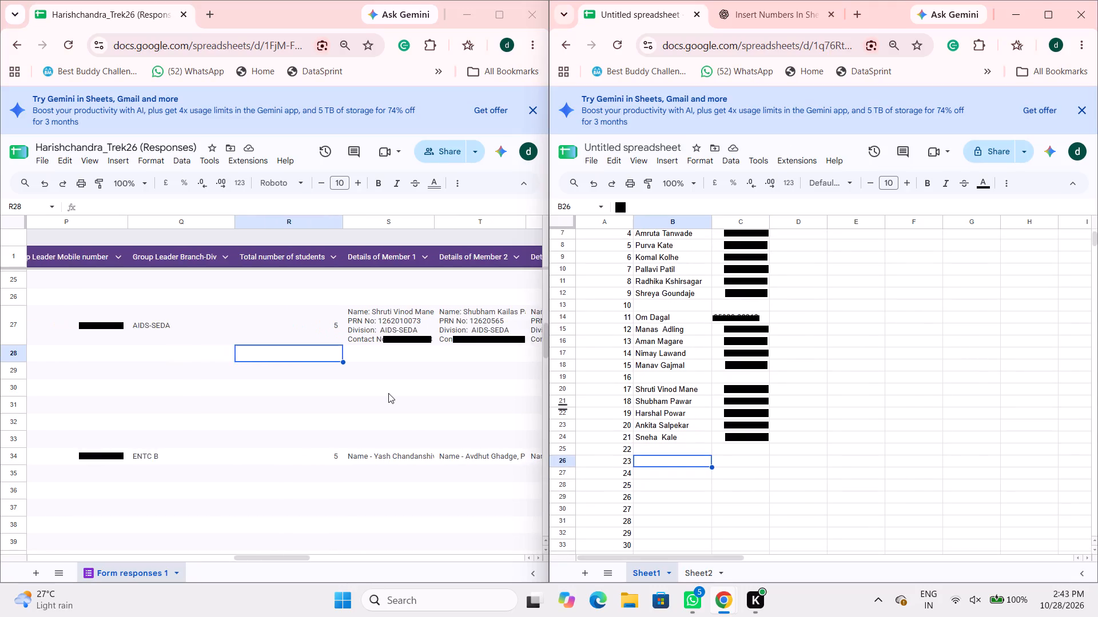
pyautogui.hscroll(2, 388, 393)
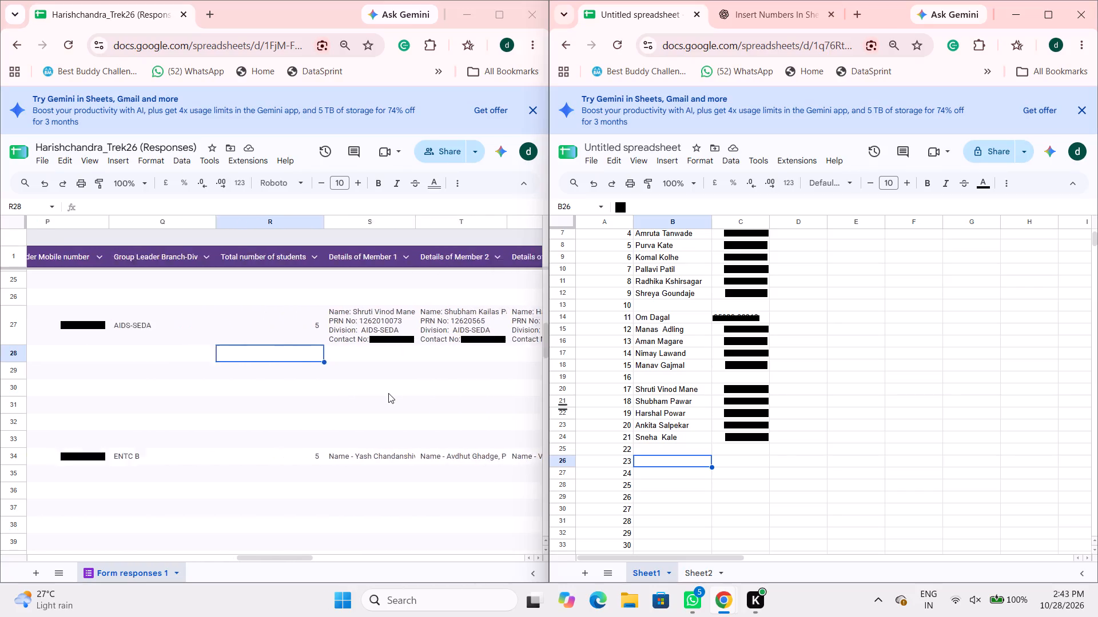
pyautogui.hscroll(2, 388, 393)
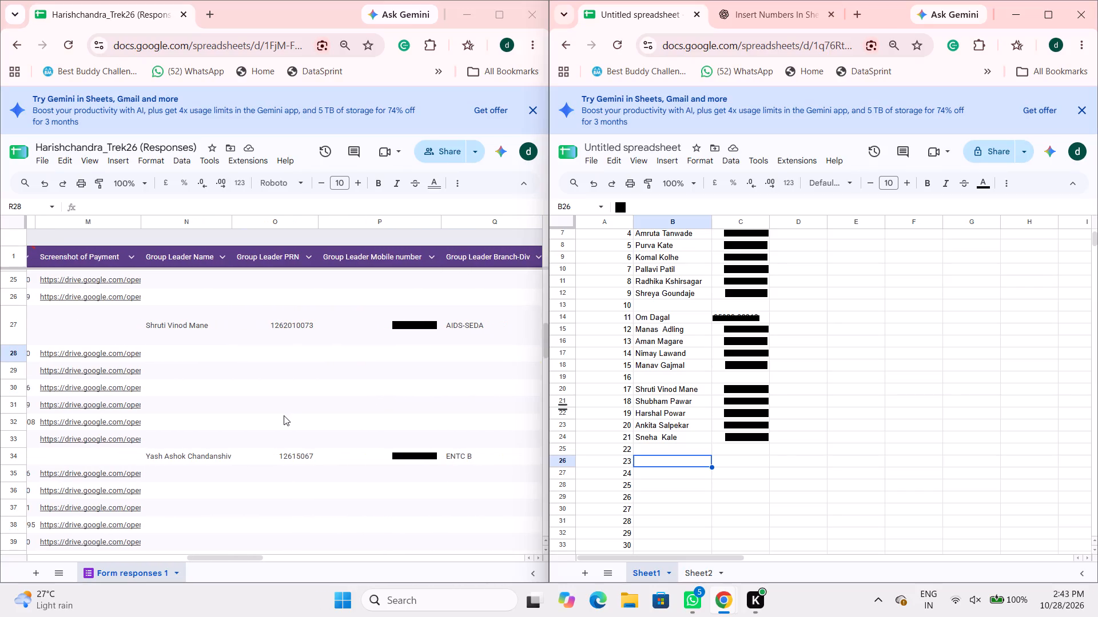
pyautogui.scroll(6, 284, 415)
pyautogui.scroll(-4, 284, 415)
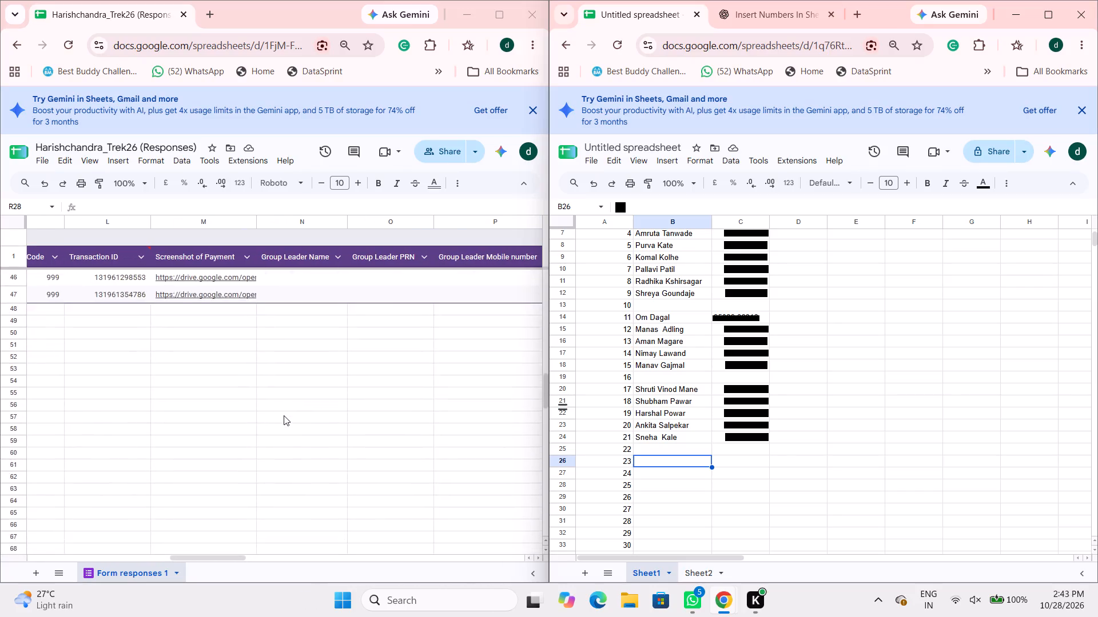
pyautogui.scroll(4, 284, 415)
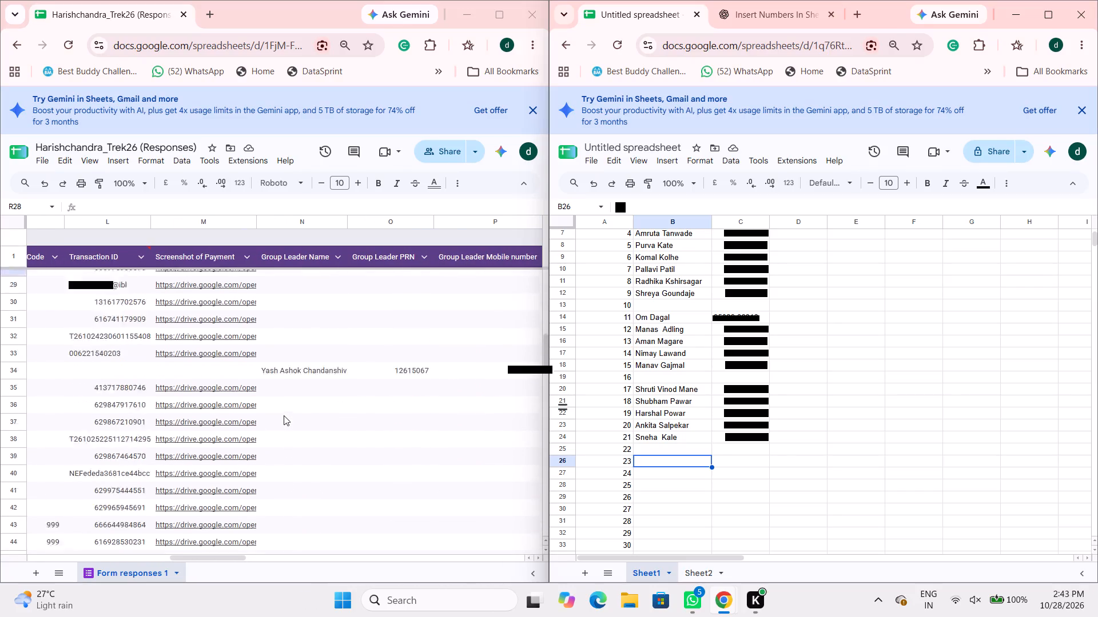
pyautogui.scroll(1, 284, 415)
pyautogui.doubleClick(278, 394)
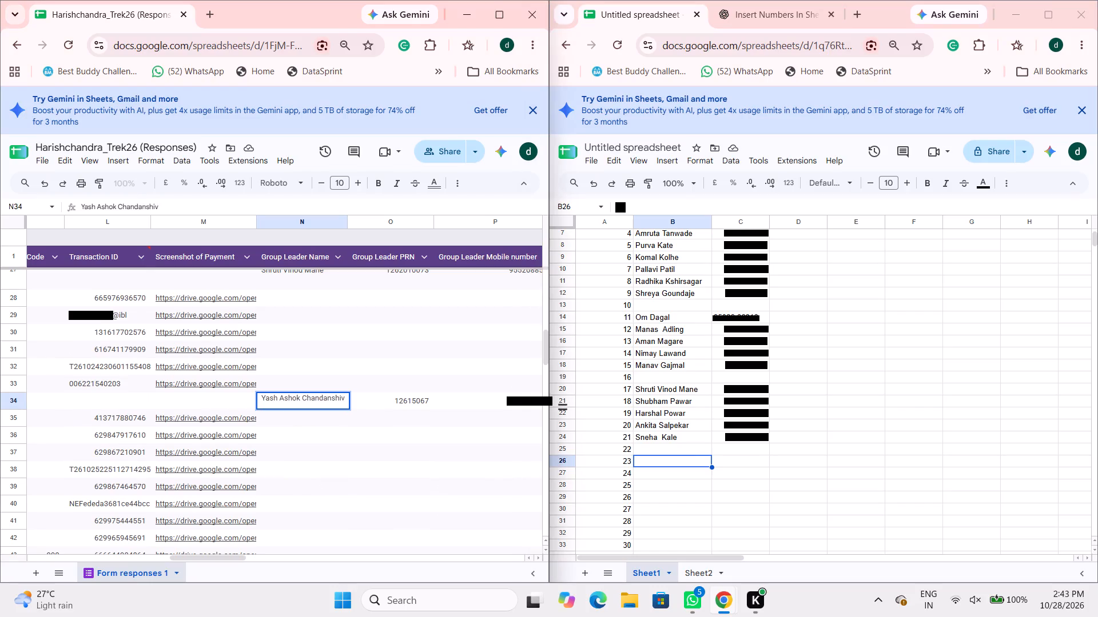
pyautogui.moveTo(262, 398); pyautogui.dragTo(356, 398)
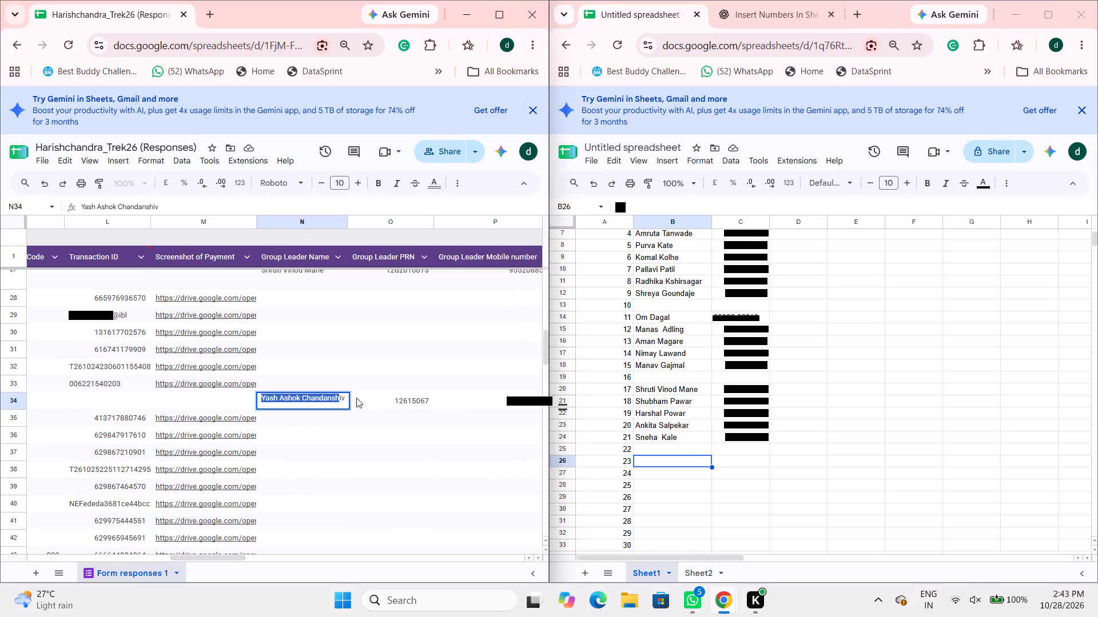
pyautogui.hotkey('ctrl', 'c')
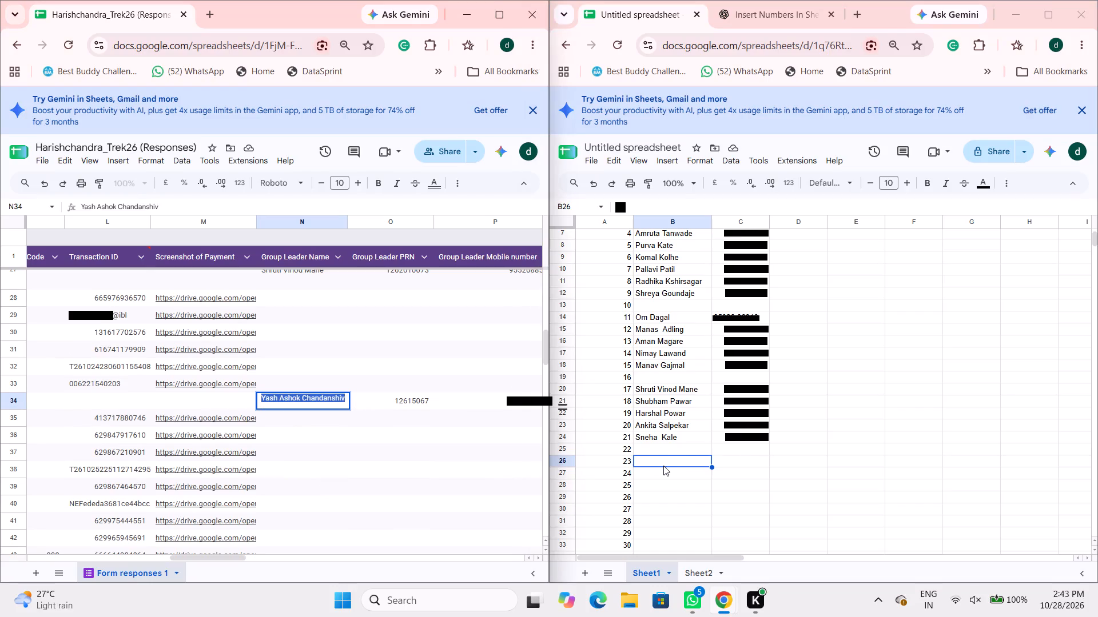
pyautogui.doubleClick(655, 462)
pyautogui.hotkey('ctrl', 'v')
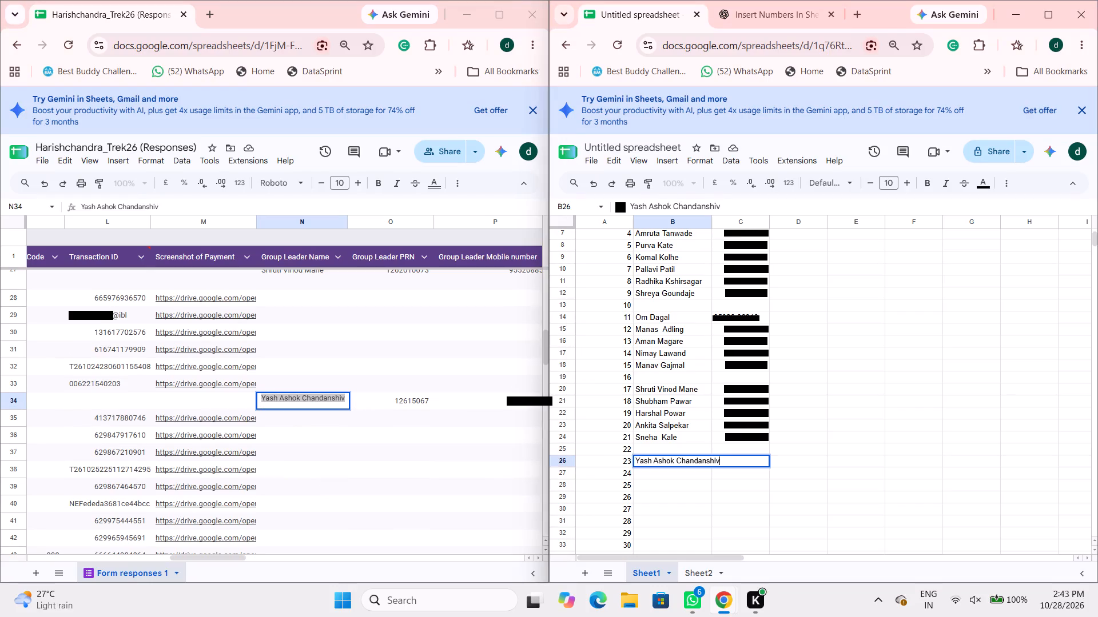
# Remove the middle name from the passenger name in B26, keeping only the first name and surname.
pyautogui.click(677, 463)
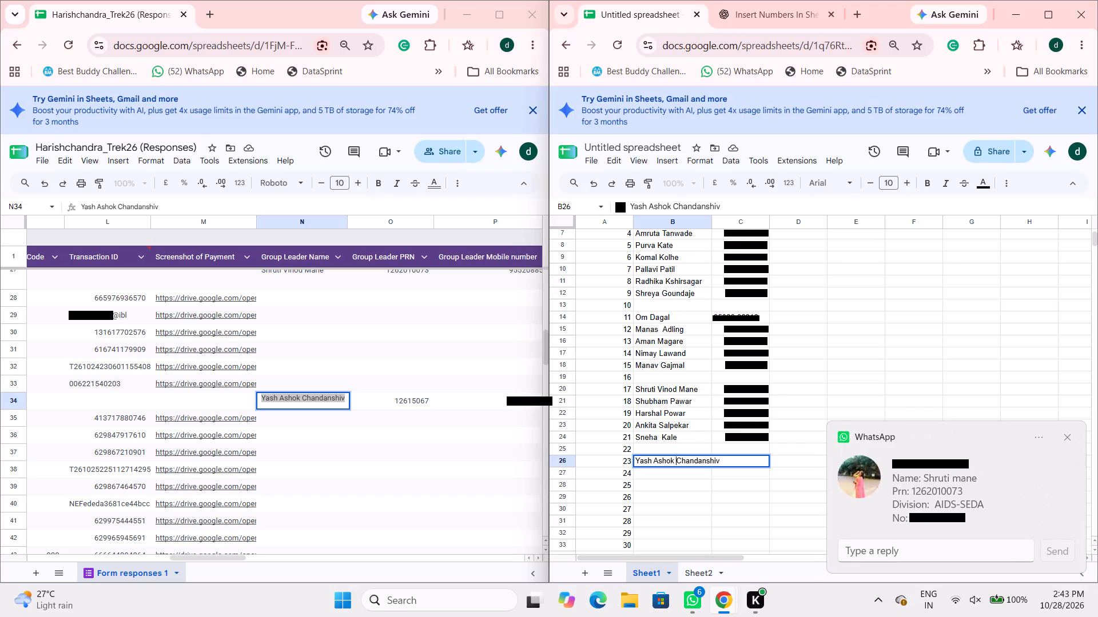
pyautogui.press('BackSpace')
pyautogui.press('BackSpace')
pyautogui.press('BackSpace')
pyautogui.press('BackSpace')
pyautogui.press('BackSpace')
pyautogui.press('BackSpace')
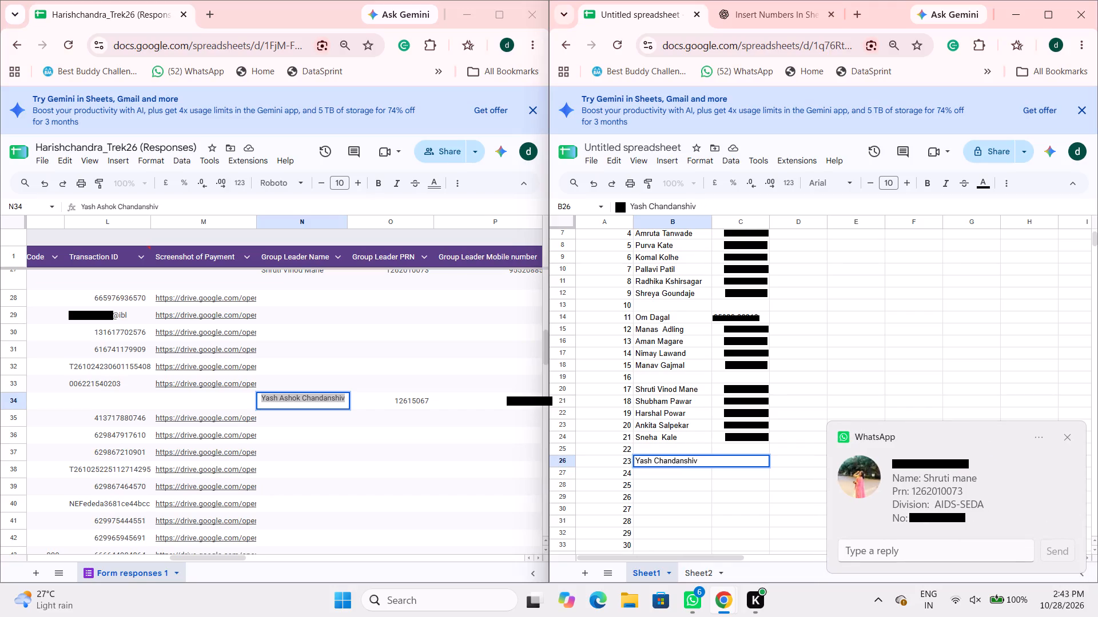
pyautogui.click(741, 496)
# Copy the group leader's mobile number from row 34 of the responses into C26 beside the passenger's name.
pyautogui.click(739, 467)
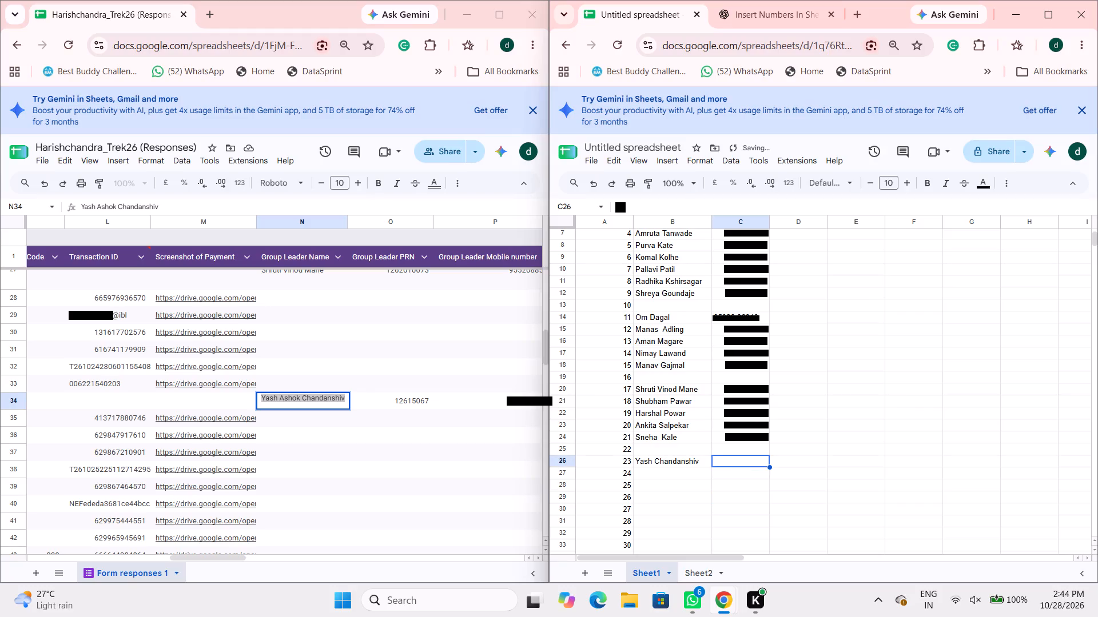
pyautogui.hscroll(-2, 427, 396)
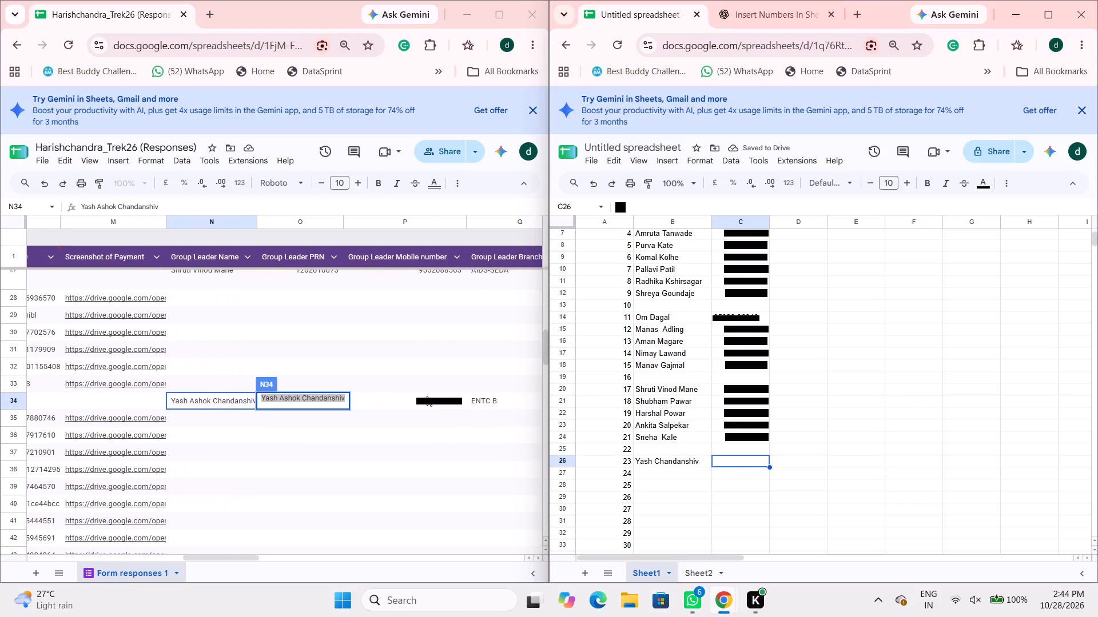
pyautogui.tripleClick(427, 397)
pyautogui.hotkey('ctrl', 'c')
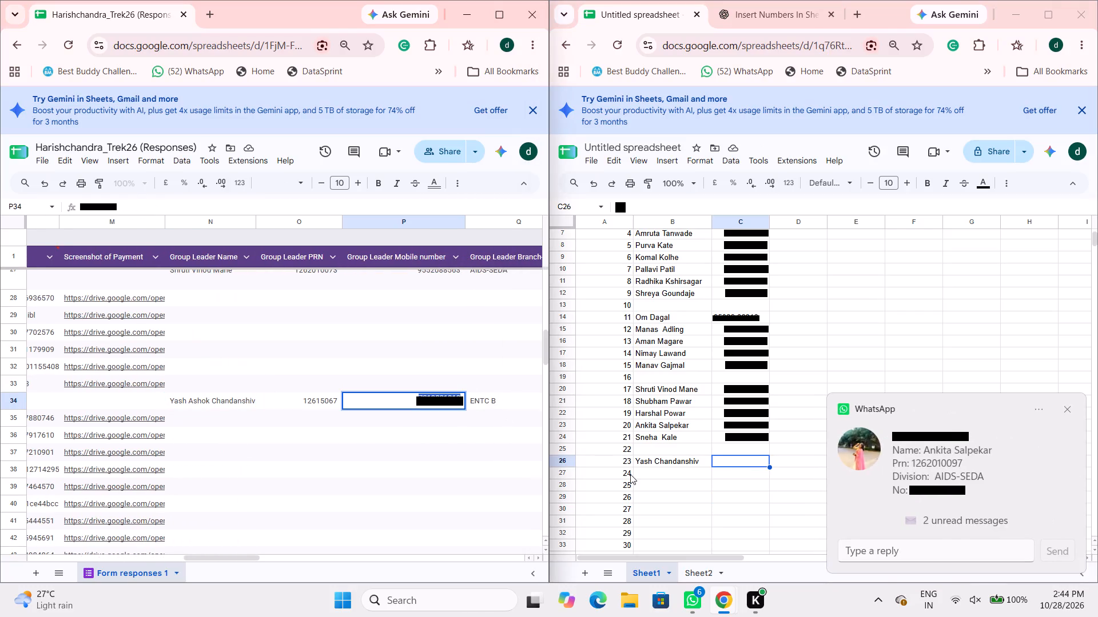
pyautogui.doubleClick(731, 460)
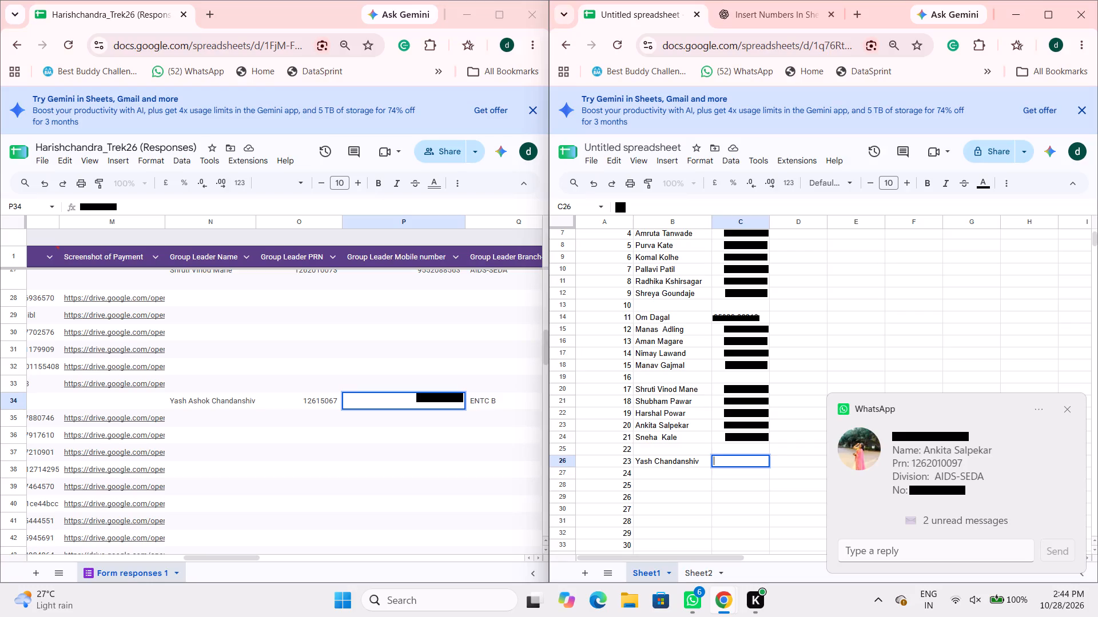
pyautogui.hotkey('ctrl', 'v')
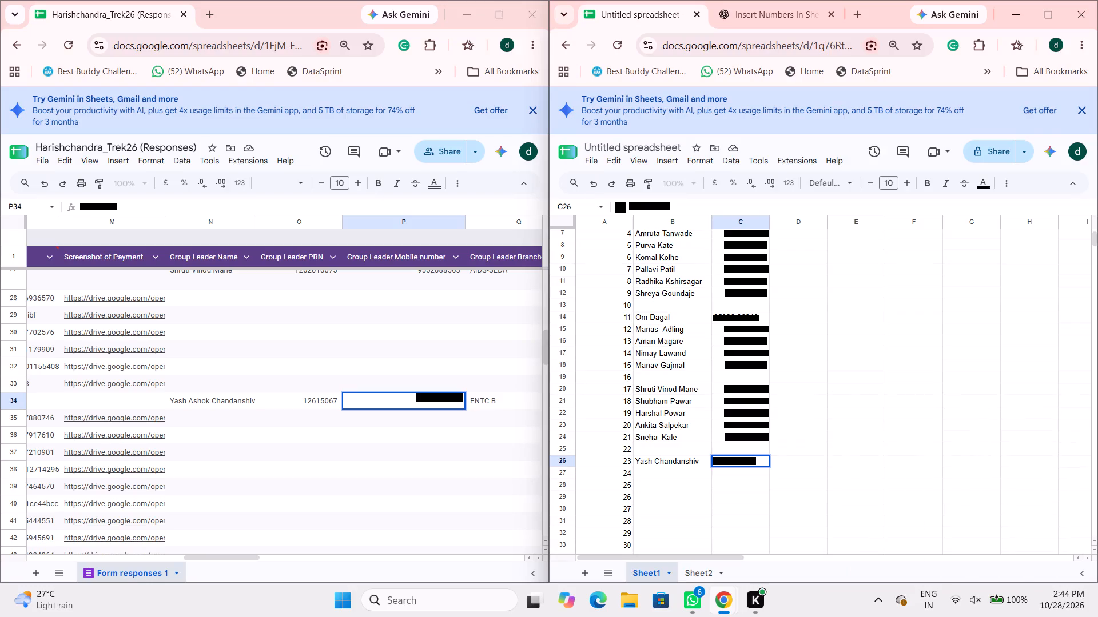
# Copy only the name from Details of Member 2 in response row 34 into cell B27 of the passenger list.
pyautogui.click(647, 473)
pyautogui.hscroll(-2, 472, 413)
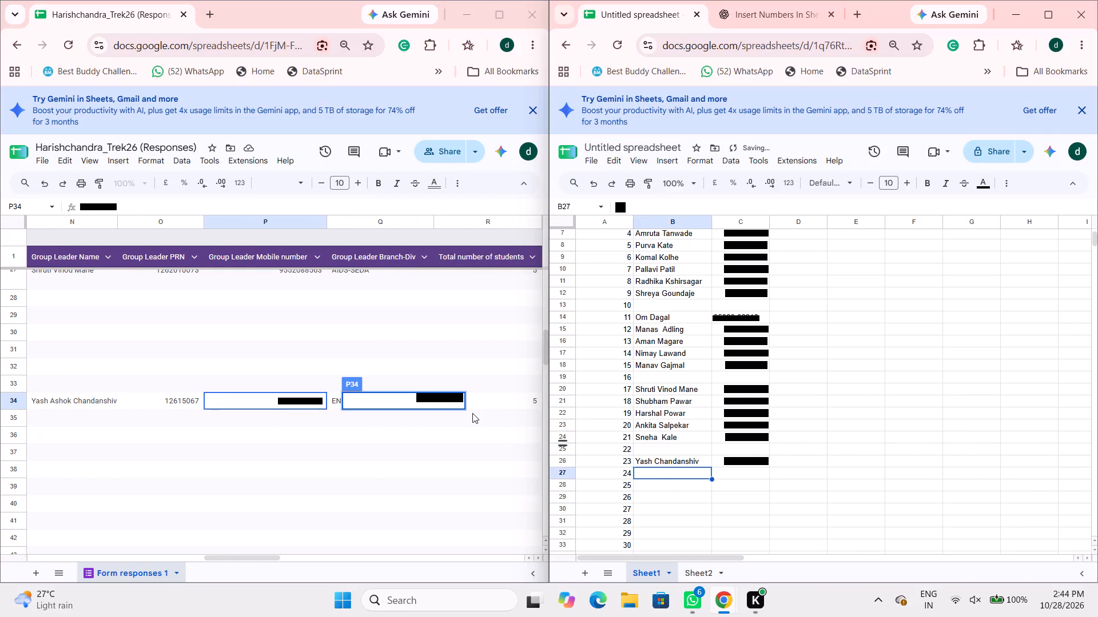
pyautogui.click(472, 413)
pyautogui.scroll(1, 472, 413)
pyautogui.hscroll(-1, 472, 413)
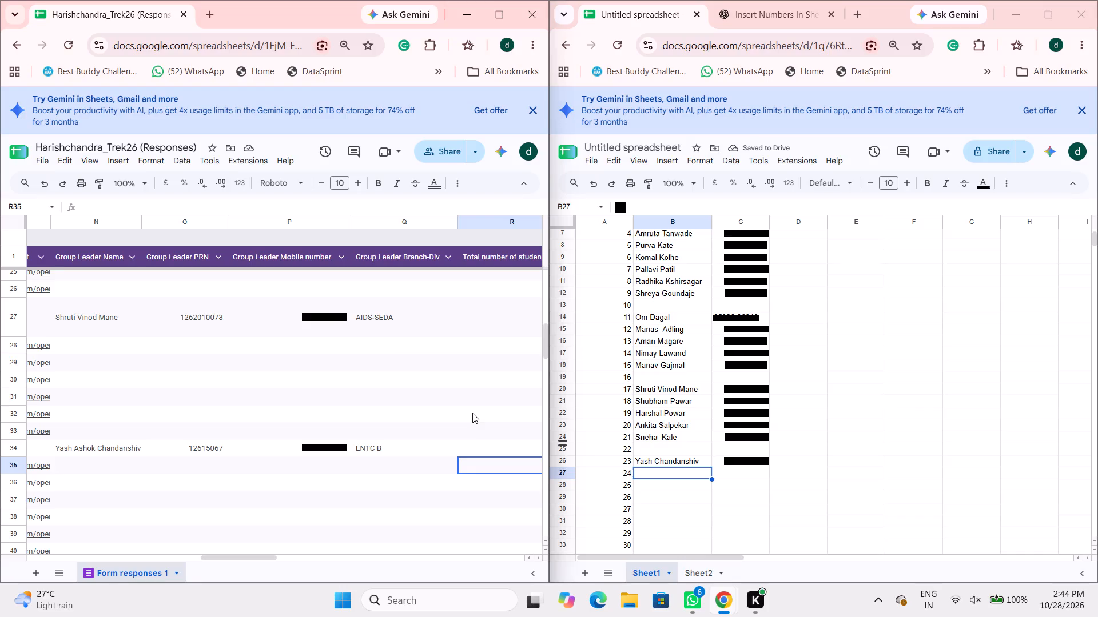
pyautogui.hscroll(-1, 472, 413)
pyautogui.hscroll(-1, 385, 423)
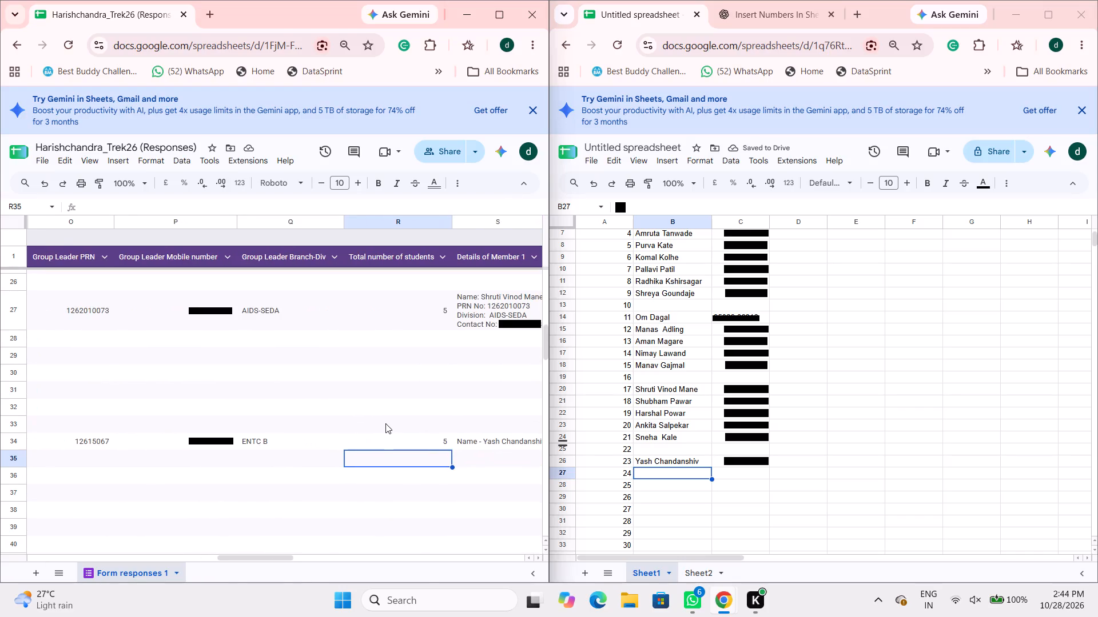
pyautogui.hscroll(-2, 372, 429)
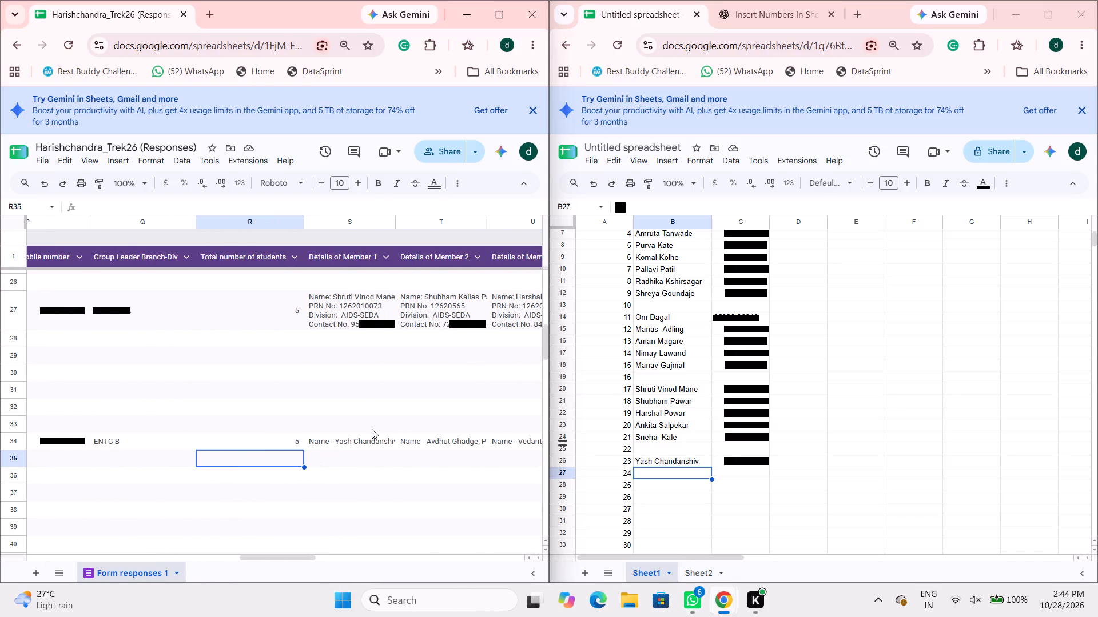
pyautogui.hscroll(1, 372, 441)
pyautogui.hscroll(-1, 372, 441)
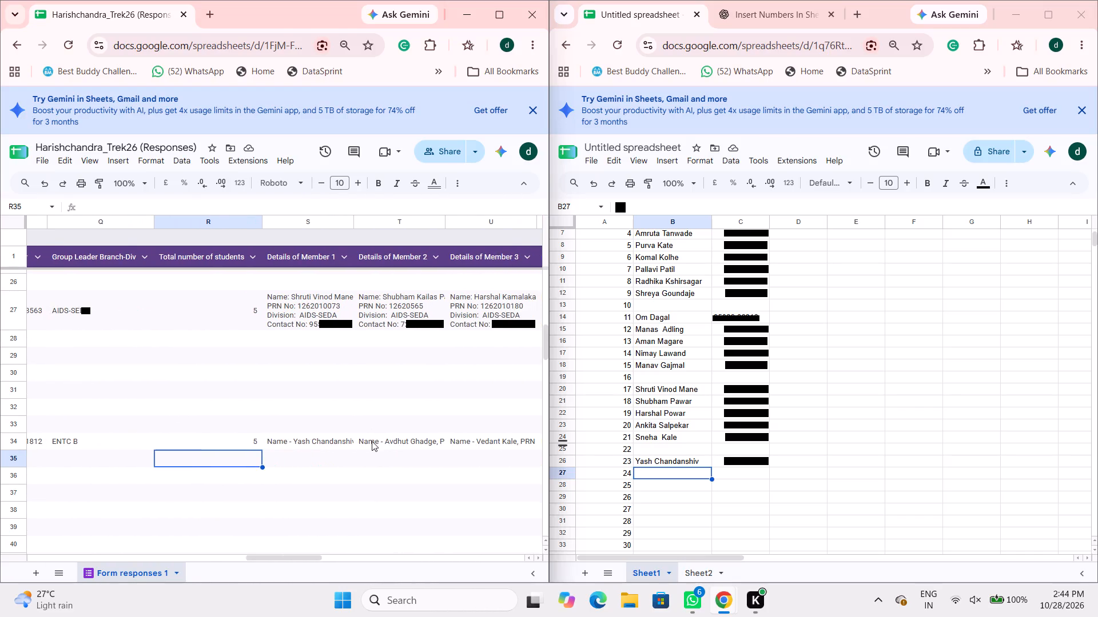
pyautogui.hscroll(-2, 372, 441)
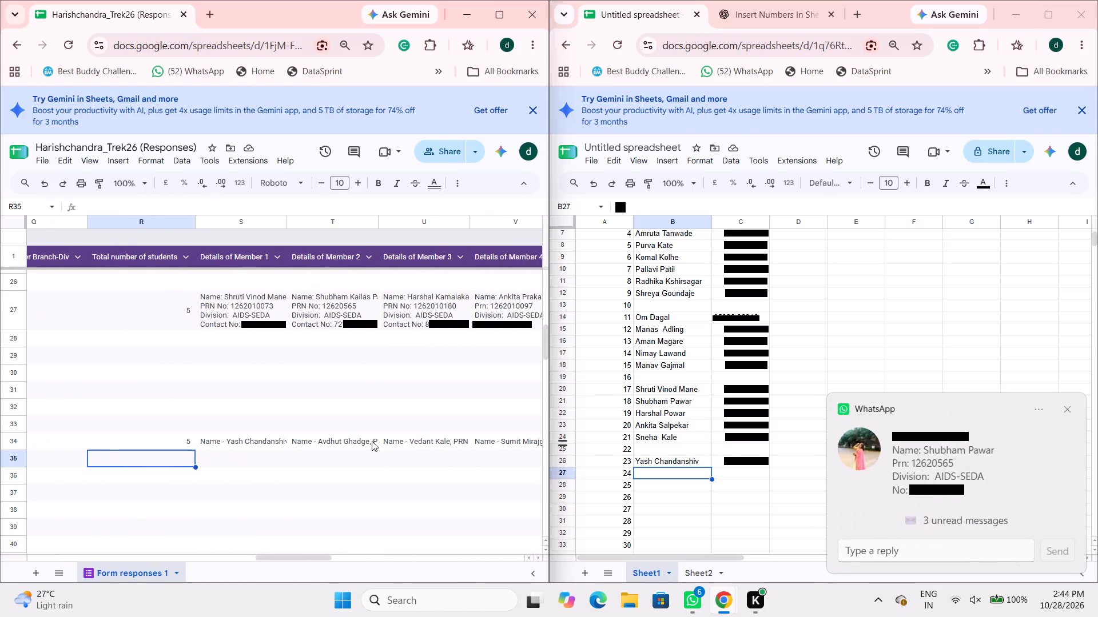
pyautogui.hscroll(-1, 420, 444)
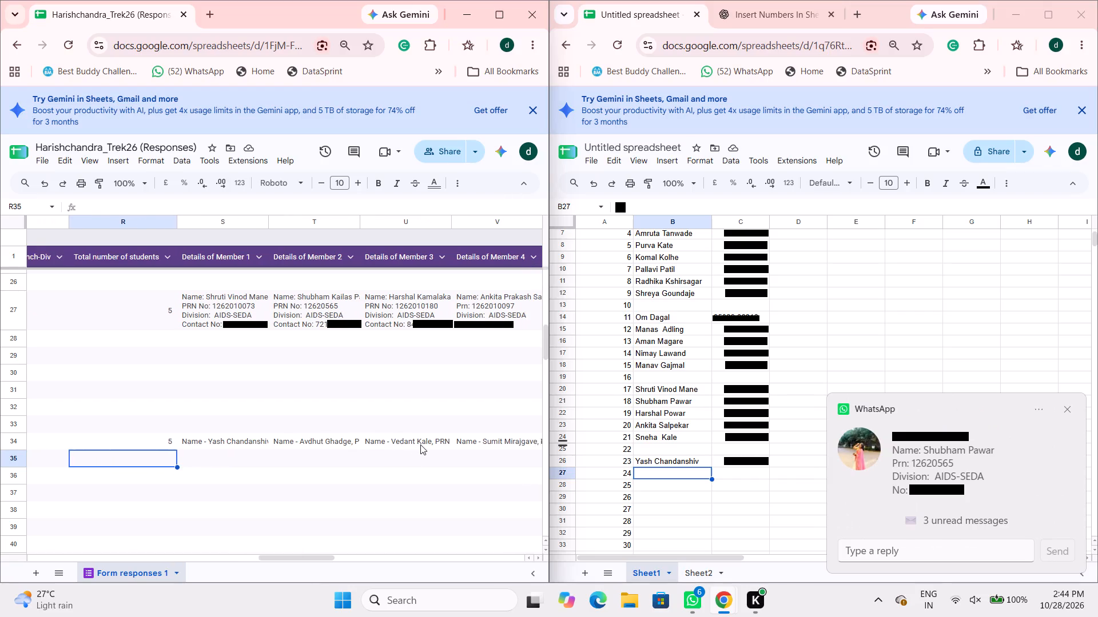
pyautogui.hscroll(-2, 420, 444)
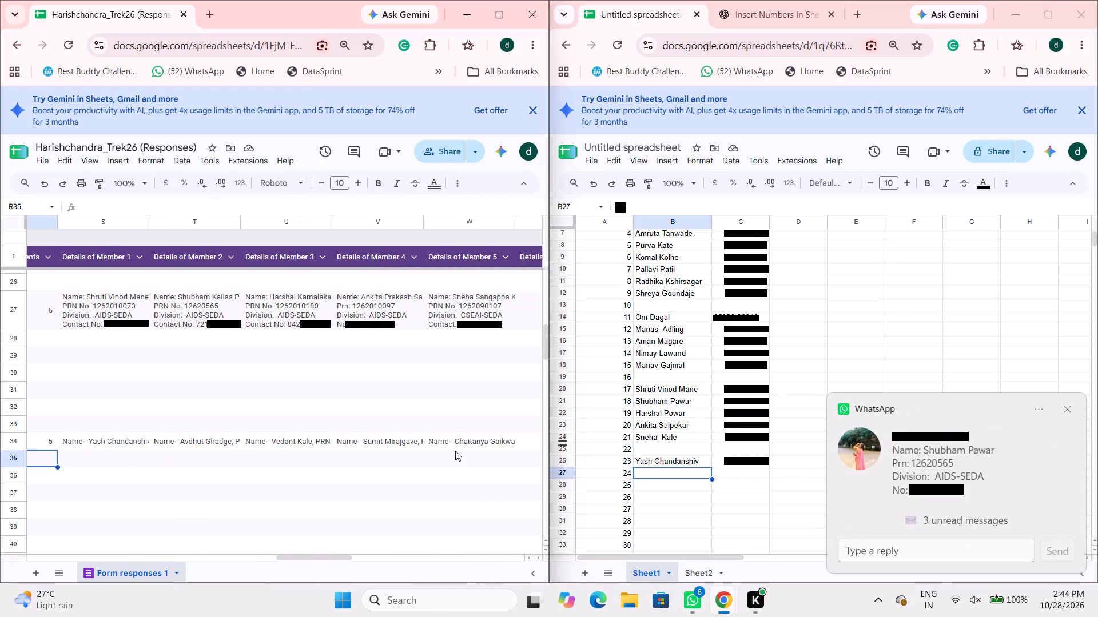
pyautogui.hscroll(3, 437, 448)
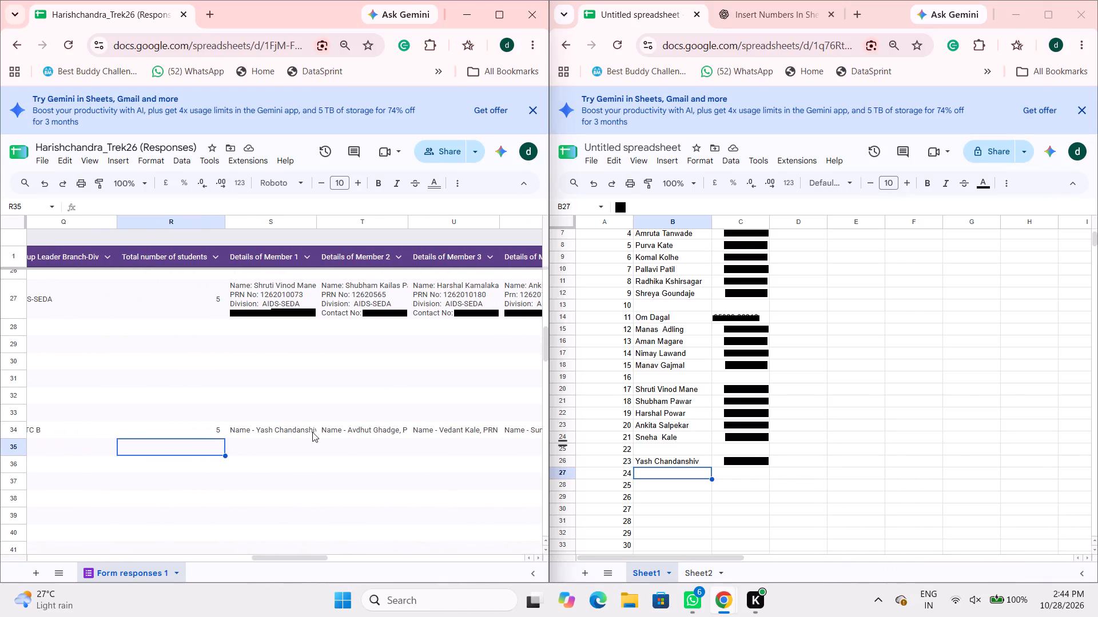
pyautogui.click(301, 432)
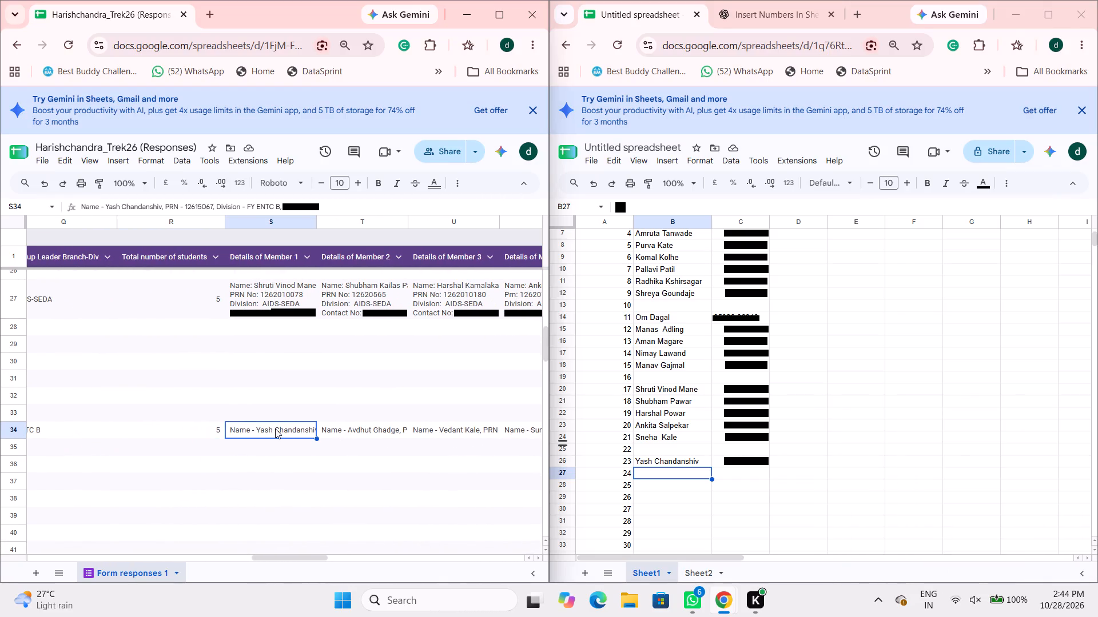
pyautogui.tripleClick(346, 427)
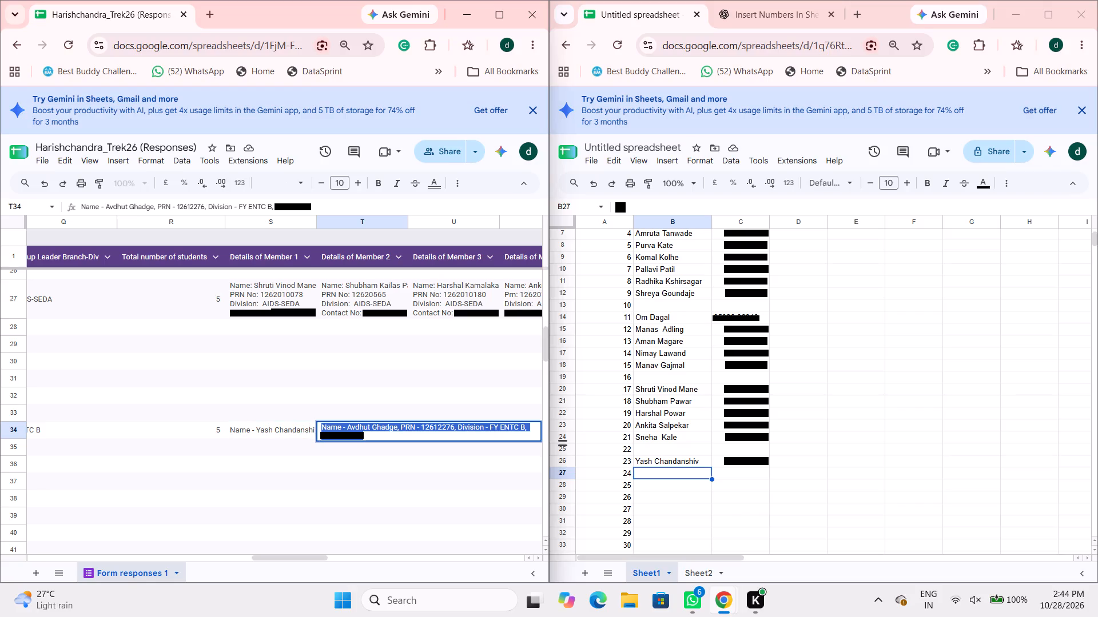
pyautogui.click(351, 429)
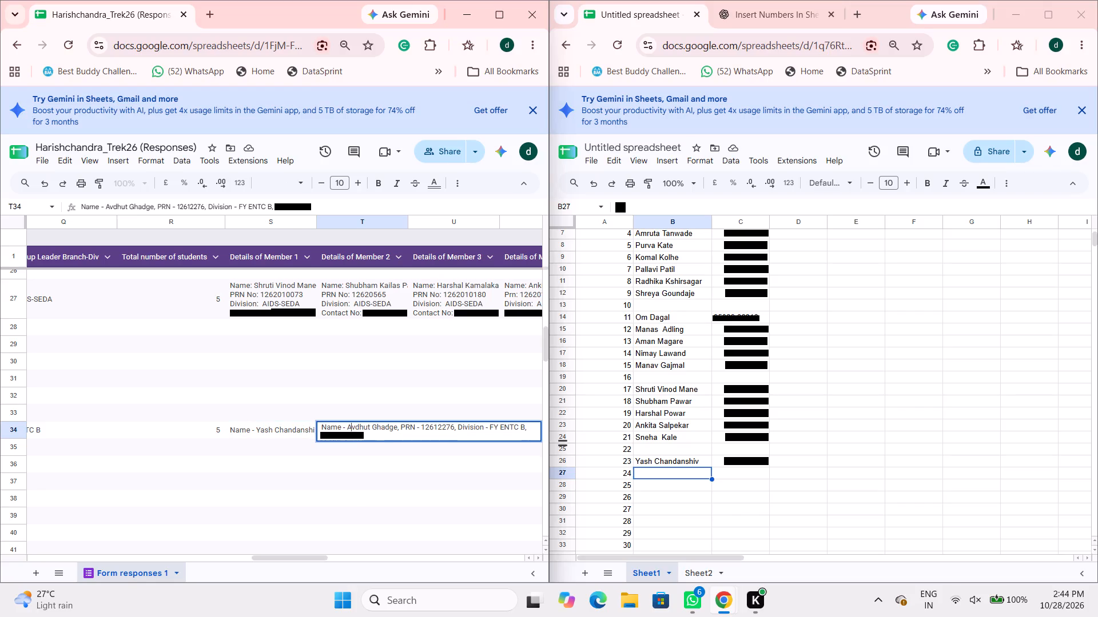
pyautogui.moveTo(347, 427); pyautogui.dragTo(397, 430)
pyautogui.hotkey('ctrl', 'c')
pyautogui.click(681, 473)
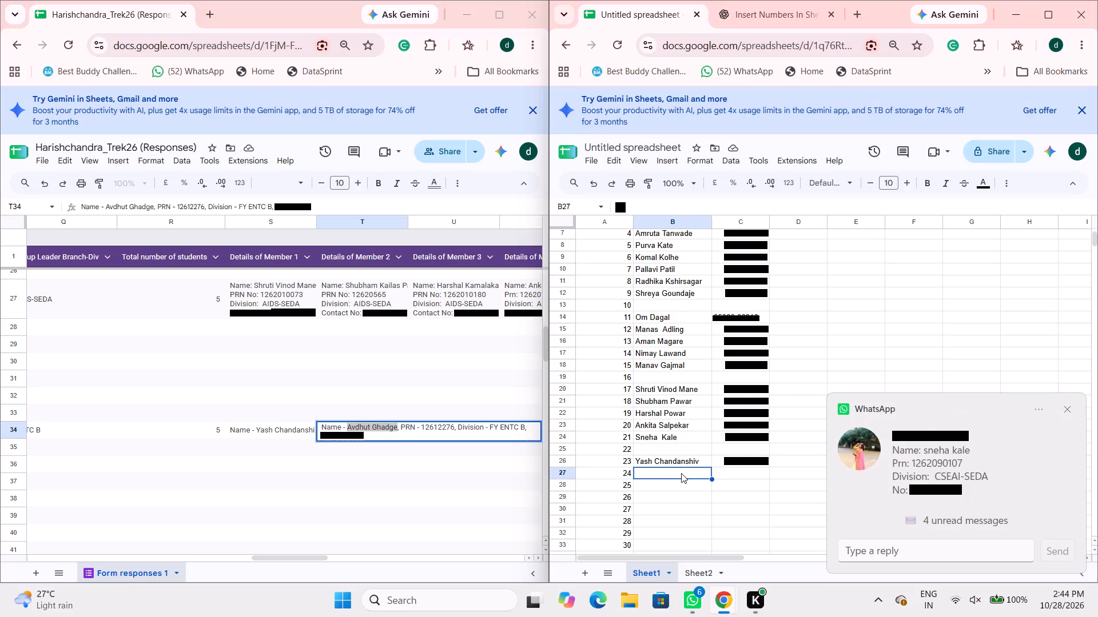
pyautogui.doubleClick(653, 472)
pyautogui.hotkey('ctrl', 'v')
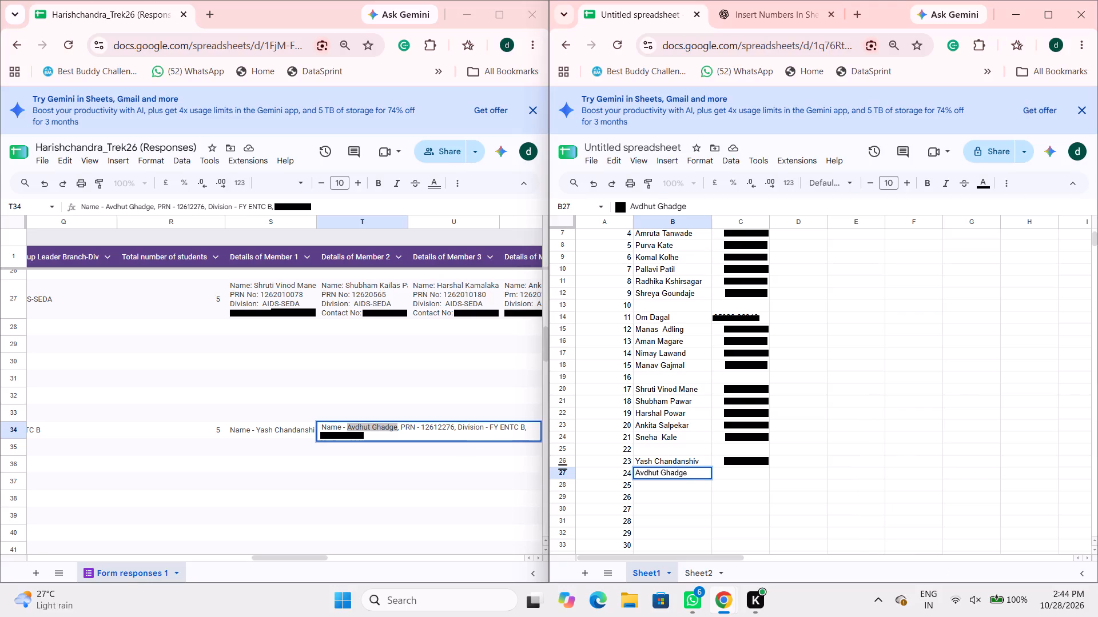
# Copy the phone number from Details of Member 2 in response row 34 into cell C27.
pyautogui.doubleClick(350, 436)
pyautogui.hotkey('ctrl', 'c')
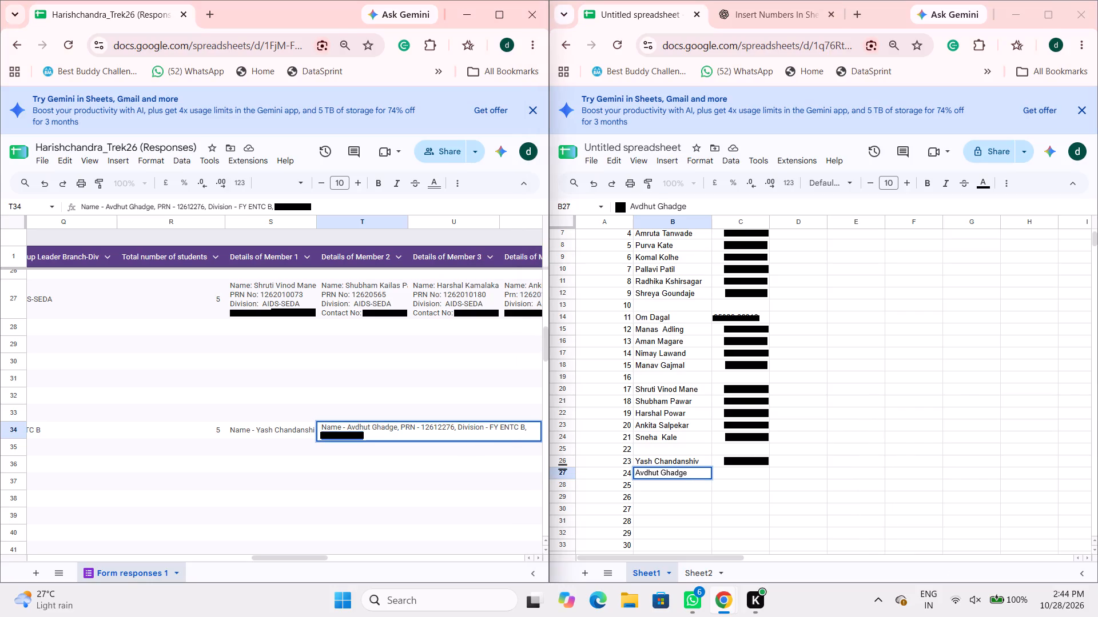
pyautogui.click(737, 476)
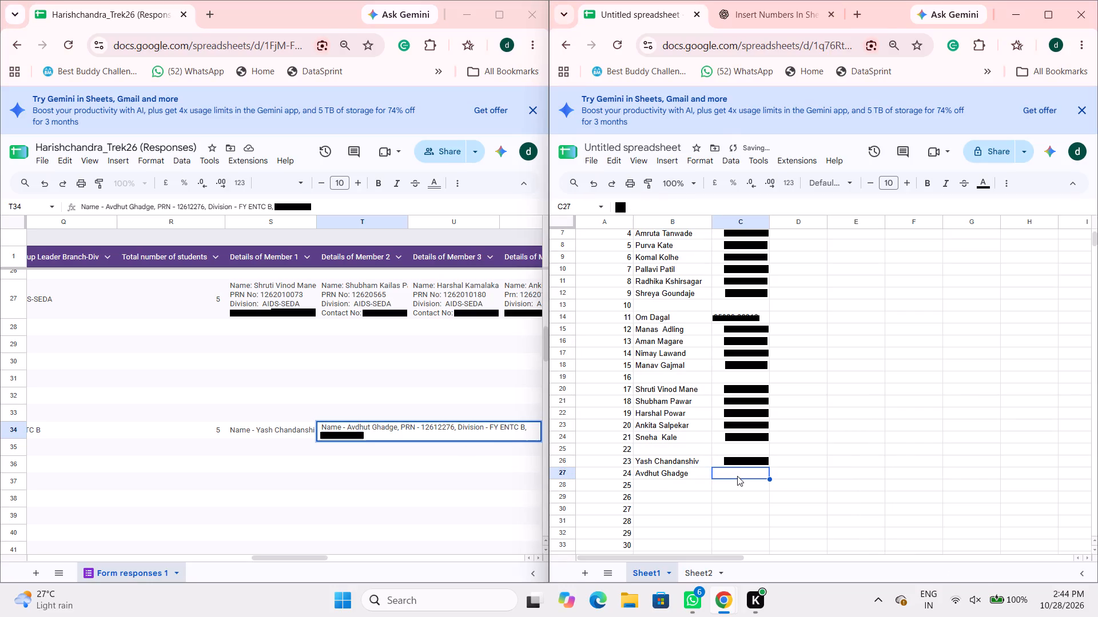
pyautogui.hotkey('ctrl', 'v')
# Copy only the name from Details of Member 3 in response row 34 for cell B28 of the passenger list.
pyautogui.click(658, 483)
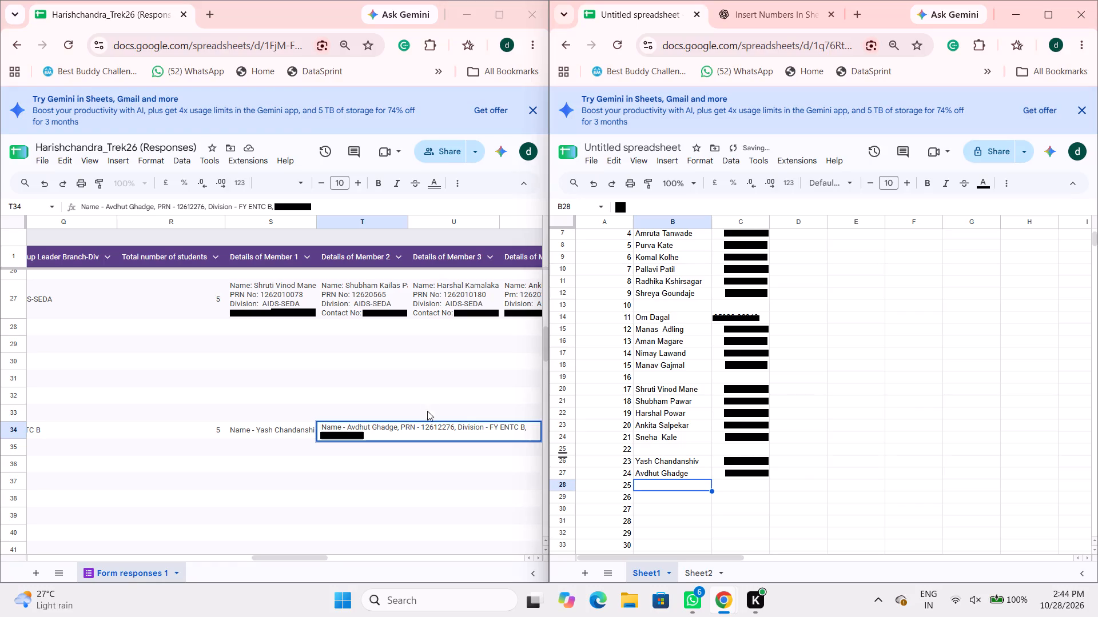
pyautogui.click(438, 443)
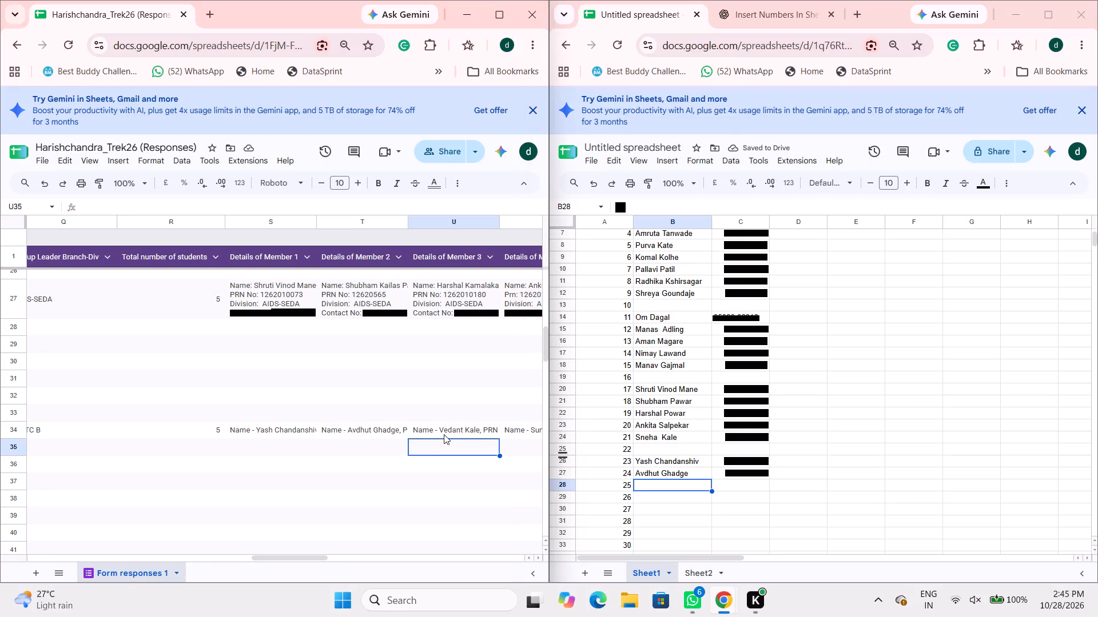
pyautogui.click(444, 434)
pyautogui.doubleClick(444, 434)
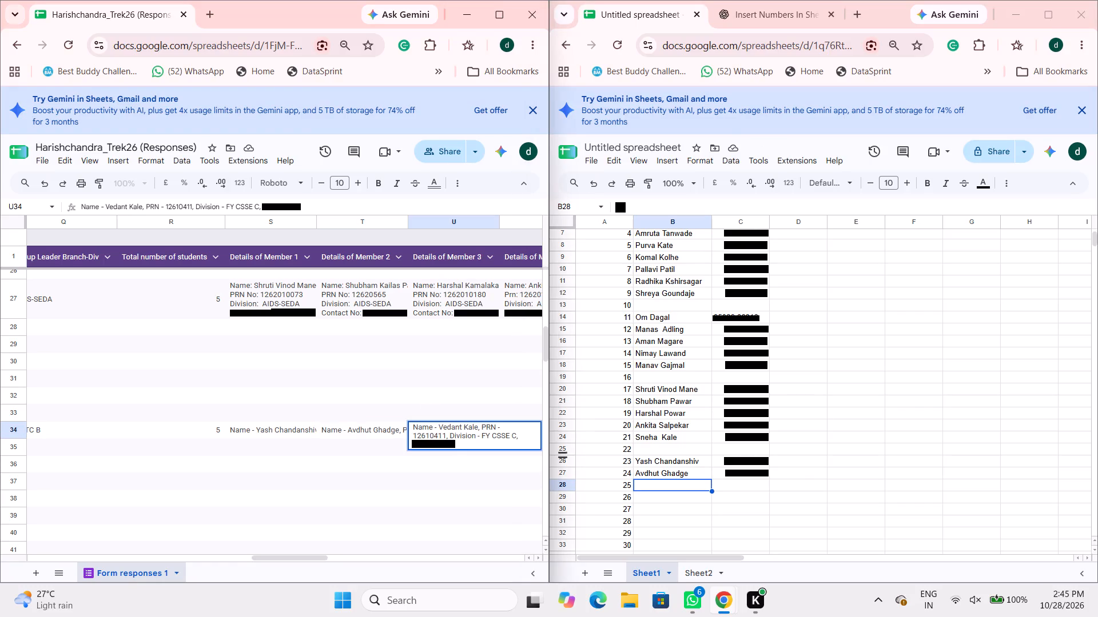
pyautogui.moveTo(438, 428); pyautogui.dragTo(475, 431)
pyautogui.moveTo(475, 431); pyautogui.dragTo(476, 430)
pyautogui.hotkey('ctrl', 'c')
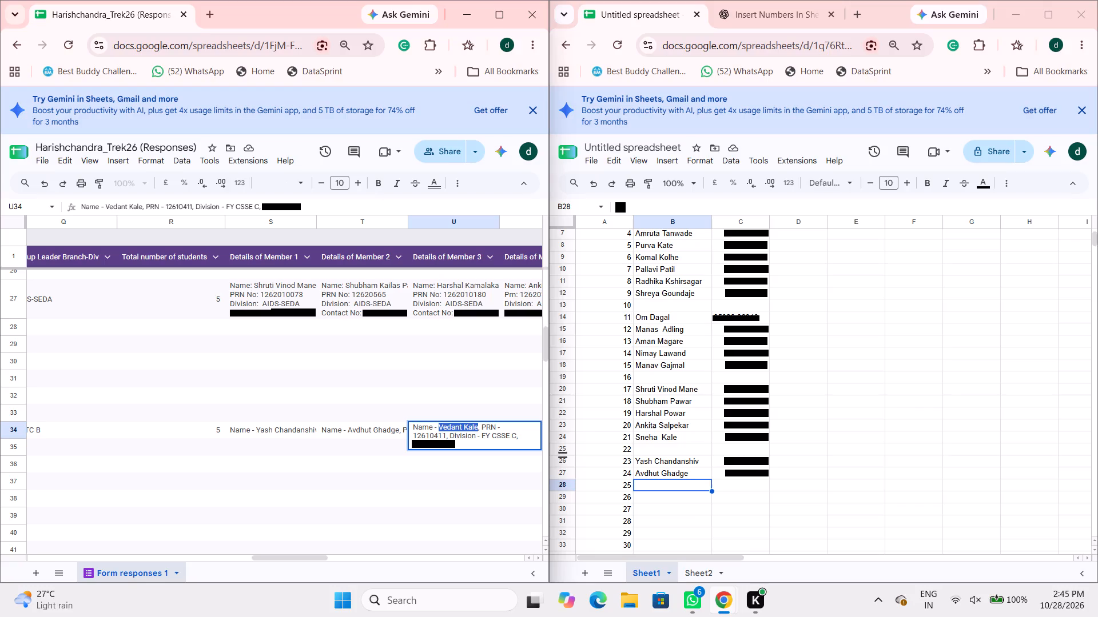
# Paste the copied Member 3 name into cell B28 of the passenger list.
pyautogui.click(657, 482)
pyautogui.tripleClick(653, 483)
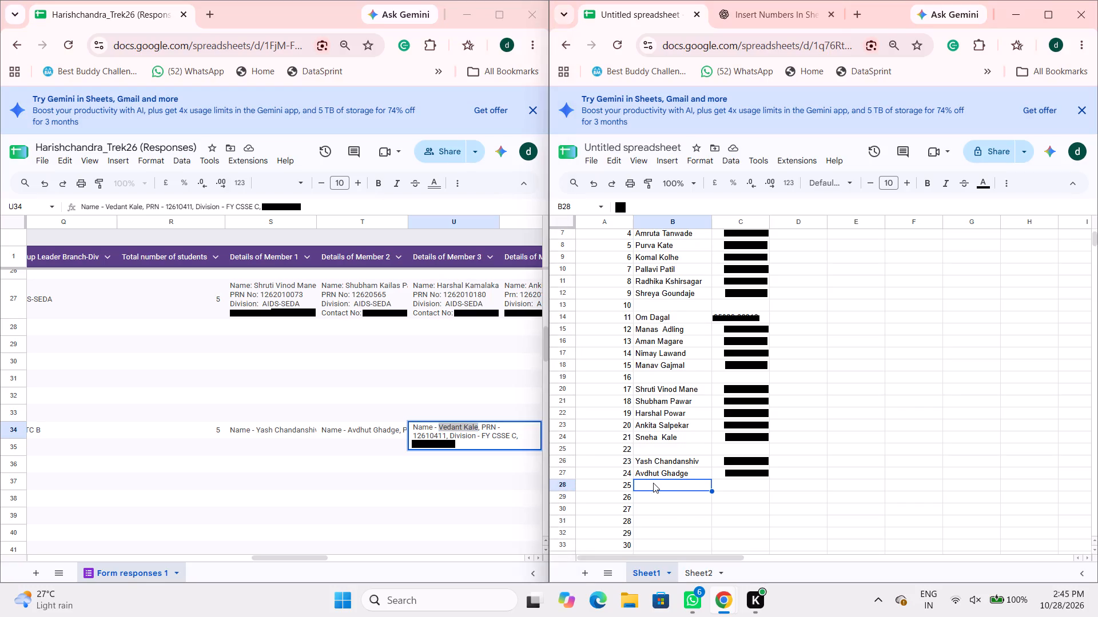
pyautogui.hotkey('ctrl', 'v')
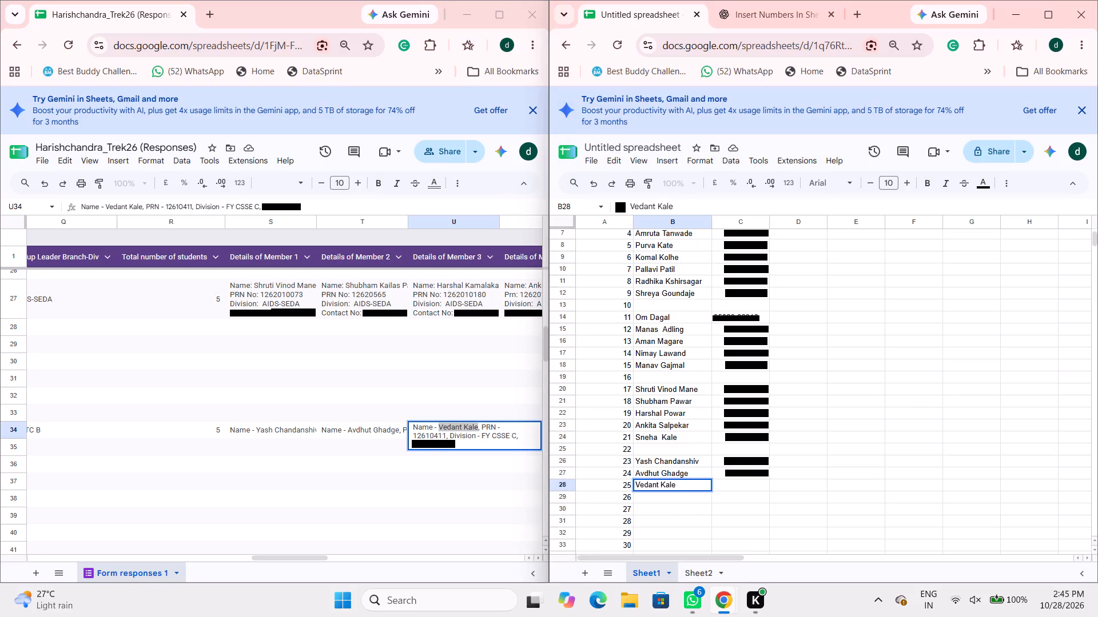
# Copy only the phone number from Details of Member 3 in response row 34 for the passenger list.
pyautogui.moveTo(457, 447); pyautogui.dragTo(445, 445)
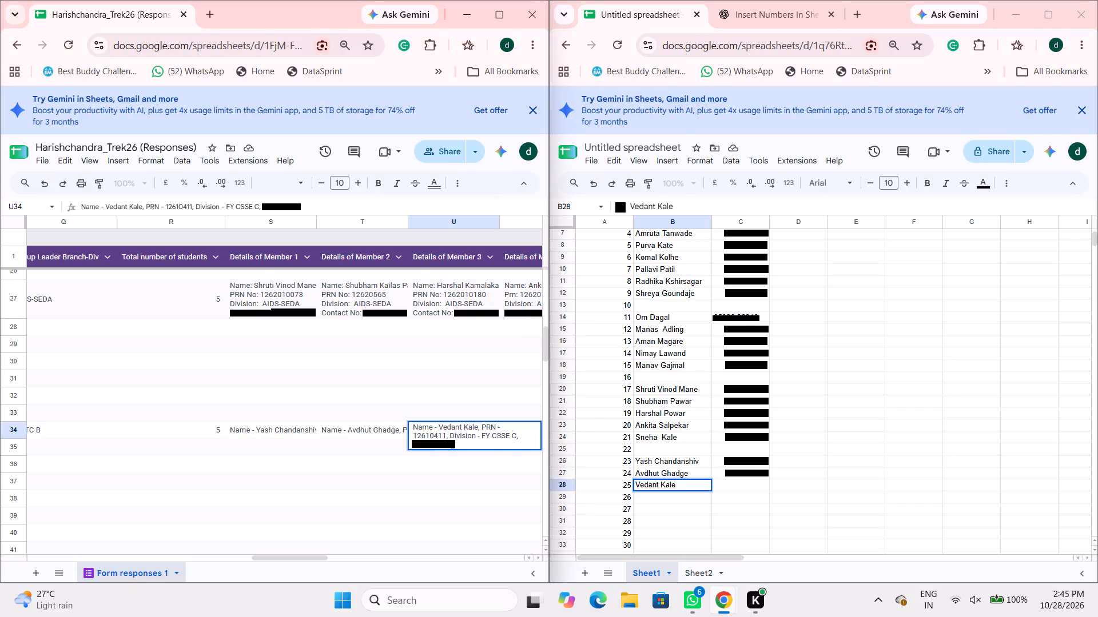
pyautogui.moveTo(445, 445); pyautogui.dragTo(410, 444)
pyautogui.hotkey('ctrl', 'c')
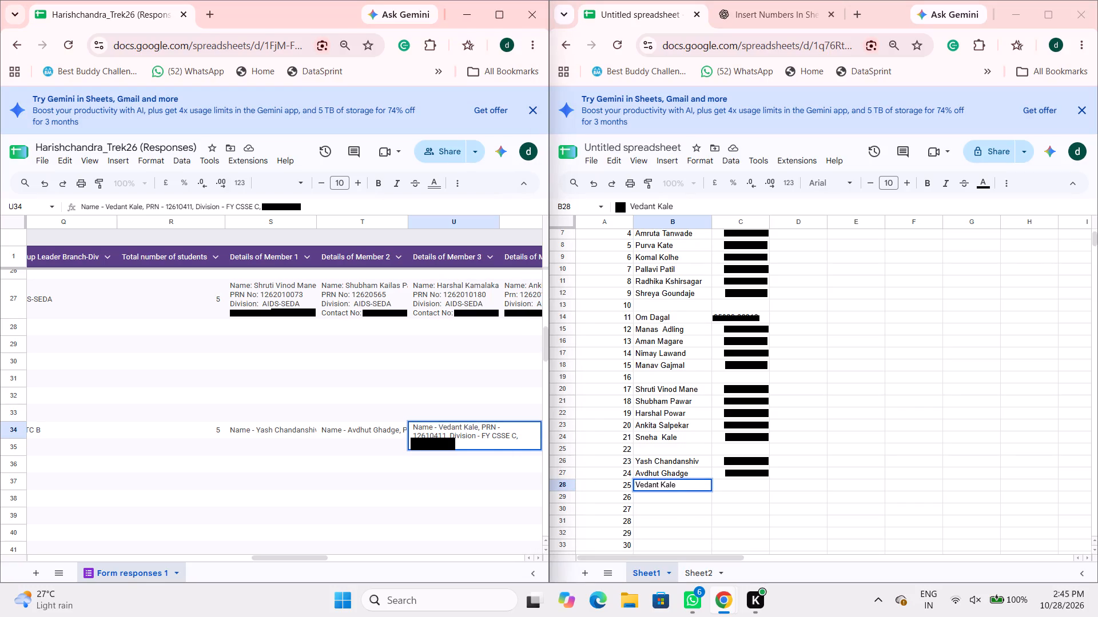
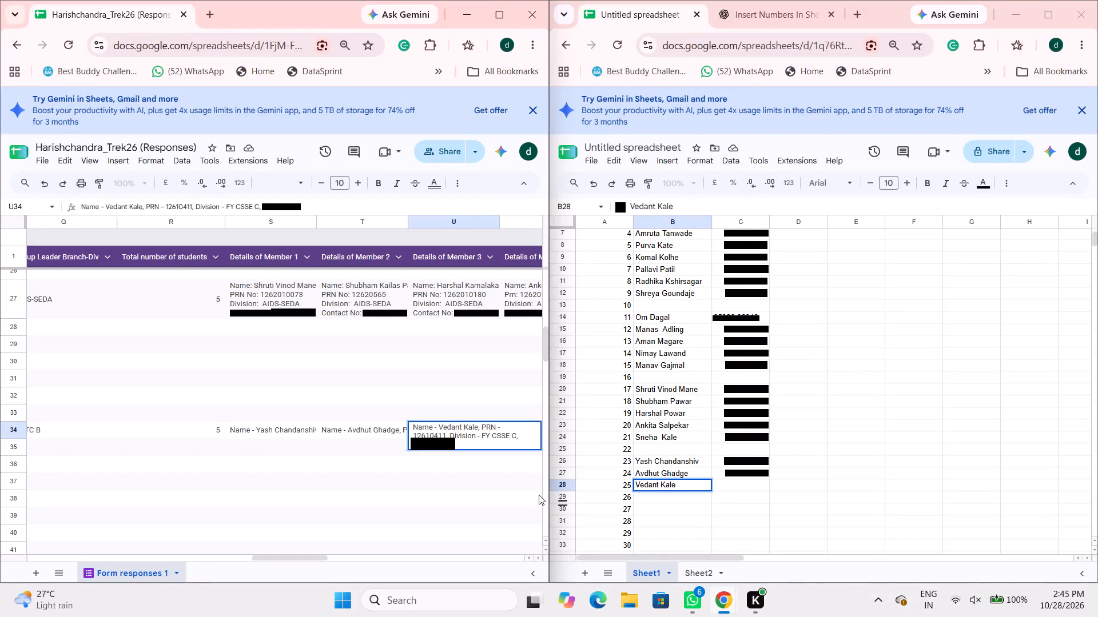
# Finish entering the Member 3 name in cell B28 and move to the adjacent phone number cell C28.
pyautogui.click(734, 483)
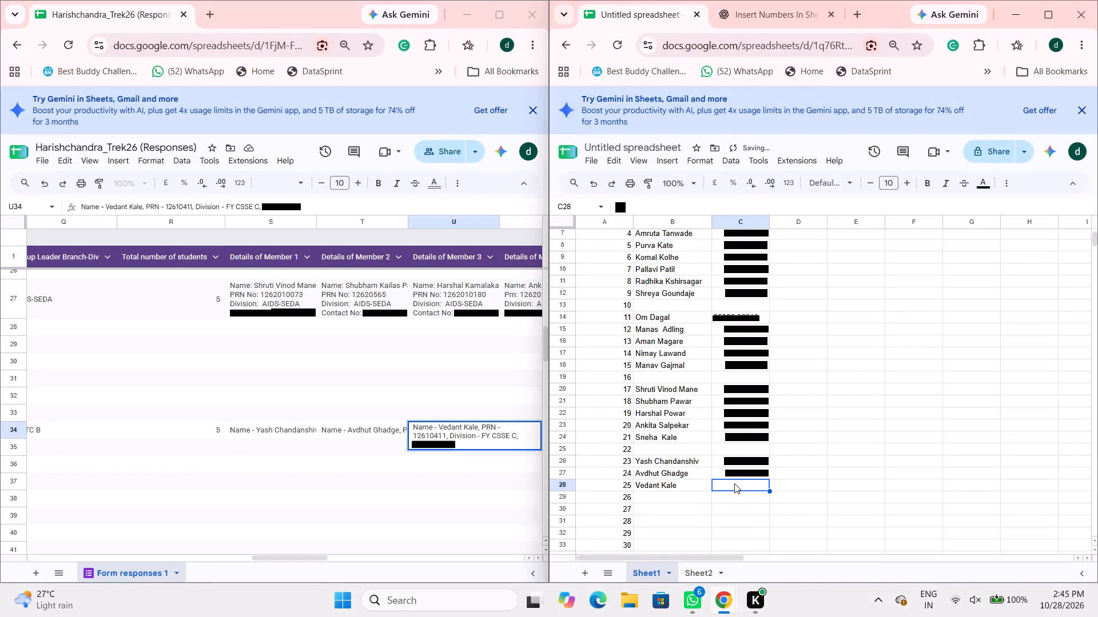
# Paste the copied phone number of Member 3 from response row 34 into cell C28.
pyautogui.hotkey('ctrl', 'v')
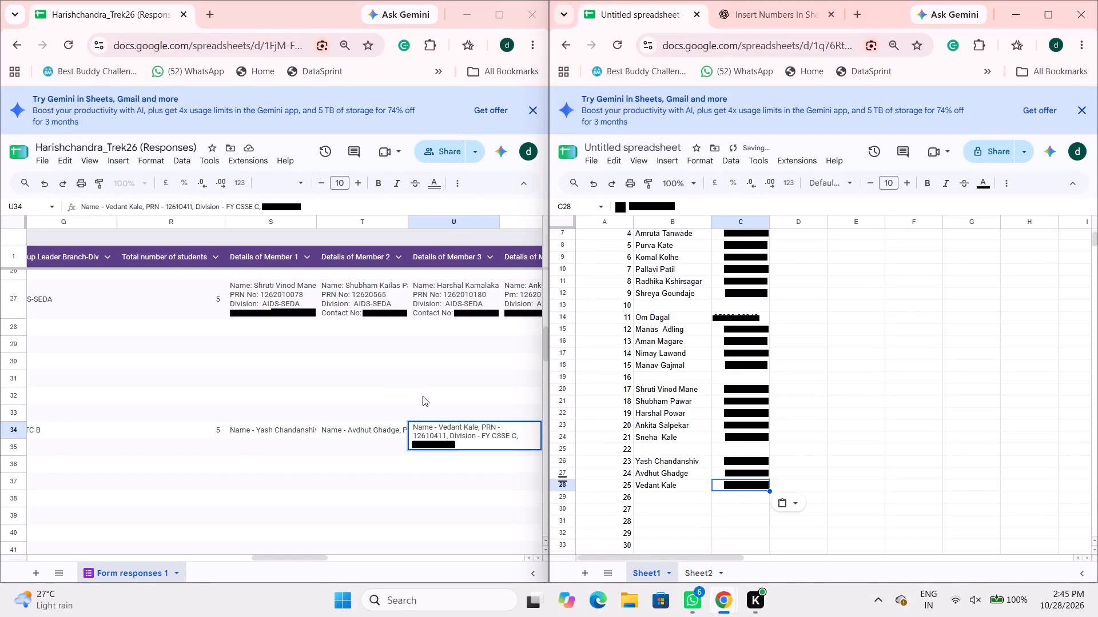
# Copy only the name from Details of Member 4 in response row 34 into cell B29 of the passenger list.
pyautogui.hscroll(-1, 451, 444)
pyautogui.click(469, 477)
pyautogui.hscroll(-1, 469, 477)
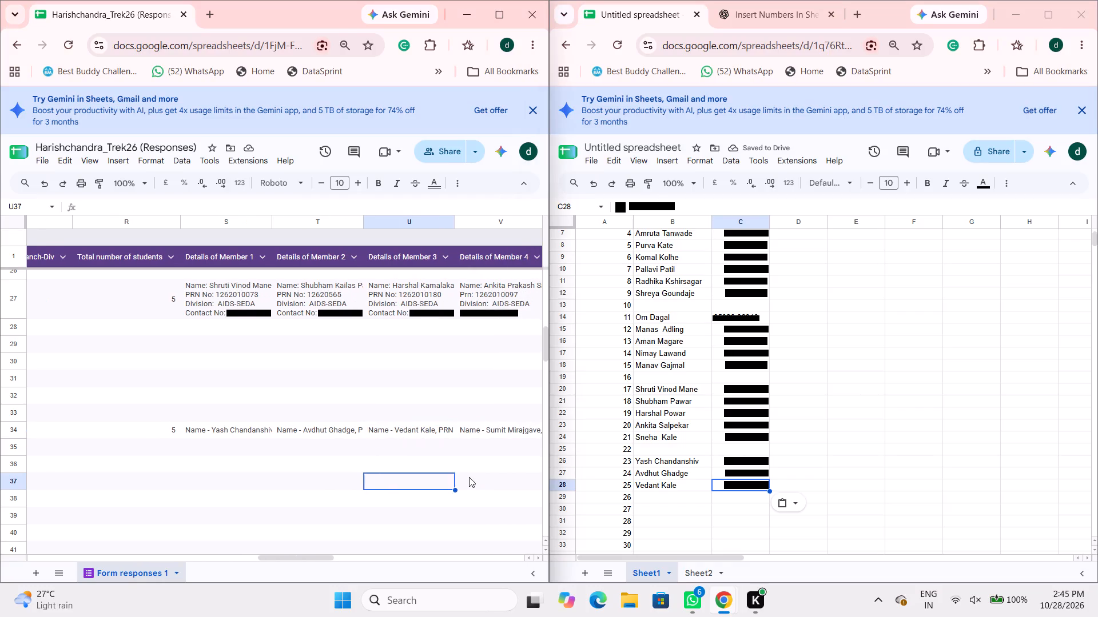
pyautogui.click(518, 424)
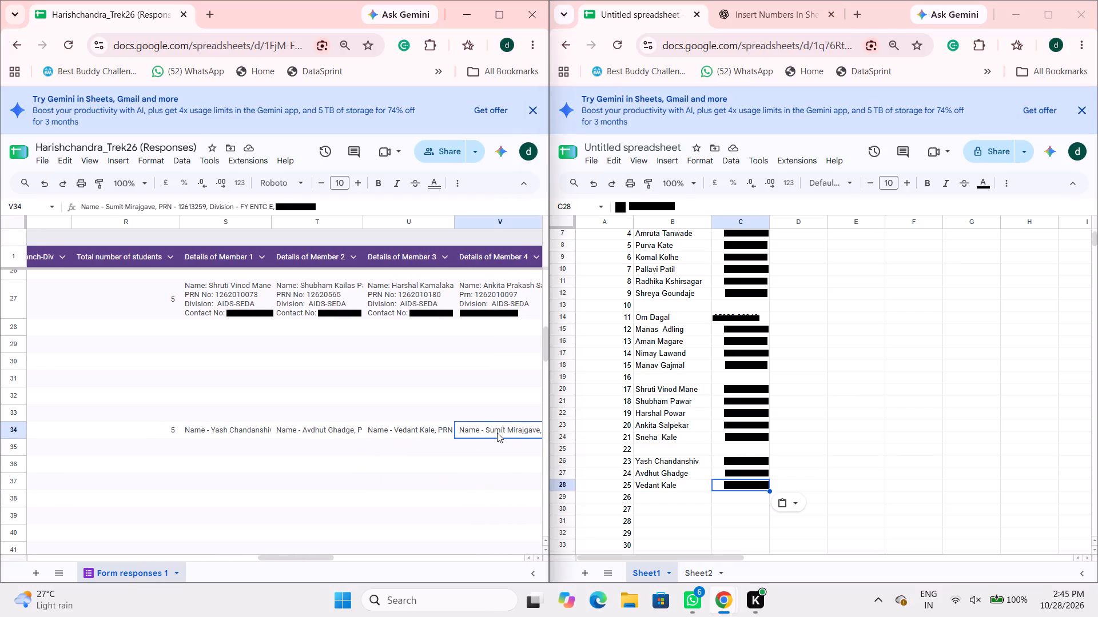
pyautogui.hscroll(-1, 497, 432)
pyautogui.doubleClick(435, 433)
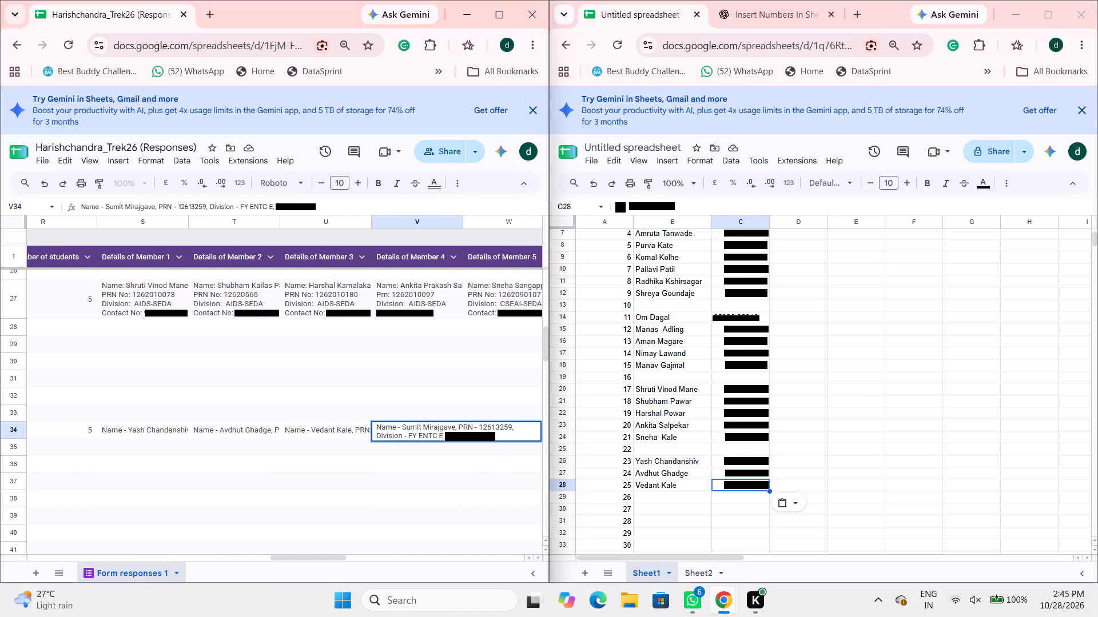
pyautogui.moveTo(403, 428); pyautogui.dragTo(451, 423)
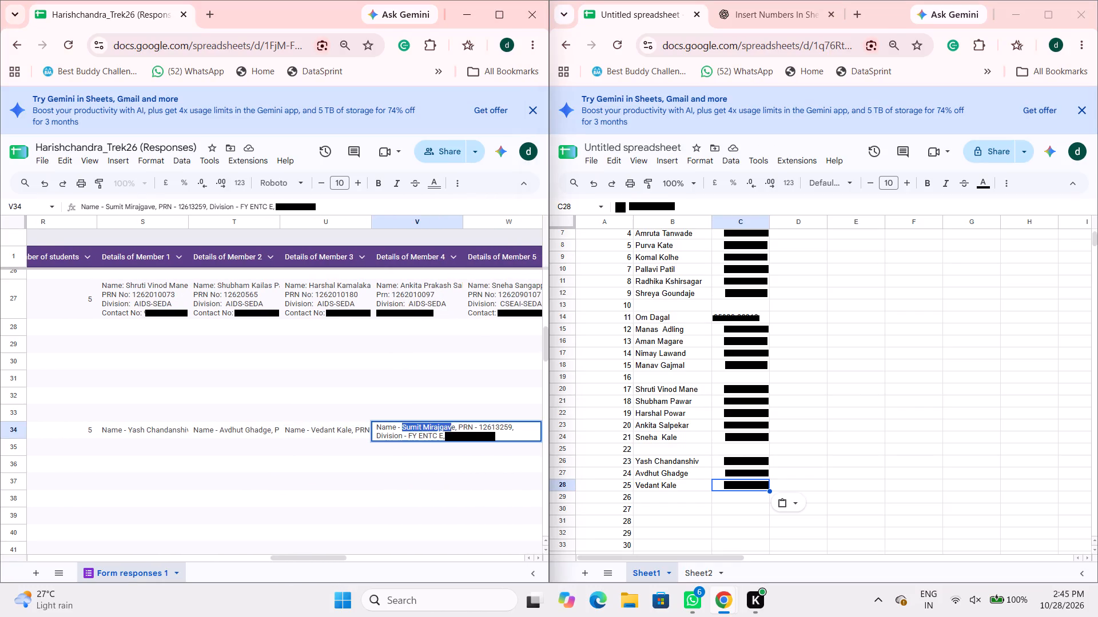
pyautogui.moveTo(451, 423); pyautogui.dragTo(455, 419)
pyautogui.hotkey('ctrl', 'c')
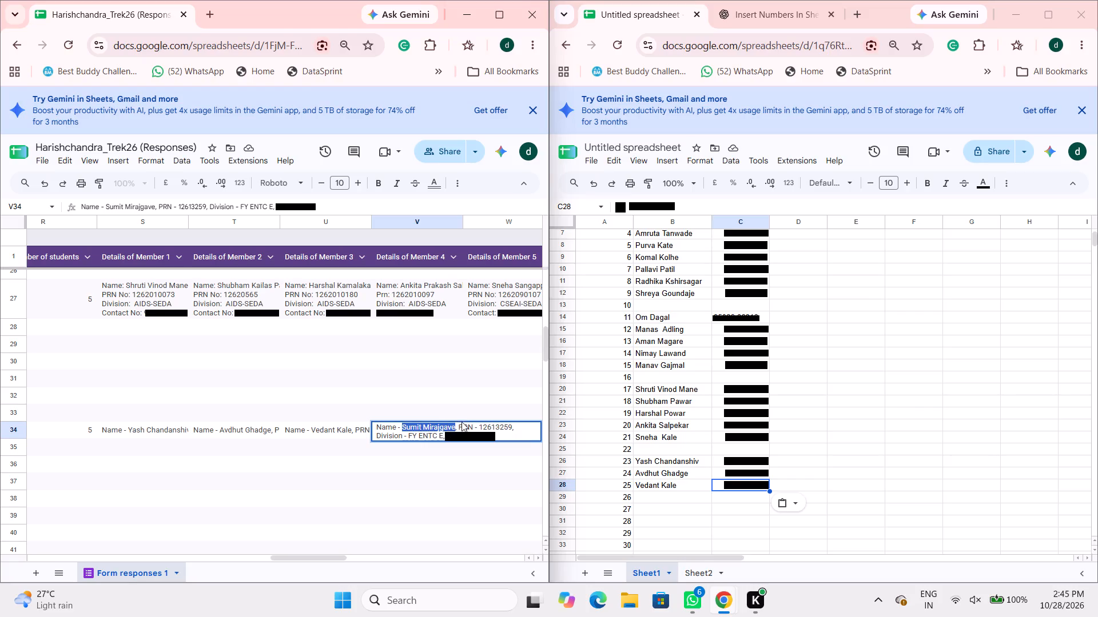
pyautogui.click(667, 497)
pyautogui.hotkey('ctrl', 'v')
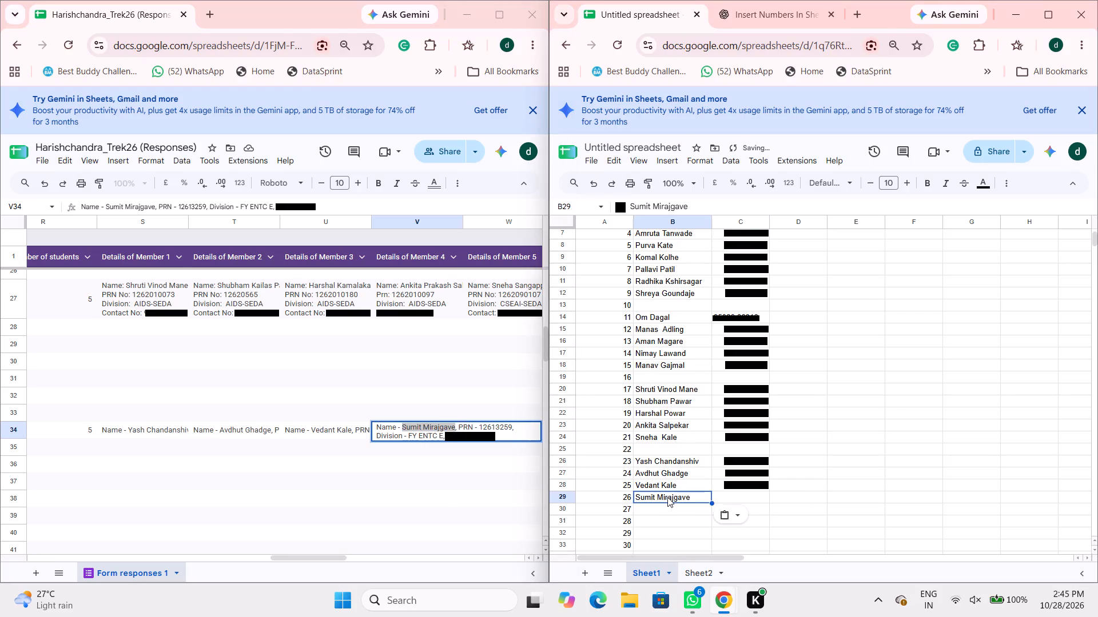
# Copy only the phone number from Details of Member 4 in response row 34 into cell C29.
pyautogui.tripleClick(456, 438)
pyautogui.doubleClick(456, 438)
pyautogui.click(456, 438)
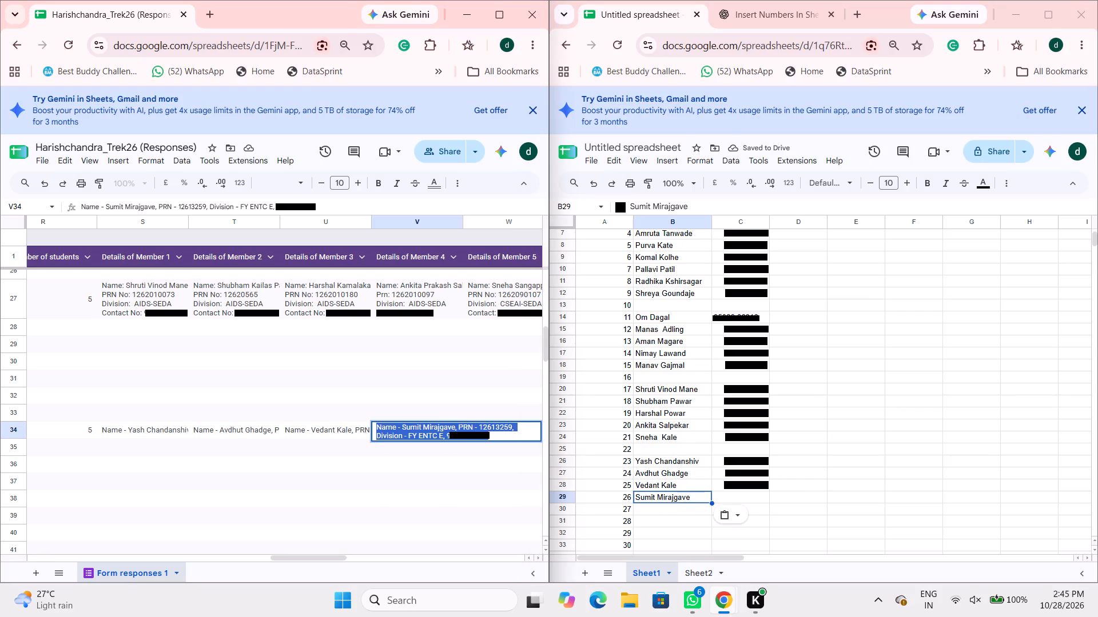
pyautogui.click(455, 464)
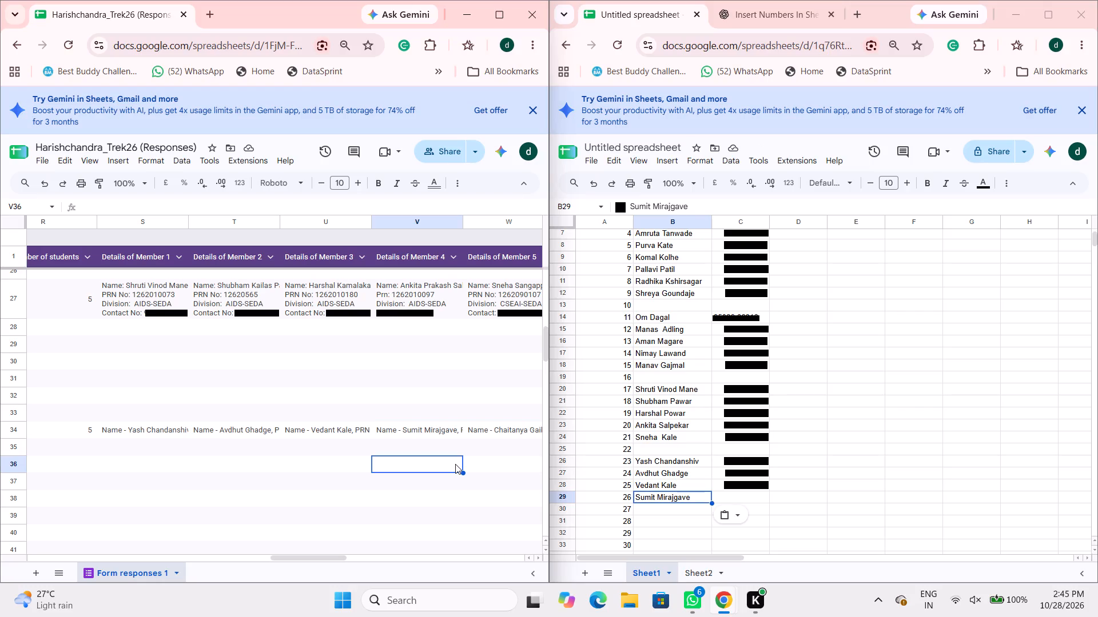
pyautogui.click(428, 421)
pyautogui.click(431, 427)
pyautogui.doubleClick(436, 430)
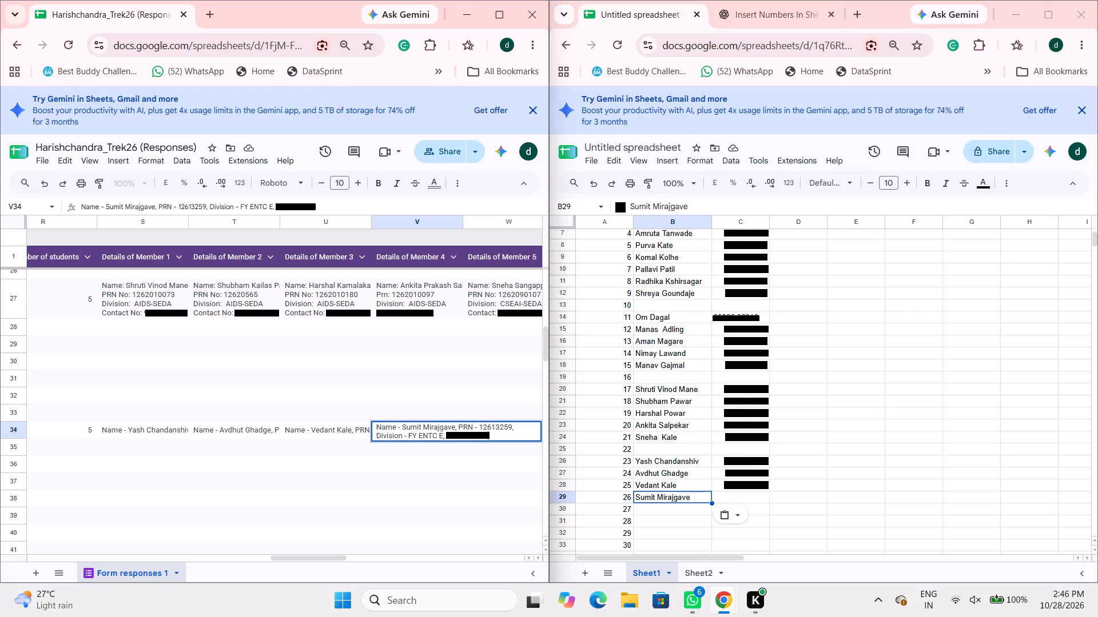
pyautogui.moveTo(445, 433); pyautogui.dragTo(449, 433)
pyautogui.moveTo(449, 433); pyautogui.dragTo(491, 435)
pyautogui.hotkey('ctrl', 'c')
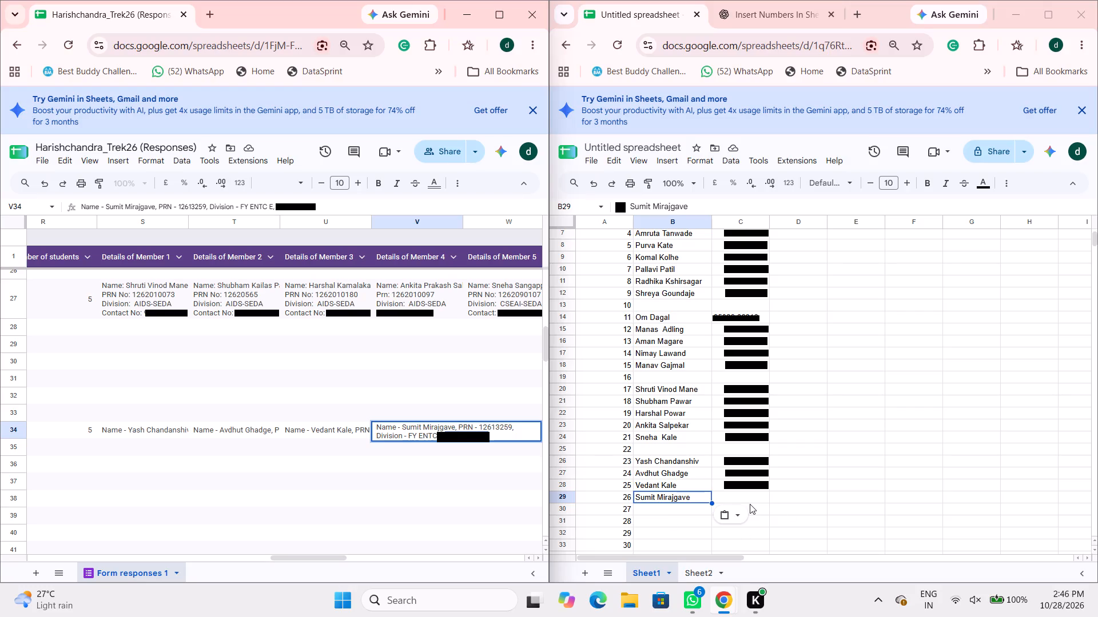
pyautogui.click(750, 504)
pyautogui.hotkey('ctrl', 'v')
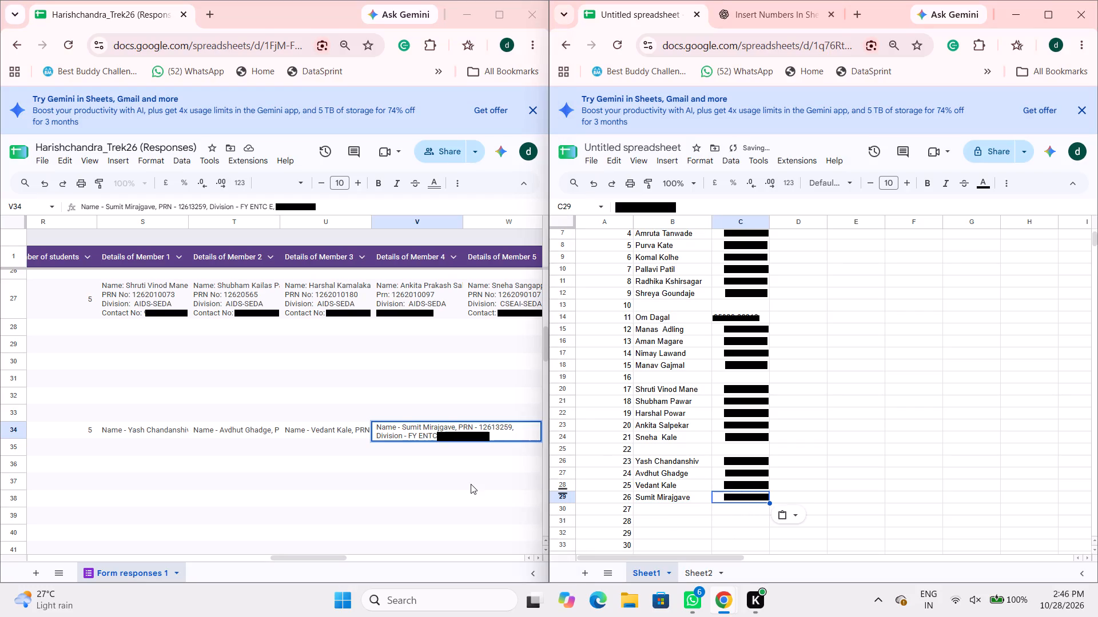
# Copy only the name from Details of Member 5 in response row 34 into cell B30 of the passenger list.
pyautogui.click(471, 484)
pyautogui.hscroll(-1, 471, 484)
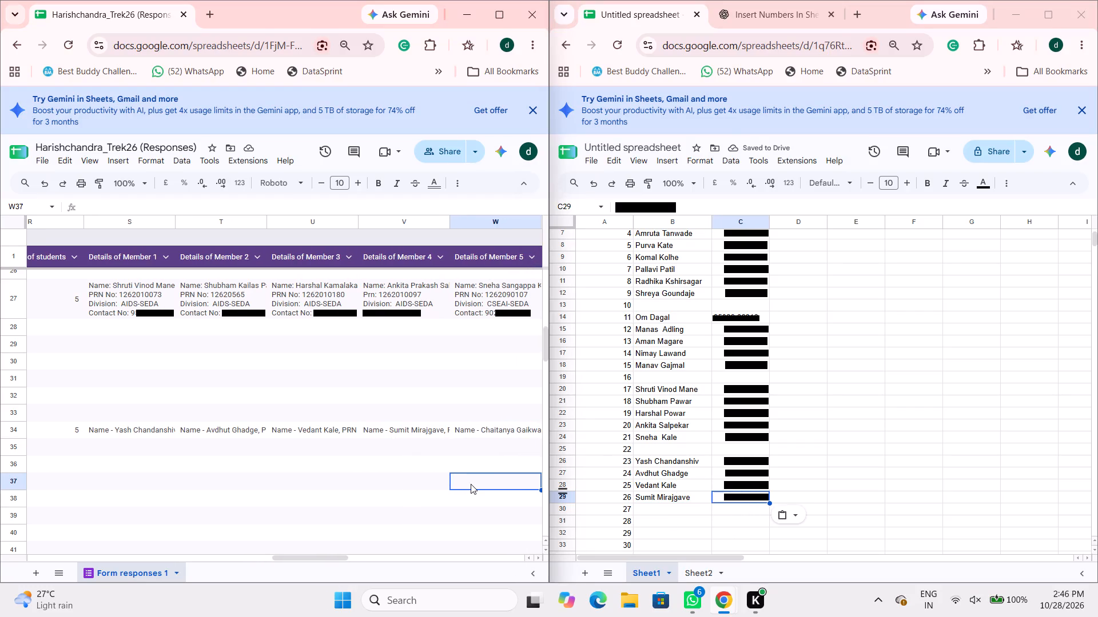
pyautogui.hscroll(-1, 471, 484)
pyautogui.click(429, 428)
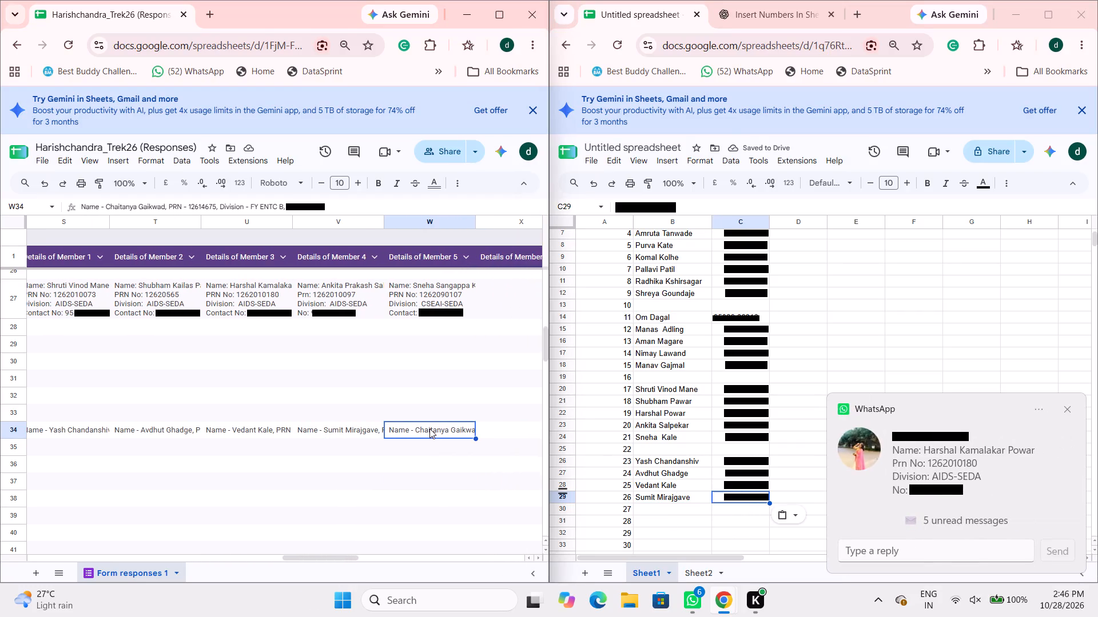
pyautogui.tripleClick(429, 428)
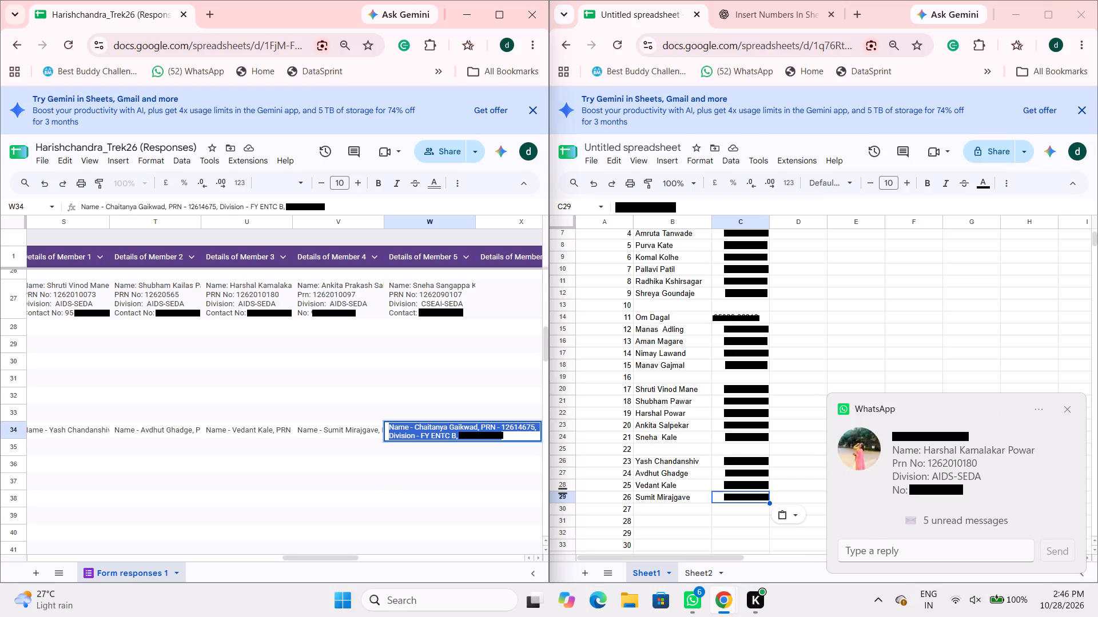
pyautogui.moveTo(414, 430); pyautogui.dragTo(433, 428)
pyautogui.click(433, 428)
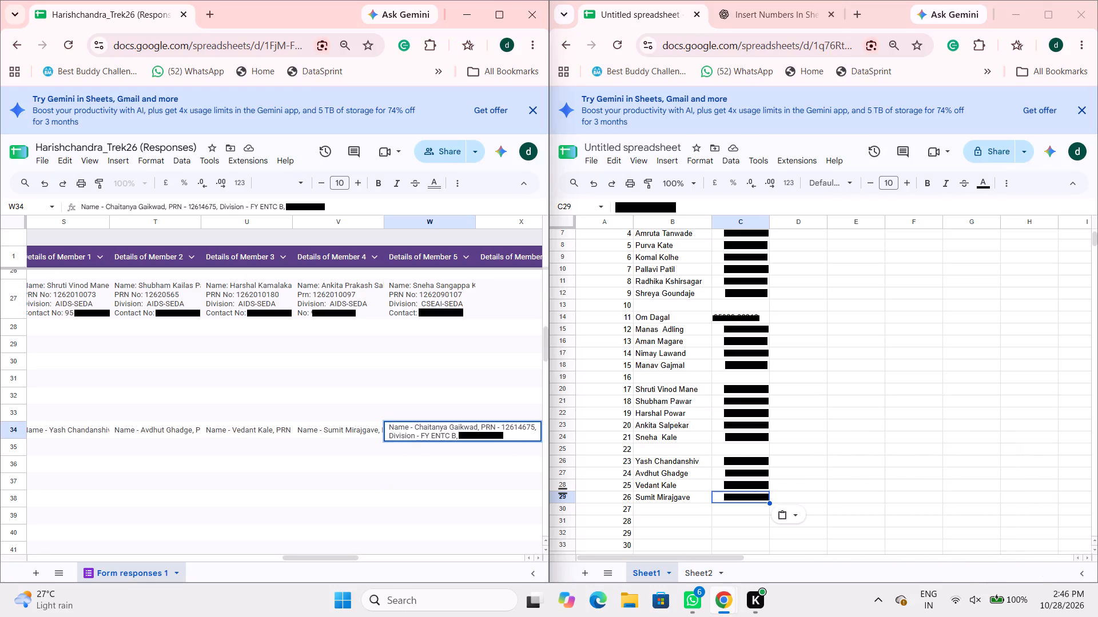
pyautogui.moveTo(415, 428); pyautogui.dragTo(478, 426)
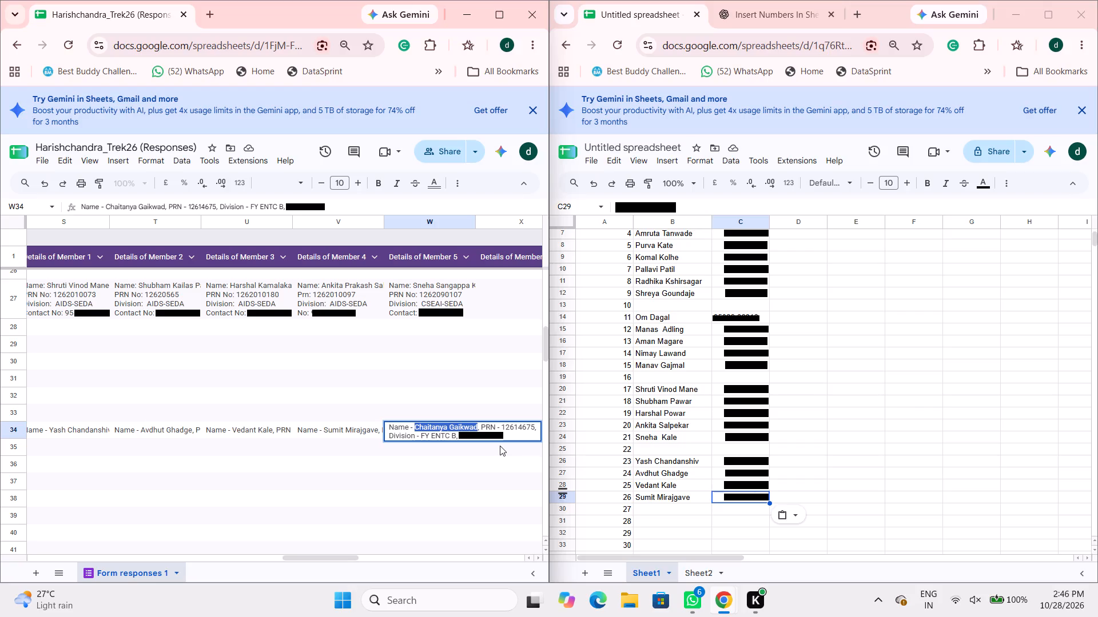
pyautogui.hotkey('ctrl', 'c')
pyautogui.click(661, 515)
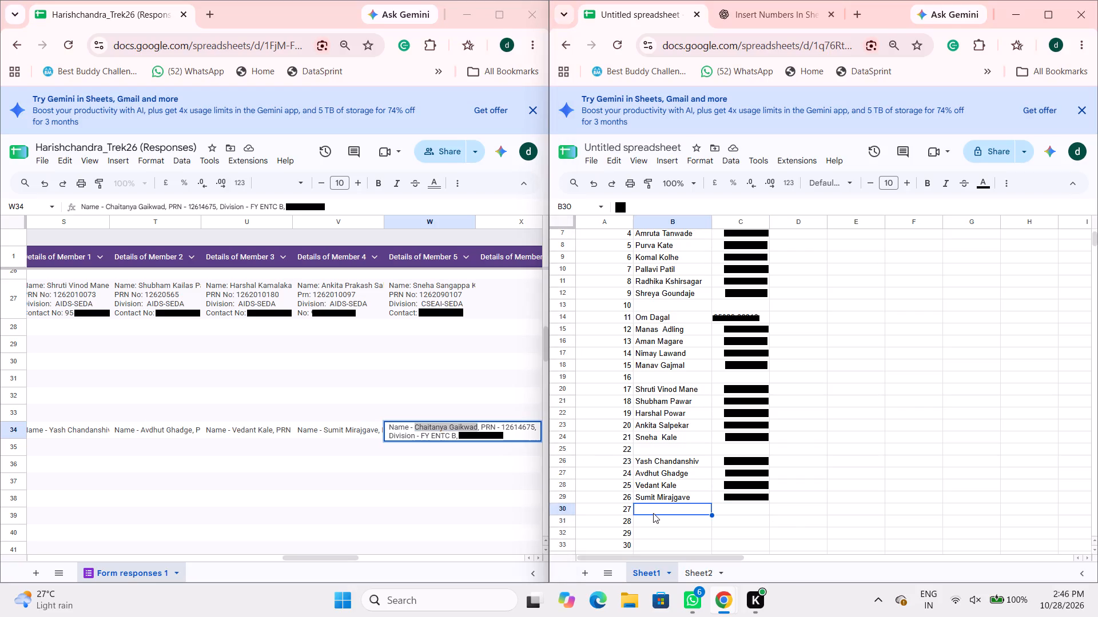
pyautogui.hotkey('ctrl', 'v')
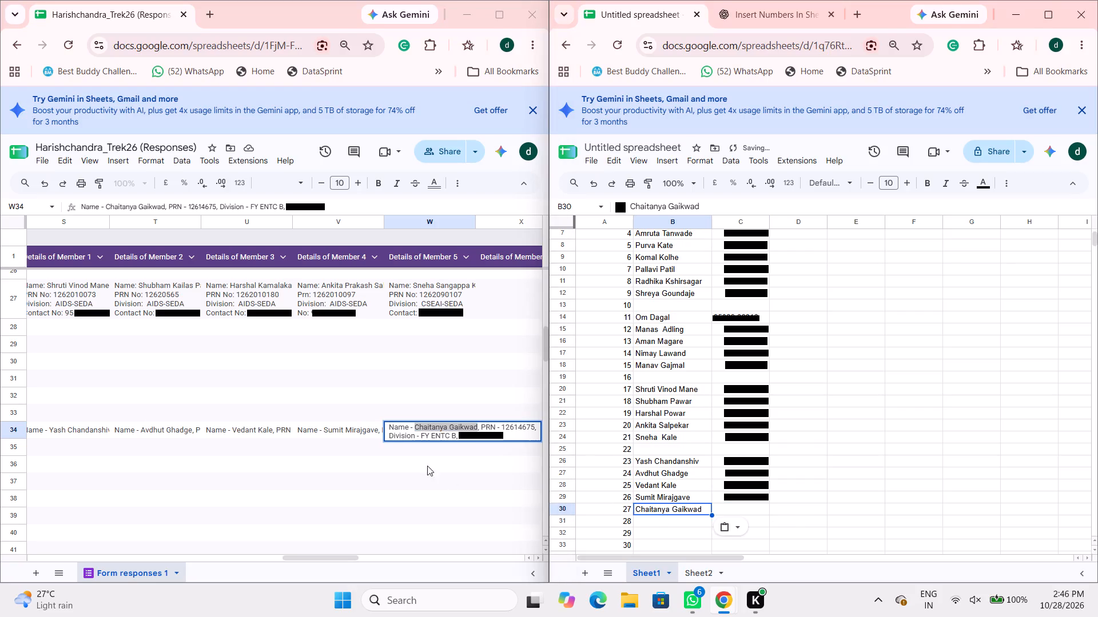
# Copy only the phone number from Details of Member 5 in response row 34 into cell C30.
pyautogui.click(466, 438)
pyautogui.moveTo(461, 434); pyautogui.dragTo(510, 434)
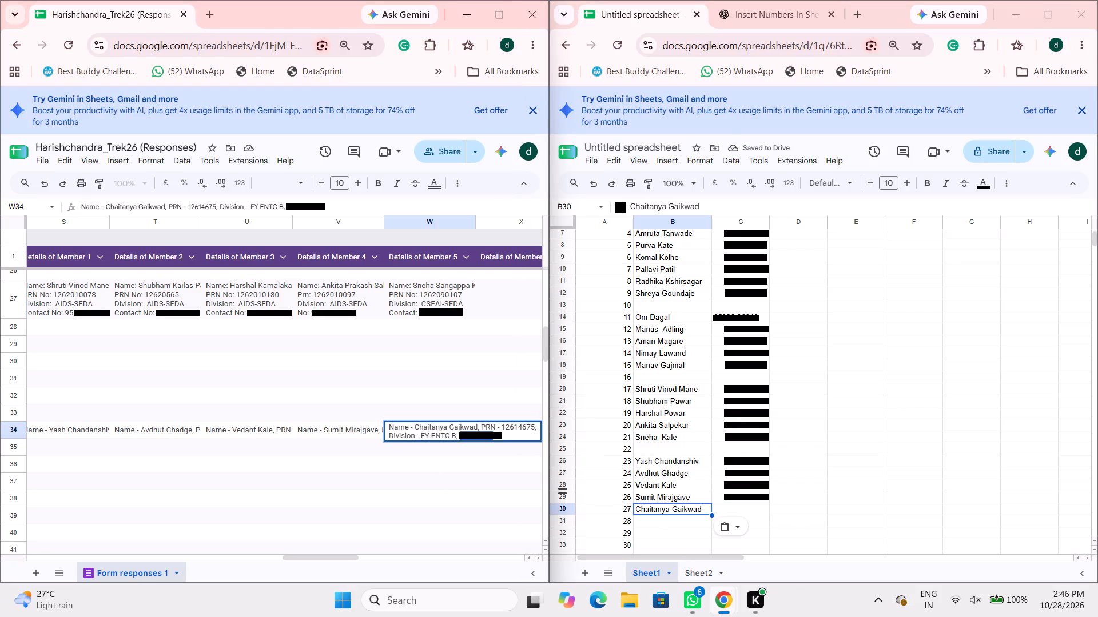
pyautogui.moveTo(510, 434); pyautogui.dragTo(520, 434)
pyautogui.hotkey('ctrl', 'c')
pyautogui.click(742, 514)
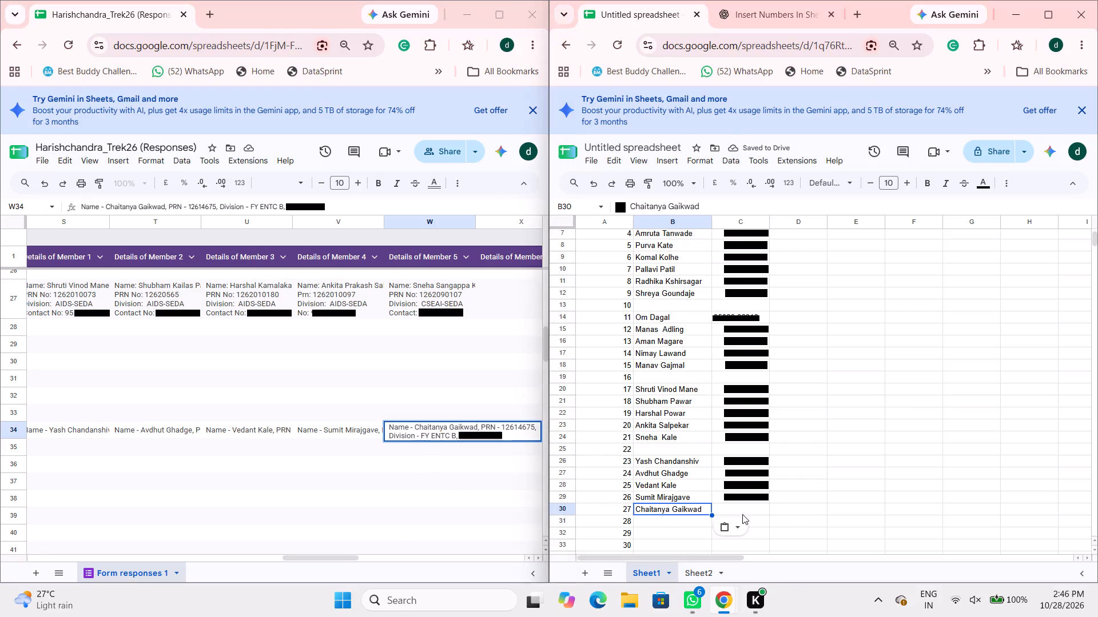
pyautogui.hotkey('ctrl', 'v')
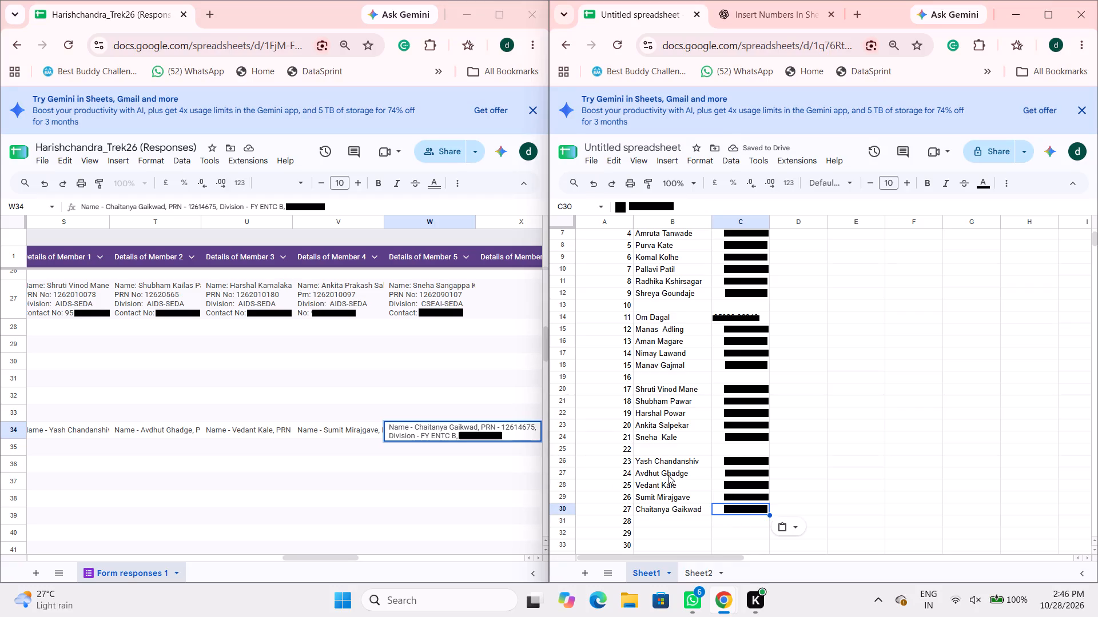
# Copy the group leader's name from response row 45 into cell B32, leaving row 31 blank between the groups.
pyautogui.click(514, 508)
pyautogui.hscroll(1, 514, 508)
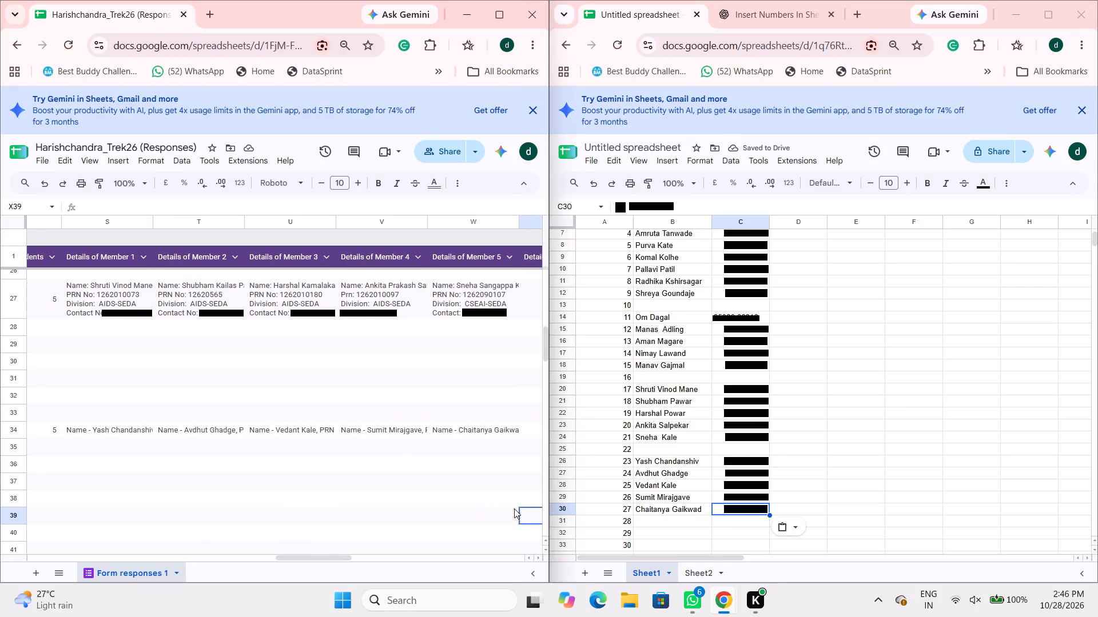
pyautogui.hscroll(5, 514, 508)
pyautogui.scroll(-1, 391, 492)
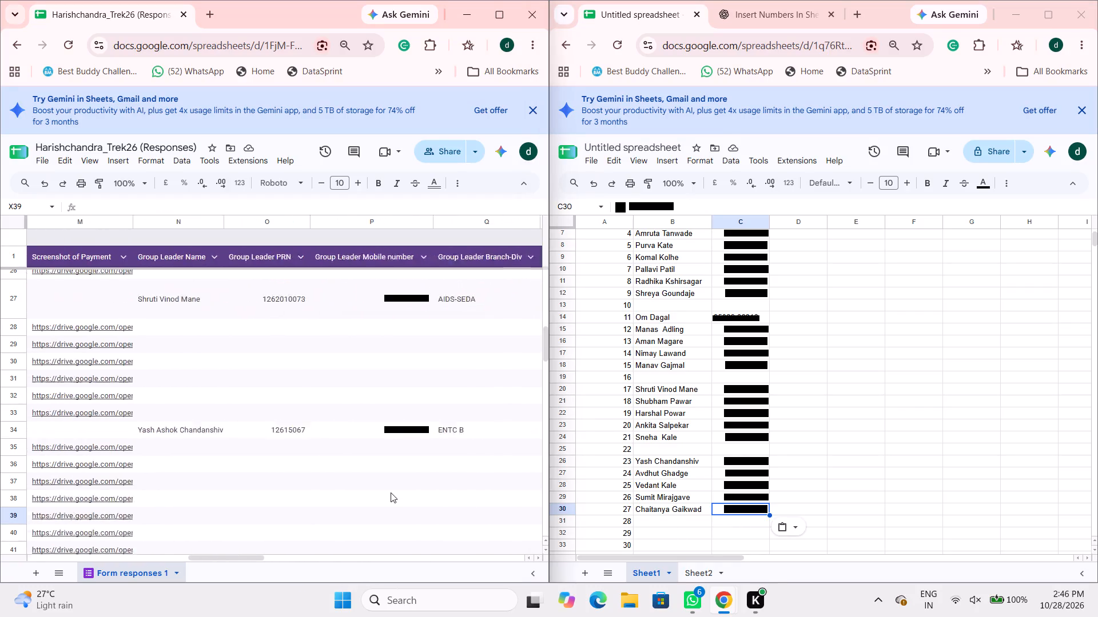
pyautogui.scroll(-1, 391, 492)
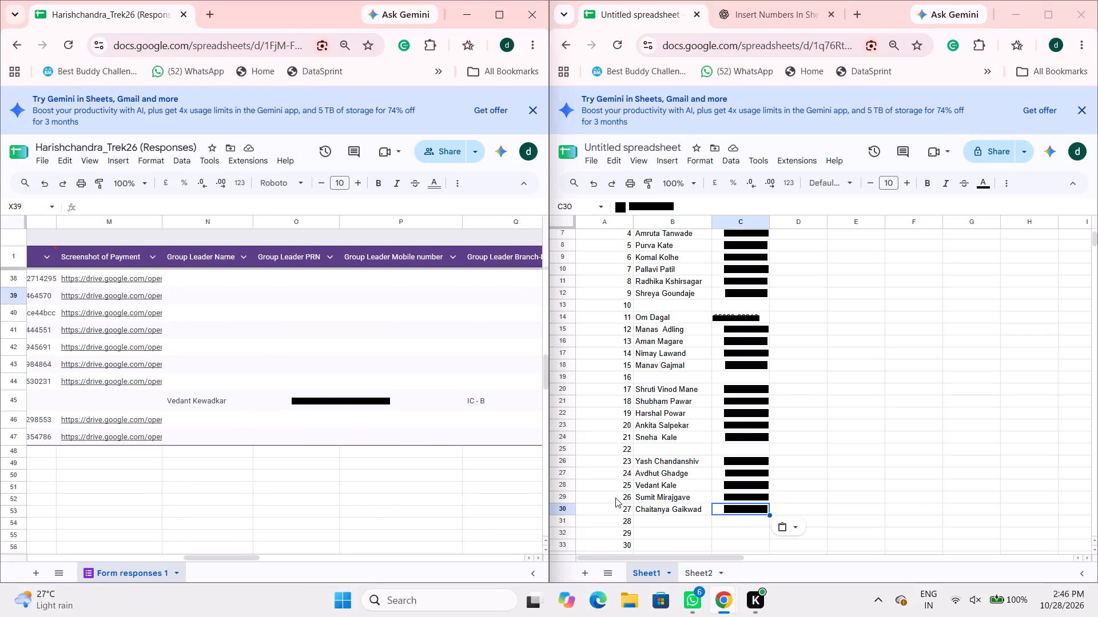
pyautogui.click(653, 533)
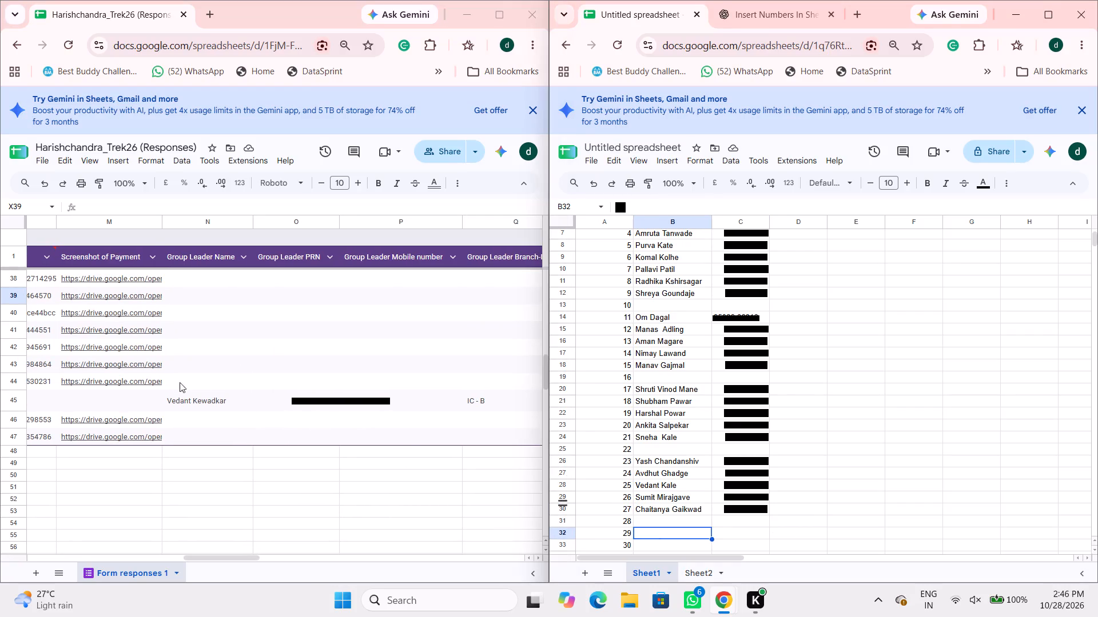
pyautogui.tripleClick(194, 404)
pyautogui.tripleClick(189, 398)
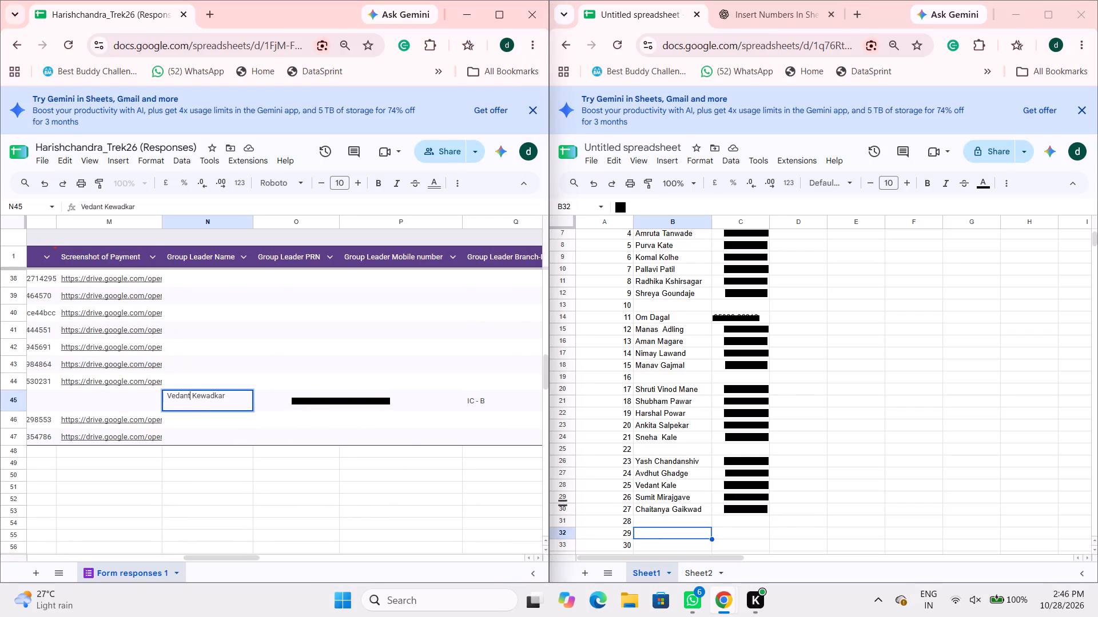
pyautogui.hotkey('ctrl', 'c')
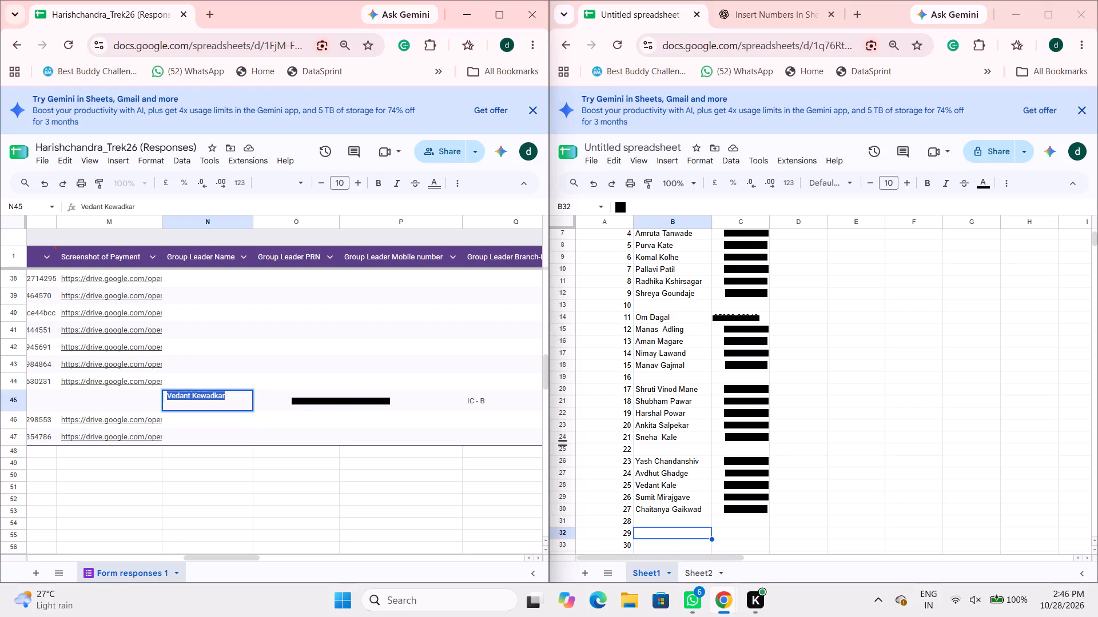
pyautogui.click(654, 536)
pyautogui.hotkey('ctrl', 'v')
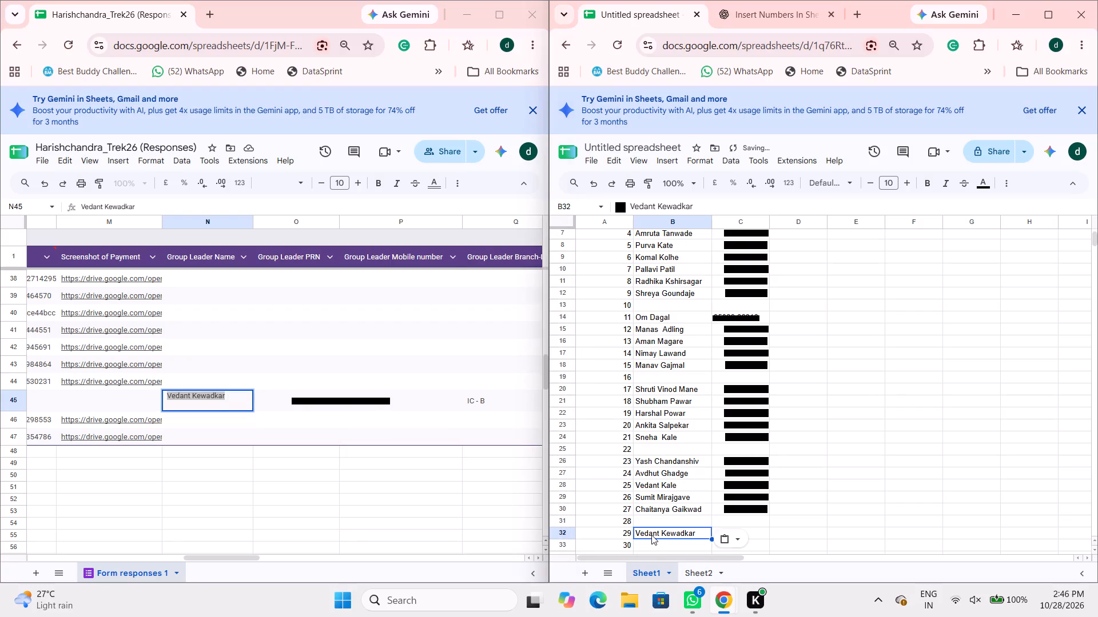
# Copy the group leader's mobile number from response row 45 into cell C32 of the passenger list.
pyautogui.tripleClick(360, 406)
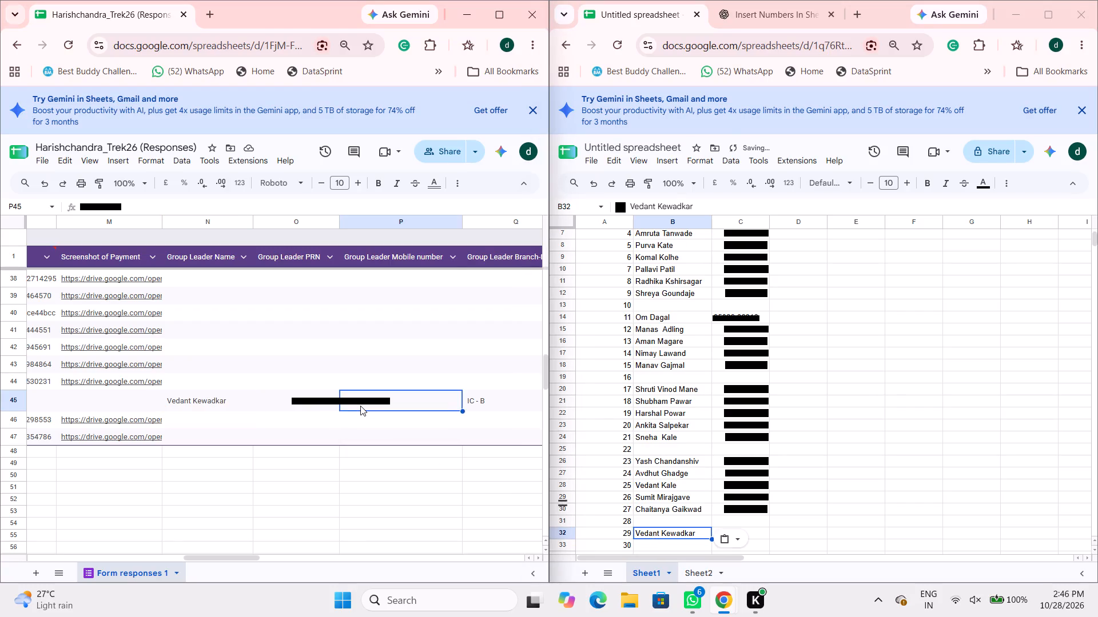
pyautogui.doubleClick(360, 406)
pyautogui.tripleClick(370, 391)
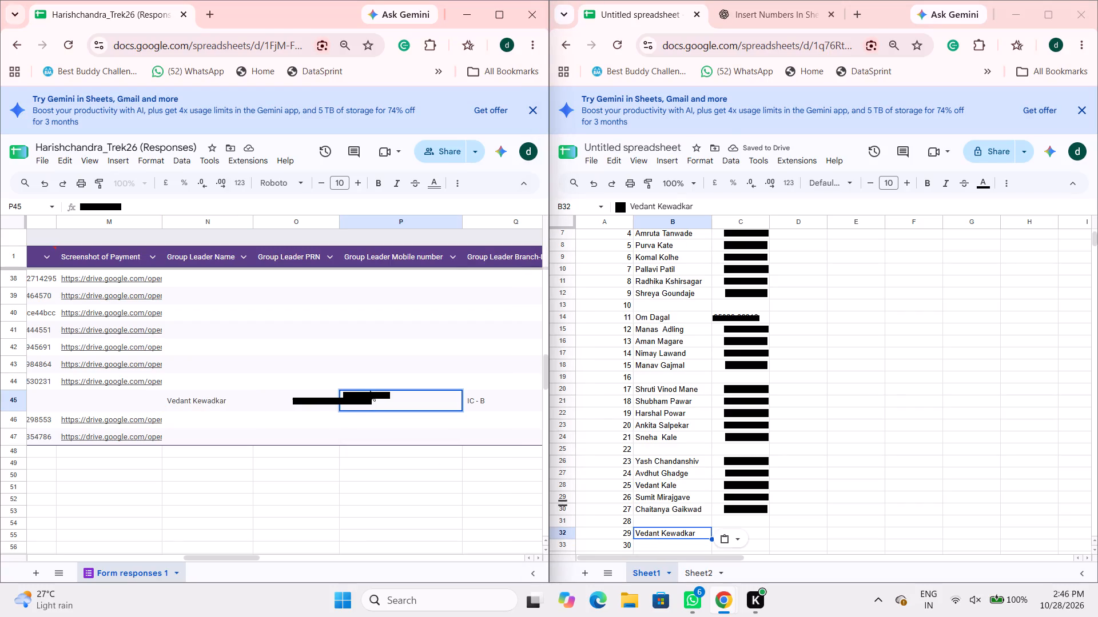
pyautogui.tripleClick(381, 396)
pyautogui.hotkey('ctrl', 'c')
pyautogui.click(758, 534)
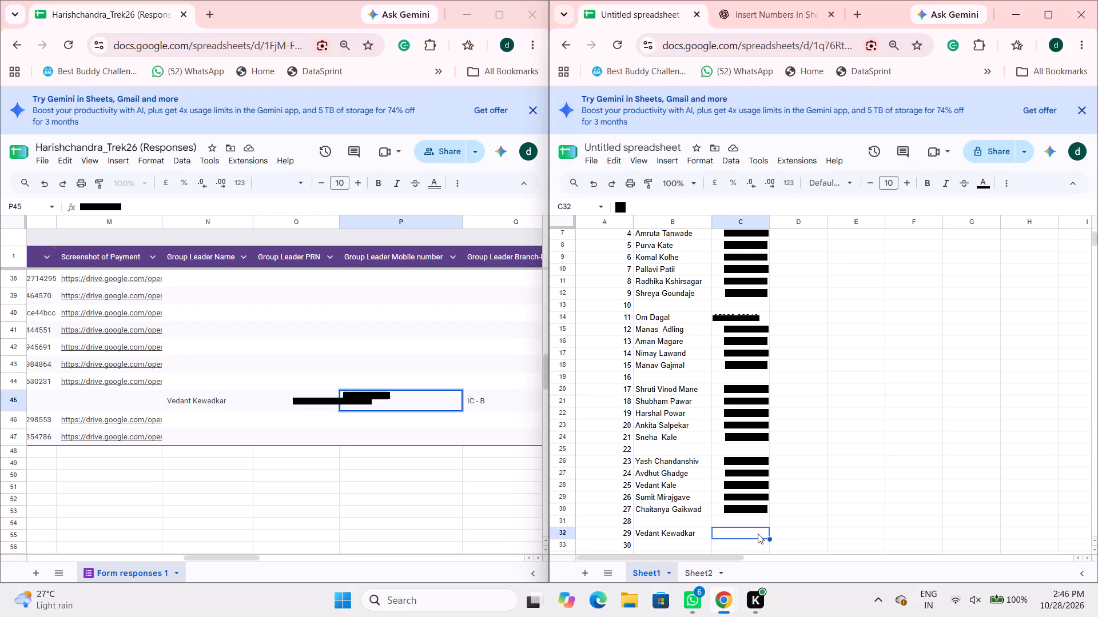
pyautogui.hotkey('ctrl', 'v')
pyautogui.hscroll(-1, 383, 502)
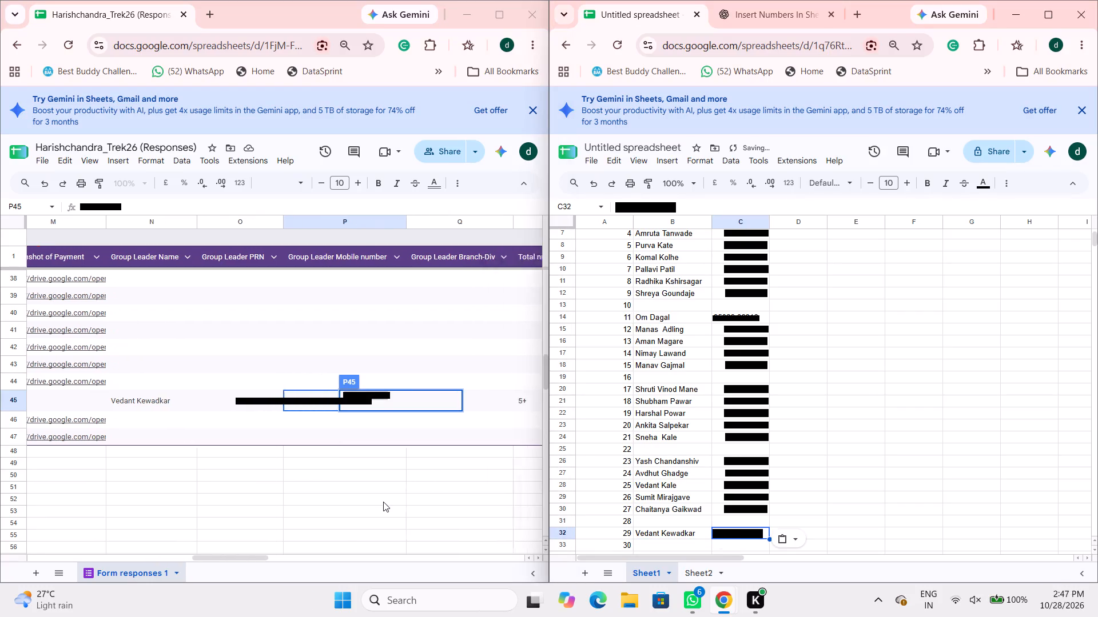
# Copy only the name from Details of Member 1 in response row 45 into cell B33 of the passenger list.
pyautogui.hscroll(-2, 383, 502)
pyautogui.click(284, 395)
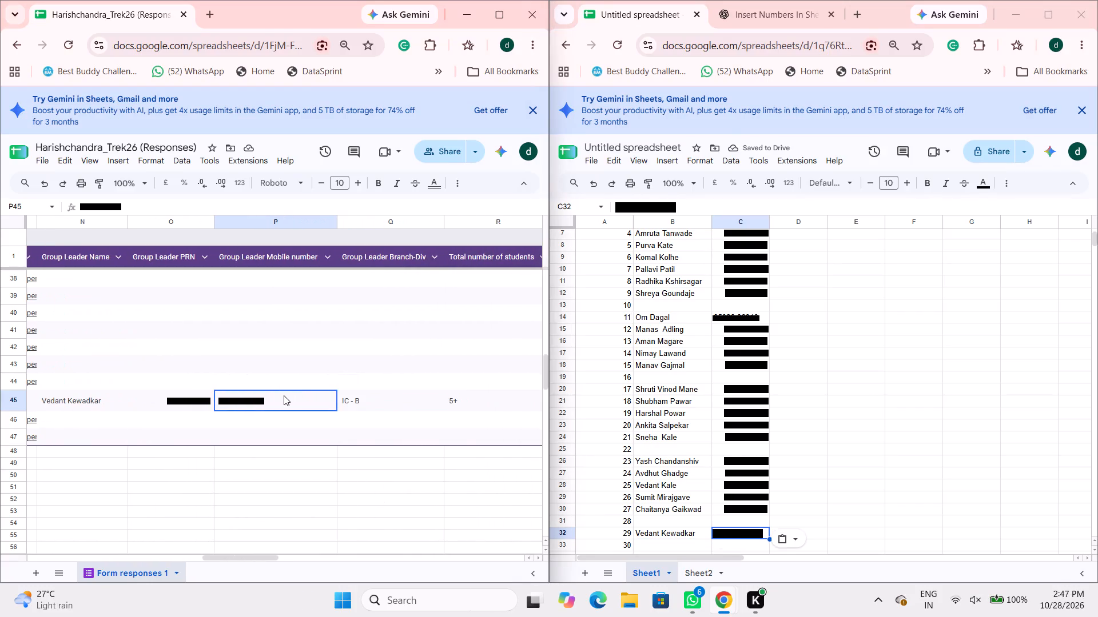
pyautogui.click(381, 408)
pyautogui.hscroll(-2, 381, 408)
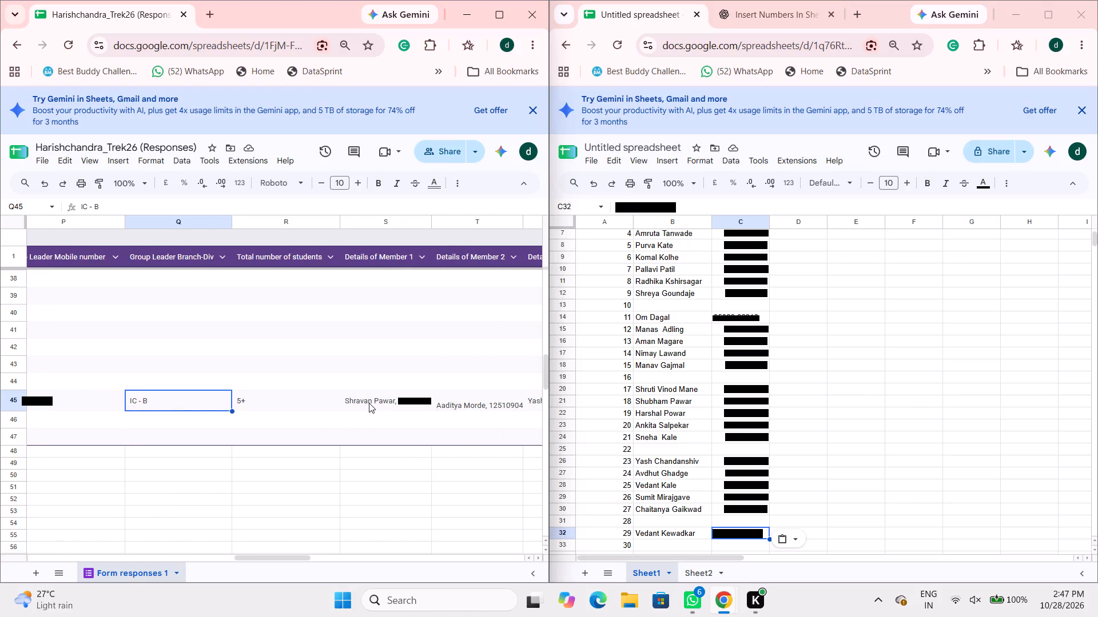
pyautogui.tripleClick(369, 403)
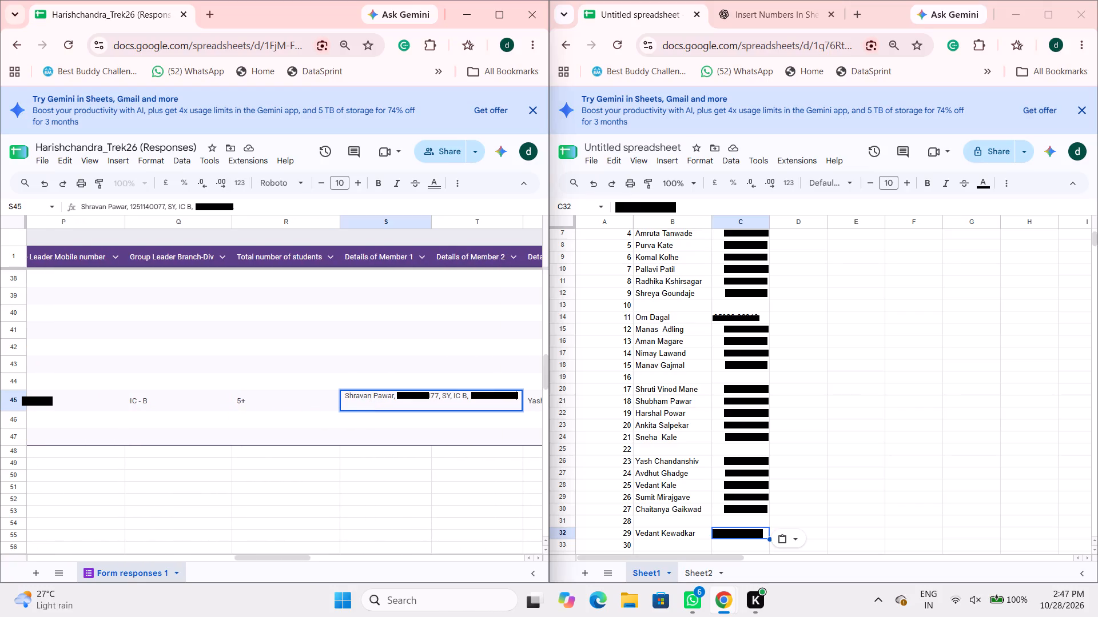
pyautogui.click(361, 397)
pyautogui.moveTo(345, 398); pyautogui.dragTo(393, 402)
pyautogui.moveTo(393, 402); pyautogui.dragTo(393, 402)
pyautogui.hotkey('ctrl', 'c')
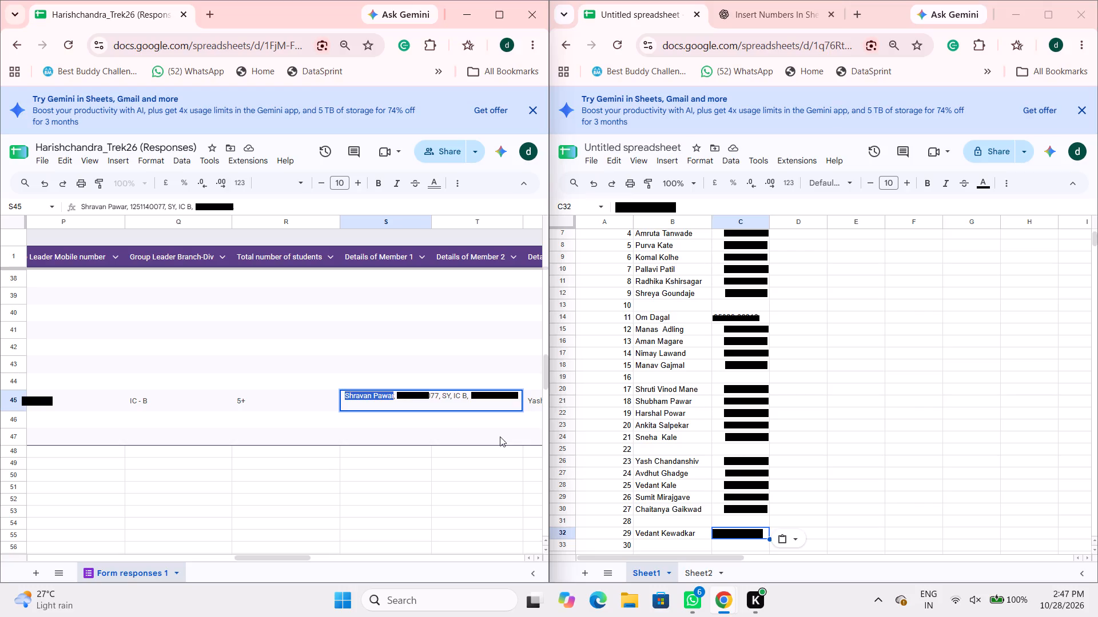
pyautogui.click(667, 548)
pyautogui.hotkey('ctrl', 'v')
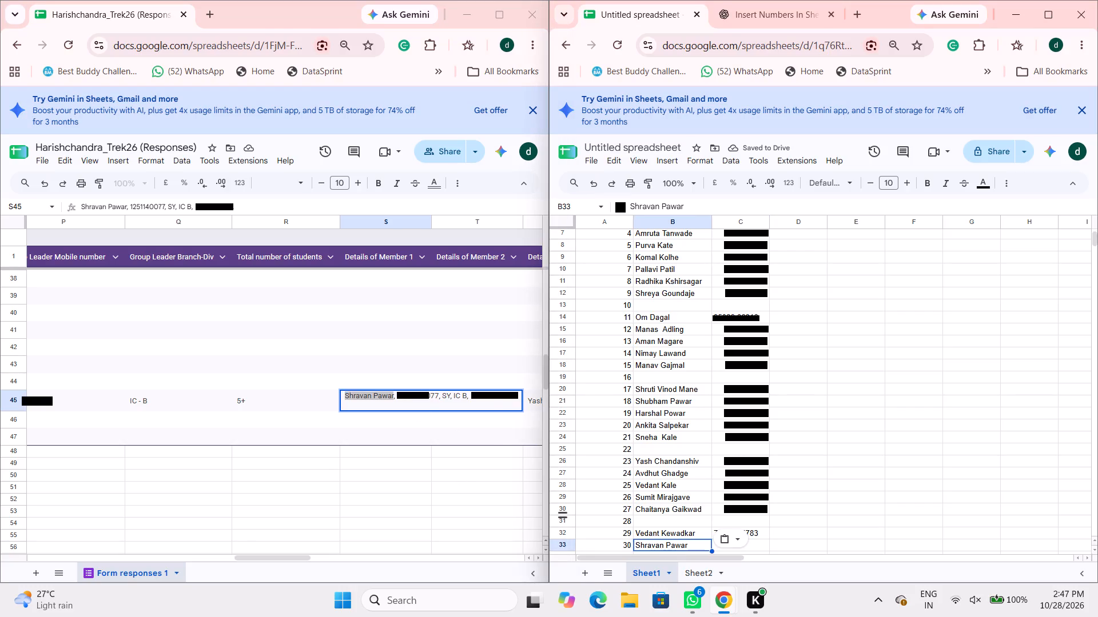
# Copy only the phone number from Details of Member 1 in response row 45 into cell C33.
pyautogui.moveTo(472, 393); pyautogui.dragTo(520, 399)
pyautogui.hotkey('ctrl', 'c')
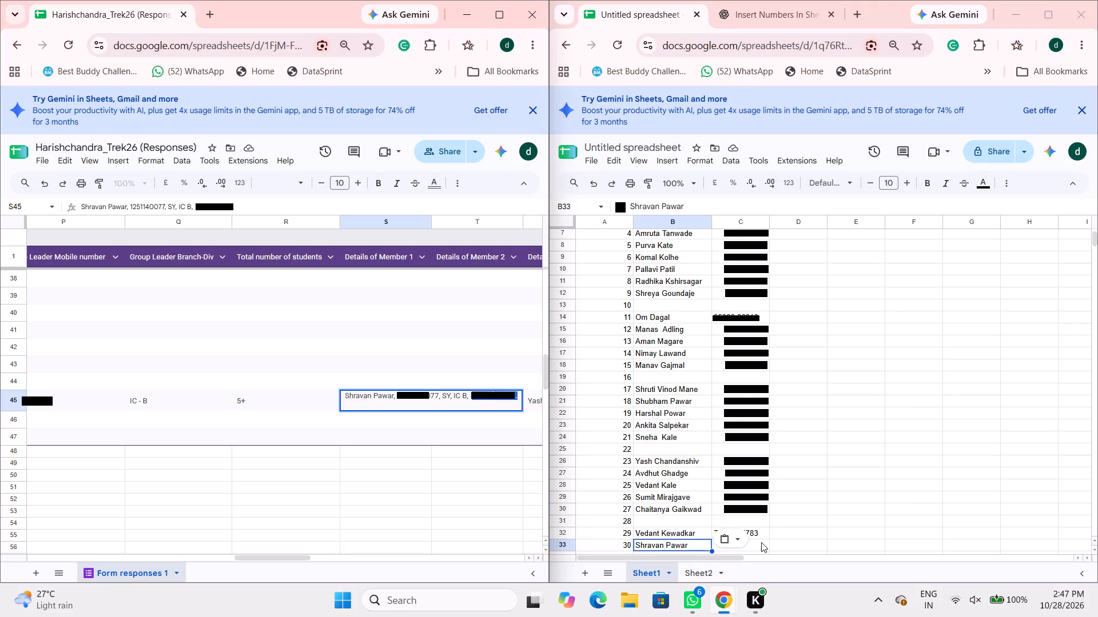
pyautogui.scroll(-1, 761, 542)
pyautogui.click(763, 474)
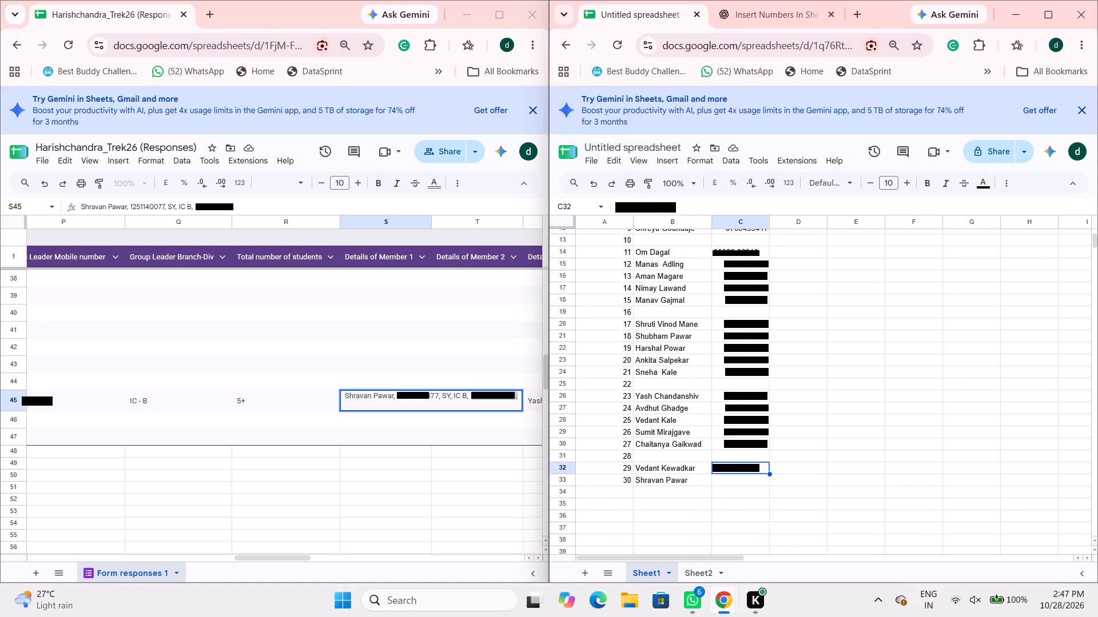
pyautogui.click(738, 486)
pyautogui.hotkey('ctrl', 'v')
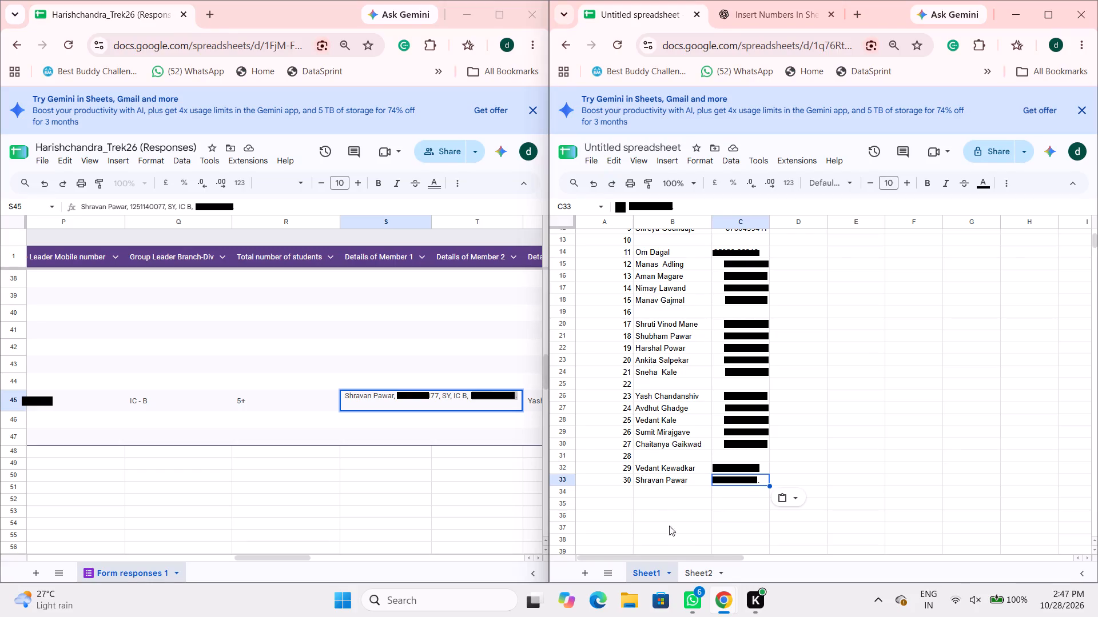
# Copy only the name from Details of Member 2 in response row 45 into cell B34 of the passenger list.
pyautogui.click(654, 494)
pyautogui.click(482, 432)
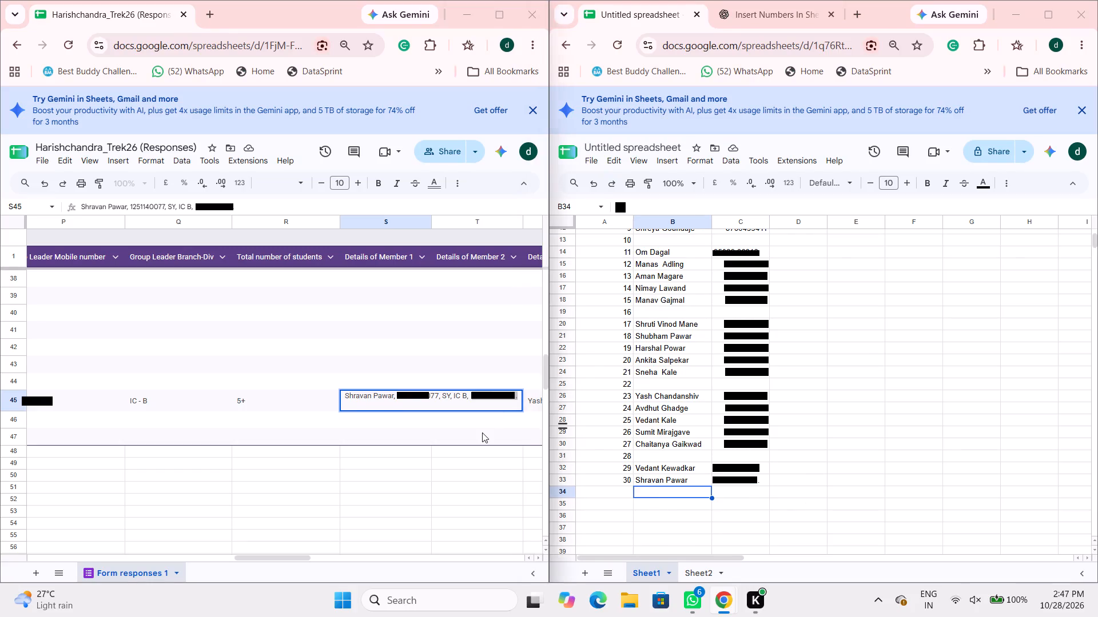
pyautogui.hscroll(-1, 482, 432)
pyautogui.click(463, 400)
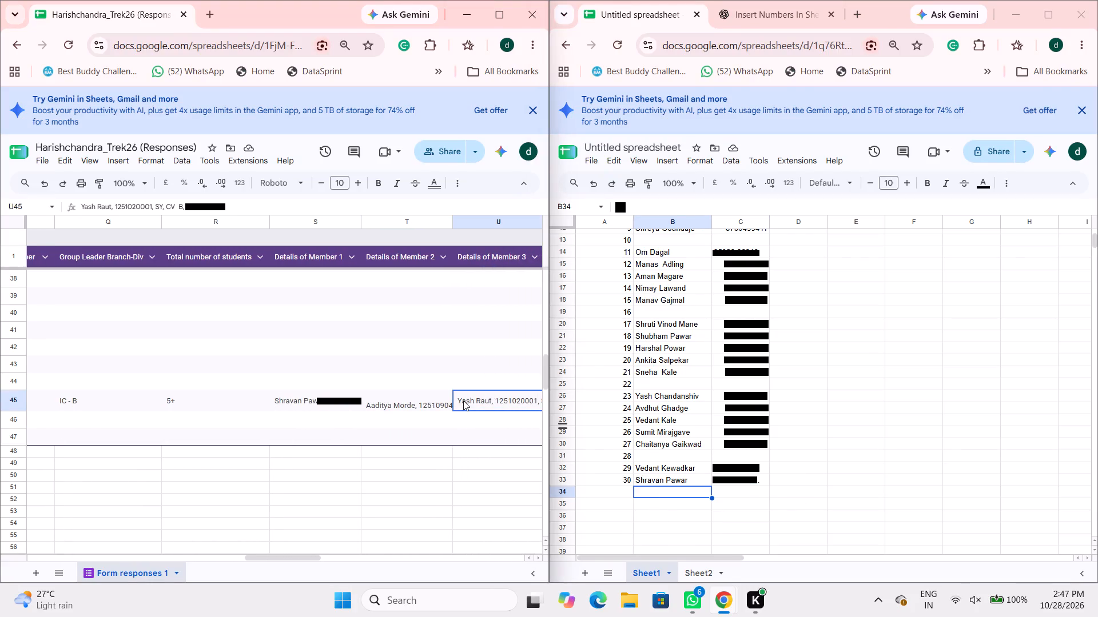
pyautogui.click(391, 403)
pyautogui.tripleClick(391, 403)
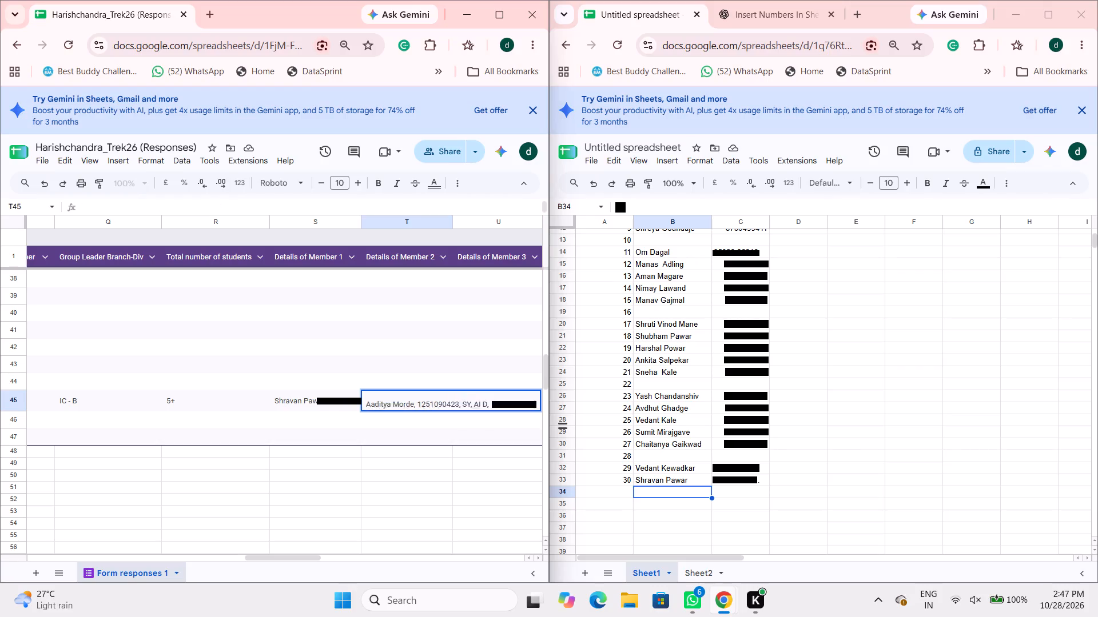
pyautogui.click(391, 403)
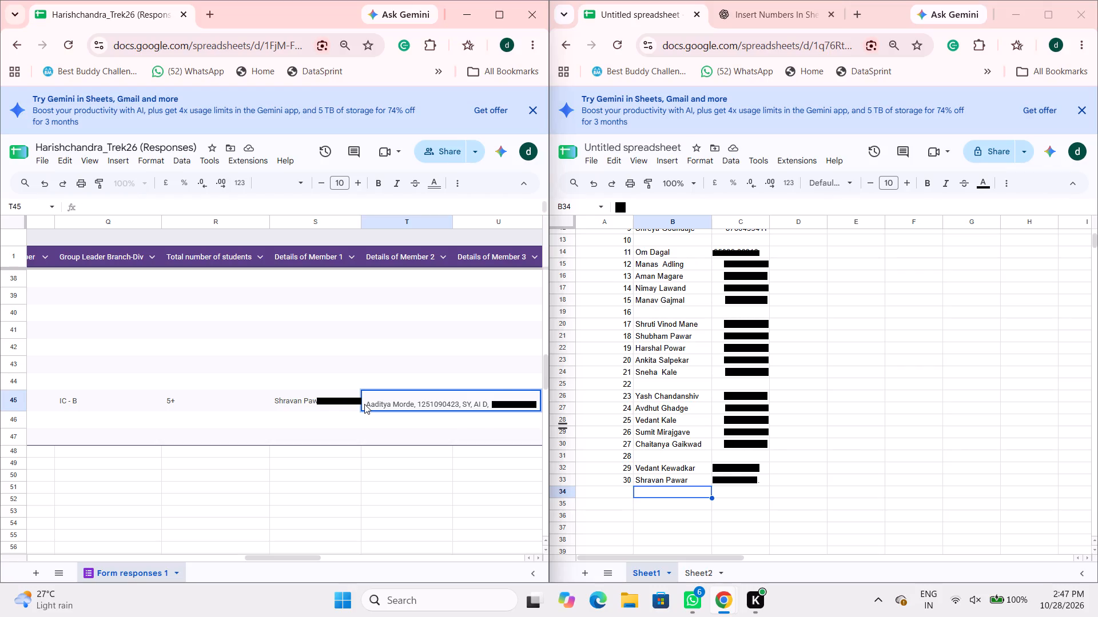
pyautogui.click(364, 404)
pyautogui.moveTo(367, 404); pyautogui.dragTo(403, 403)
pyautogui.moveTo(403, 403); pyautogui.dragTo(413, 403)
pyautogui.hotkey('ctrl', 'c')
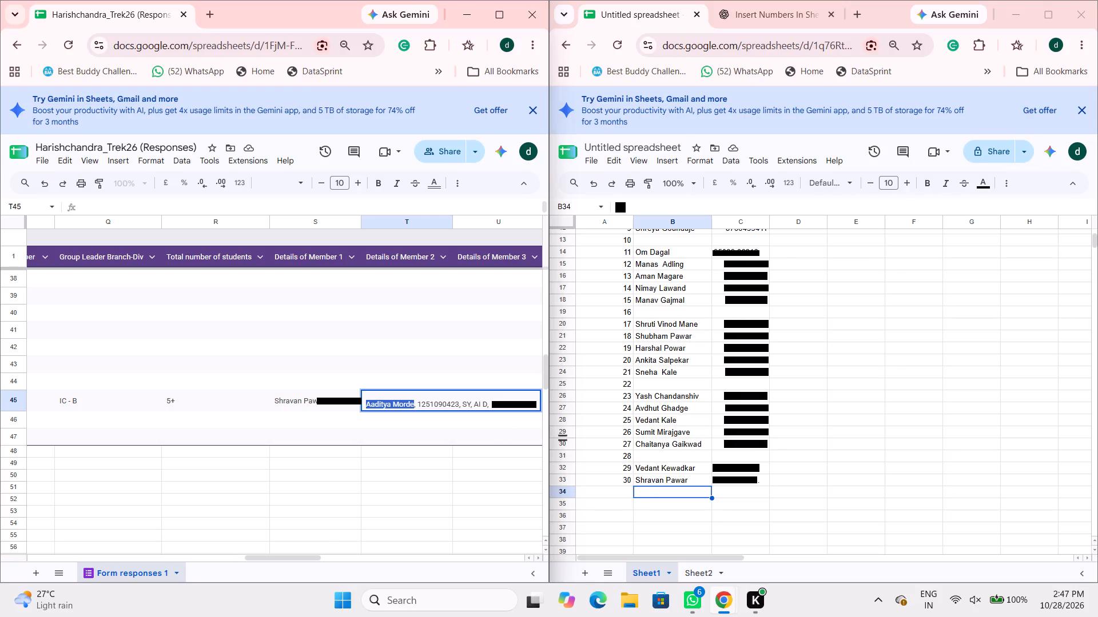
pyautogui.click(645, 490)
pyautogui.hotkey('ctrl', 'v')
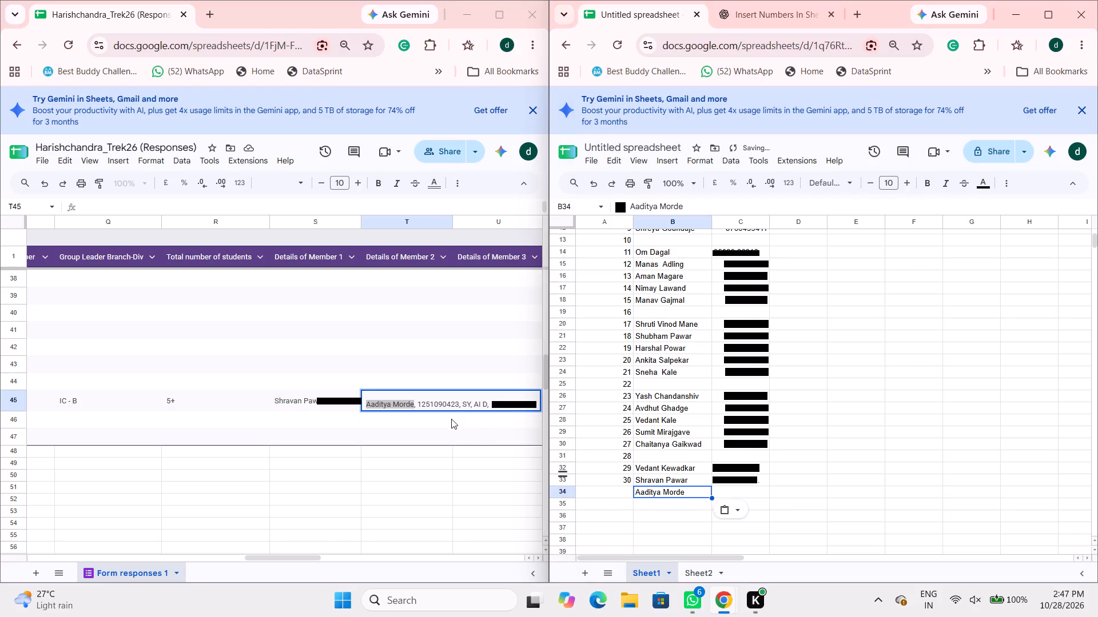
# Copy only the phone number from Details of Member 2 in response row 45 into cell C34.
pyautogui.tripleClick(448, 406)
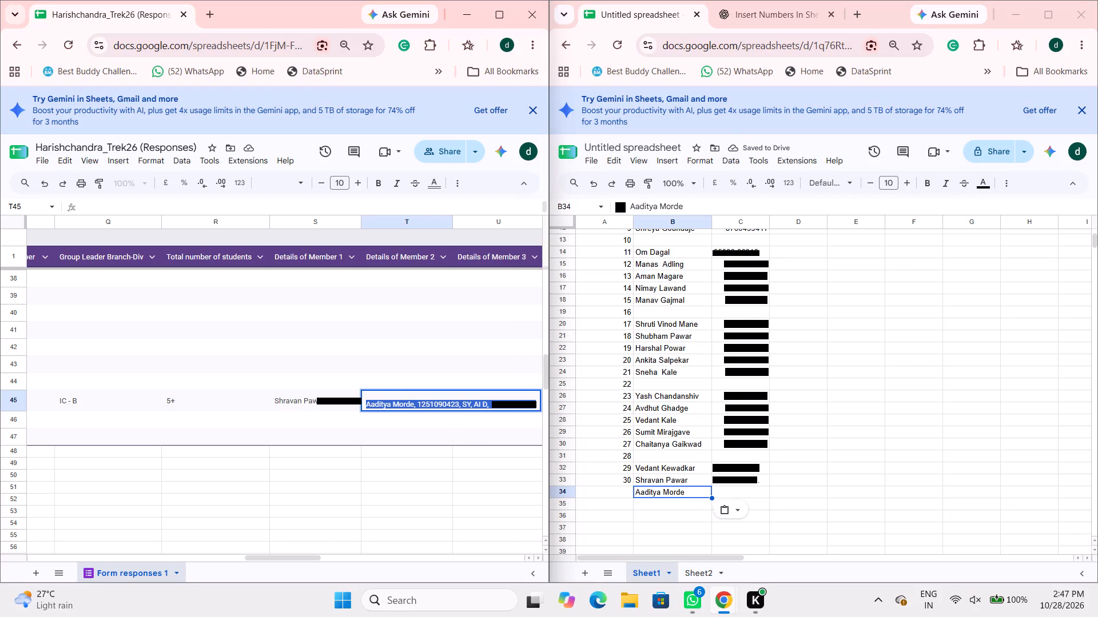
pyautogui.click(498, 405)
pyautogui.doubleClick(496, 404)
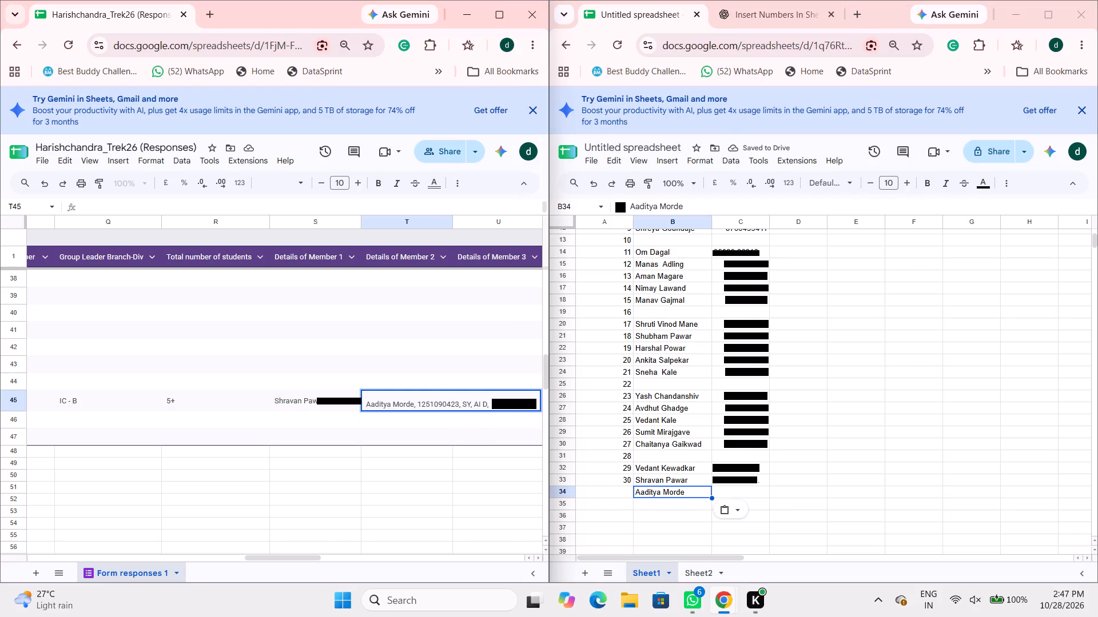
pyautogui.click(492, 402)
pyautogui.moveTo(492, 402); pyautogui.dragTo(546, 402)
pyautogui.hotkey('ctrl', 'c')
pyautogui.click(751, 487)
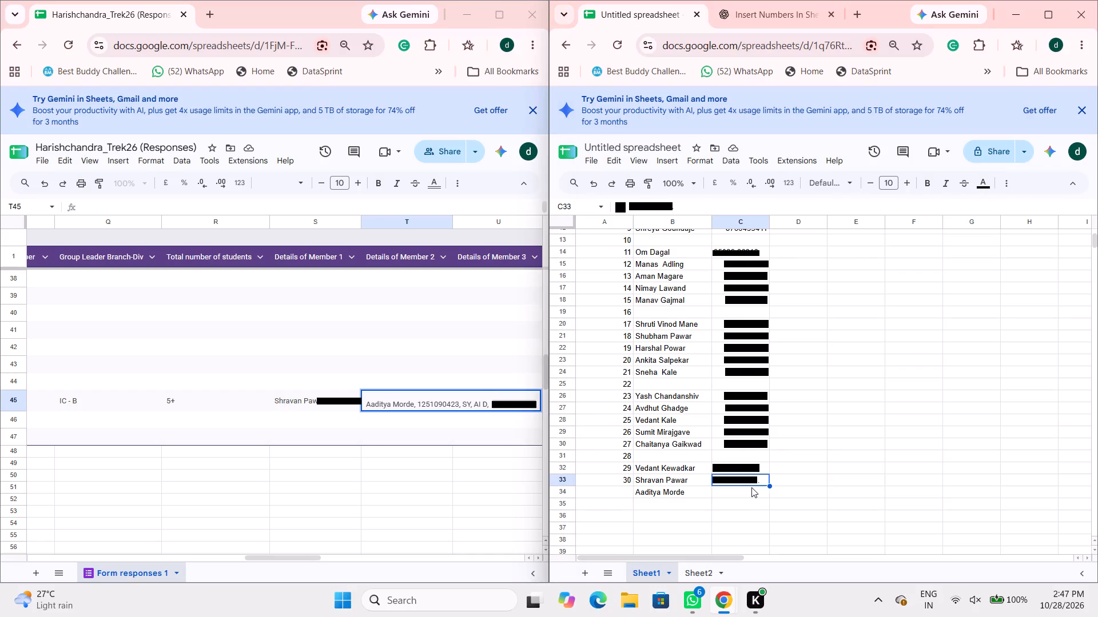
pyautogui.click(738, 492)
pyautogui.hotkey('ctrl', 'v')
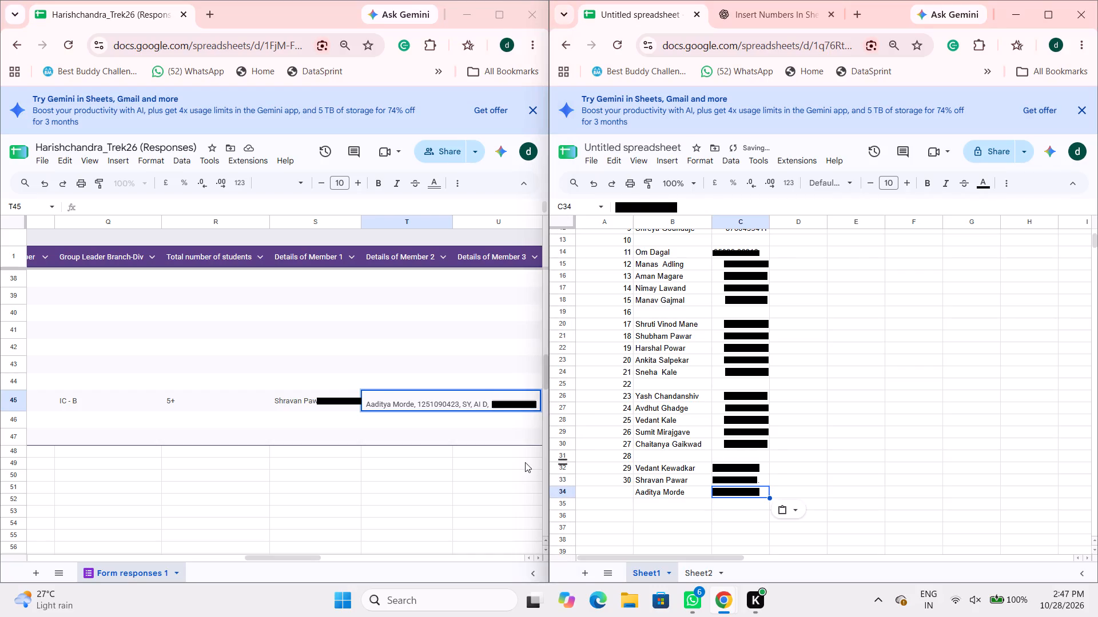
# Copy the name from Details of Member 3 in response row 45 into cell B35 and remove its trailing comma.
pyautogui.click(525, 462)
pyautogui.hscroll(-2, 525, 462)
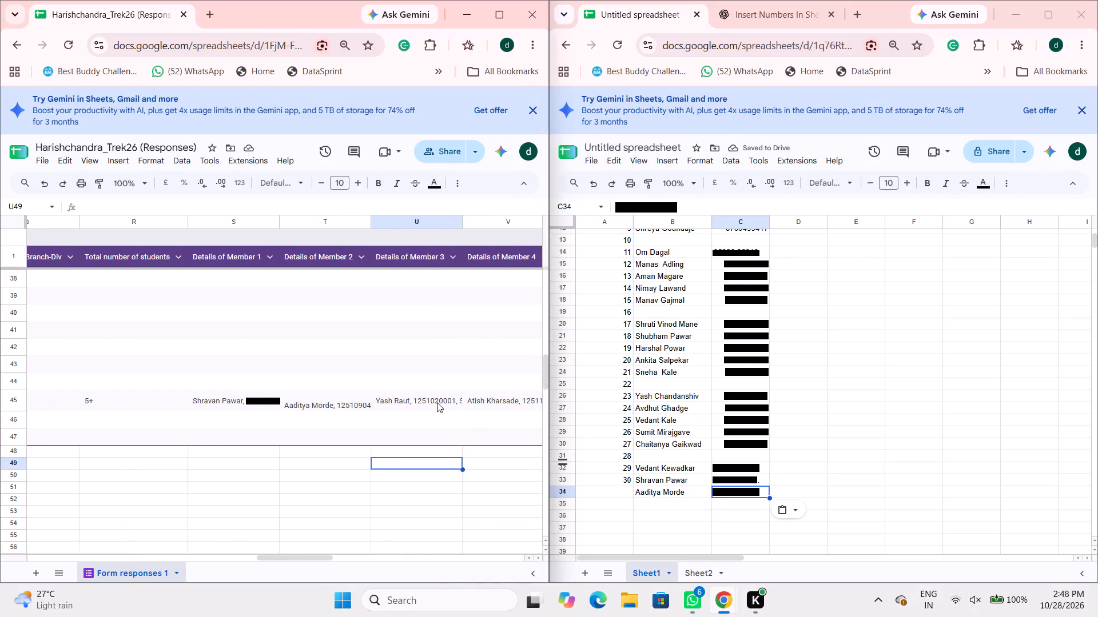
pyautogui.click(407, 394)
pyautogui.tripleClick(387, 395)
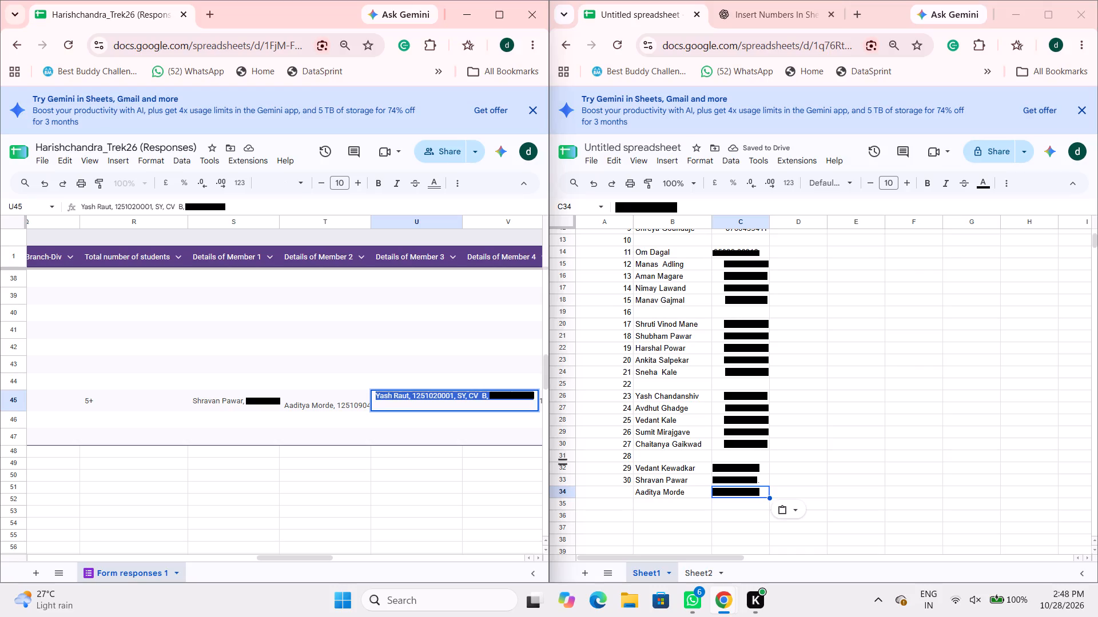
pyautogui.click(383, 394)
pyautogui.moveTo(377, 394); pyautogui.dragTo(412, 395)
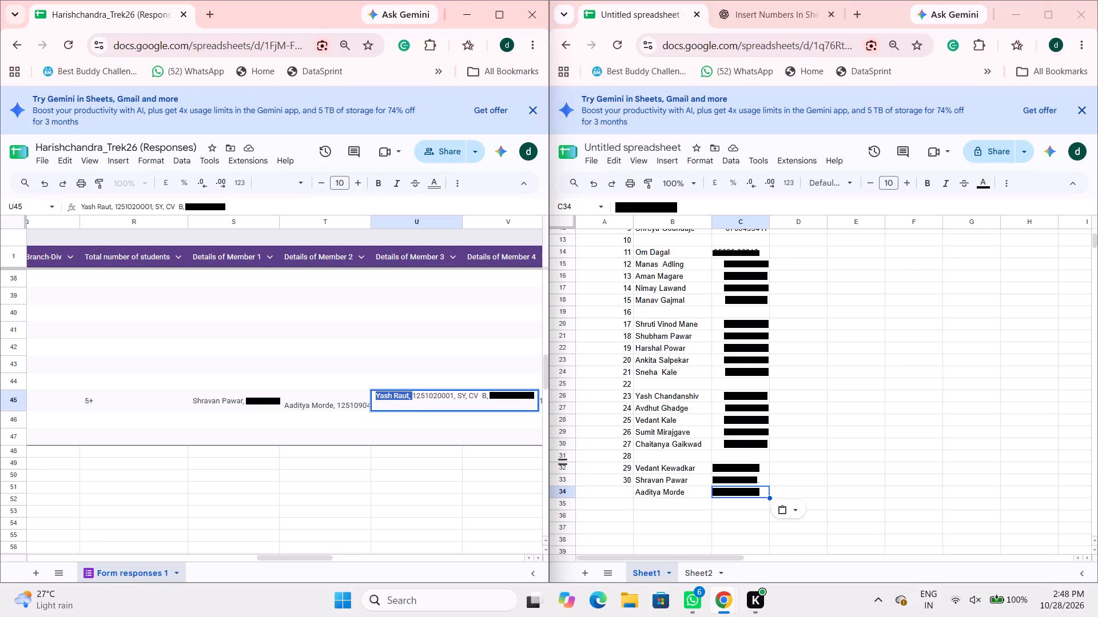
pyautogui.moveTo(412, 395); pyautogui.dragTo(411, 401)
pyautogui.moveTo(411, 401); pyautogui.dragTo(410, 399)
pyautogui.hotkey('ctrl', 'c')
pyautogui.click(649, 502)
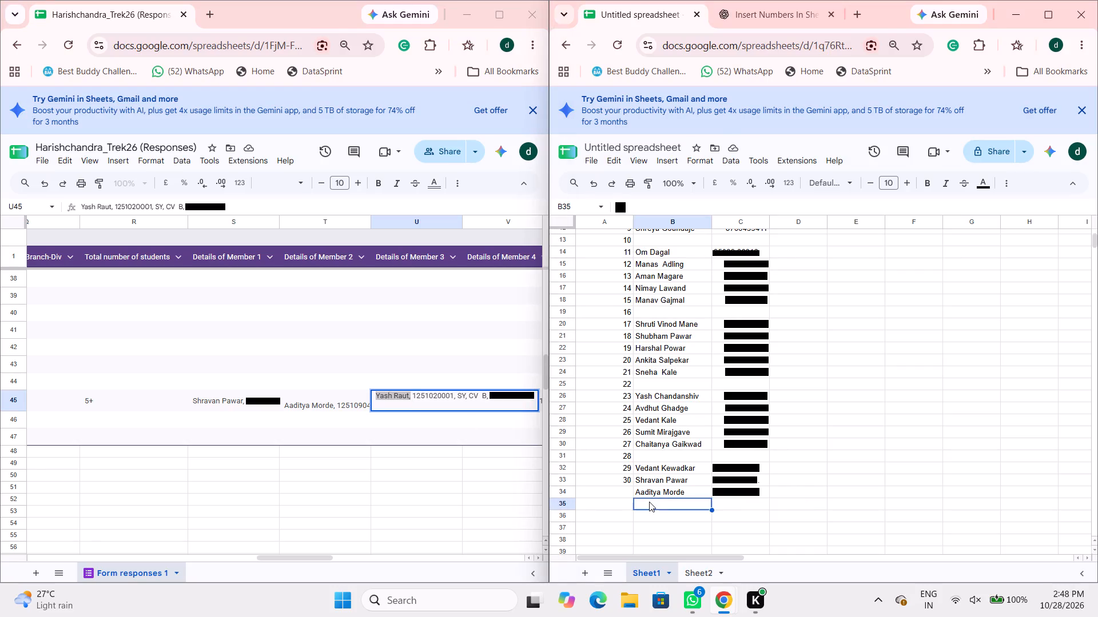
pyautogui.hotkey('ctrl', 'v')
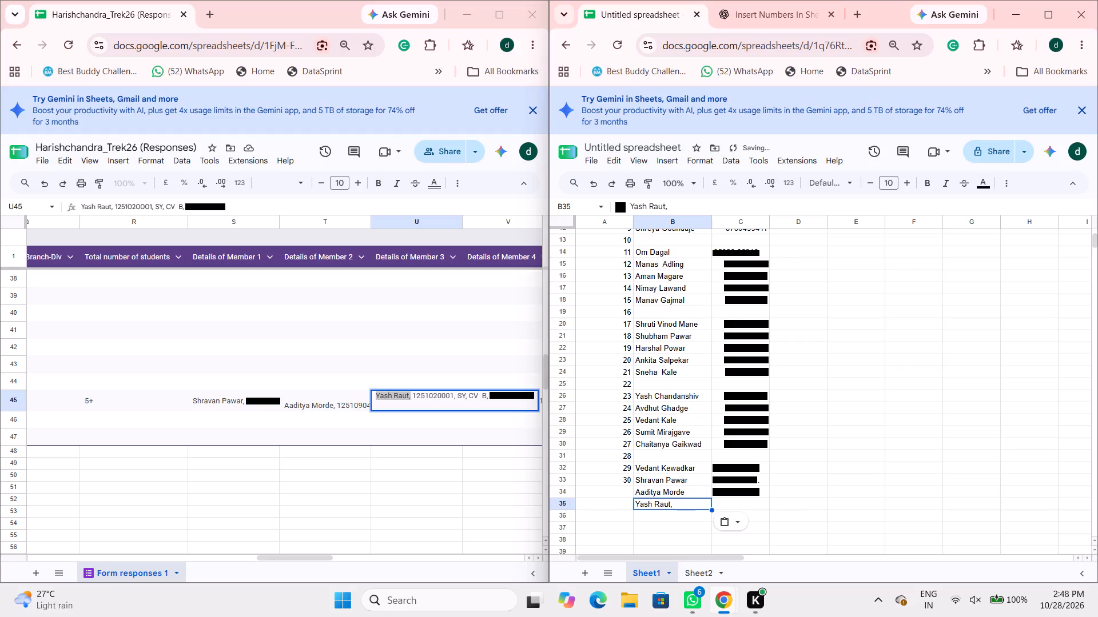
pyautogui.click(680, 510)
pyautogui.tripleClick(679, 502)
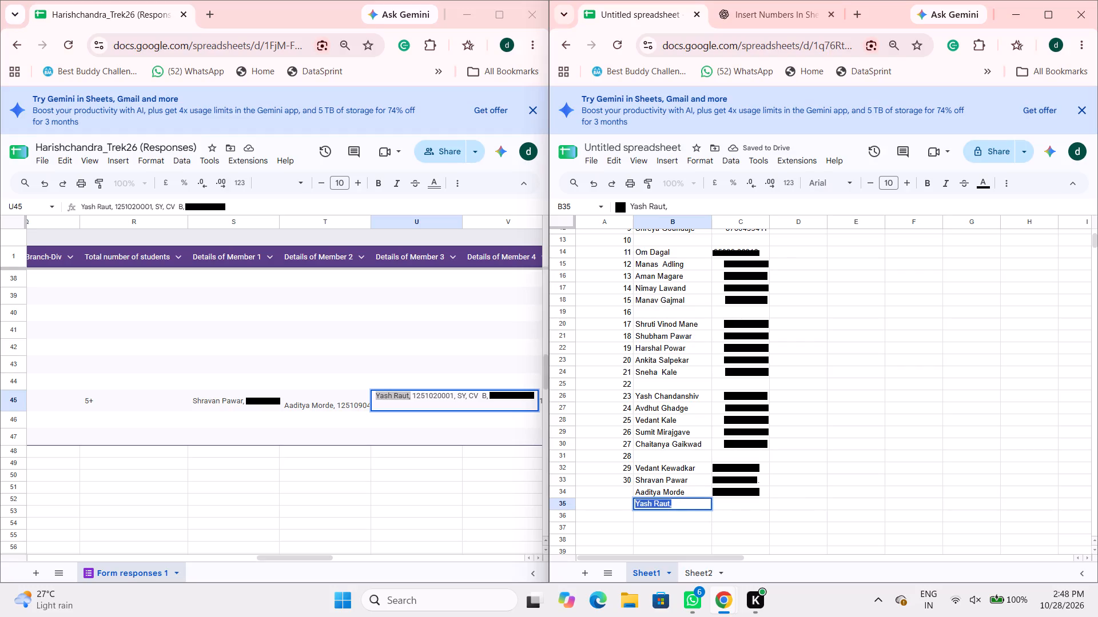
pyautogui.click(679, 502)
pyautogui.press('BackSpace')
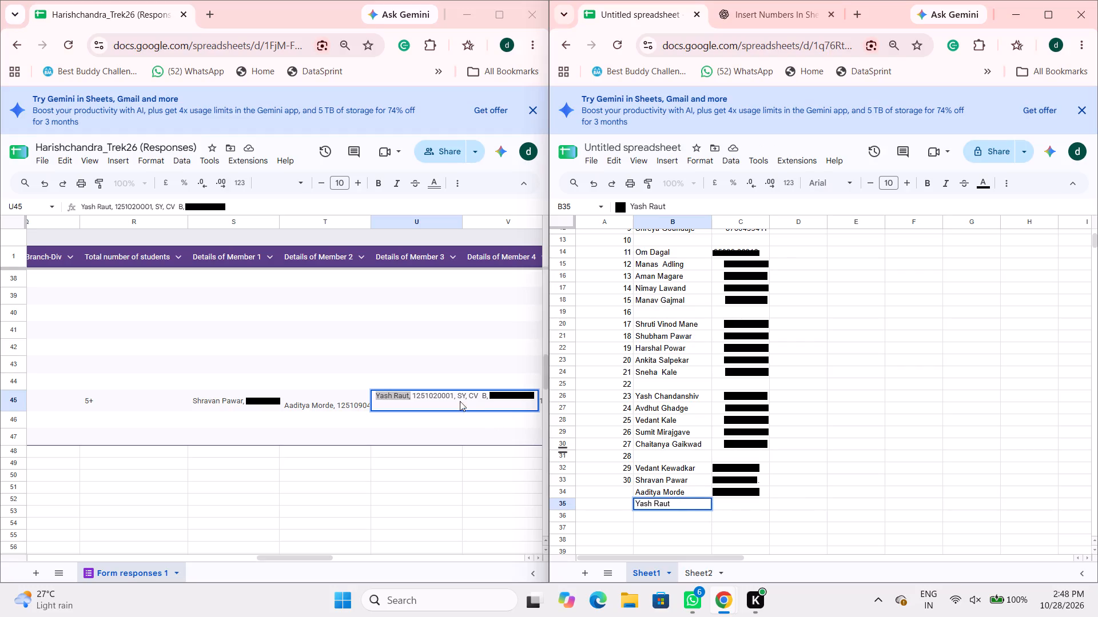
# Copy only the phone number from Details of Member 3 in response row 45 into cell C35.
pyautogui.moveTo(489, 396); pyautogui.dragTo(515, 398)
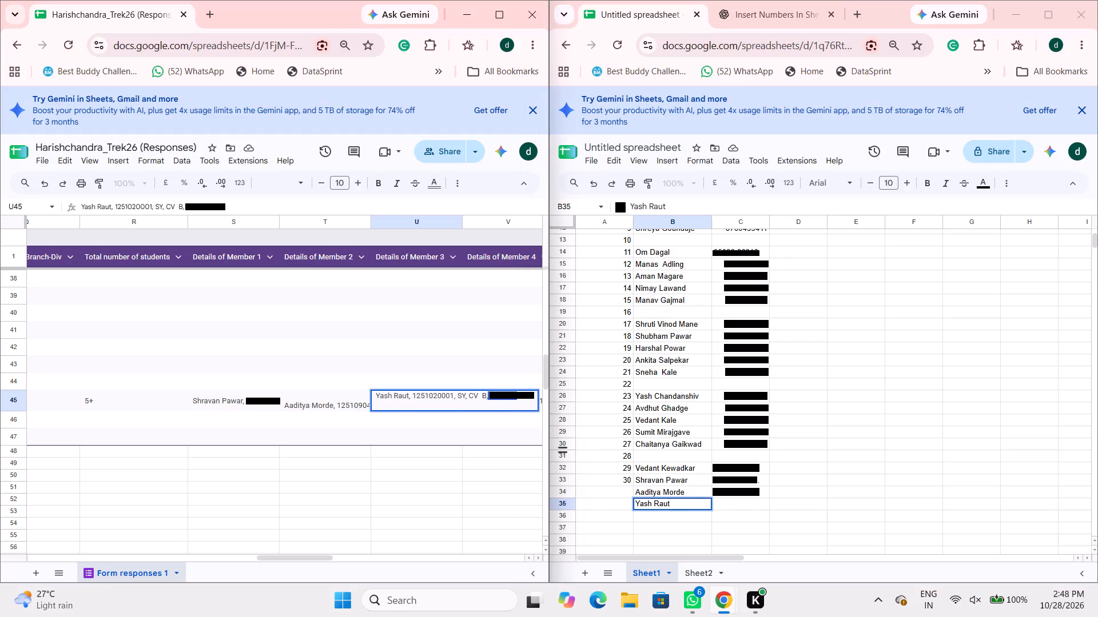
pyautogui.moveTo(515, 398); pyautogui.dragTo(541, 396)
pyautogui.hotkey('ctrl', 'c')
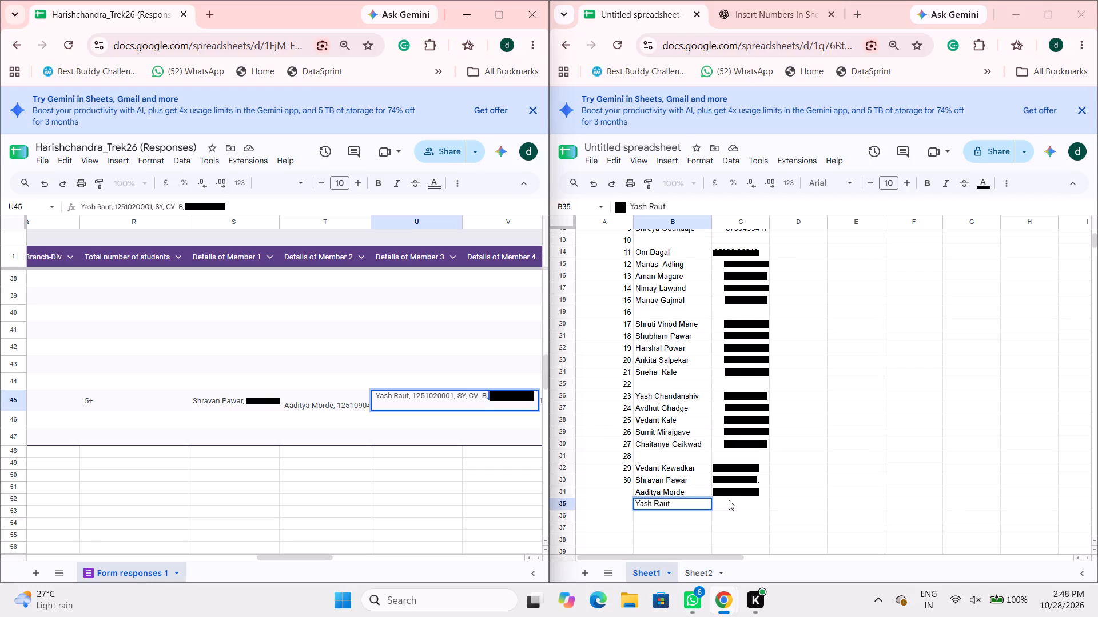
pyautogui.click(729, 500)
pyautogui.hotkey('ctrl', 'v')
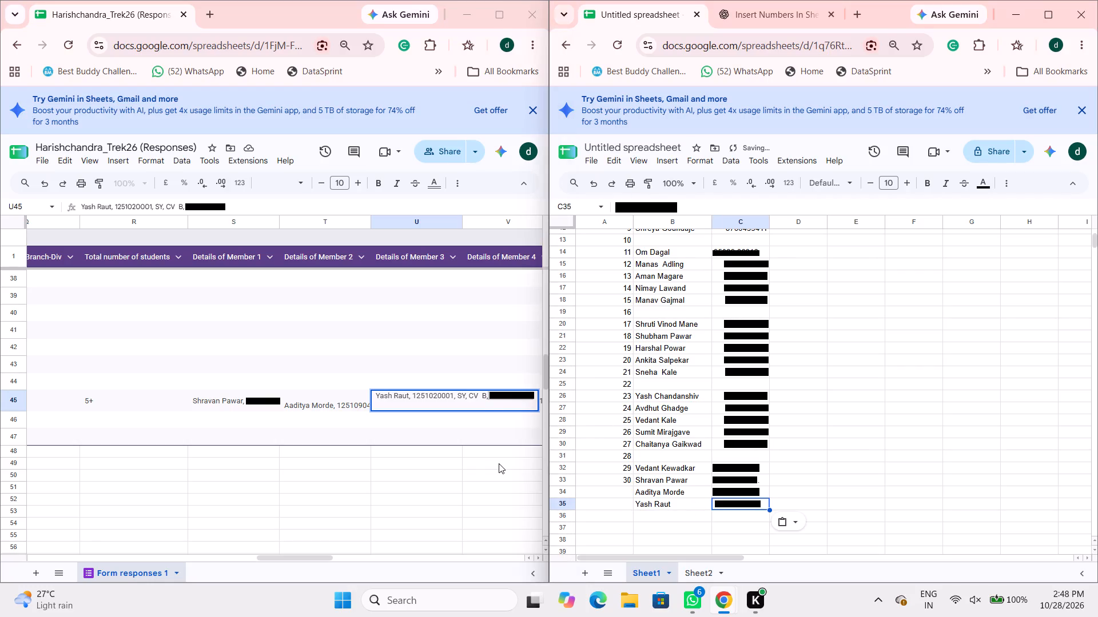
# Copy only the name from Details of Member 4 in response row 45 into cell B36 of the passenger list.
pyautogui.click(431, 440)
pyautogui.hscroll(-1, 431, 440)
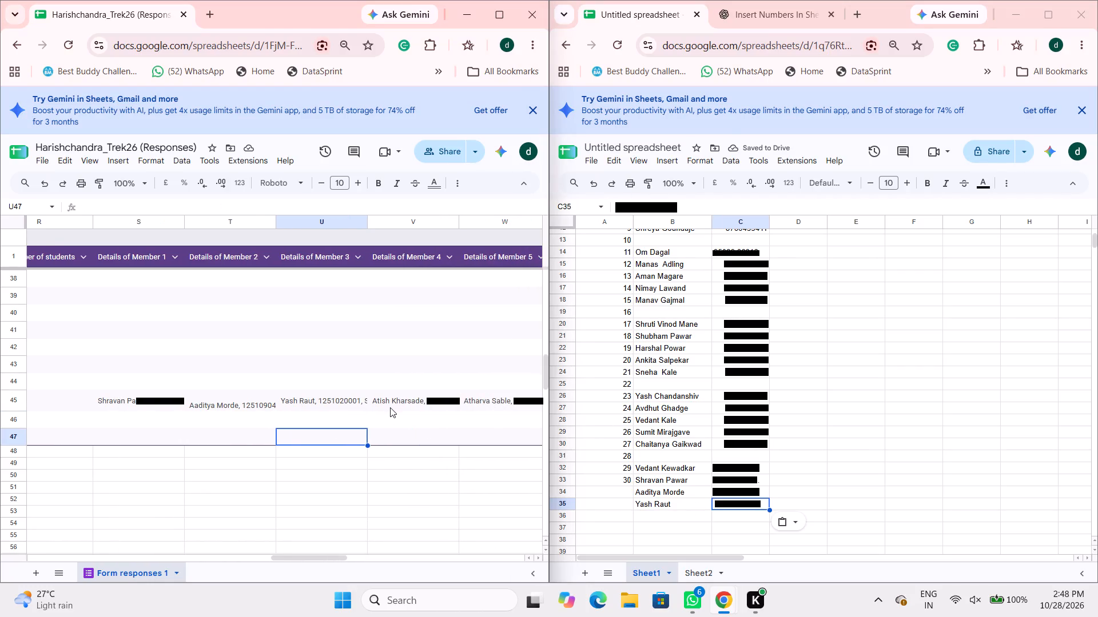
pyautogui.click(390, 406)
pyautogui.doubleClick(390, 406)
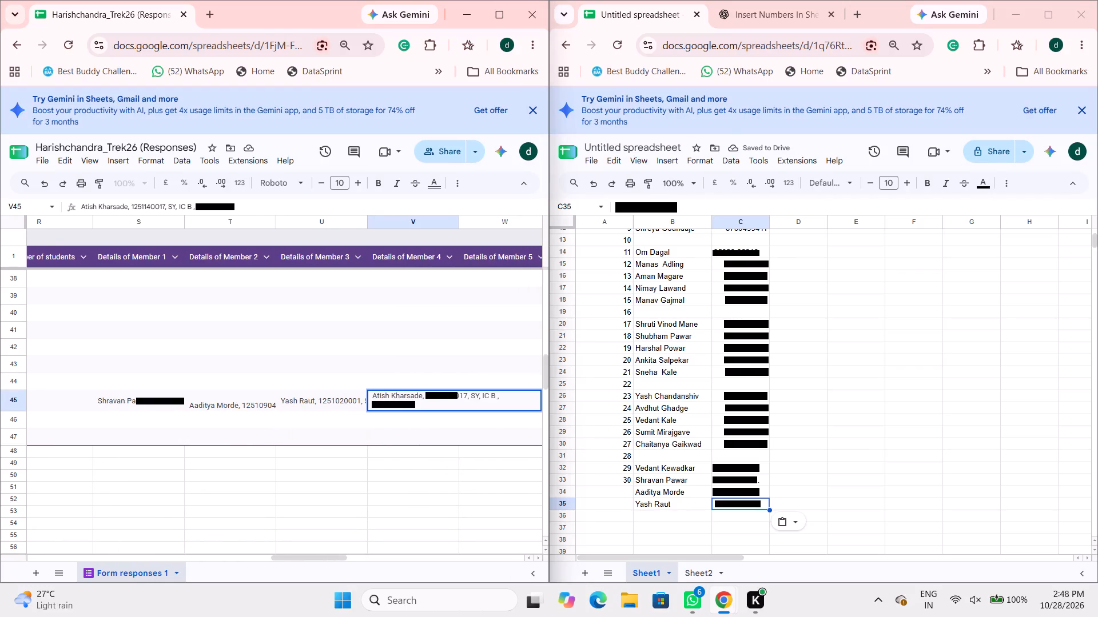
pyautogui.moveTo(372, 392); pyautogui.dragTo(421, 392)
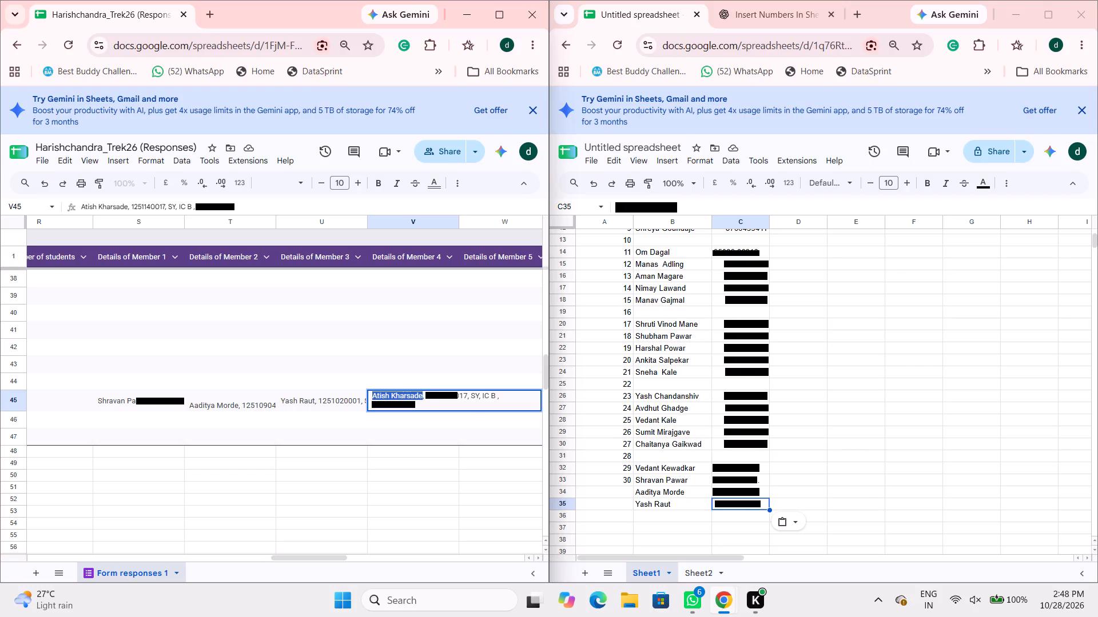
pyautogui.hotkey('ctrl', 'c')
pyautogui.click(660, 512)
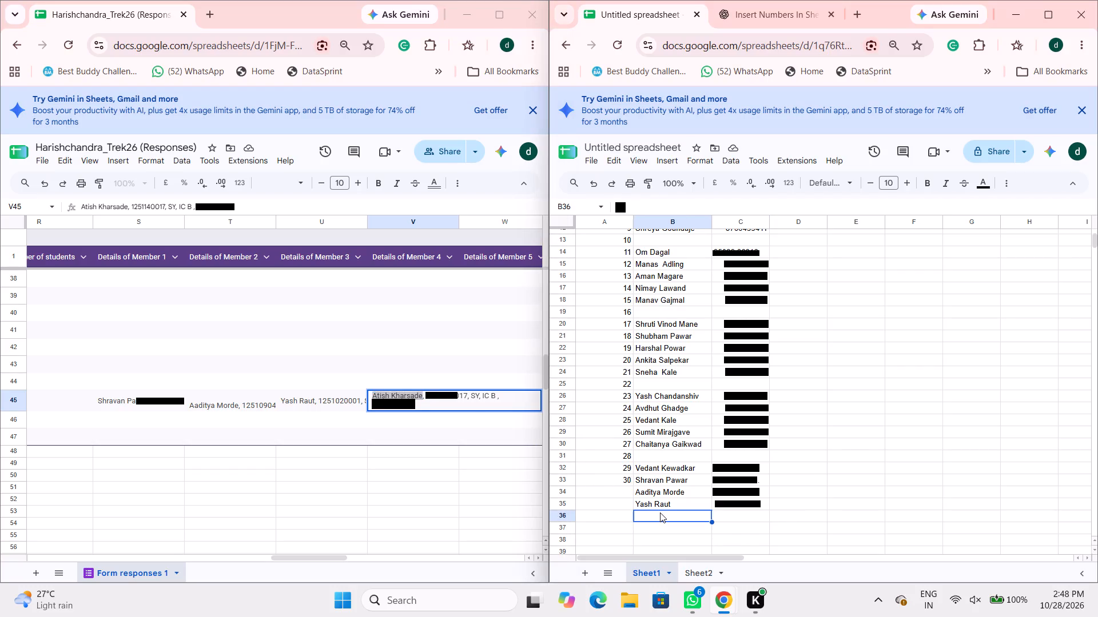
pyautogui.hotkey('ctrl', 'v')
# Copy only the phone number from Details of Member 4 in response row 45 into cell C36.
pyautogui.click(440, 401)
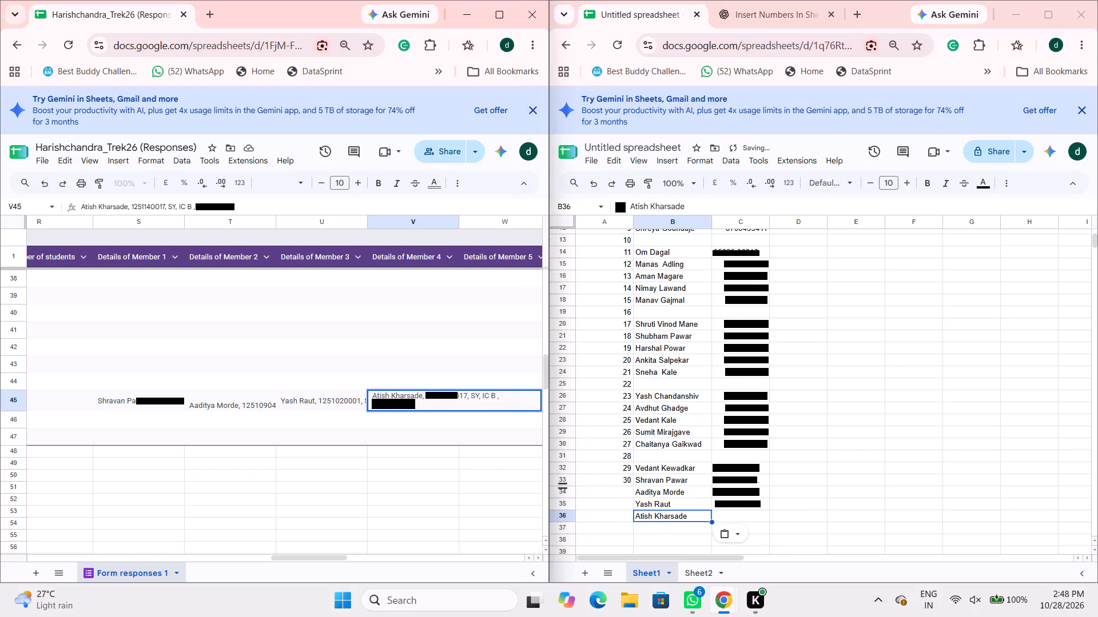
pyautogui.moveTo(419, 401); pyautogui.dragTo(367, 404)
pyautogui.hotkey('ctrl', 'c')
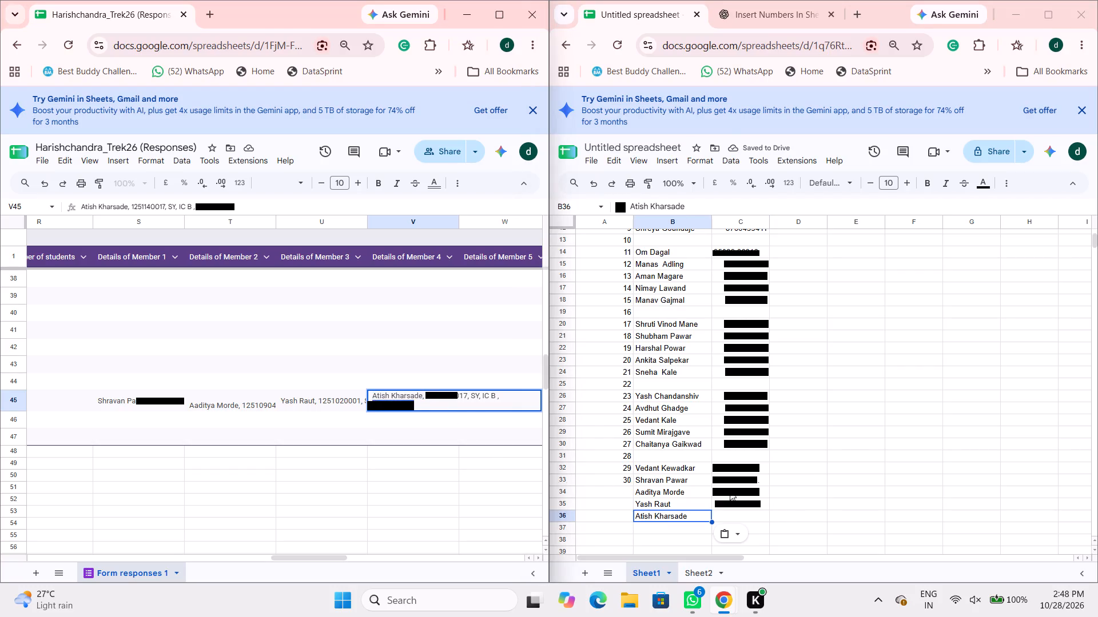
pyautogui.click(749, 518)
pyautogui.hotkey('ctrl', 'v')
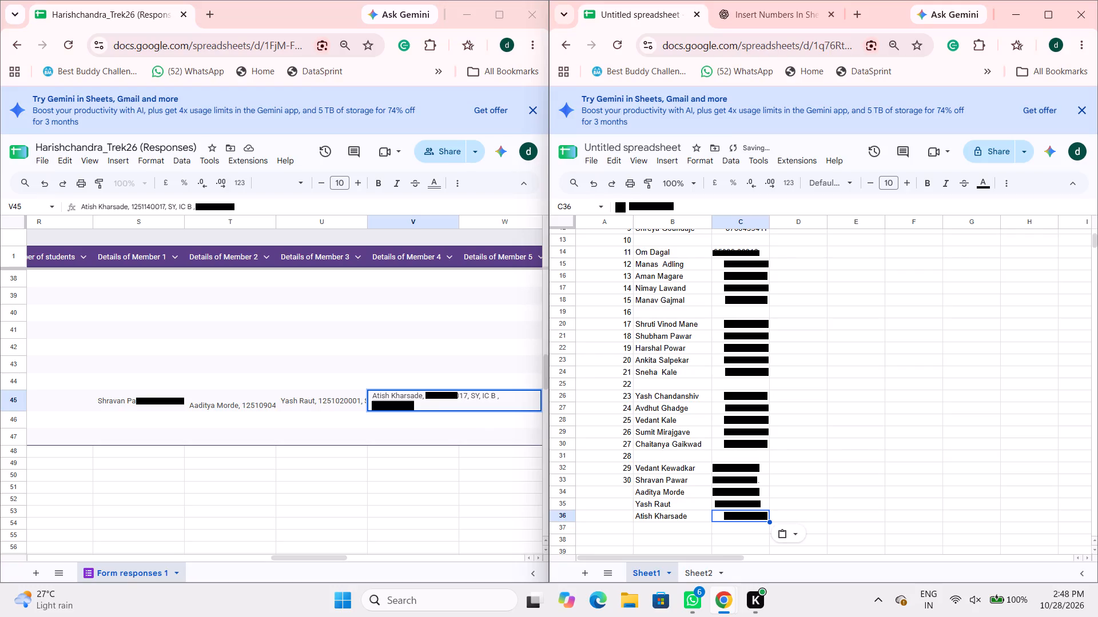
# Copy the name with its trailing comma from Details of Member 5 in response row 45 into cell B37.
pyautogui.click(467, 439)
pyautogui.hscroll(-1, 467, 439)
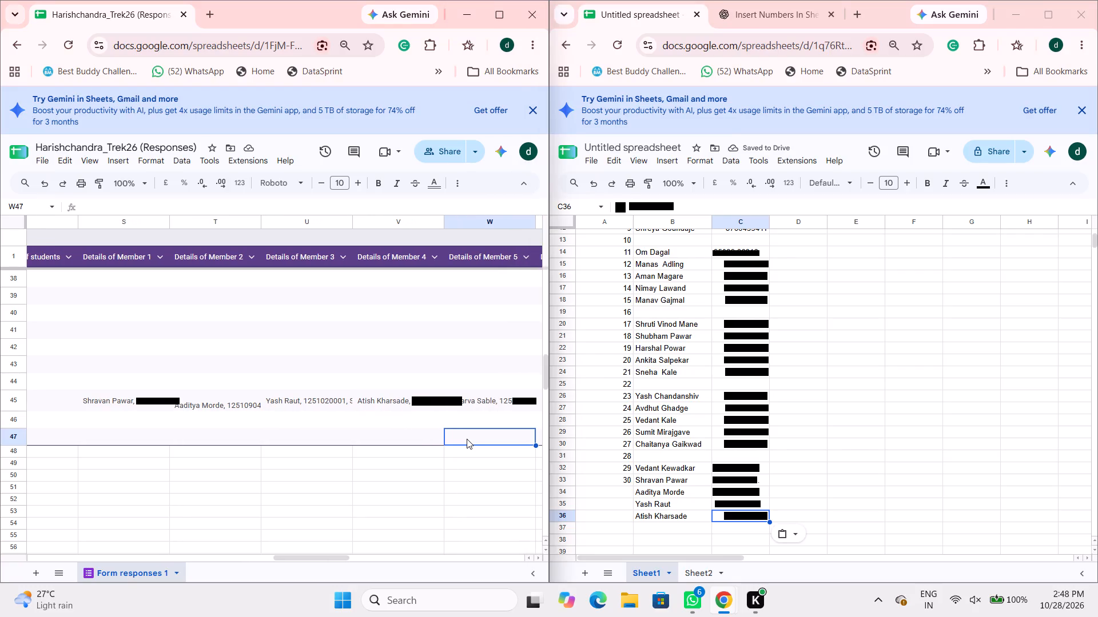
pyautogui.click(490, 403)
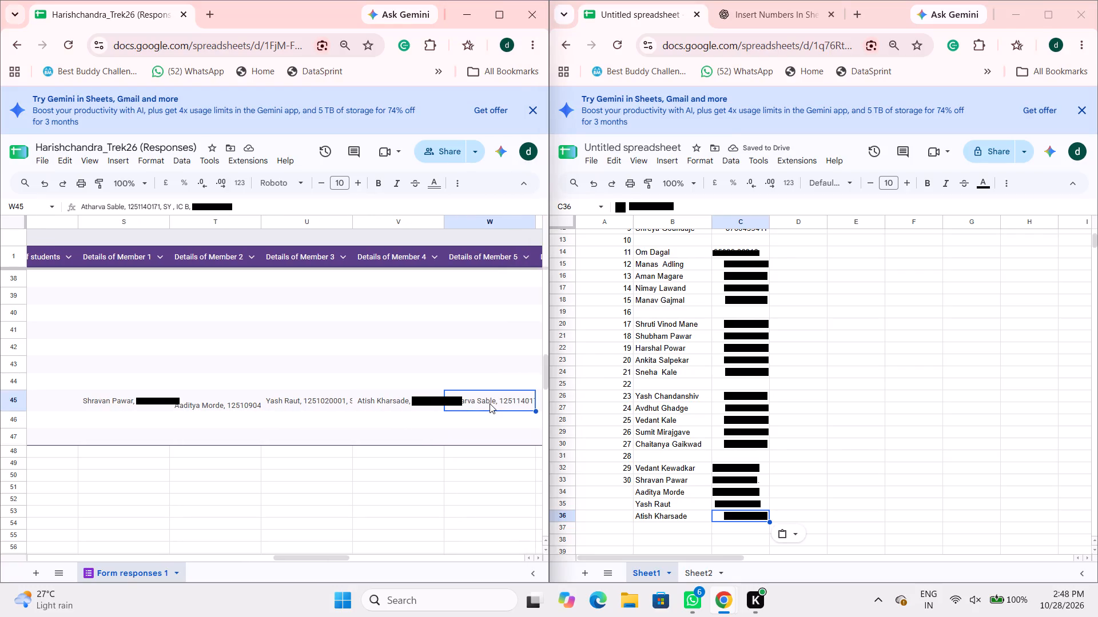
pyautogui.tripleClick(490, 403)
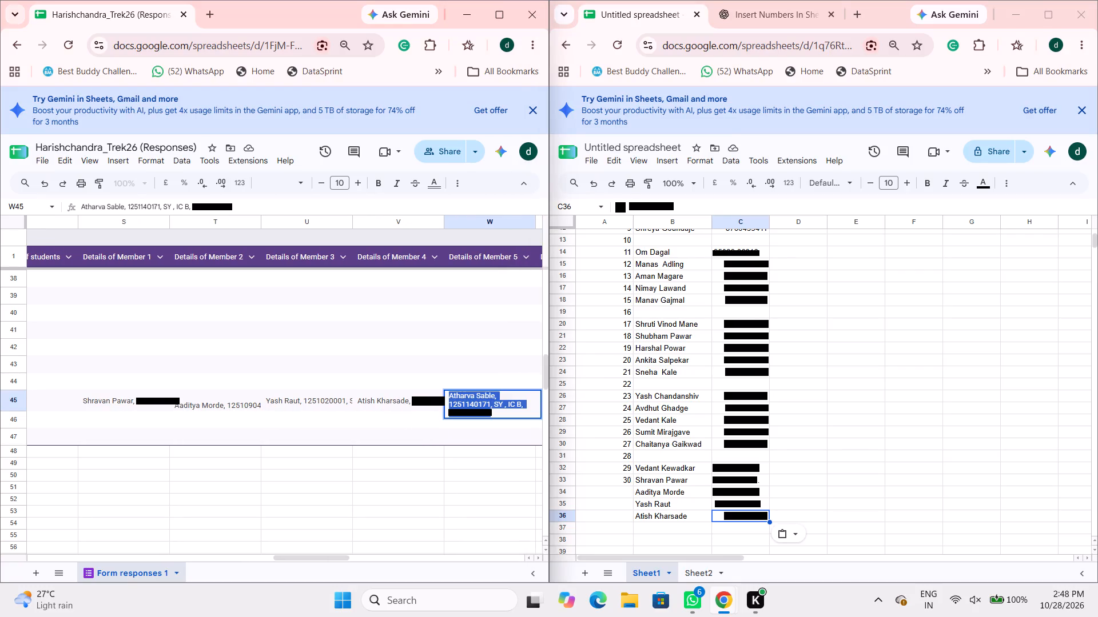
pyautogui.moveTo(449, 393); pyautogui.dragTo(466, 392)
pyautogui.click(466, 392)
pyautogui.moveTo(466, 392); pyautogui.dragTo(440, 392)
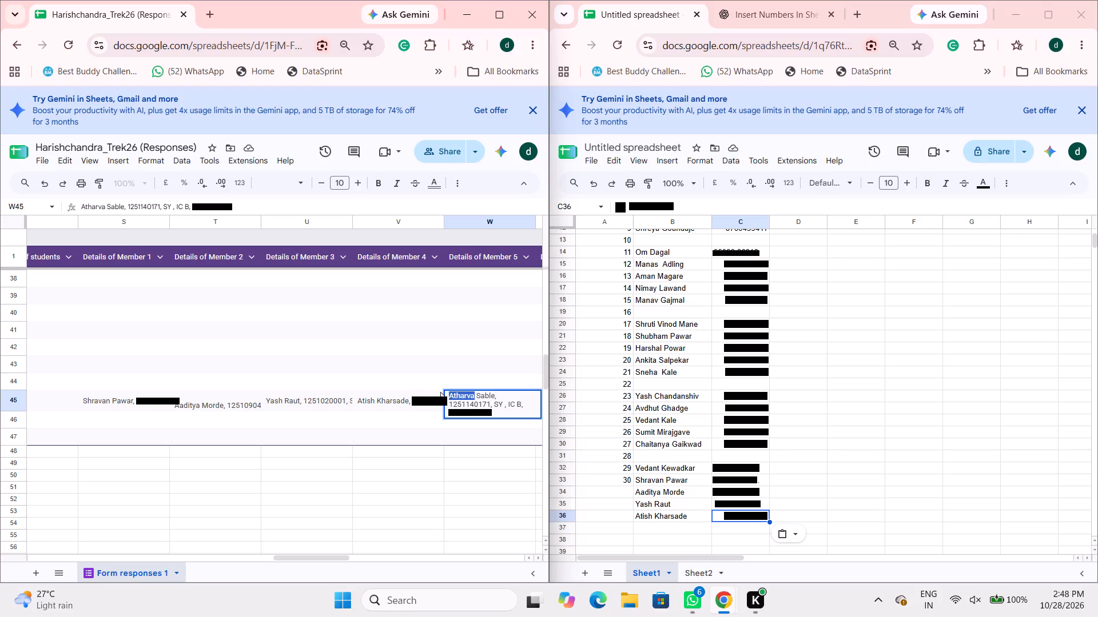
pyautogui.moveTo(440, 392); pyautogui.dragTo(495, 393)
pyautogui.hotkey('ctrl', 'c')
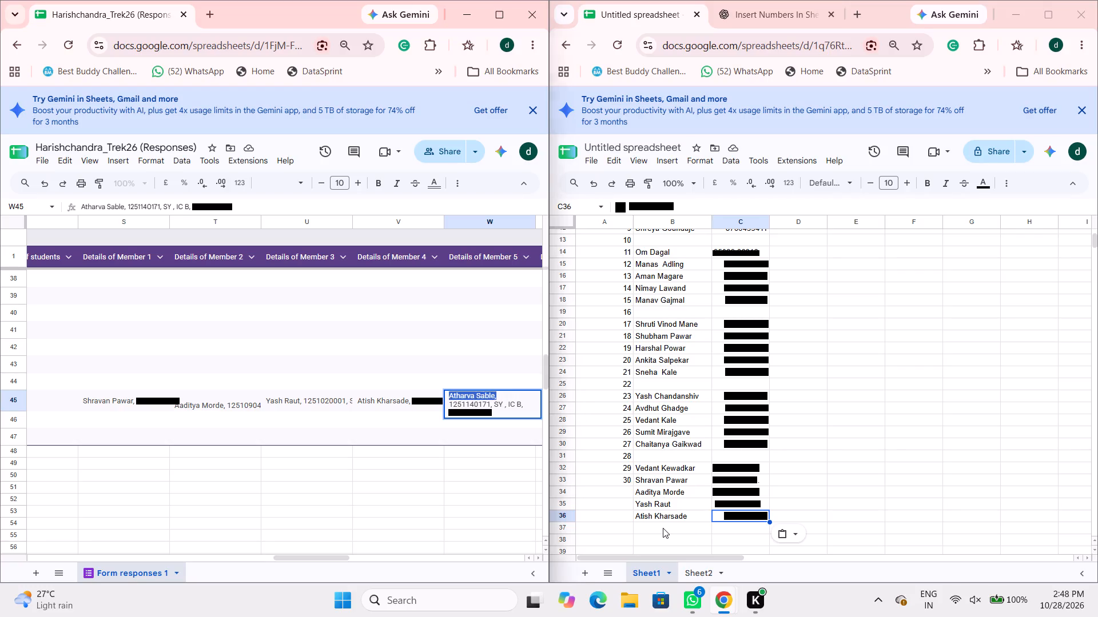
pyautogui.click(663, 528)
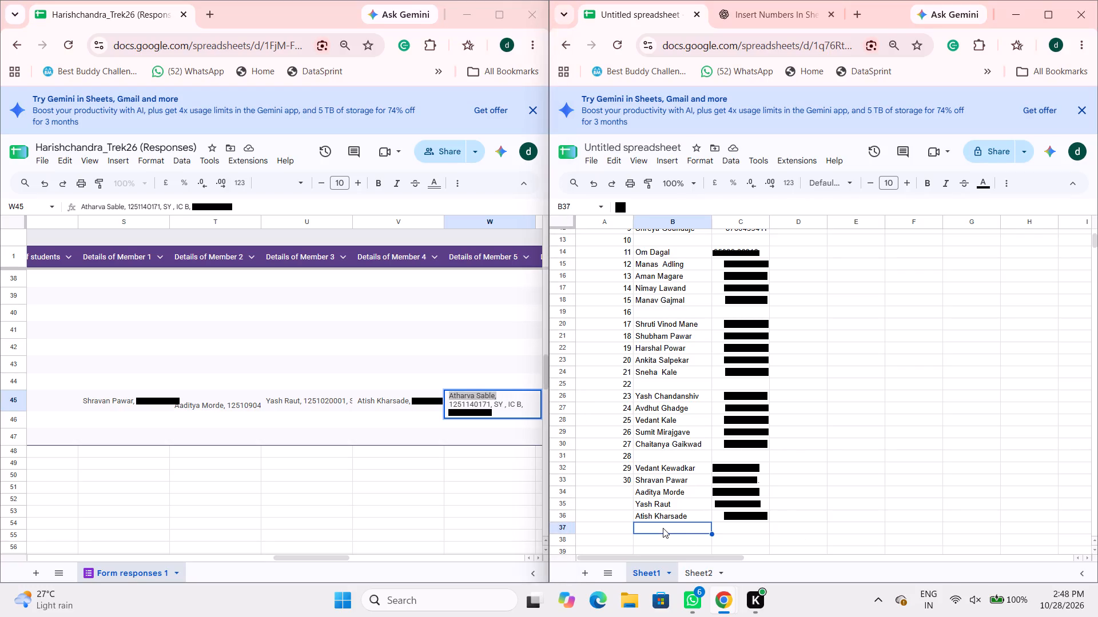
pyautogui.hotkey('ctrl', 'v')
# Copy only the phone number from Details of Member 5 in response row 45 into cell C37.
pyautogui.scroll(-1, 689, 535)
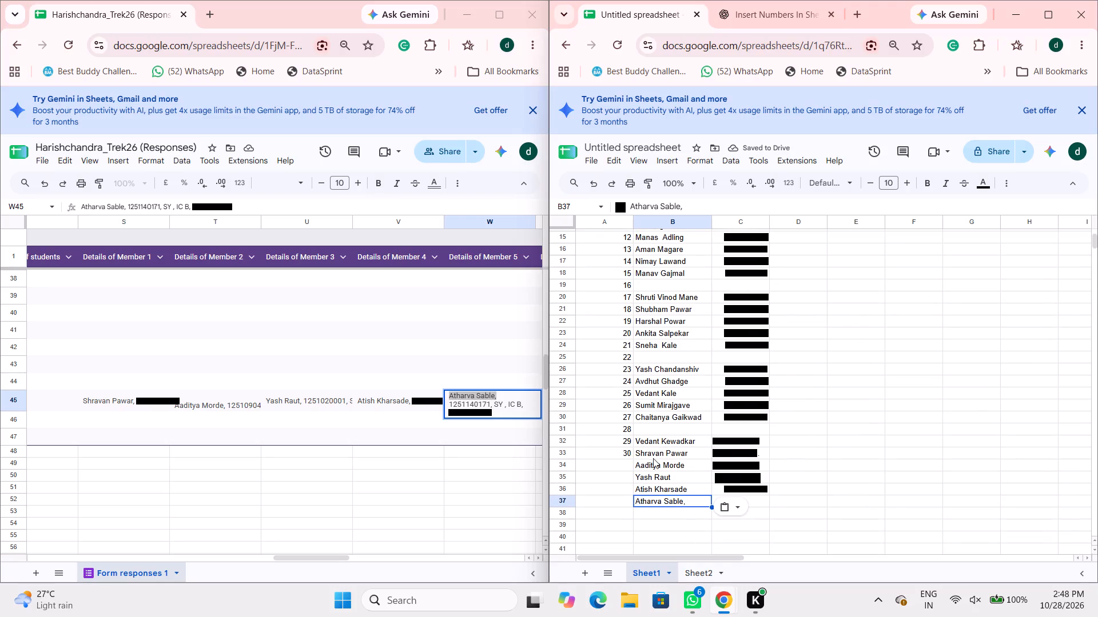
pyautogui.tripleClick(485, 416)
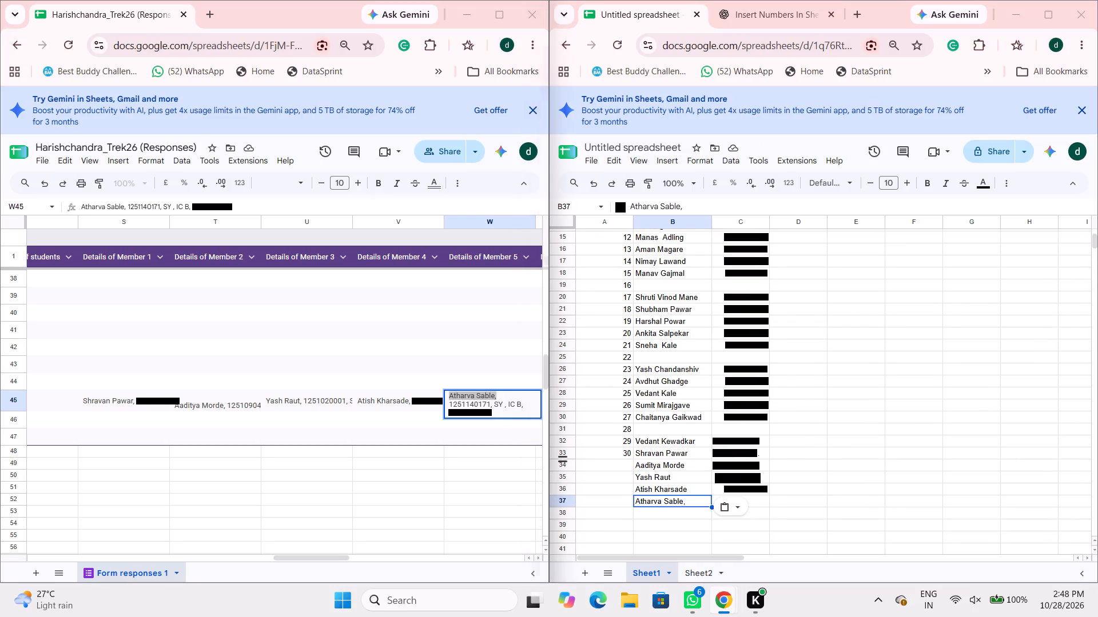
pyautogui.click(485, 416)
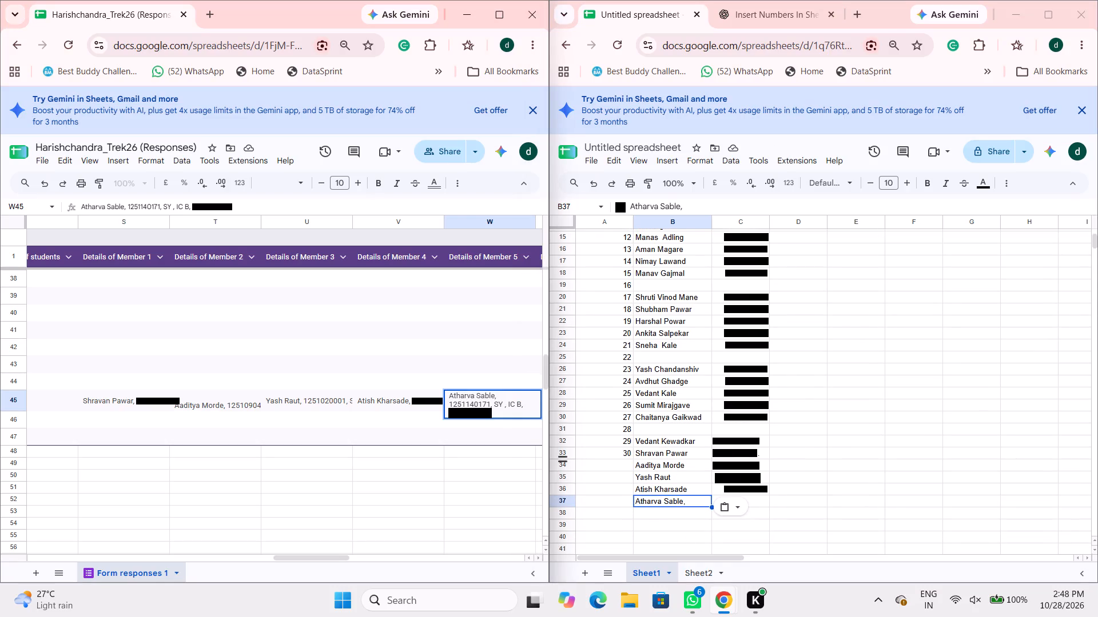
pyautogui.moveTo(494, 412); pyautogui.dragTo(451, 411)
pyautogui.hotkey('ctrl', 'c')
pyautogui.click(758, 501)
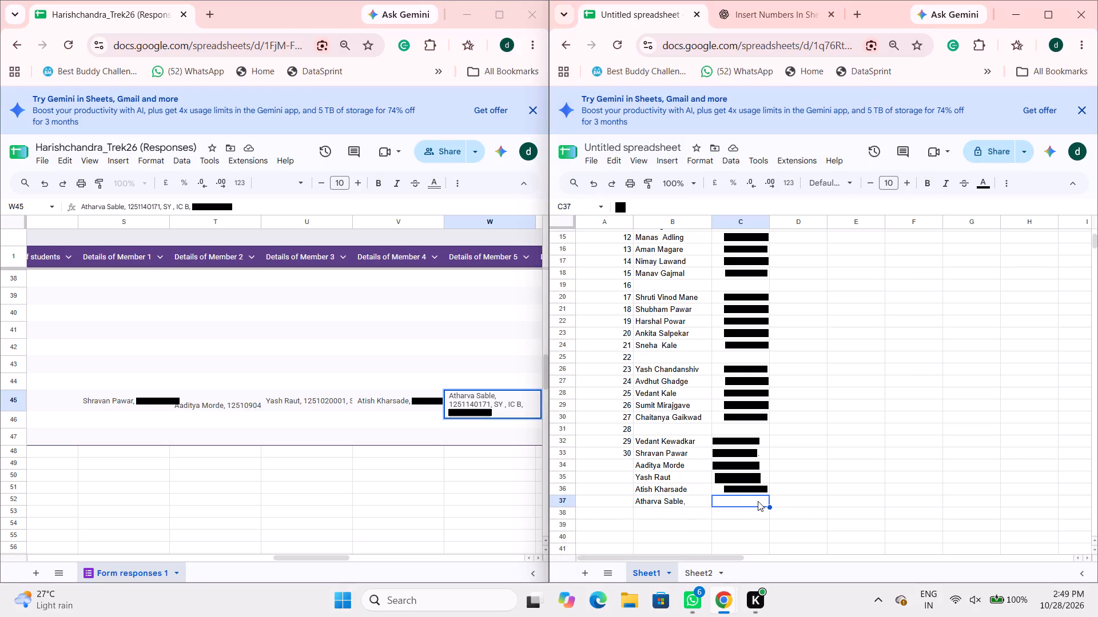
pyautogui.hotkey('ctrl', 'v')
pyautogui.click(466, 435)
pyautogui.hscroll(-2, 466, 435)
pyautogui.hscroll(2, 466, 435)
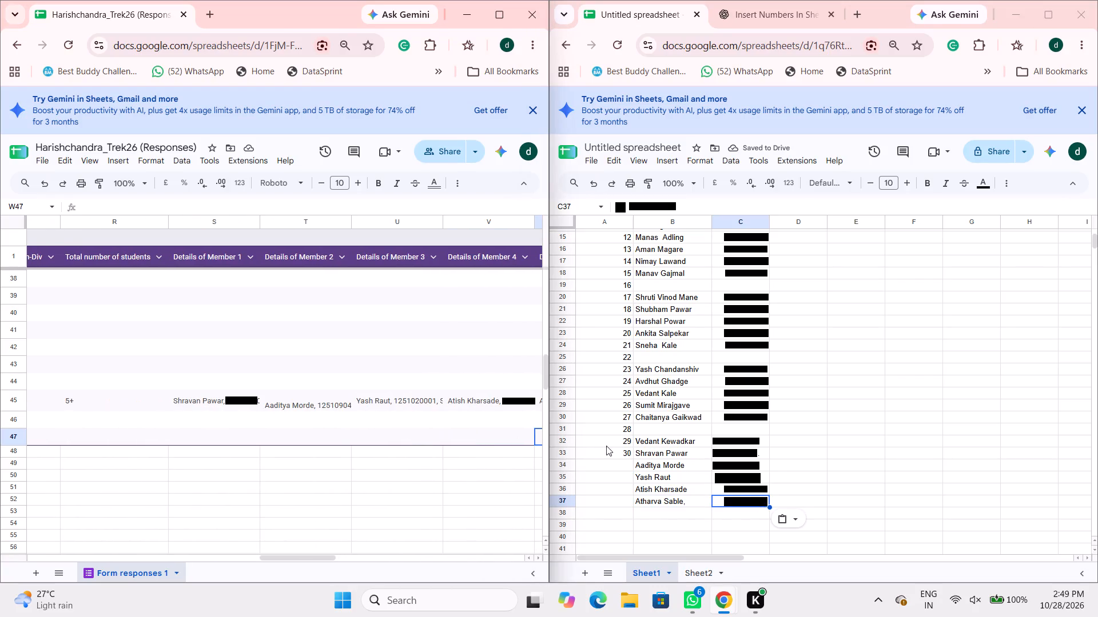
# Extend the numbering in column A through row 37 by changing the formula in A4 to =SEQUENCE(34).
pyautogui.click(627, 501)
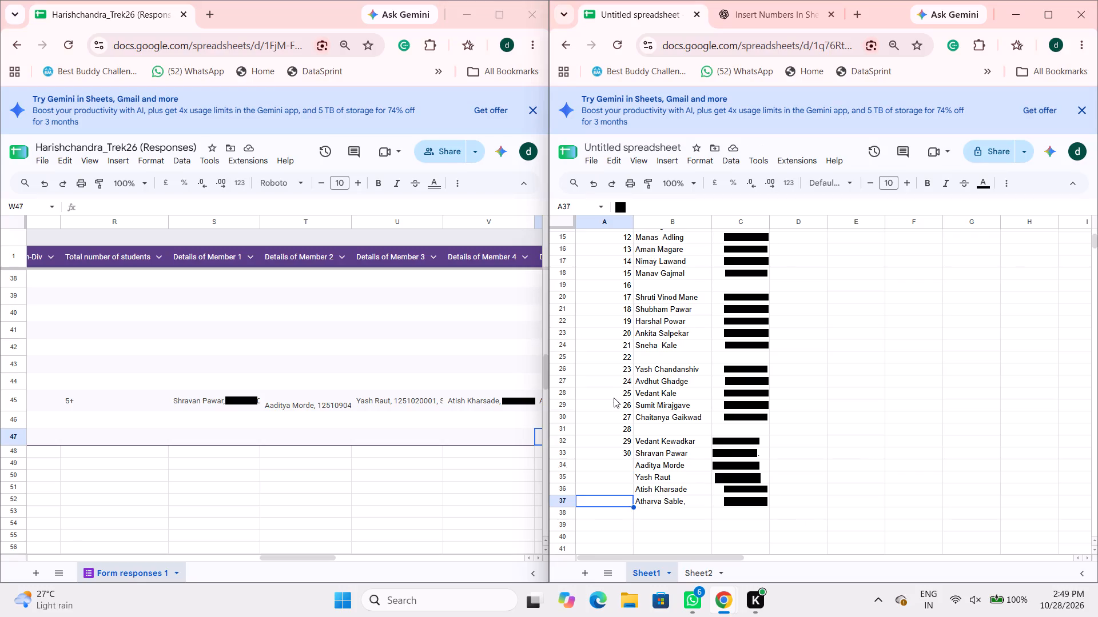
pyautogui.scroll(4, 614, 398)
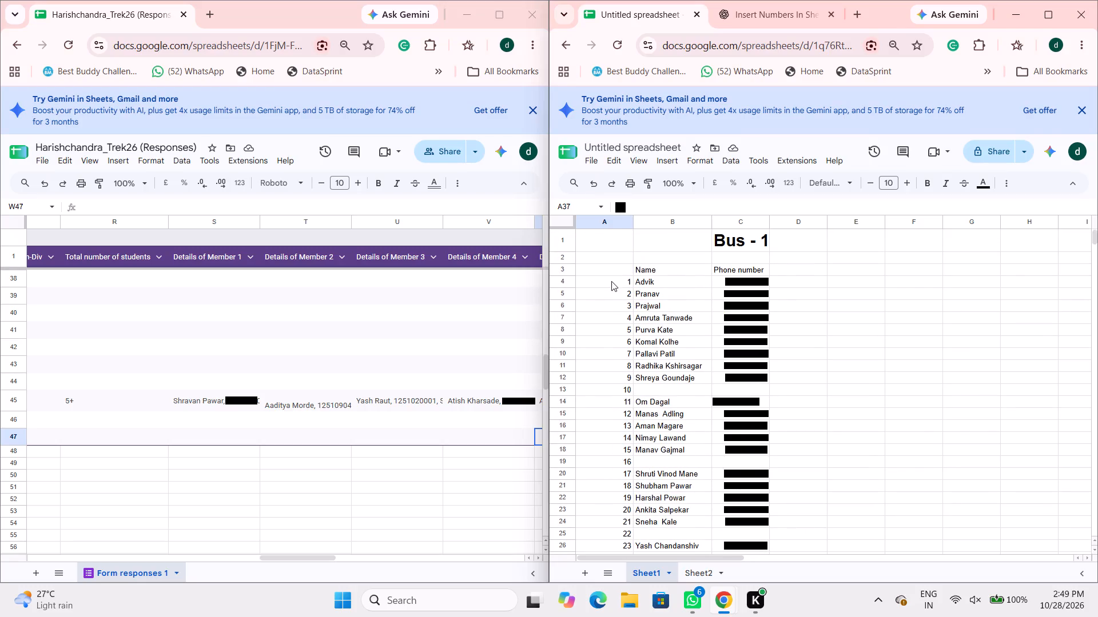
pyautogui.moveTo(611, 281); pyautogui.dragTo(632, 560)
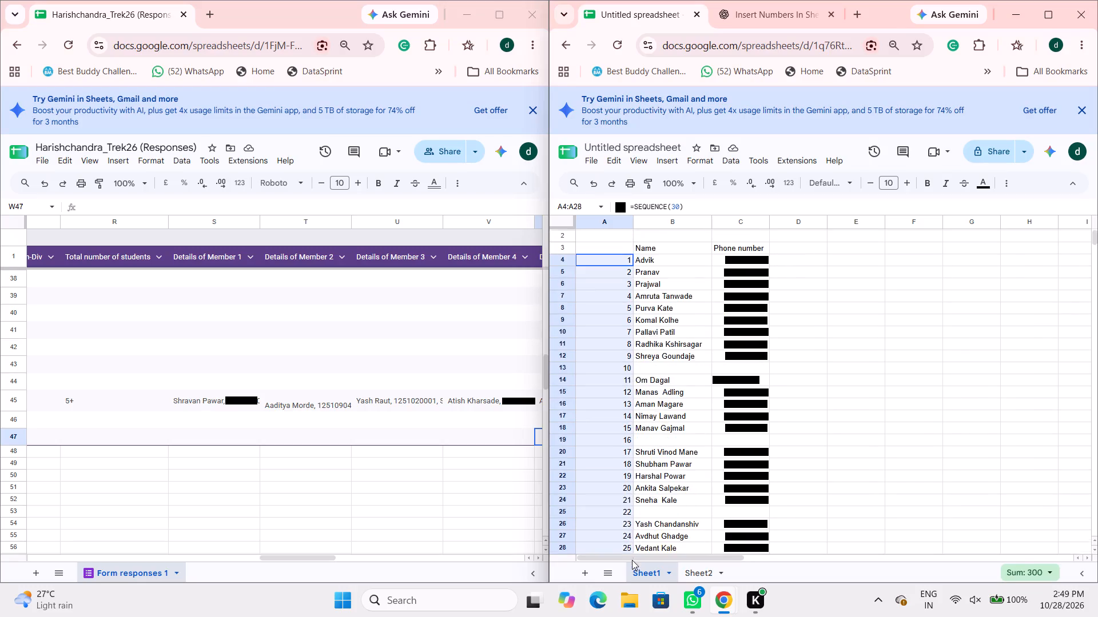
pyautogui.moveTo(632, 560); pyautogui.dragTo(627, 342)
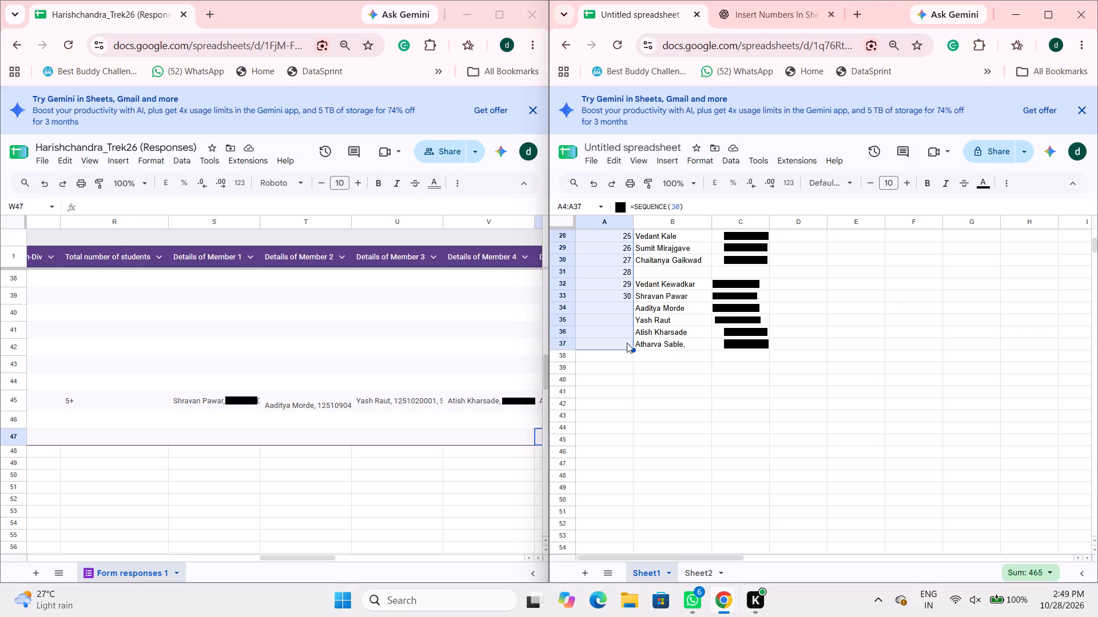
pyautogui.click(679, 207)
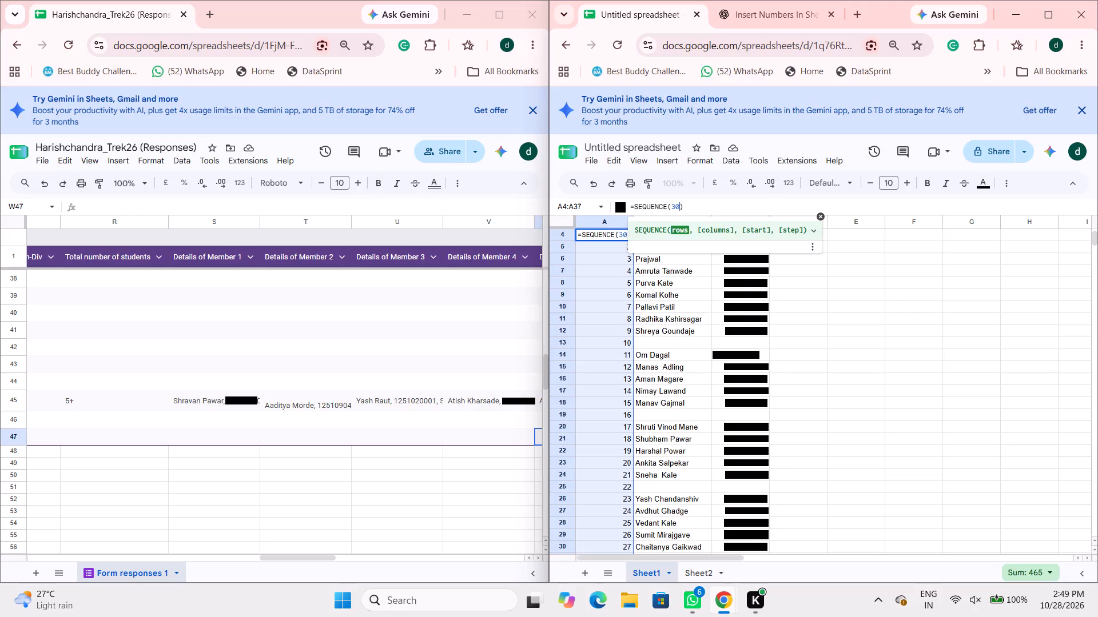
pyautogui.press('BackSpace')
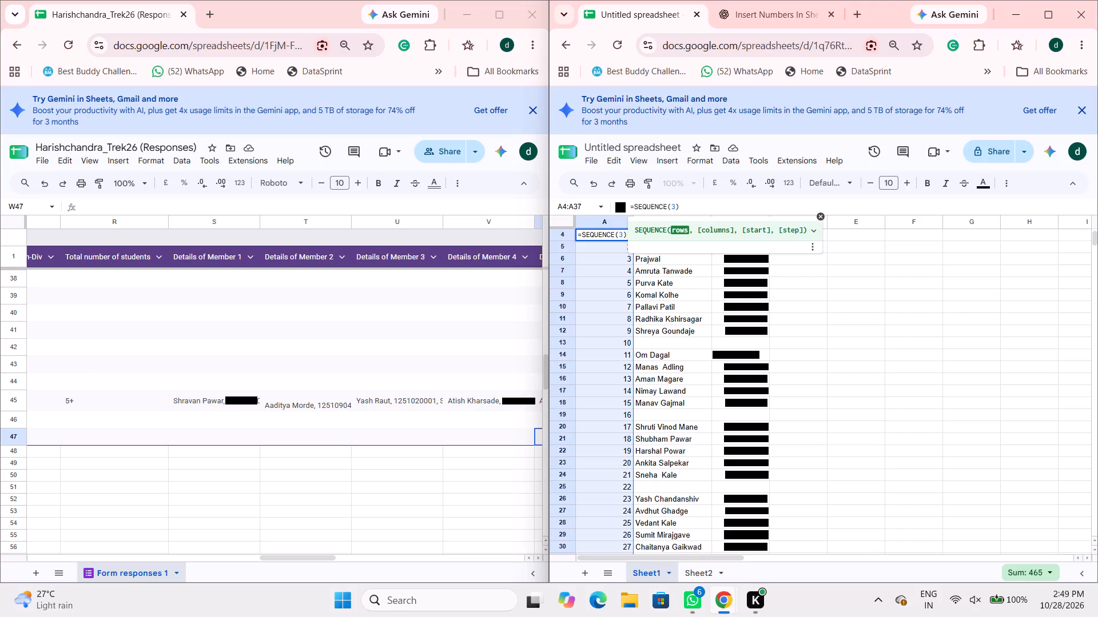
pyautogui.press('4')
pyautogui.press('Return')
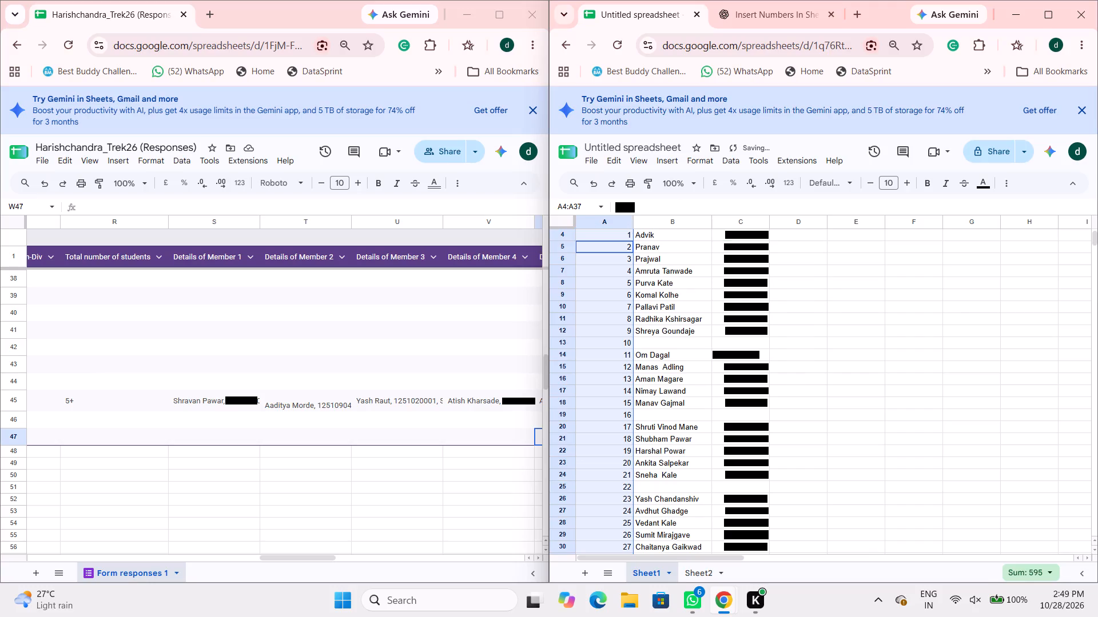
# Review the whole Bus - 1 list, checking the column A numbering against the names and phone numbers down to row 37.
pyautogui.scroll(-3, 734, 351)
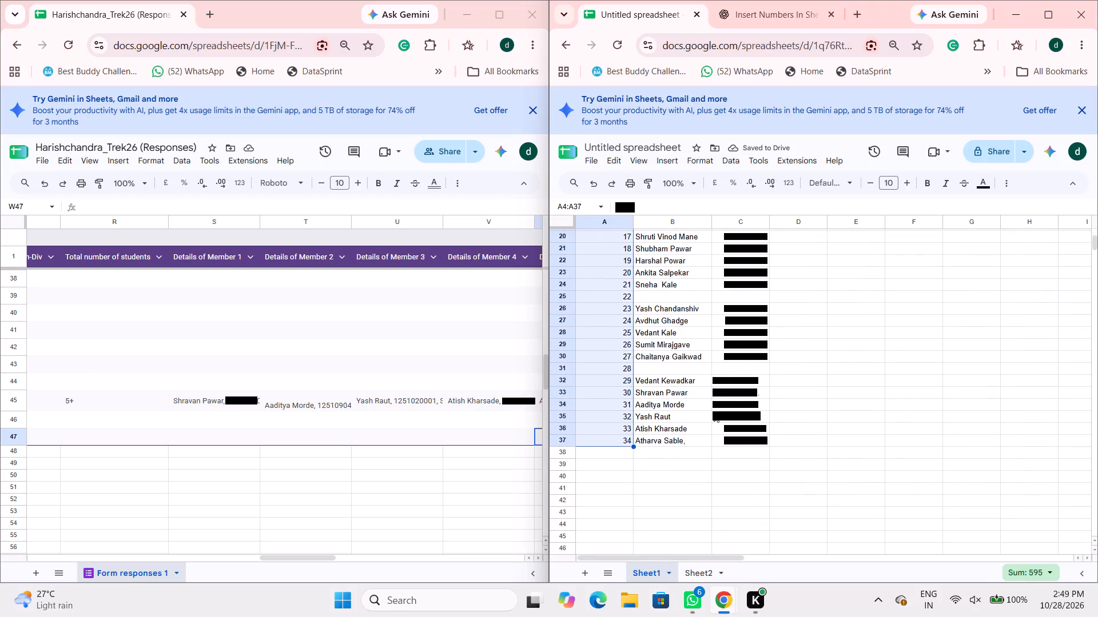
pyautogui.scroll(2, 714, 412)
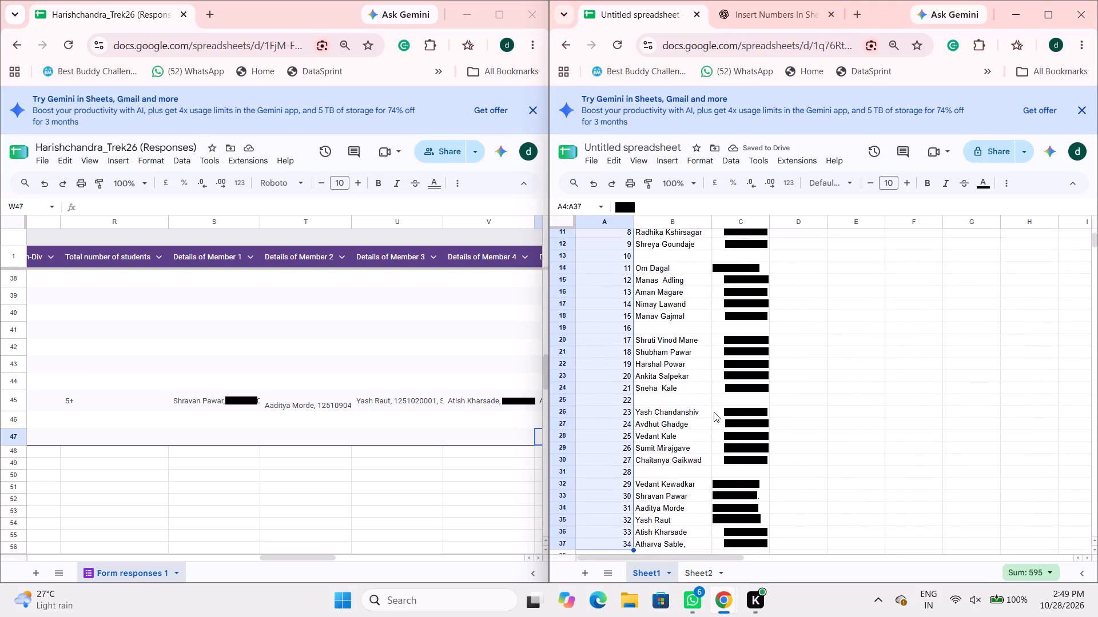
pyautogui.scroll(2, 714, 412)
pyautogui.rightClick(714, 412)
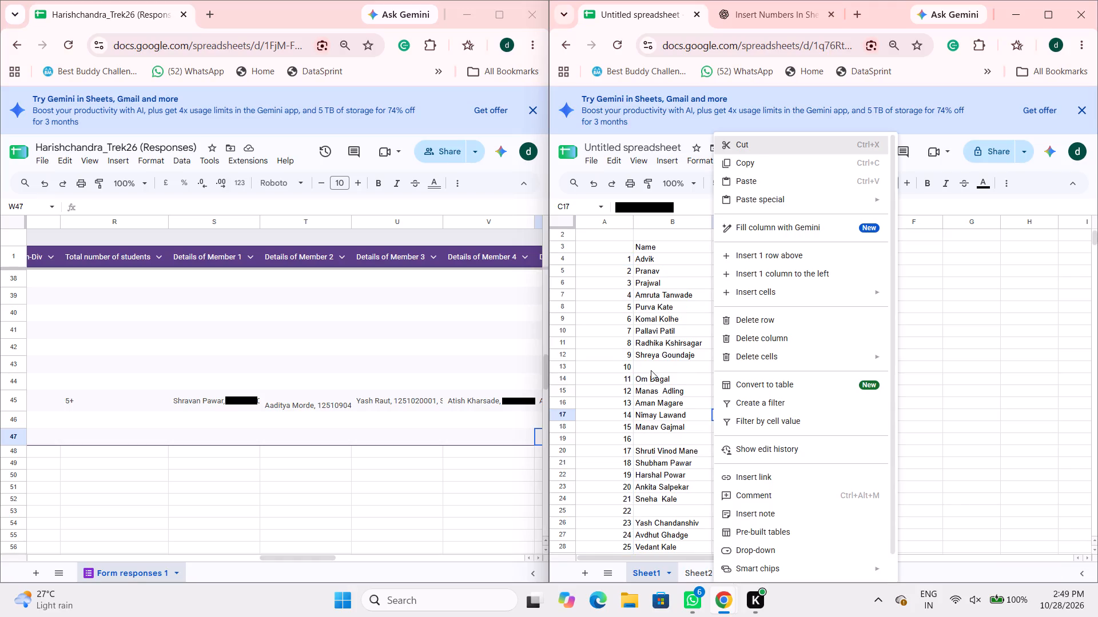
pyautogui.scroll(-1, 646, 442)
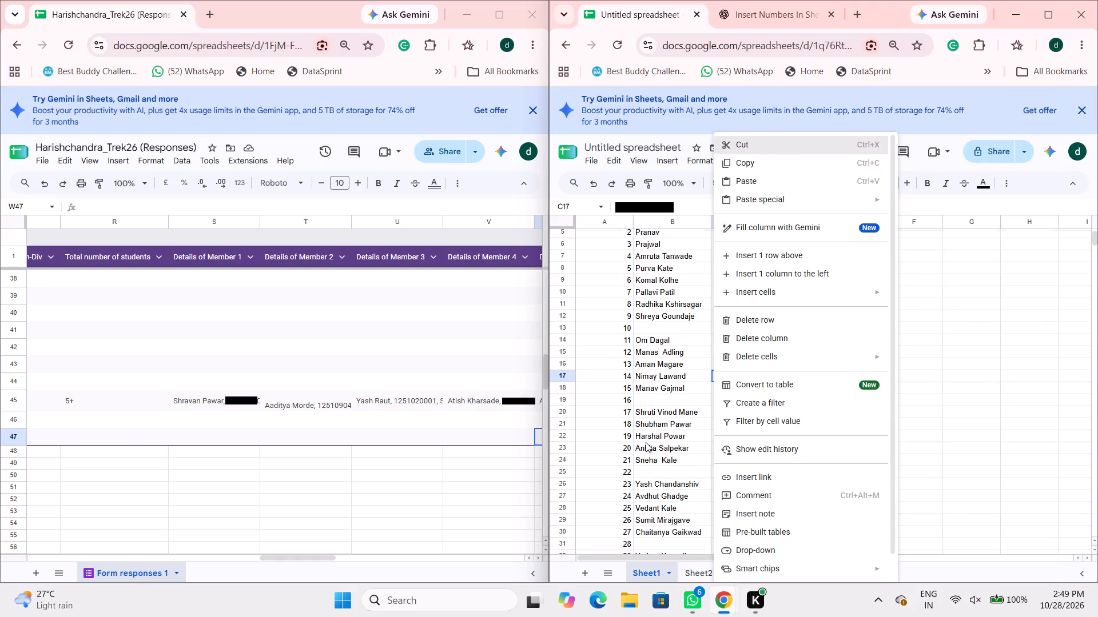
pyautogui.scroll(-3, 646, 442)
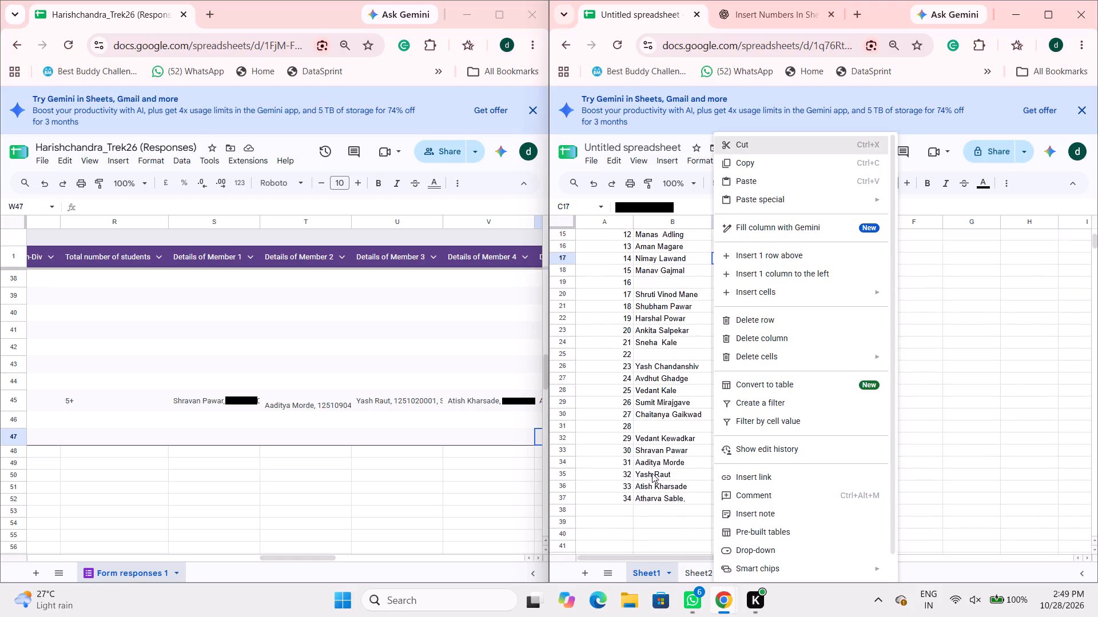
pyautogui.scroll(-1, 652, 473)
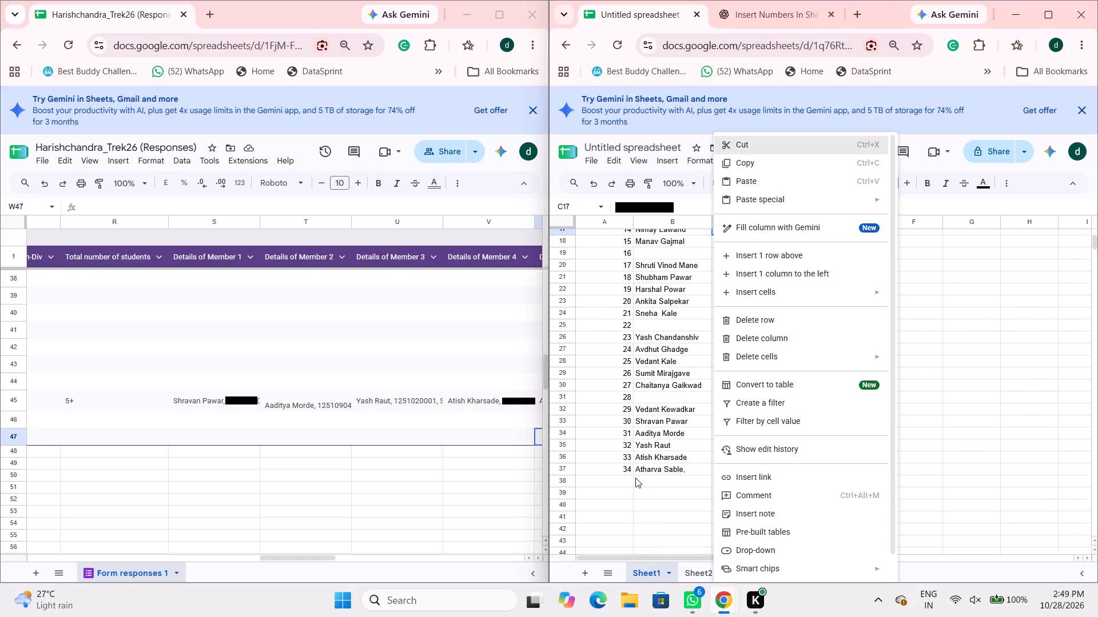
pyautogui.click(635, 478)
pyautogui.scroll(2, 635, 478)
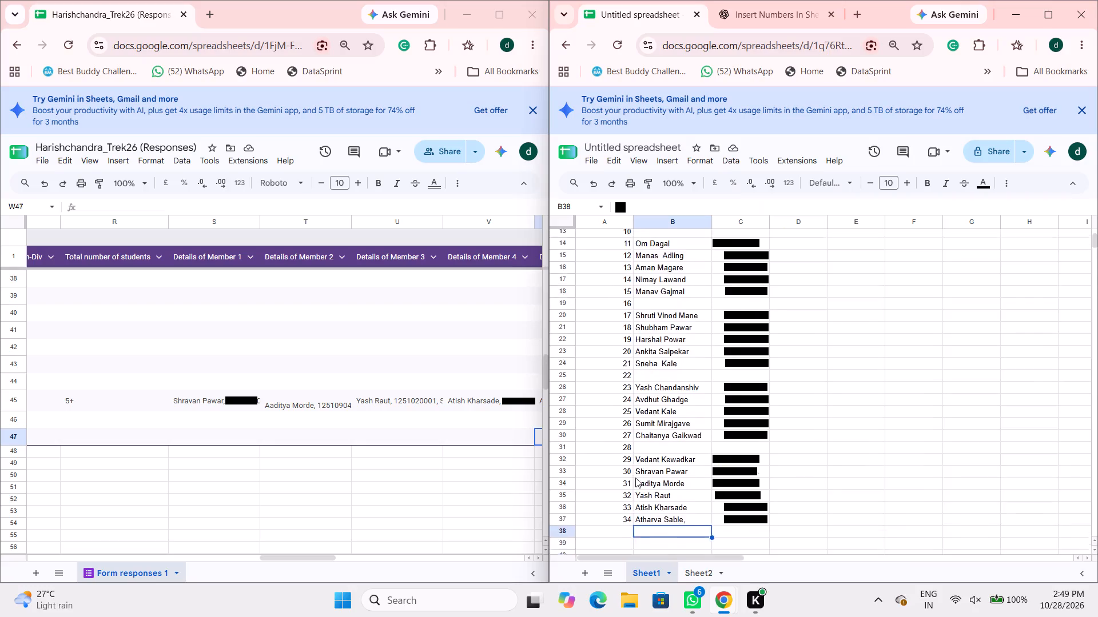
pyautogui.scroll(6, 635, 478)
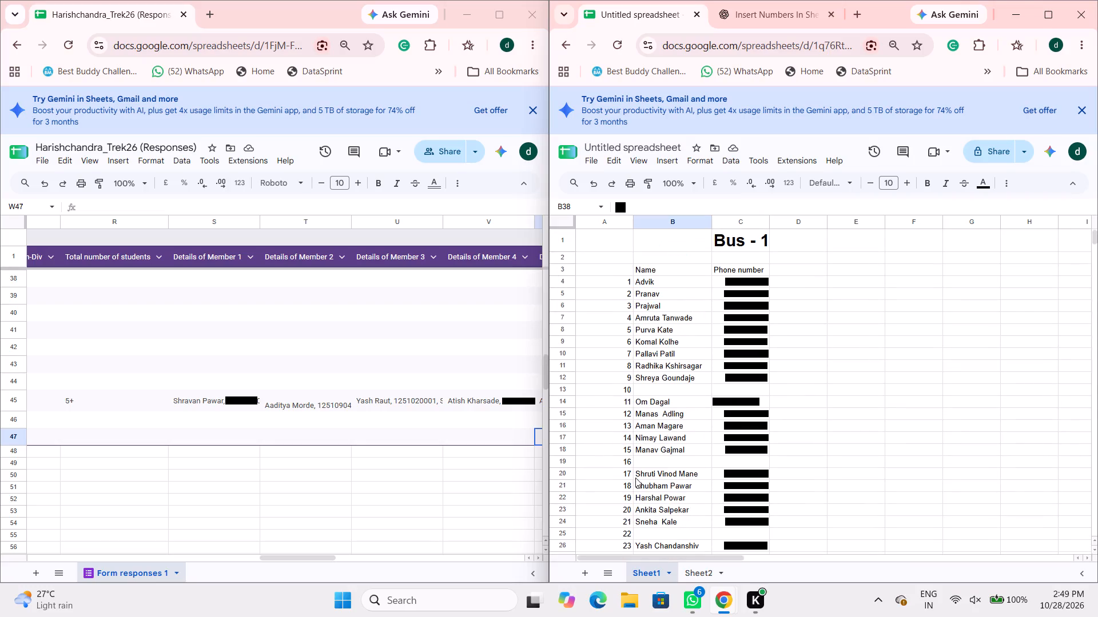
pyautogui.scroll(-1, 715, 357)
pyautogui.scroll(-1, 666, 412)
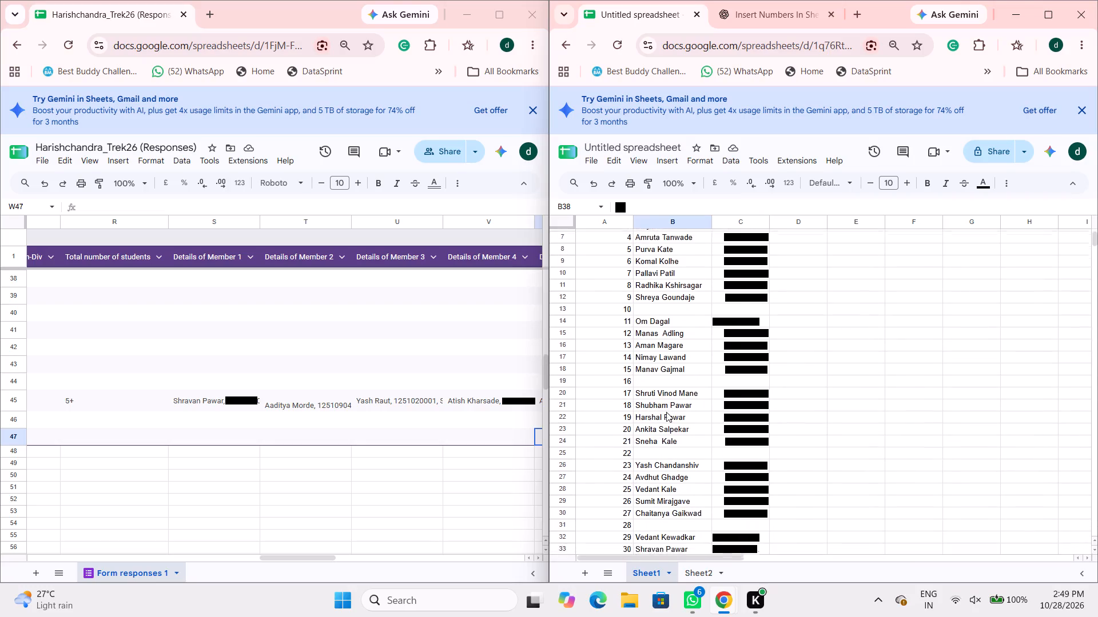
pyautogui.scroll(-1, 666, 412)
pyautogui.scroll(-1, 665, 472)
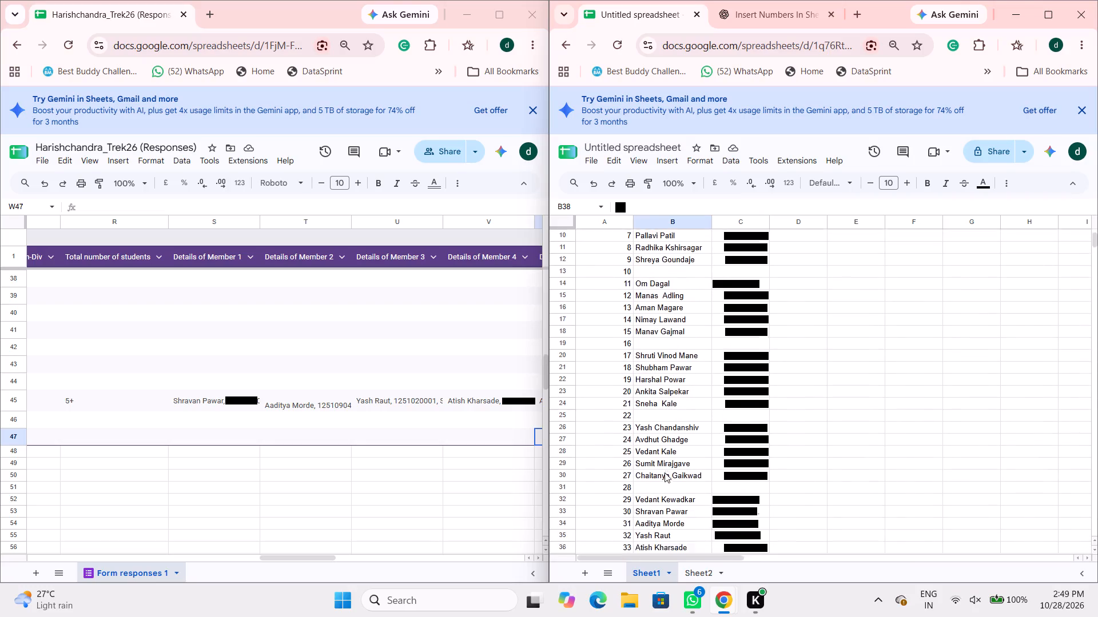
pyautogui.scroll(-1, 665, 472)
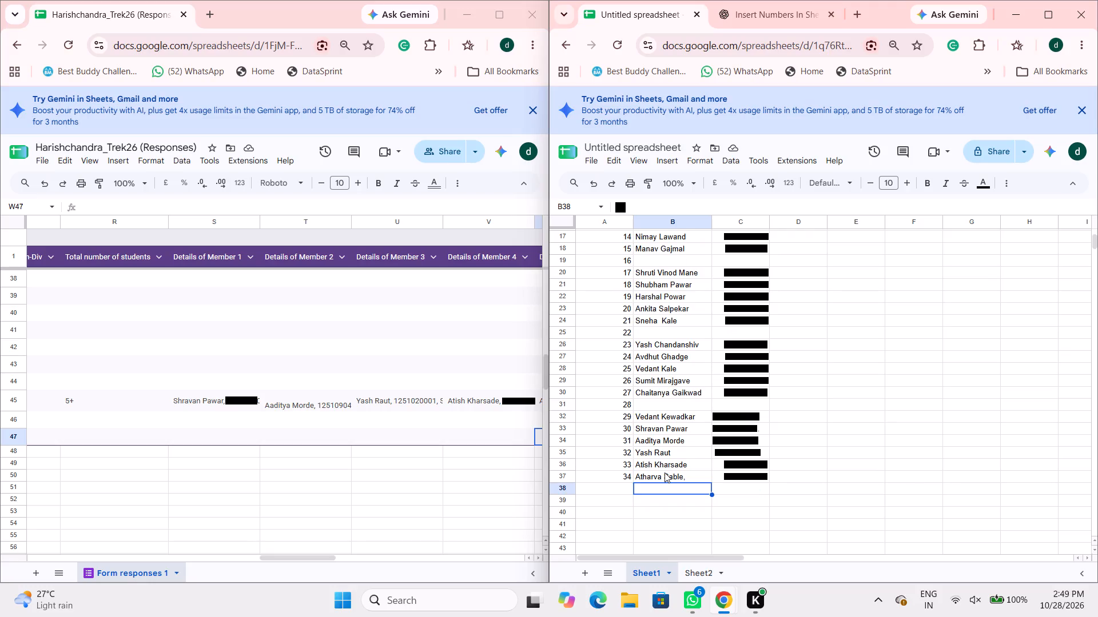
pyautogui.scroll(11, 665, 472)
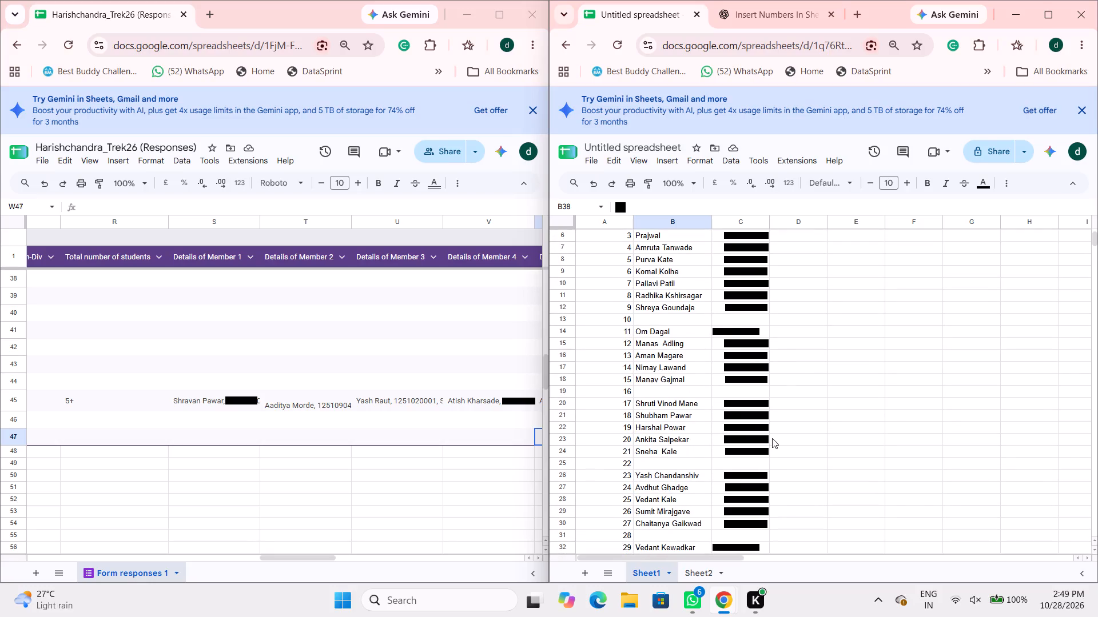
pyautogui.scroll(-1, 772, 438)
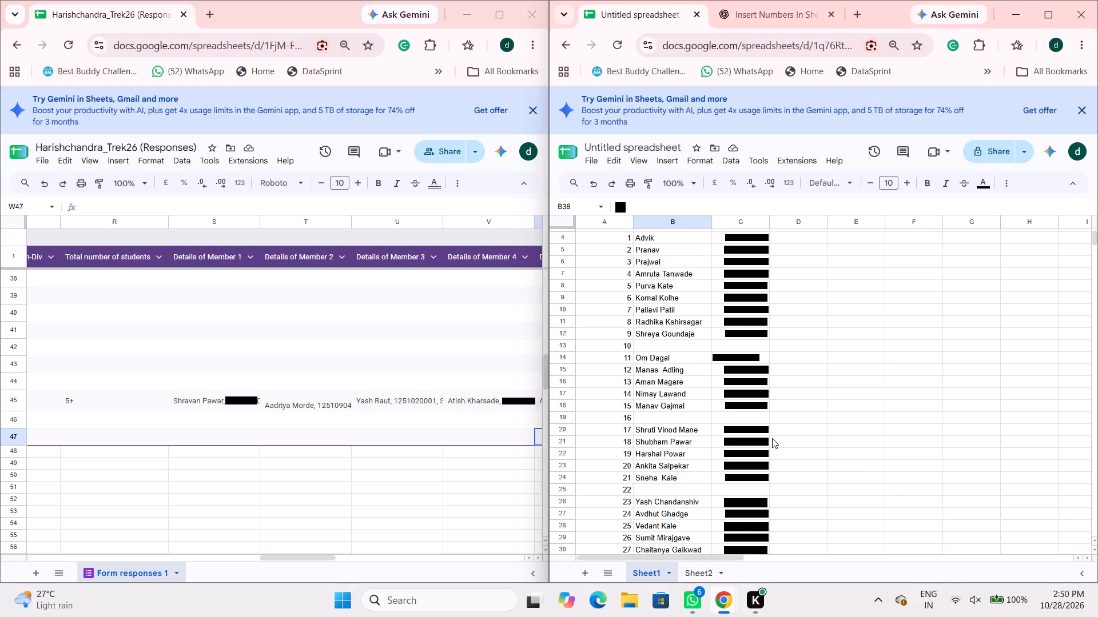
# Look back through the Harishchandra_Trek26 responses from the first rows, examining the registration details, student names and WhatsApp numbers alongside the Bus - 1 list.
pyautogui.hscroll(1, 772, 438)
pyautogui.scroll(14, 772, 438)
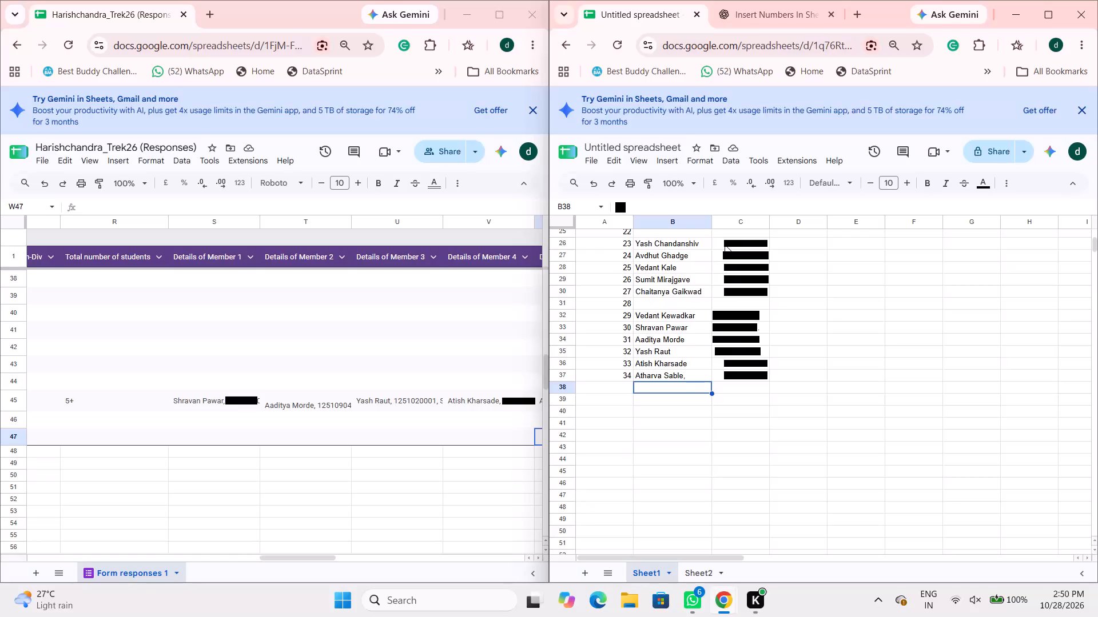
pyautogui.hscroll(7, 725, 245)
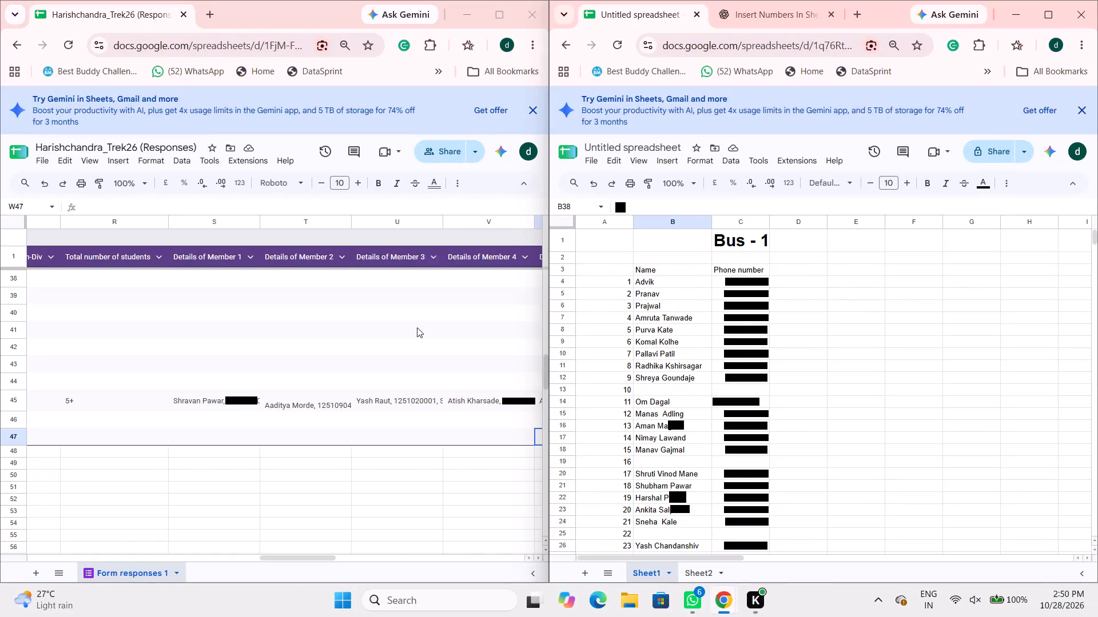
pyautogui.hscroll(7, 417, 327)
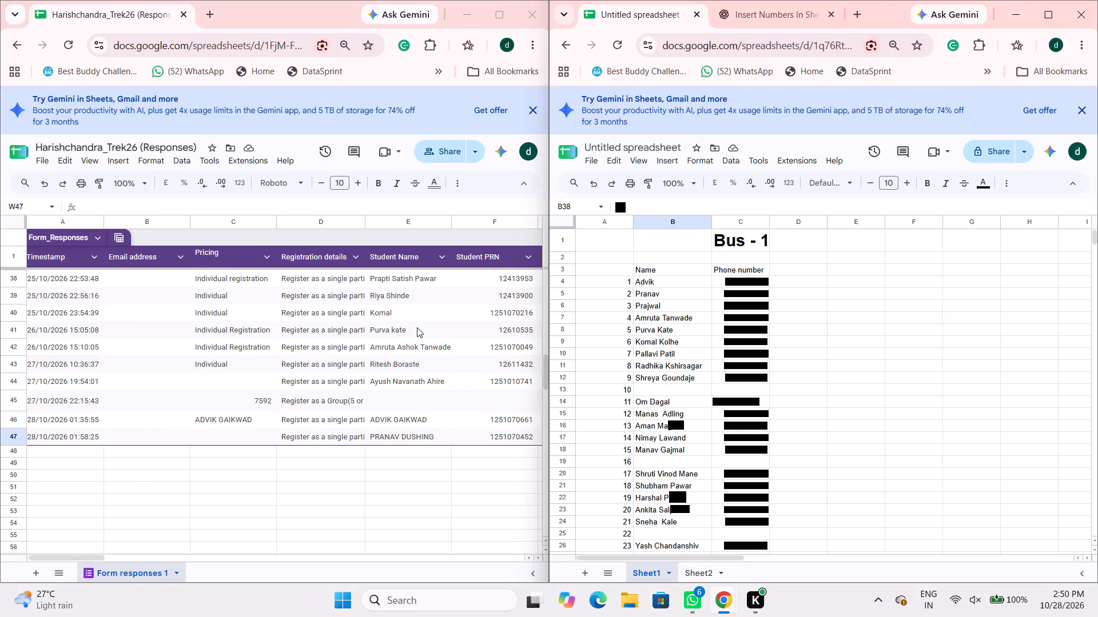
pyautogui.scroll(10, 339, 383)
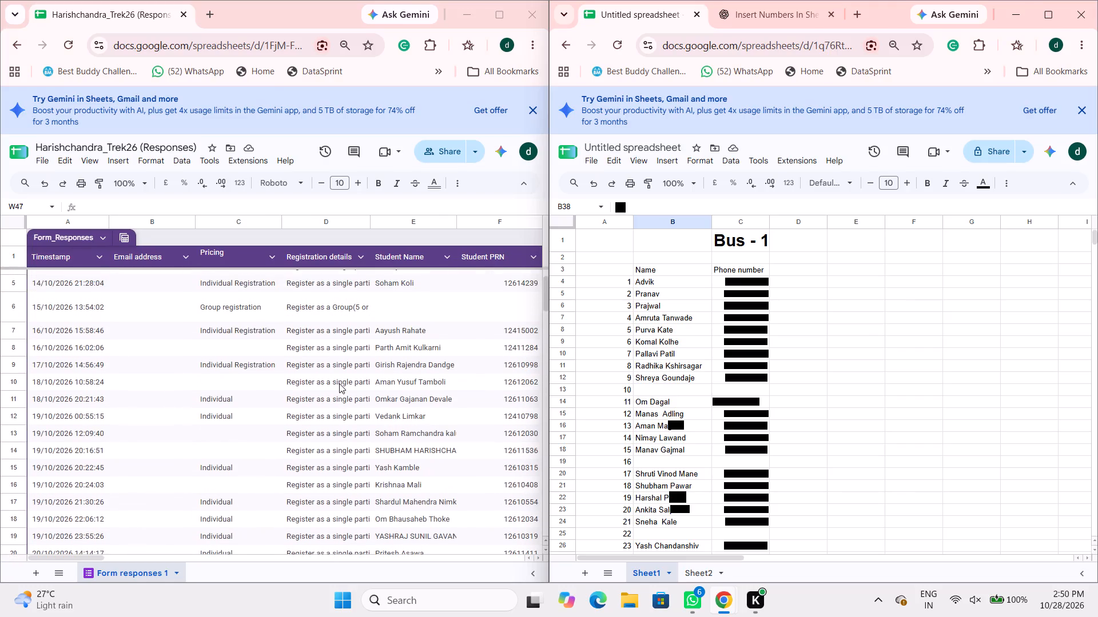
pyautogui.scroll(5, 339, 383)
pyautogui.hscroll(-1, 311, 363)
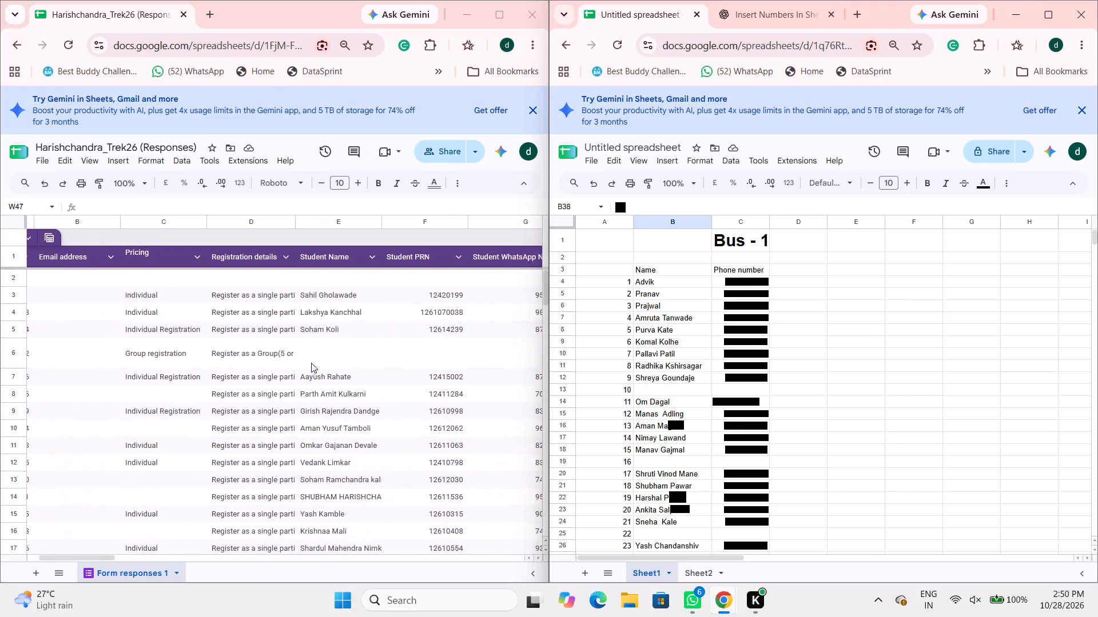
pyautogui.hscroll(-2, 311, 363)
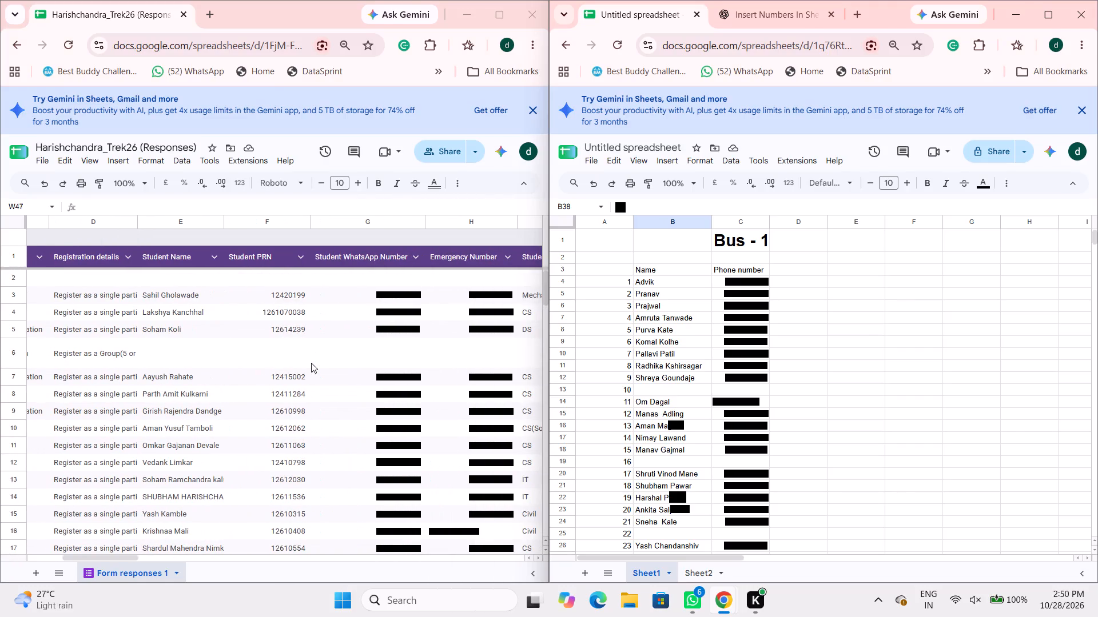
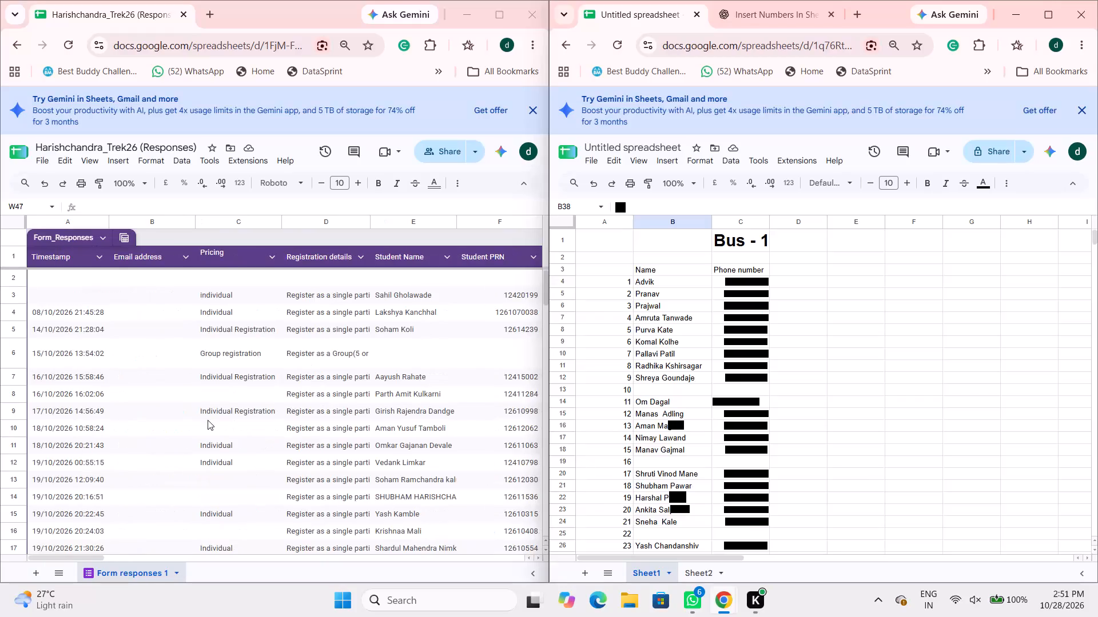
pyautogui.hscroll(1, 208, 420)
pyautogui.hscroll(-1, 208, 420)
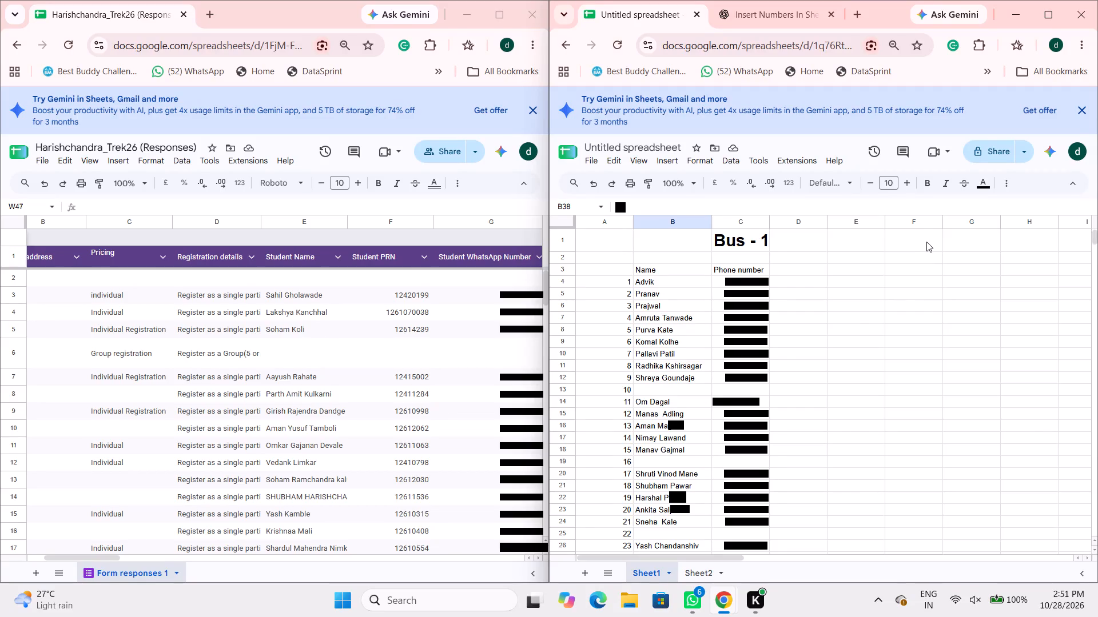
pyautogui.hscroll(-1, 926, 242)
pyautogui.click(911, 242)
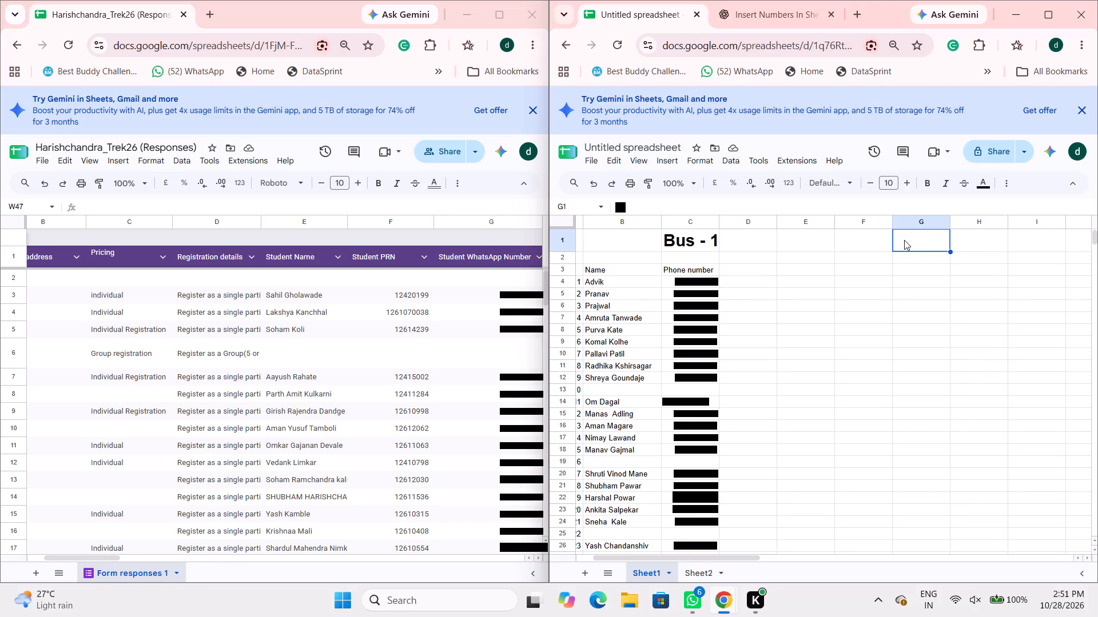
# Enter the heading Bus-2 in cell G1.
pyautogui.write('BUS')
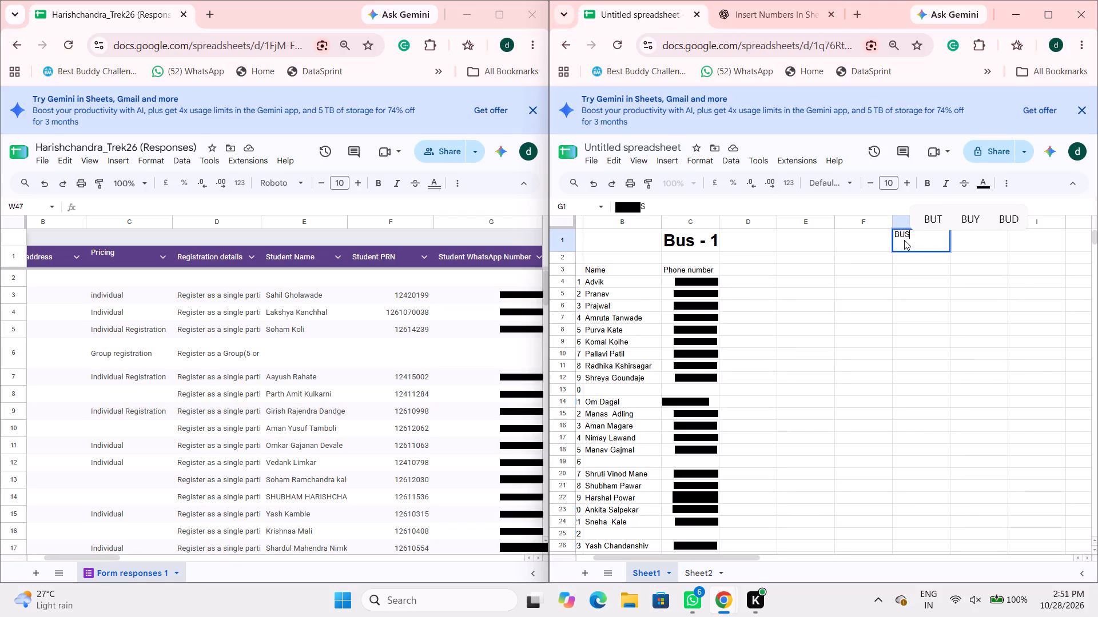
pyautogui.press('BackSpace')
pyautogui.press('BackSpace')
pyautogui.write('us-')
pyautogui.press('BackSpace')
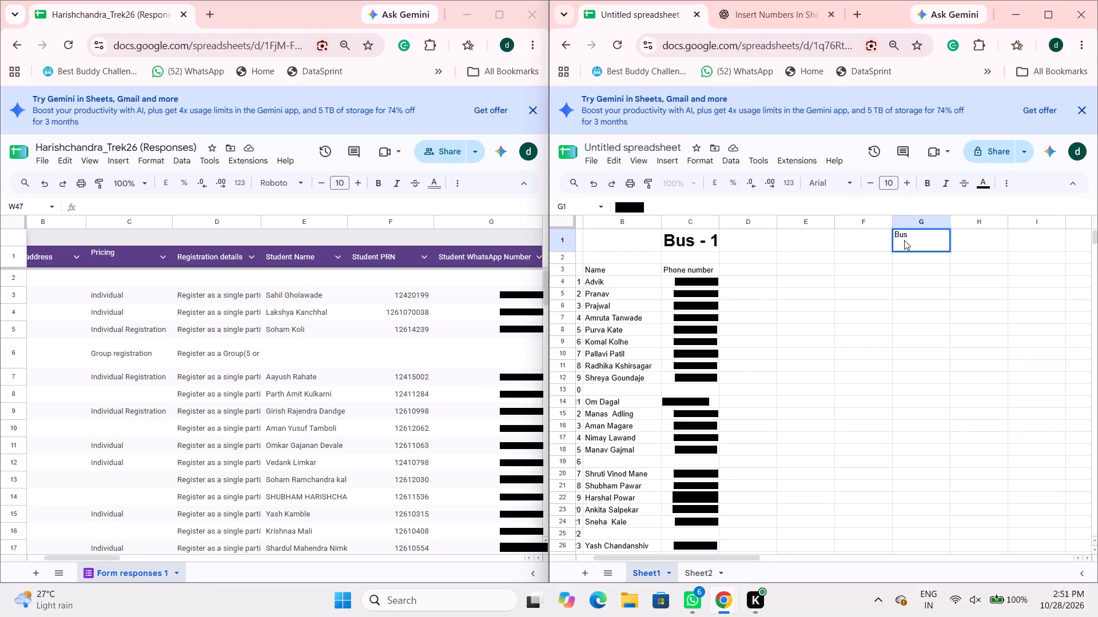
pyautogui.write('-2')
# Format the Bus-2 heading in G1 as bold with font size 23.
pyautogui.hotkey('ctrl', 'a')
pyautogui.tripleClick(910, 185)
pyautogui.tripleClick(910, 185)
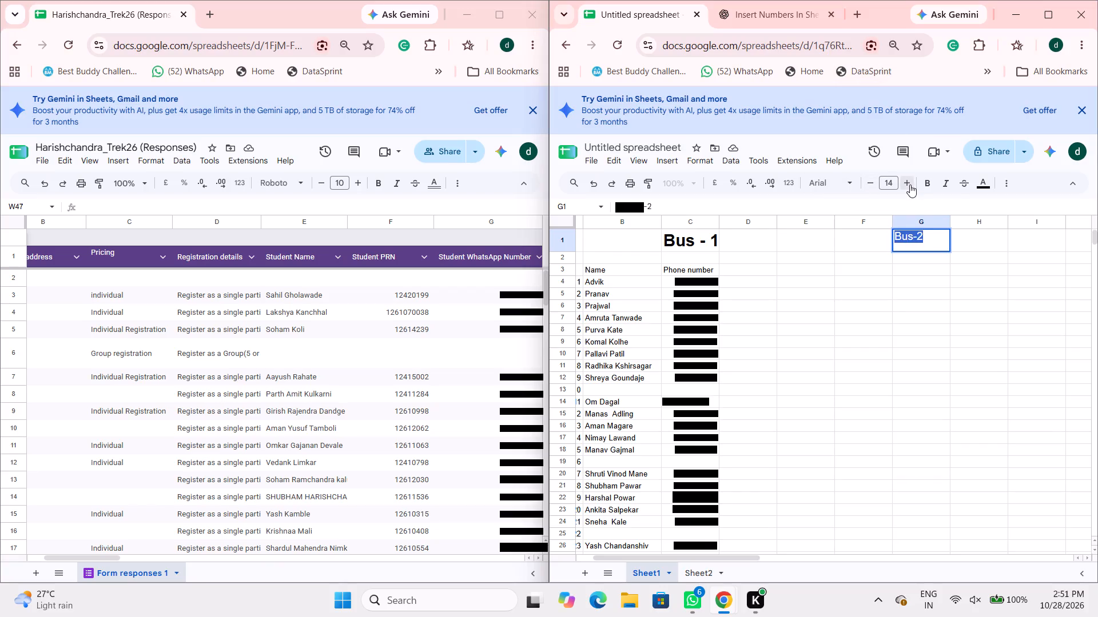
pyautogui.tripleClick(910, 185)
pyautogui.tripleClick(910, 185)
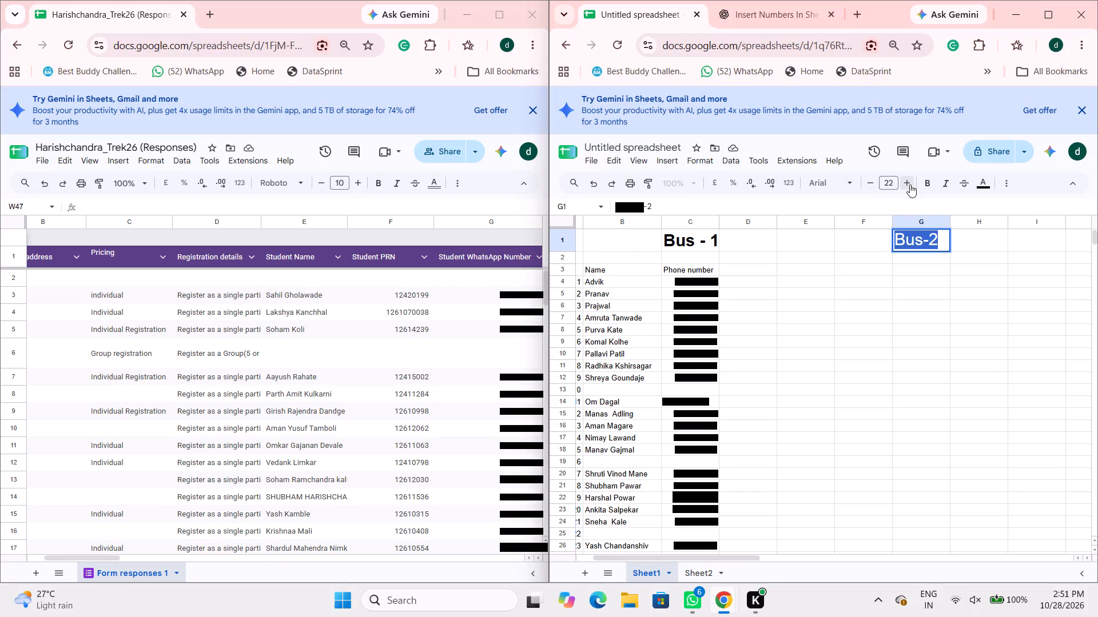
pyautogui.click(910, 185)
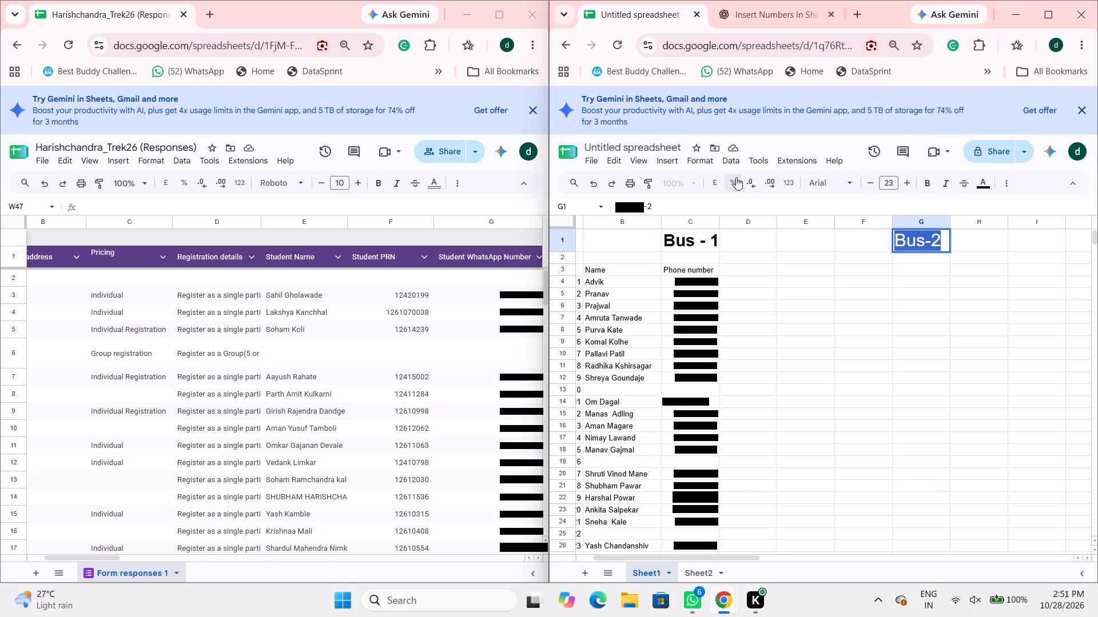
pyautogui.hotkey('ctrl', 'b')
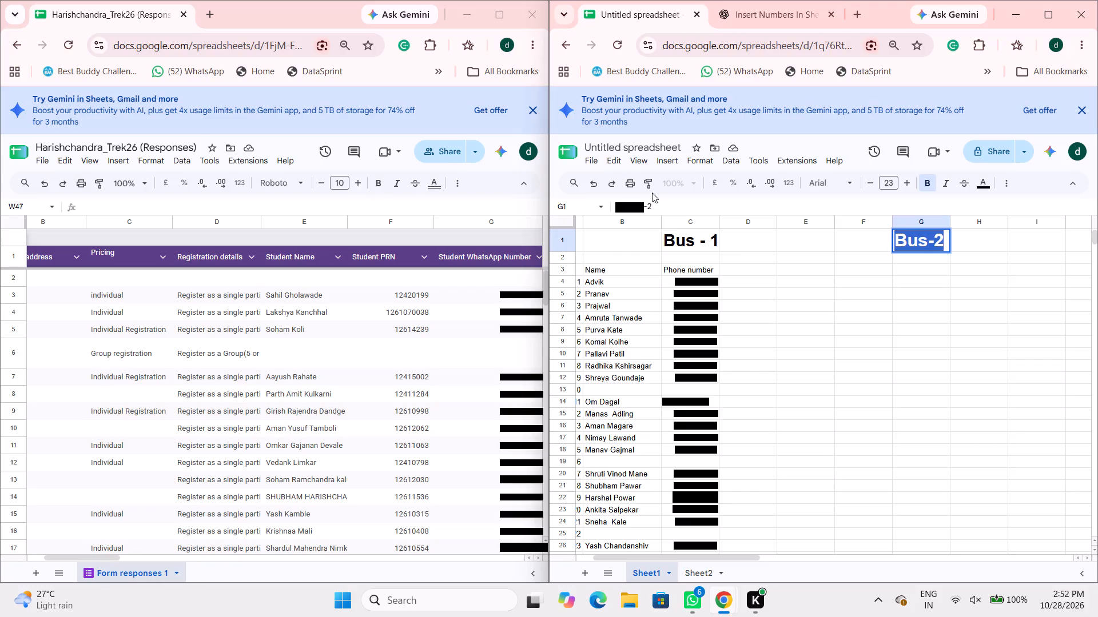
# Enter the column headers Name in G3 and Phone Number in H3 under the Bus-2 heading.
pyautogui.click(911, 266)
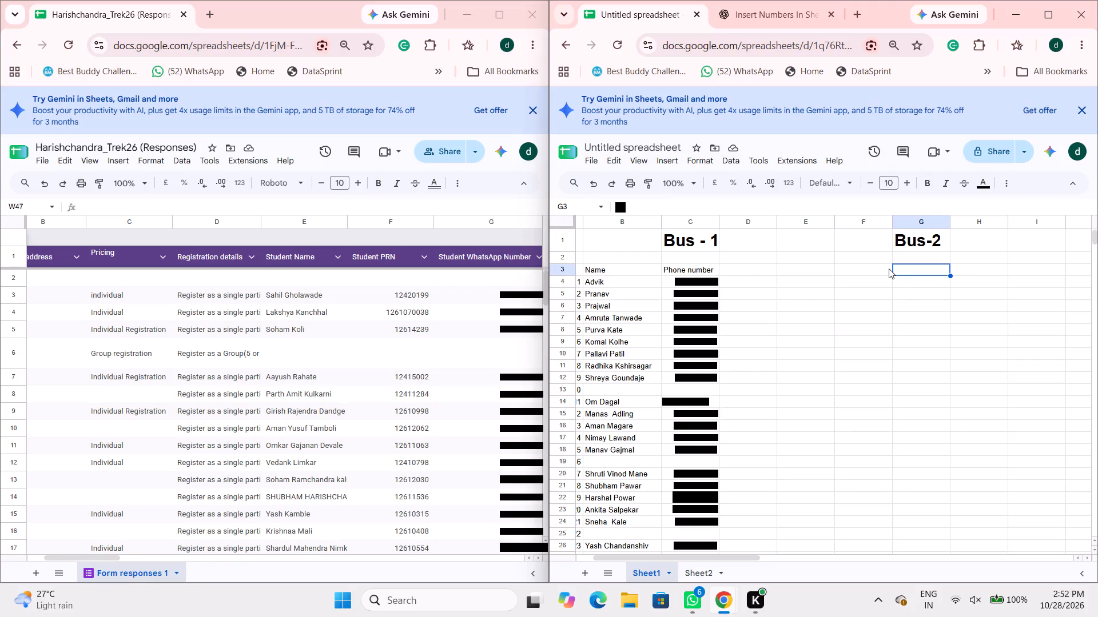
pyautogui.write('Naame')
pyautogui.press('BackSpace')
pyautogui.press('BackSpace')
pyautogui.press('BackSpace')
pyautogui.write('me')
pyautogui.press('Right')
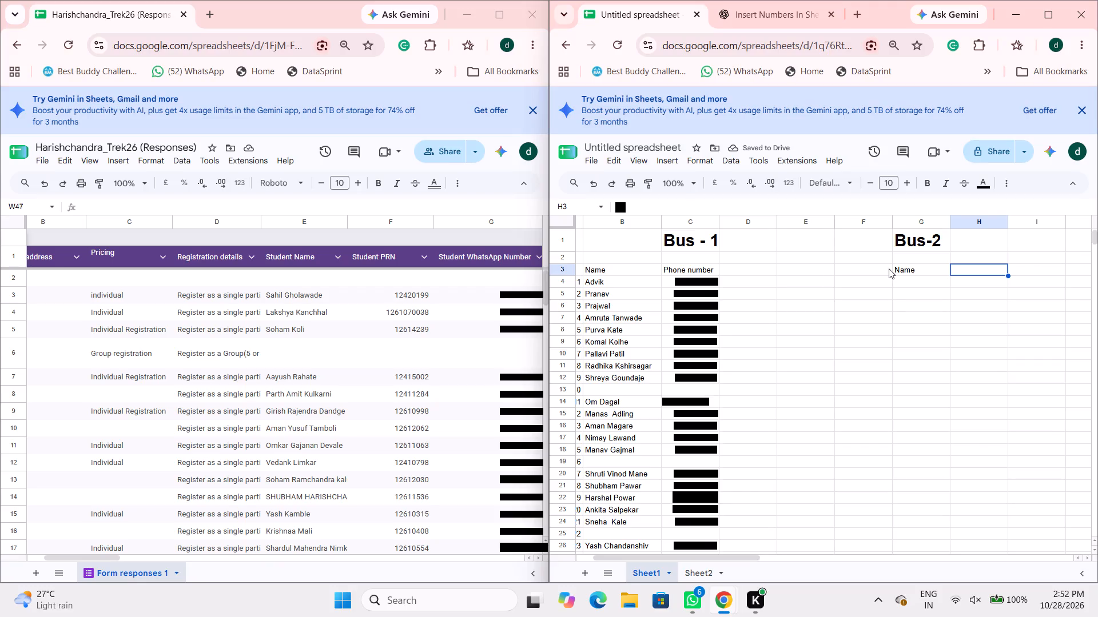
pyautogui.write('Phone')
pyautogui.press('space')
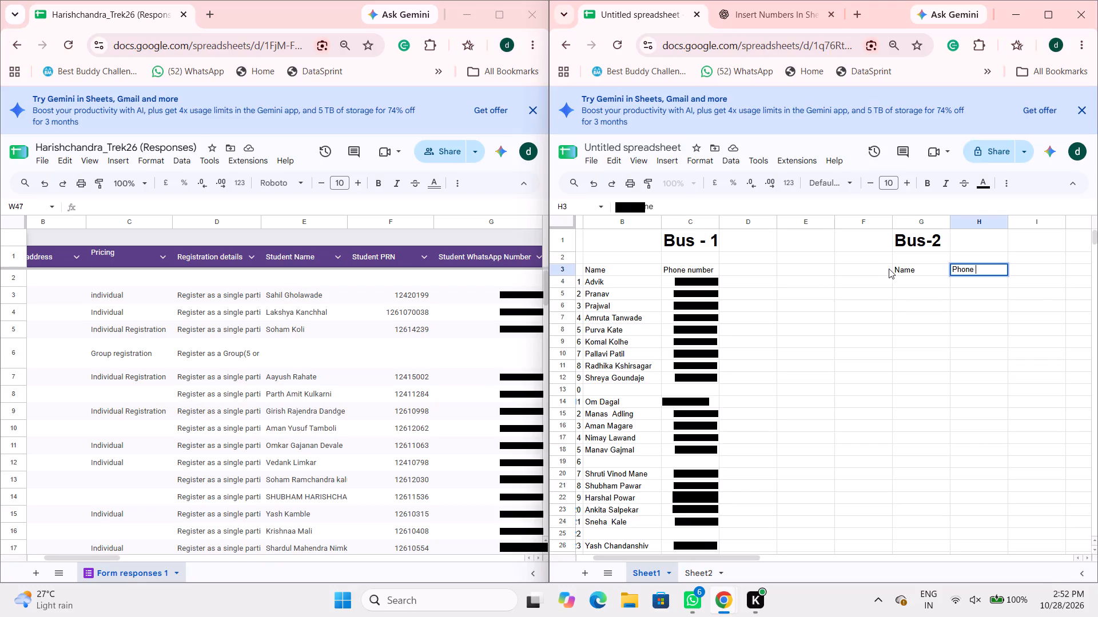
pyautogui.write('Number')
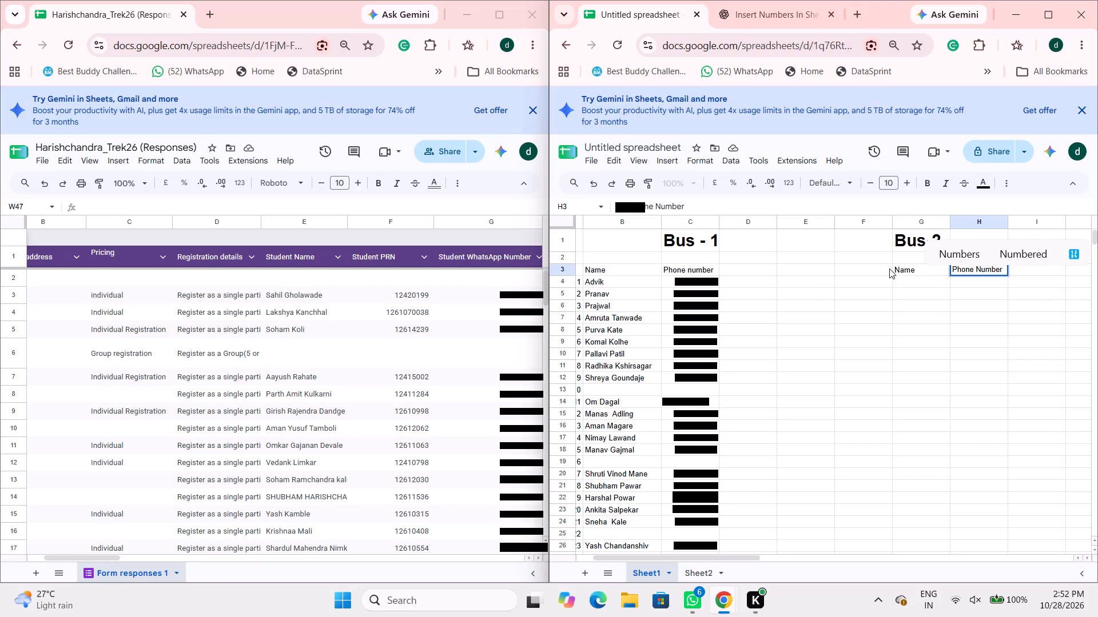
# Copy the student name from response row 3 into cell G4 of the Bus-2 list.
pyautogui.click(914, 279)
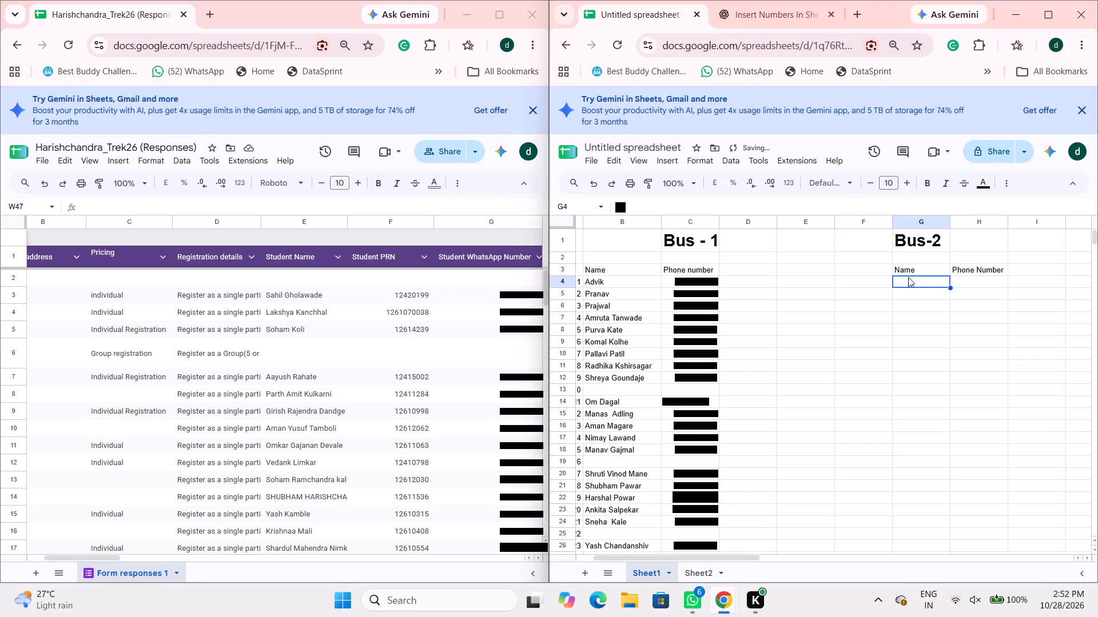
pyautogui.hscroll(1, 413, 319)
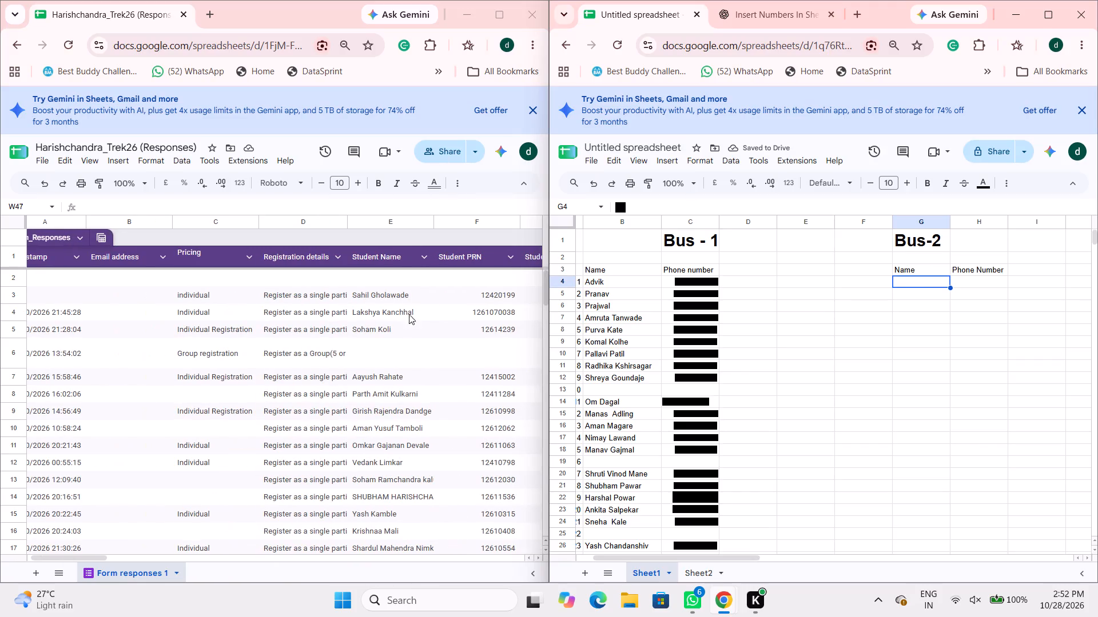
pyautogui.tripleClick(382, 293)
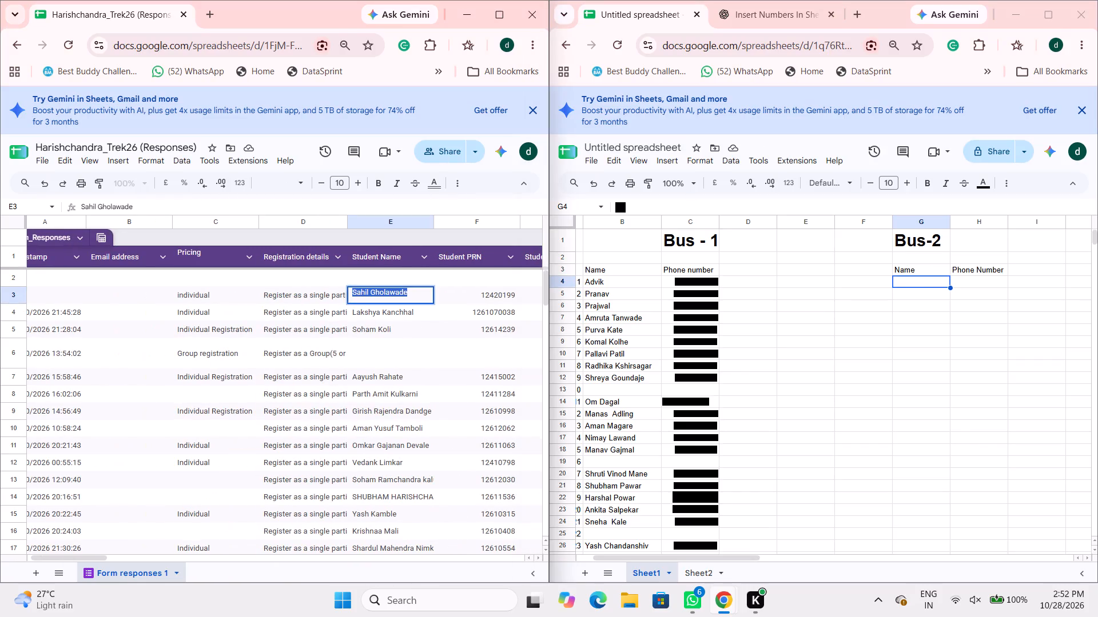
pyautogui.hotkey('ctrl', 'c')
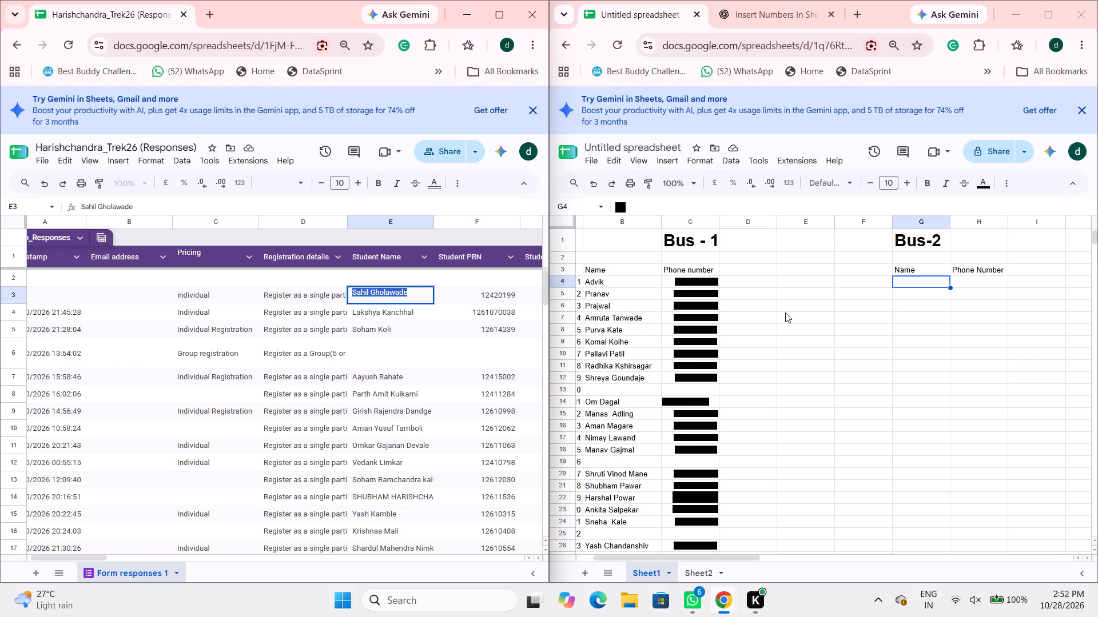
pyautogui.doubleClick(910, 282)
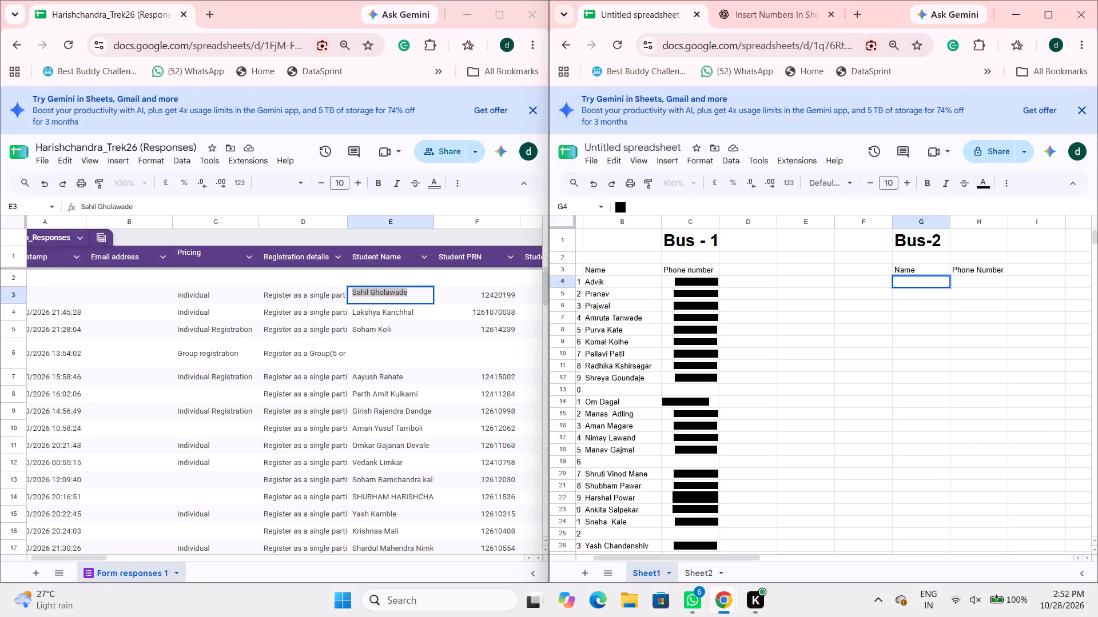
# Paste the copied student name from response row 3 into cell G4 of the Bus-2 list.
pyautogui.hotkey('ctrl', 'v')
pyautogui.click(973, 299)
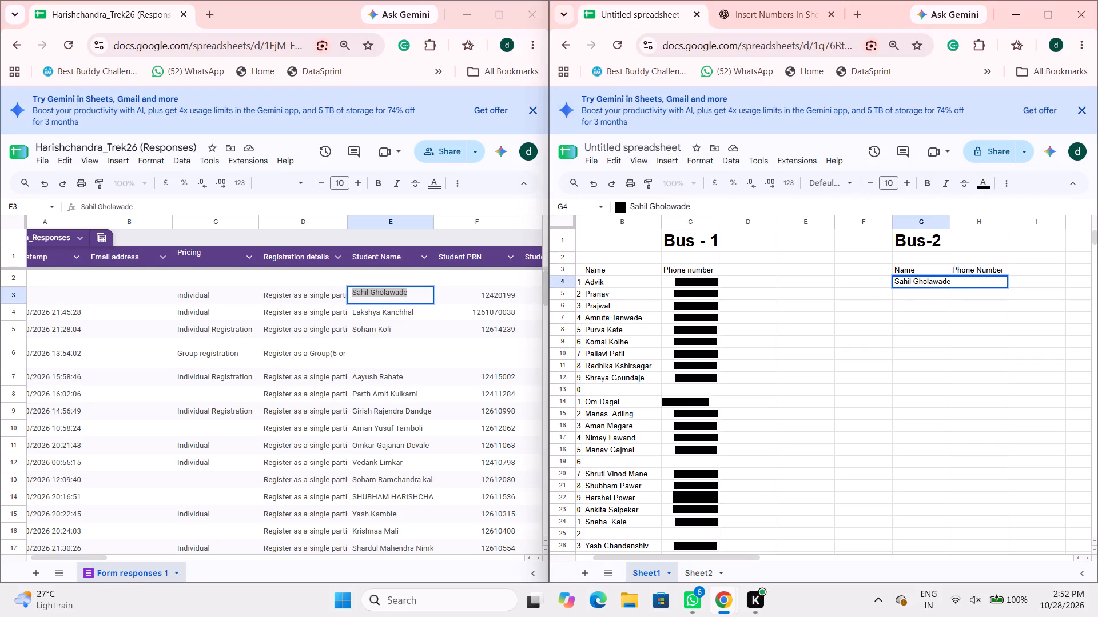
# Copy the student WhatsApp number from response row 3 into cell H4 under the Bus-2 Phone Number header.
pyautogui.click(968, 286)
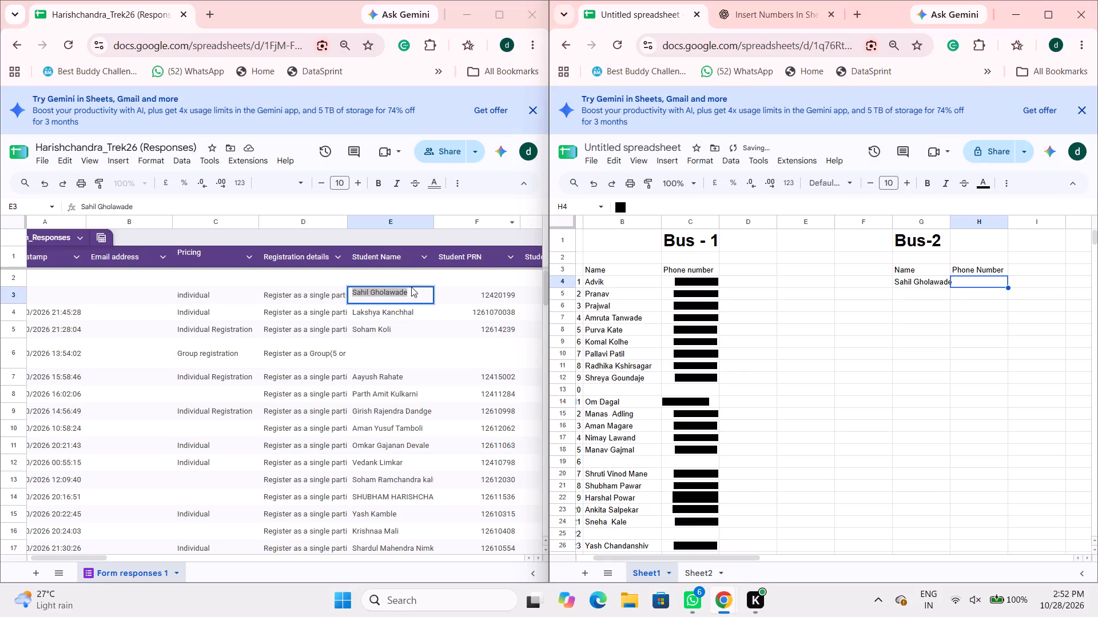
pyautogui.click(439, 301)
pyautogui.hscroll(-2, 439, 301)
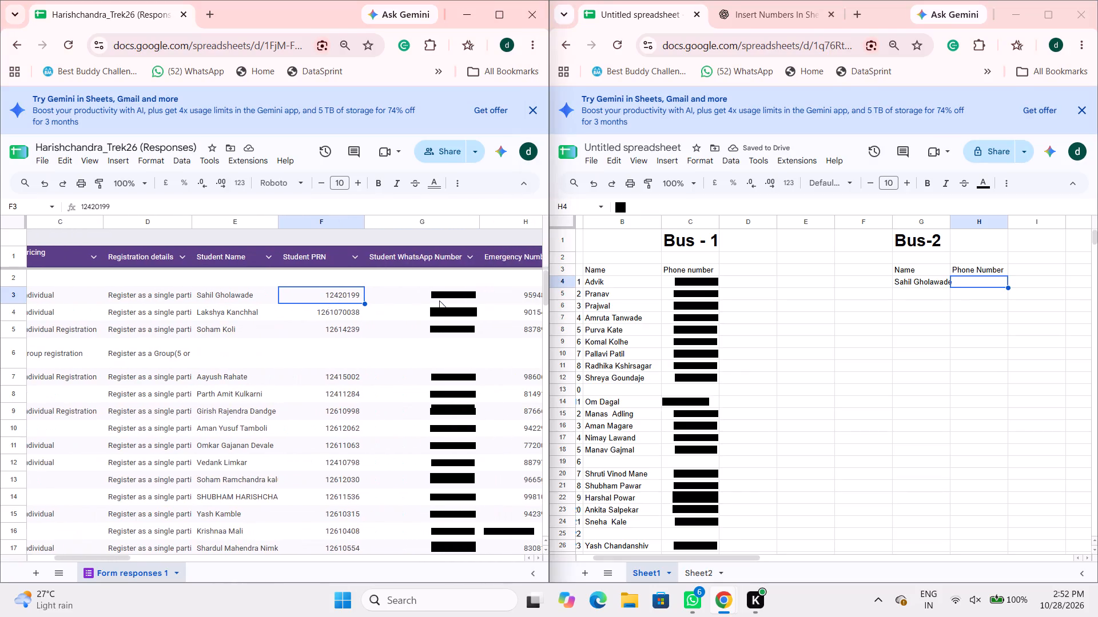
pyautogui.tripleClick(436, 298)
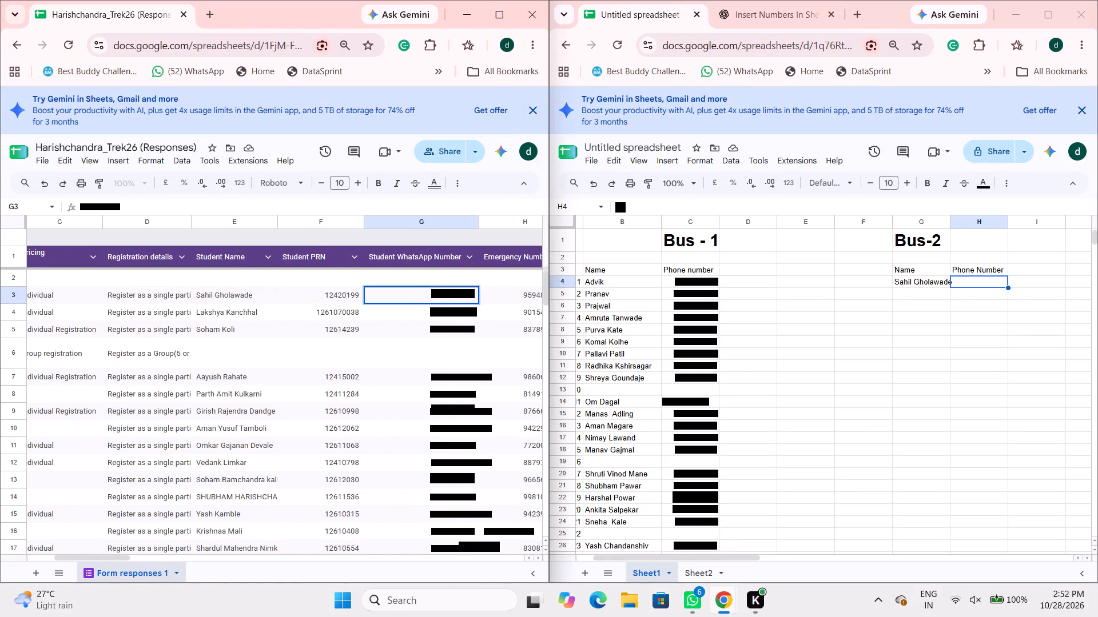
pyautogui.tripleClick(437, 293)
pyautogui.hotkey('ctrl', 'c')
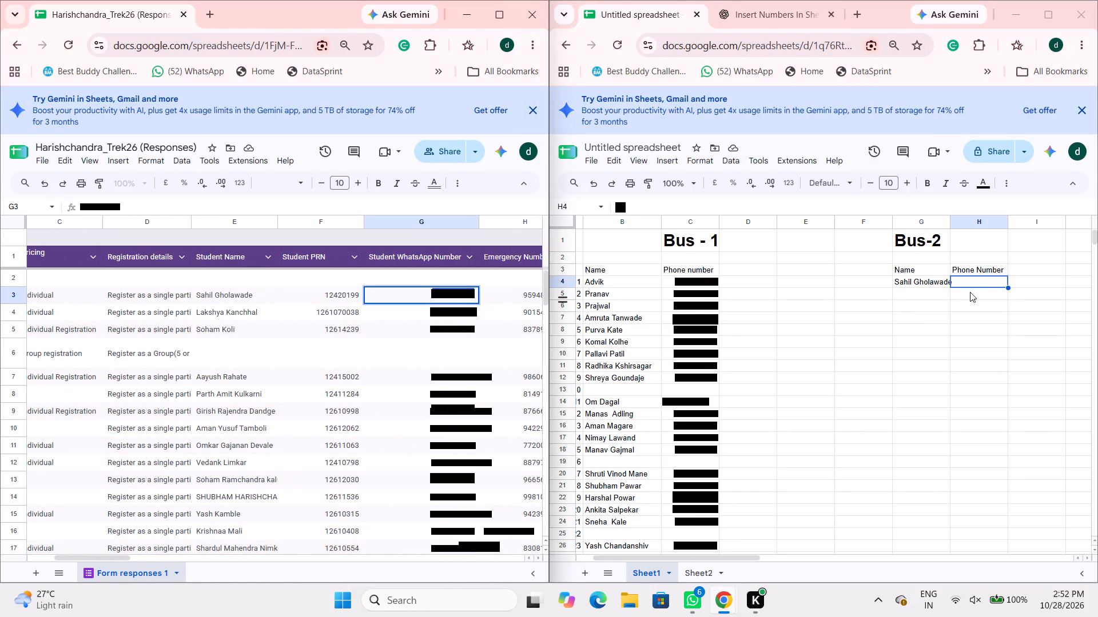
pyautogui.click(976, 282)
pyautogui.doubleClick(976, 282)
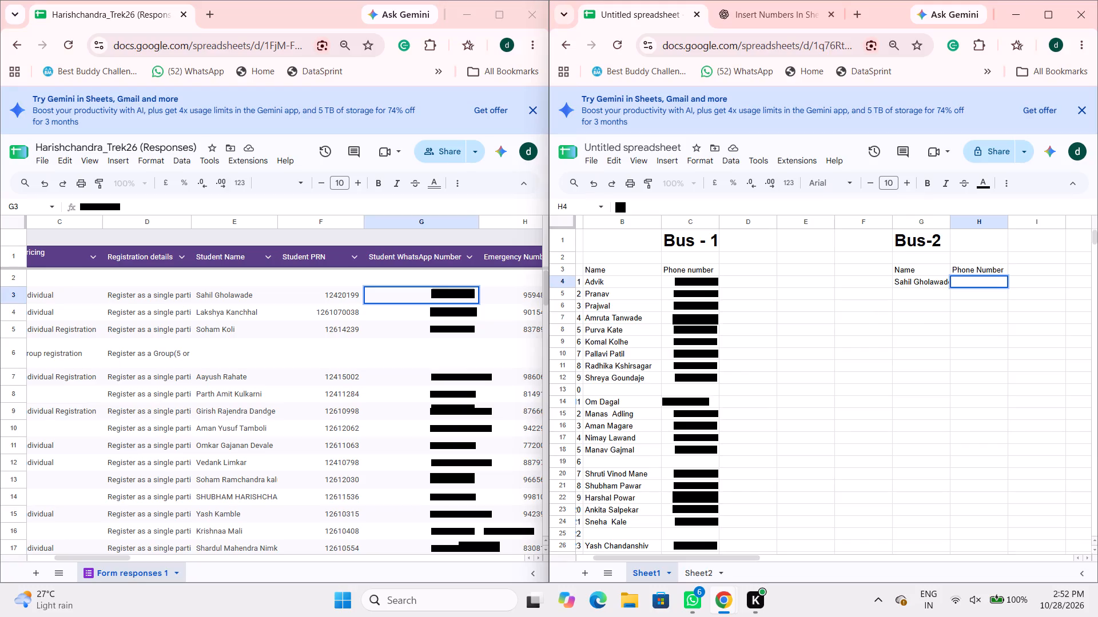
pyautogui.hotkey('ctrl', 'v')
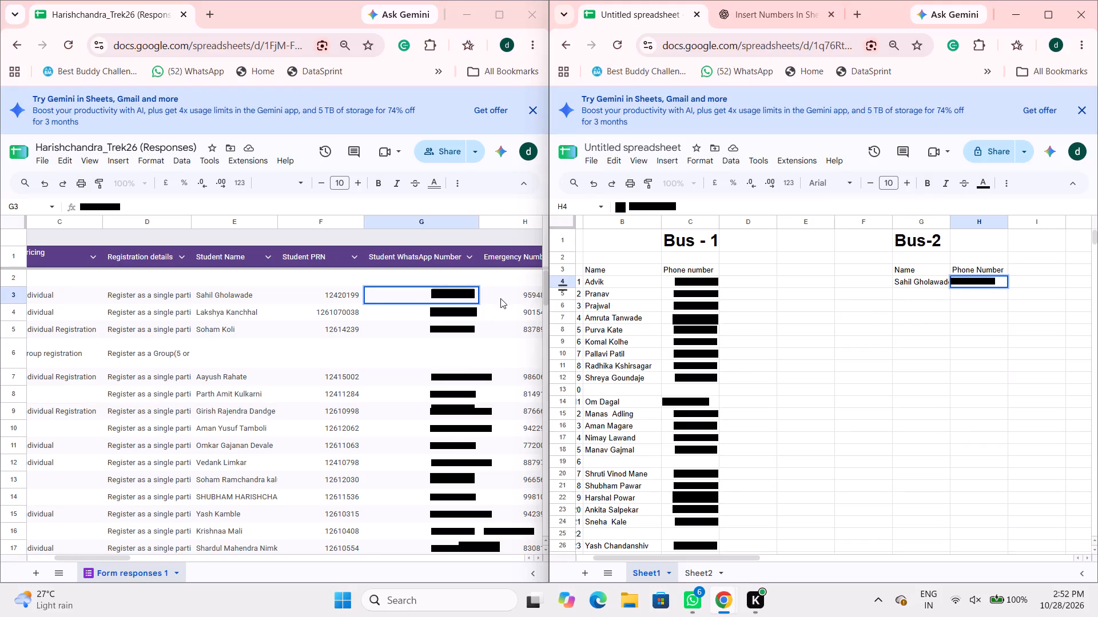
# Copy the student name from response row 4 for the Bus-2 list.
pyautogui.tripleClick(236, 311)
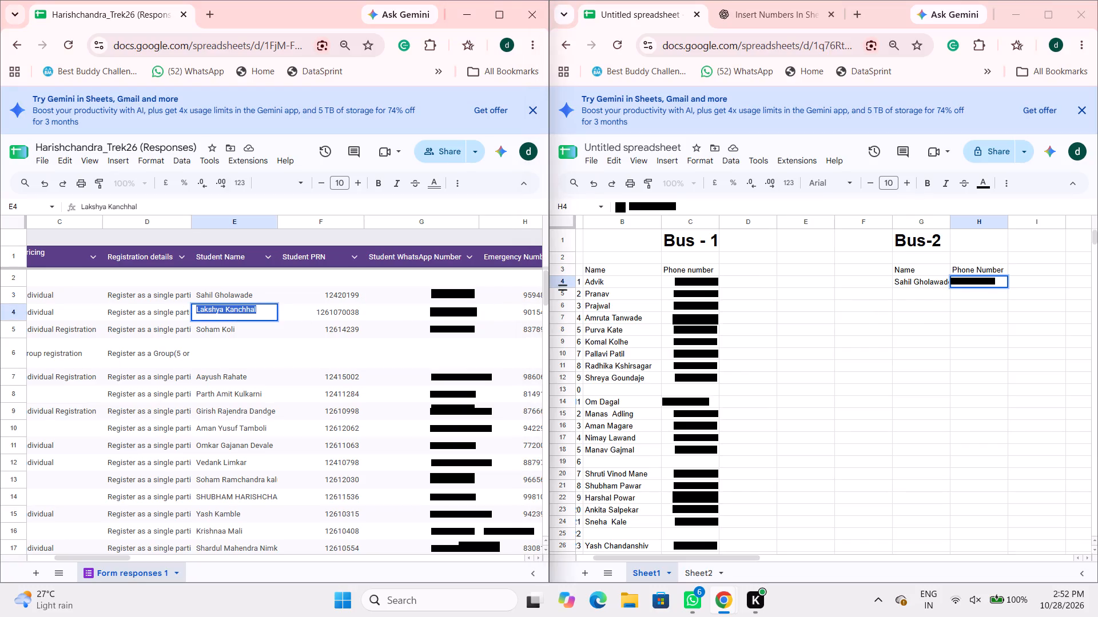
# Copy the student name and WhatsApp number from response row 4 into cells G5 and H5.
pyautogui.hotkey('ctrl', 'c')
pyautogui.click(904, 297)
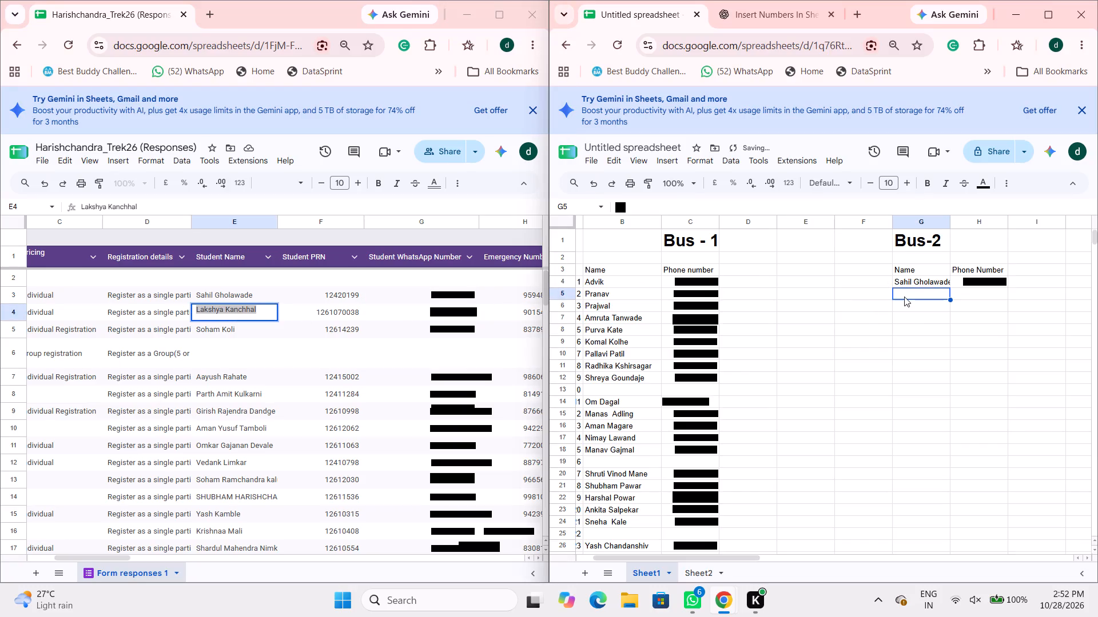
pyautogui.hotkey('ctrl', 'v')
pyautogui.tripleClick(468, 311)
pyautogui.hotkey('ctrl', 'c')
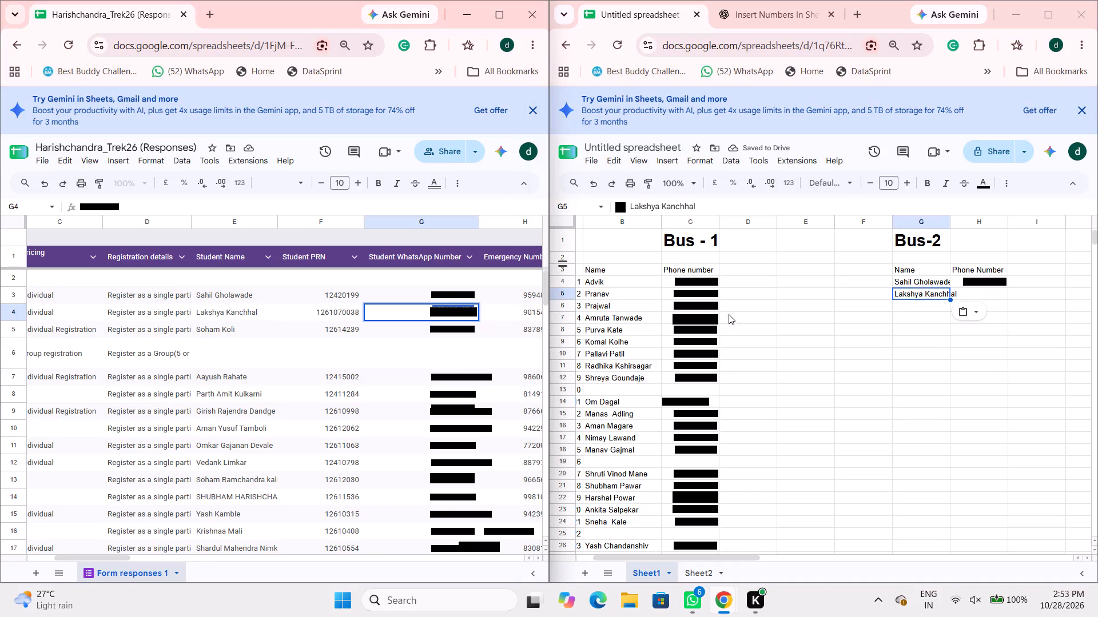
pyautogui.click(988, 294)
pyautogui.hotkey('ctrl', 'v')
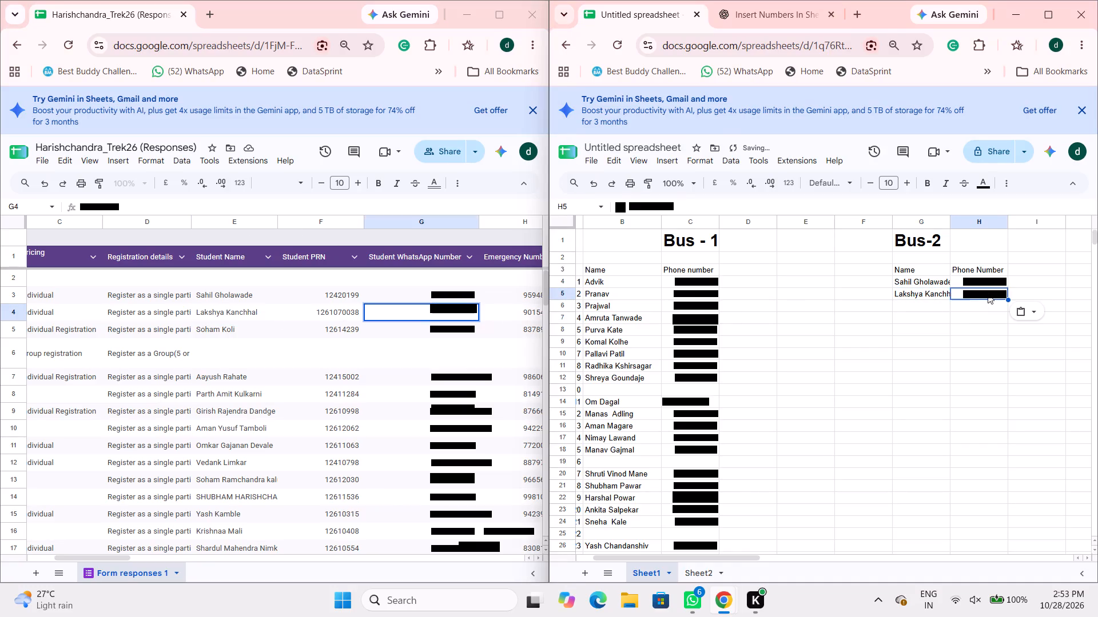
# Copy the student name from response row 5 into cell G6.
pyautogui.click(925, 303)
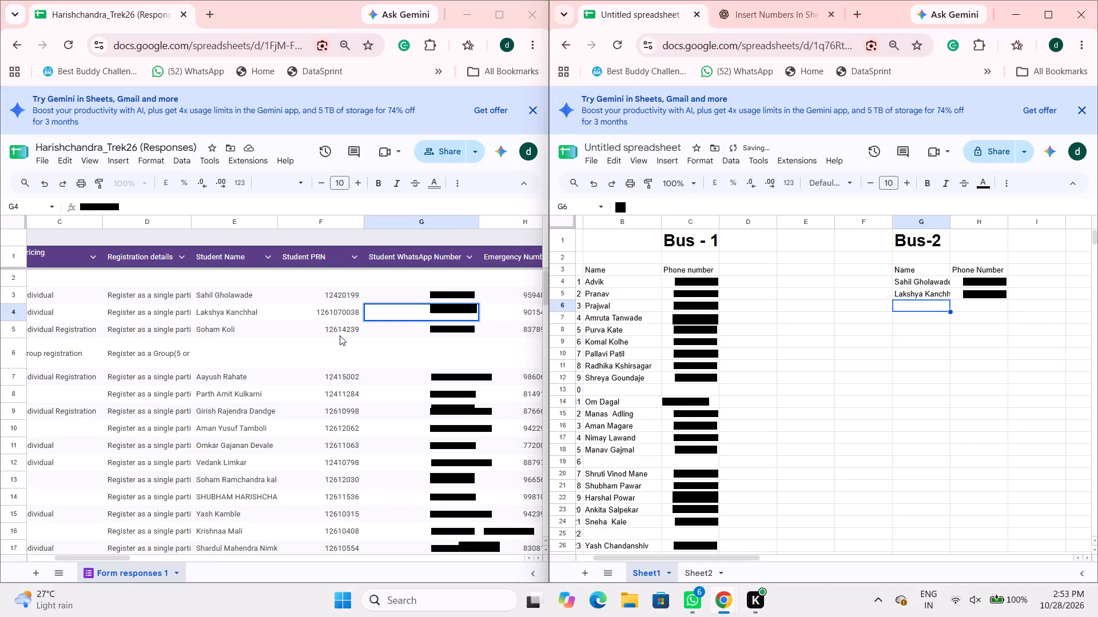
pyautogui.tripleClick(214, 328)
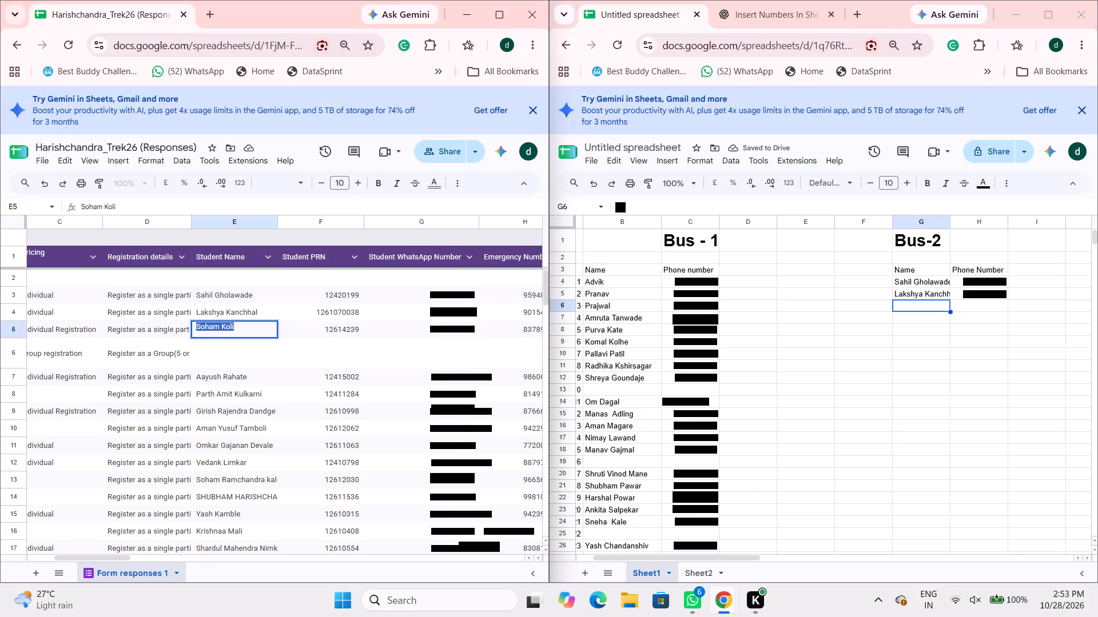
# Copy the student name and WhatsApp number from response row 5 into cells G6 and H6 of the Bus-2 list.
pyautogui.hotkey('ctrl', 'c')
pyautogui.hotkey('ctrl', 'c')
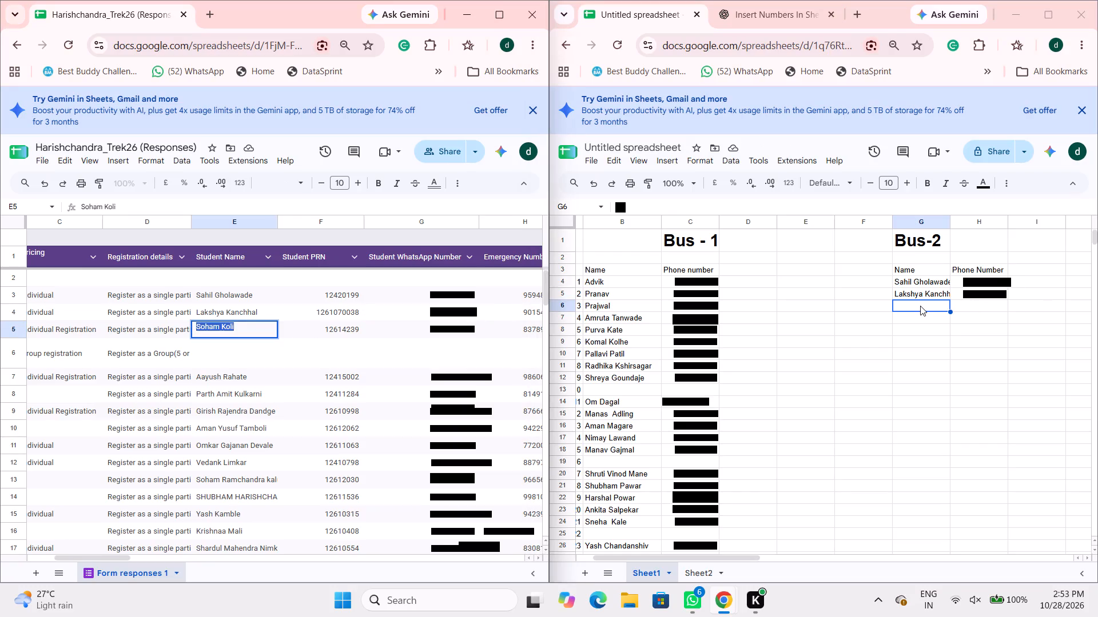
pyautogui.click(920, 306)
pyautogui.hotkey('ctrl', 'v')
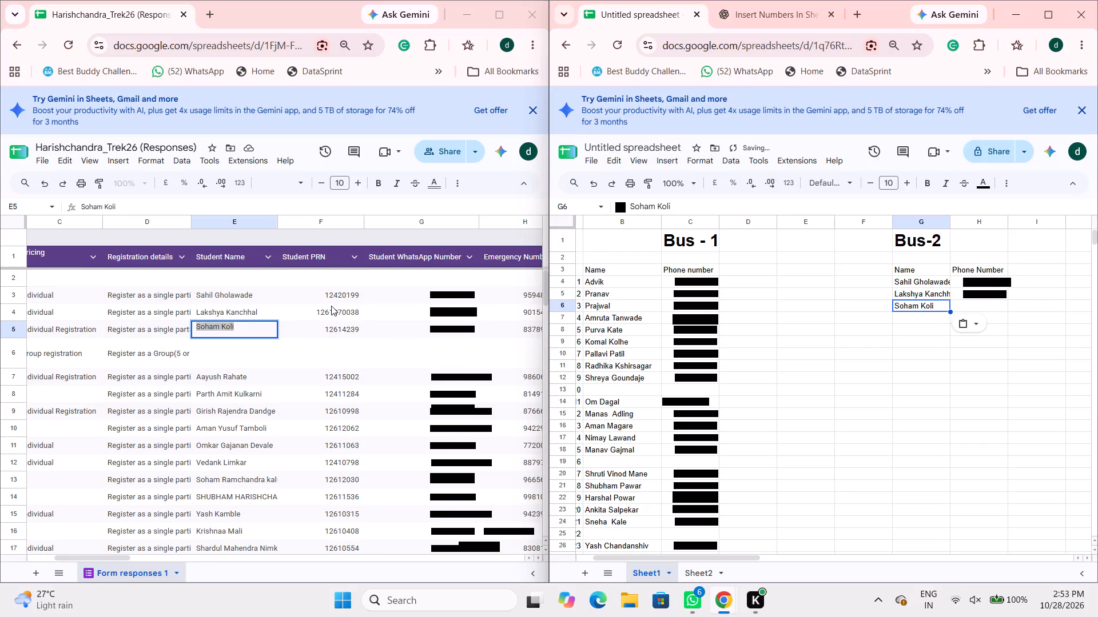
pyautogui.tripleClick(447, 330)
pyautogui.hotkey('ctrl', 'c')
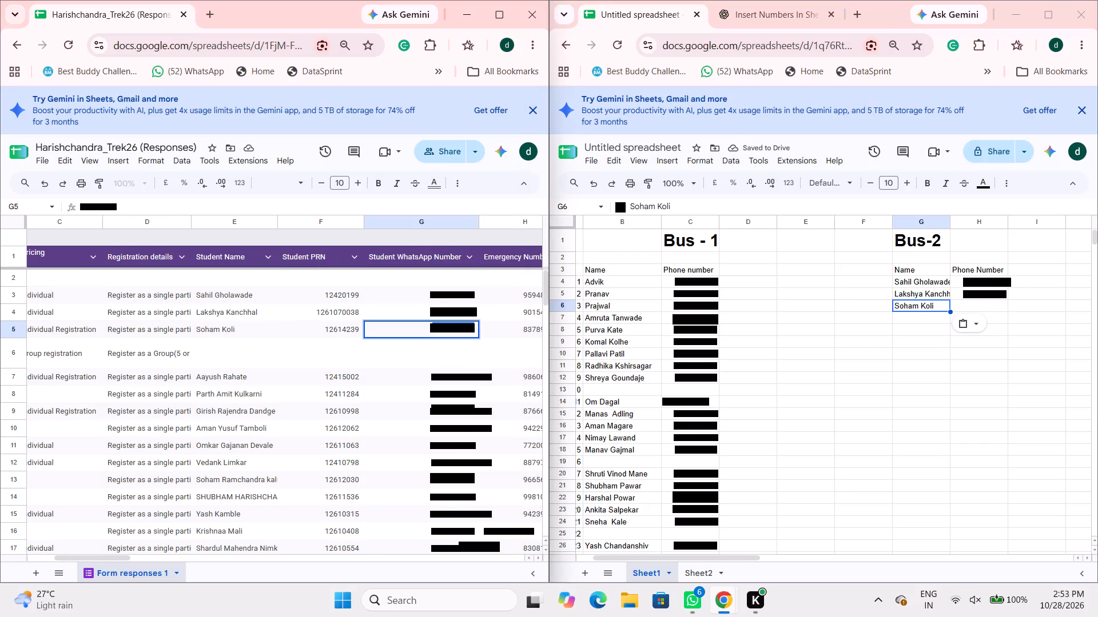
pyautogui.click(994, 307)
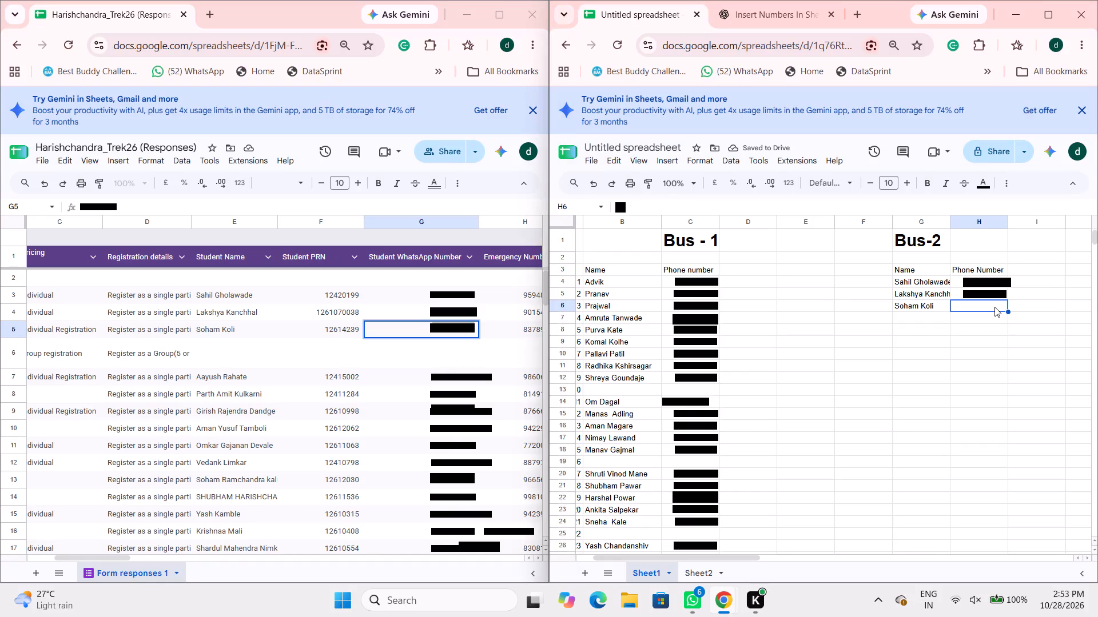
pyautogui.hotkey('ctrl', 'v')
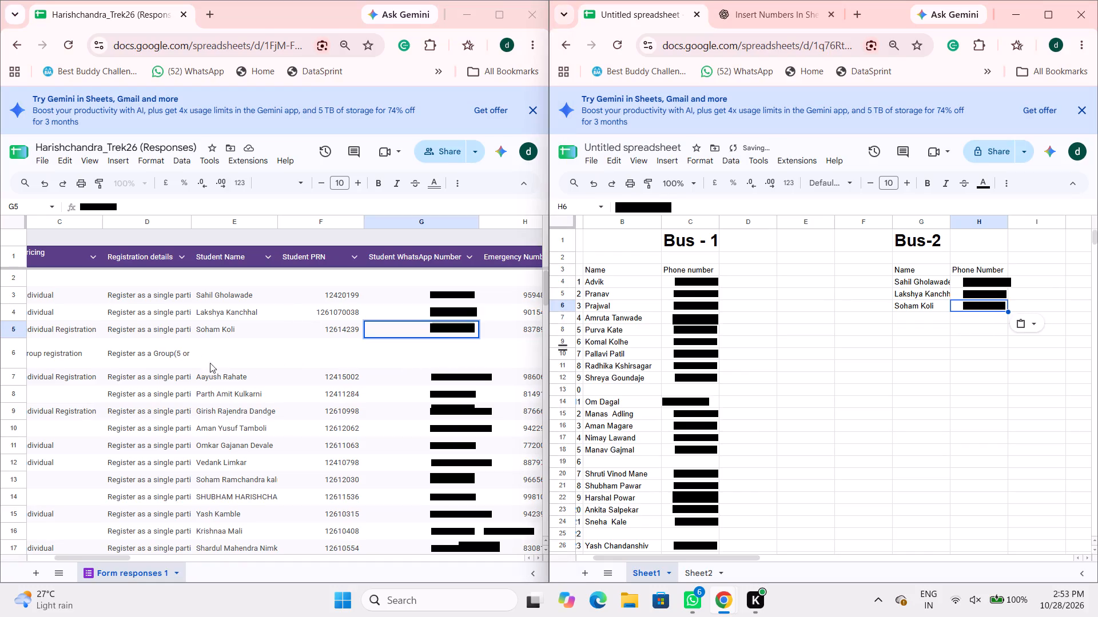
# Copy the student name from response row 7 into cell G7 of the Bus-2 list.
pyautogui.tripleClick(224, 381)
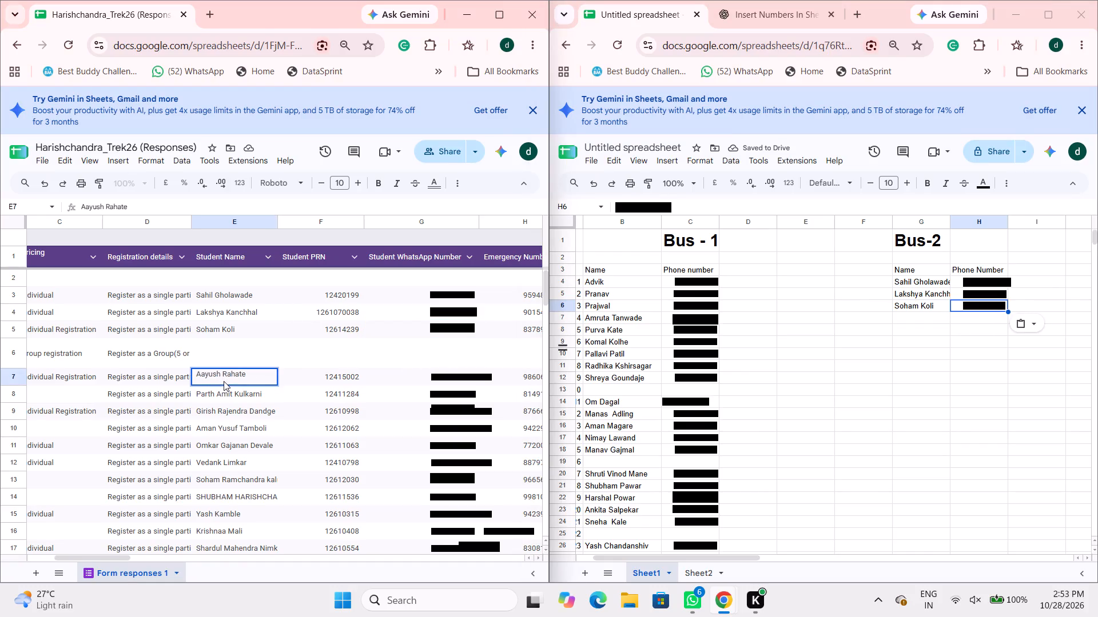
pyautogui.hotkey('ctrl', 'c')
pyautogui.click(911, 313)
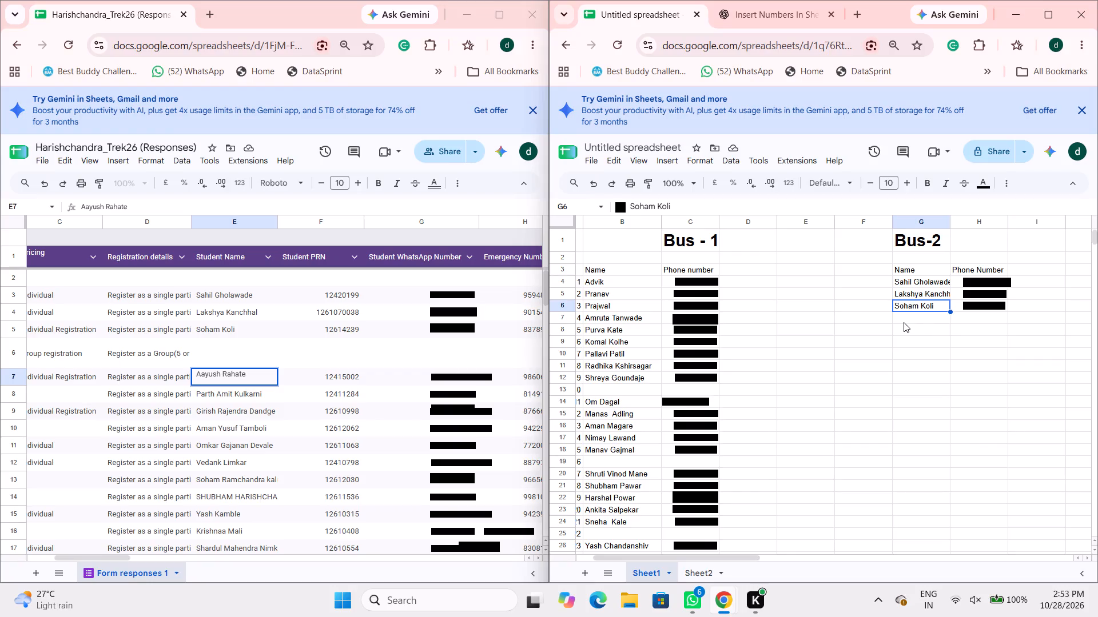
pyautogui.click(904, 322)
pyautogui.hotkey('ctrl', 'v')
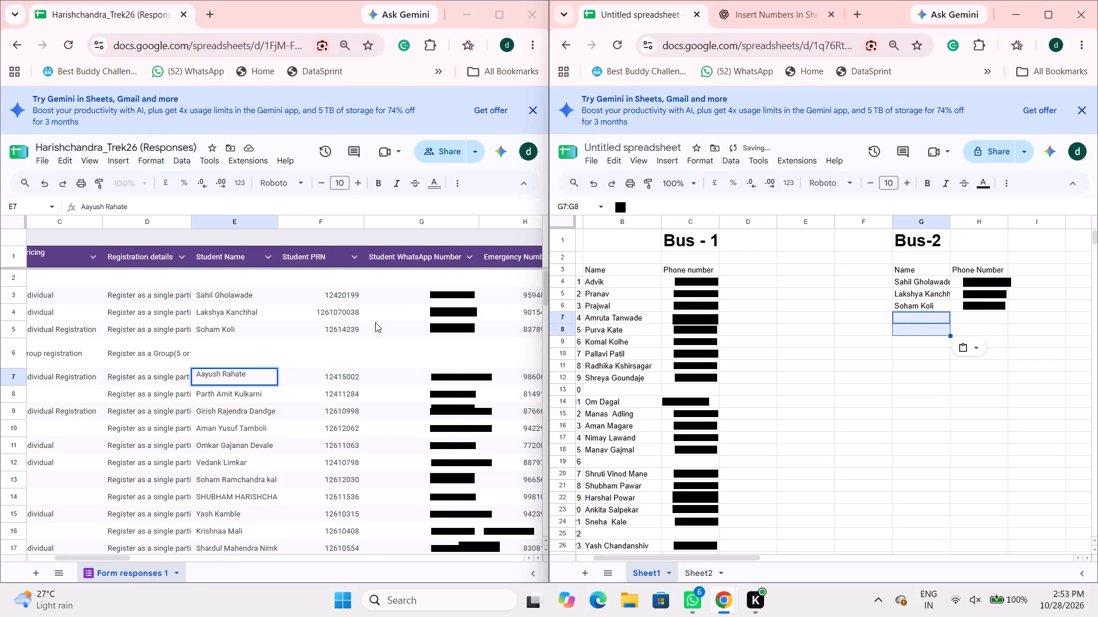
pyautogui.tripleClick(242, 382)
pyautogui.tripleClick(225, 371)
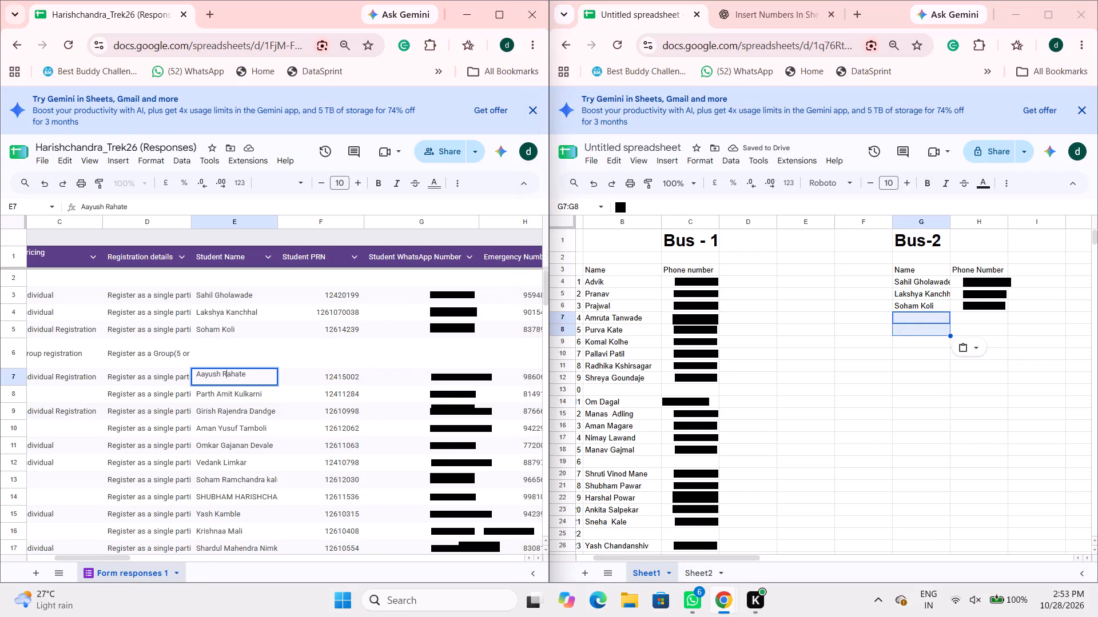
# Copy the student name and WhatsApp number from response row 7 into cells G7 and H7, keeping the name in G6.
pyautogui.hotkey('ctrl', 'c')
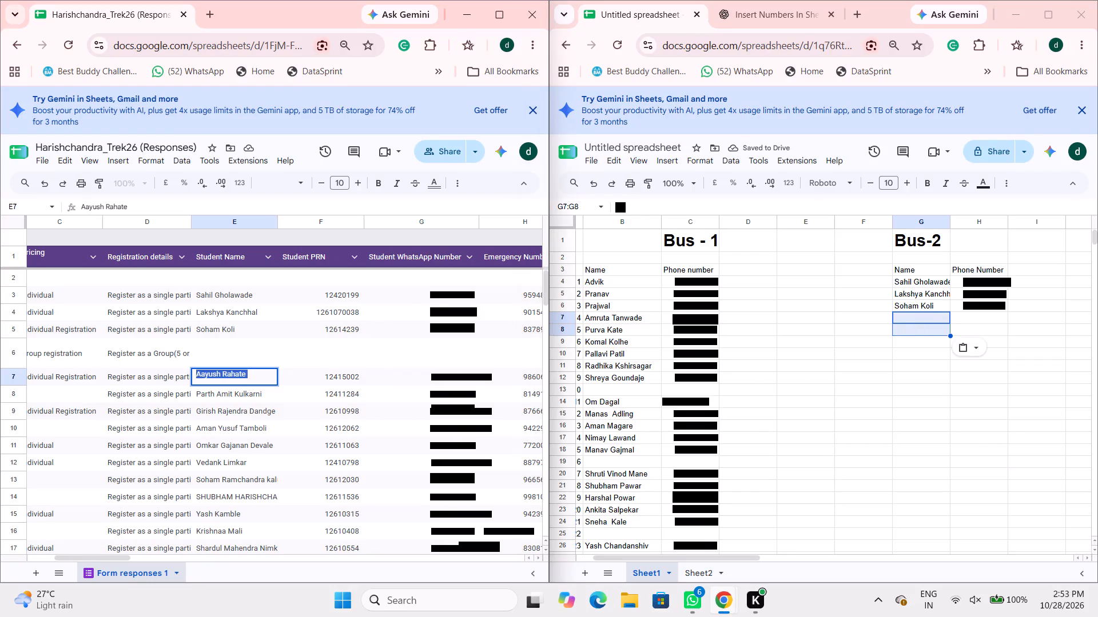
pyautogui.click(913, 312)
pyautogui.click(913, 319)
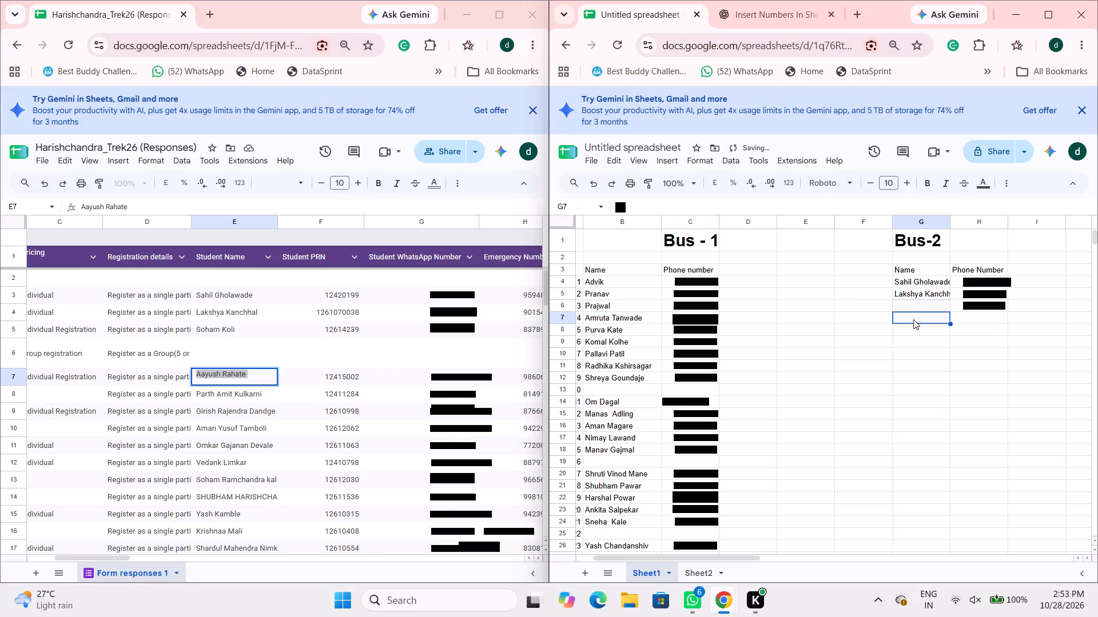
pyautogui.hotkey('ctrl', 'z')
pyautogui.click(912, 344)
pyautogui.click(910, 311)
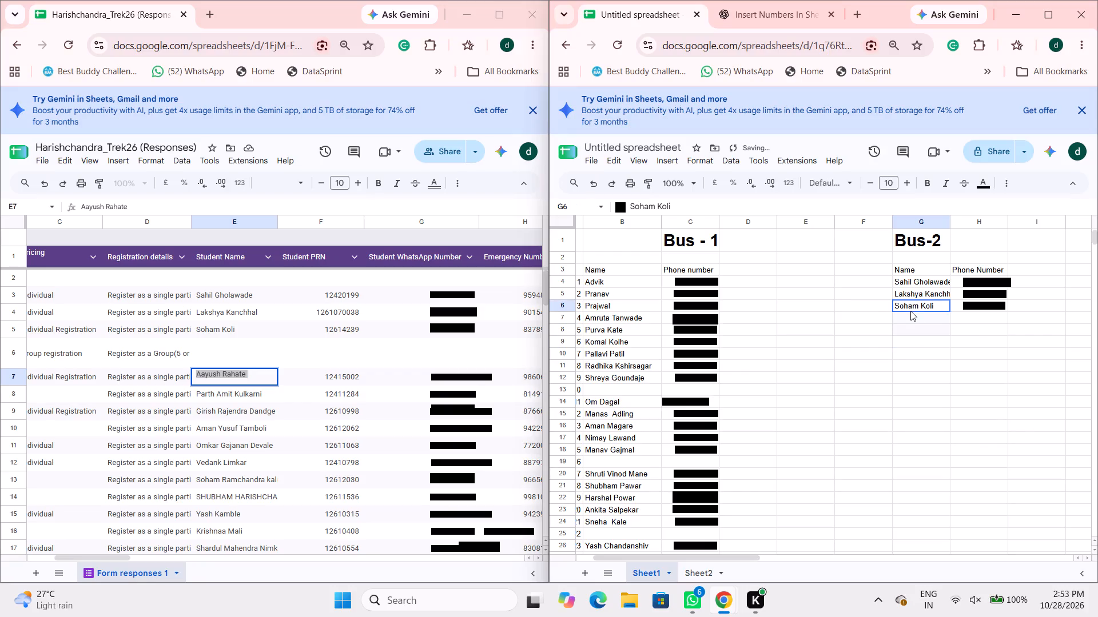
pyautogui.click(911, 315)
pyautogui.hotkey('ctrl', 'v')
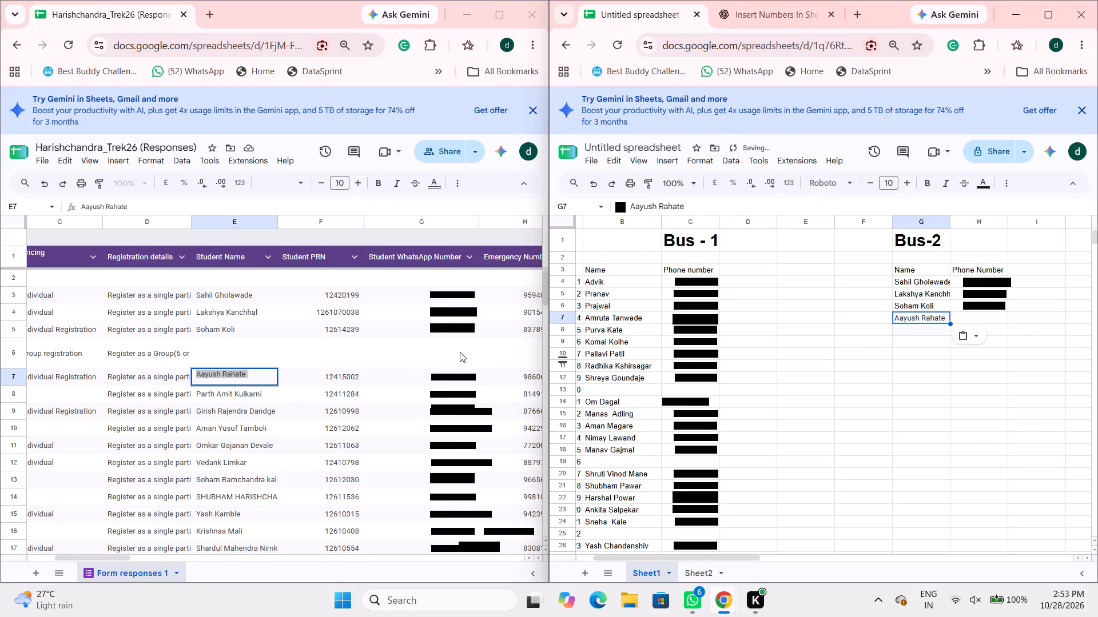
pyautogui.click(460, 371)
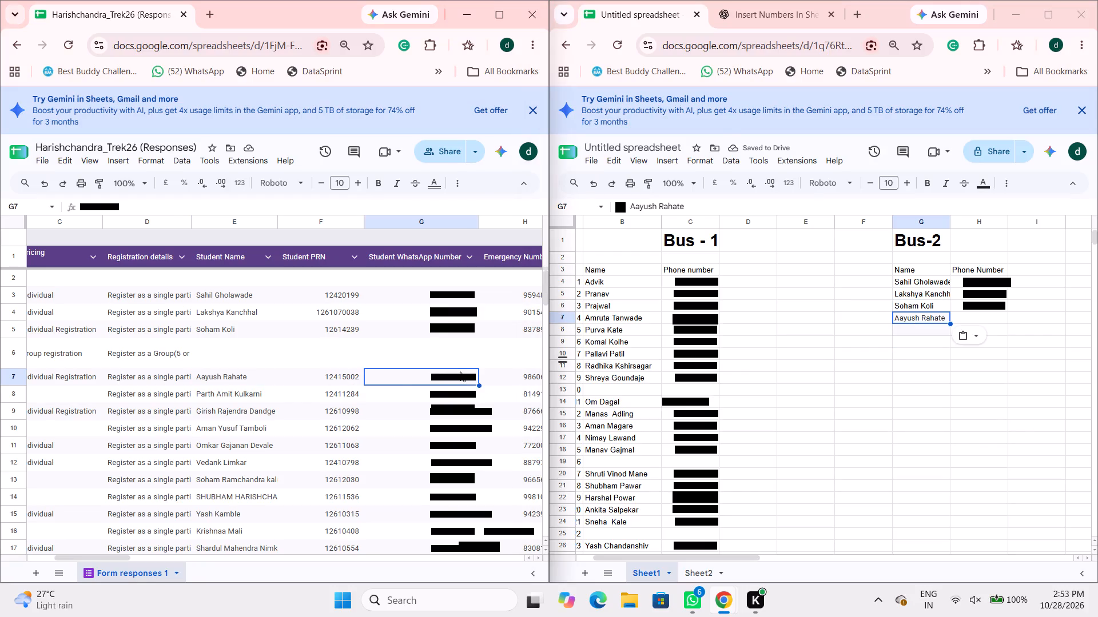
pyautogui.hotkey('ctrl', 'c')
pyautogui.click(986, 318)
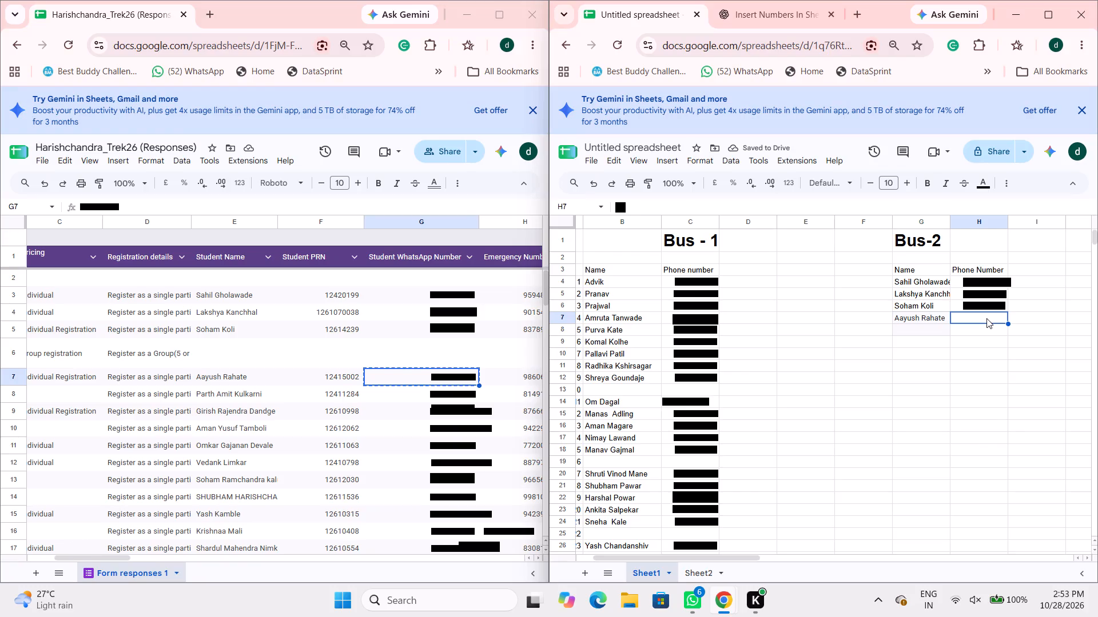
pyautogui.hotkey('ctrl', 'v')
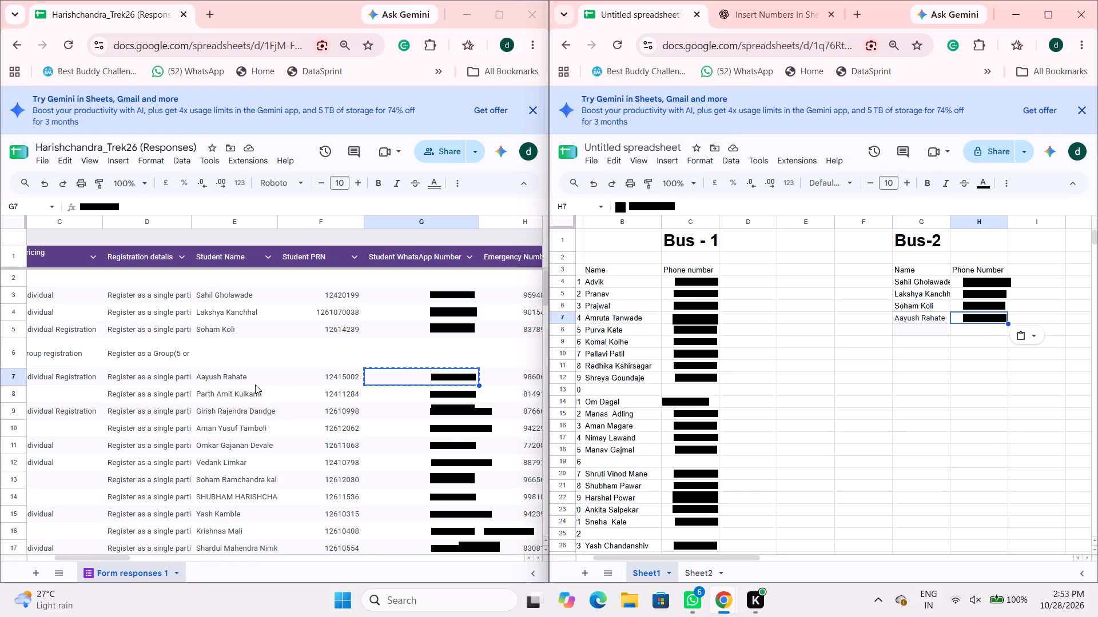
# Copy the student name from response row 8 into cell G8.
pyautogui.doubleClick(222, 397)
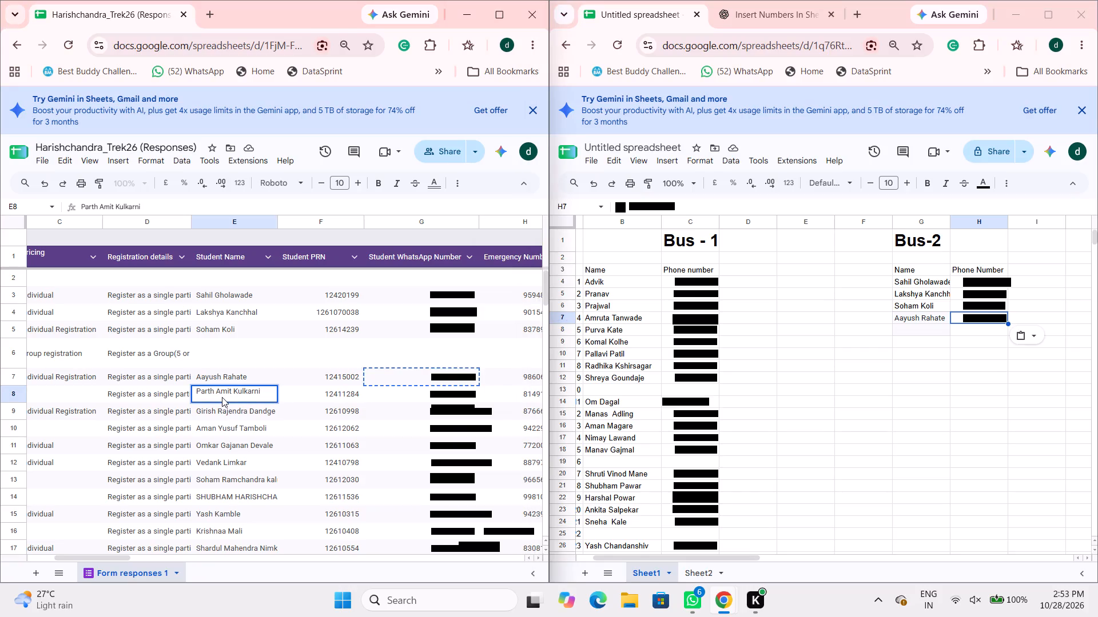
pyautogui.hotkey('ctrl', 'a')
pyautogui.hotkey('ctrl', 'c')
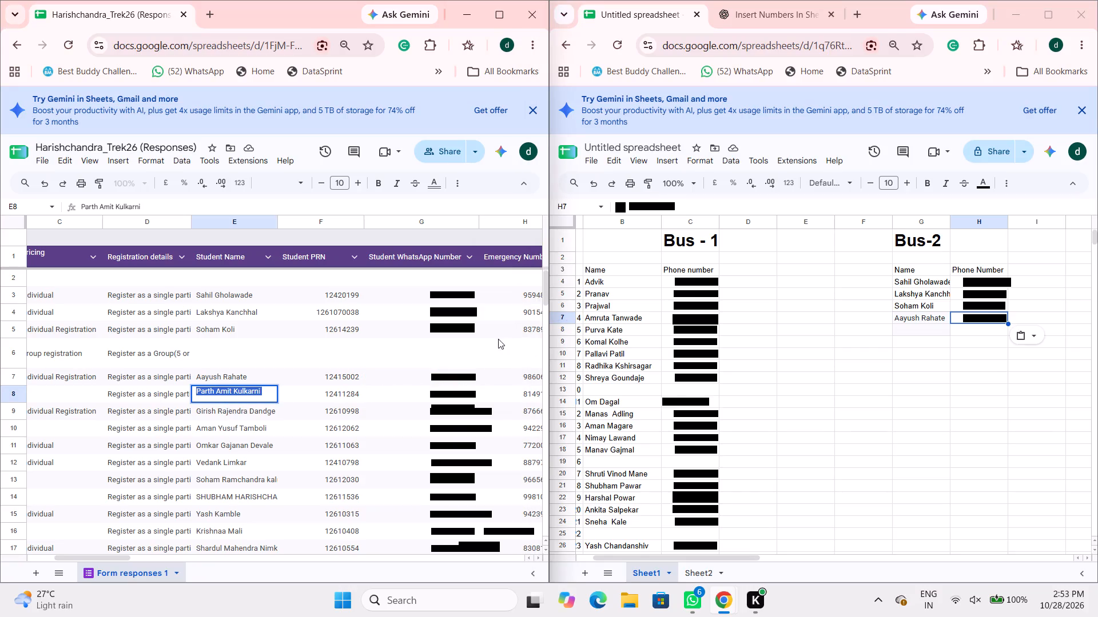
pyautogui.click(916, 326)
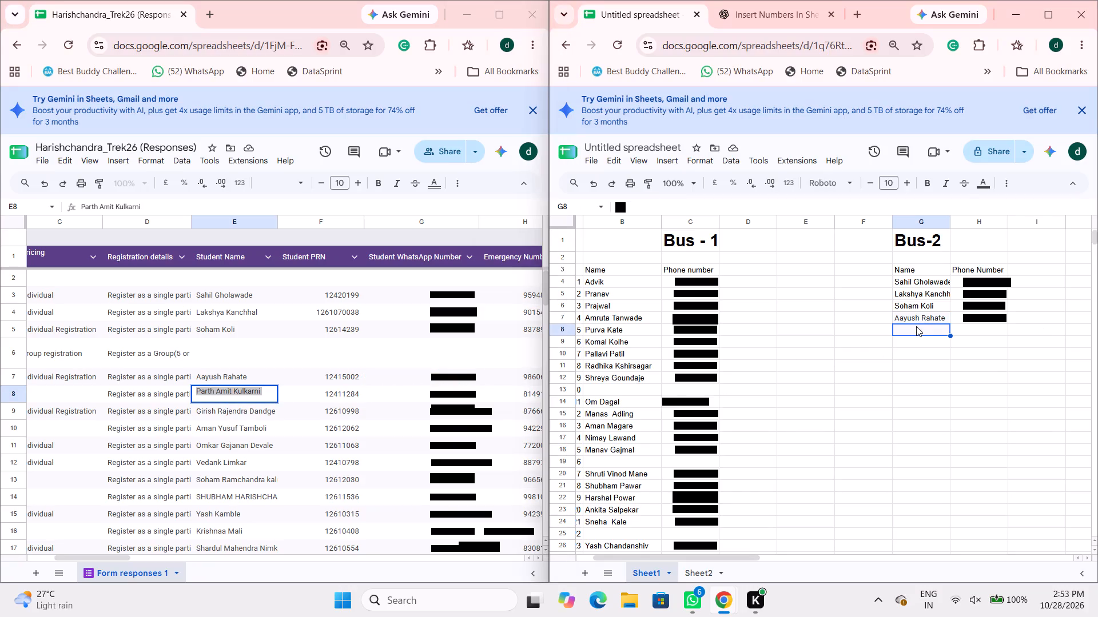
# Paste the copied row 8 student name into cell G8 and copy that response's WhatsApp number into H8.
pyautogui.hotkey('ctrl', 'v')
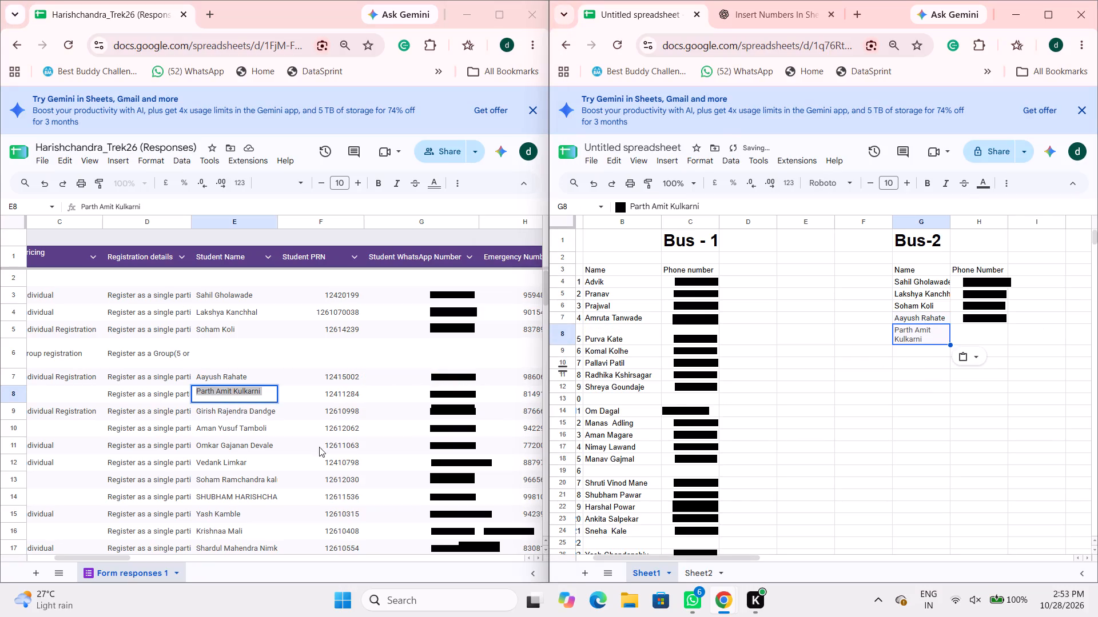
pyautogui.tripleClick(453, 396)
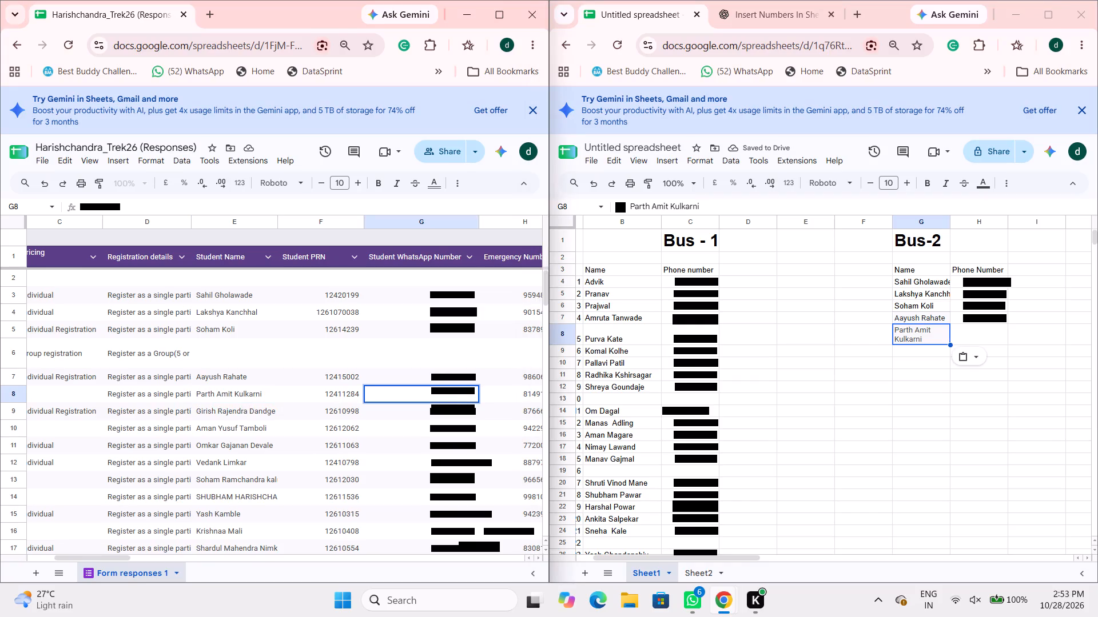
pyautogui.tripleClick(449, 392)
pyautogui.hotkey('ctrl', 'c')
pyautogui.click(973, 329)
pyautogui.hotkey('ctrl', 'v')
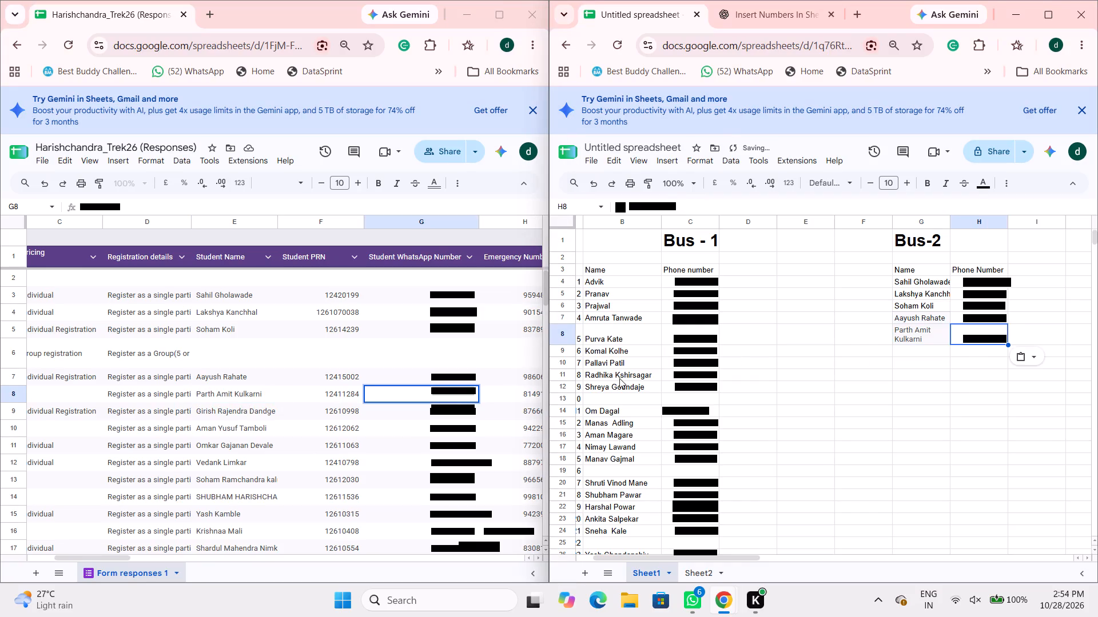
# Copy the student name from response row 9 into cell G9 of the Bus-2 list.
pyautogui.tripleClick(206, 411)
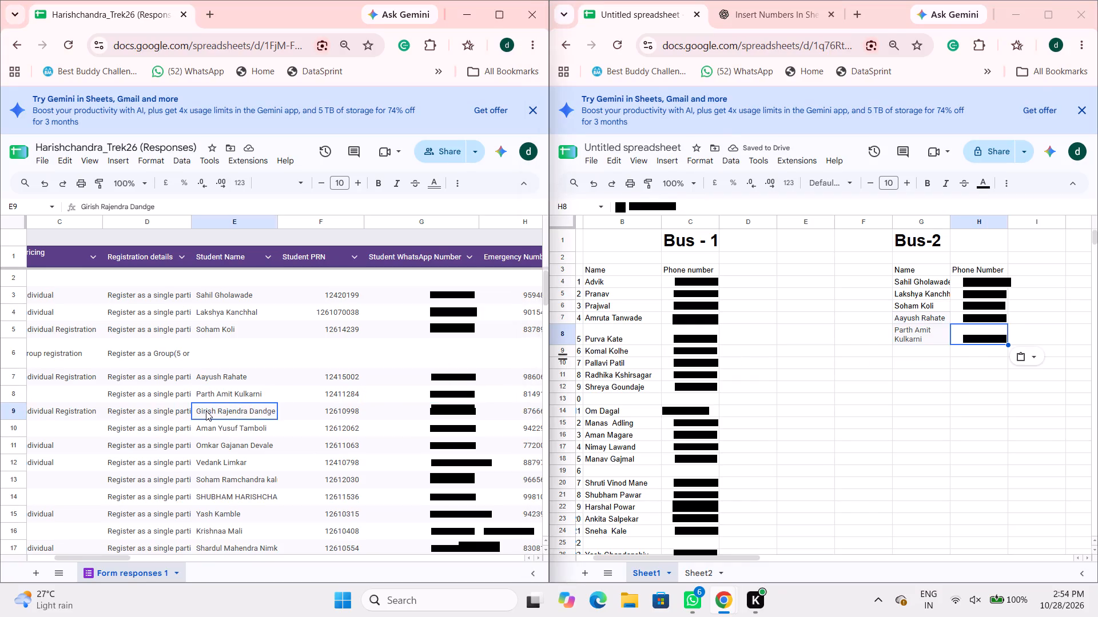
pyautogui.hotkey('ctrl', 'c')
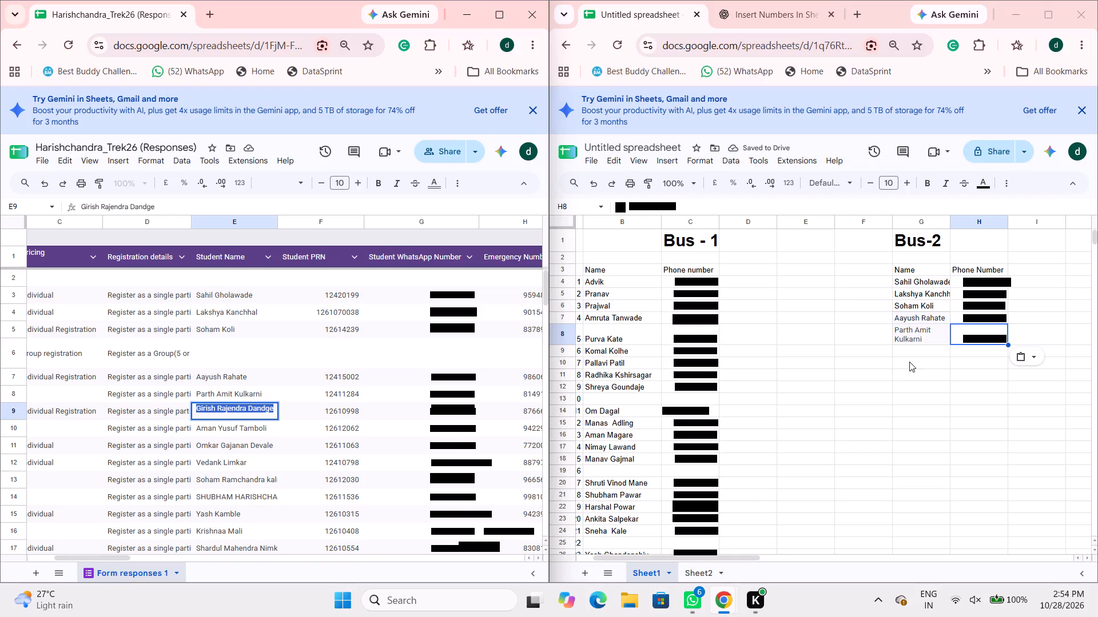
pyautogui.click(913, 354)
pyautogui.hotkey('ctrl', 'v')
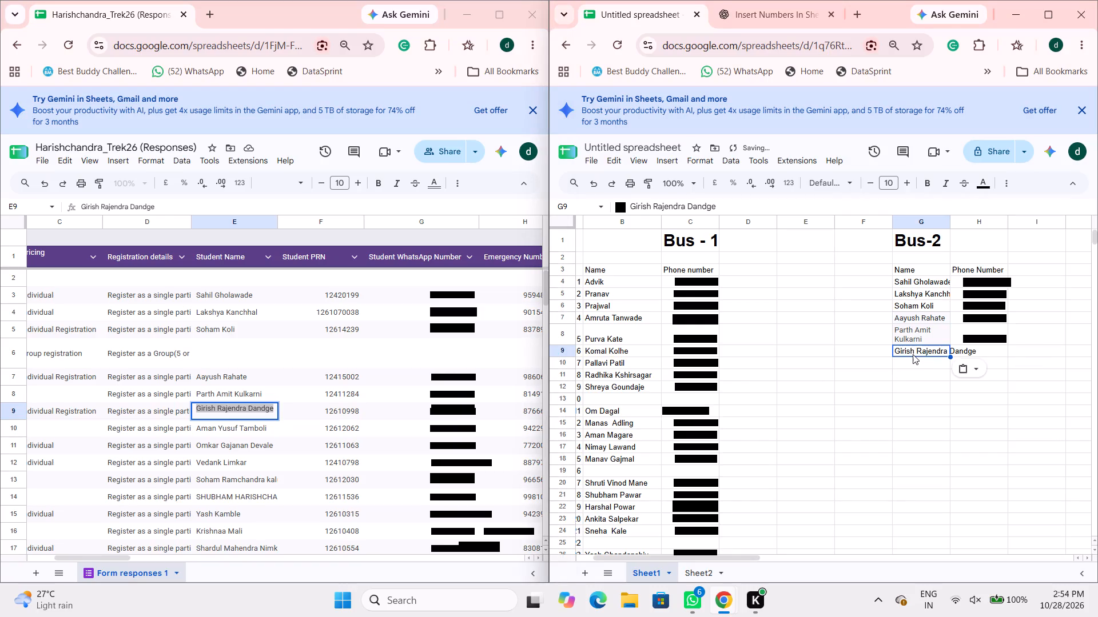
# Remove the middle name from the passenger name in cell G8, keeping only first name and surname.
pyautogui.tripleClick(928, 331)
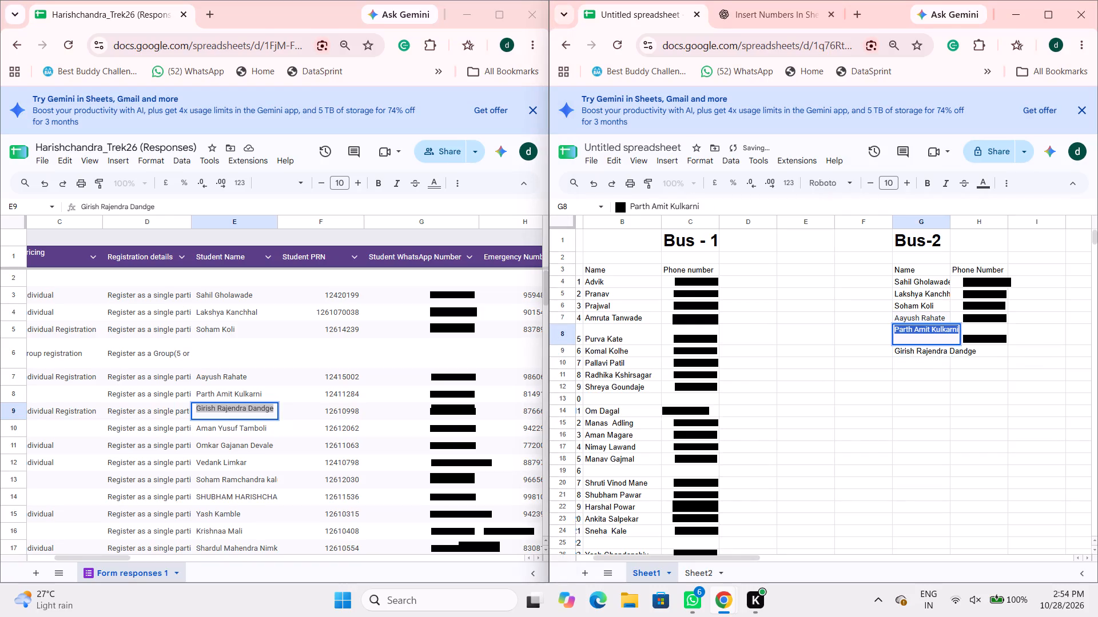
pyautogui.click(928, 331)
pyautogui.click(915, 329)
pyautogui.moveTo(915, 329); pyautogui.dragTo(931, 326)
pyautogui.press('BackSpace')
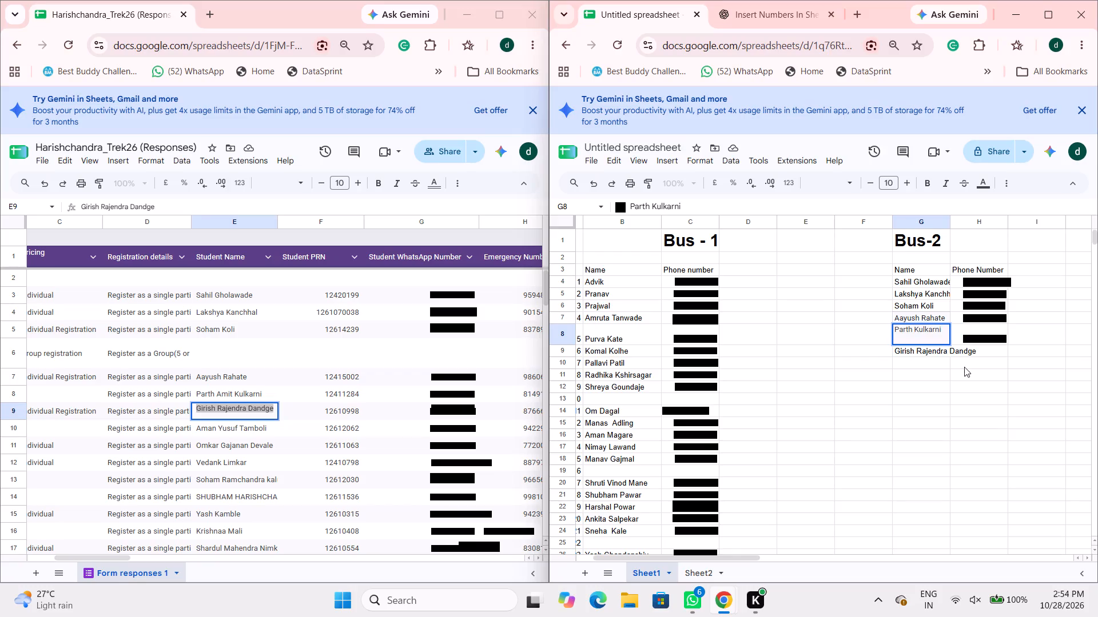
# Remove the middle name from the passenger name in cell G9, keeping only first name and surname.
pyautogui.tripleClick(935, 352)
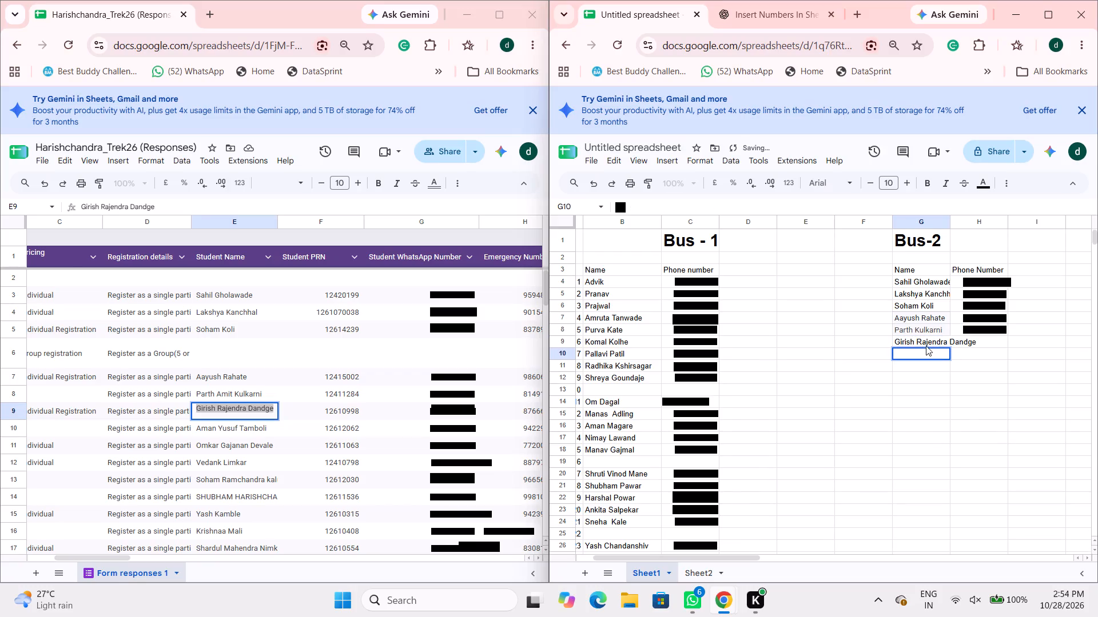
pyautogui.click(925, 345)
pyautogui.tripleClick(921, 339)
pyautogui.click(921, 339)
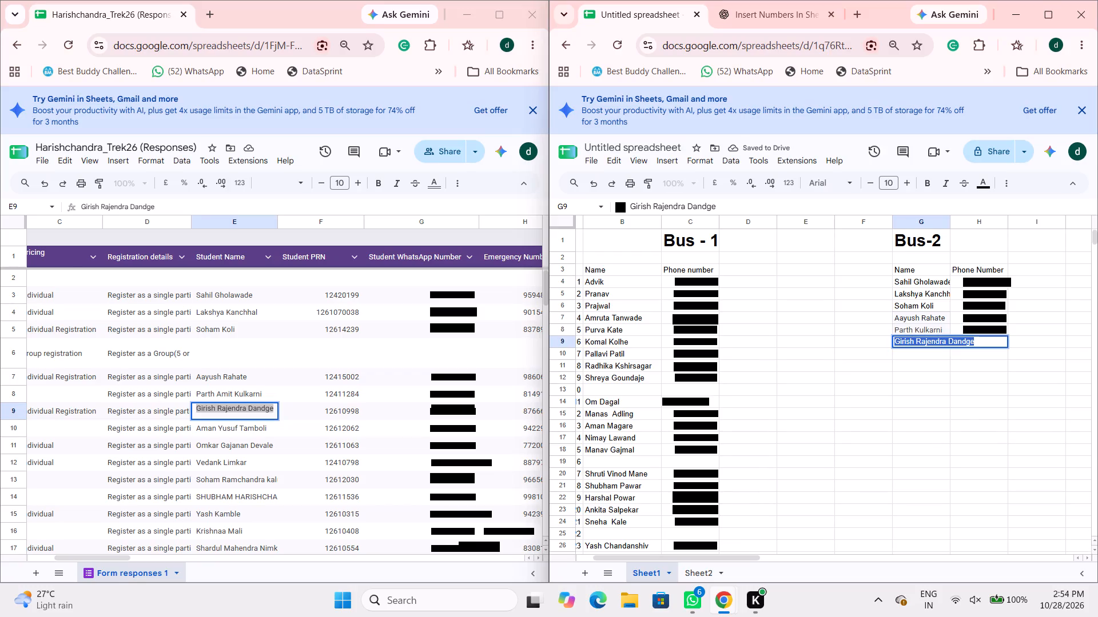
pyautogui.click(914, 342)
pyautogui.moveTo(915, 343); pyautogui.dragTo(949, 346)
pyautogui.press('BackSpace')
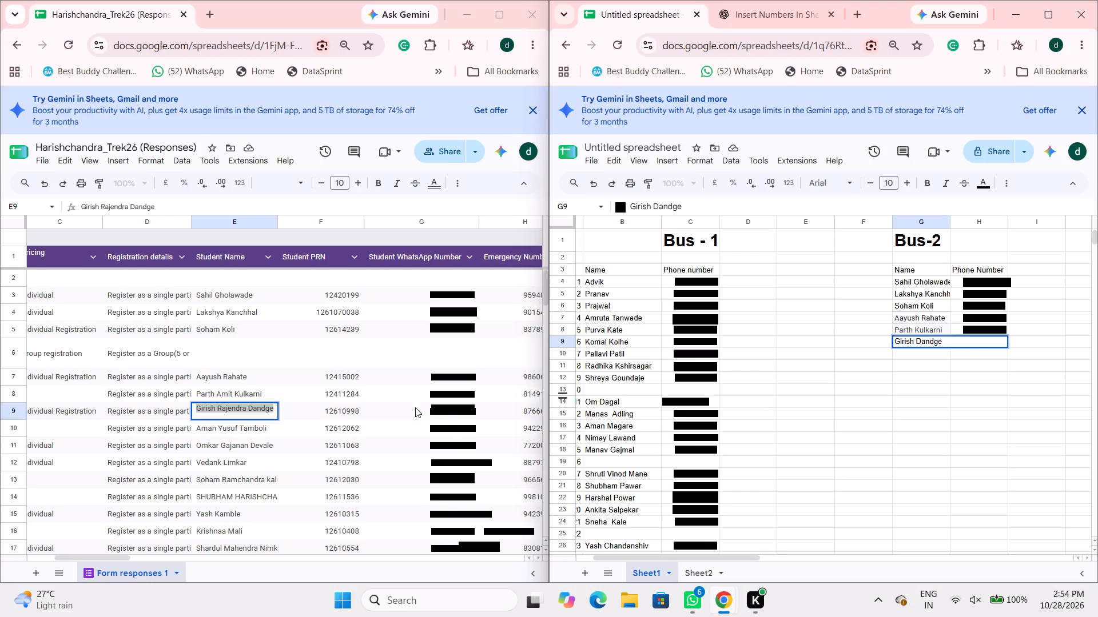
# Copy the student WhatsApp number from response row 9 for the Bus-2 list.
pyautogui.click(442, 415)
pyautogui.hotkey('ctrl', 'c')
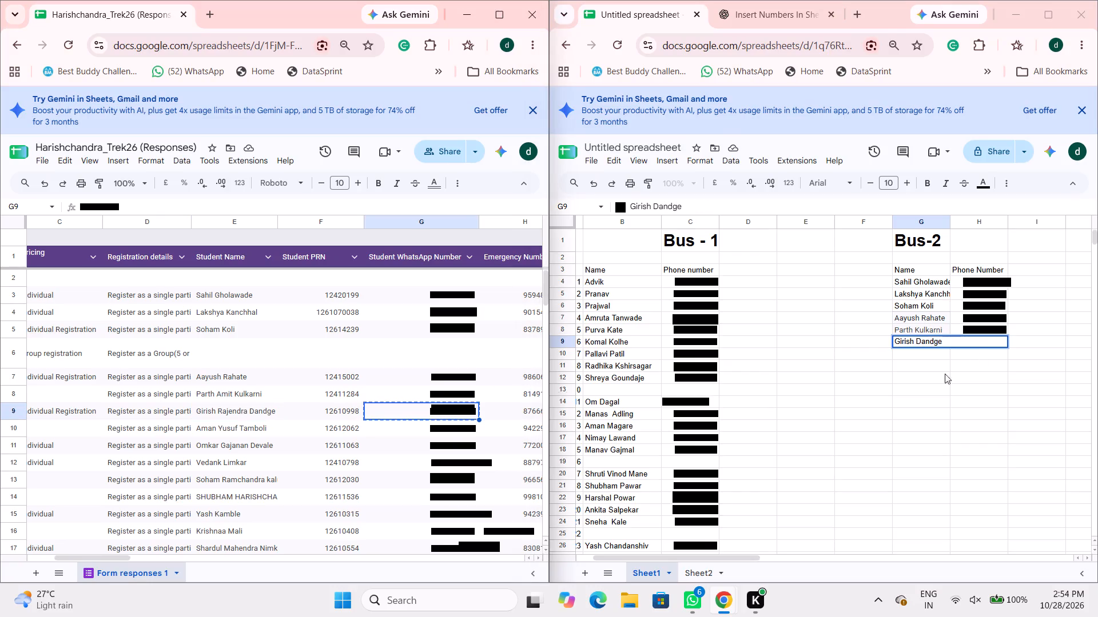
# Paste the copied WhatsApp number from response row 9 into cell H9 of the Bus-2 list.
pyautogui.click(959, 376)
pyautogui.click(981, 350)
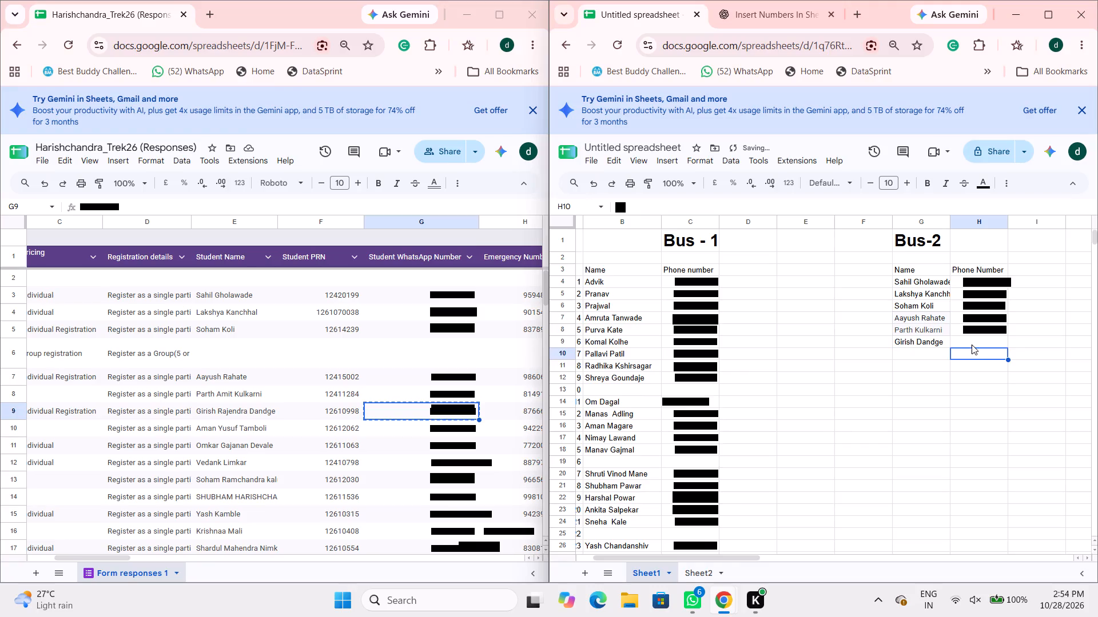
pyautogui.click(972, 344)
pyautogui.hotkey('ctrl', 'v')
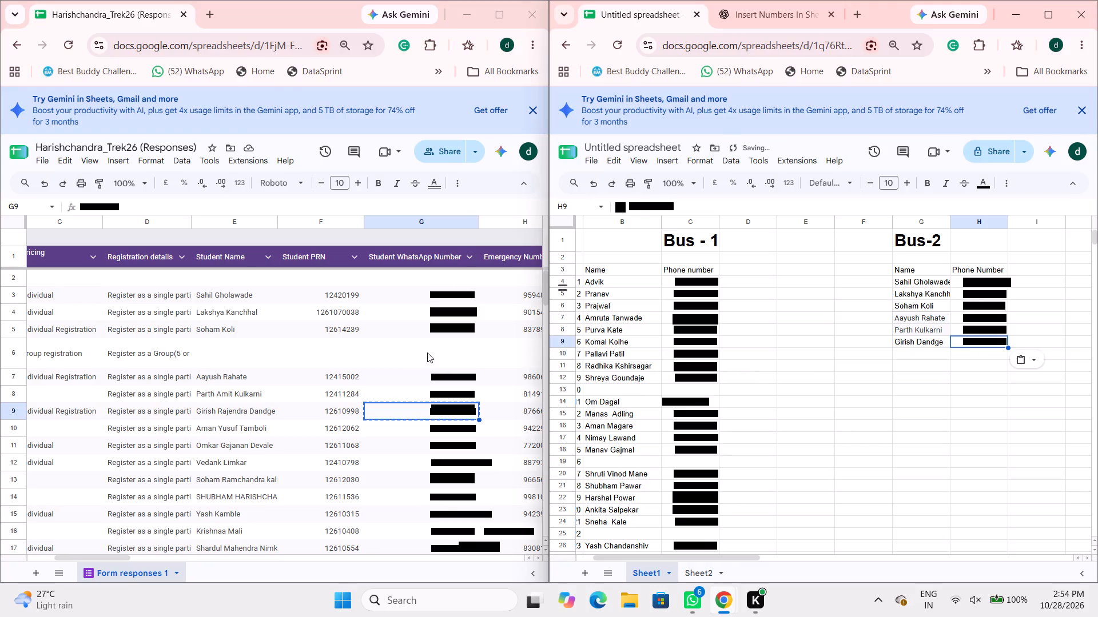
# Copy the student name from response row 10 into cell G10 and remove the middle name.
pyautogui.tripleClick(214, 433)
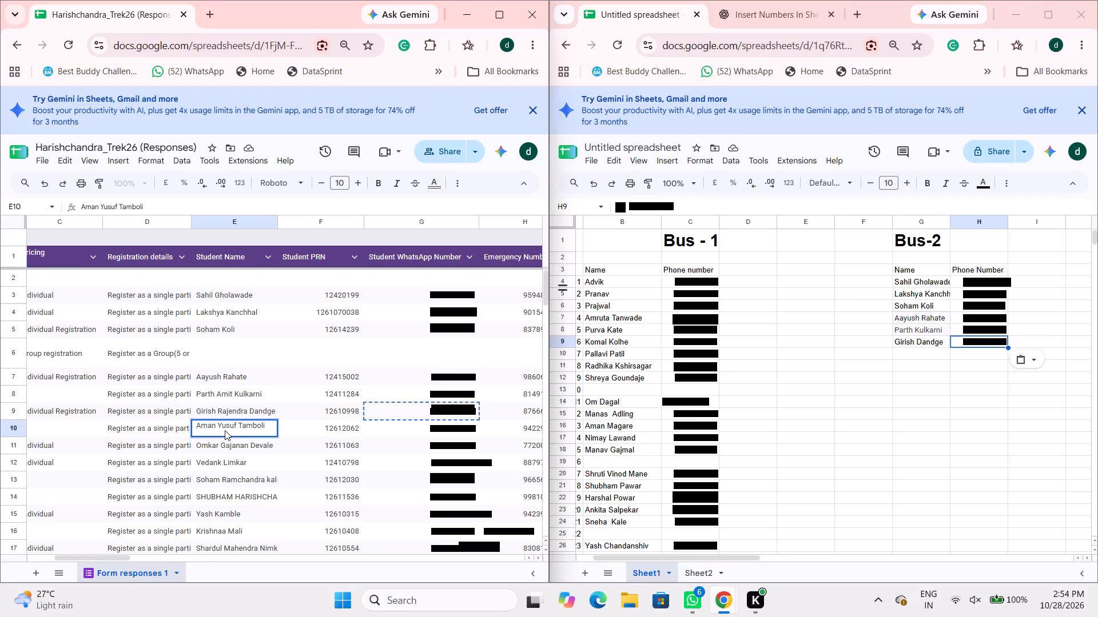
pyautogui.tripleClick(232, 427)
pyautogui.hotkey('ctrl', 'c')
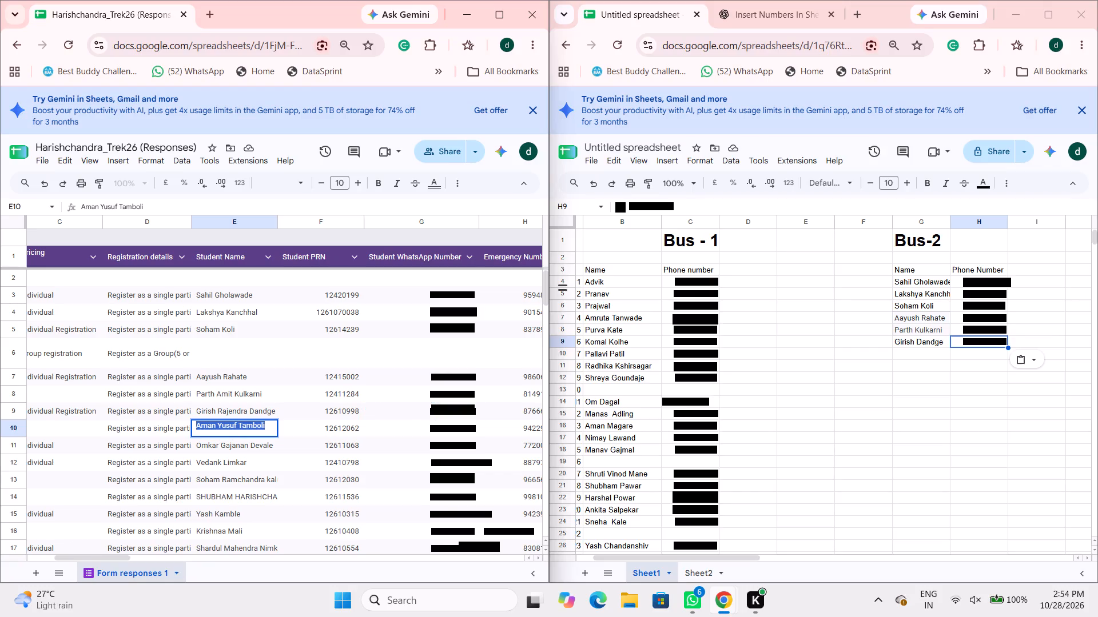
pyautogui.click(910, 352)
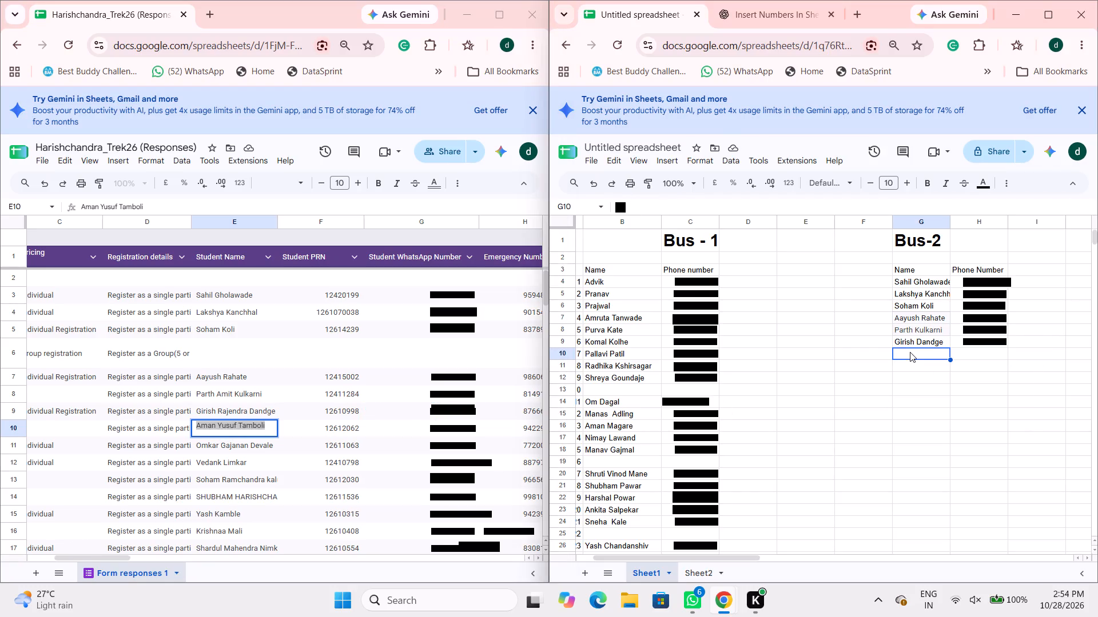
pyautogui.hotkey('ctrl', 'v')
pyautogui.tripleClick(930, 356)
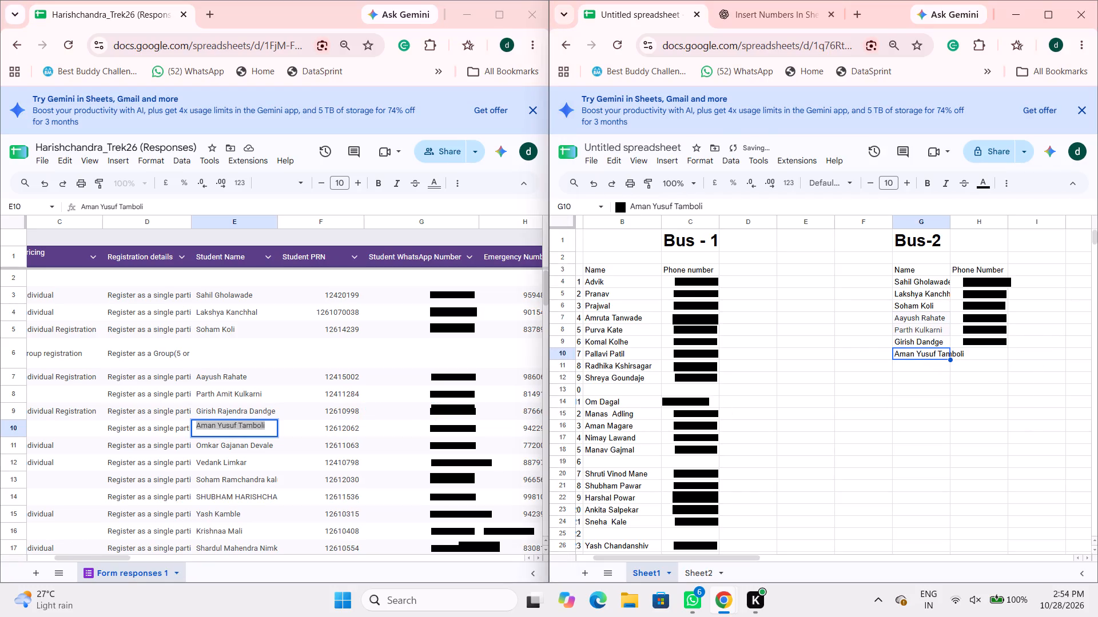
pyautogui.click(914, 355)
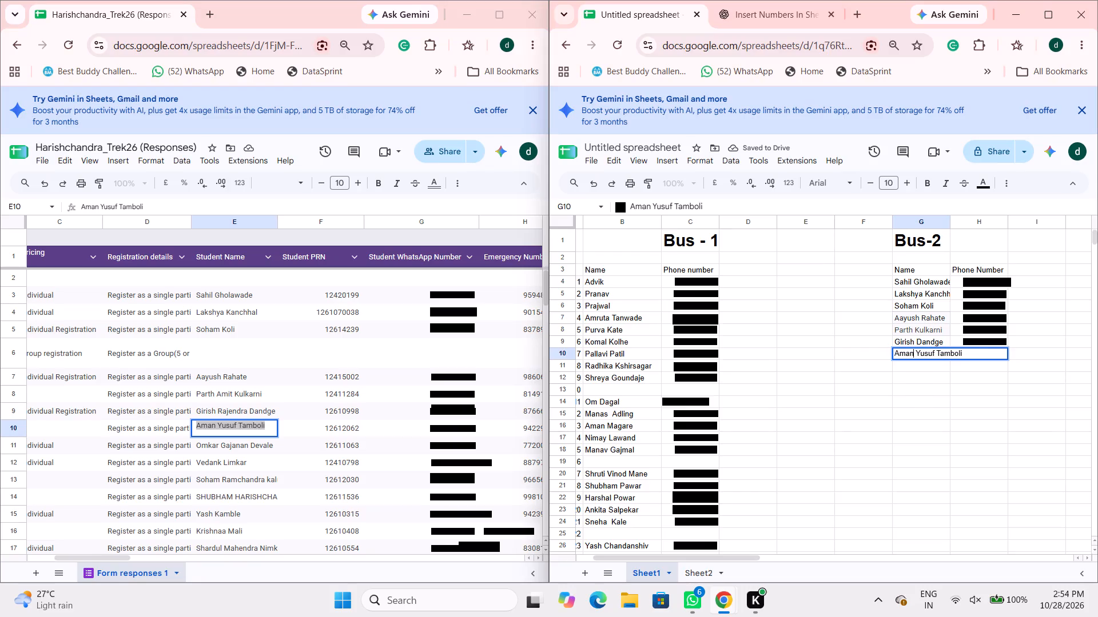
pyautogui.moveTo(915, 355); pyautogui.dragTo(938, 356)
pyautogui.press('BackSpace')
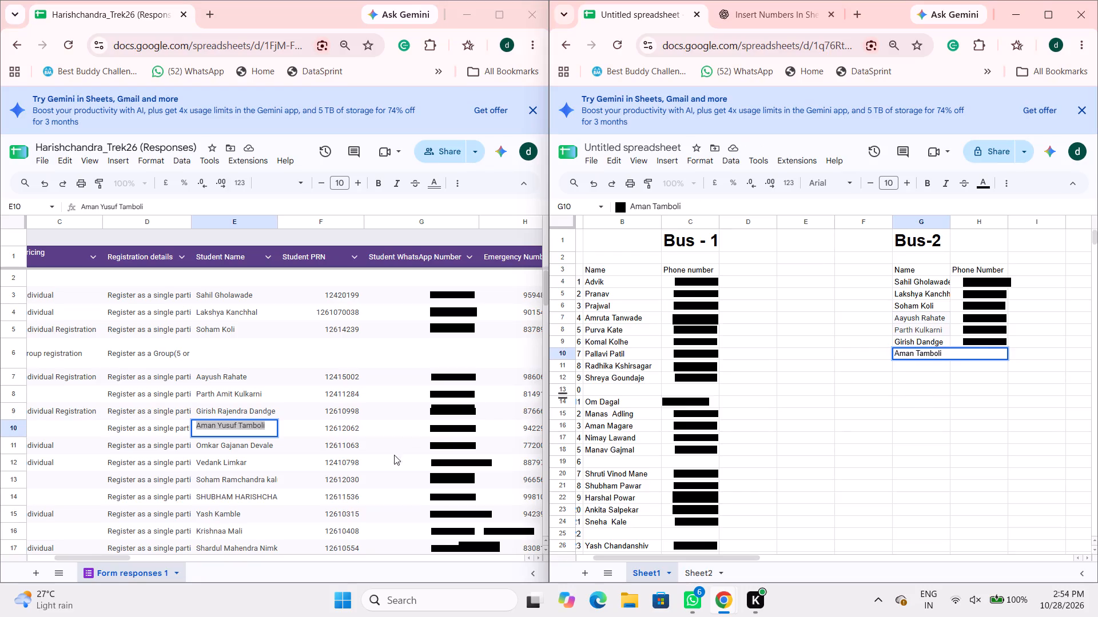
# Copy the student WhatsApp number from response row 10 into cell H10.
pyautogui.click(436, 430)
pyautogui.hotkey('ctrl', 'c')
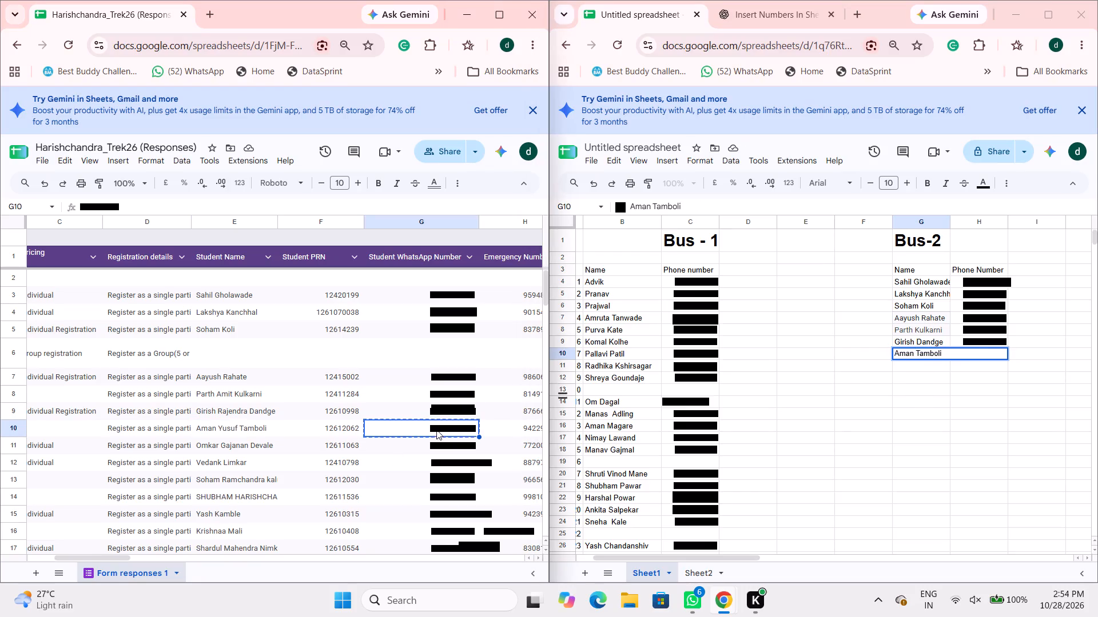
pyautogui.click(1012, 367)
pyautogui.click(977, 355)
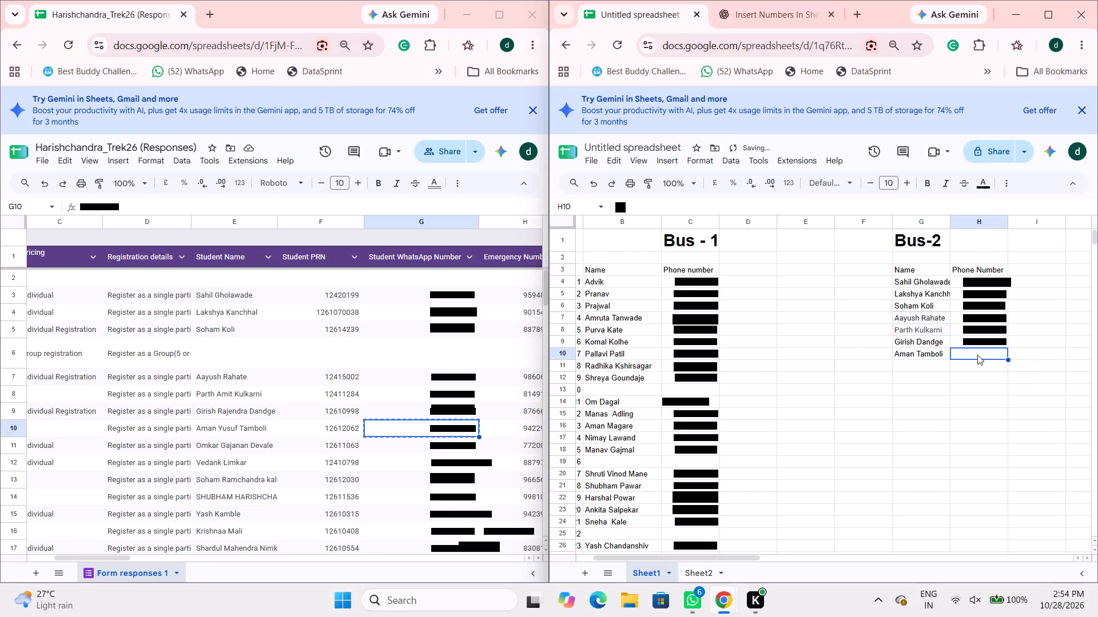
pyautogui.hotkey('ctrl', 'v')
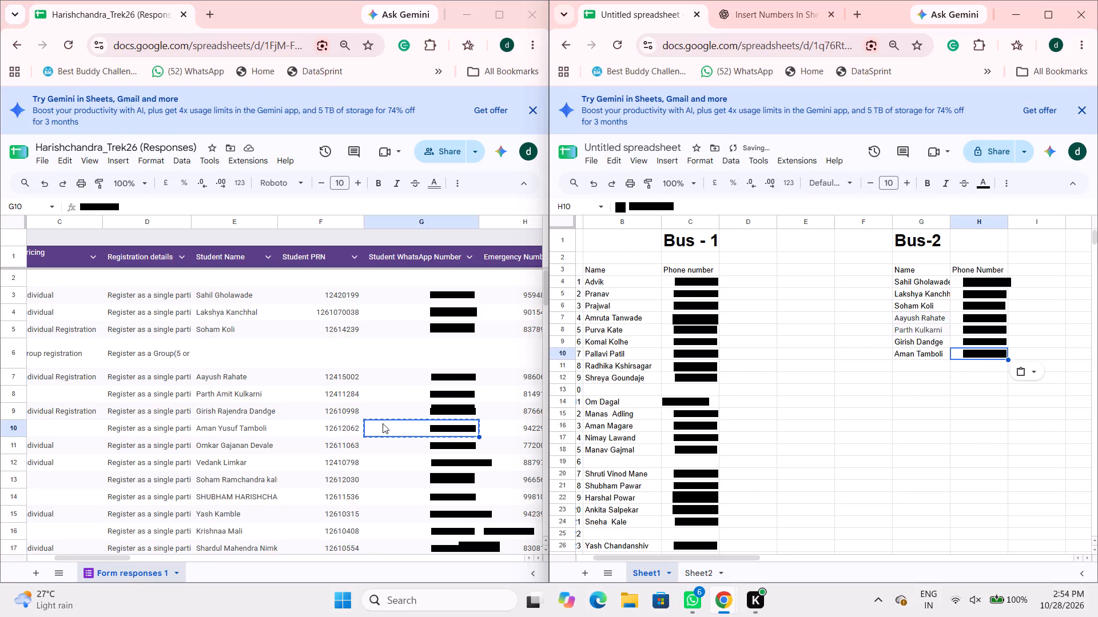
# Copy the student name from response row 11 into cell G11 and remove the middle name.
pyautogui.tripleClick(202, 446)
pyautogui.click(202, 446)
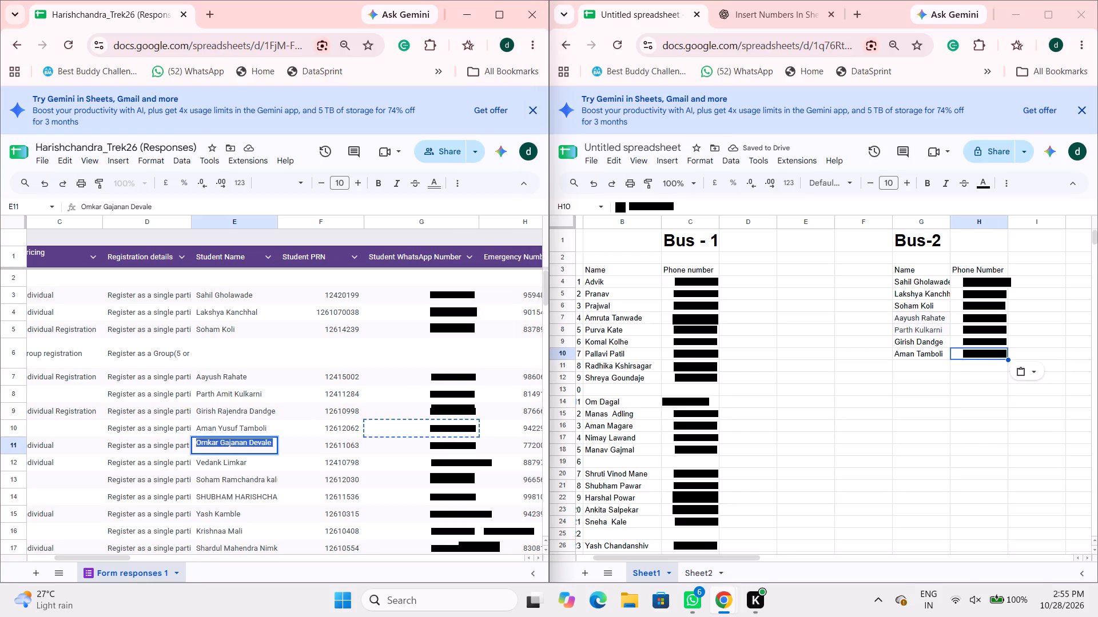
pyautogui.hotkey('ctrl', 'c')
pyautogui.click(910, 363)
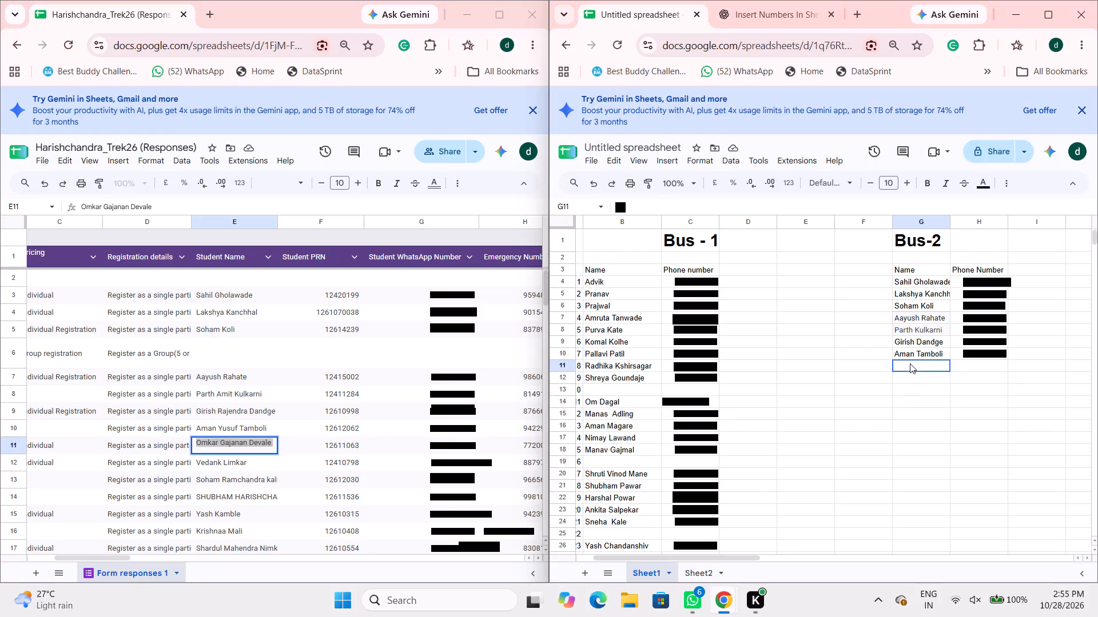
pyautogui.hotkey('ctrl', 'v')
pyautogui.tripleClick(930, 367)
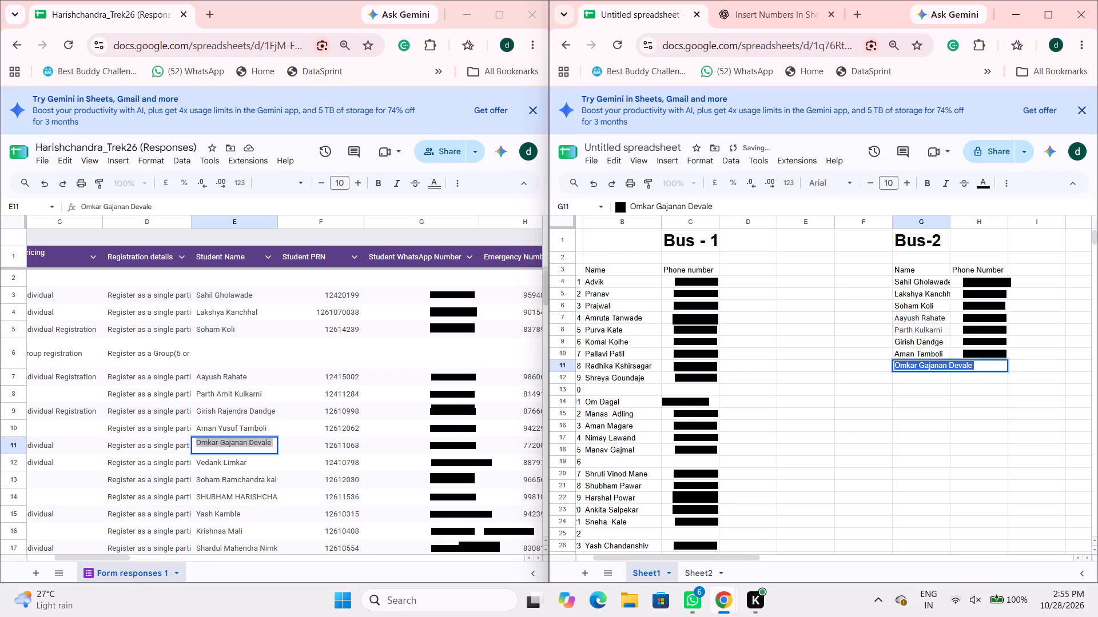
pyautogui.click(930, 367)
pyautogui.click(926, 368)
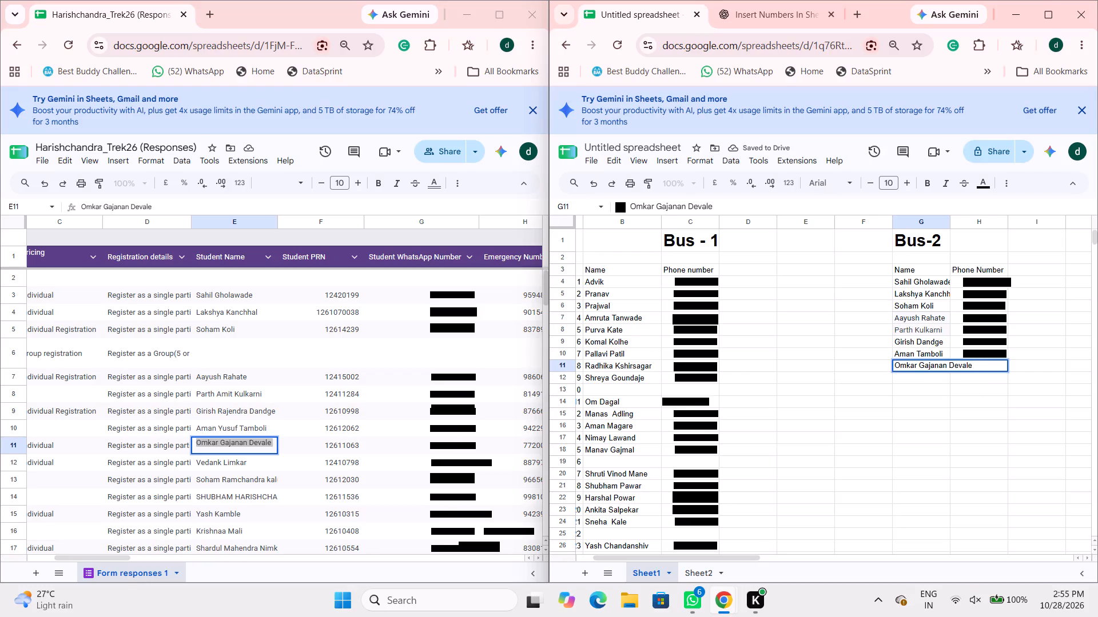
pyautogui.moveTo(917, 364); pyautogui.dragTo(946, 370)
pyautogui.press('BackSpace')
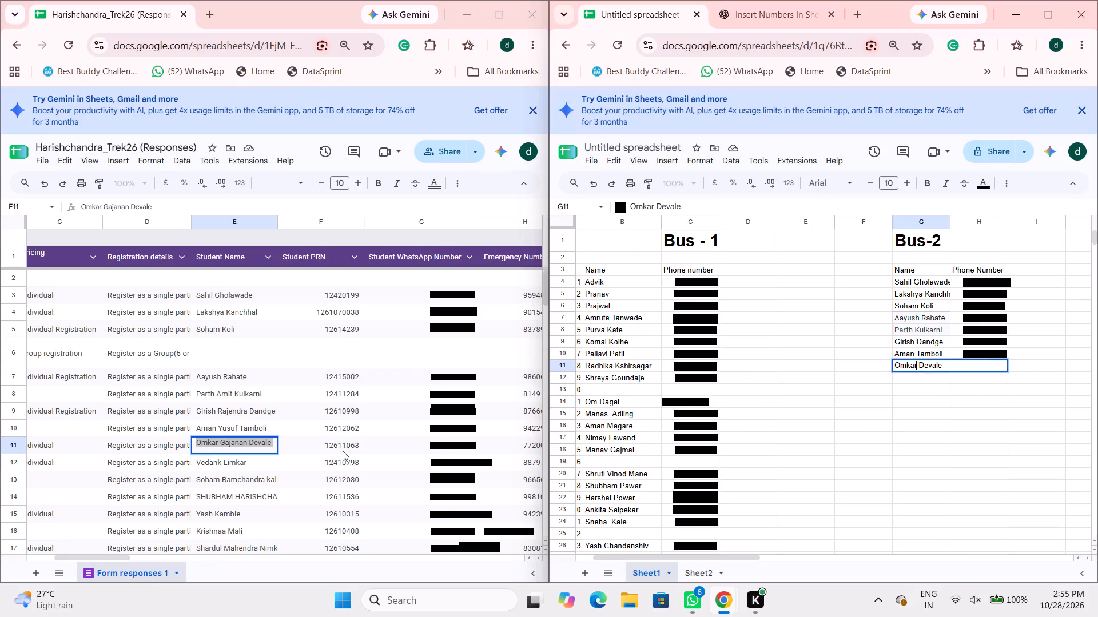
# Copy the student WhatsApp number from response row 11 into cell H11.
pyautogui.click(444, 446)
pyautogui.hotkey('ctrl', 'c')
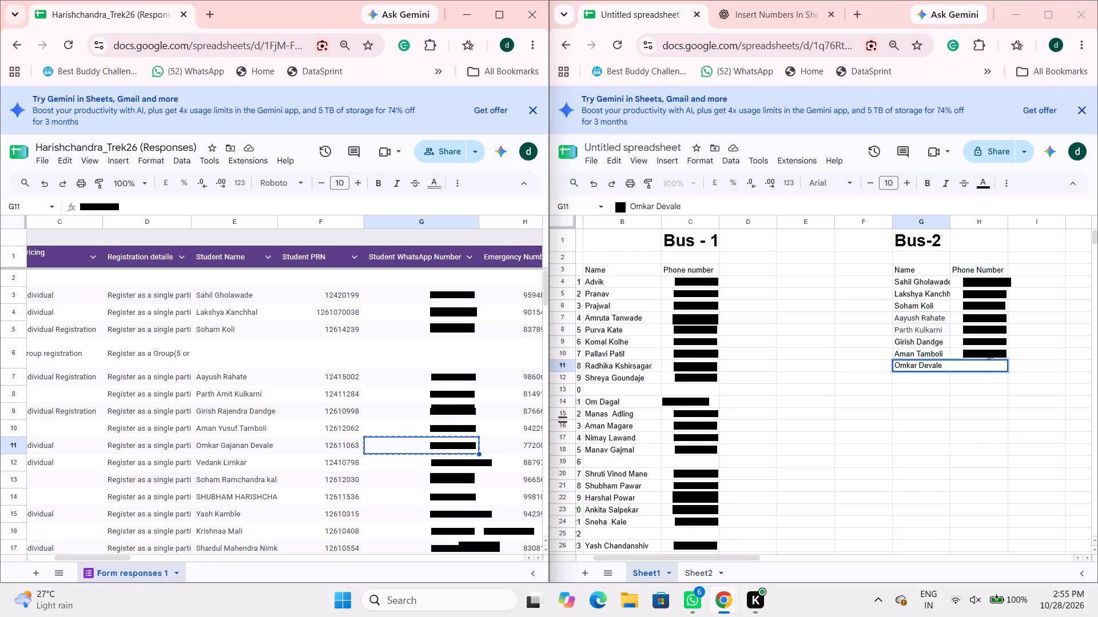
pyautogui.click(1039, 342)
pyautogui.click(965, 364)
pyautogui.hotkey('ctrl', 'v')
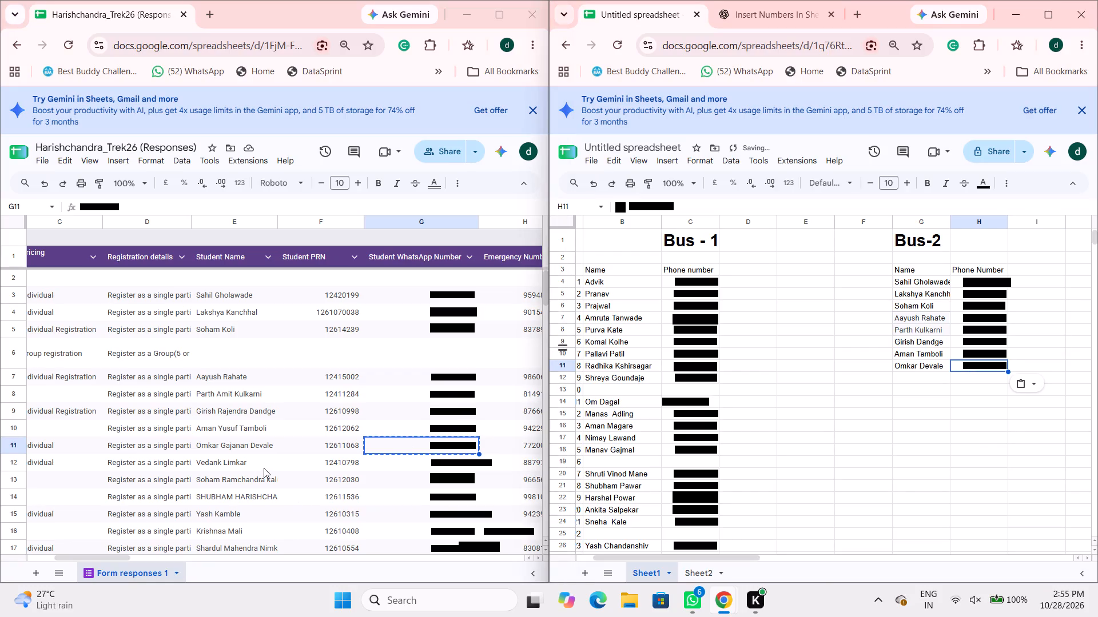
# Copy the student name from response row 12 into cell G12, keeping the original name in the responses.
pyautogui.tripleClick(204, 465)
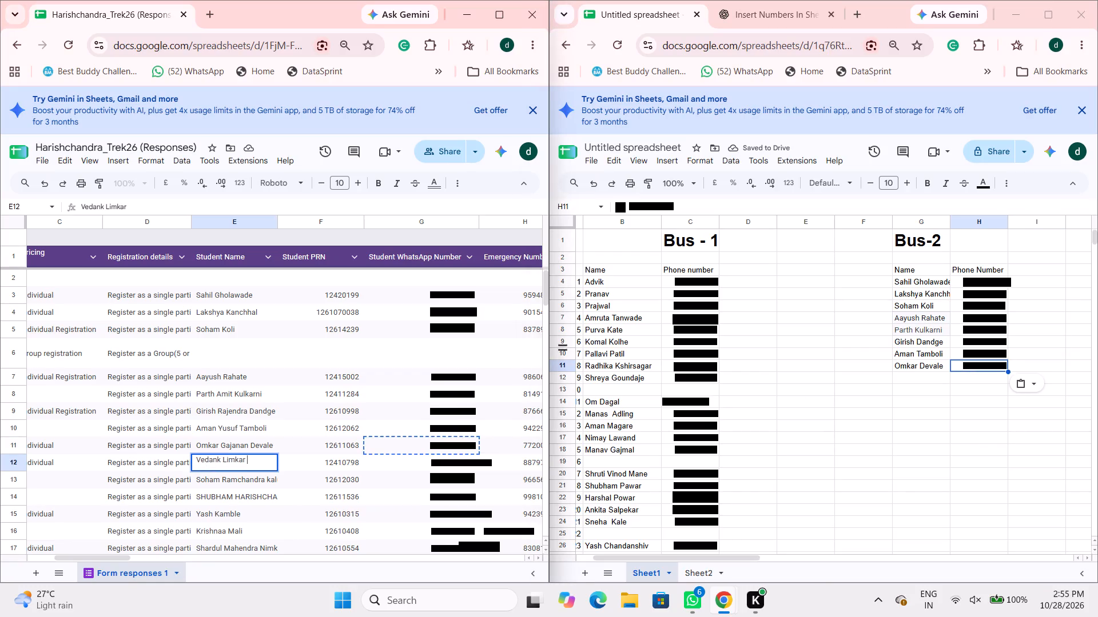
pyautogui.tripleClick(205, 463)
pyautogui.hotkey('ctrl', 'x')
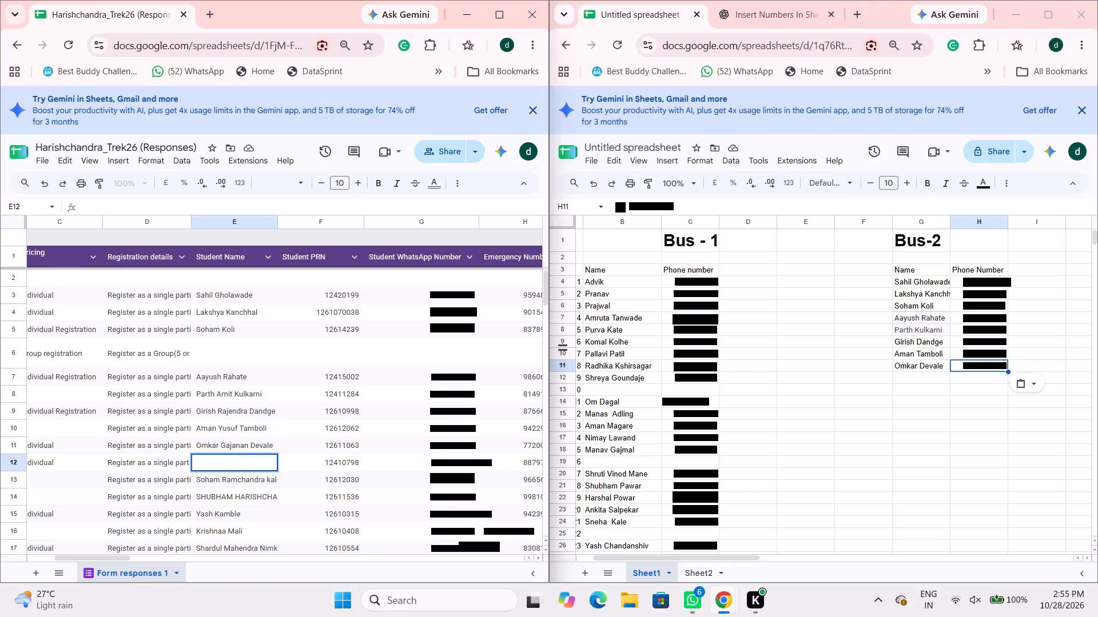
pyautogui.hotkey('ctrl', 'z')
pyautogui.hotkey('ctrl', 'c')
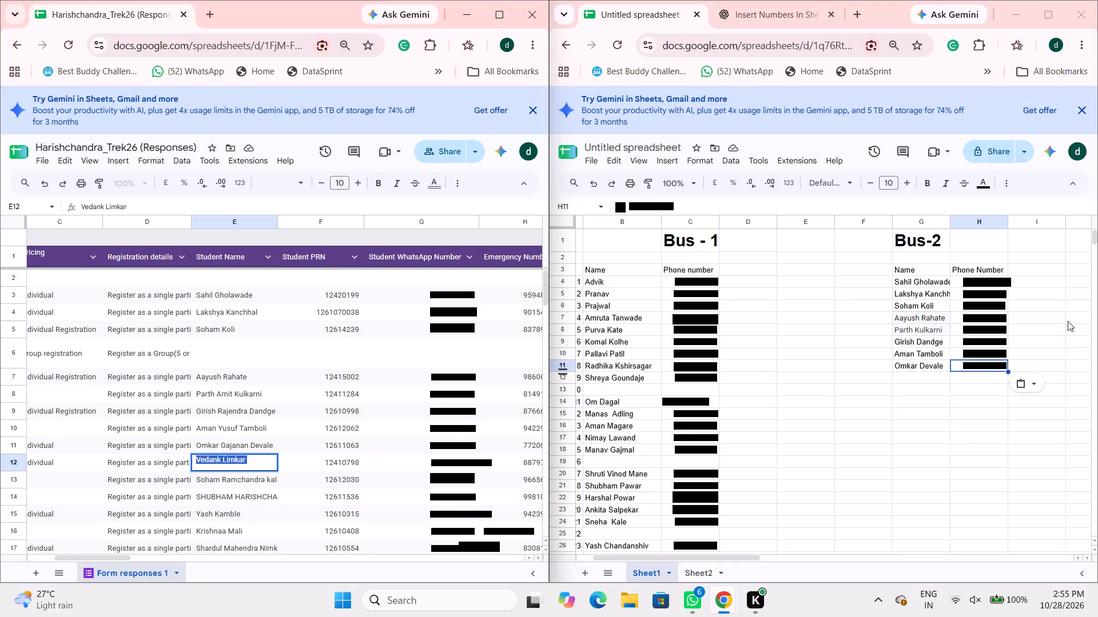
pyautogui.click(912, 377)
pyautogui.hotkey('ctrl', 'v')
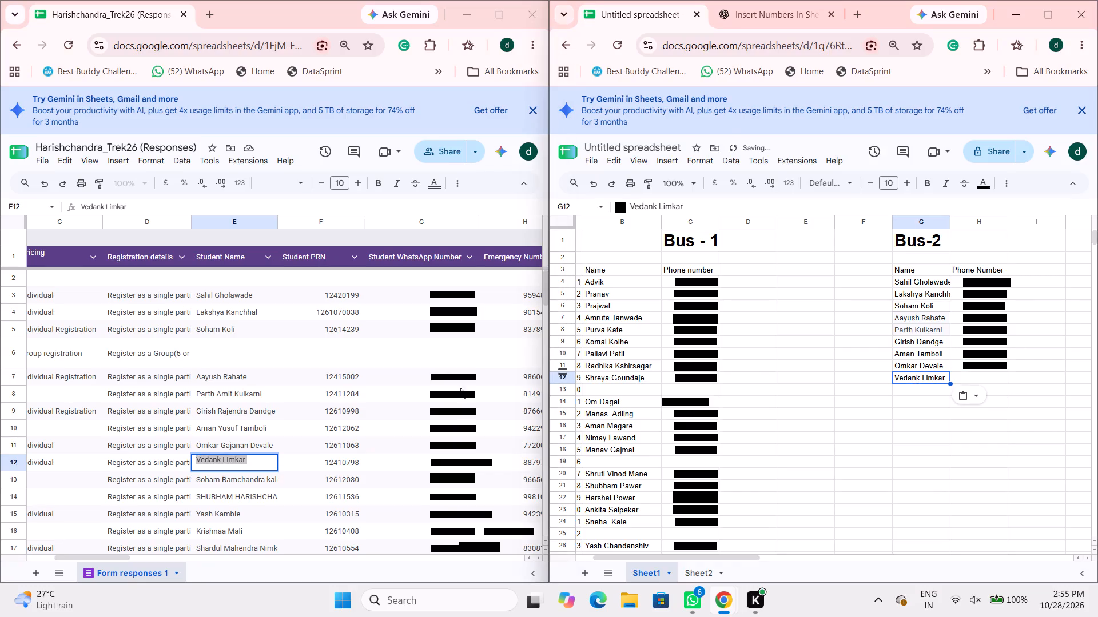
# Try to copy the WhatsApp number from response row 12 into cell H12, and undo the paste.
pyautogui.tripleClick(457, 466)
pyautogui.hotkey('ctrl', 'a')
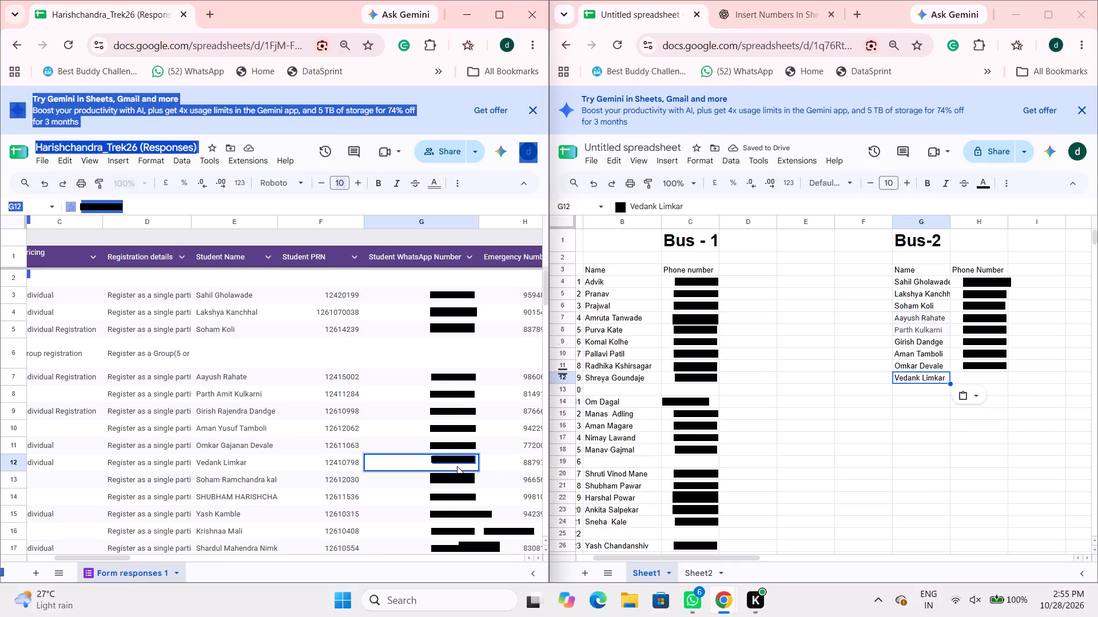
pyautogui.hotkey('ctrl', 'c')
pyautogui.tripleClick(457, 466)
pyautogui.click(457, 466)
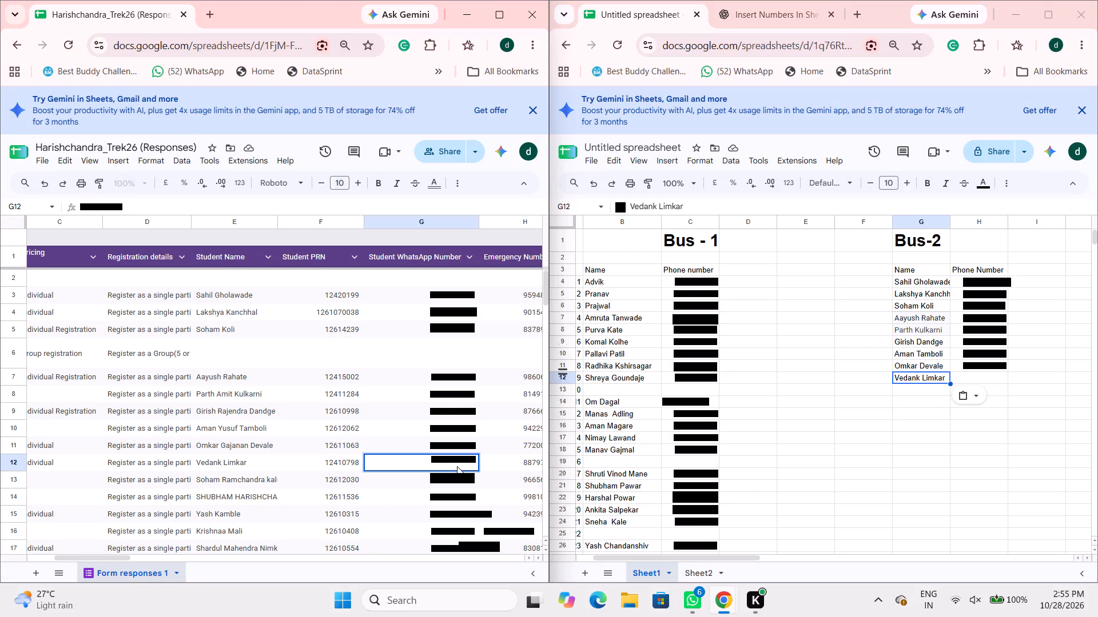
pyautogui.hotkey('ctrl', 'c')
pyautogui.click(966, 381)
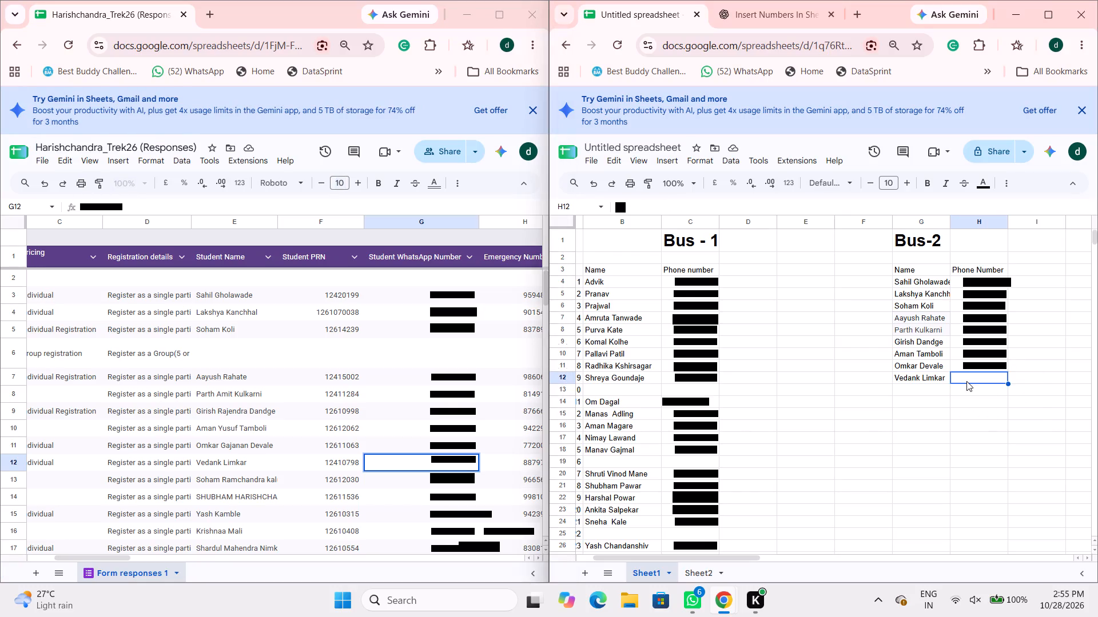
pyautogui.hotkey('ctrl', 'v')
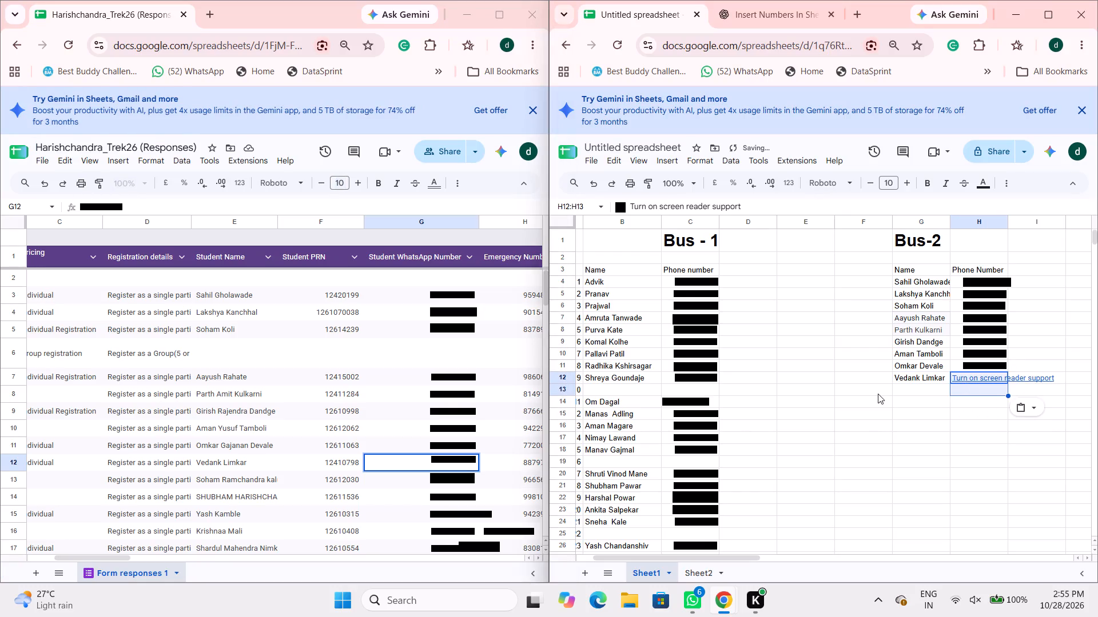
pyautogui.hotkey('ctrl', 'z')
# Copy the student WhatsApp number from response row 12 into cell H12.
pyautogui.click(417, 471)
pyautogui.click(420, 474)
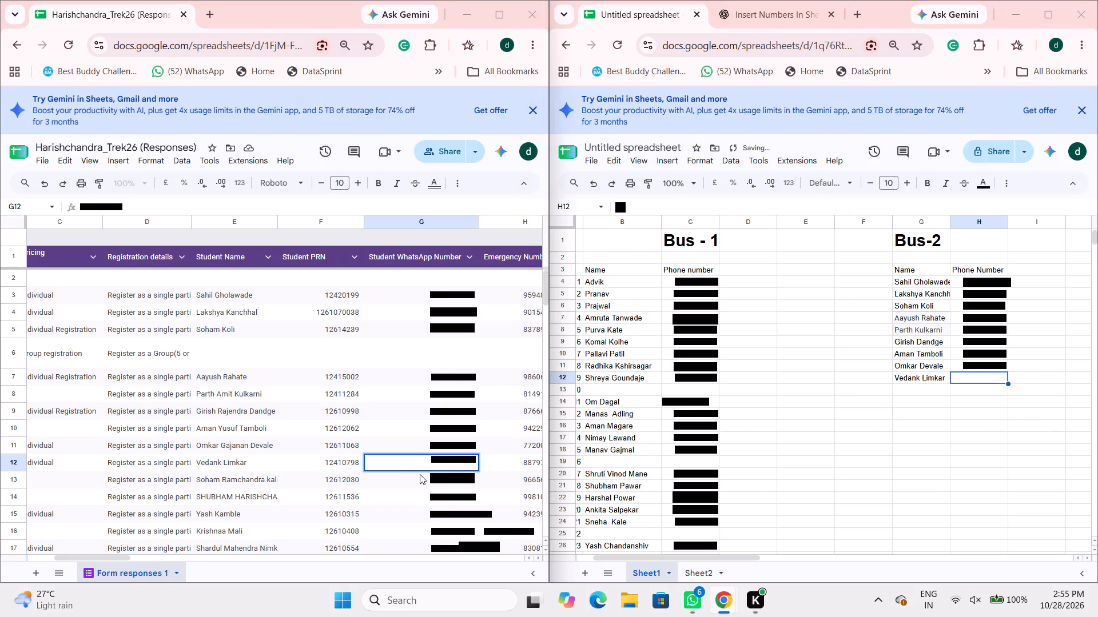
pyautogui.click(420, 464)
pyautogui.hotkey('ctrl', 'c')
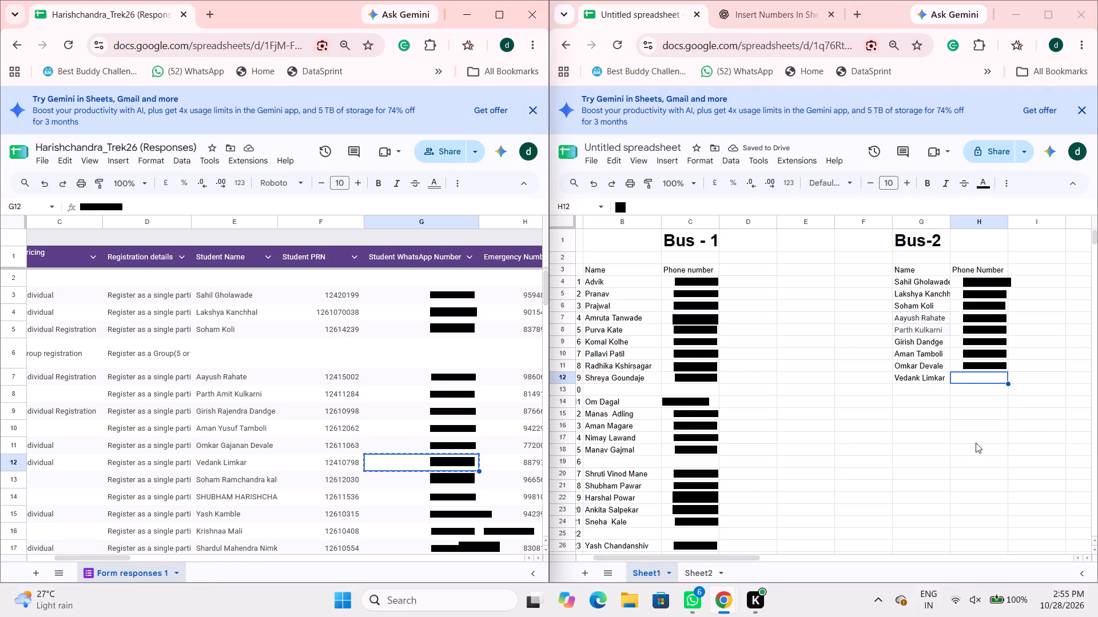
pyautogui.click(976, 376)
pyautogui.hotkey('ctrl', 'v')
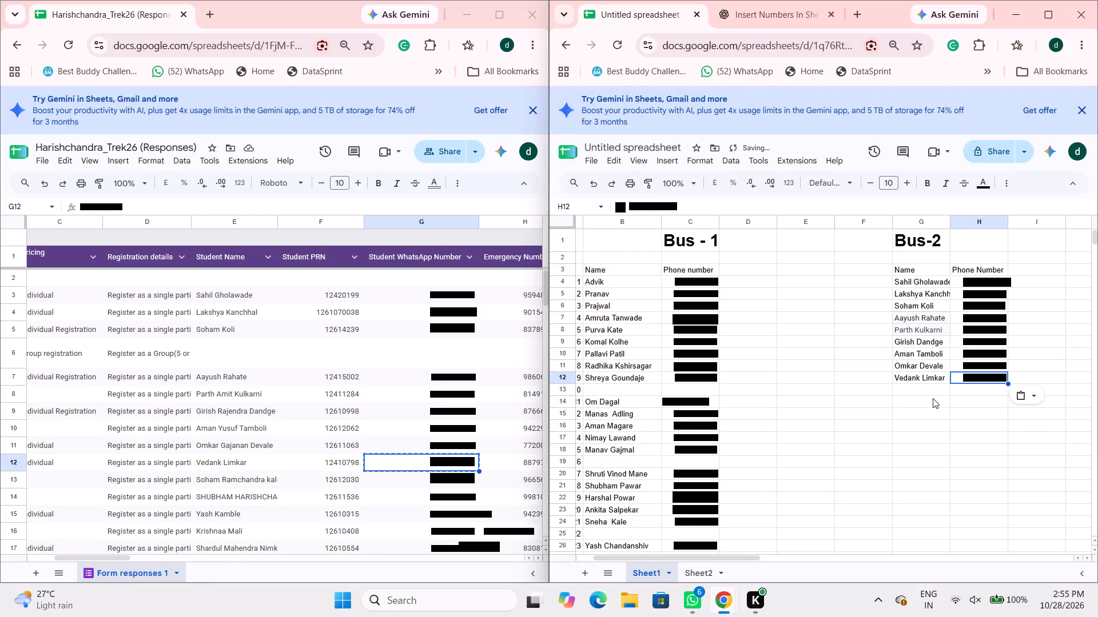
# Copy the student name from response row 13 into cell G13 and remove the middle name from the copy.
pyautogui.click(909, 386)
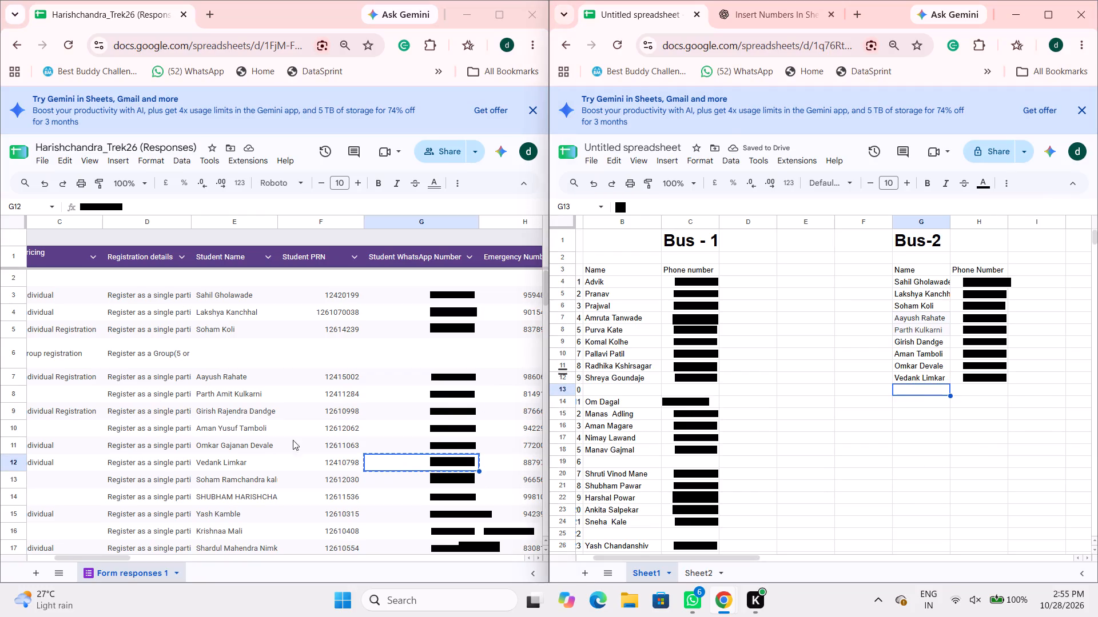
pyautogui.tripleClick(232, 482)
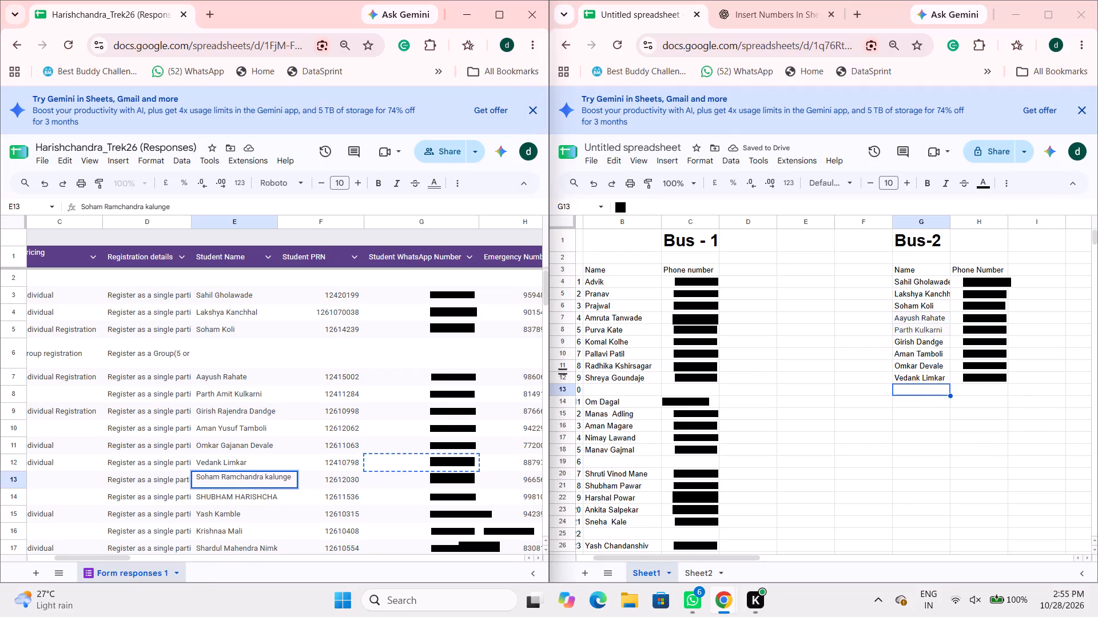
pyautogui.hotkey('ctrl', 'a')
pyautogui.hotkey('ctrl', 'c')
pyautogui.tripleClick(230, 480)
pyautogui.doubleClick(230, 480)
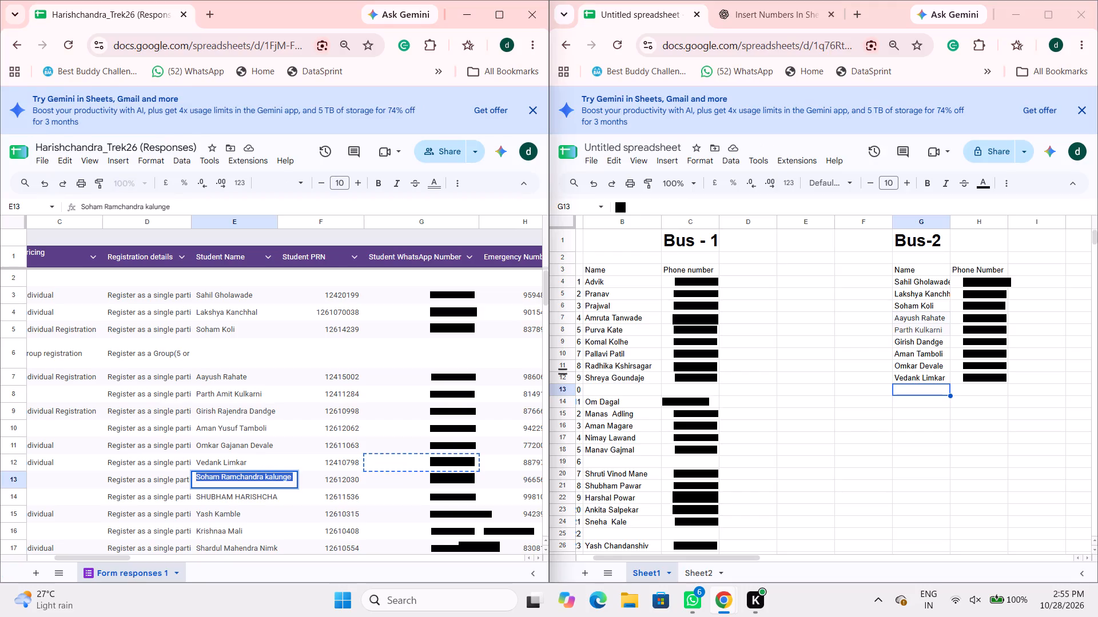
pyautogui.hotkey('ctrl', 'c')
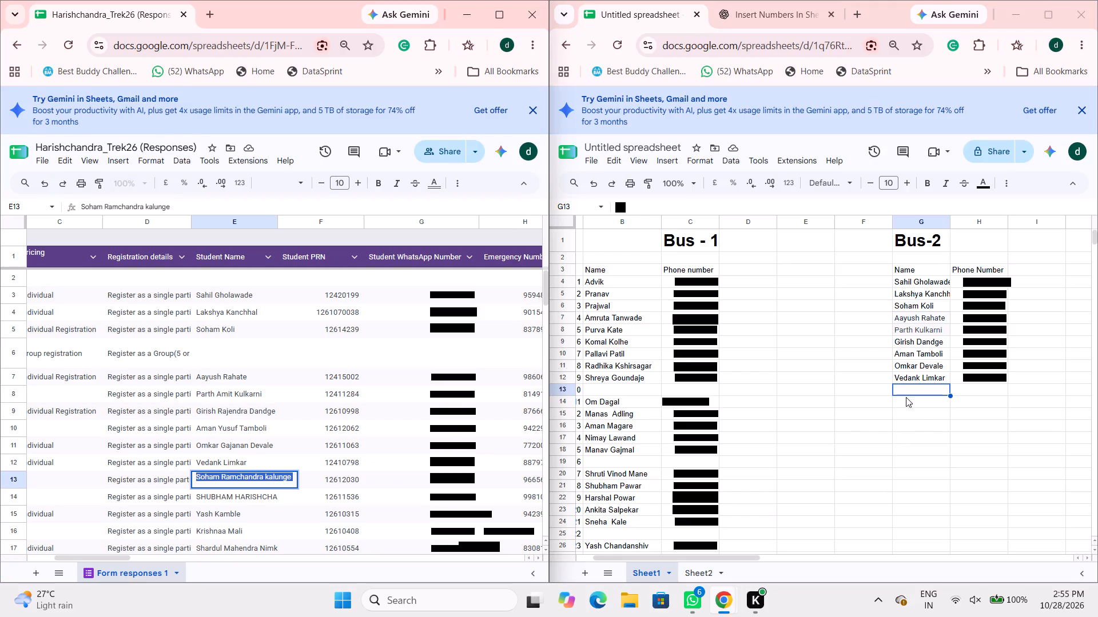
pyautogui.tripleClick(903, 392)
pyautogui.hotkey('ctrl', 'v')
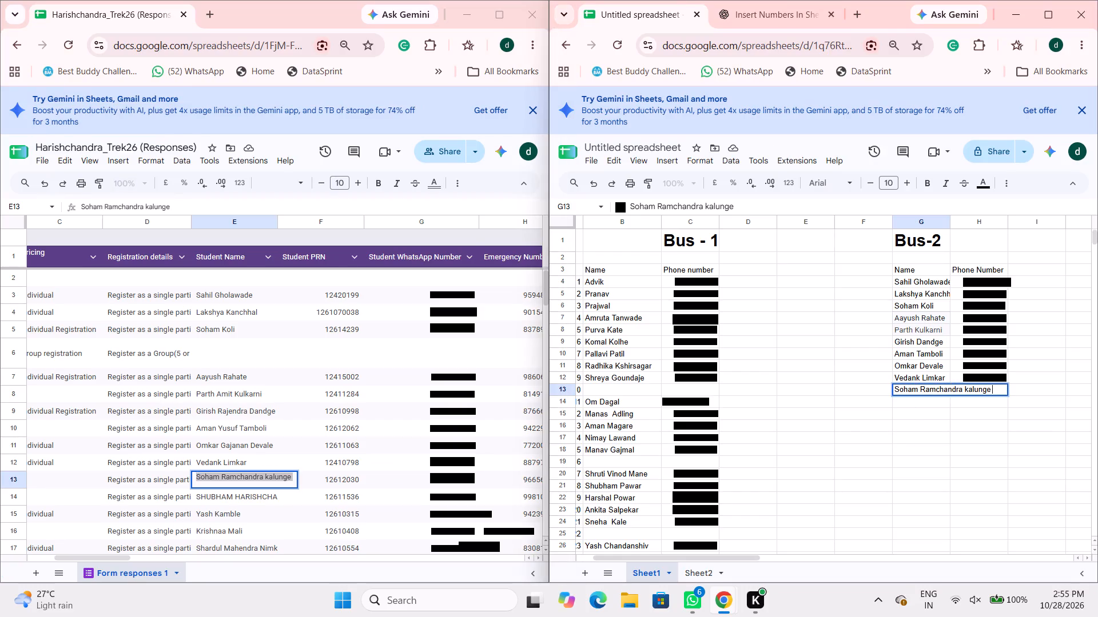
pyautogui.moveTo(921, 390); pyautogui.dragTo(966, 395)
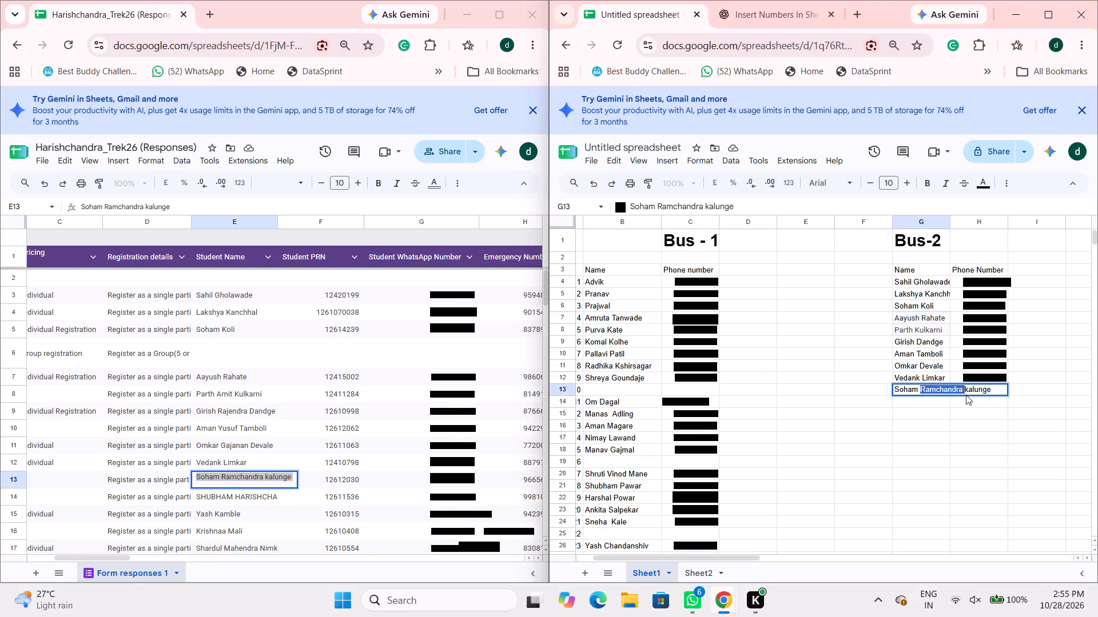
pyautogui.moveTo(966, 395); pyautogui.dragTo(965, 394)
pyautogui.press('BackSpace')
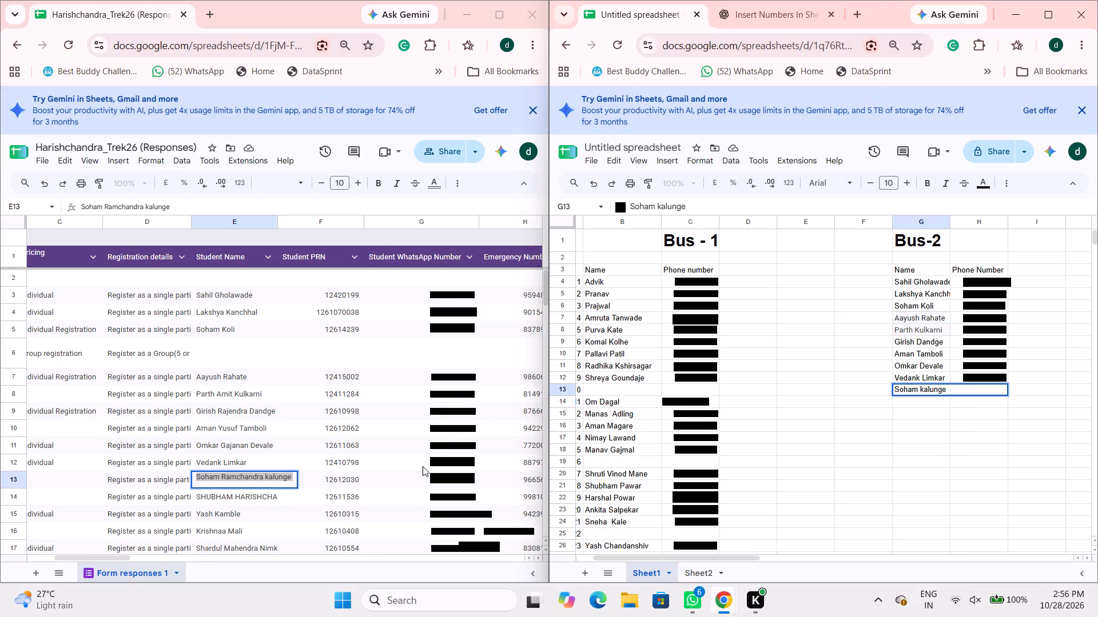
# Copy the student WhatsApp number from response row 13 into cell H13.
pyautogui.doubleClick(460, 478)
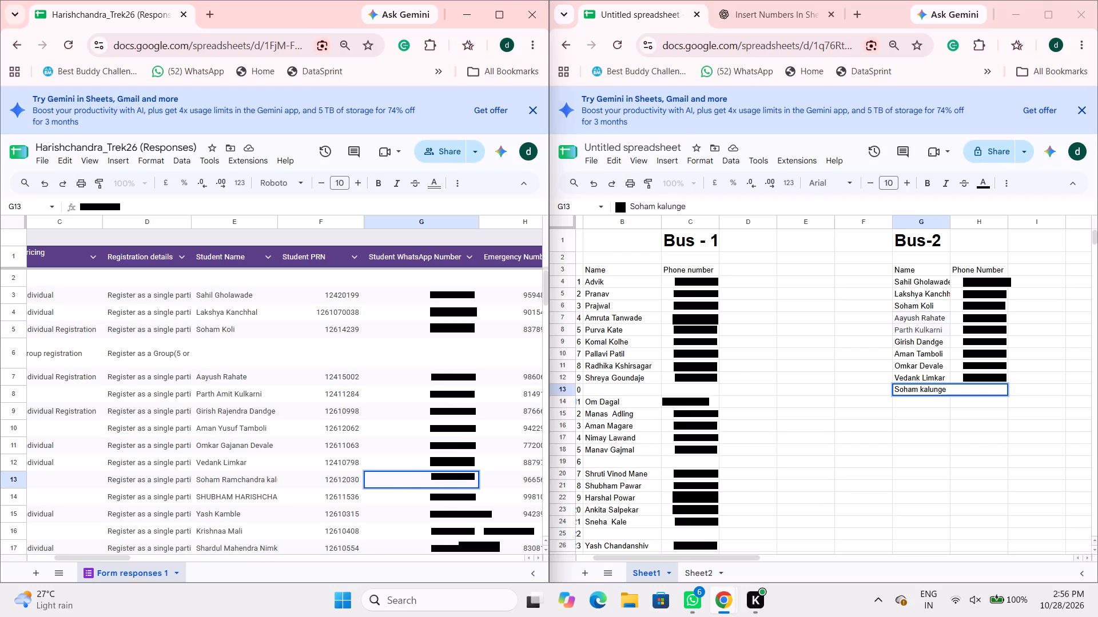
pyautogui.hotkey('ctrl', 'a')
pyautogui.hotkey('ctrl', 'c')
pyautogui.click(974, 375)
pyautogui.click(976, 390)
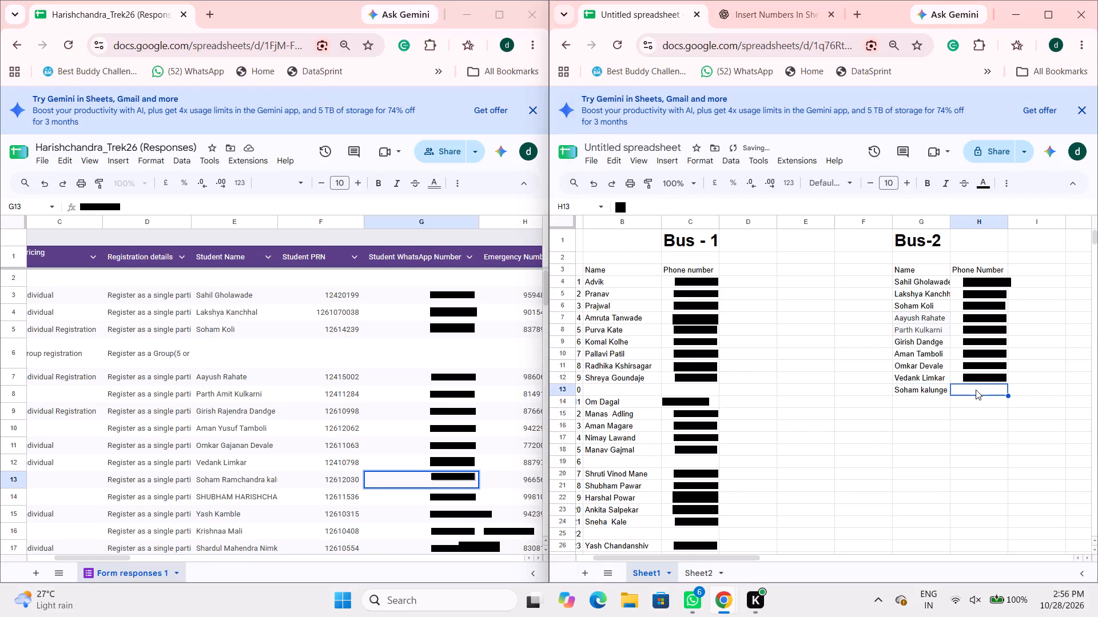
pyautogui.hotkey('ctrl', 'v')
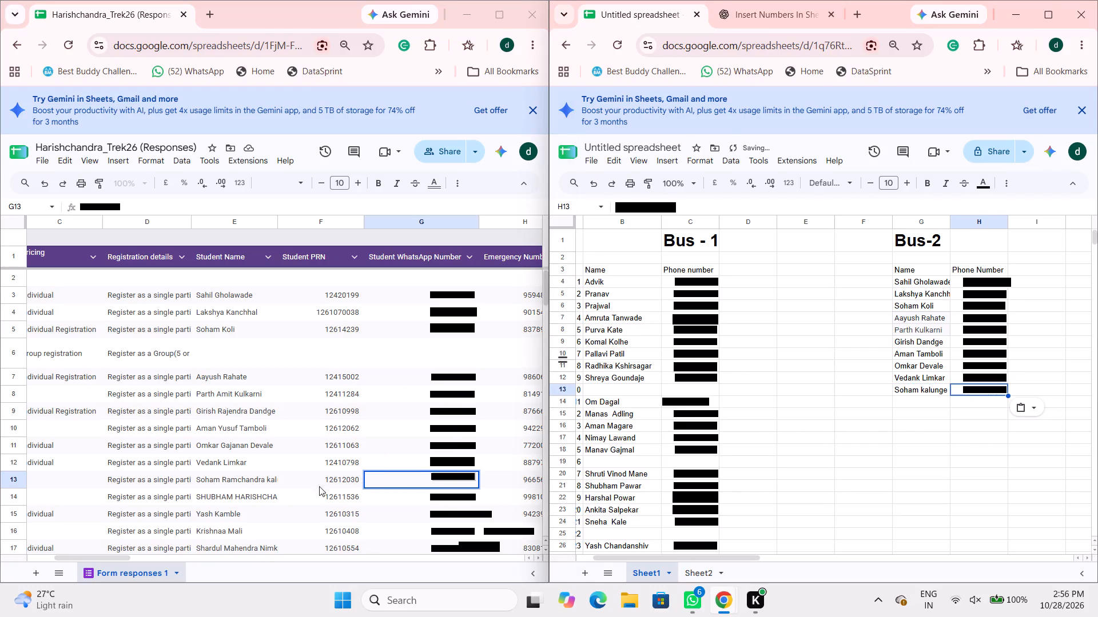
# Copy the student name from response row 14 into cell G14 and remove the middle name from the copy.
pyautogui.tripleClick(240, 495)
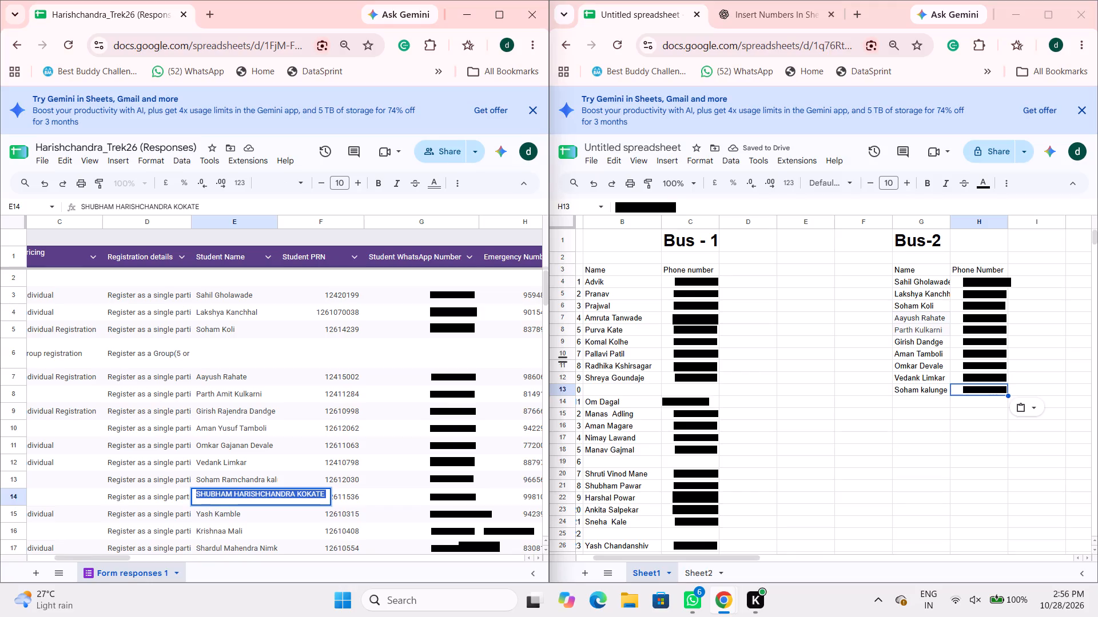
pyautogui.hotkey('ctrl', 'c')
pyautogui.click(906, 401)
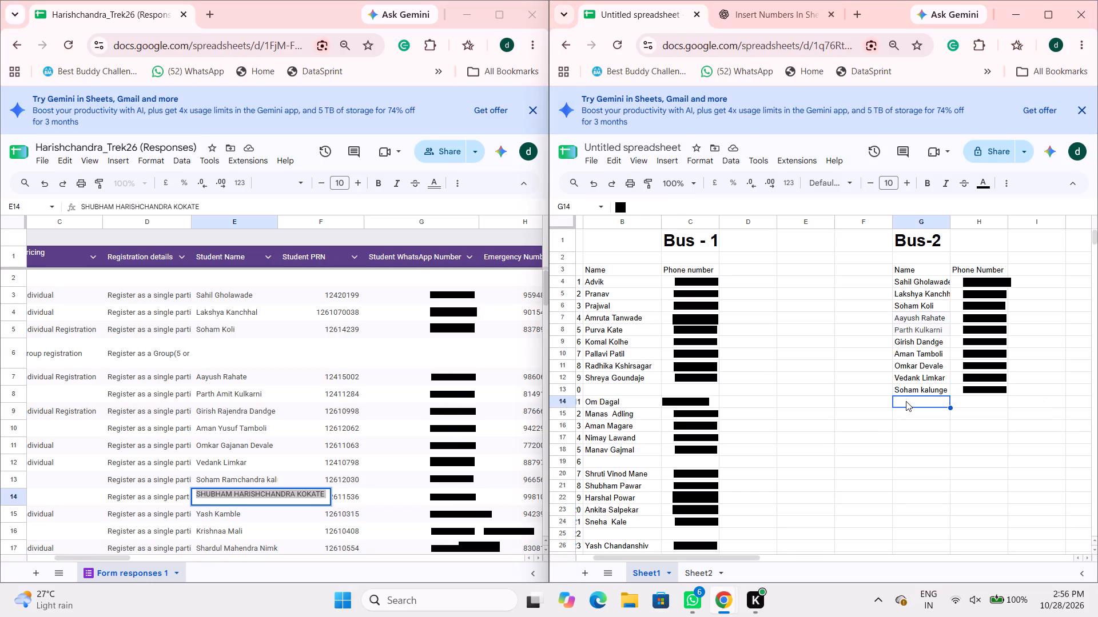
pyautogui.hotkey('ctrl', 'v')
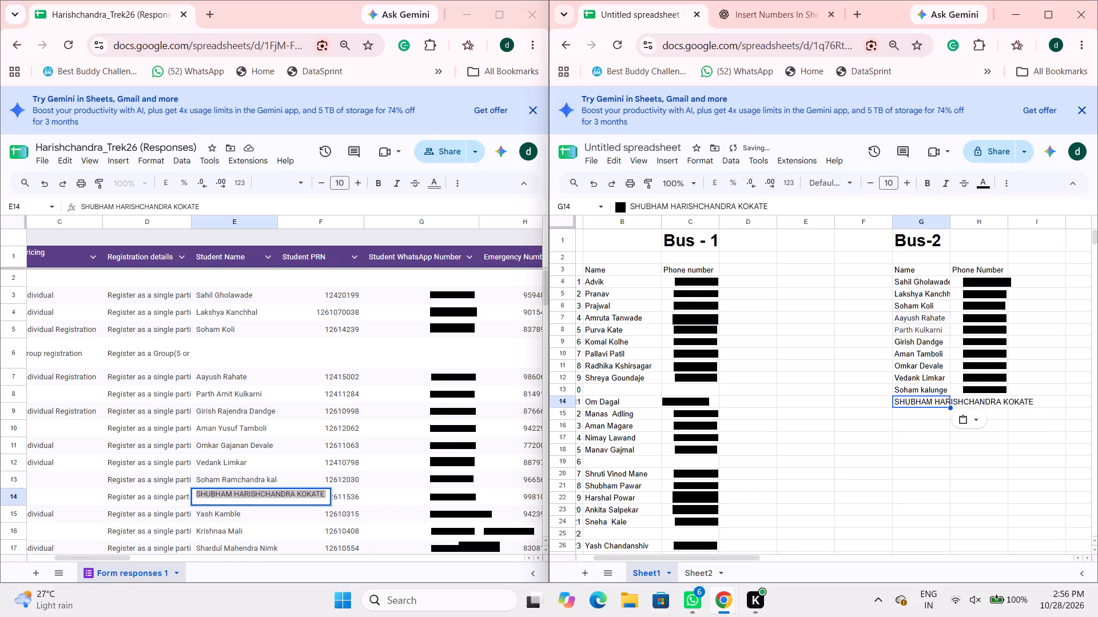
pyautogui.tripleClick(942, 399)
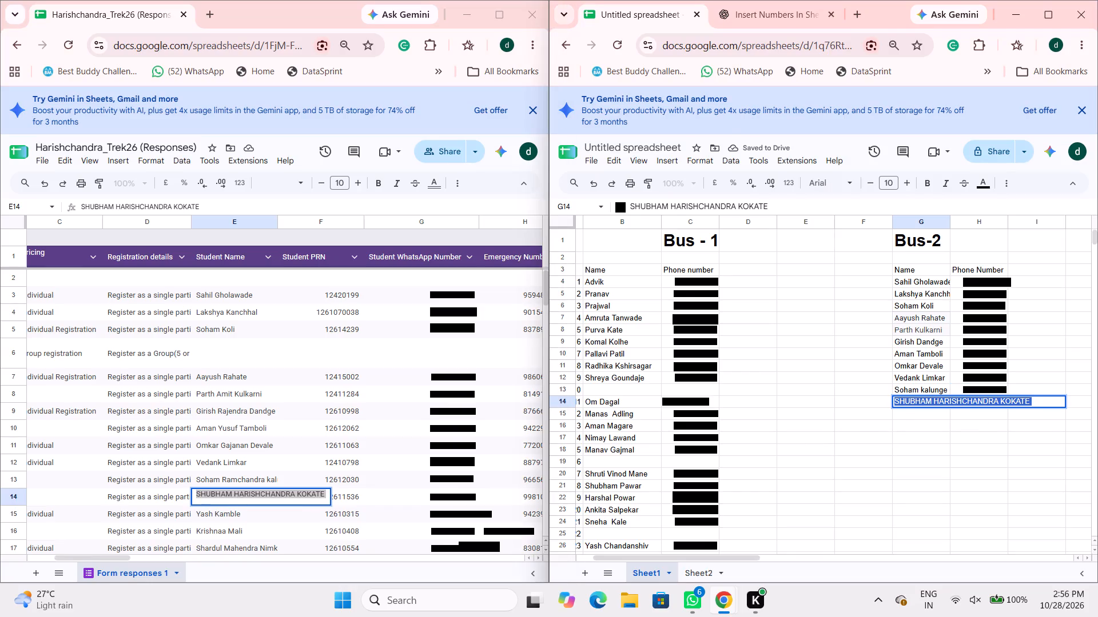
pyautogui.moveTo(932, 399); pyautogui.dragTo(938, 402)
pyautogui.doubleClick(938, 402)
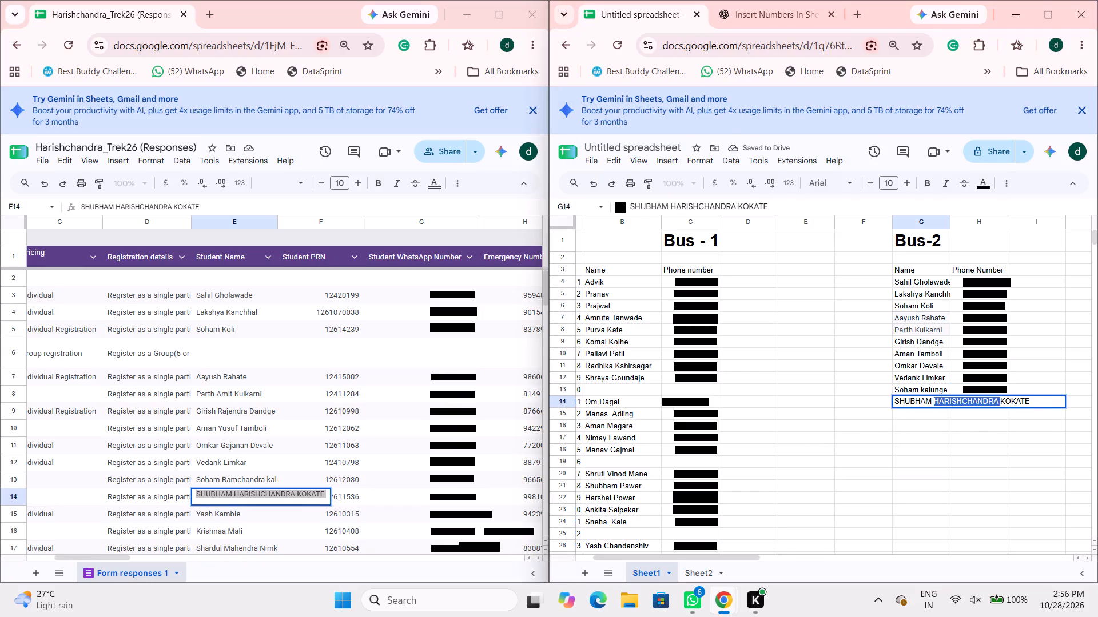
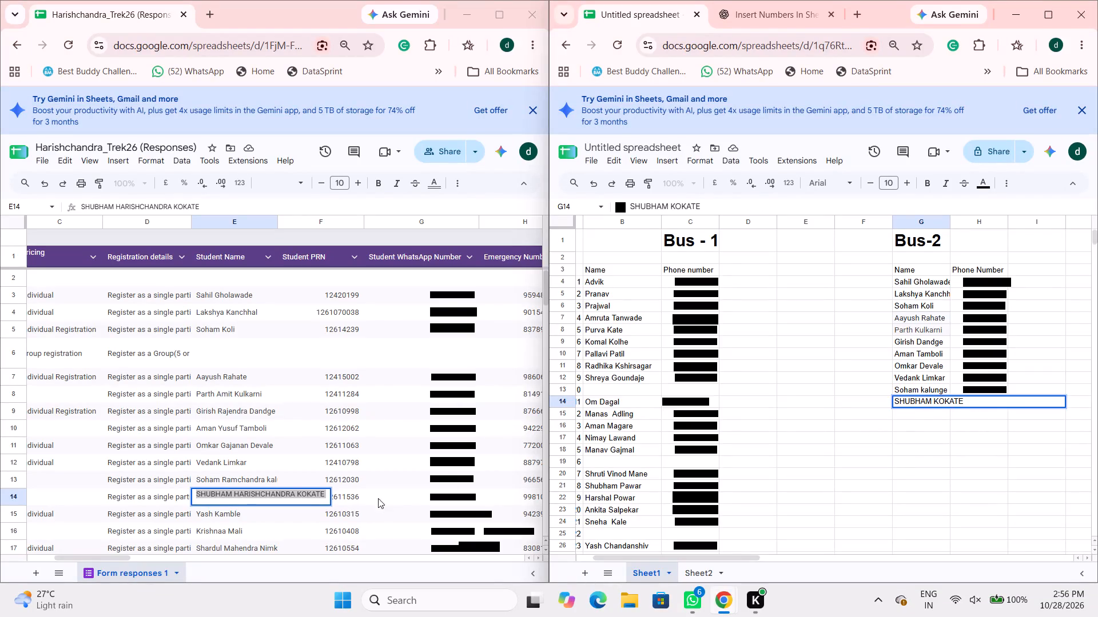
# Copy the student WhatsApp number from response row 14 into cell H14.
pyautogui.tripleClick(449, 499)
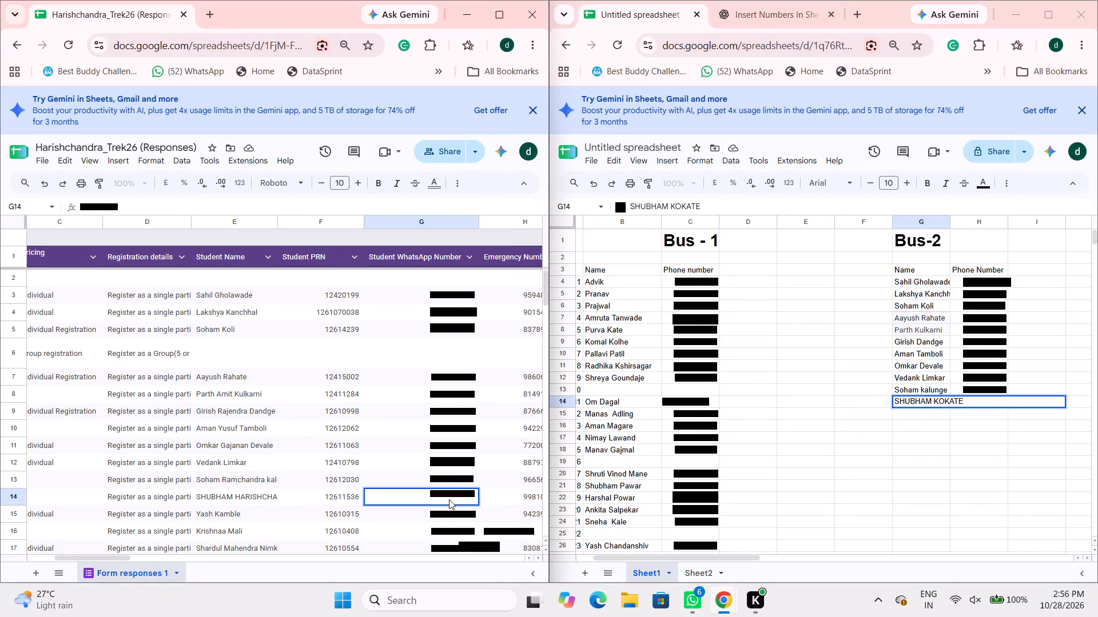
pyautogui.hotkey('ctrl', 'a')
pyautogui.tripleClick(449, 499)
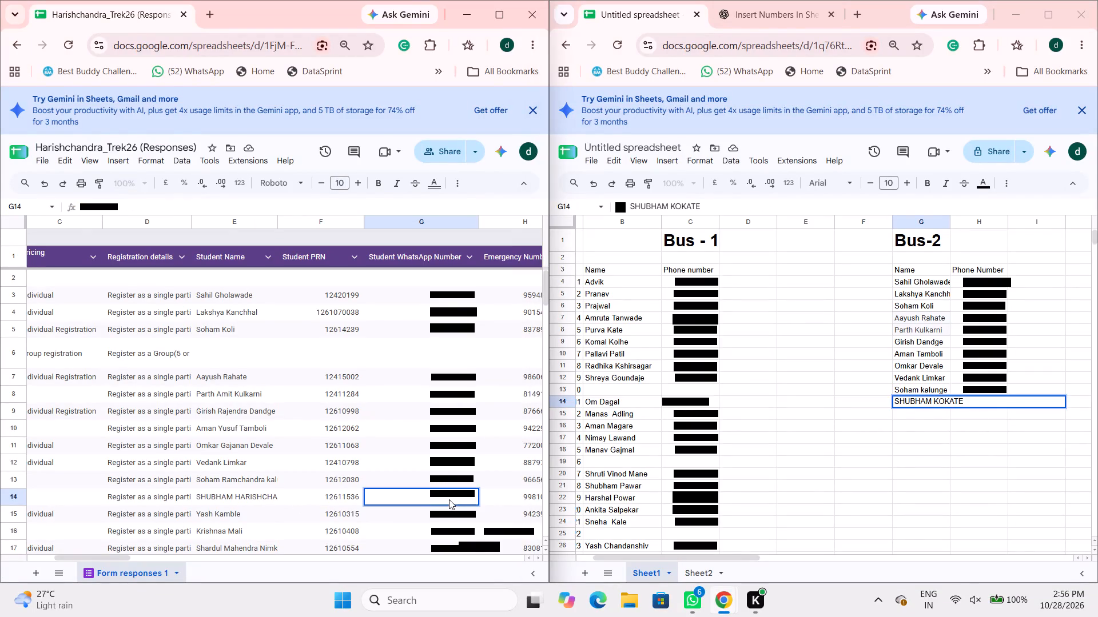
pyautogui.click(449, 499)
pyautogui.tripleClick(449, 498)
pyautogui.hotkey('ctrl', 'c')
pyautogui.click(977, 411)
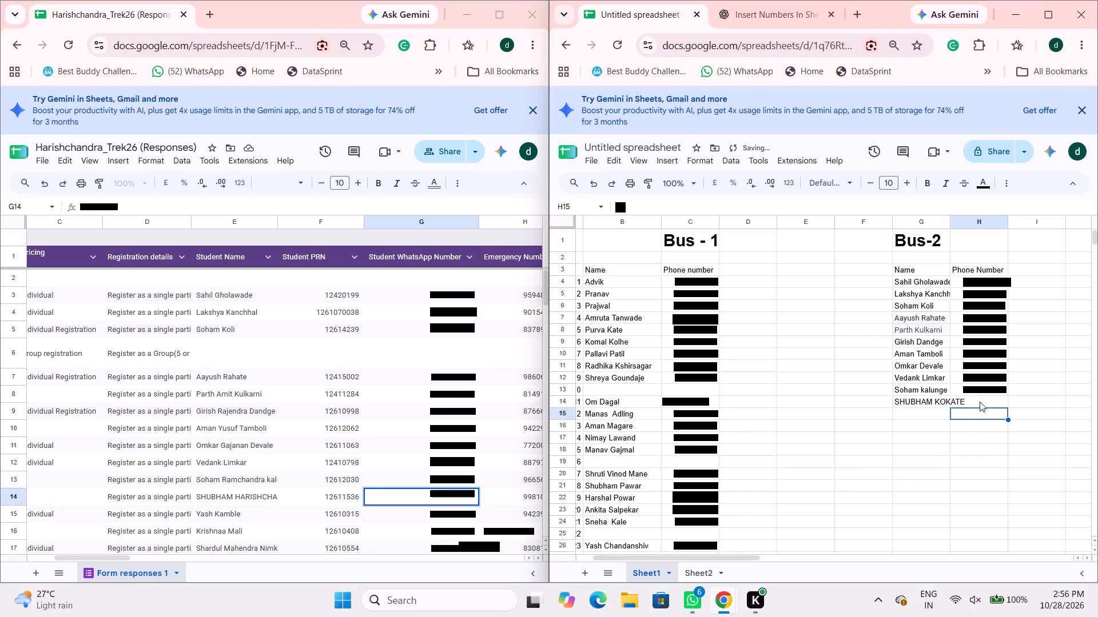
pyautogui.click(980, 402)
pyautogui.hotkey('ctrl', 'v')
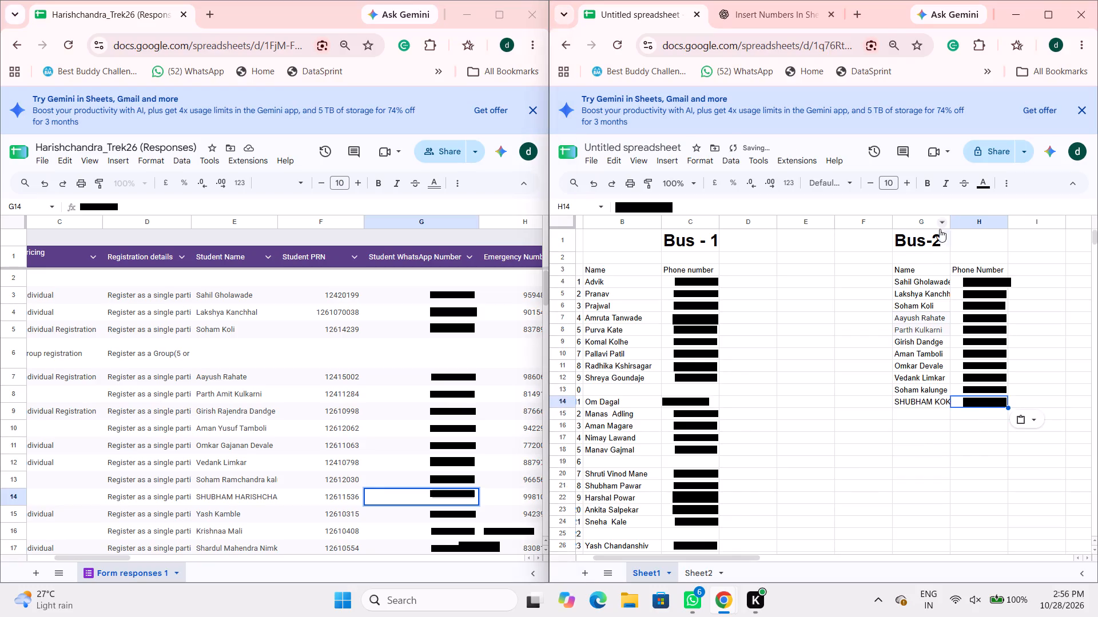
# Widen column G of the Bus-2 list slightly so the full names fit.
pyautogui.moveTo(952, 226); pyautogui.dragTo(964, 226)
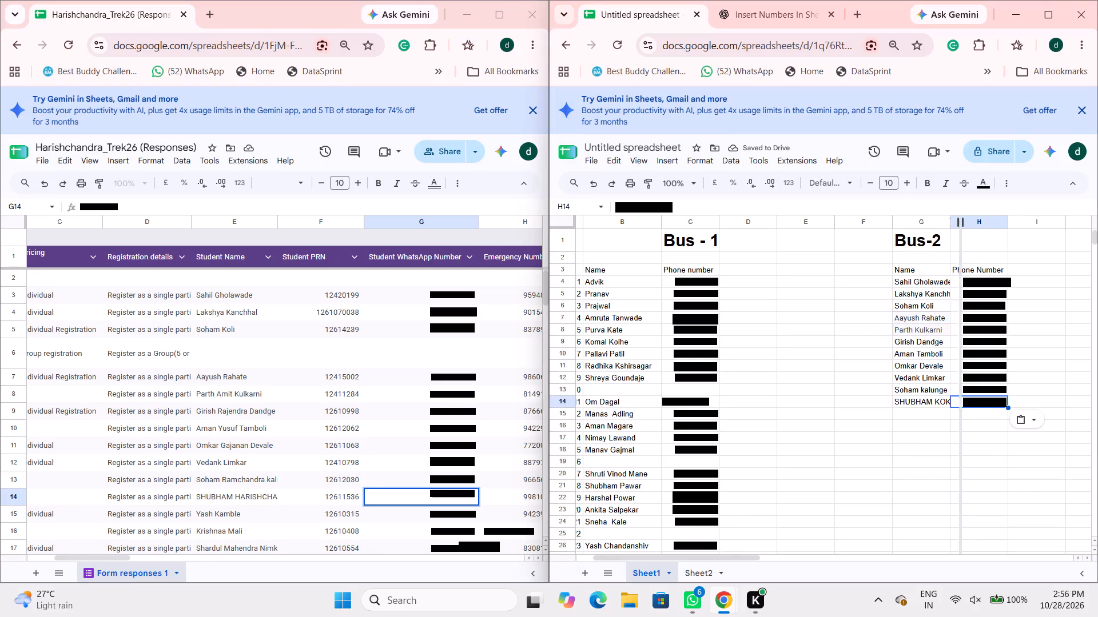
pyautogui.moveTo(964, 226); pyautogui.dragTo(972, 227)
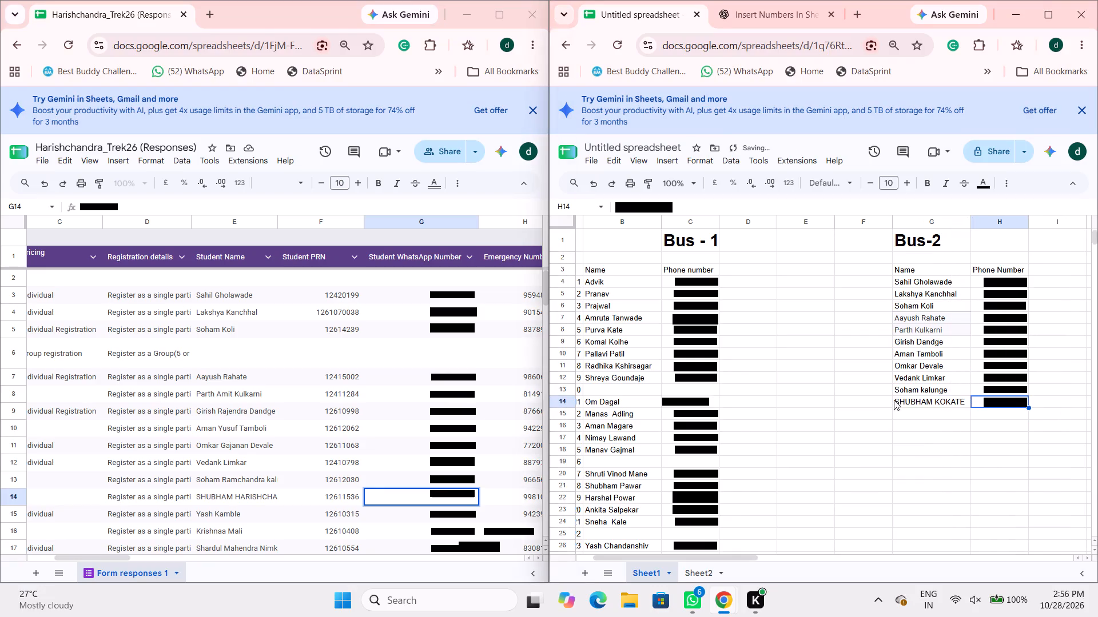
# Copy the student name and WhatsApp number from response row 15 into cells G15 and H15.
pyautogui.click(896, 412)
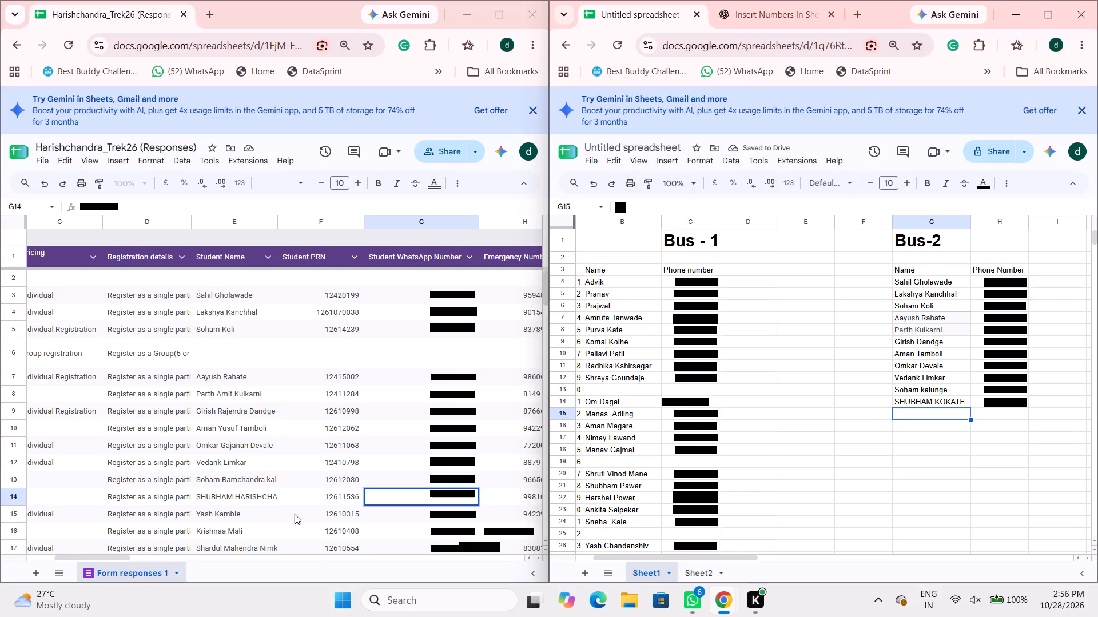
pyautogui.click(227, 513)
pyautogui.hotkey('ctrl', 'c')
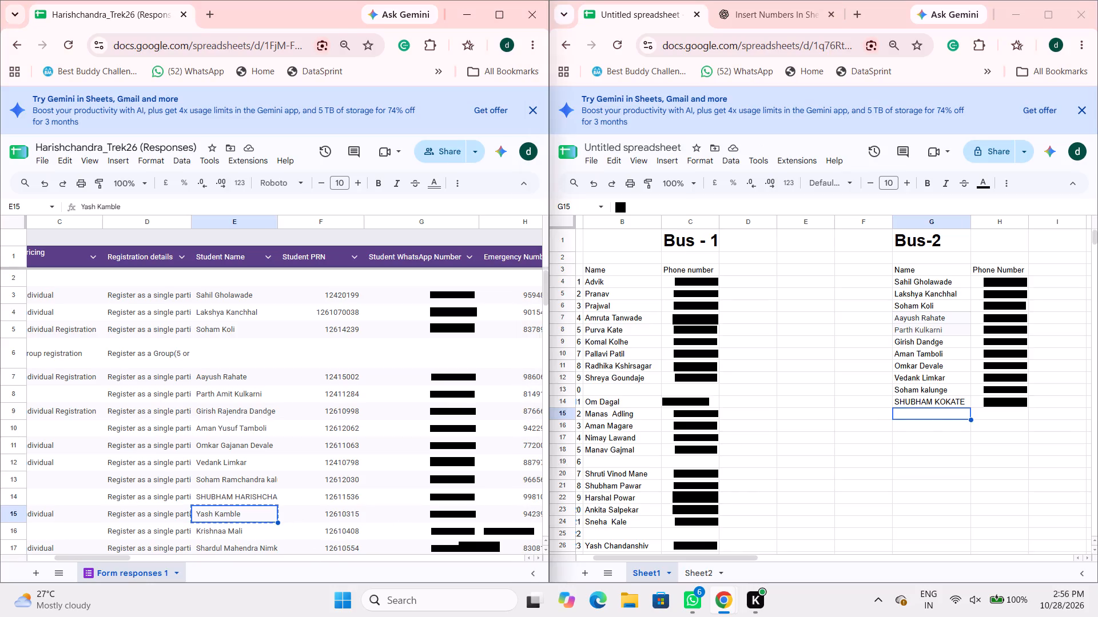
pyautogui.click(933, 422)
pyautogui.click(916, 410)
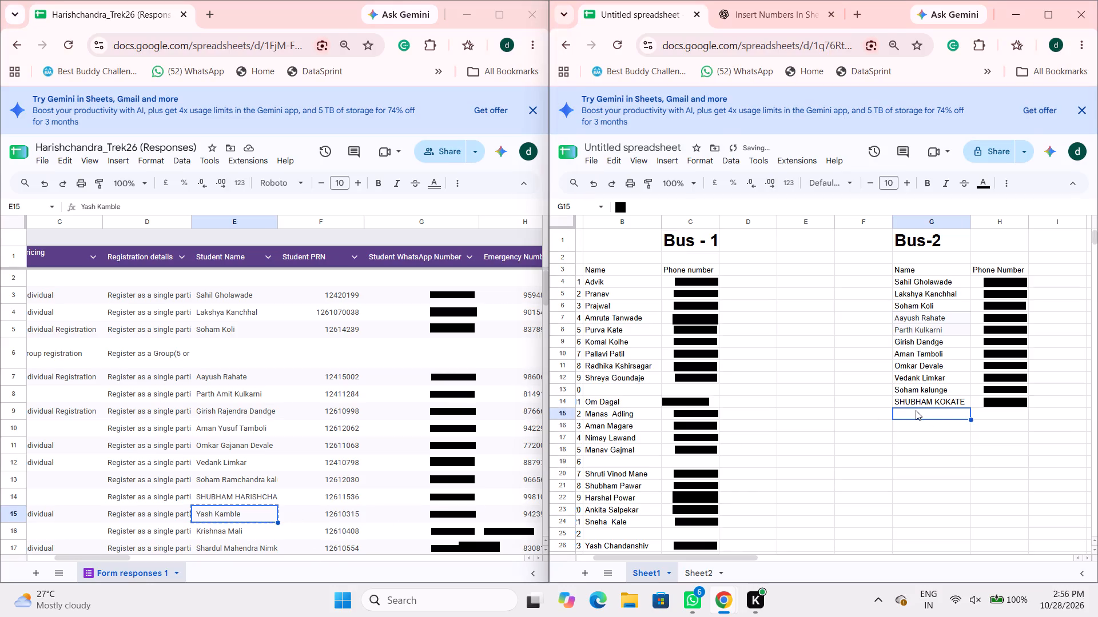
pyautogui.hotkey('ctrl', 'v')
pyautogui.click(451, 518)
pyautogui.hotkey('ctrl', 'c')
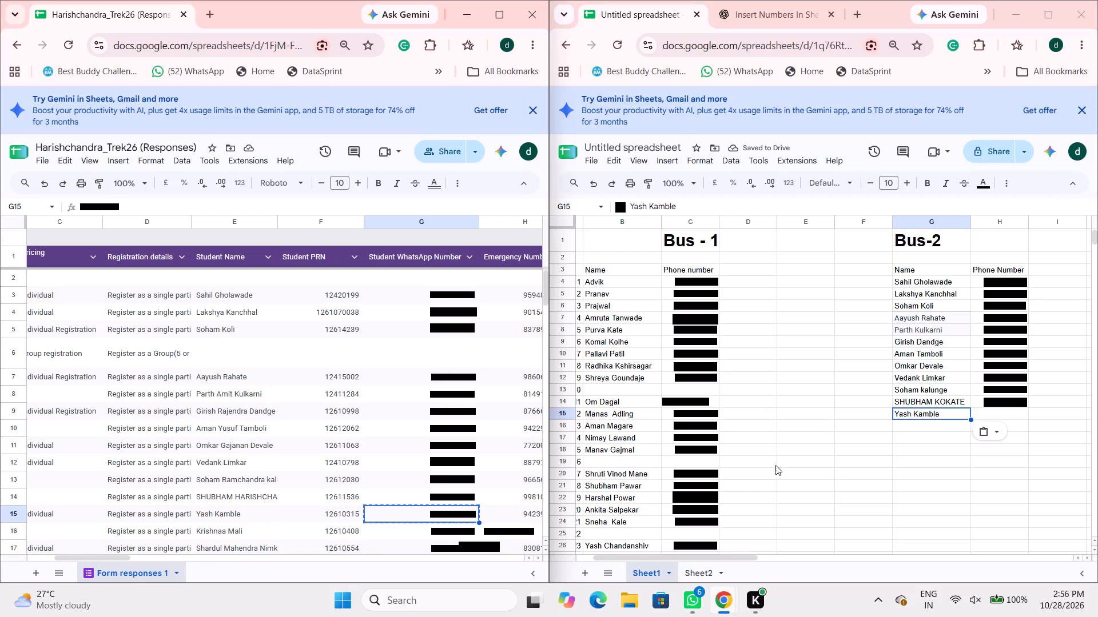
pyautogui.click(1009, 410)
pyautogui.hotkey('ctrl', 'v')
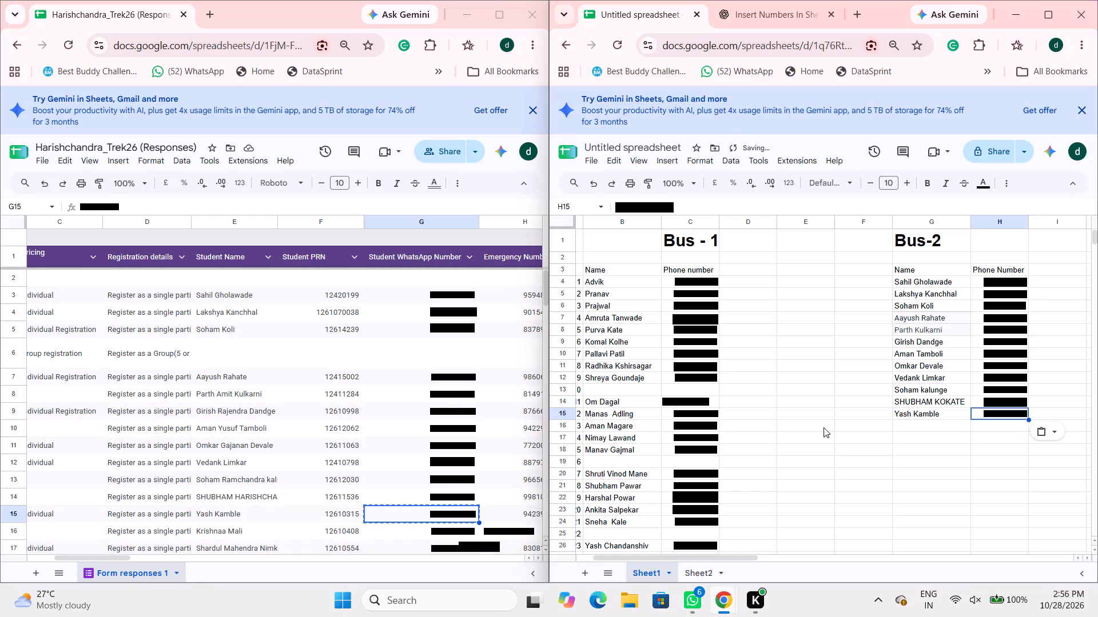
# Copy the student name and WhatsApp number from response row 16 into cells G16 and H16.
pyautogui.scroll(-1, 461, 466)
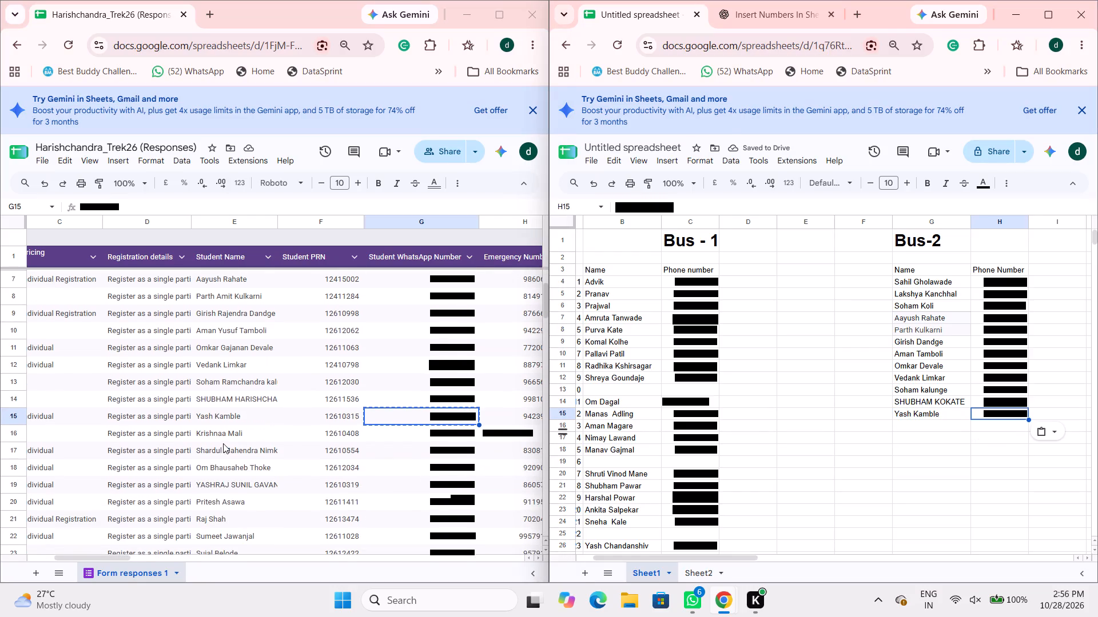
pyautogui.click(212, 435)
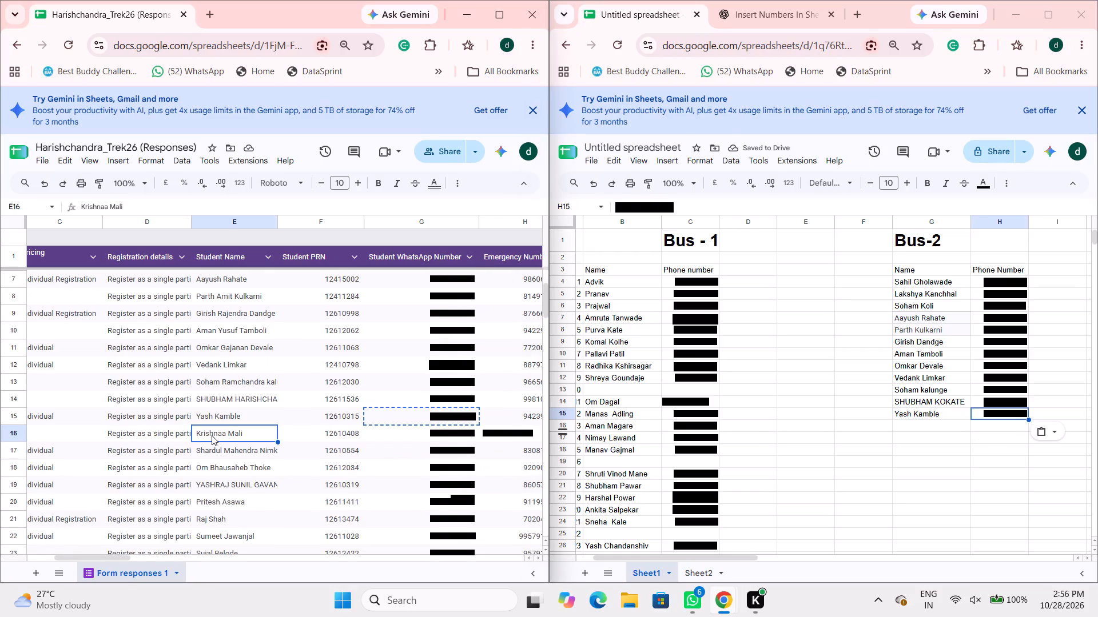
pyautogui.hotkey('ctrl', 'c')
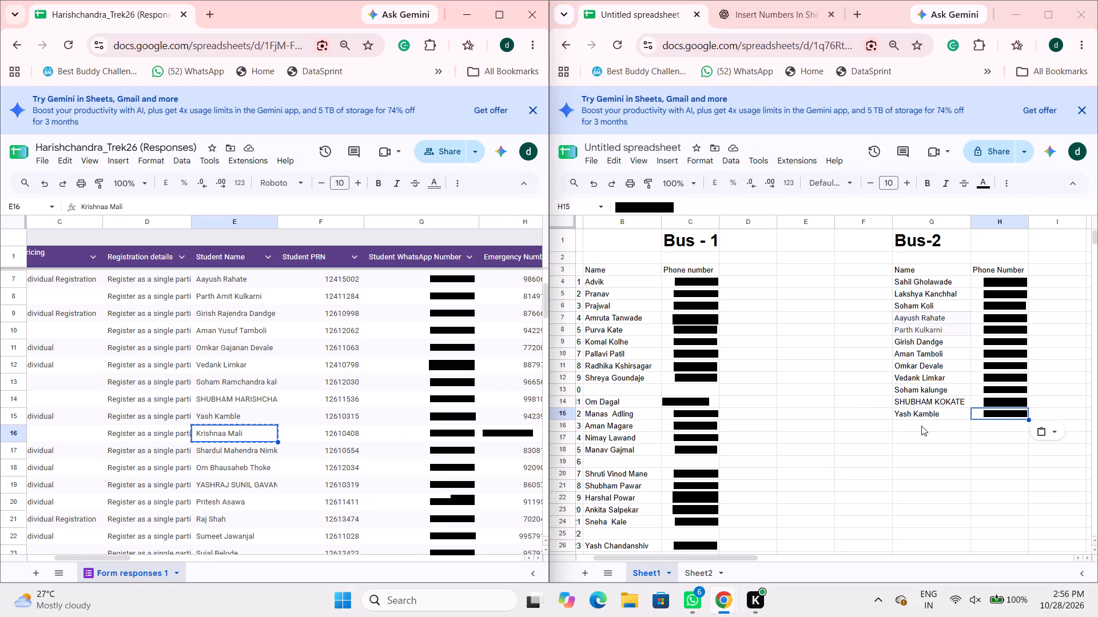
pyautogui.click(921, 426)
pyautogui.hotkey('ctrl', 'v')
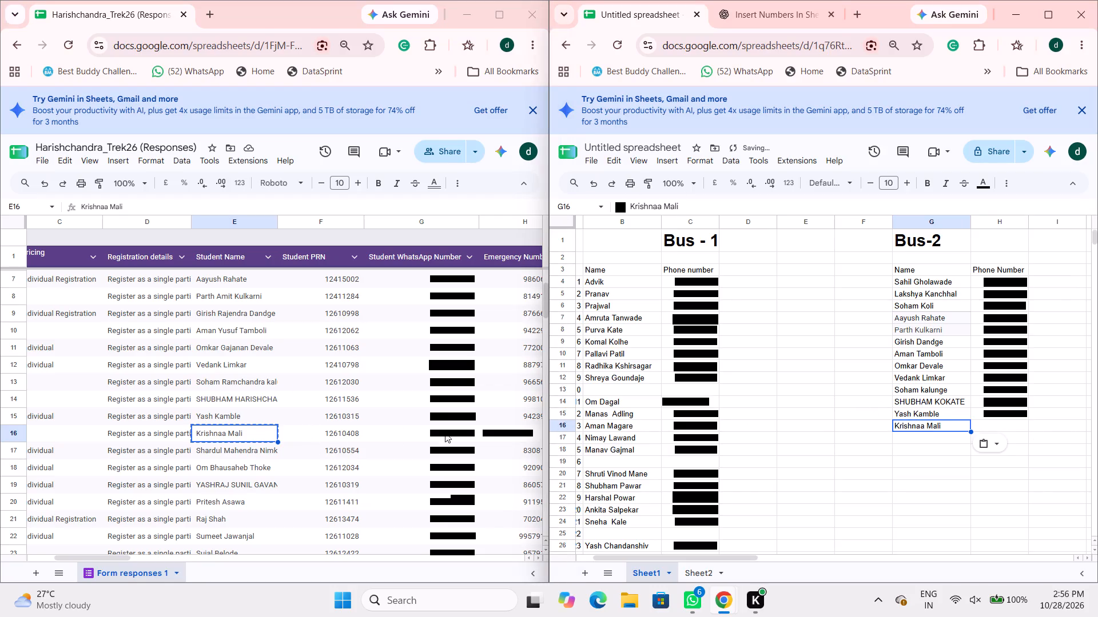
pyautogui.click(457, 432)
pyautogui.hotkey('ctrl', 'c')
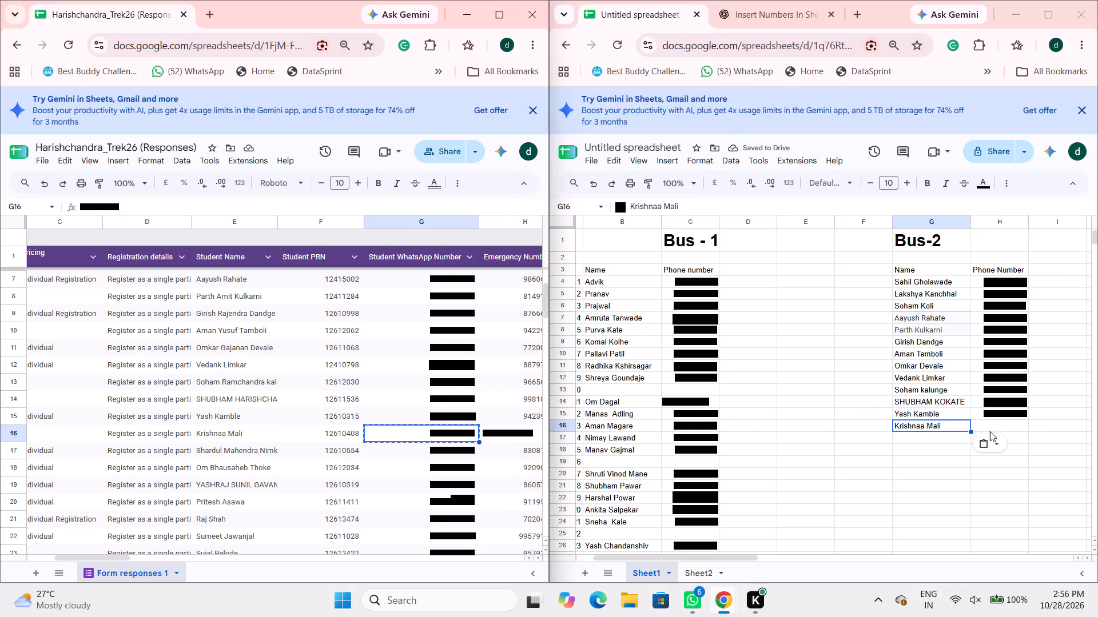
pyautogui.click(998, 430)
pyautogui.hotkey('ctrl', 'v')
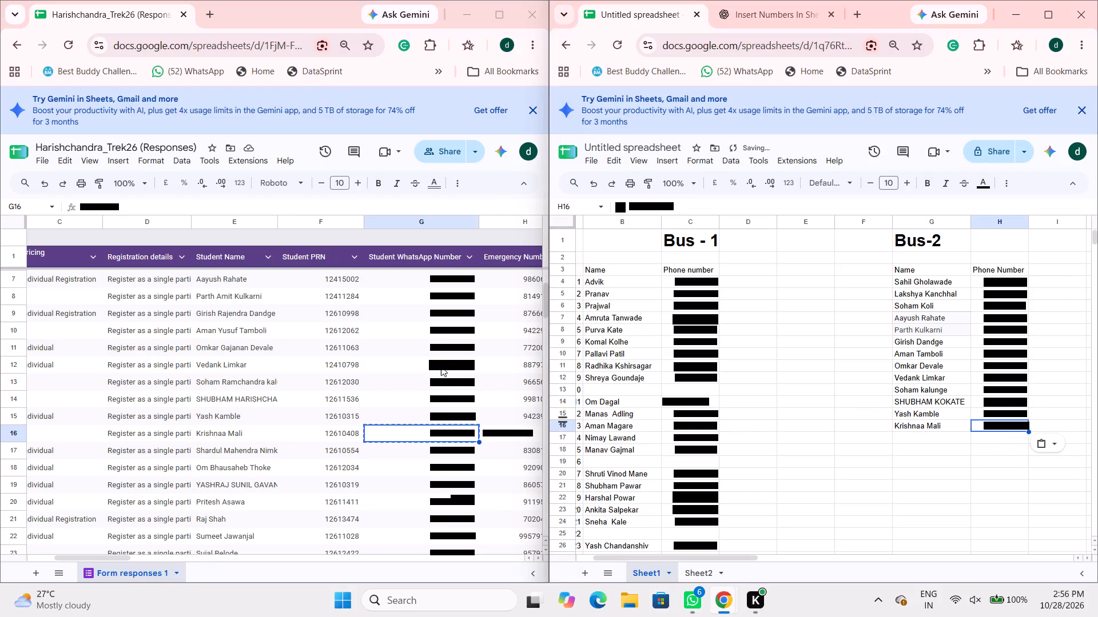
# Copy the student name from response row 17 into cell G17 and remove the middle name from the copy.
pyautogui.click(220, 450)
pyautogui.hscroll(1, 220, 450)
pyautogui.hotkey('ctrl', 'c')
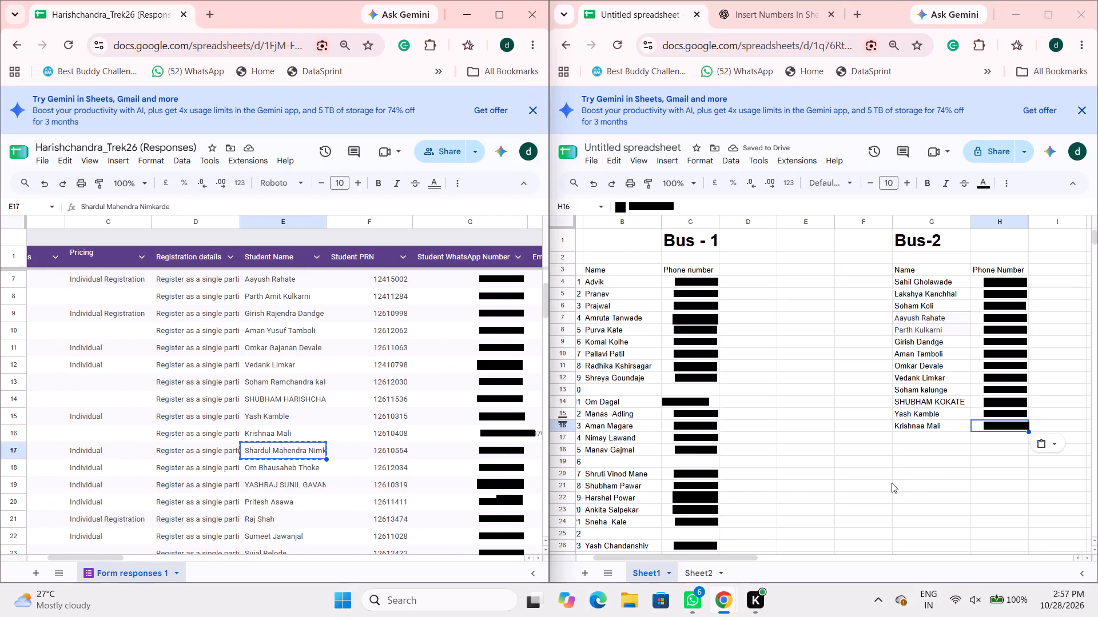
pyautogui.click(909, 437)
pyautogui.hotkey('ctrl', 'v')
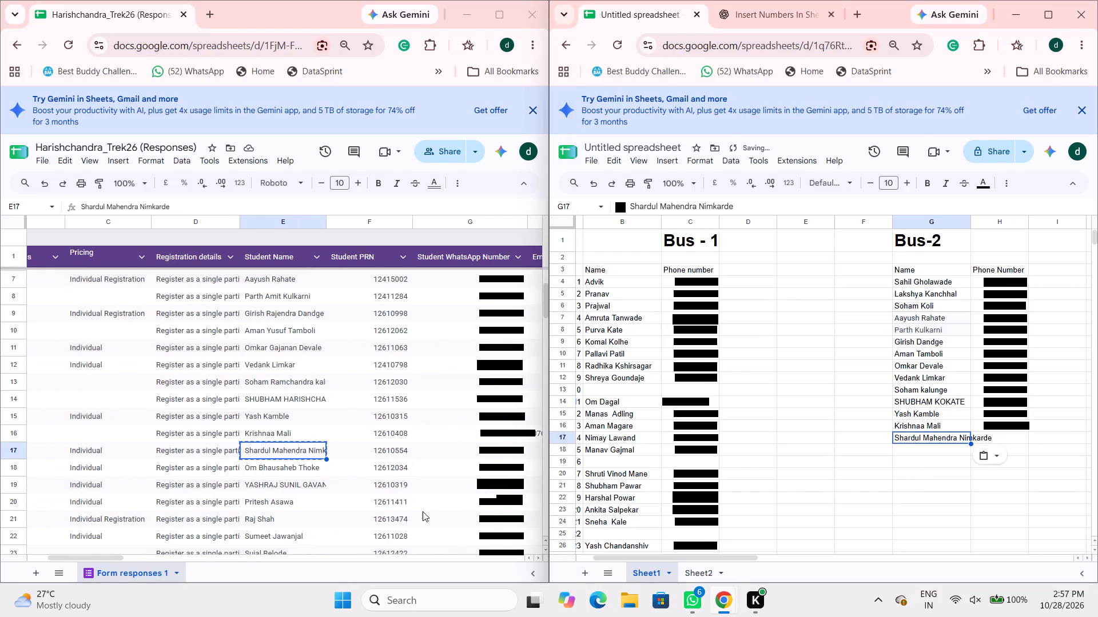
pyautogui.tripleClick(937, 440)
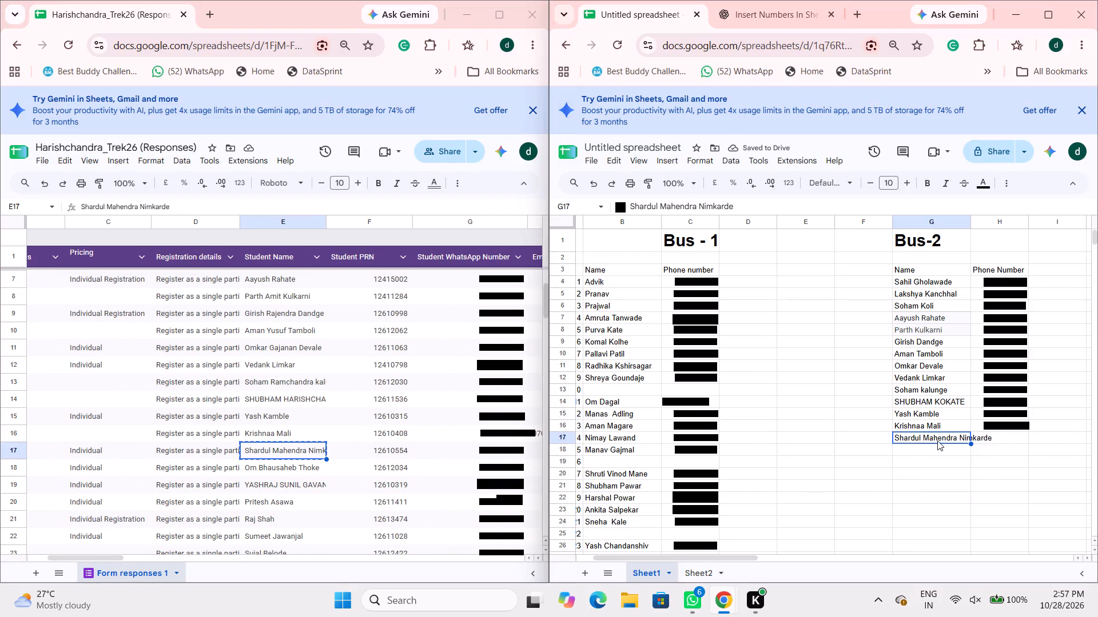
pyautogui.click(937, 440)
pyautogui.click(937, 440)
pyautogui.tripleClick(935, 440)
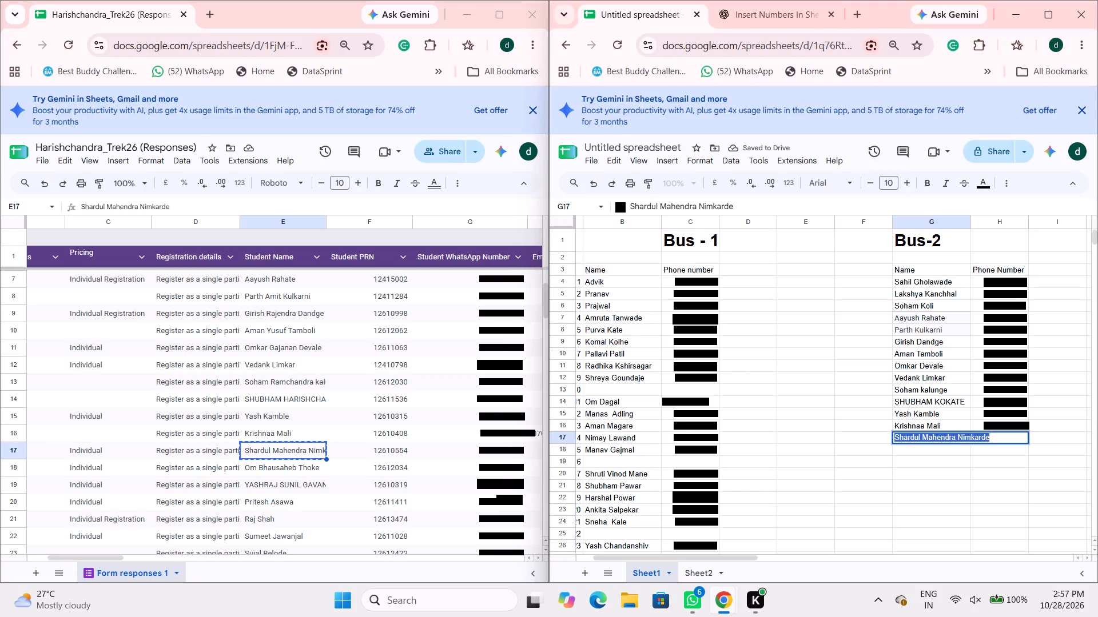
pyautogui.doubleClick(935, 440)
pyautogui.click(935, 440)
pyautogui.moveTo(964, 457); pyautogui.dragTo(962, 455)
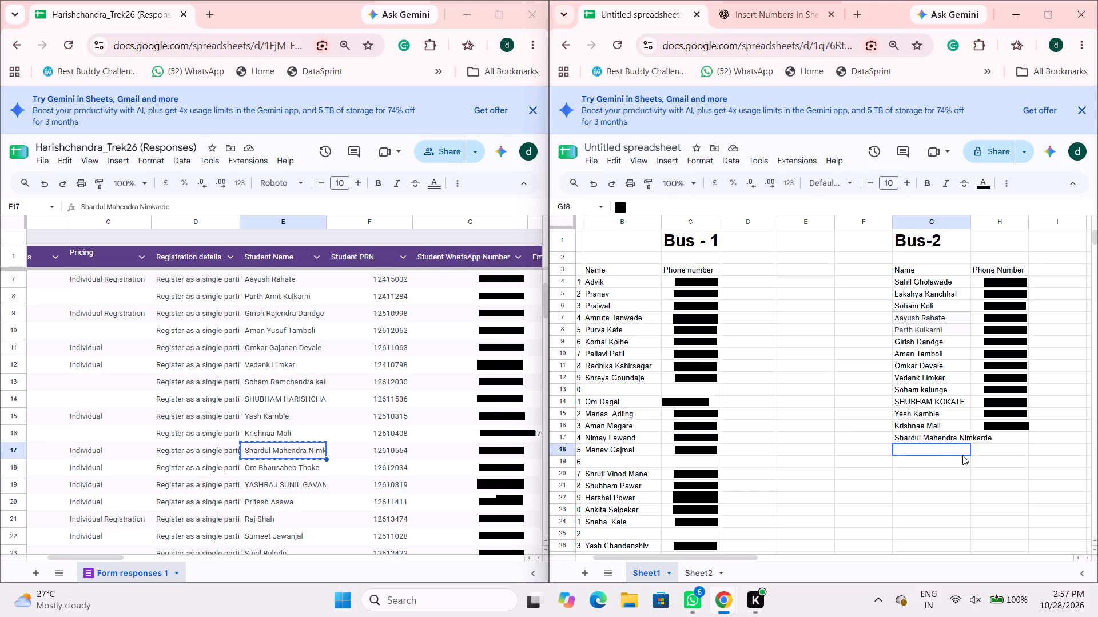
# Remove the middle name from the passenger name in cell G17 of the Bus-2 list, keeping first name and surname.
pyautogui.moveTo(962, 455); pyautogui.dragTo(937, 438)
pyautogui.click(937, 438)
pyautogui.tripleClick(934, 434)
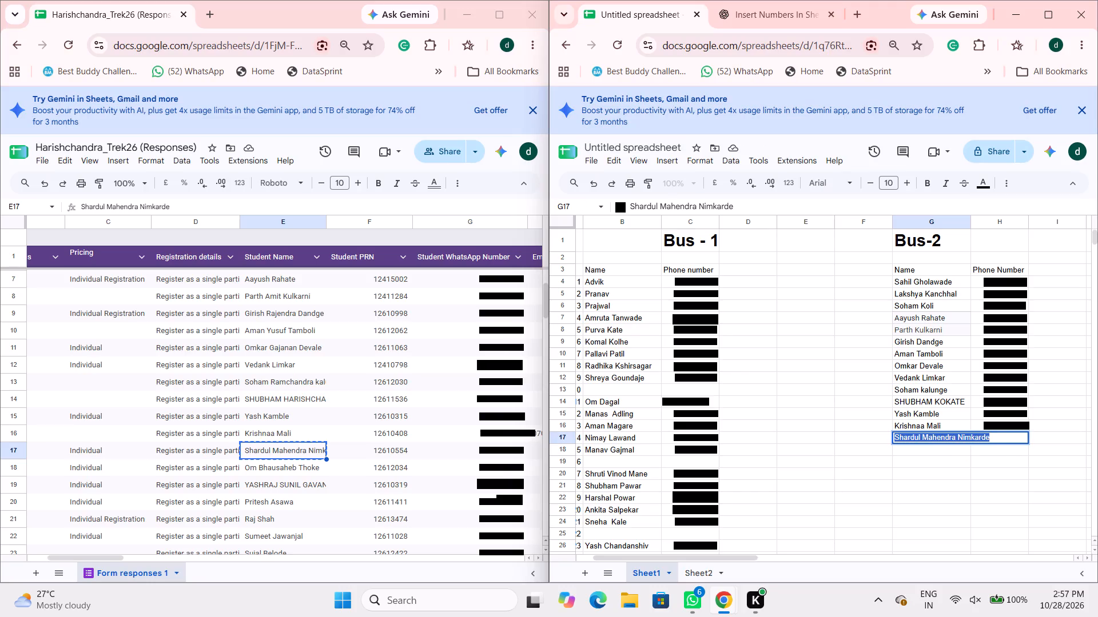
pyautogui.tripleClick(934, 434)
pyautogui.doubleClick(934, 434)
pyautogui.click(998, 436)
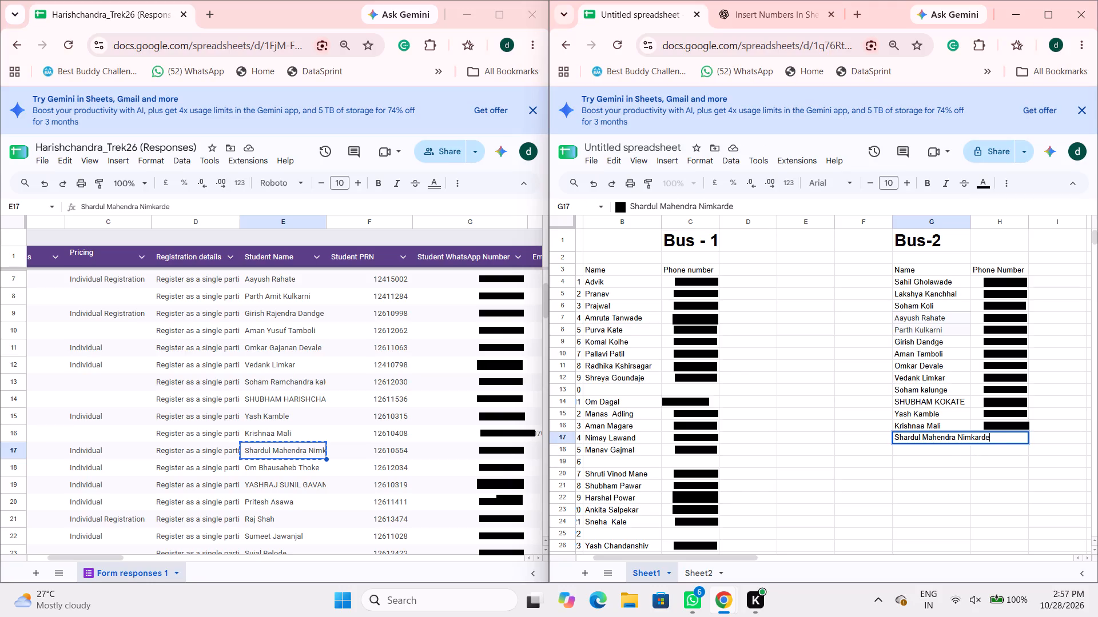
pyautogui.doubleClick(936, 435)
pyautogui.press('BackSpace')
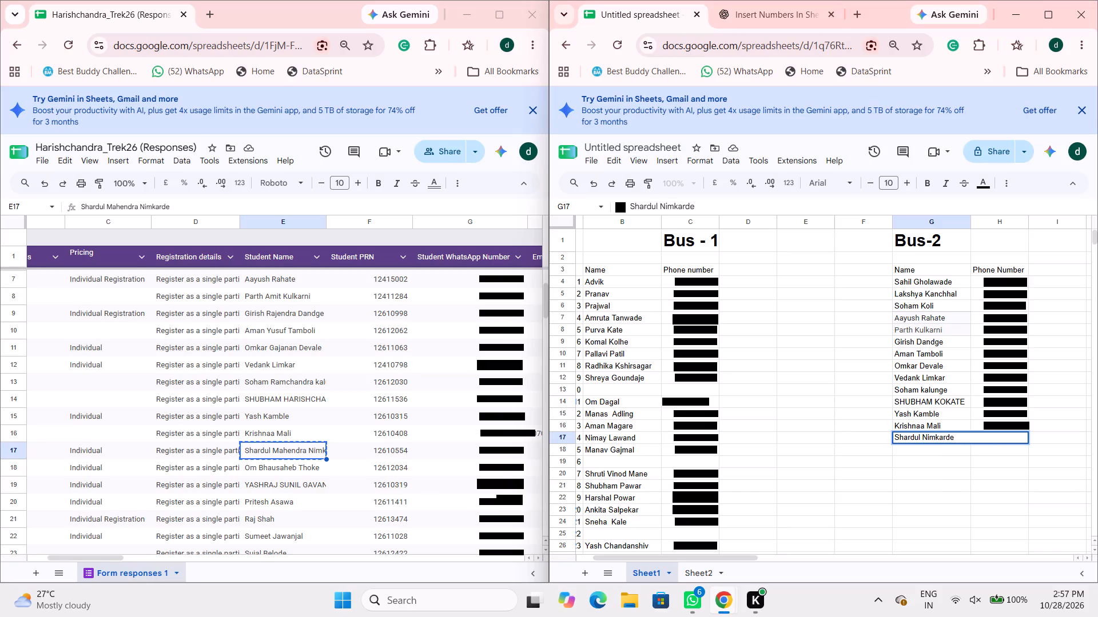
# Copy the student WhatsApp number from response row 17 into cell H17 of the Bus-2 list.
pyautogui.click(504, 450)
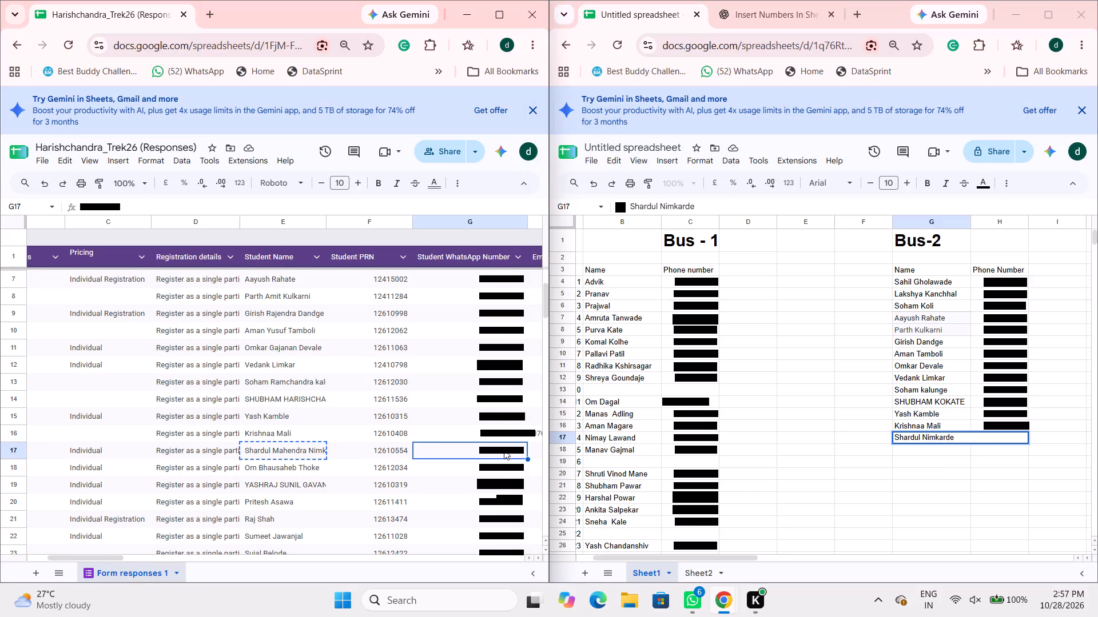
pyautogui.hotkey('ctrl', 'c')
pyautogui.click(1011, 455)
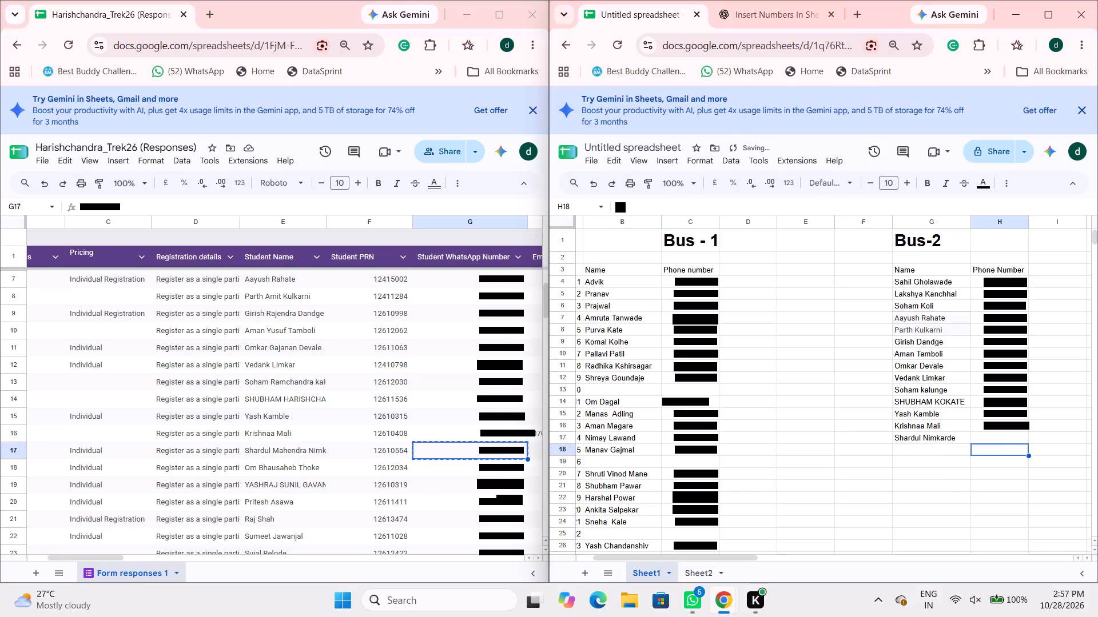
pyautogui.click(1000, 444)
pyautogui.click(987, 435)
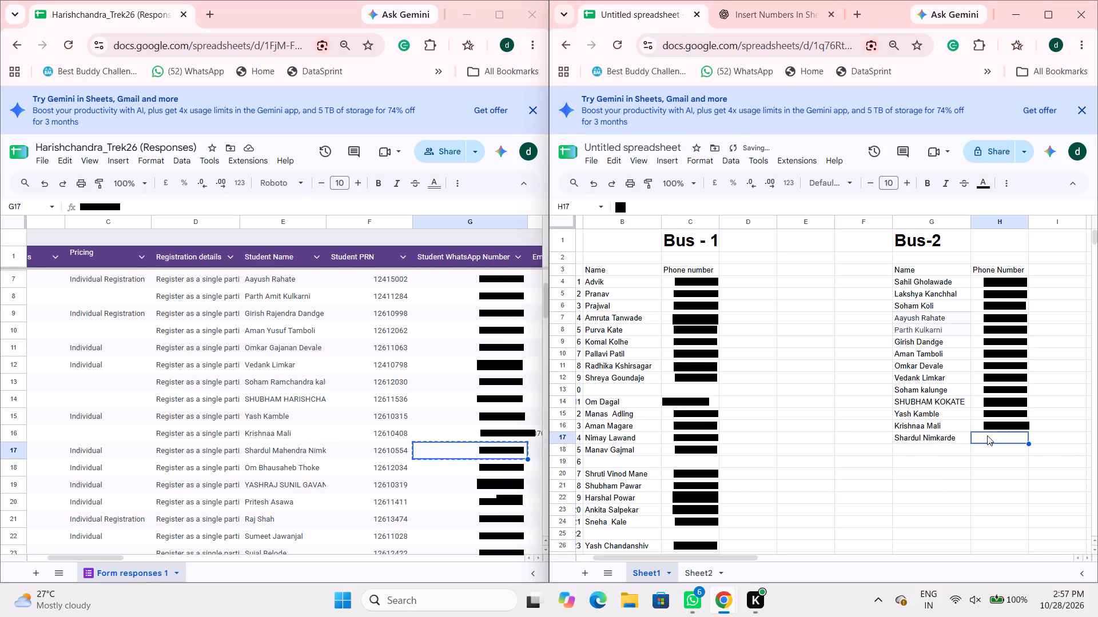
pyautogui.hotkey('ctrl', 'v')
# Copy the student name from response row 18 into cell G18, and copy that row's WhatsApp number for the Bus-2 list.
pyautogui.click(287, 472)
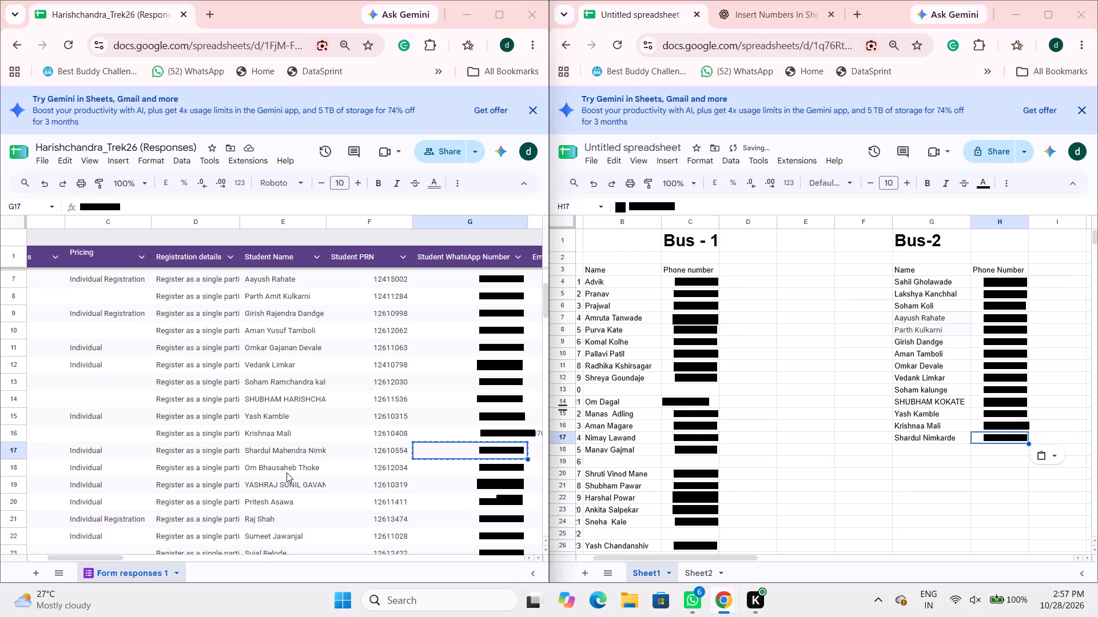
pyautogui.hotkey('ctrl', 'c')
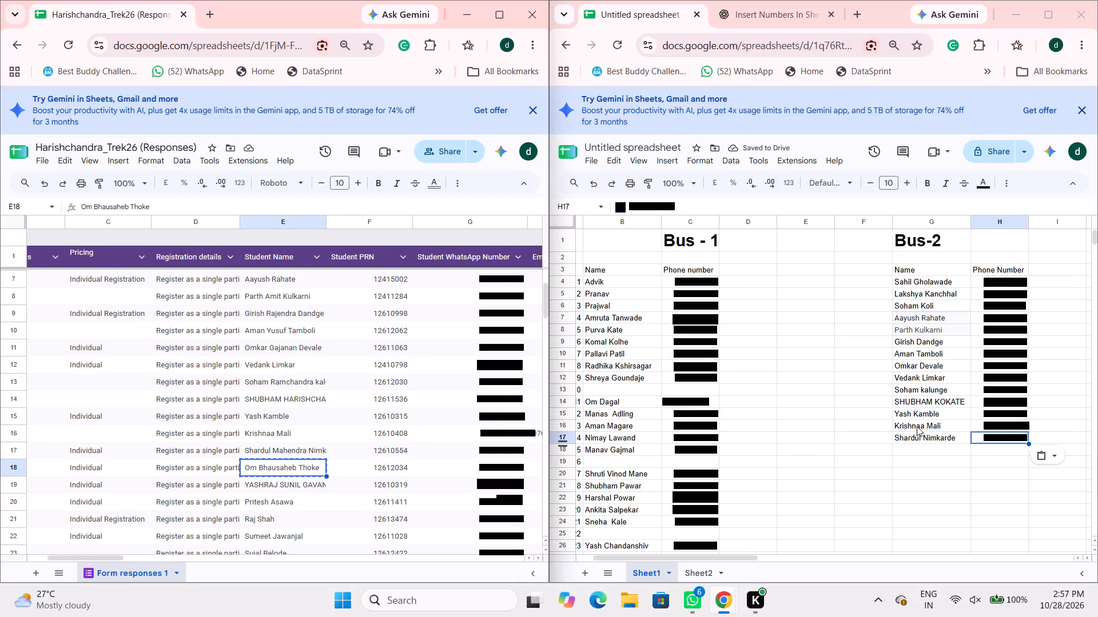
pyautogui.click(921, 456)
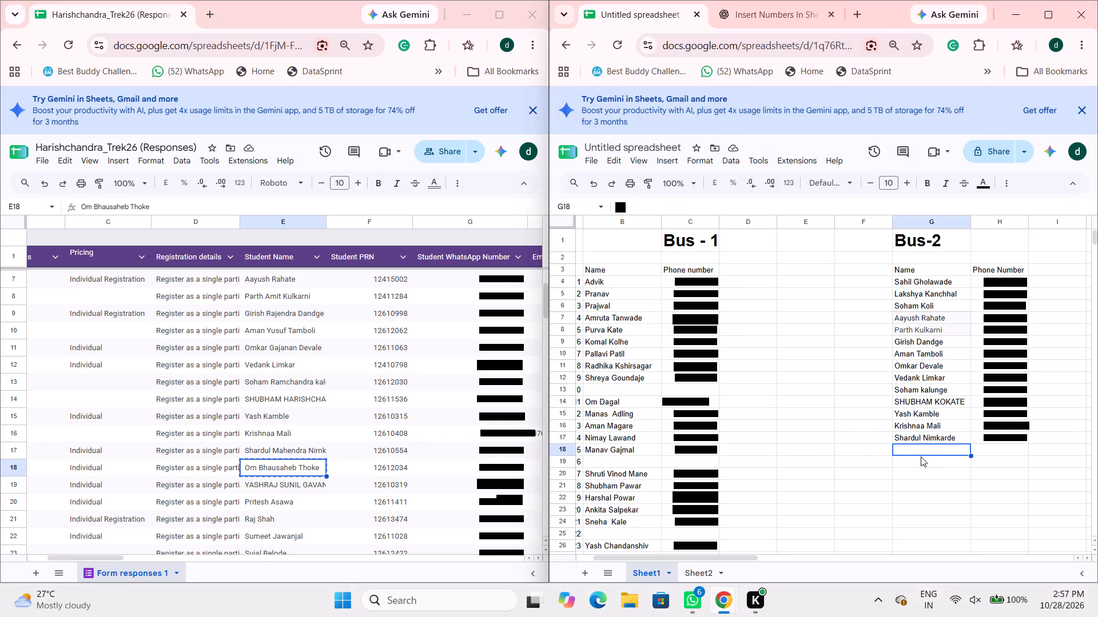
pyautogui.hotkey('ctrl', 'v')
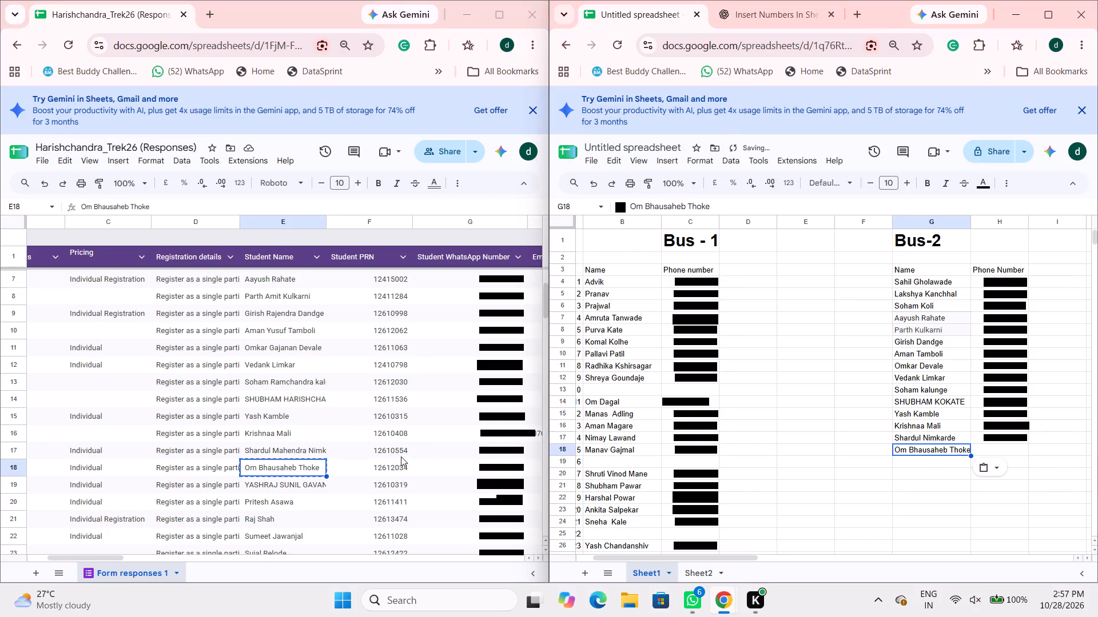
pyautogui.click(491, 468)
pyautogui.hotkey('ctrl', 'c')
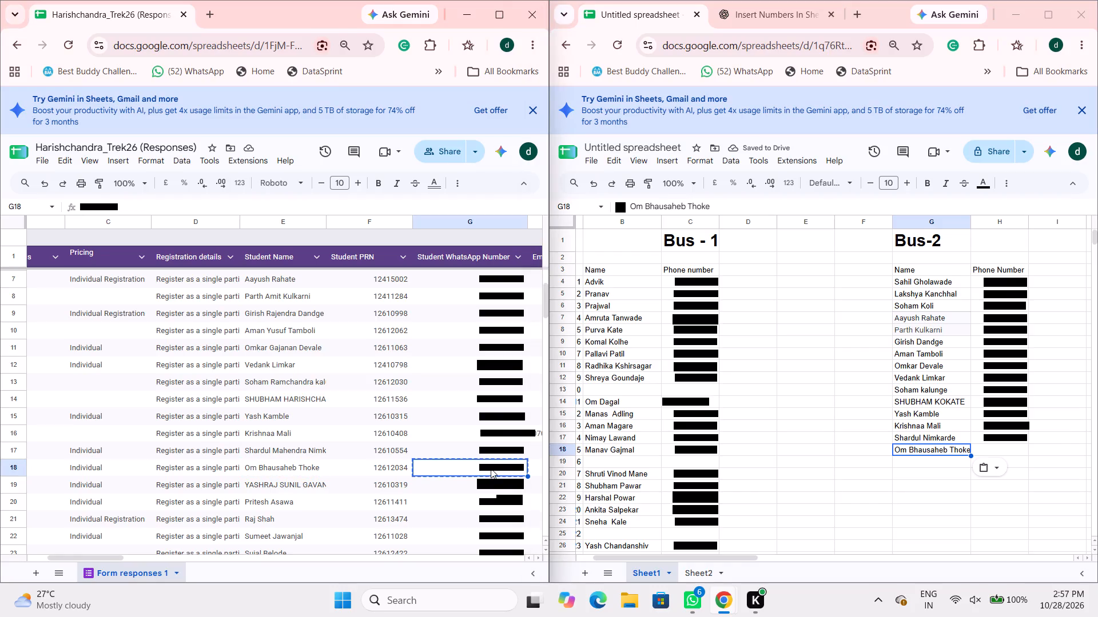
# Paste the copied WhatsApp number of response row 18 into cell H18.
pyautogui.click(1004, 450)
pyautogui.hotkey('ctrl', 'v')
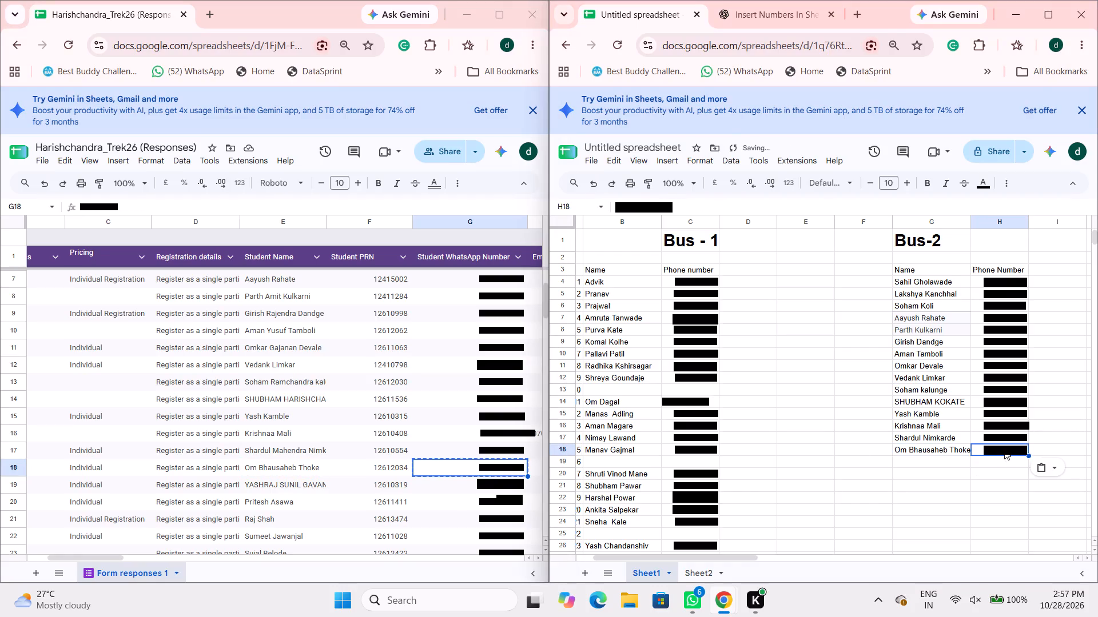
# Copy the student name and WhatsApp number from response row 19 into cells G19 and H19.
pyautogui.click(258, 487)
pyautogui.hotkey('ctrl', 'c')
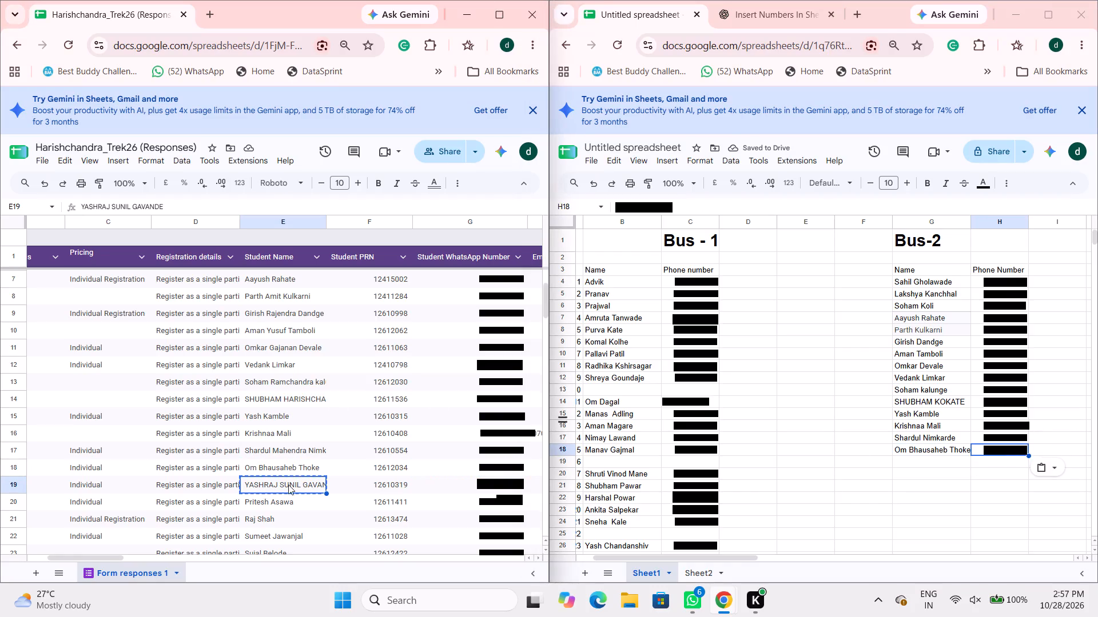
pyautogui.click(933, 458)
pyautogui.hotkey('ctrl', 'v')
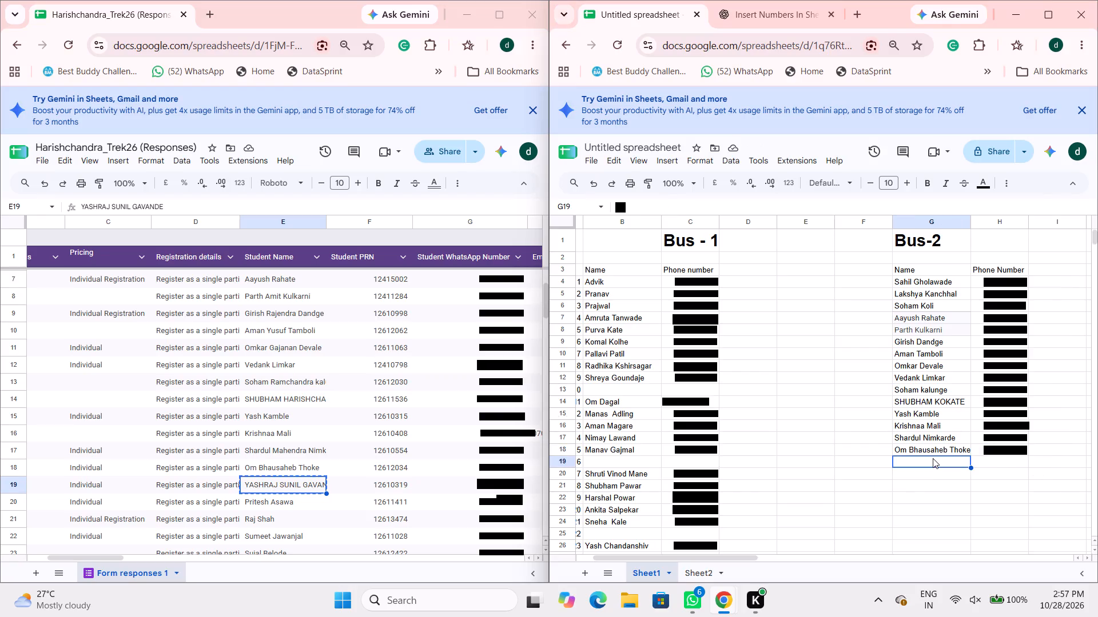
pyautogui.click(493, 487)
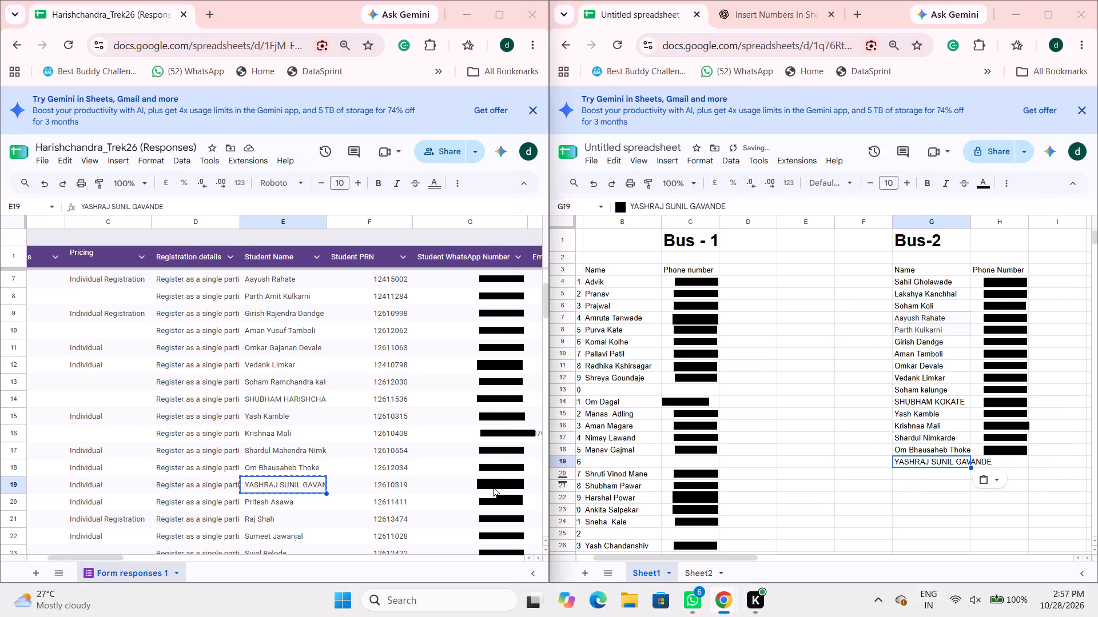
pyautogui.hotkey('ctrl', 'c')
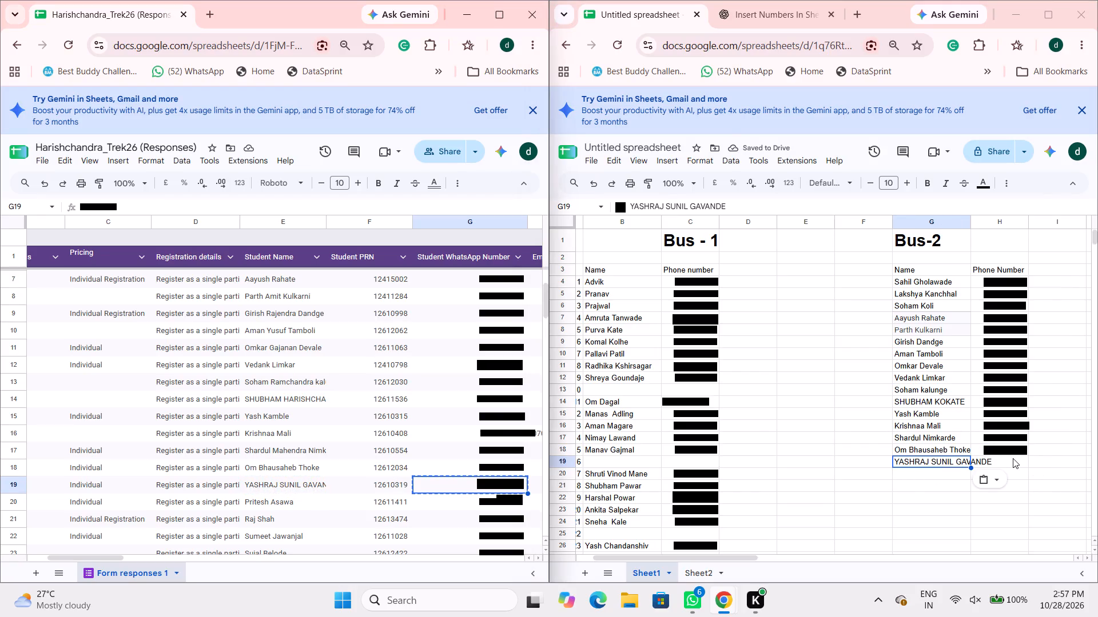
pyautogui.click(1013, 459)
pyautogui.hotkey('ctrl', 'v')
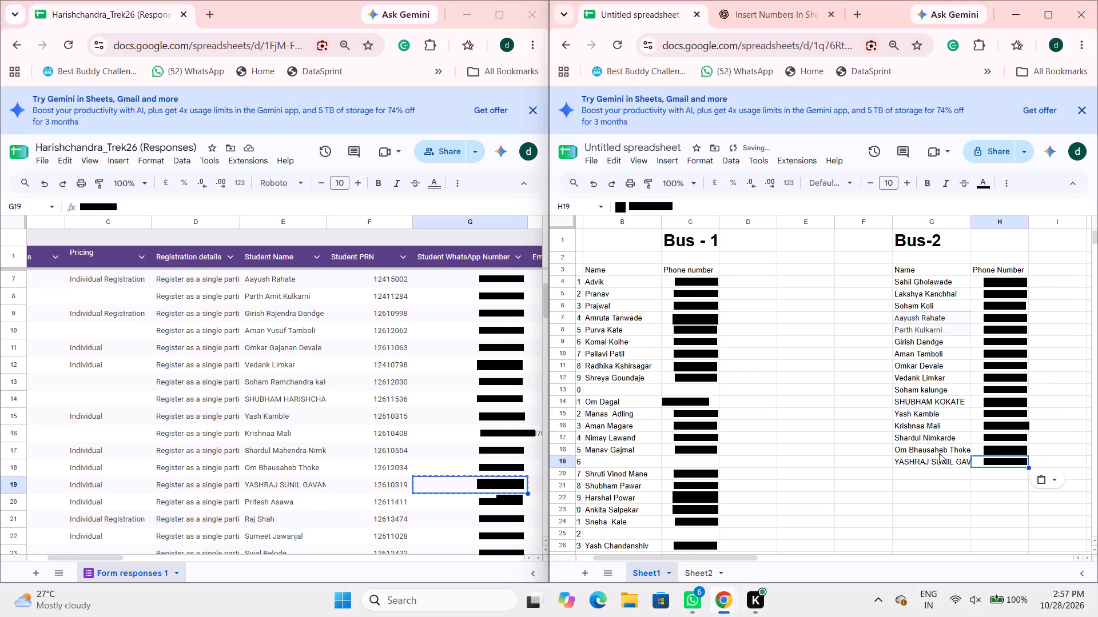
# Remove the middle name from the passenger name in cell G18.
pyautogui.doubleClick(938, 453)
pyautogui.tripleClick(932, 448)
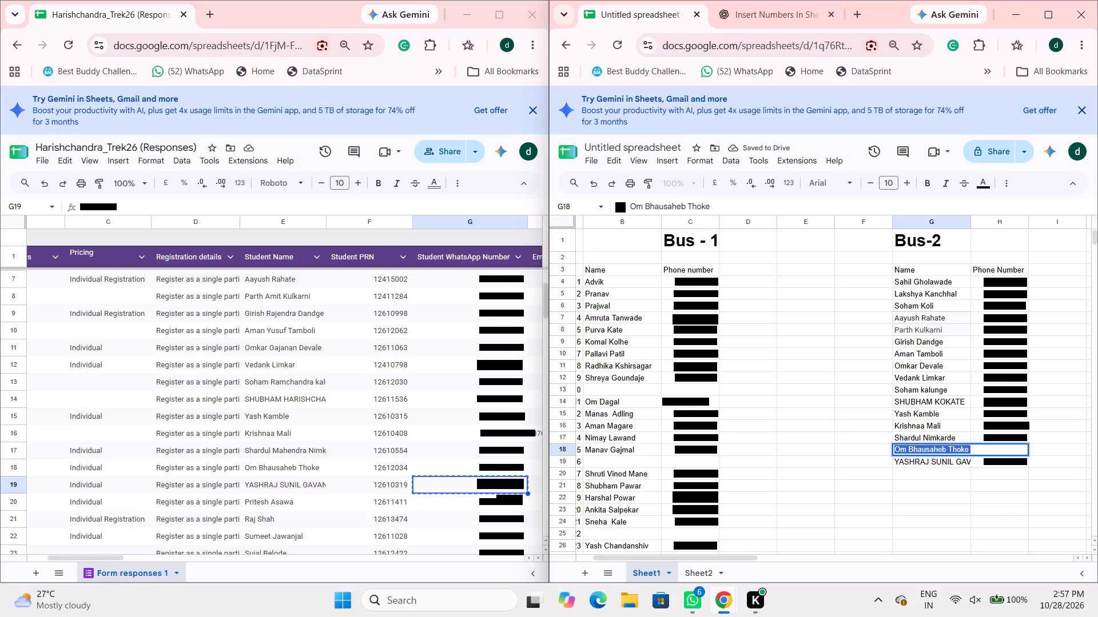
pyautogui.doubleClick(932, 448)
pyautogui.click(991, 447)
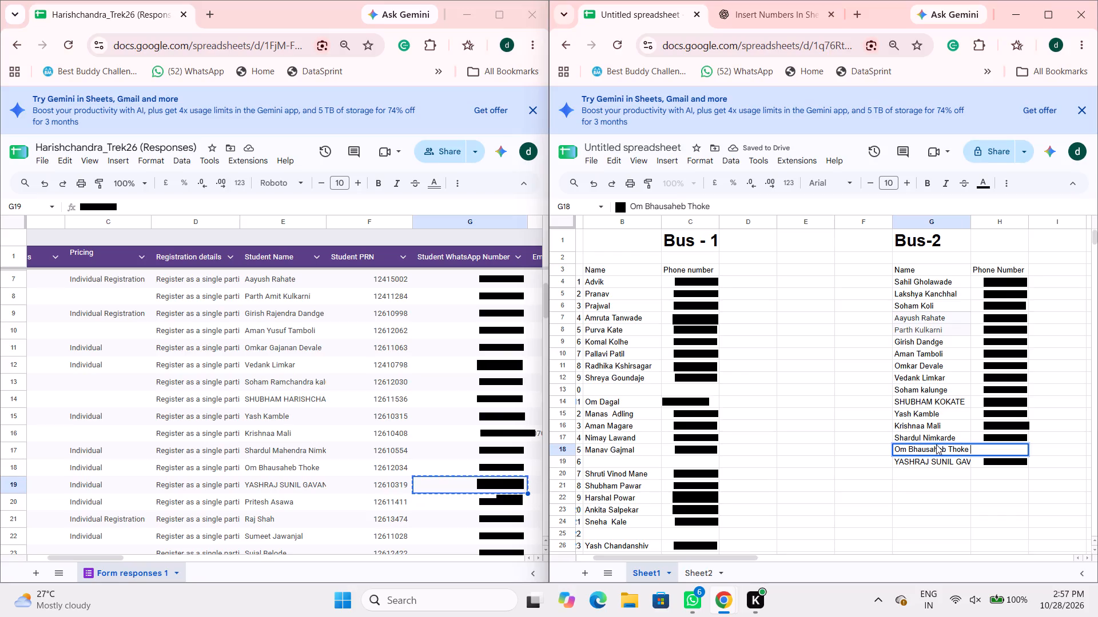
pyautogui.doubleClick(928, 446)
pyautogui.press('BackSpace')
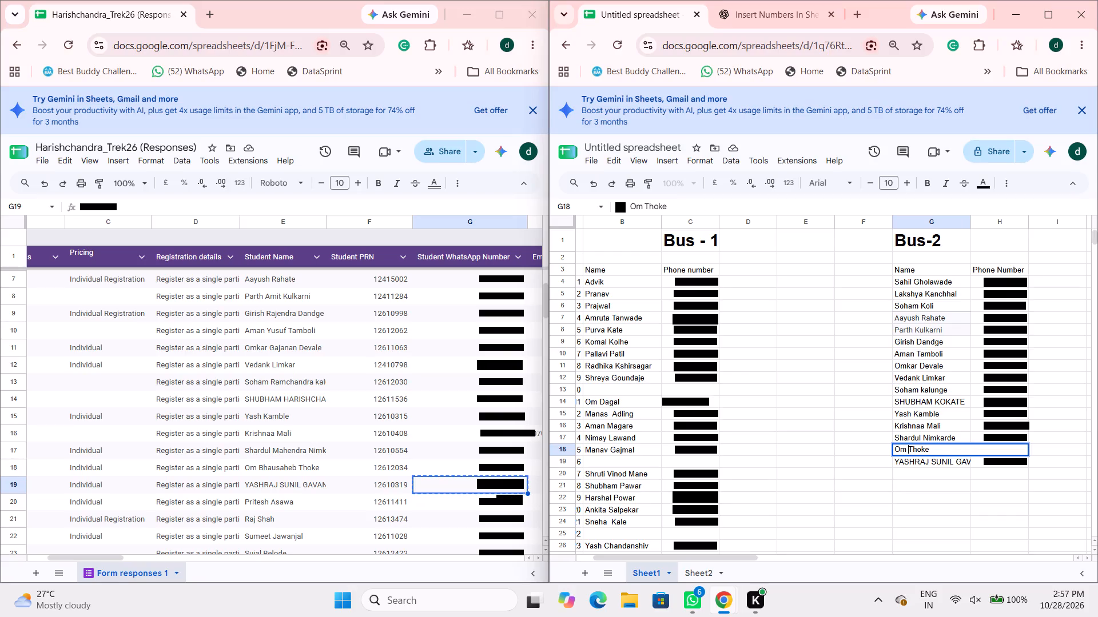
pyautogui.click(942, 460)
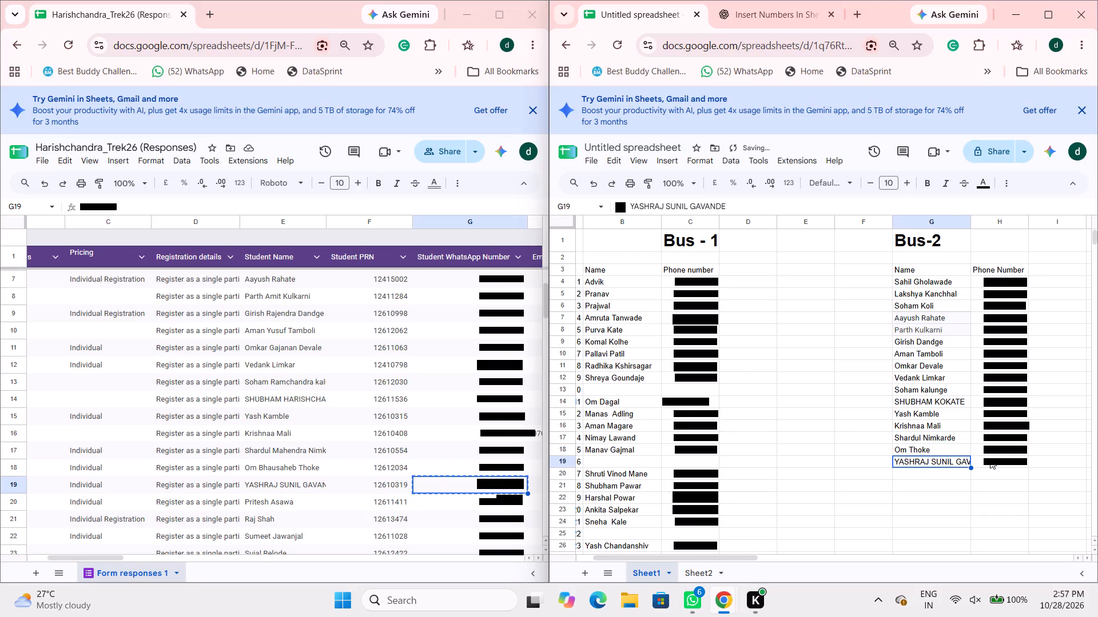
# Remove the middle name from the passenger name in cell G19.
pyautogui.click(990, 459)
pyautogui.doubleClick(941, 456)
pyautogui.tripleClick(938, 464)
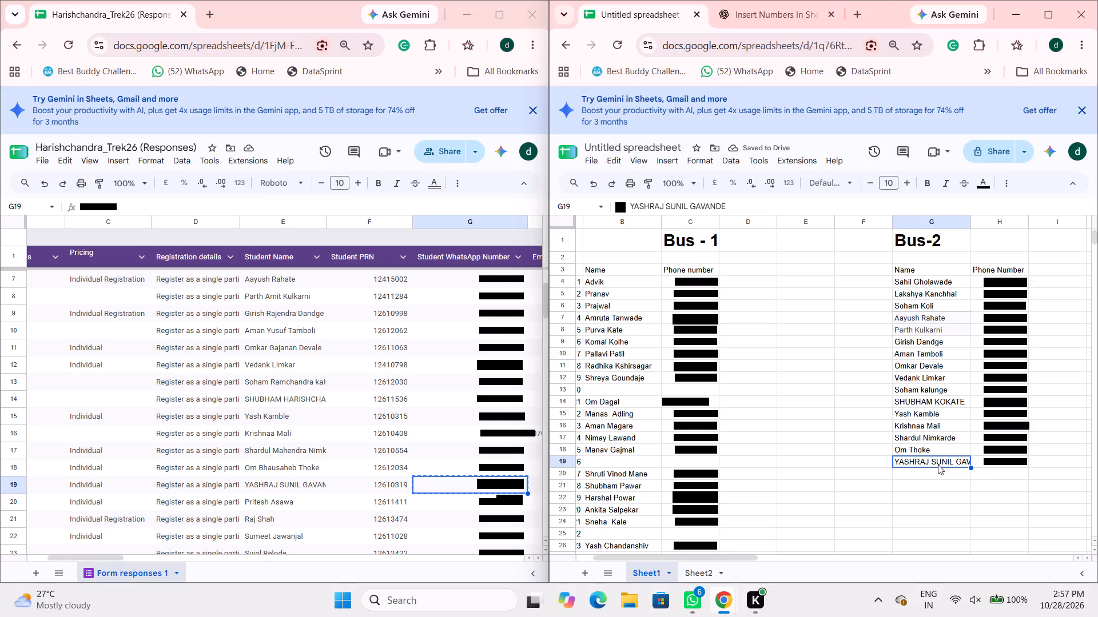
pyautogui.click(938, 464)
pyautogui.doubleClick(938, 464)
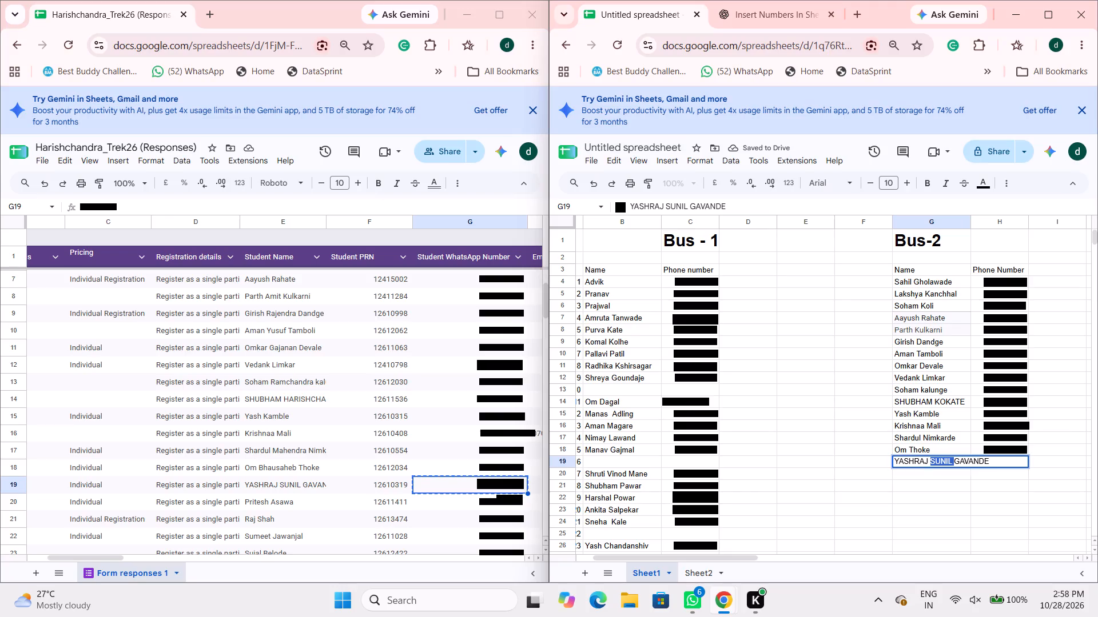
pyautogui.press('BackSpace')
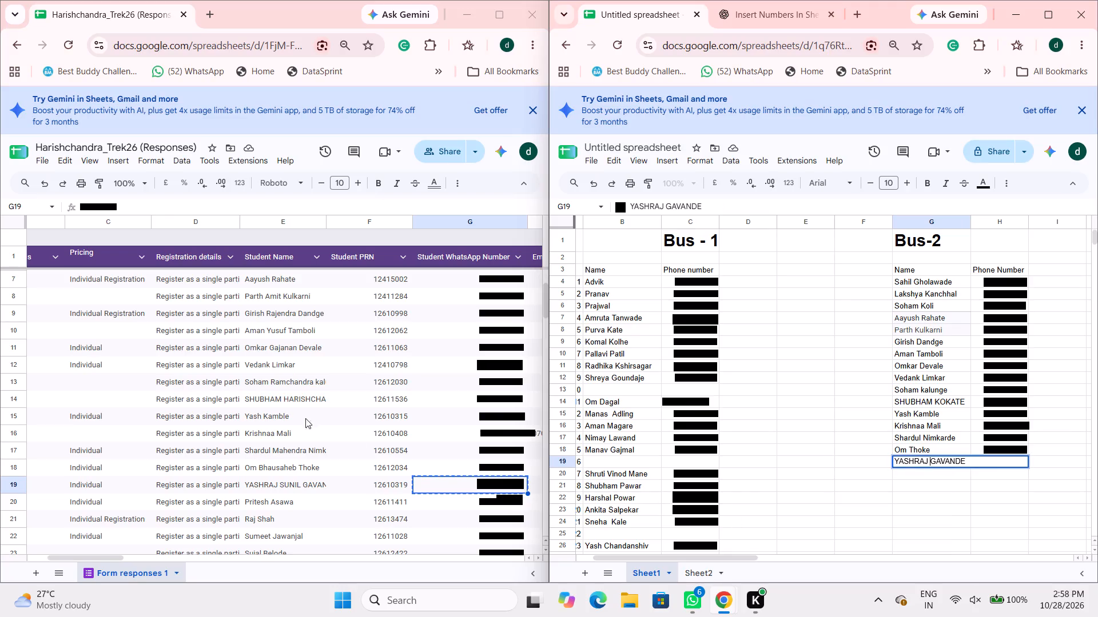
# Copy the student name and WhatsApp number from response row 20 into cells G20 and H20 of the Bus-2 list.
pyautogui.doubleClick(289, 501)
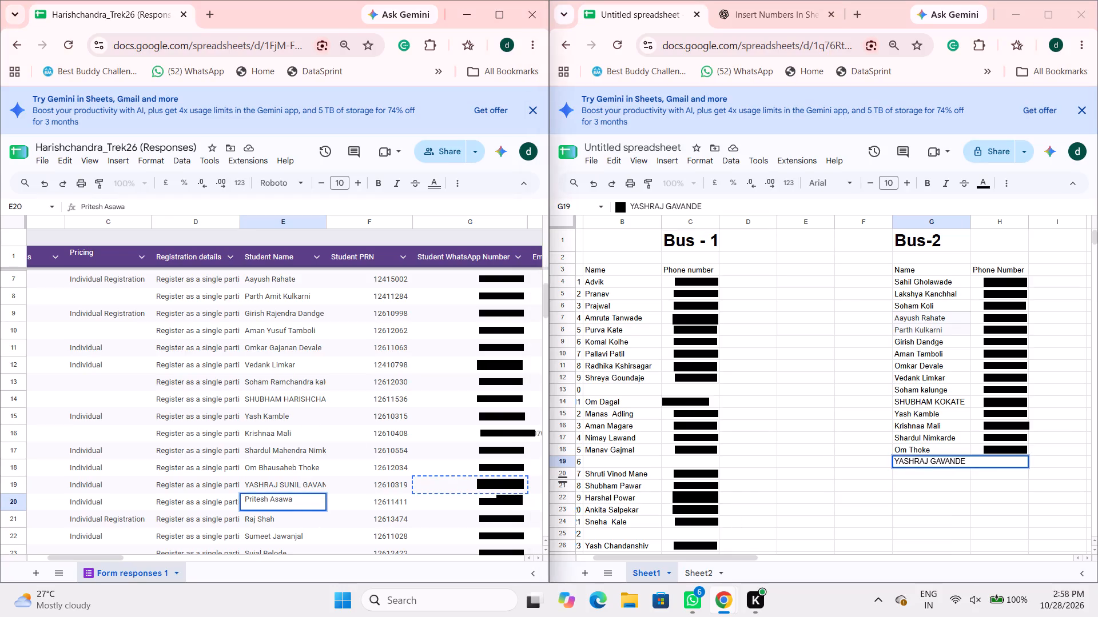
pyautogui.hotkey('ctrl', 'a')
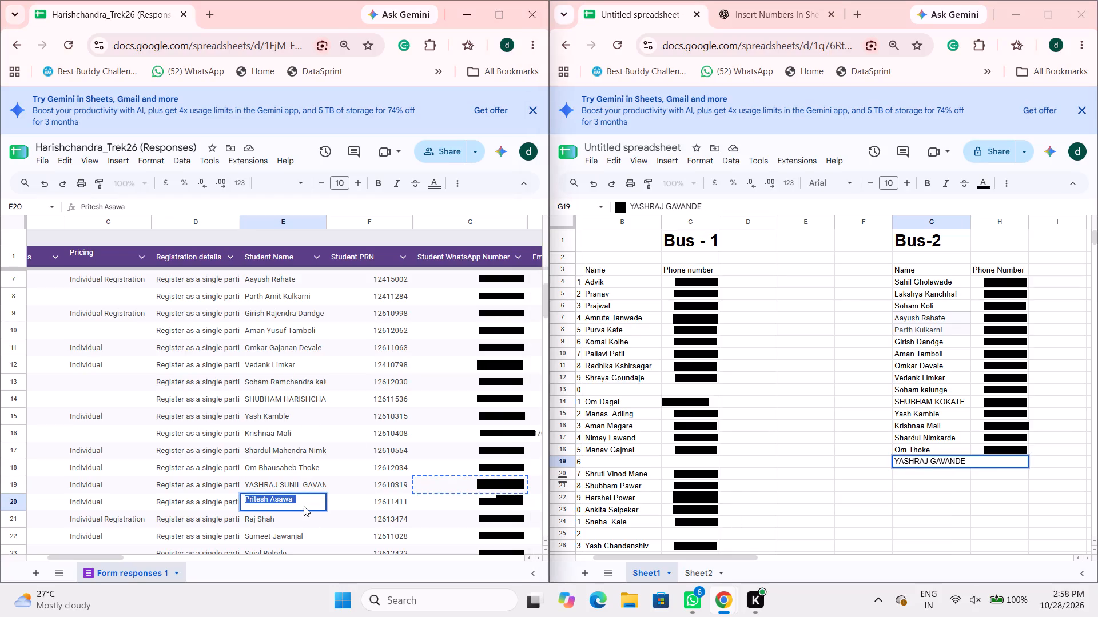
pyautogui.hotkey('ctrl', 'c')
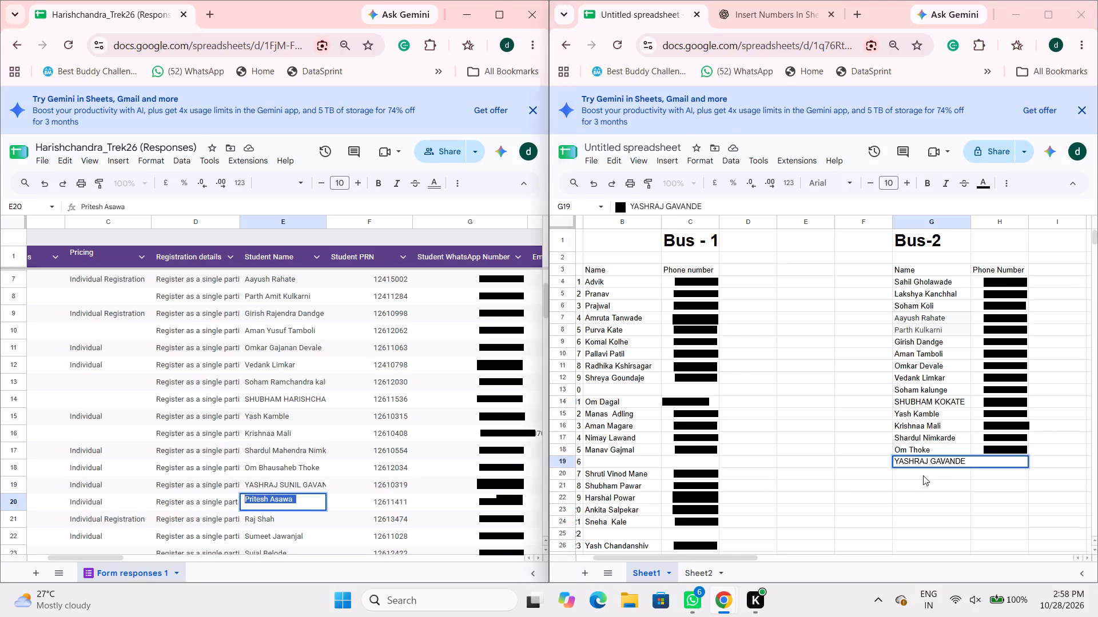
pyautogui.click(923, 475)
pyautogui.hotkey('ctrl', 'v')
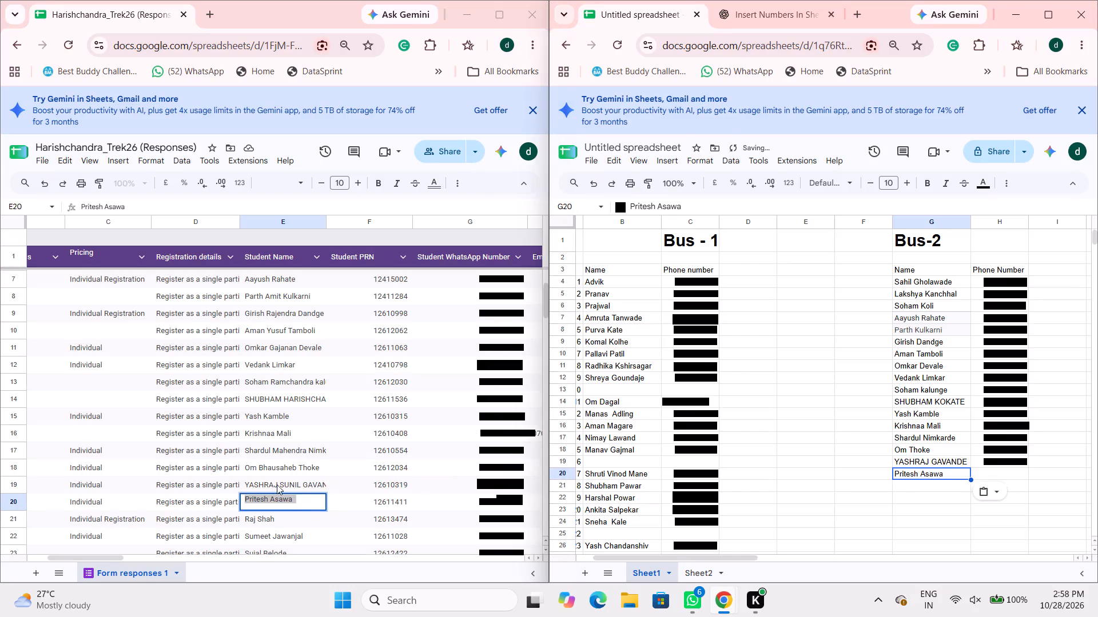
pyautogui.click(515, 500)
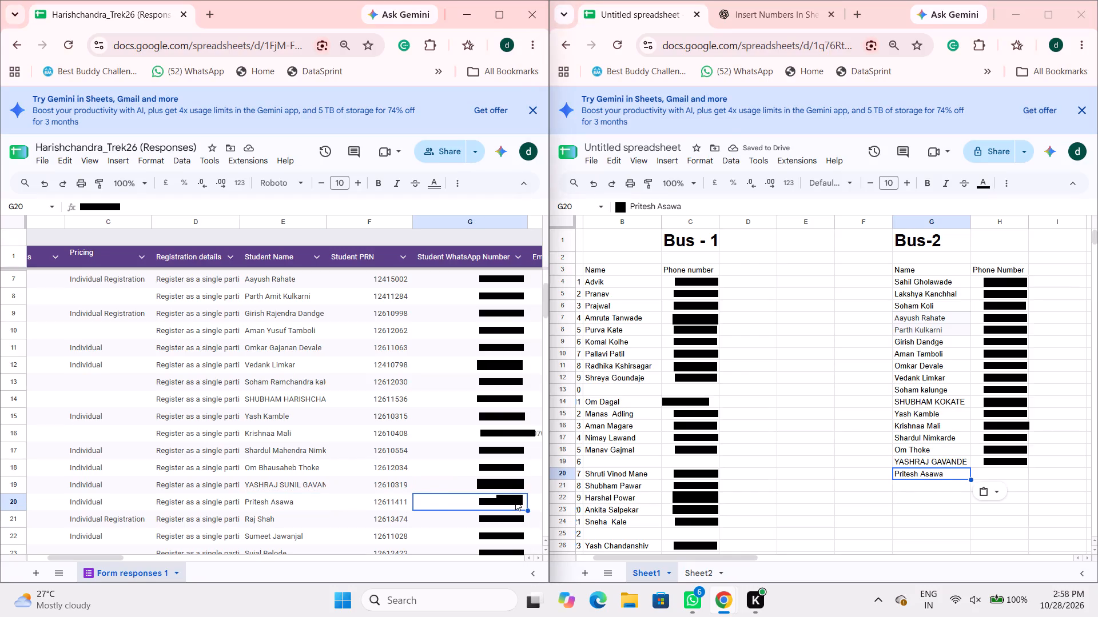
pyautogui.hotkey('ctrl', 'c')
pyautogui.click(1017, 479)
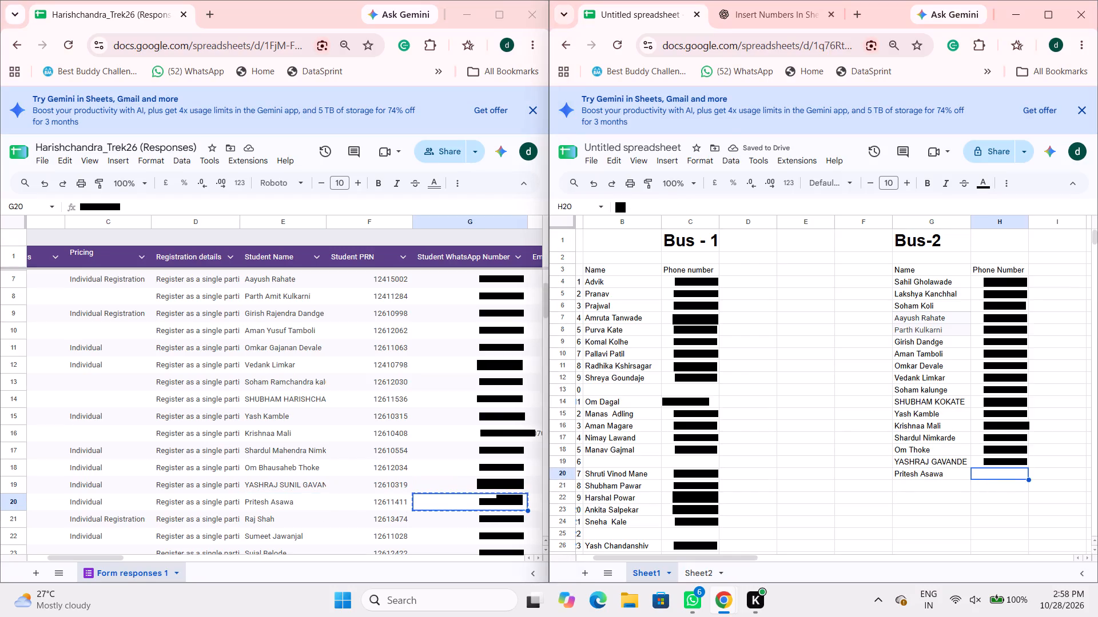
pyautogui.hotkey('ctrl', 'v')
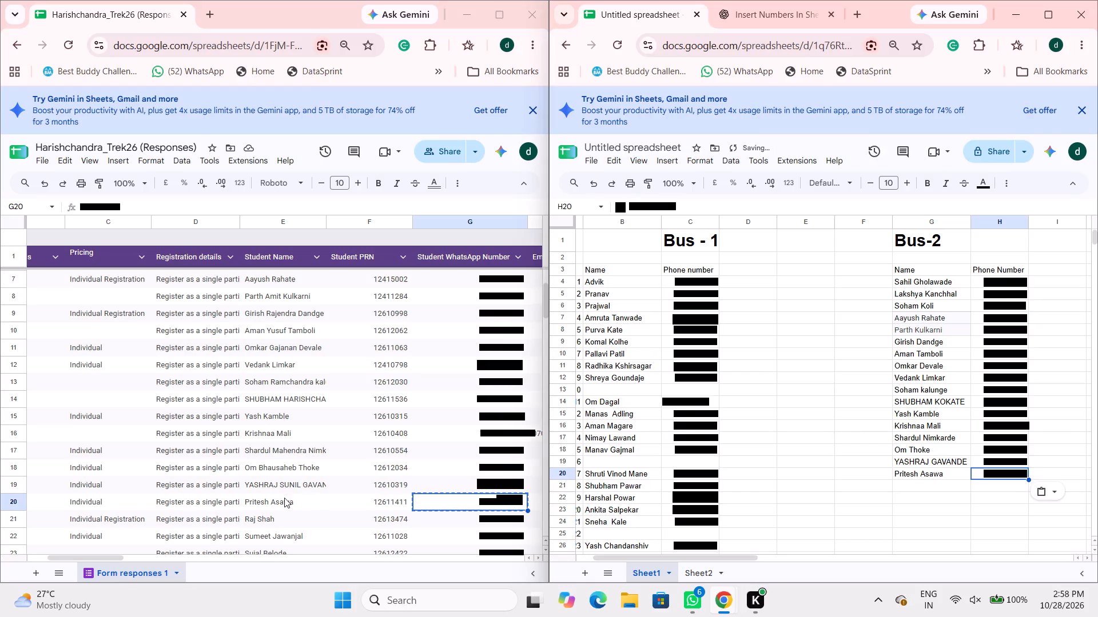
# Copy the student name and WhatsApp number from response row 21 into cells G21 and H21.
pyautogui.click(265, 525)
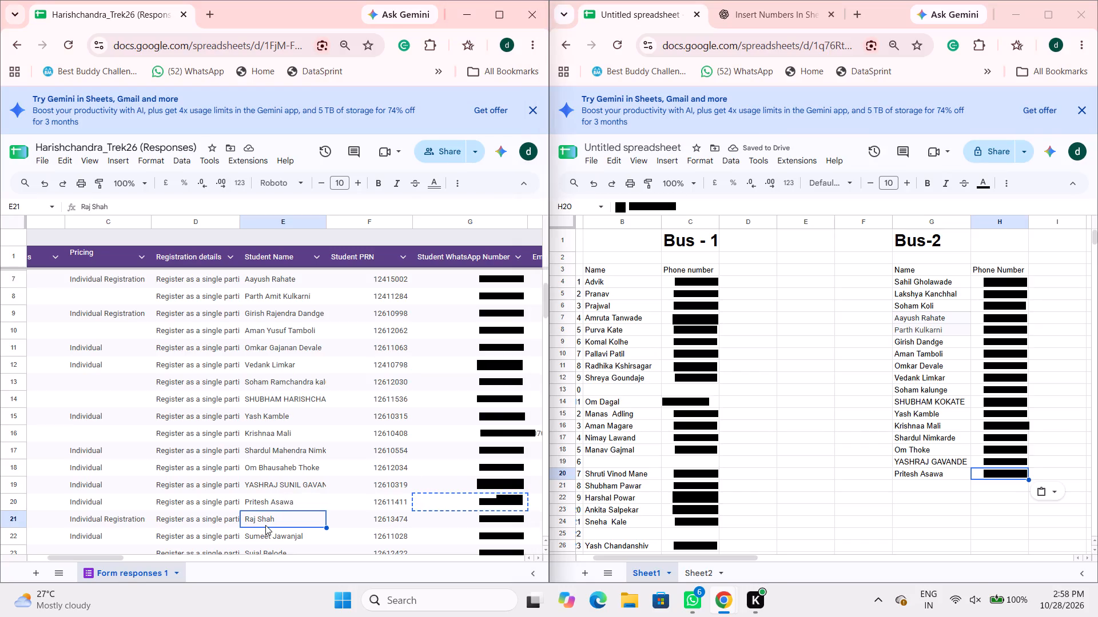
pyautogui.hotkey('ctrl', 'c')
pyautogui.click(906, 480)
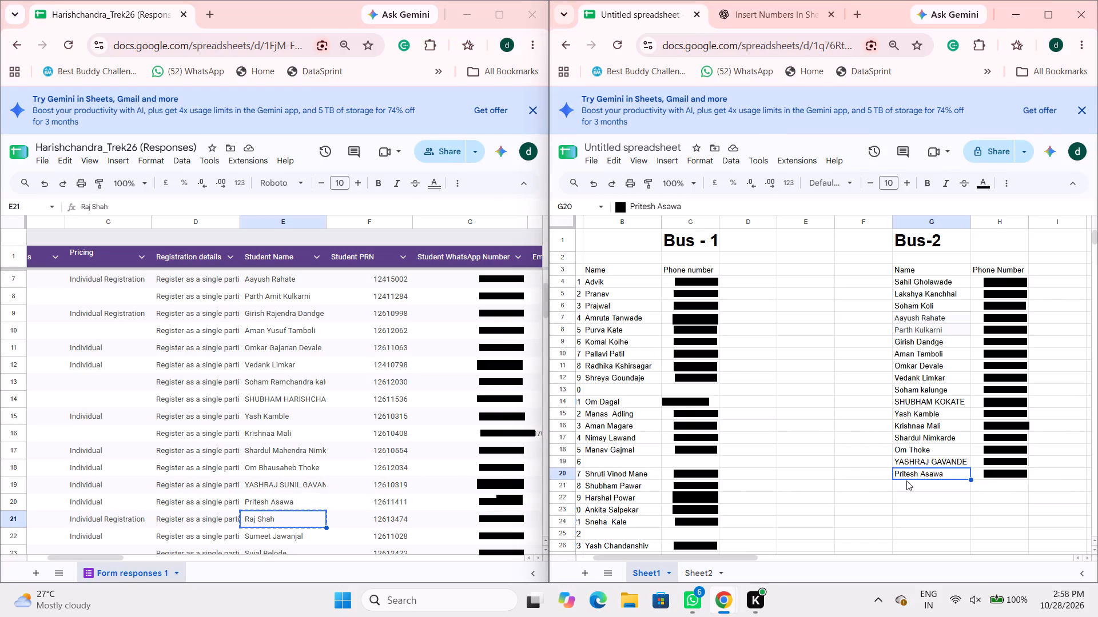
pyautogui.moveTo(914, 494); pyautogui.dragTo(907, 487)
pyautogui.click(907, 487)
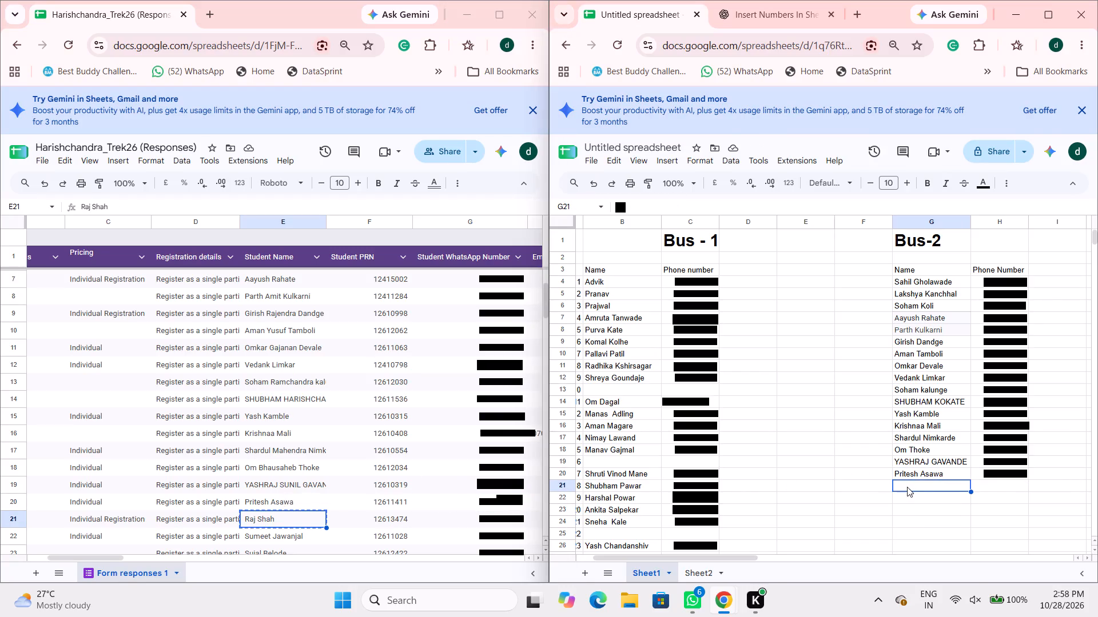
pyautogui.hotkey('ctrl', 'v')
pyautogui.click(499, 516)
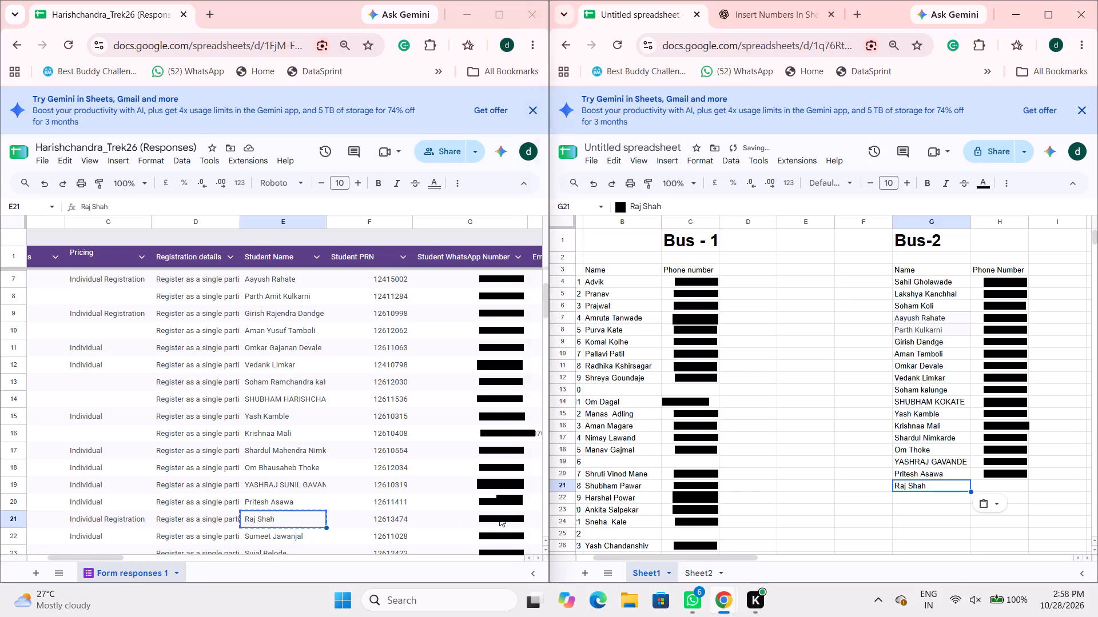
pyautogui.hotkey('ctrl', 'c')
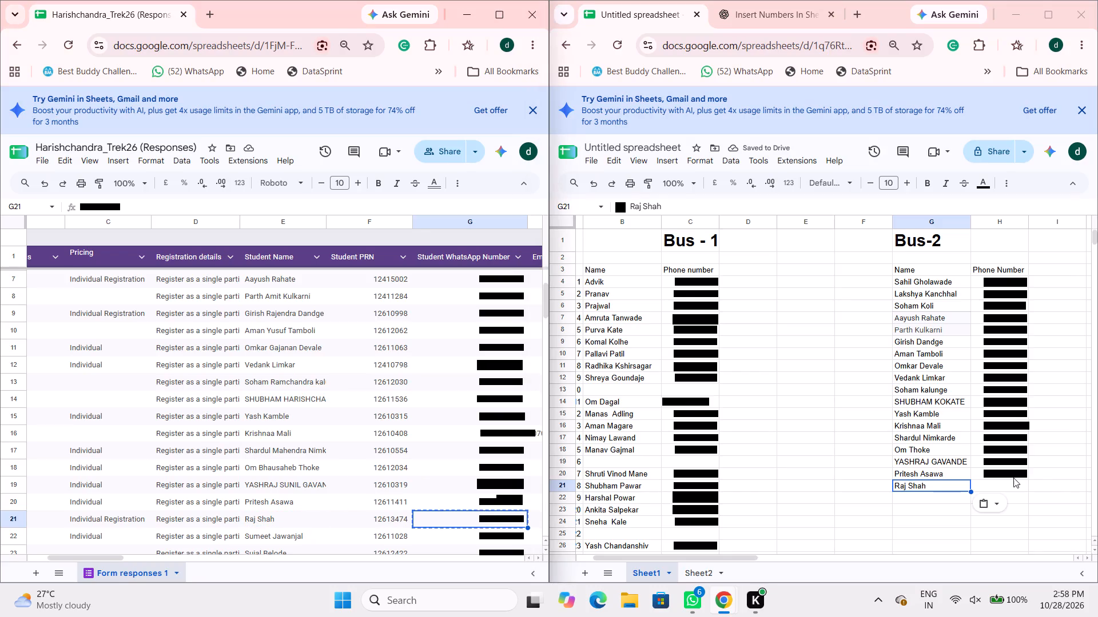
pyautogui.click(1012, 487)
pyautogui.hotkey('ctrl', 'v')
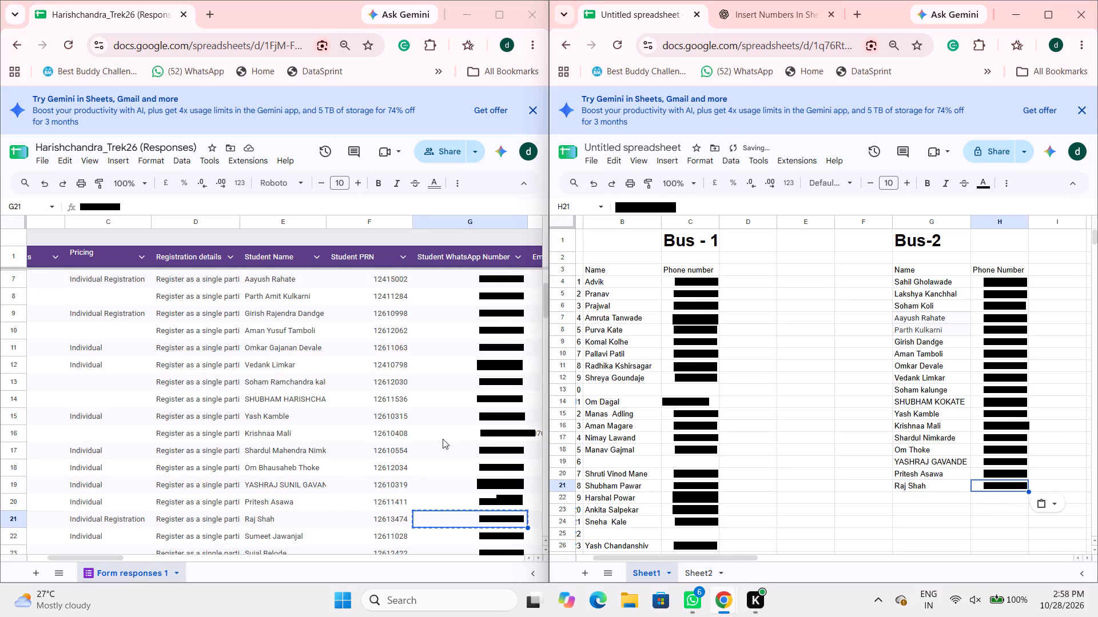
# Copy the student name and WhatsApp number from response row 22 into cells G22 and H22.
pyautogui.scroll(-2, 443, 439)
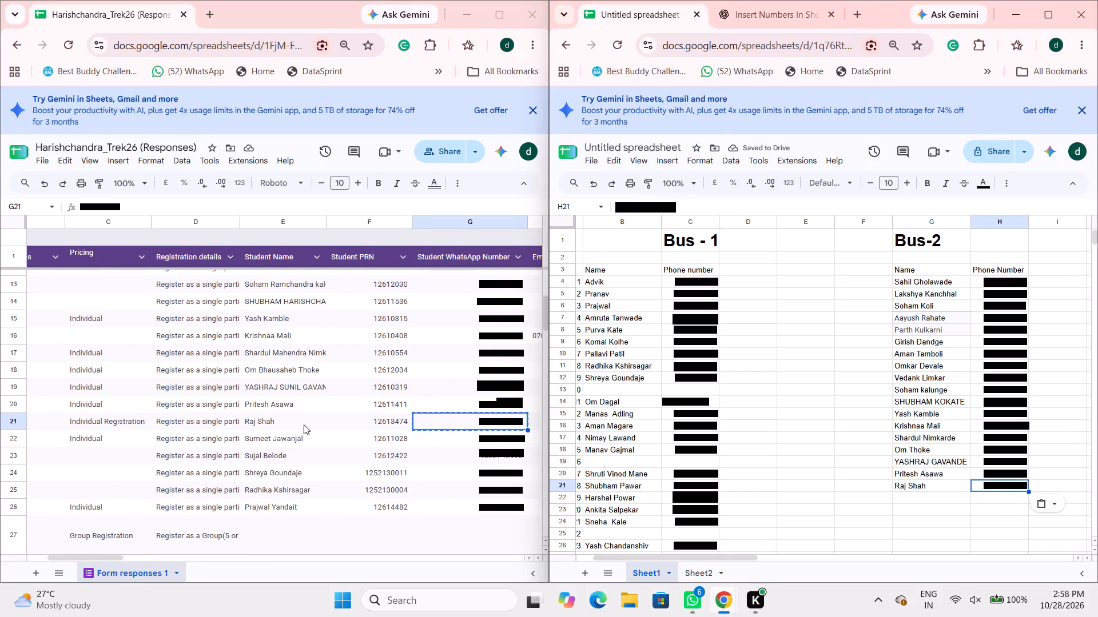
pyautogui.click(282, 437)
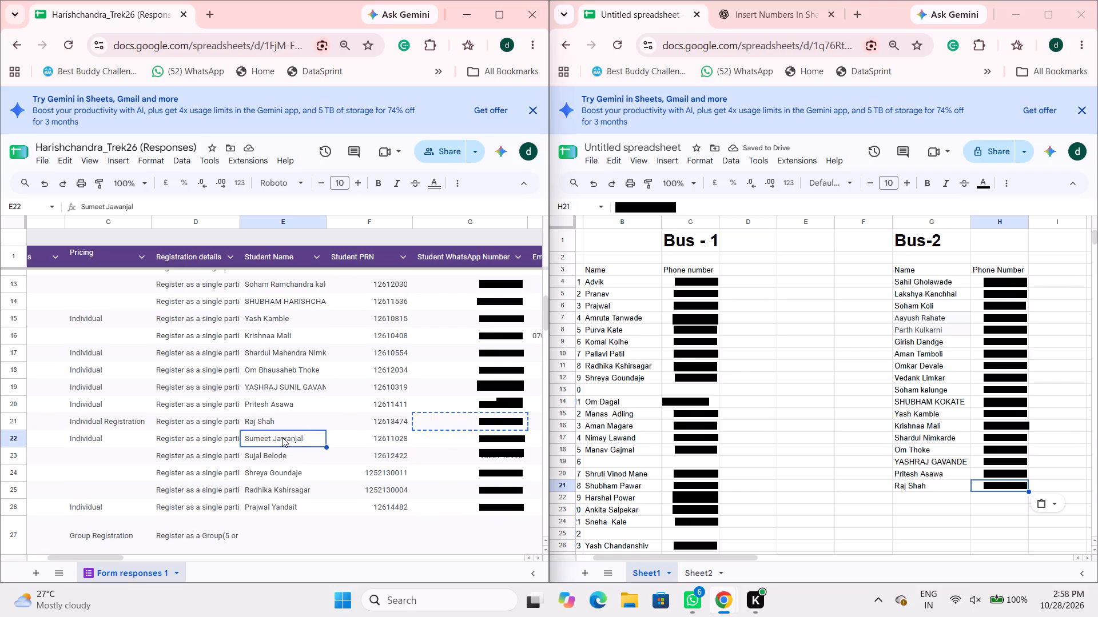
pyautogui.hotkey('ctrl', 'c')
pyautogui.click(916, 501)
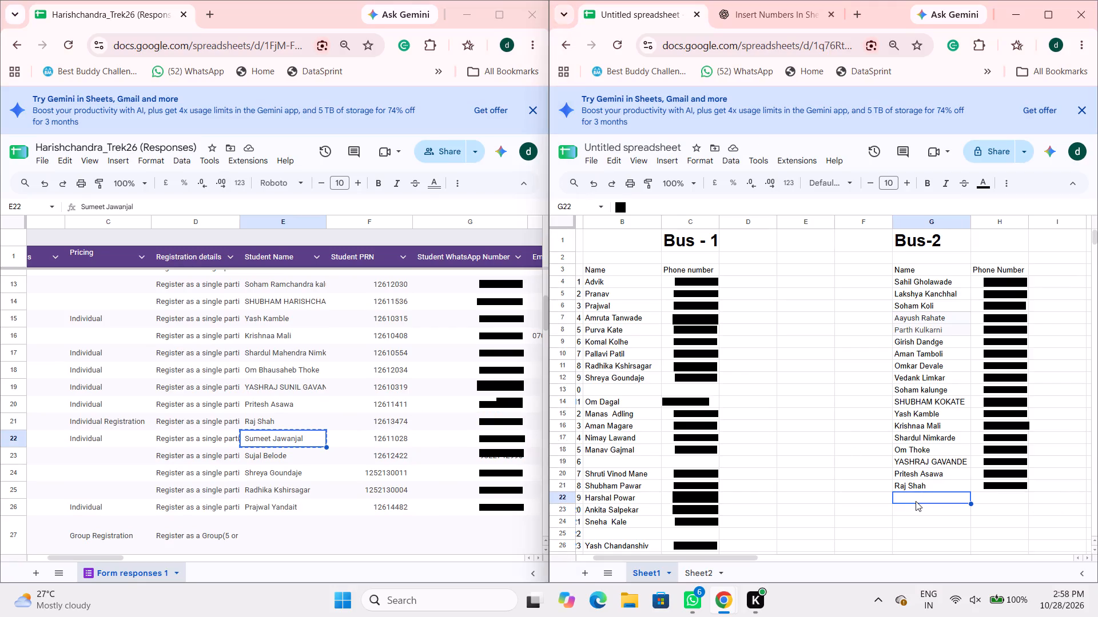
pyautogui.hotkey('ctrl', 'v')
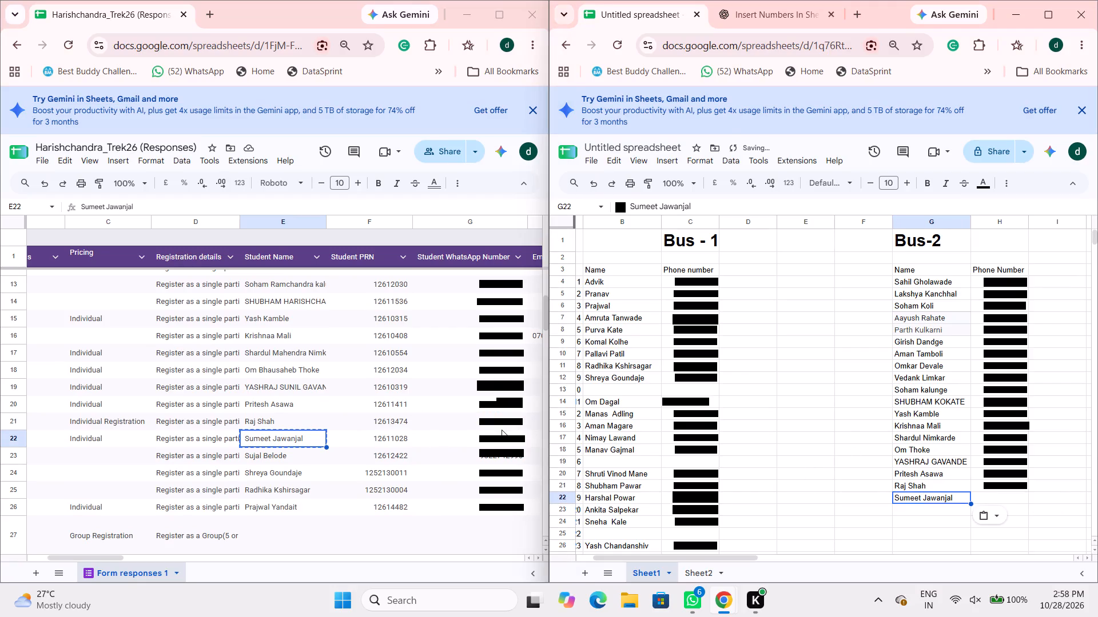
pyautogui.click(507, 440)
pyautogui.hotkey('ctrl', 'c')
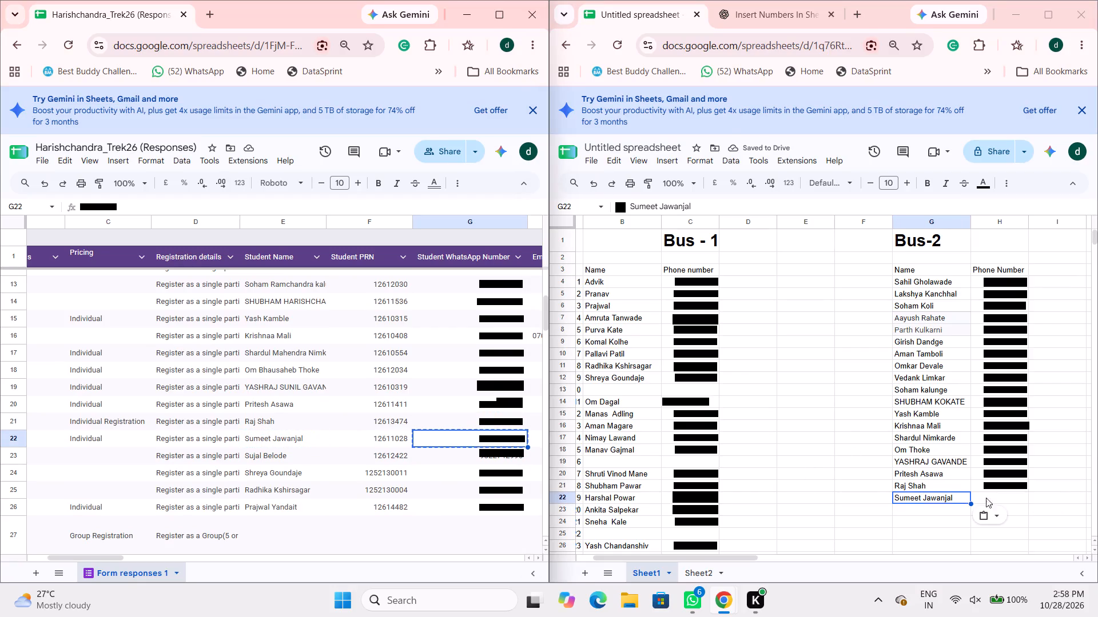
pyautogui.click(1008, 500)
pyautogui.hotkey('ctrl', 'v')
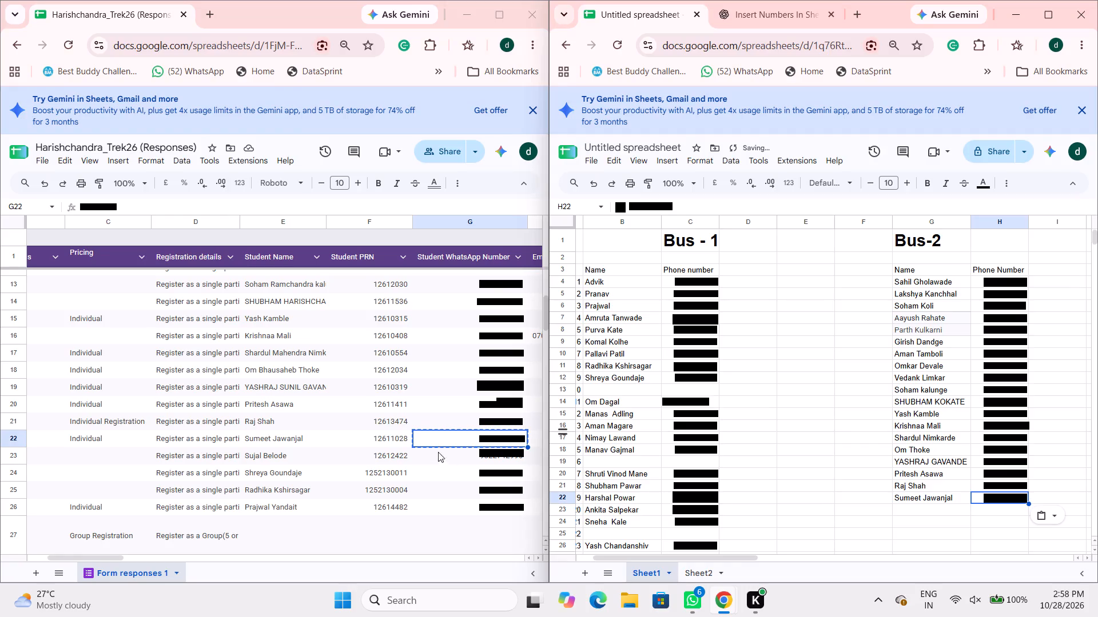
# Copy the student name from response row 23 into cell G23 of the Bus-2 list.
pyautogui.click(261, 455)
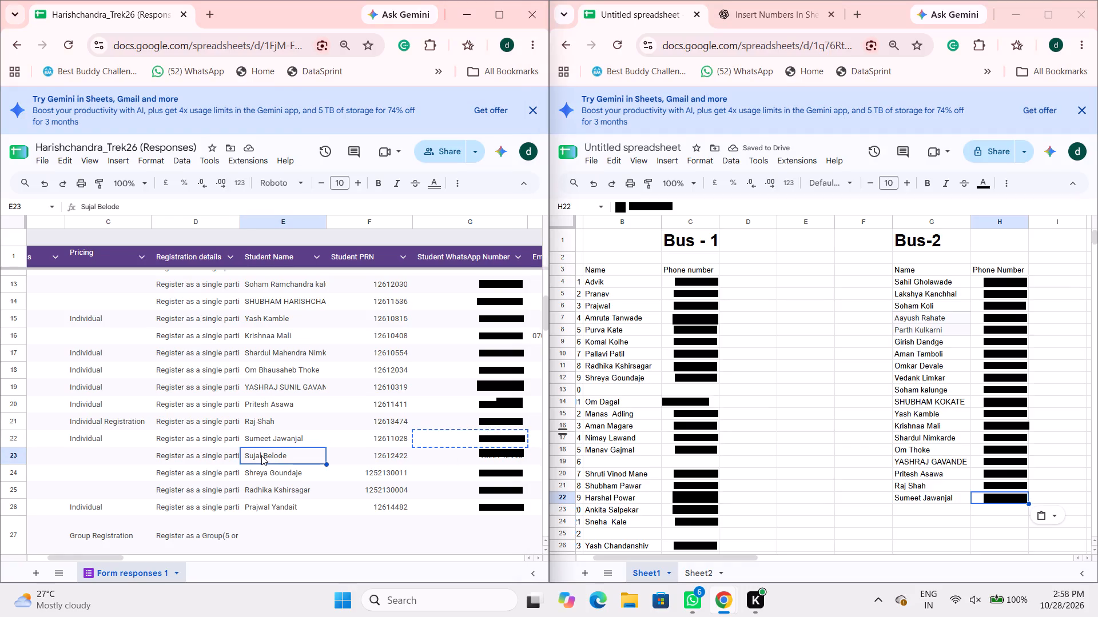
pyautogui.hotkey('ctrl', 'c')
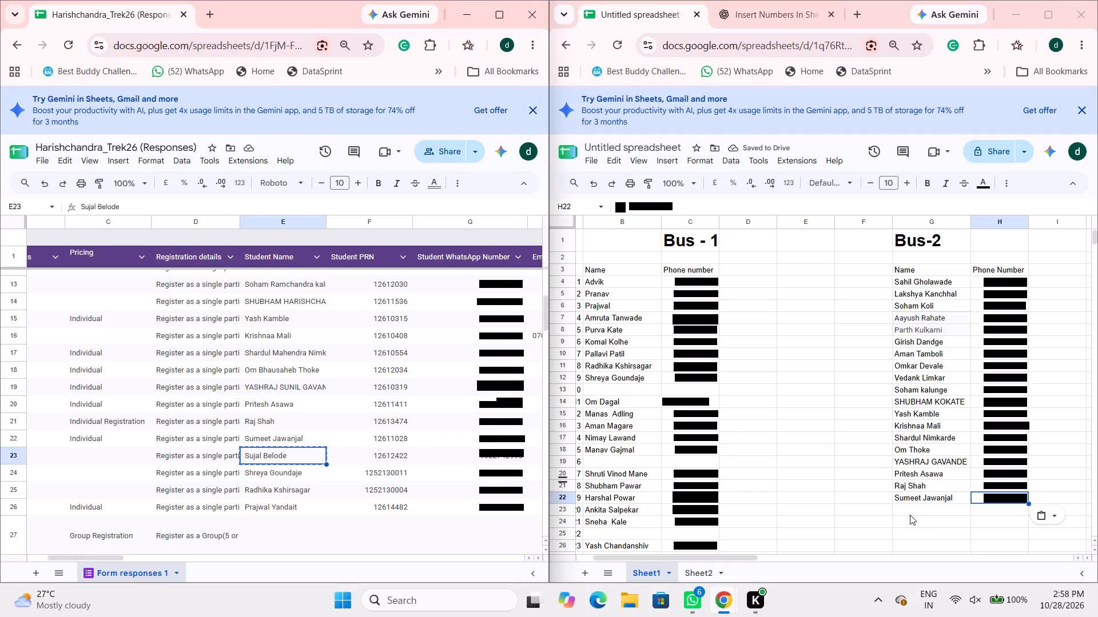
pyautogui.click(901, 511)
pyautogui.hotkey('ctrl', 'v')
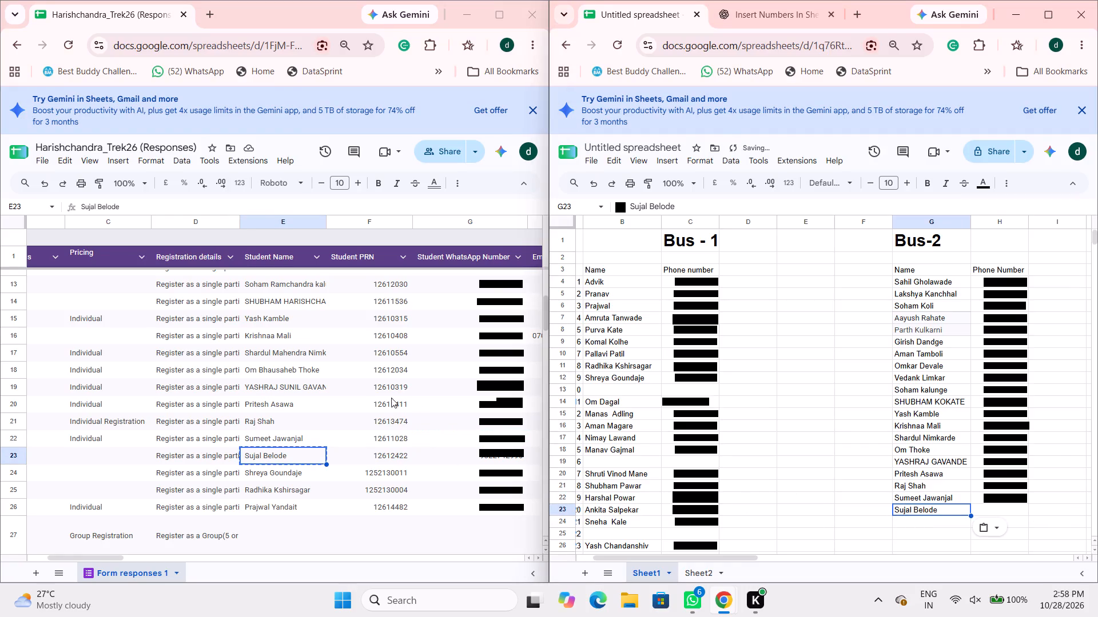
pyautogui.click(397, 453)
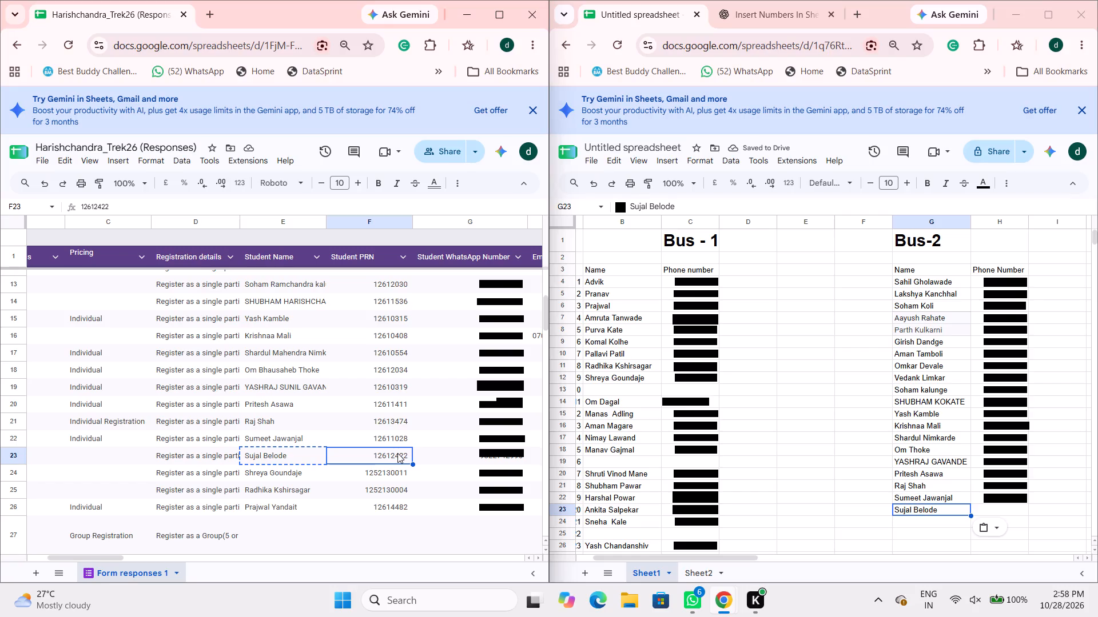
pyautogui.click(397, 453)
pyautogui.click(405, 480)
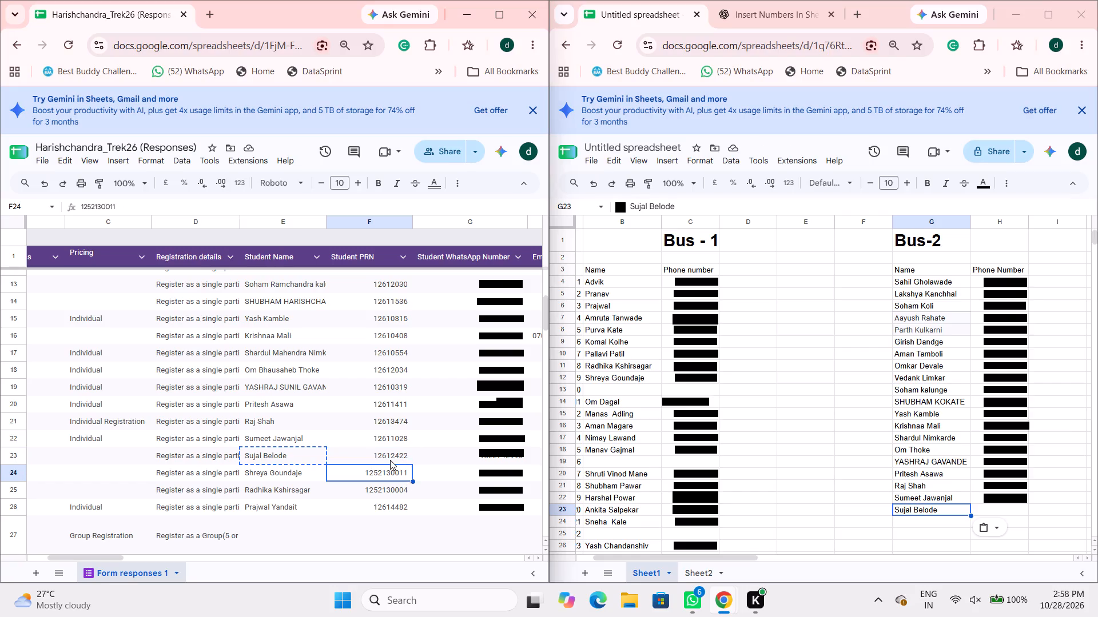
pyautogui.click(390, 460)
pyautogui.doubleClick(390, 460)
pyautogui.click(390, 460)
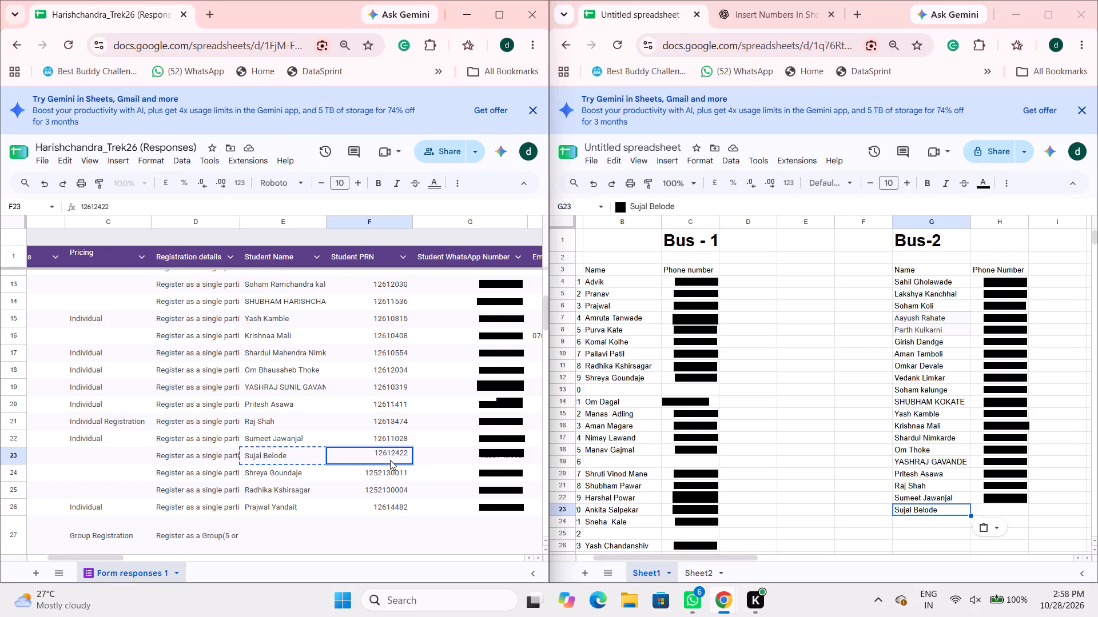
# Copy the WhatsApp number from response row 23 into cell H23 beside the matching passenger.
pyautogui.doubleClick(503, 455)
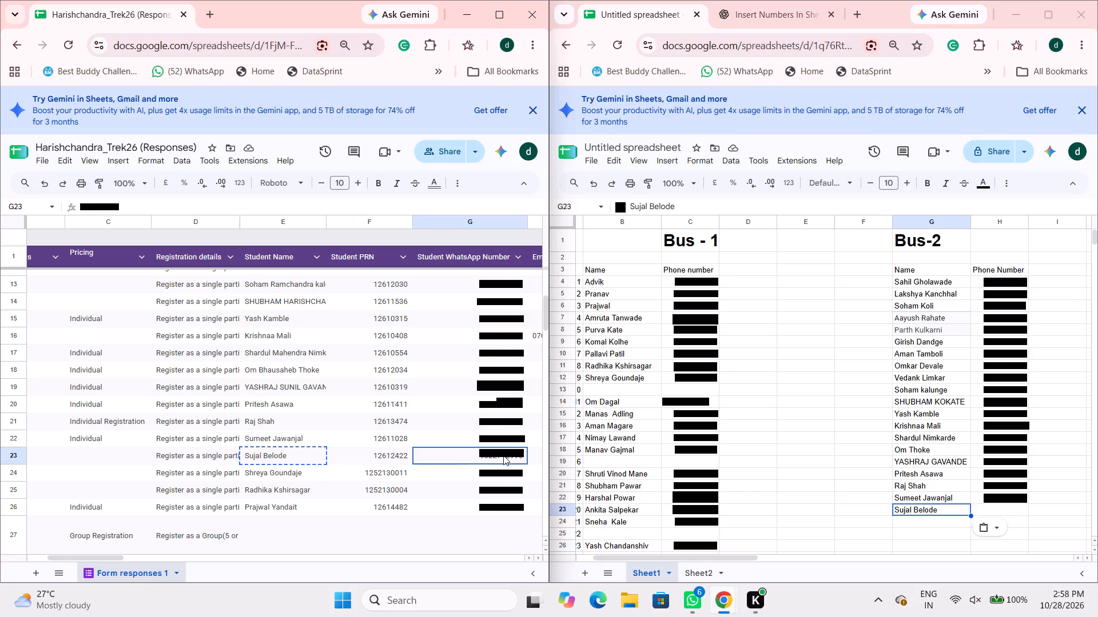
pyautogui.hotkey('ctrl', 'a')
pyautogui.hotkey('ctrl', 'c')
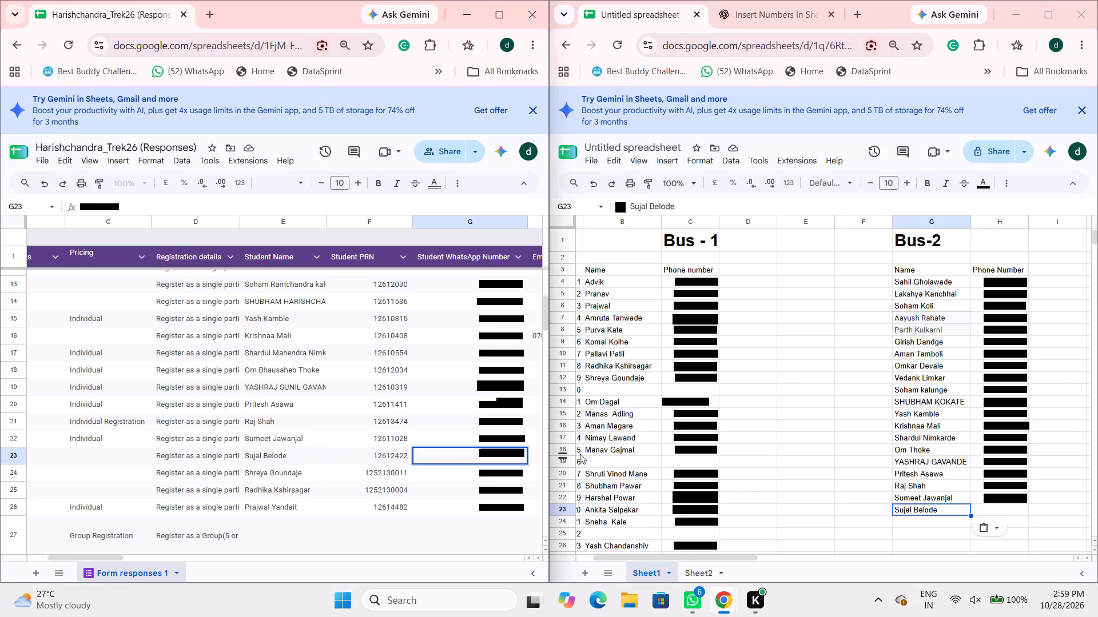
pyautogui.click(1012, 510)
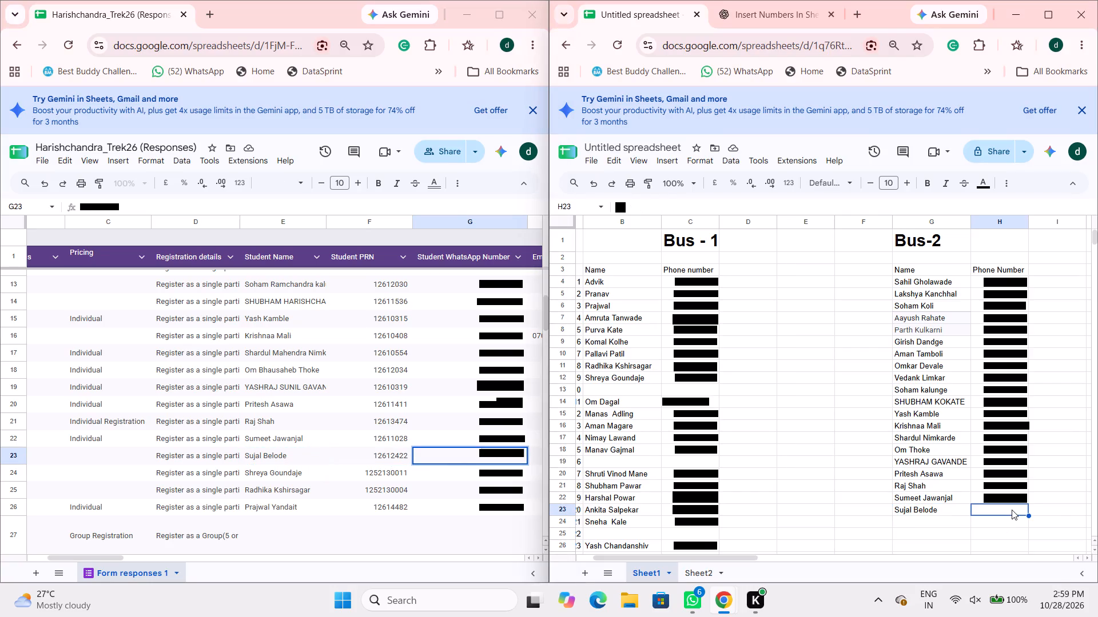
pyautogui.hotkey('ctrl', 'v')
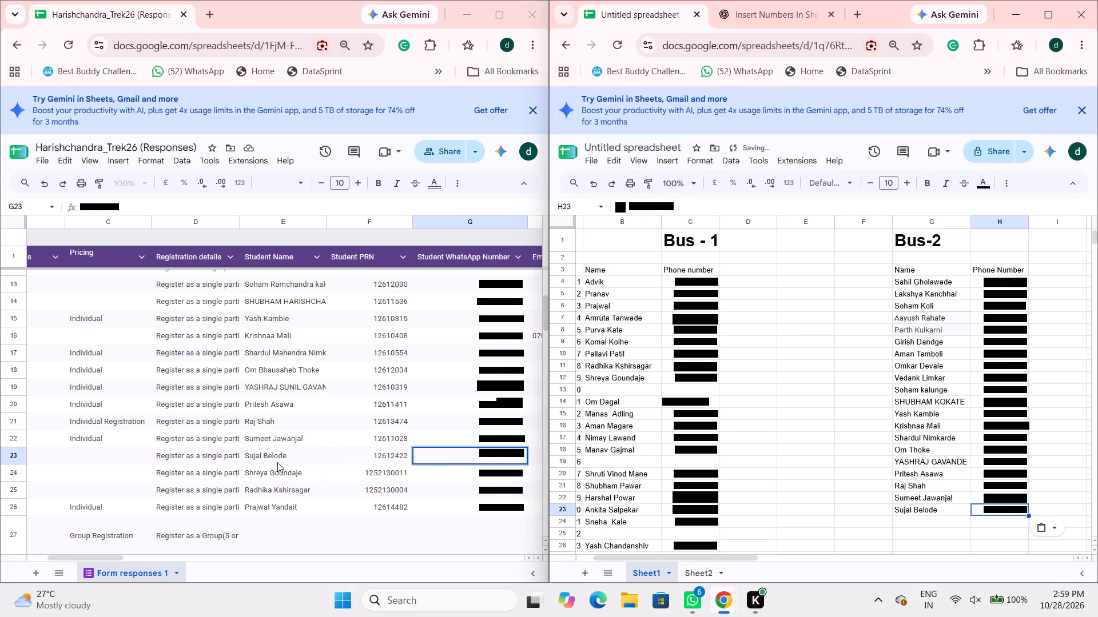
# Copy the student name and WhatsApp number from response row 24 into cells G24 and H24 of the Bus-2 list.
pyautogui.click(273, 474)
pyautogui.hotkey('ctrl', 'c')
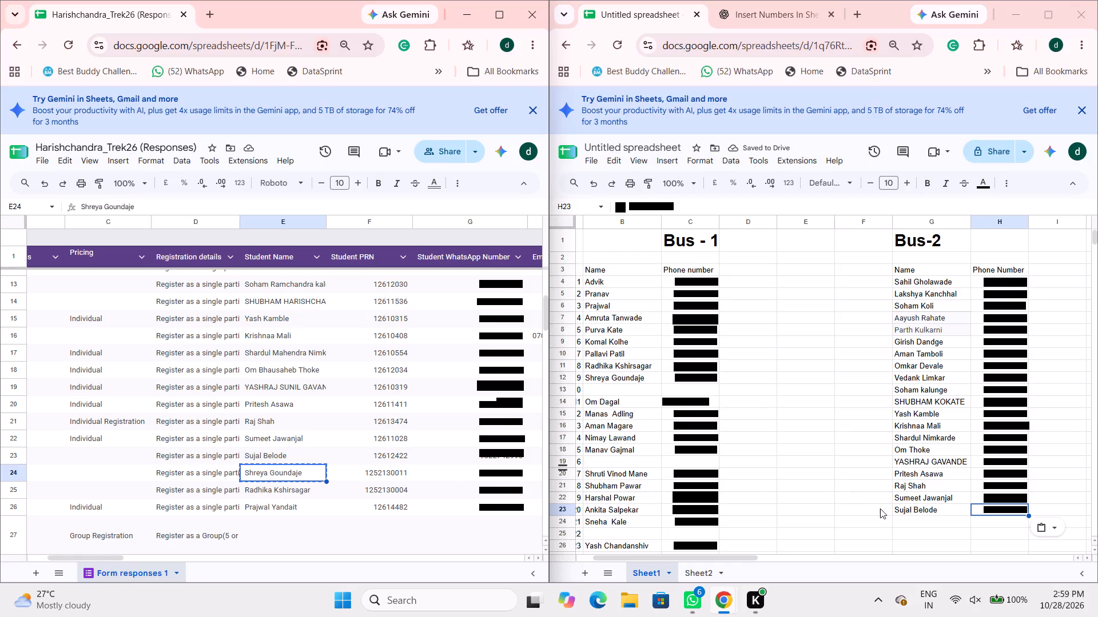
pyautogui.click(909, 516)
pyautogui.click(908, 520)
pyautogui.hotkey('ctrl', 'v')
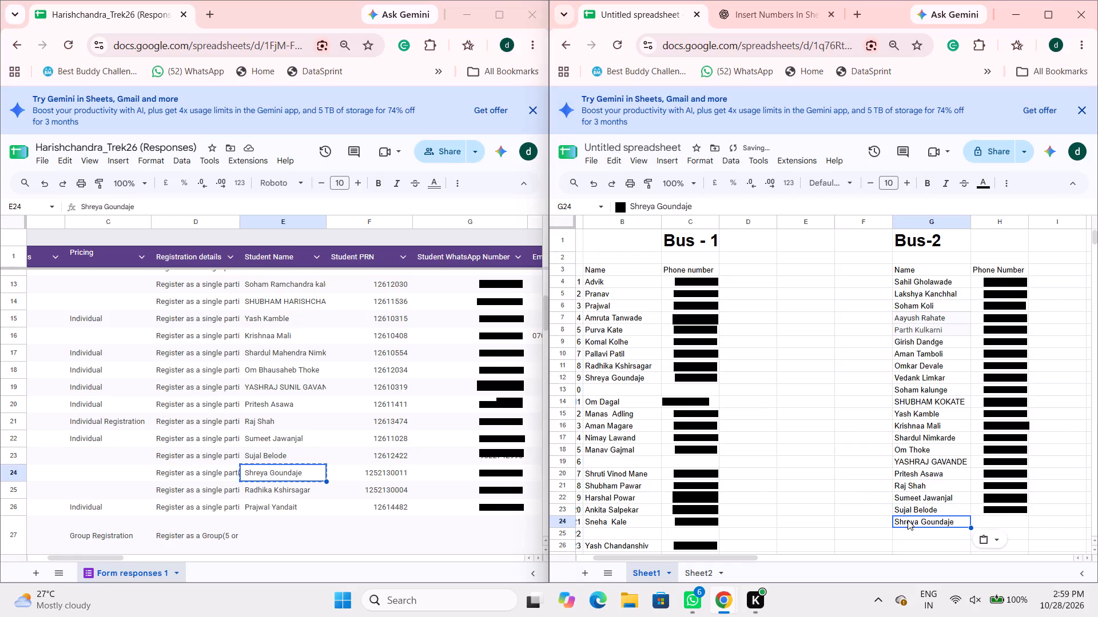
pyautogui.click(514, 478)
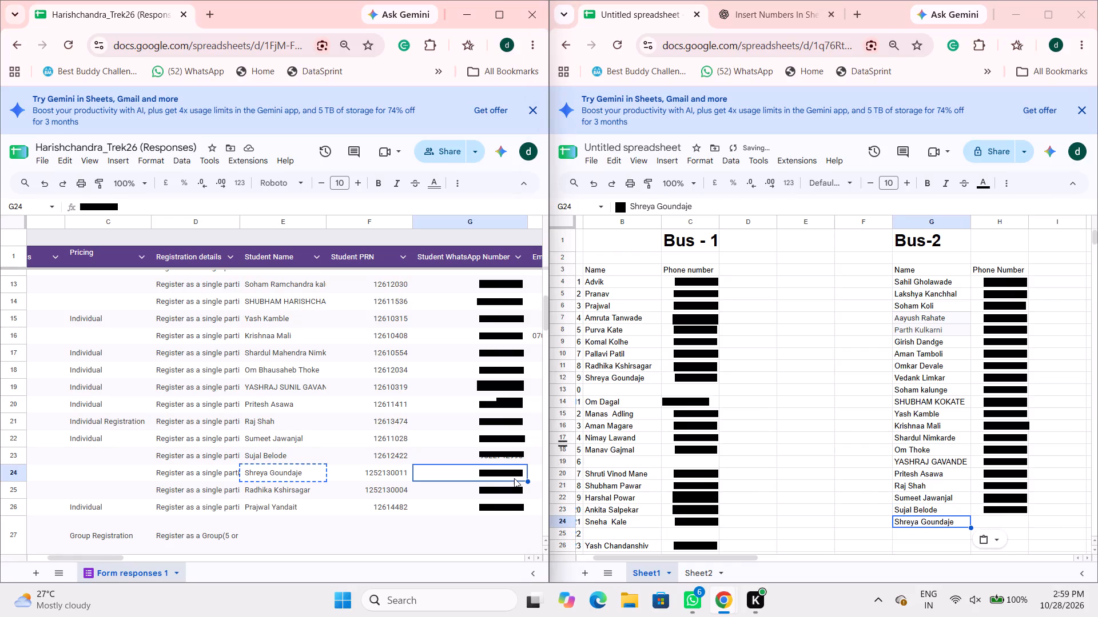
pyautogui.hotkey('ctrl', 'c')
pyautogui.click(998, 522)
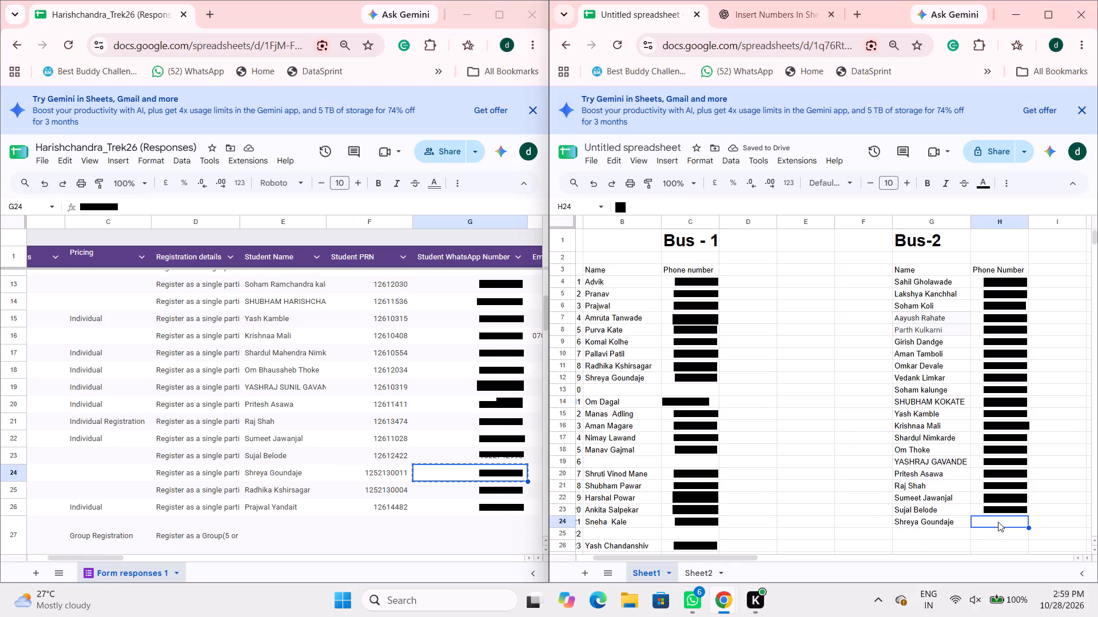
pyautogui.hotkey('ctrl', 'v')
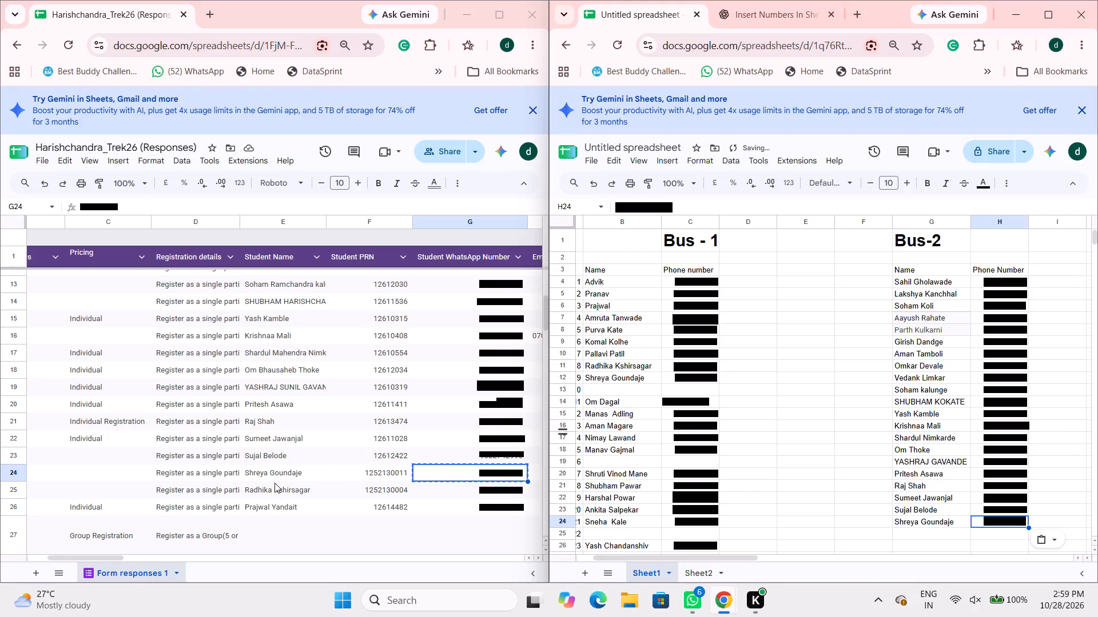
# Copy the student name and WhatsApp number from response row 25 into cells G25 and H25.
pyautogui.click(275, 484)
pyautogui.hotkey('ctrl', 'c')
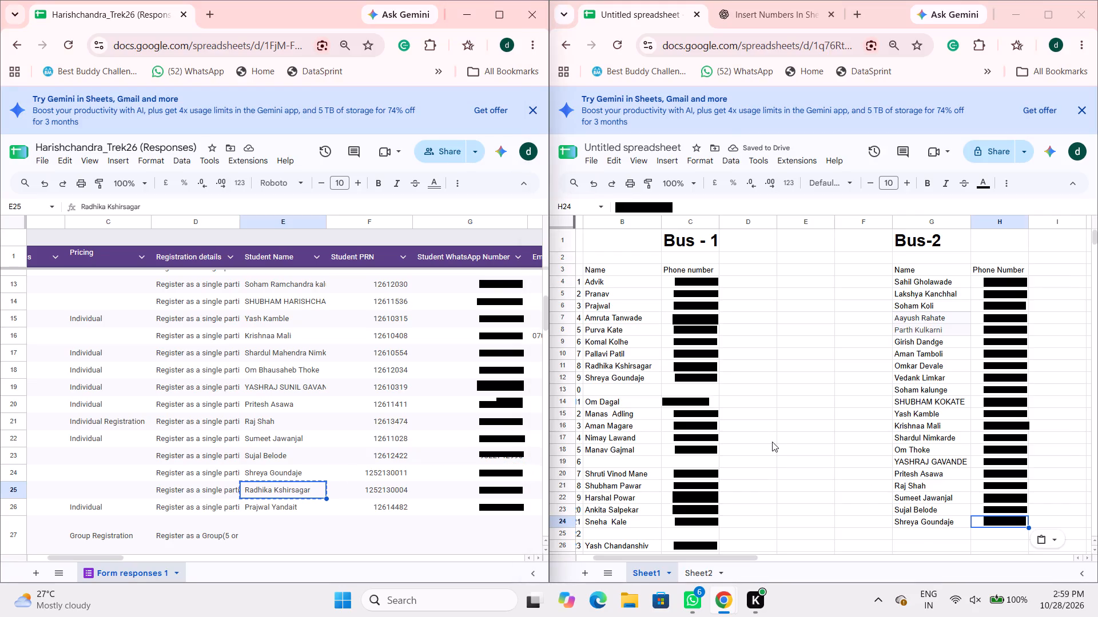
pyautogui.click(914, 532)
pyautogui.hotkey('ctrl', 'v')
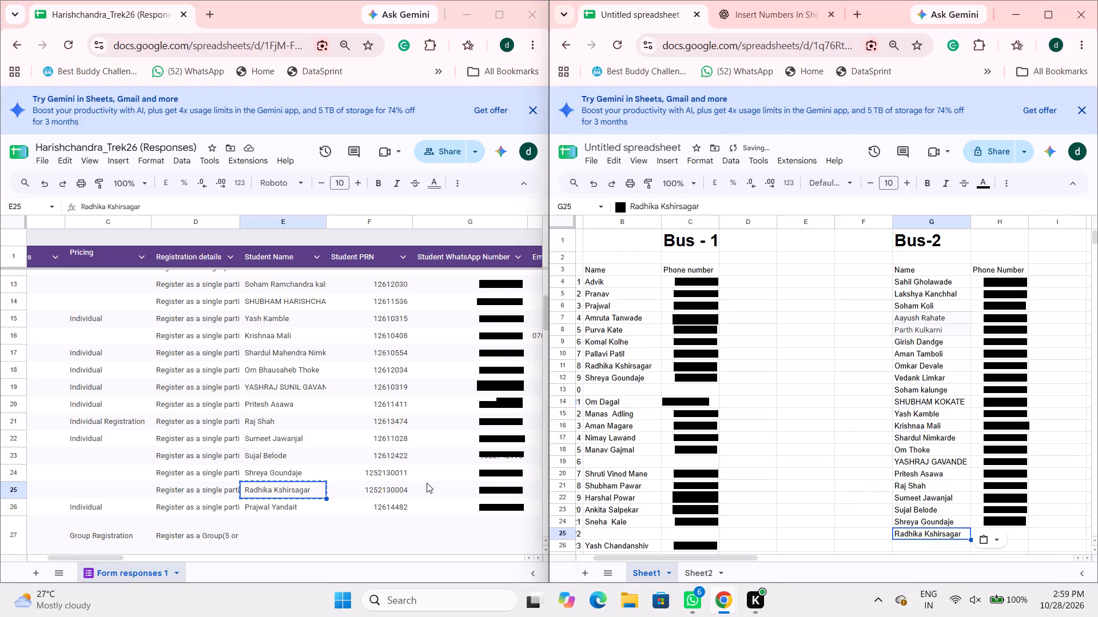
pyautogui.click(507, 493)
pyautogui.hotkey('ctrl', 'c')
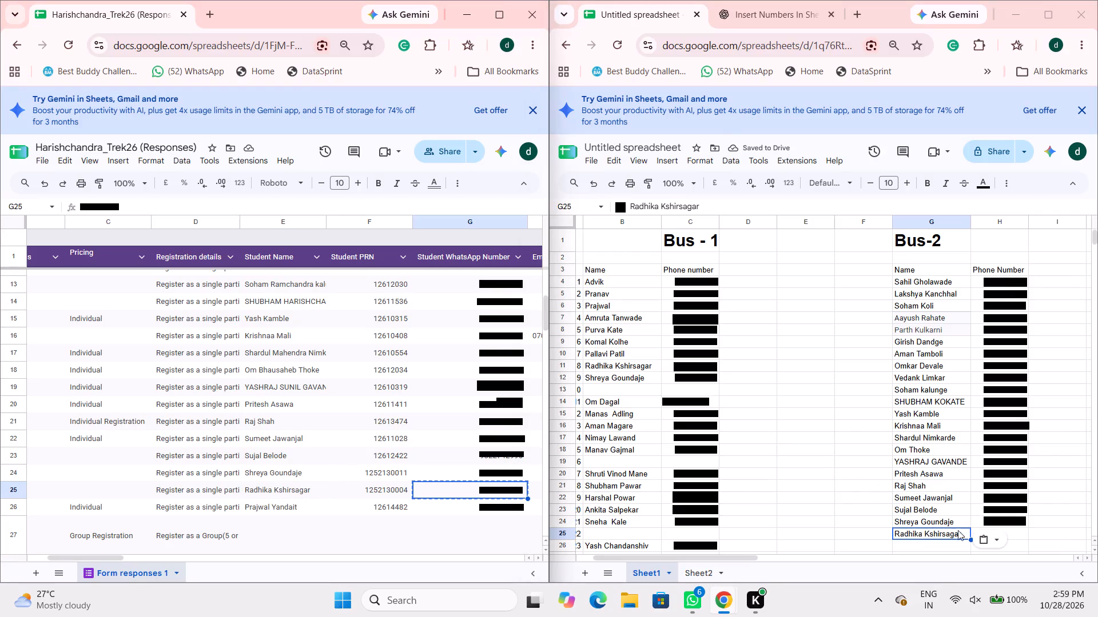
pyautogui.click(1019, 533)
pyautogui.hotkey('ctrl', 'v')
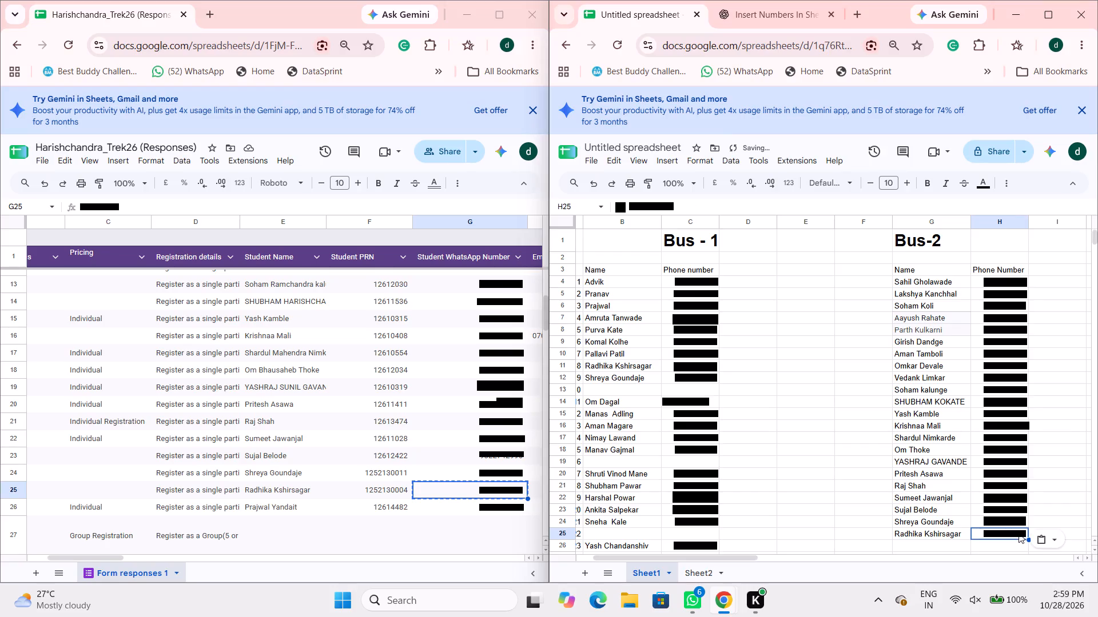
# Copy the student name and WhatsApp number from response row 26 into cells G26 and H26.
pyautogui.click(266, 515)
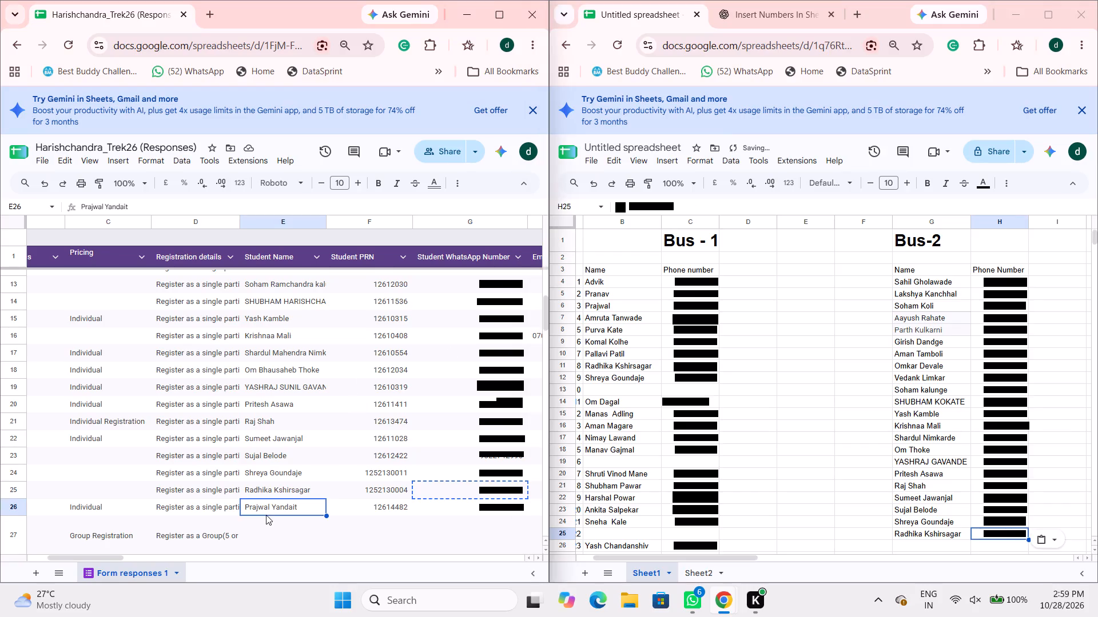
pyautogui.hotkey('ctrl', 'c')
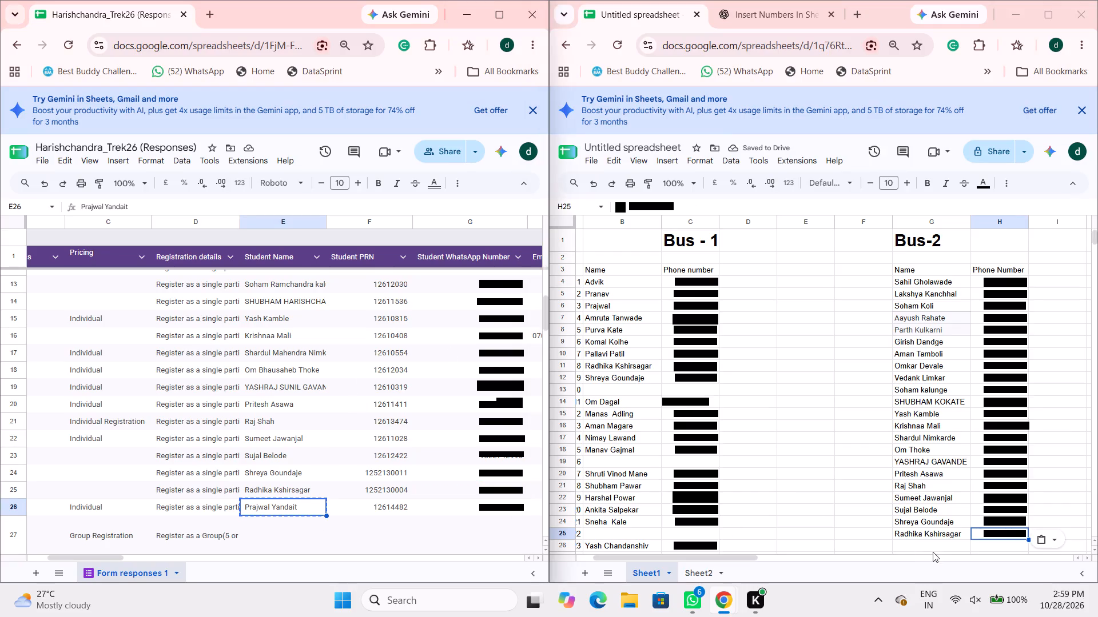
pyautogui.click(925, 546)
pyautogui.hotkey('ctrl', 'v')
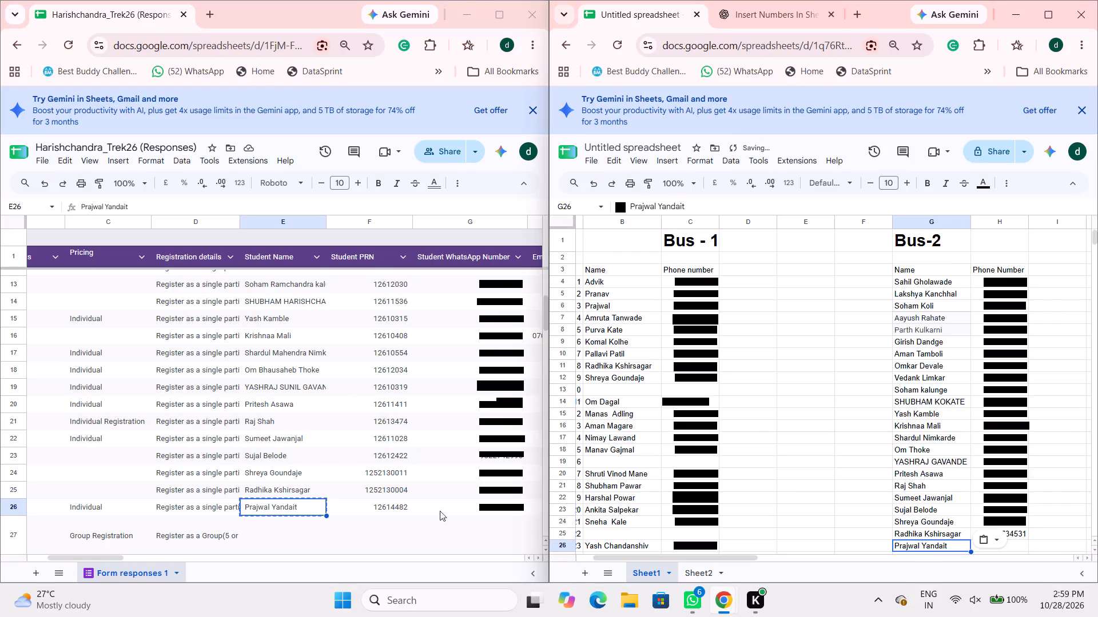
pyautogui.click(513, 506)
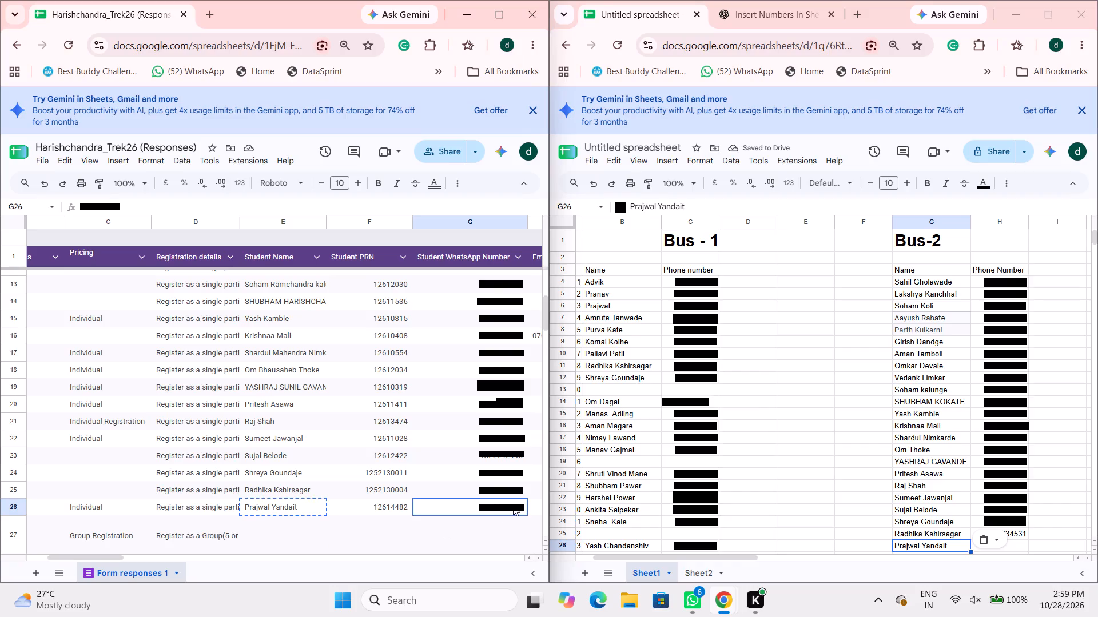
pyautogui.hotkey('ctrl', 'c')
pyautogui.click(1012, 542)
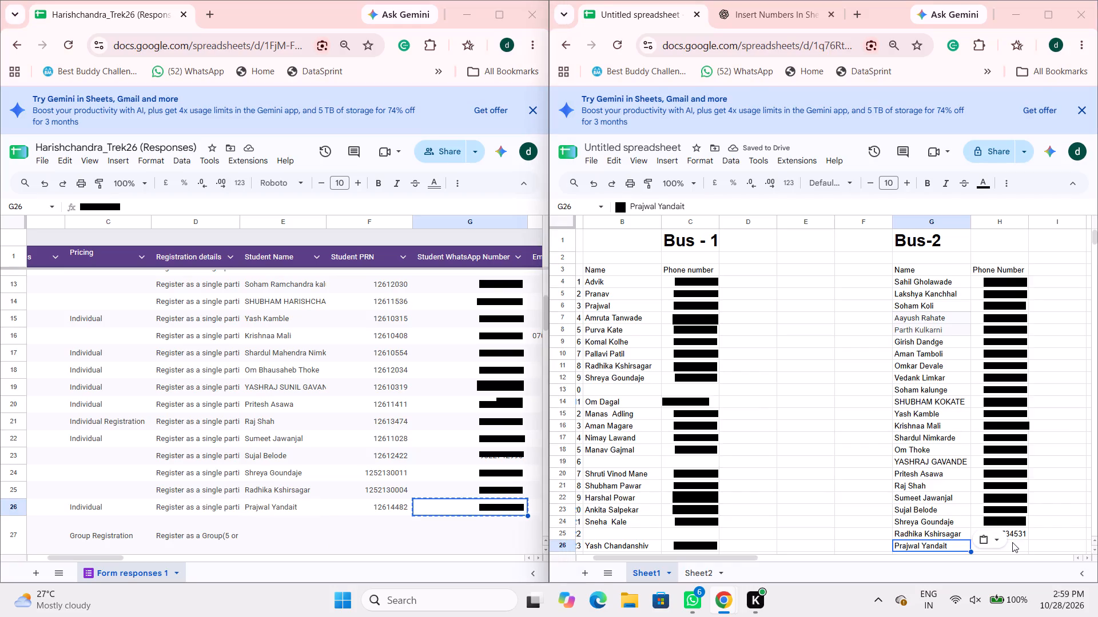
pyautogui.hotkey('ctrl', 'v')
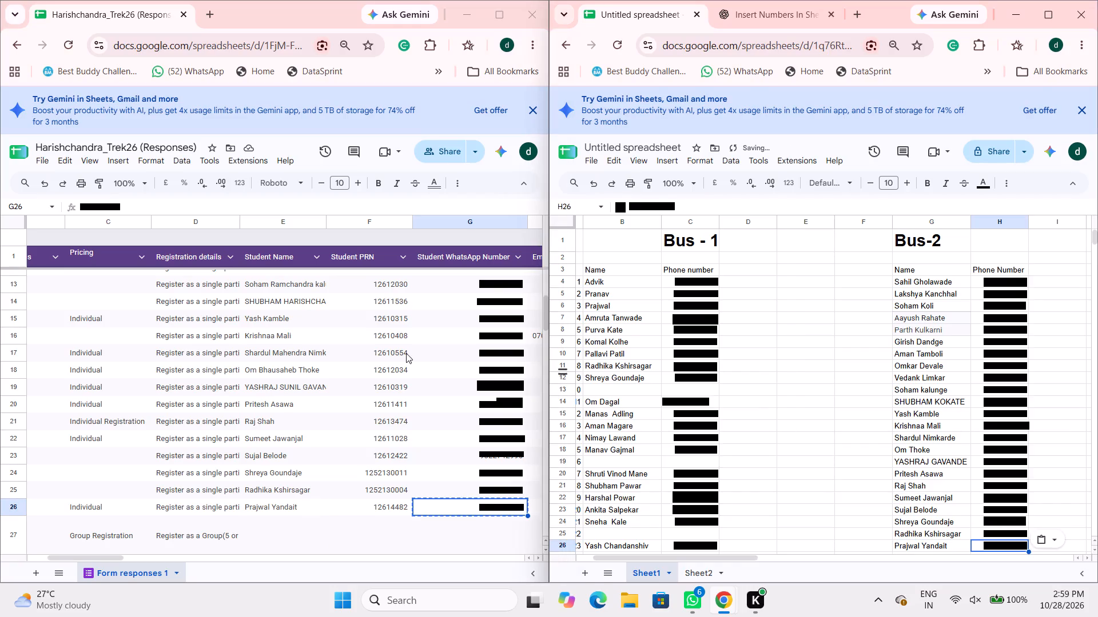
# Copy the student name from response row 28 into cell G27 and remove the middle name, leaving first name and surname.
pyautogui.scroll(-2, 406, 353)
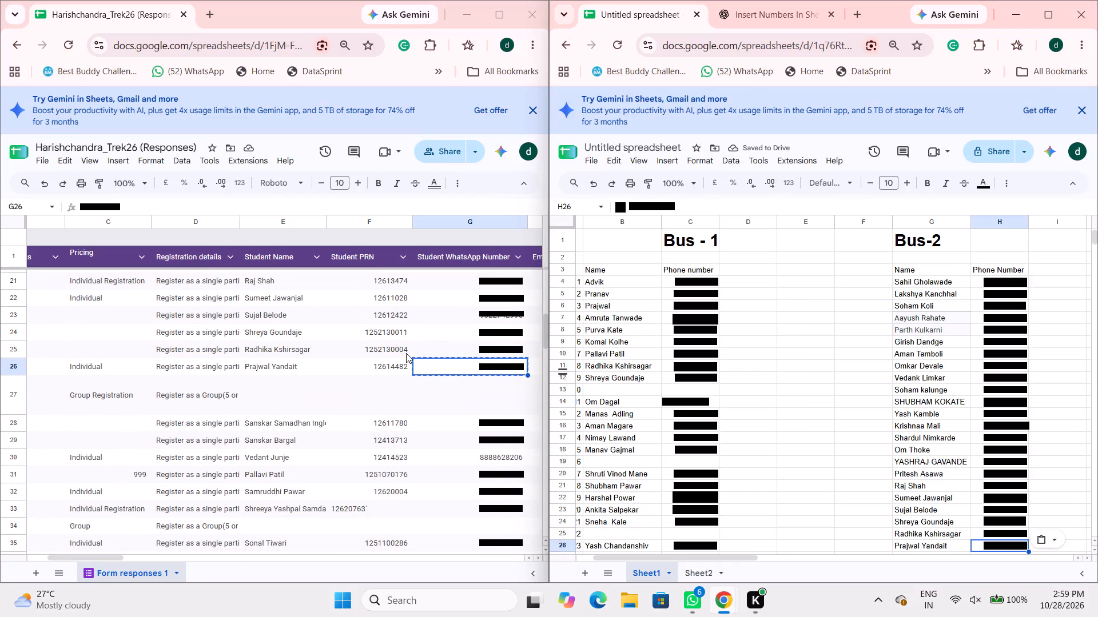
pyautogui.click(302, 429)
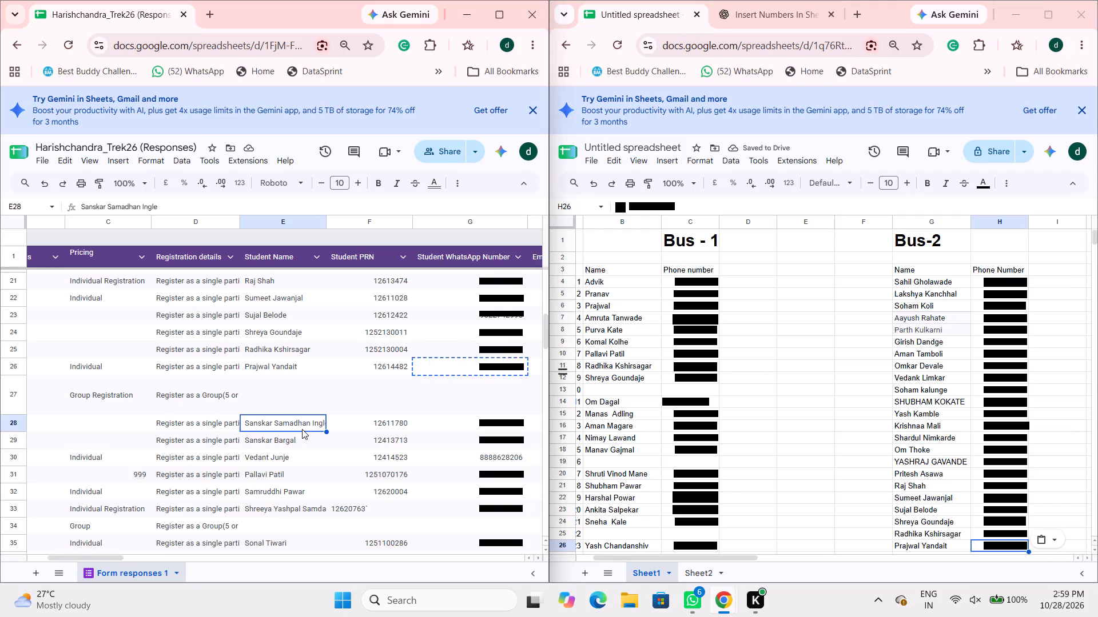
pyautogui.hotkey('ctrl', 'c')
pyautogui.scroll(-2, 926, 430)
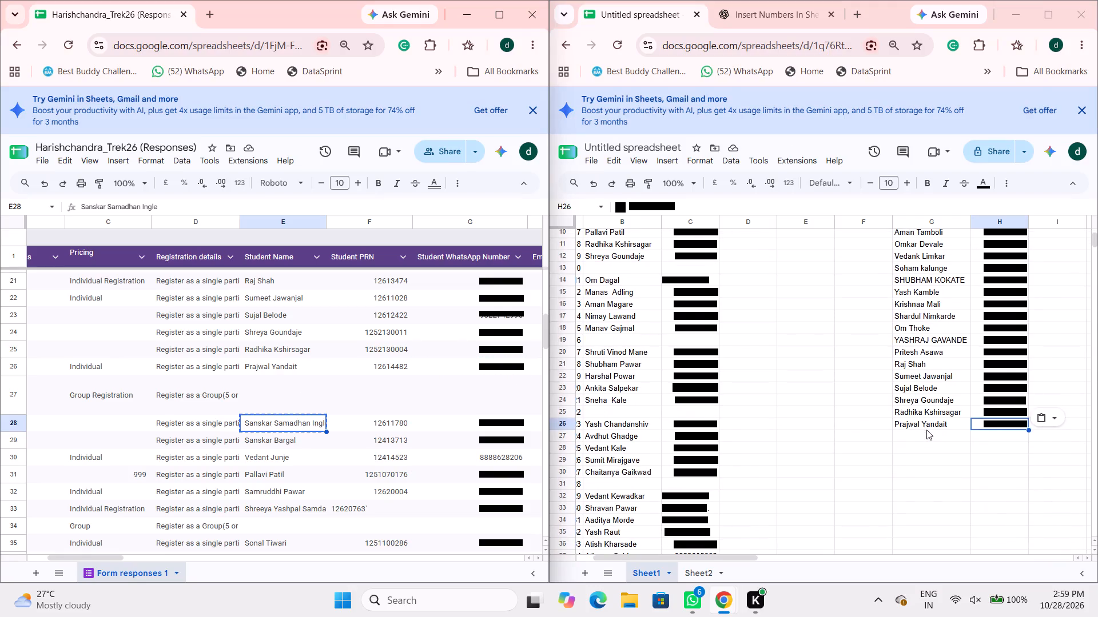
pyautogui.click(918, 435)
pyautogui.hotkey('ctrl', 'v')
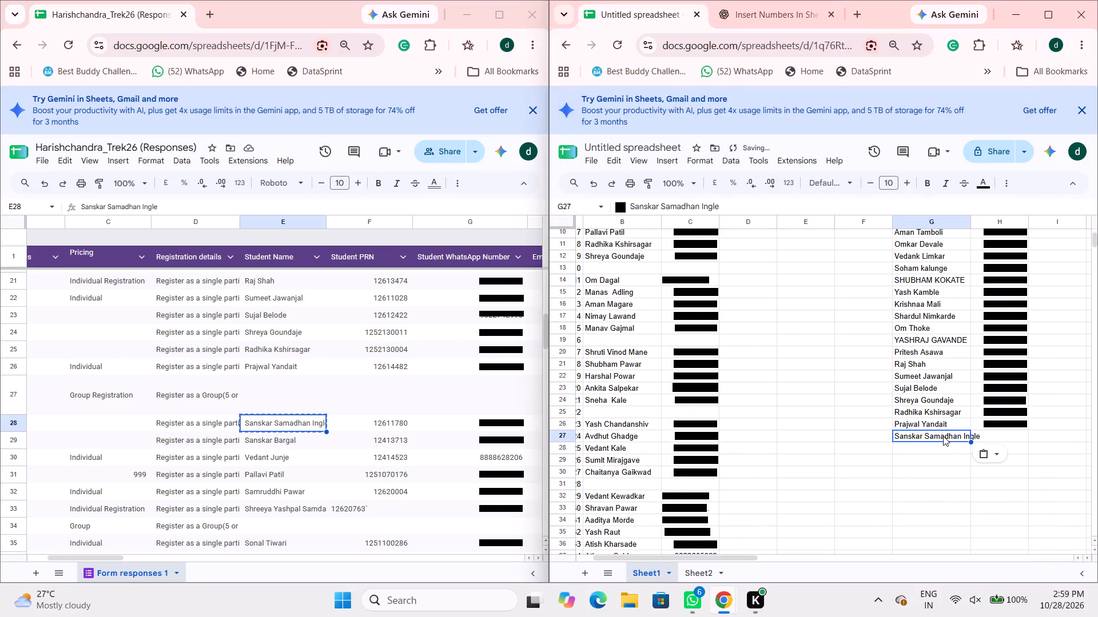
pyautogui.tripleClick(943, 436)
pyautogui.click(943, 436)
pyautogui.click(943, 436)
pyautogui.click(943, 436)
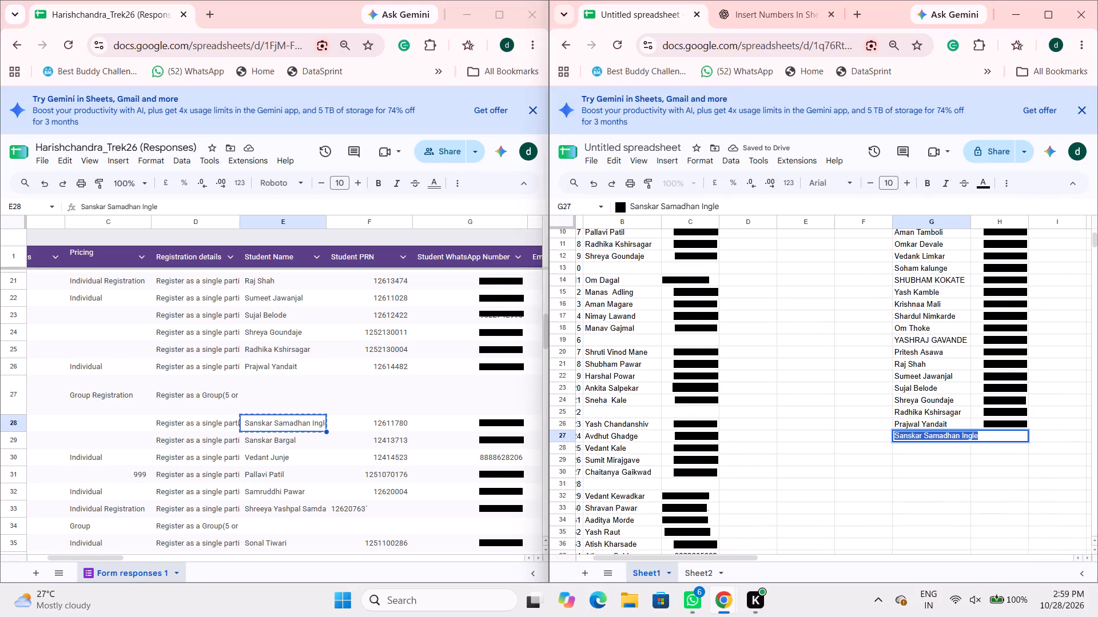
pyautogui.click(969, 434)
pyautogui.doubleClick(938, 434)
pyautogui.press('BackSpace')
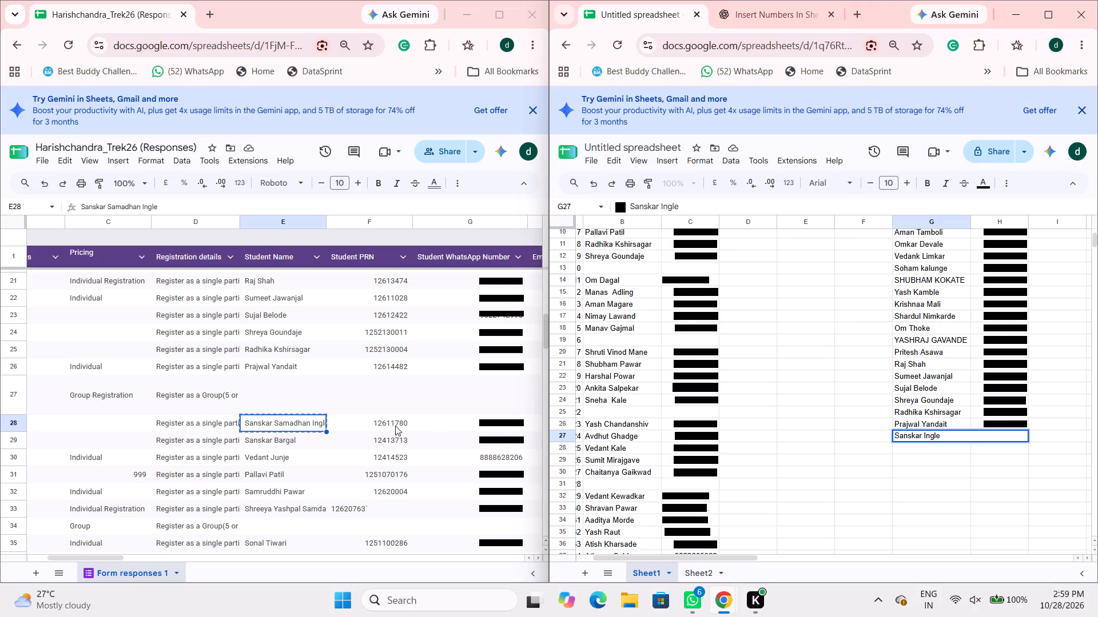
# Copy the WhatsApp number from response row 28 into cell H27, undoing any accidental overwrite in the responses sheet.
pyautogui.click(501, 422)
pyautogui.hotkey('ctrl', 'v')
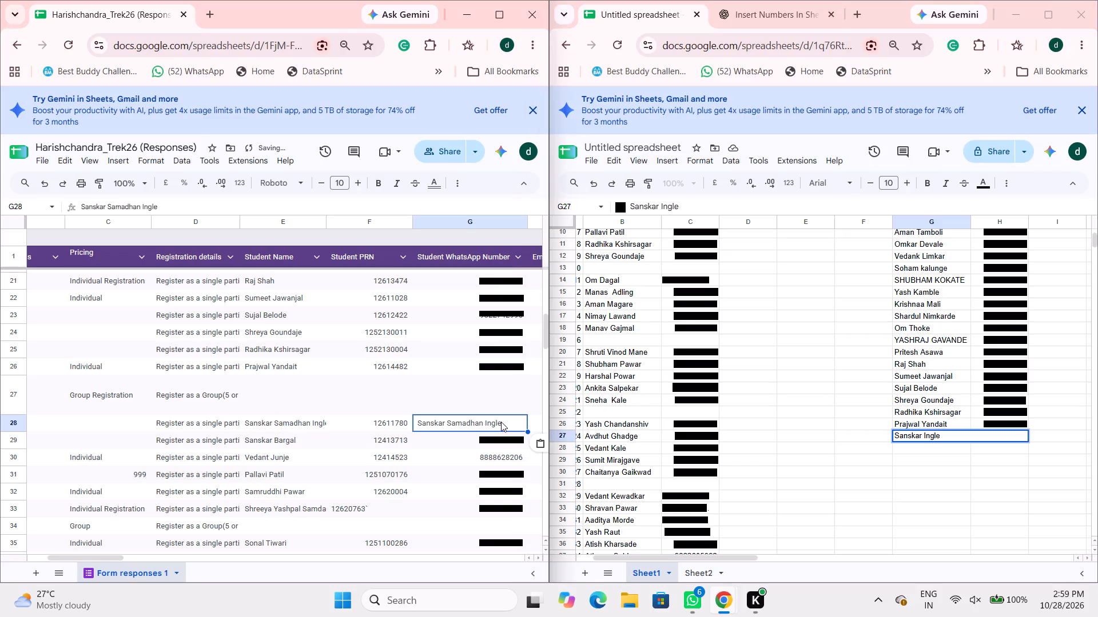
pyautogui.hotkey('ctrl', 'z')
pyautogui.hotkey('ctrl', 'c')
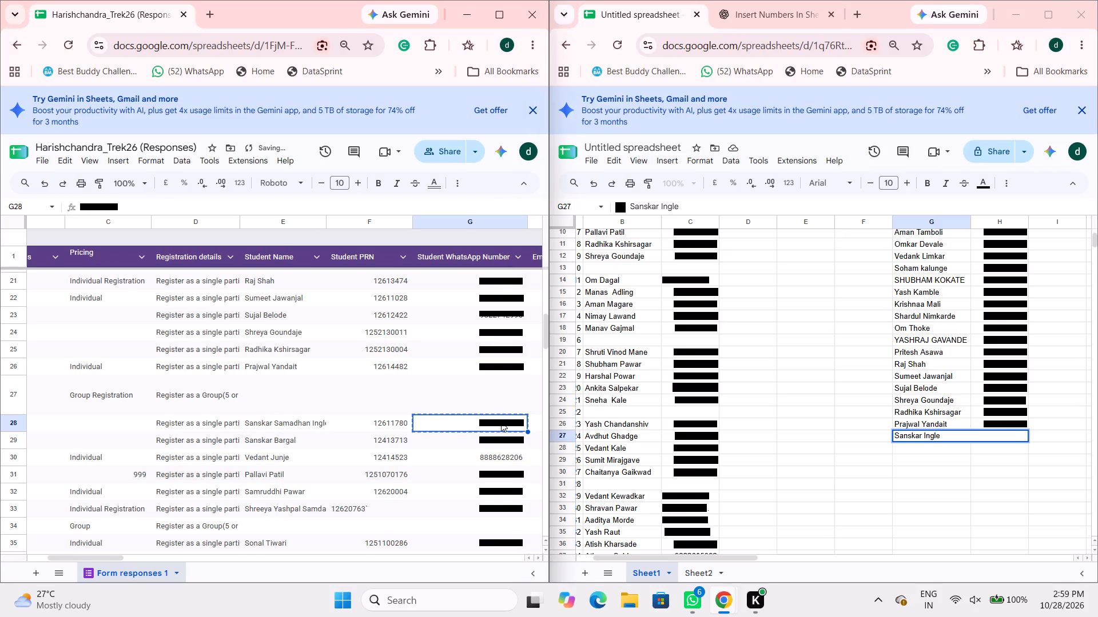
pyautogui.click(1051, 431)
pyautogui.click(1004, 432)
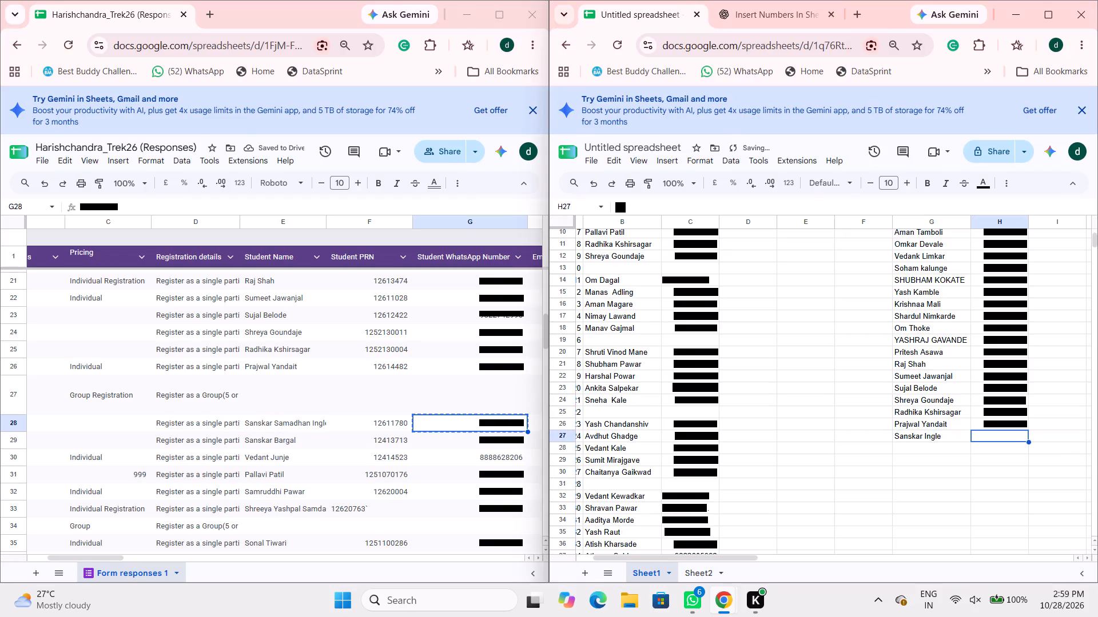
pyautogui.hotkey('ctrl', 'v')
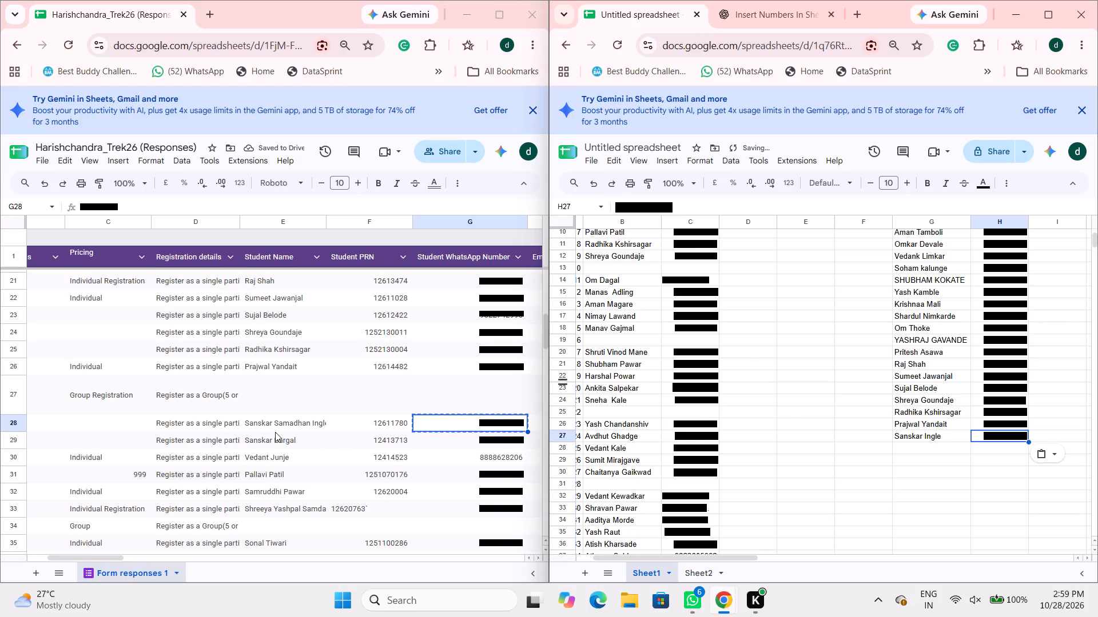
# Copy the student name and WhatsApp number from response row 29 into cells G28 and H28.
pyautogui.click(274, 442)
pyautogui.hotkey('ctrl', 'c')
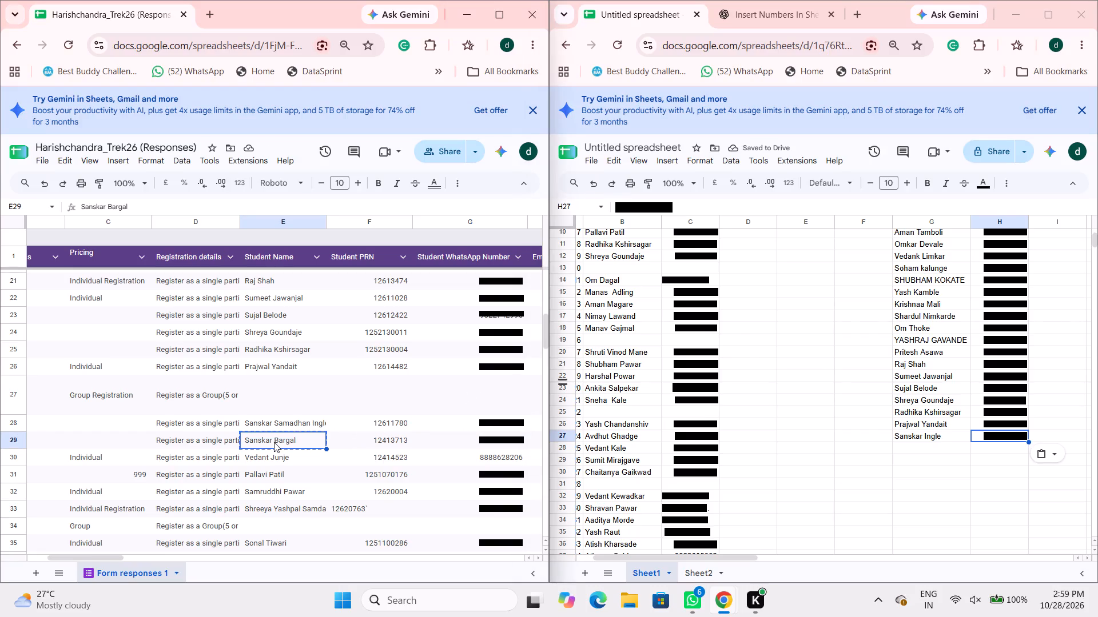
pyautogui.click(920, 448)
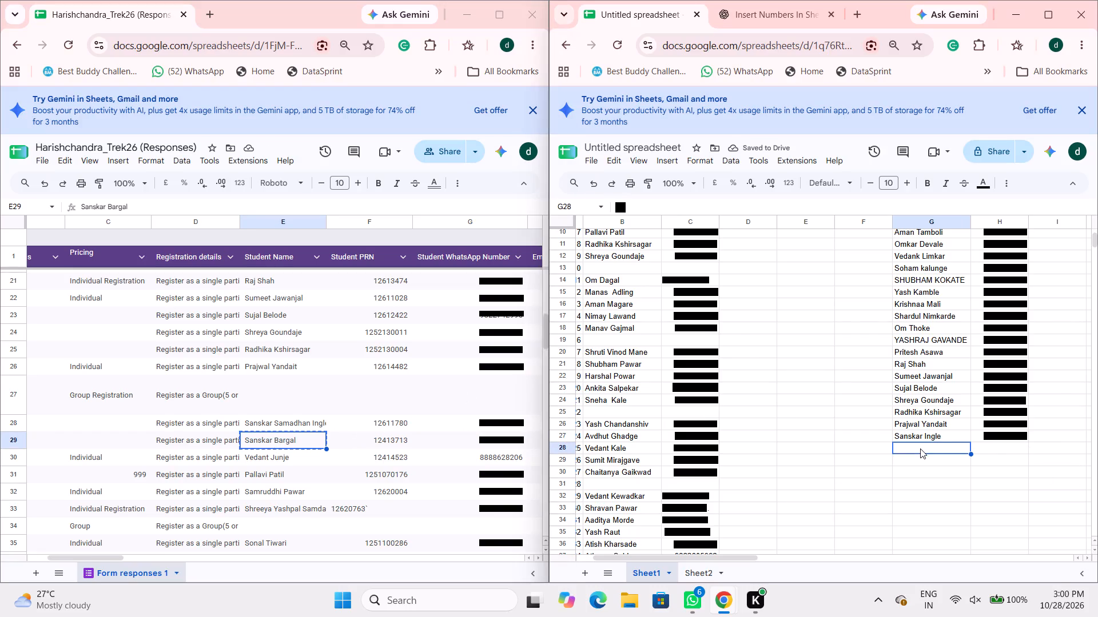
pyautogui.hotkey('ctrl', 'v')
pyautogui.click(501, 443)
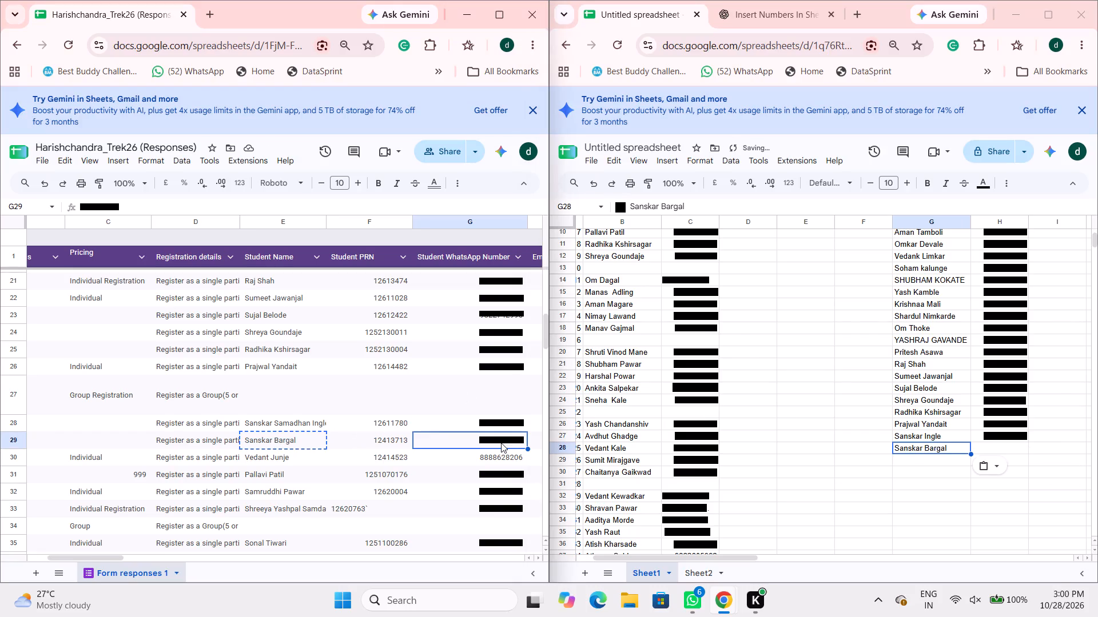
pyautogui.hotkey('ctrl', 'c')
pyautogui.click(1005, 450)
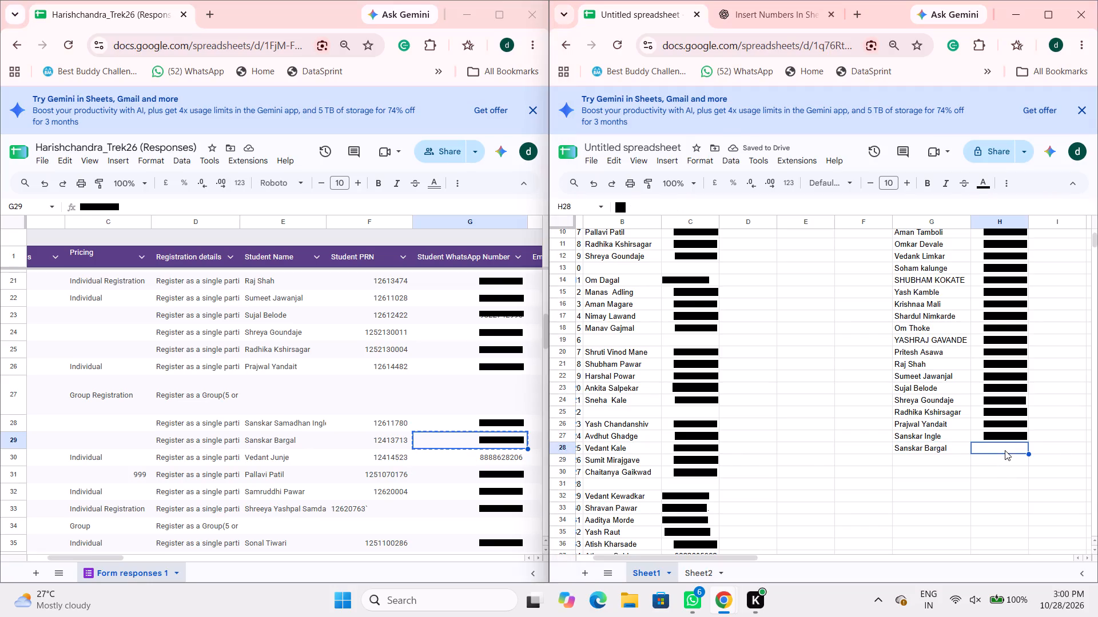
pyautogui.hotkey('ctrl', 'v')
# Copy the student name and WhatsApp number from response row 30 into cells G29 and H29.
pyautogui.click(917, 463)
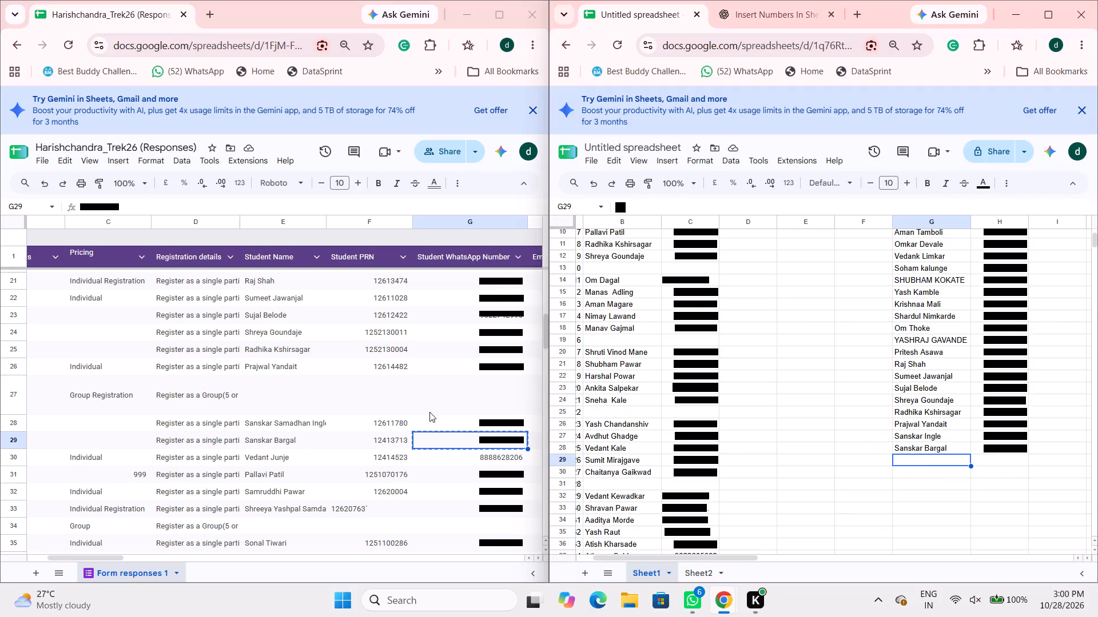
pyautogui.click(290, 465)
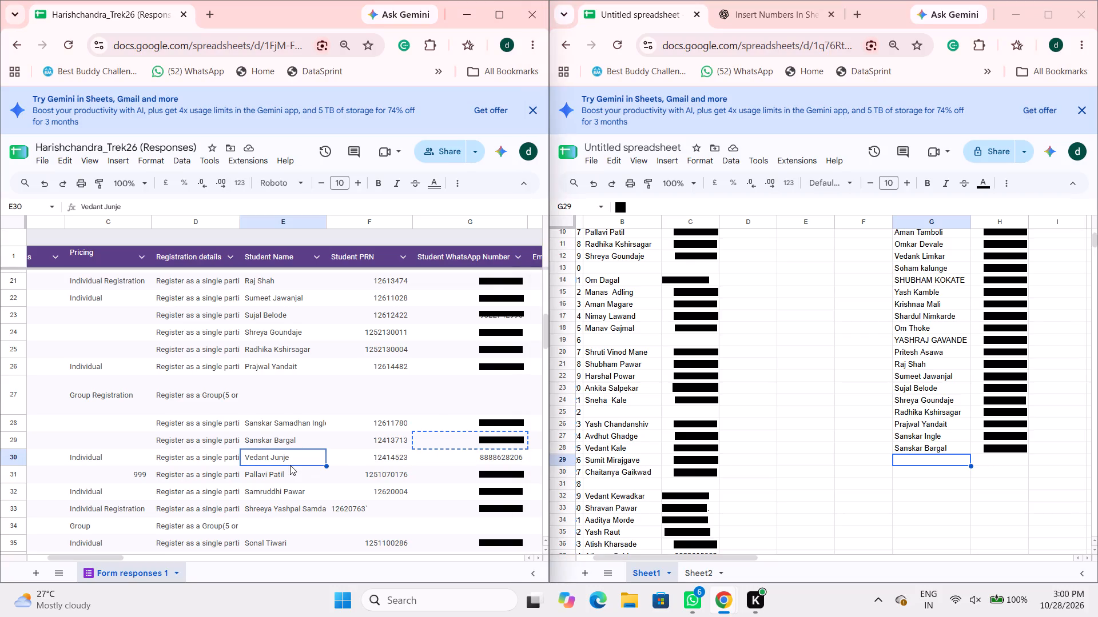
pyautogui.hotkey('ctrl', 'c')
pyautogui.click(909, 464)
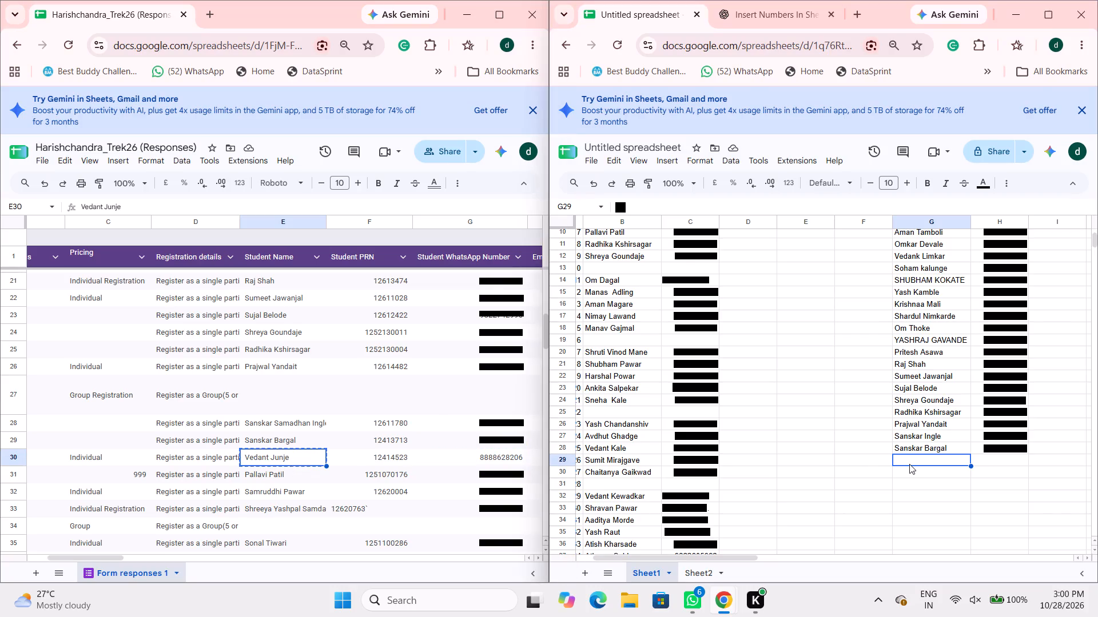
pyautogui.hotkey('ctrl', 'v')
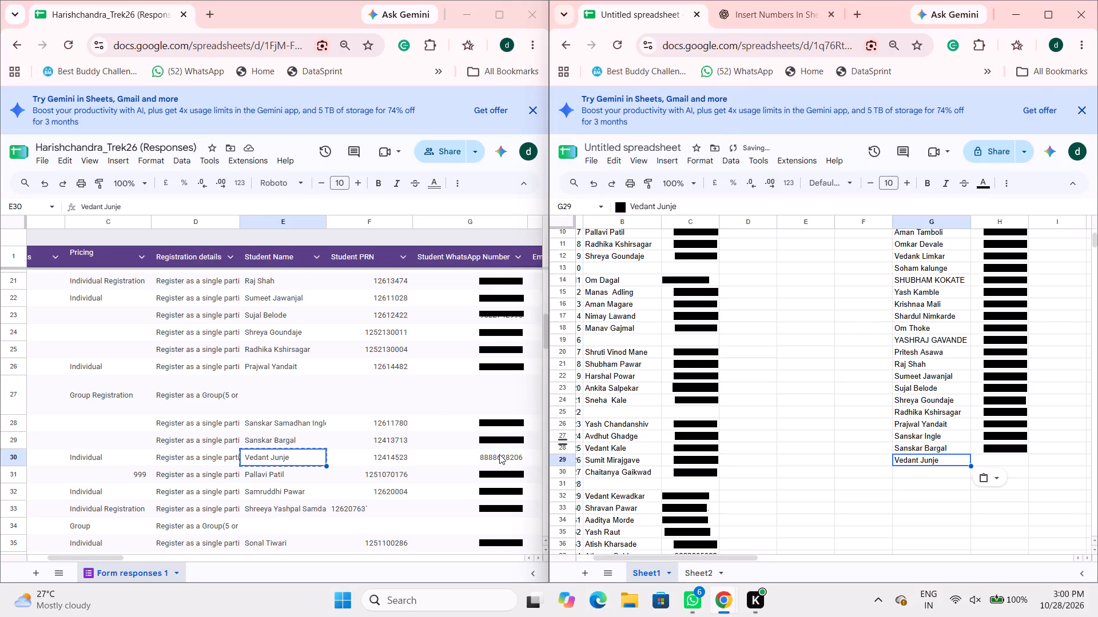
pyautogui.doubleClick(499, 454)
pyautogui.hotkey('ctrl', 'a')
pyautogui.hotkey('ctrl', 'c')
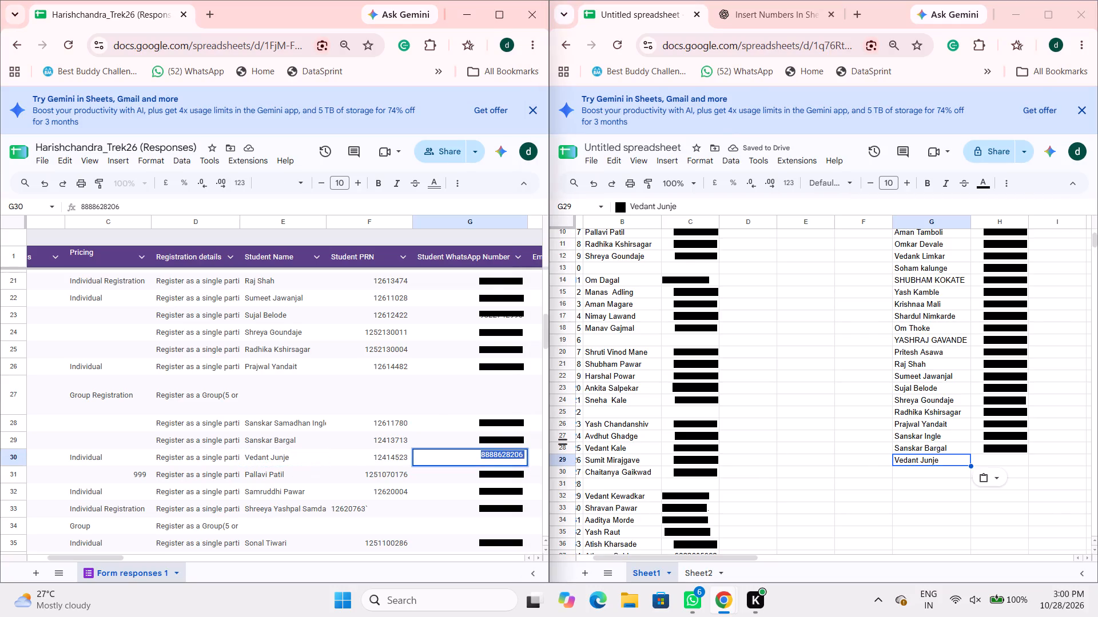
pyautogui.click(1017, 463)
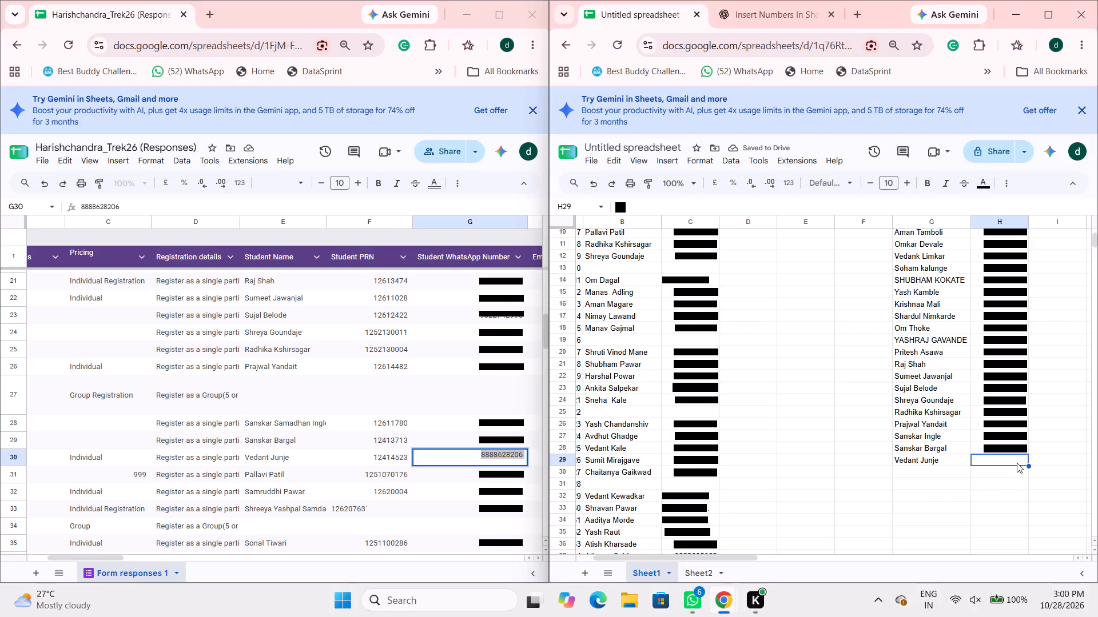
pyautogui.hotkey('ctrl', 'v')
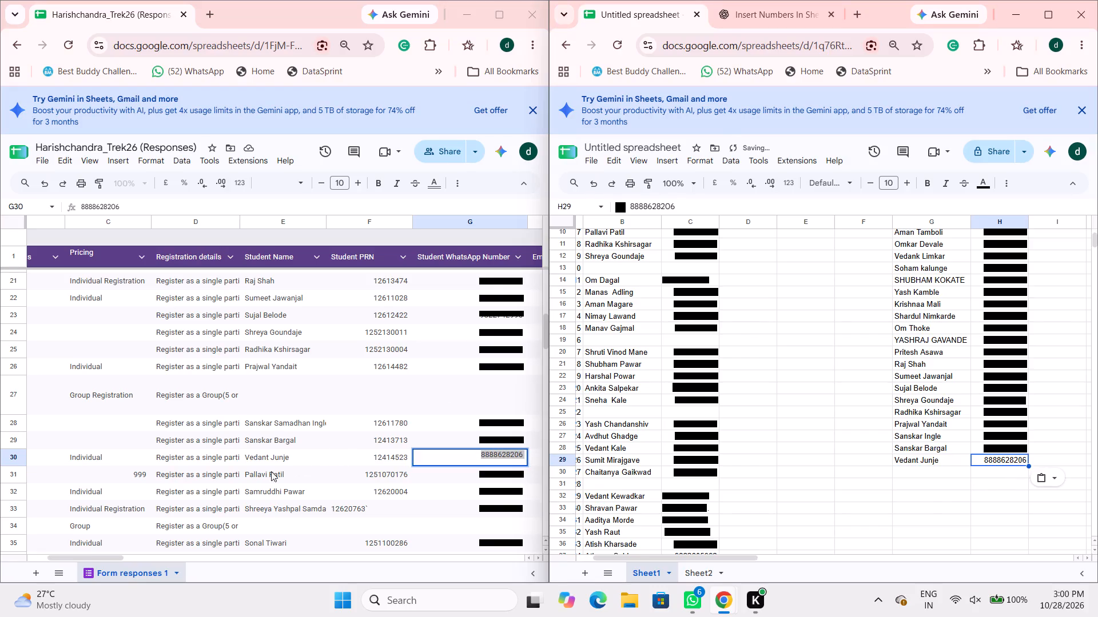
# Select the student name in response row 31 and check the existing bus passenger lists for that student.
pyautogui.click(268, 476)
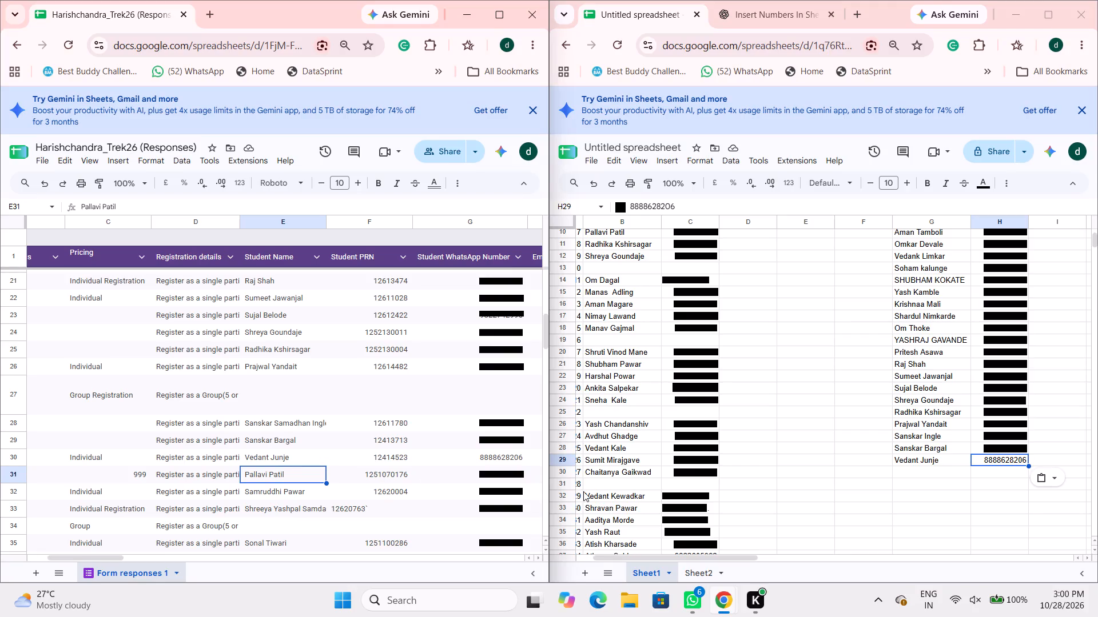
pyautogui.scroll(1, 735, 432)
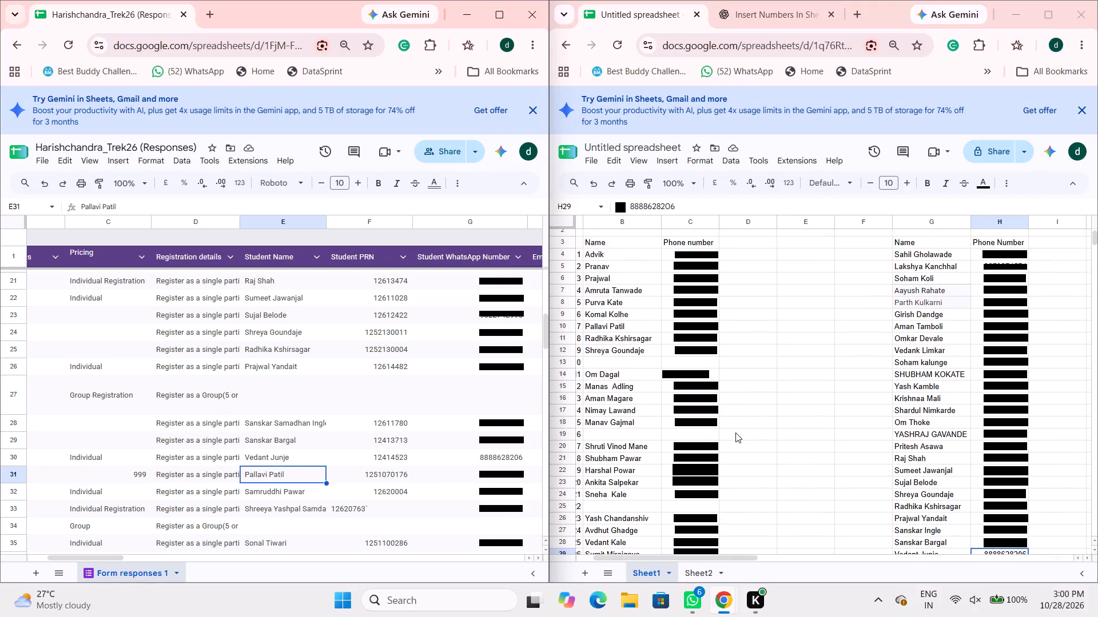
pyautogui.scroll(1, 735, 432)
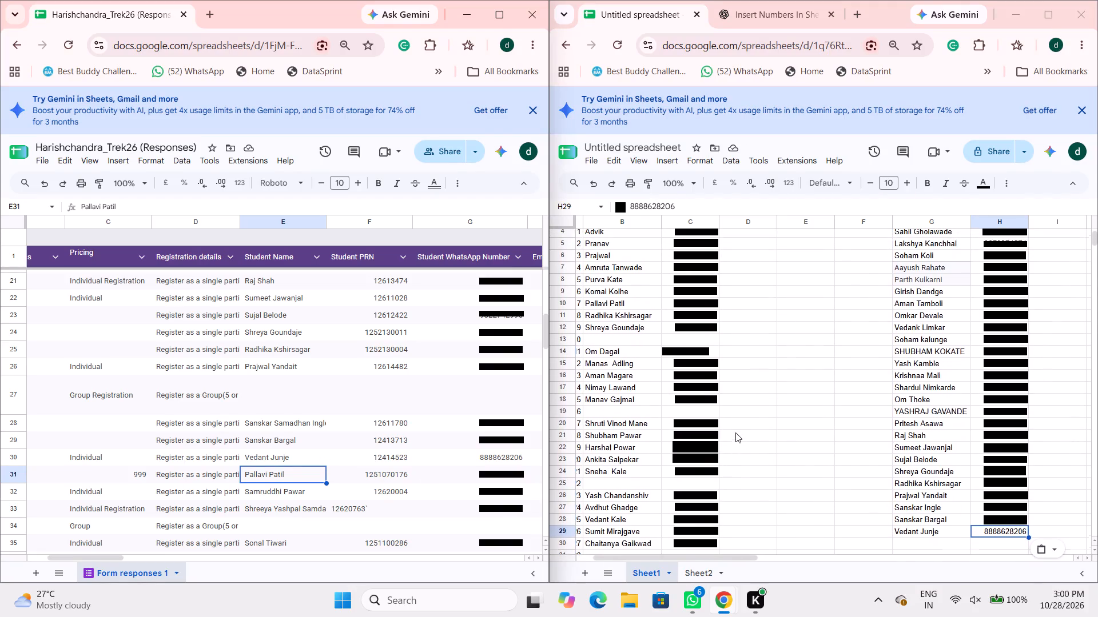
# Compare the student names from response row 31 onward with the Bus - 1 and Bus-2 passenger lists.
pyautogui.scroll(2, 735, 432)
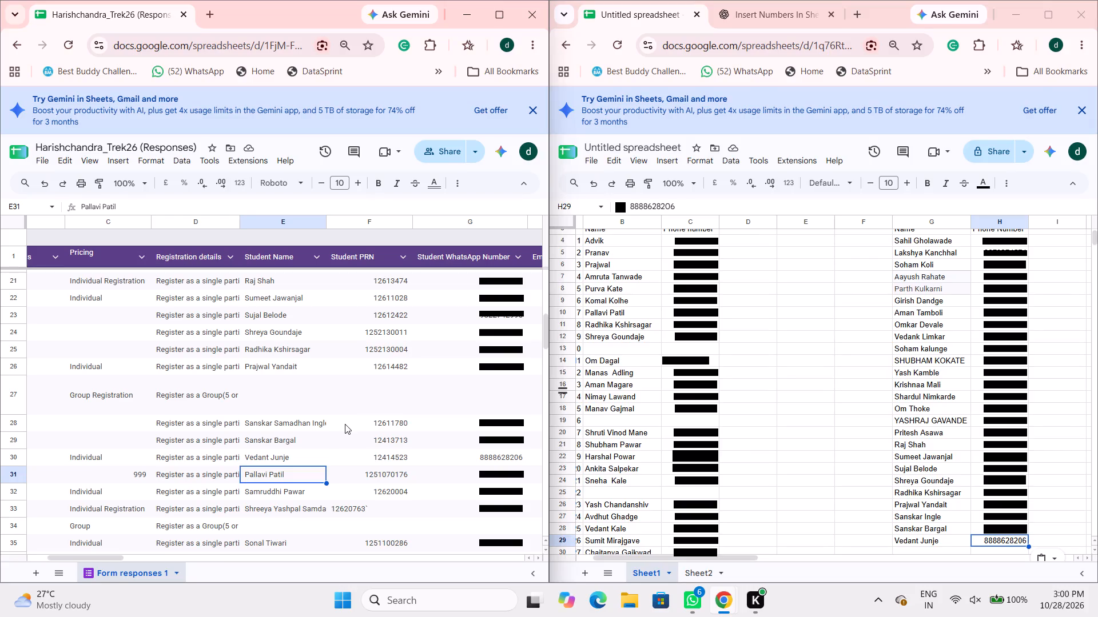
pyautogui.hscroll(1, 314, 465)
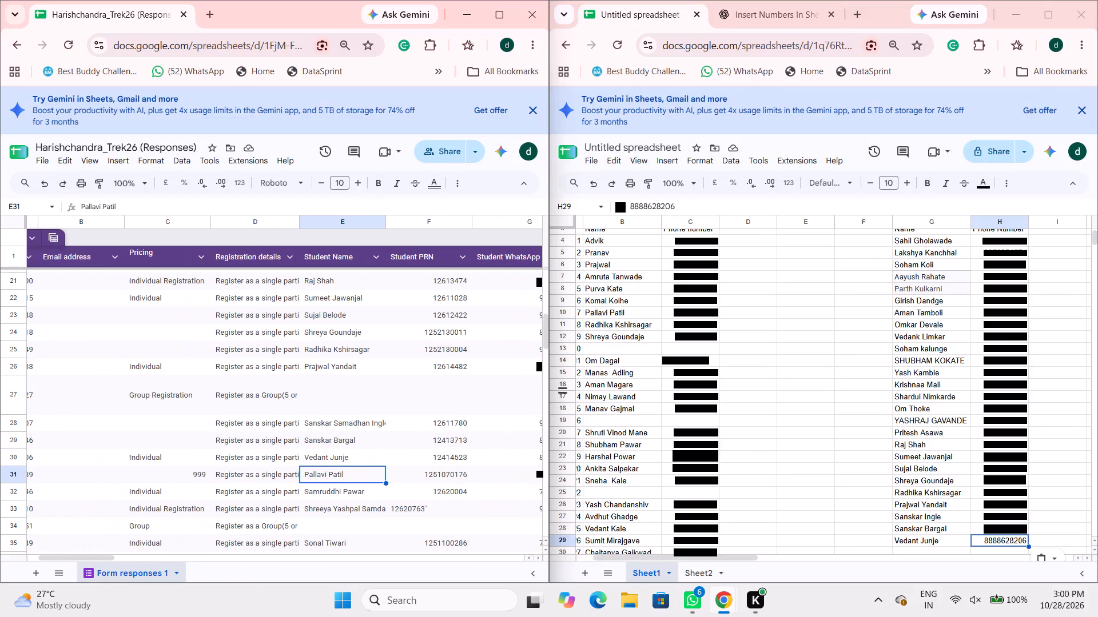
pyautogui.hscroll(1, 314, 465)
pyautogui.scroll(-1, 314, 465)
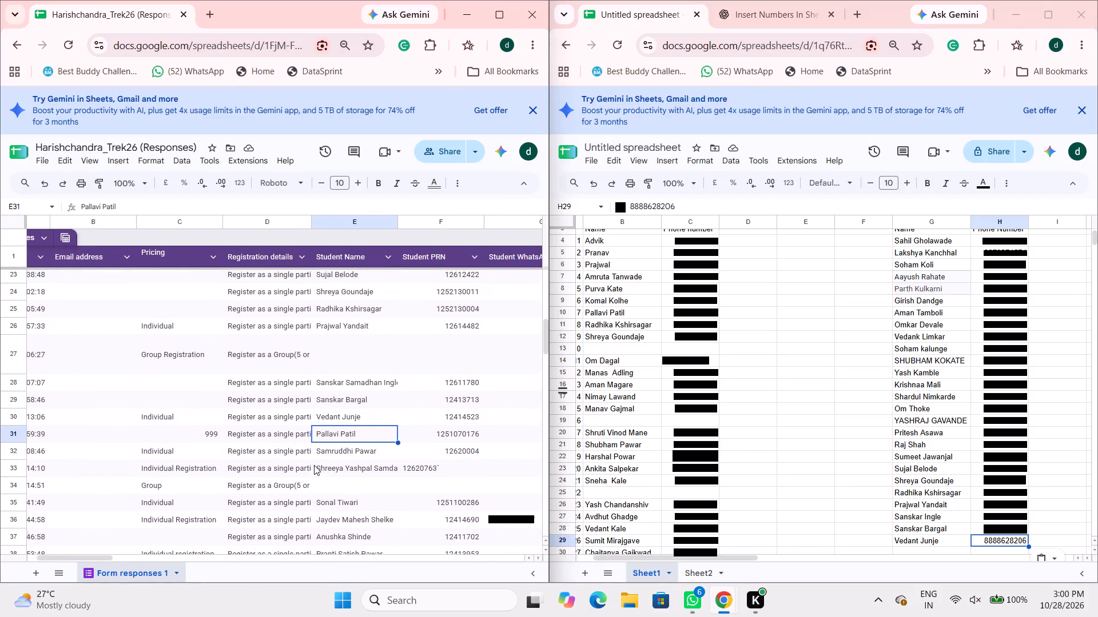
pyautogui.scroll(-1, 314, 465)
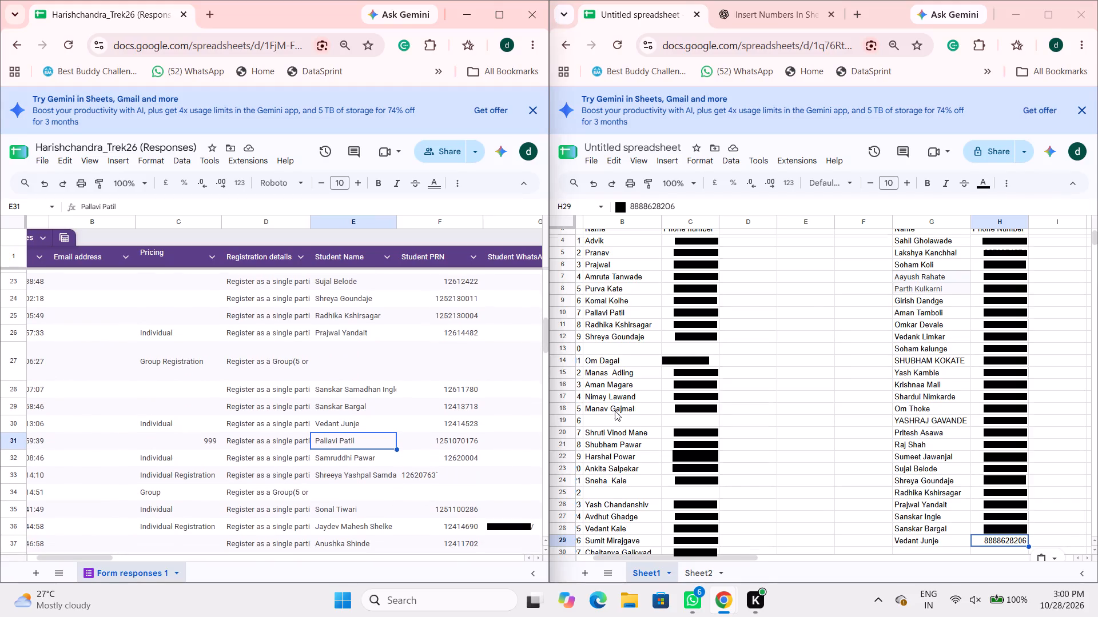
pyautogui.scroll(1, 615, 411)
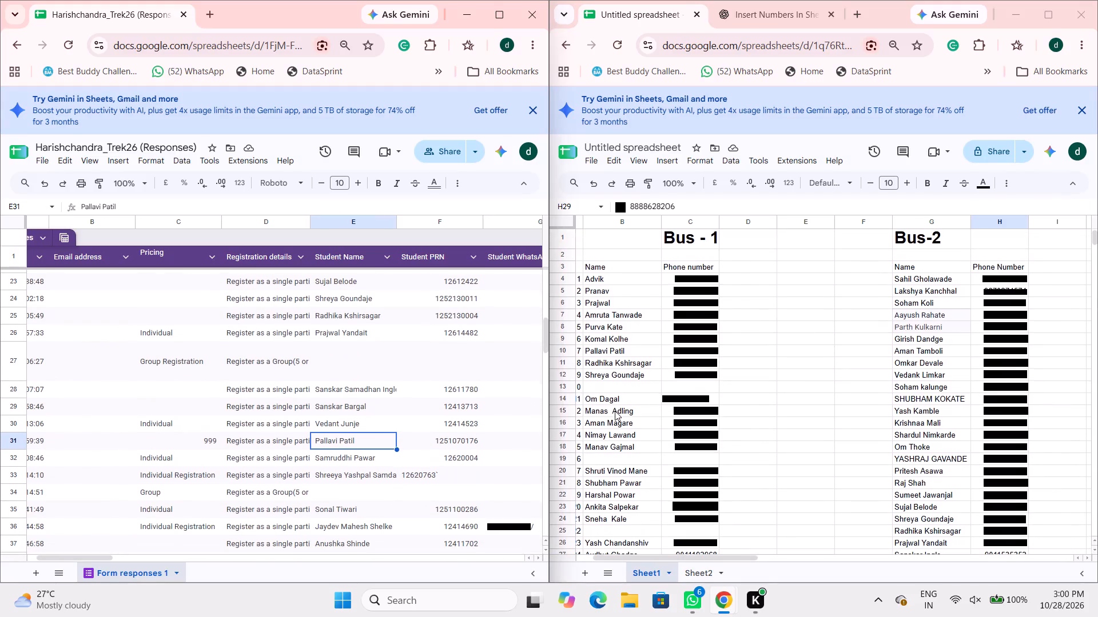
pyautogui.scroll(1, 615, 411)
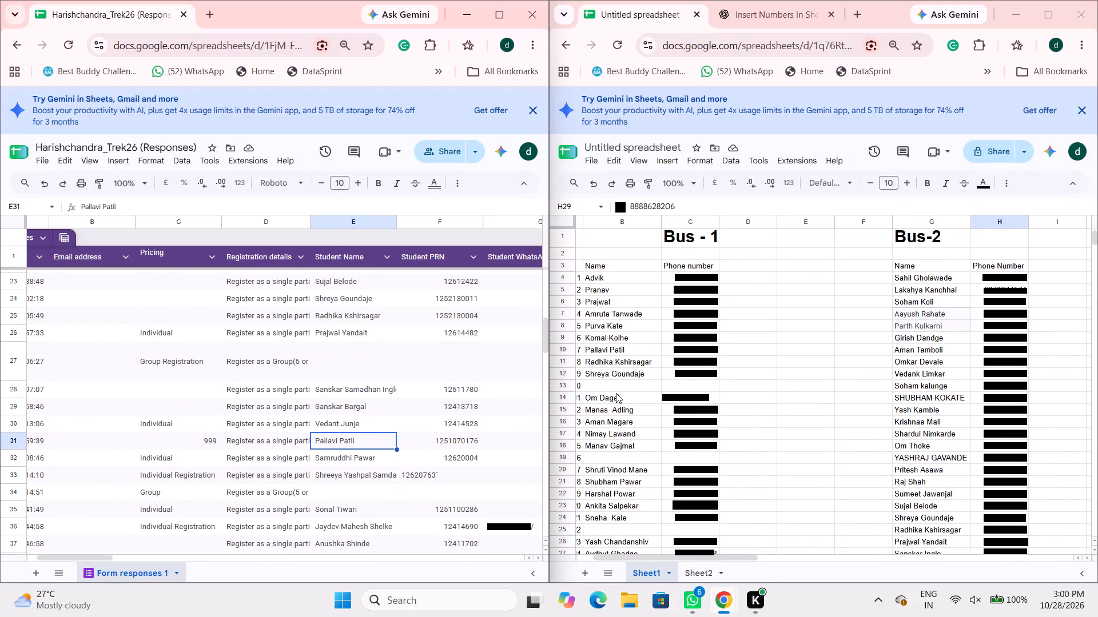
# Select the student name in response row 32 for checking against the bus passenger lists.
pyautogui.click(333, 461)
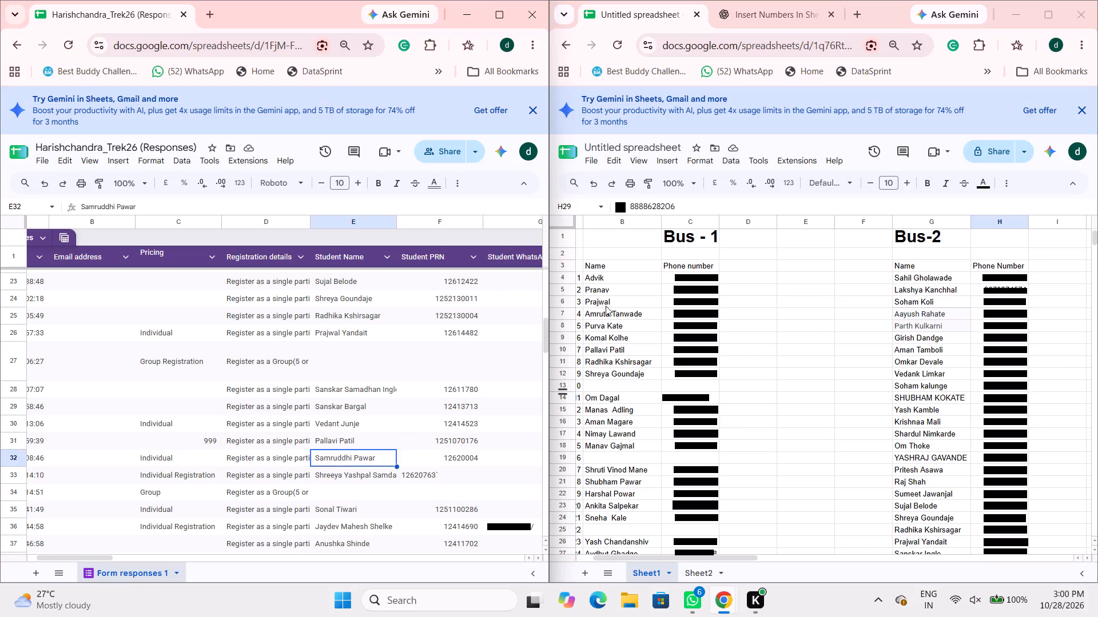
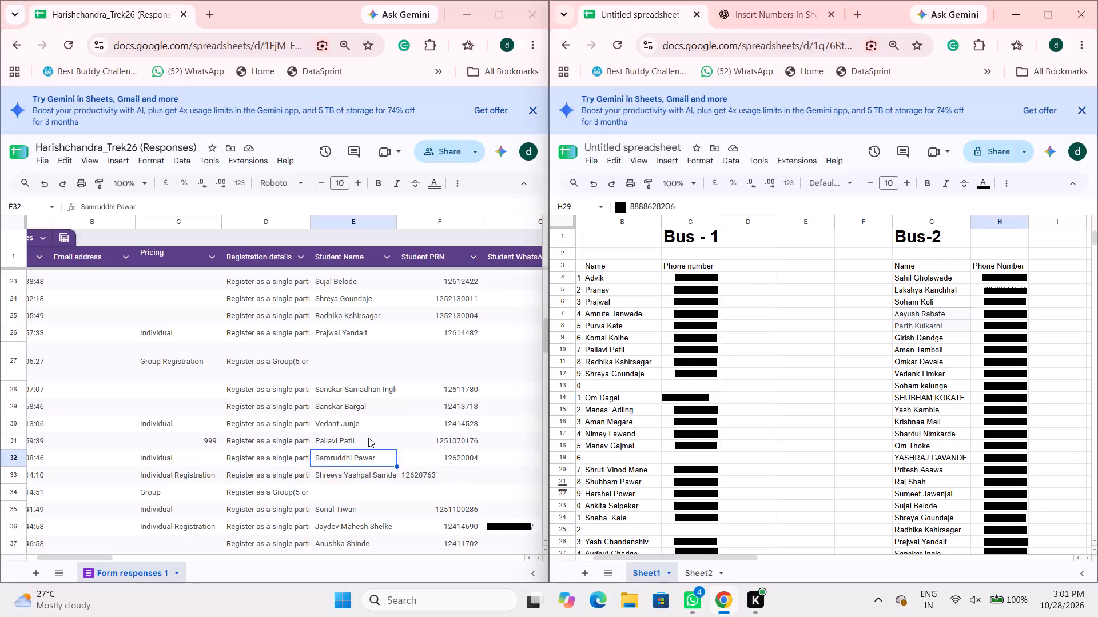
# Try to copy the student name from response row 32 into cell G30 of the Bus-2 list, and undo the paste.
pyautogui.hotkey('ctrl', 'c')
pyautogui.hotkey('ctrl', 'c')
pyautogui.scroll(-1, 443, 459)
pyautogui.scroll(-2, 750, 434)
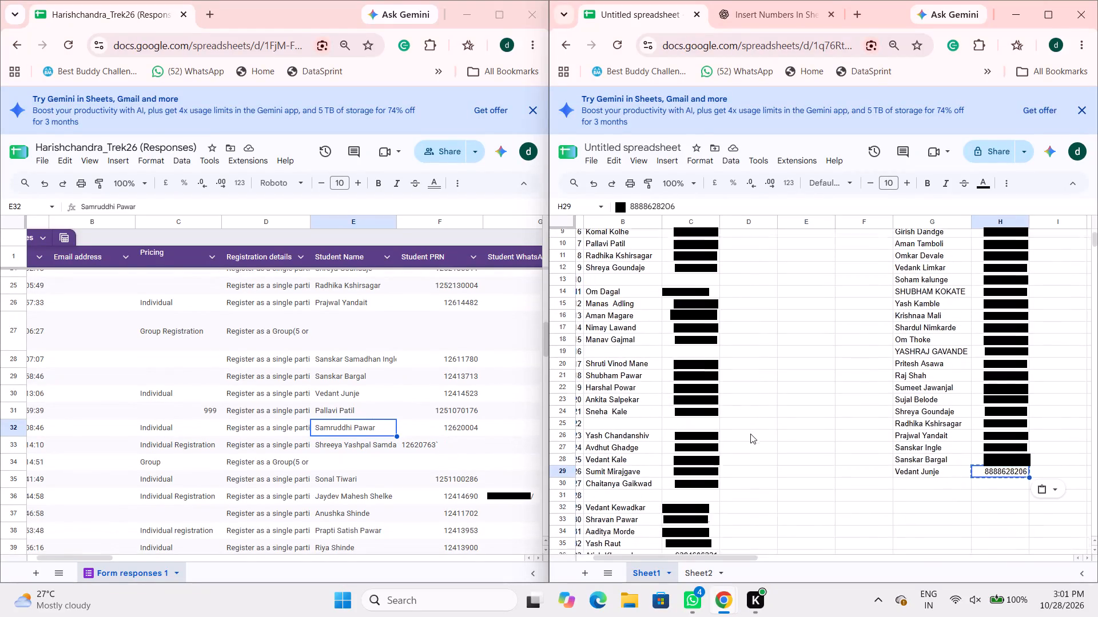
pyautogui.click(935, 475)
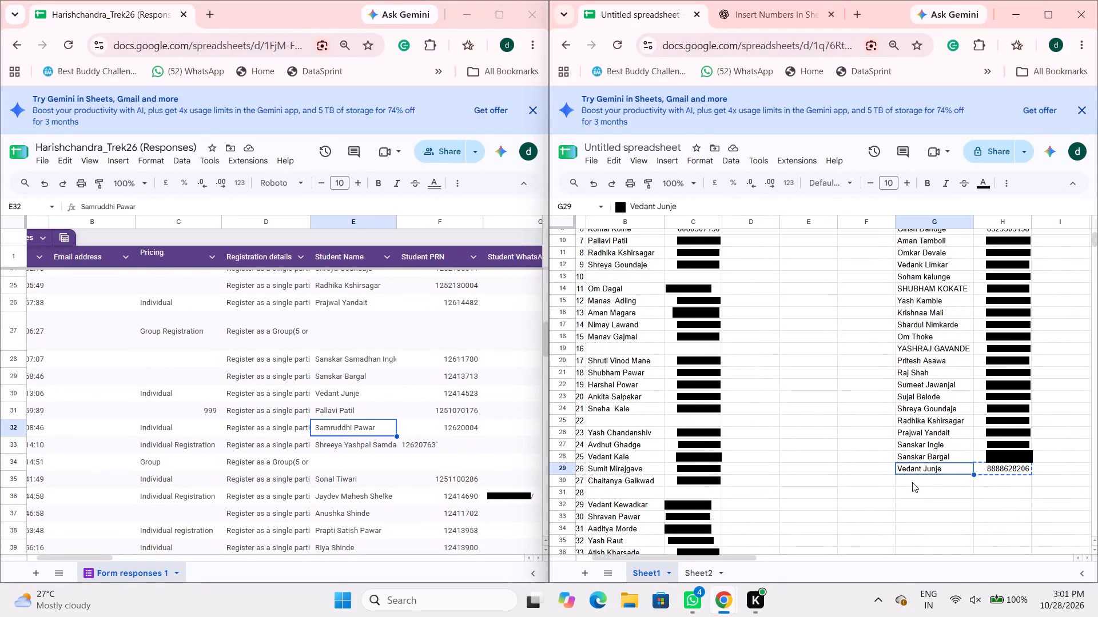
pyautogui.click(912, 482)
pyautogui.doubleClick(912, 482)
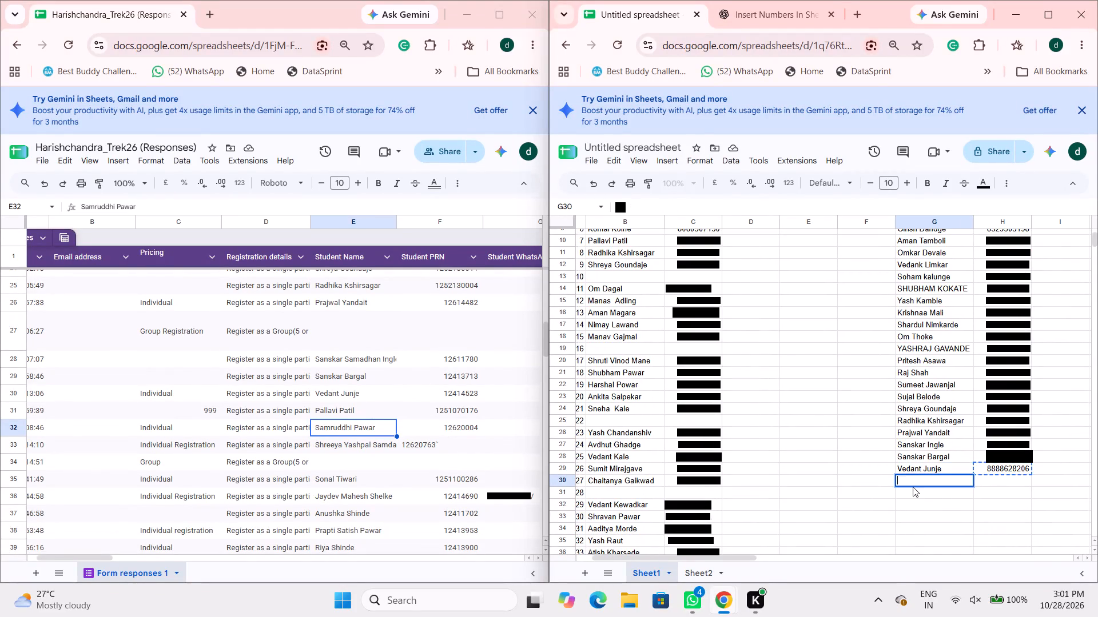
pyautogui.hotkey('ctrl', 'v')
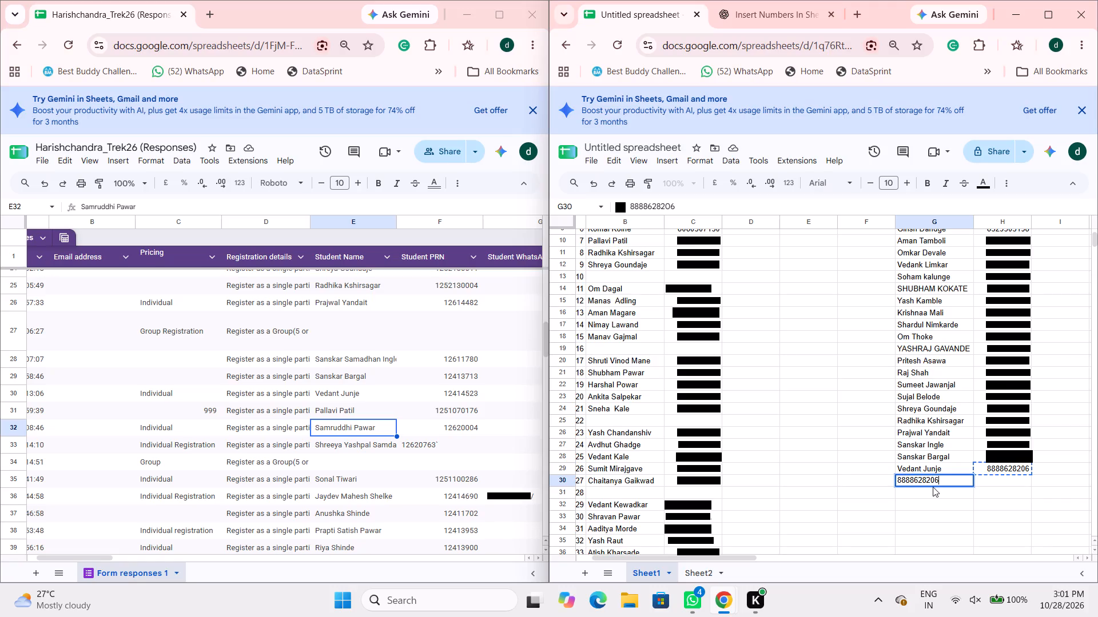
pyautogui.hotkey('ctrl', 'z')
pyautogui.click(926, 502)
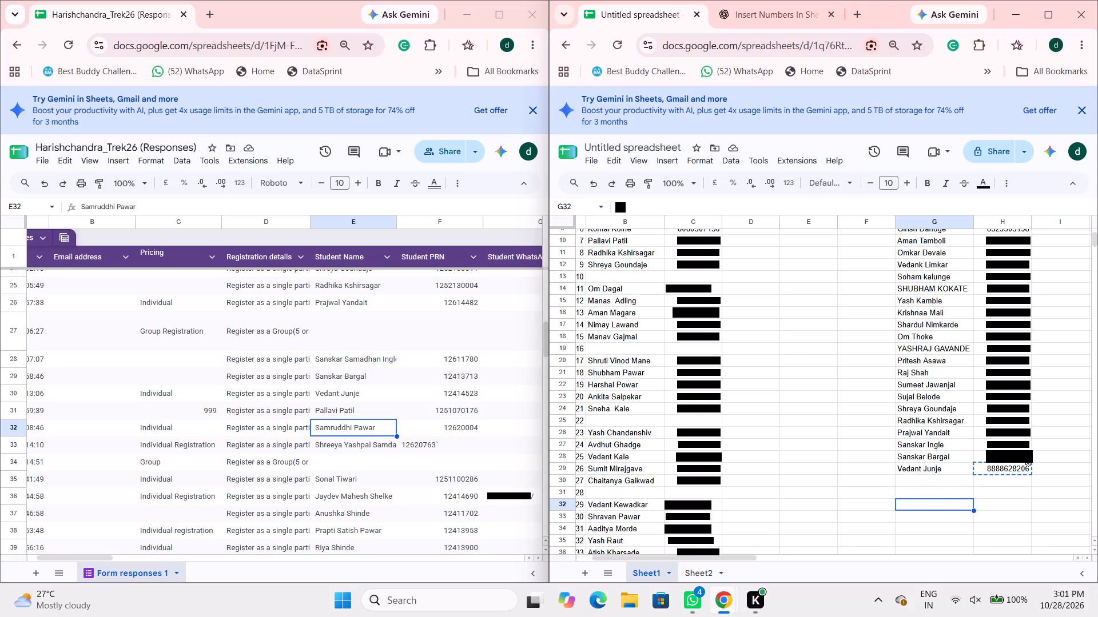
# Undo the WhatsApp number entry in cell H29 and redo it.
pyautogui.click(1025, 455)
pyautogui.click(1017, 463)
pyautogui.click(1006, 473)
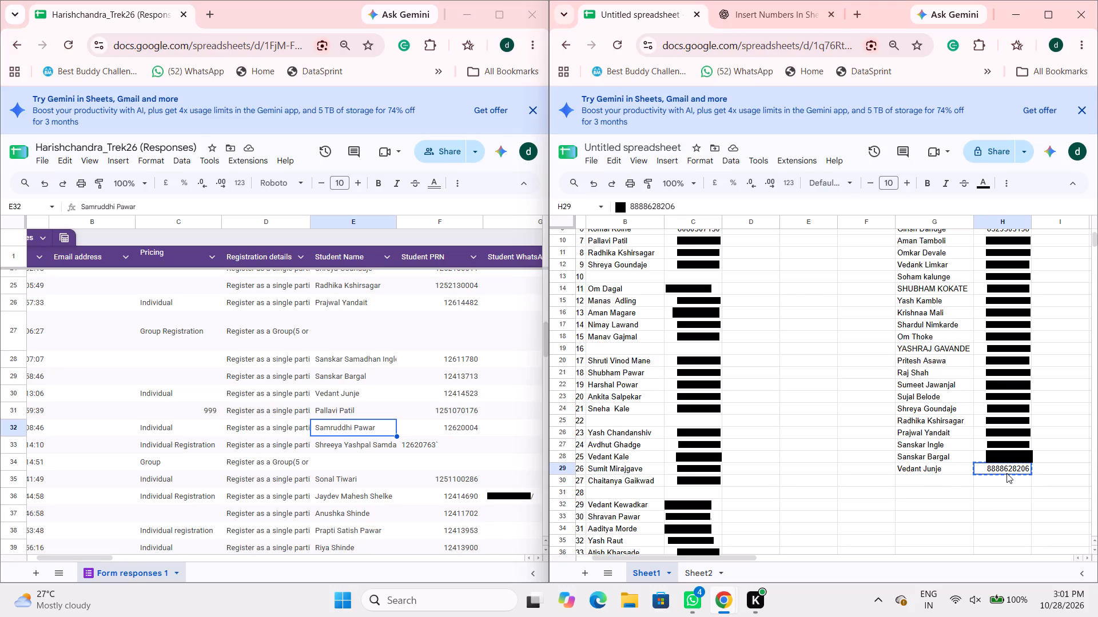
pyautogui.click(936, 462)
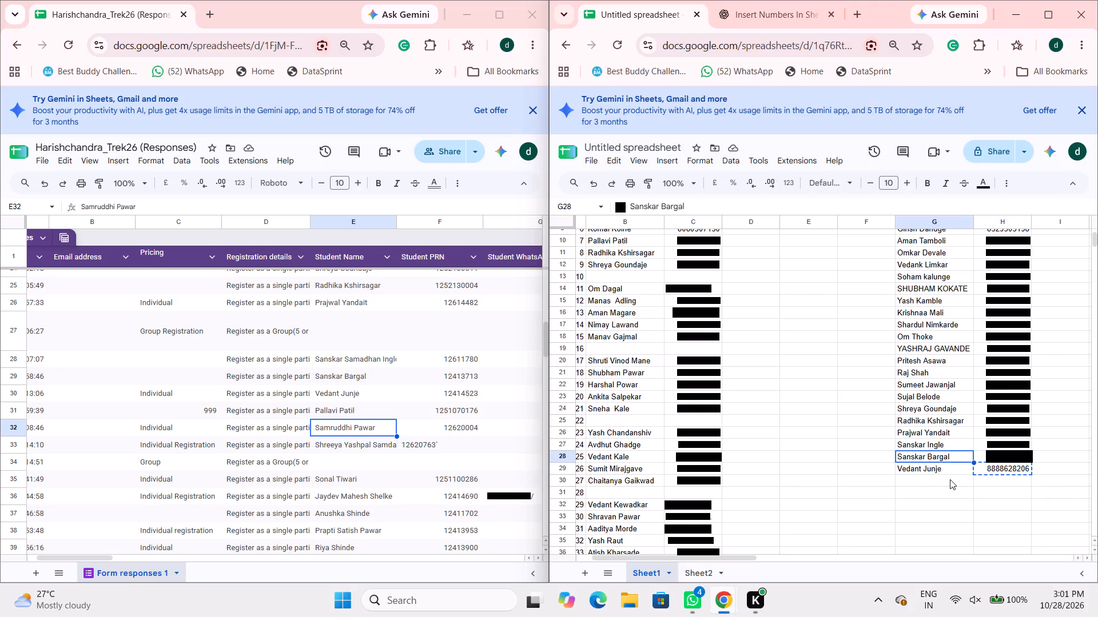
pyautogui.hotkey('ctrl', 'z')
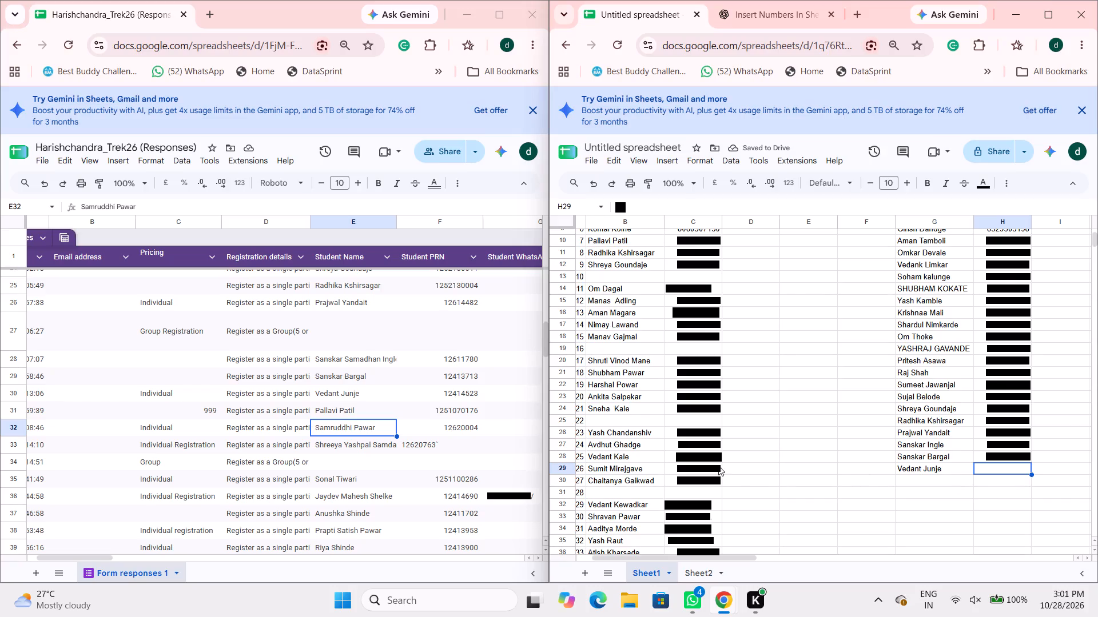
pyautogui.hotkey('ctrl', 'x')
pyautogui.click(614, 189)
# Copy the student name and WhatsApp number from response row 32 into cells G30 and H30.
pyautogui.click(924, 483)
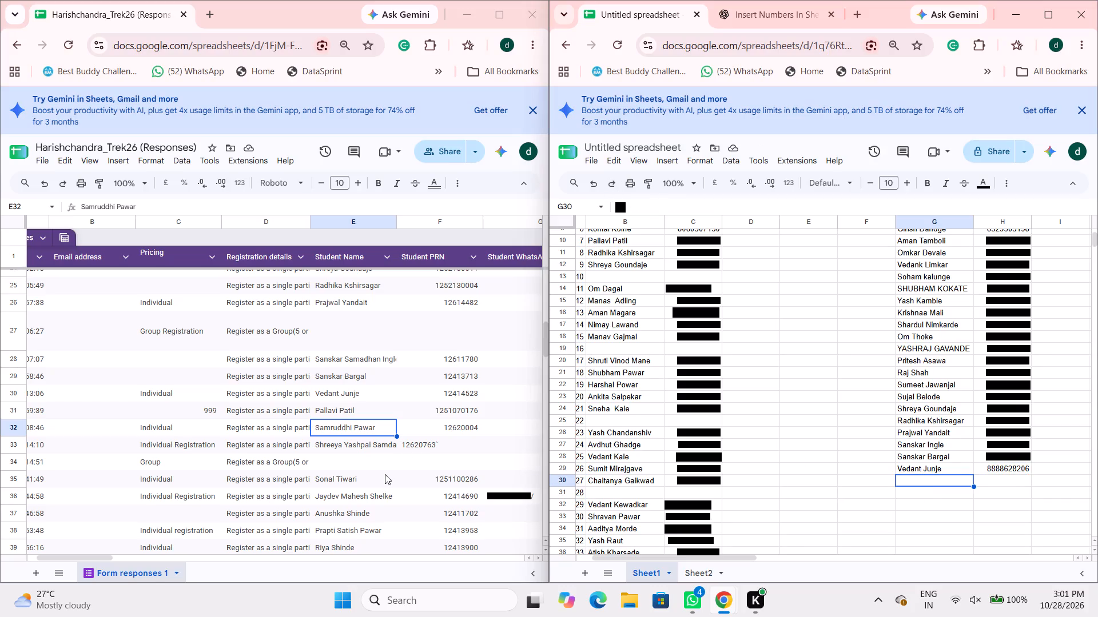
pyautogui.click(354, 425)
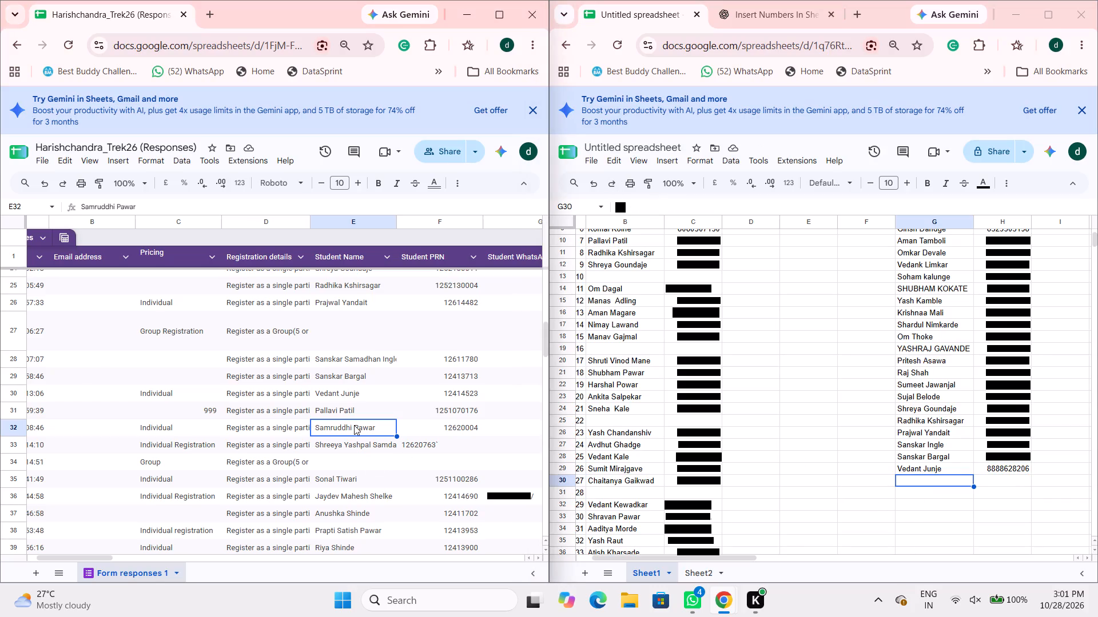
# Copy the student name and WhatsApp number from response row 32 into cells G30 and H30.
pyautogui.hotkey('ctrl', 'c')
pyautogui.click(930, 481)
pyautogui.hotkey('ctrl', 'v')
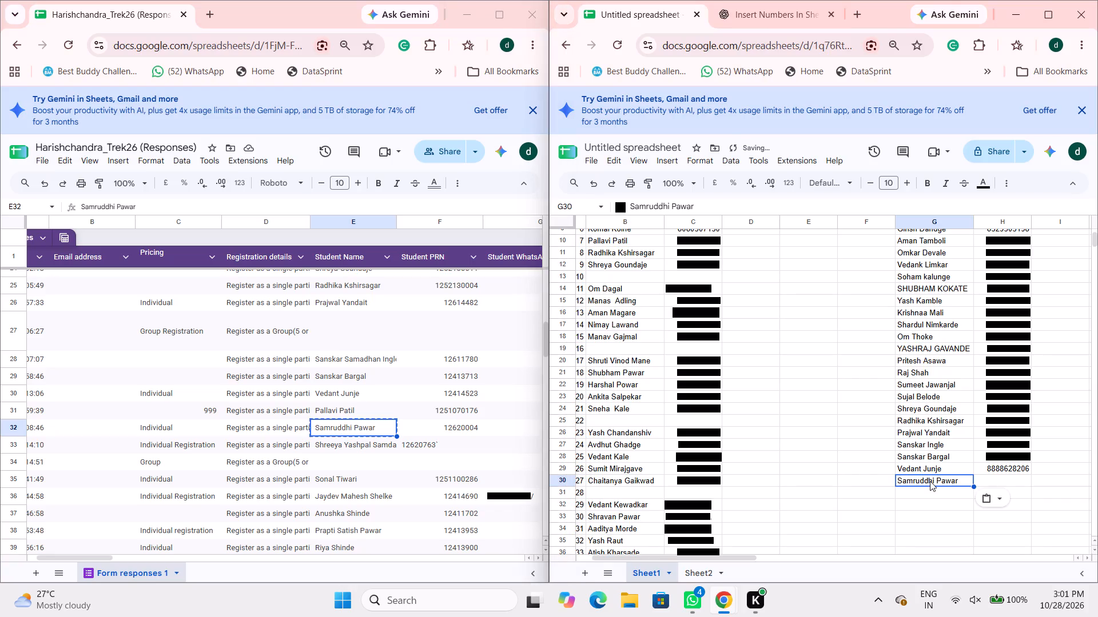
pyautogui.hscroll(-1, 507, 428)
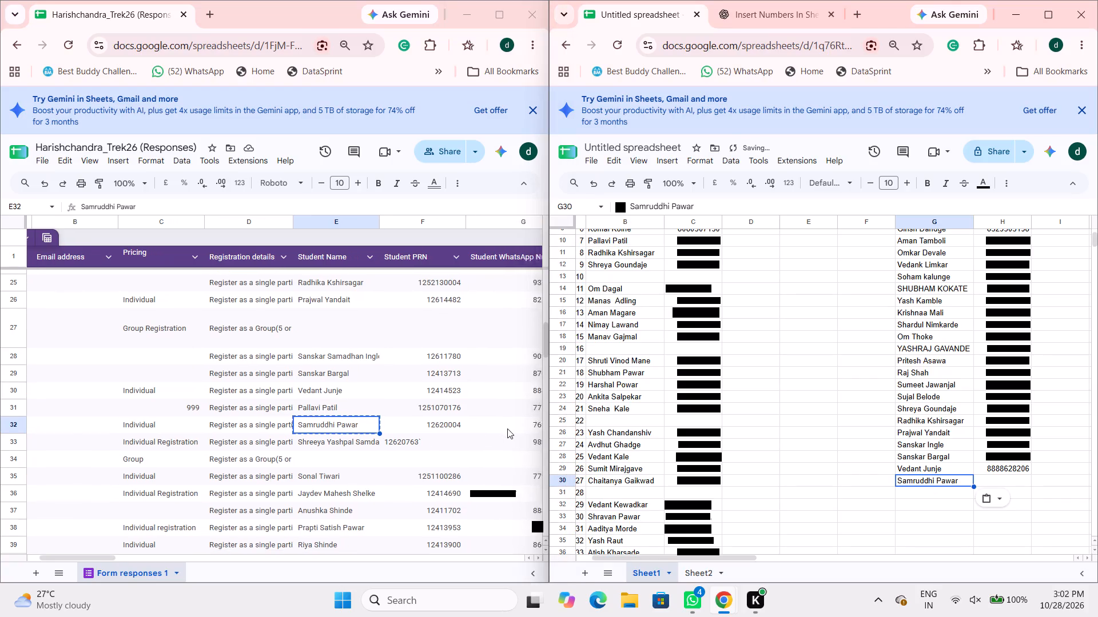
pyautogui.hscroll(-1, 507, 428)
pyautogui.click(499, 422)
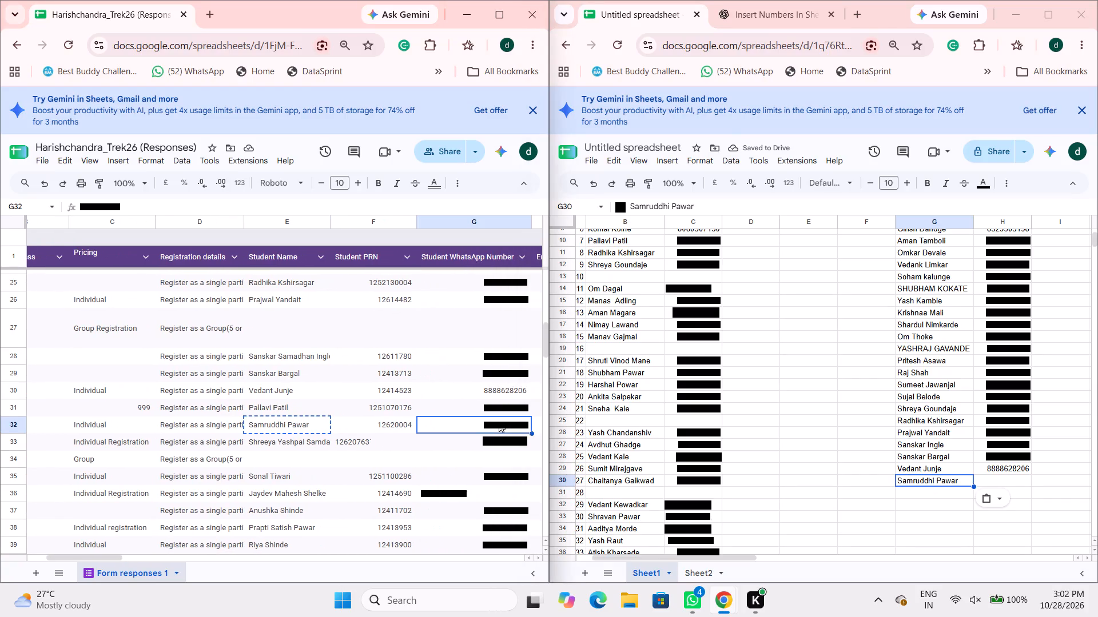
pyautogui.hotkey('ctrl', 'c')
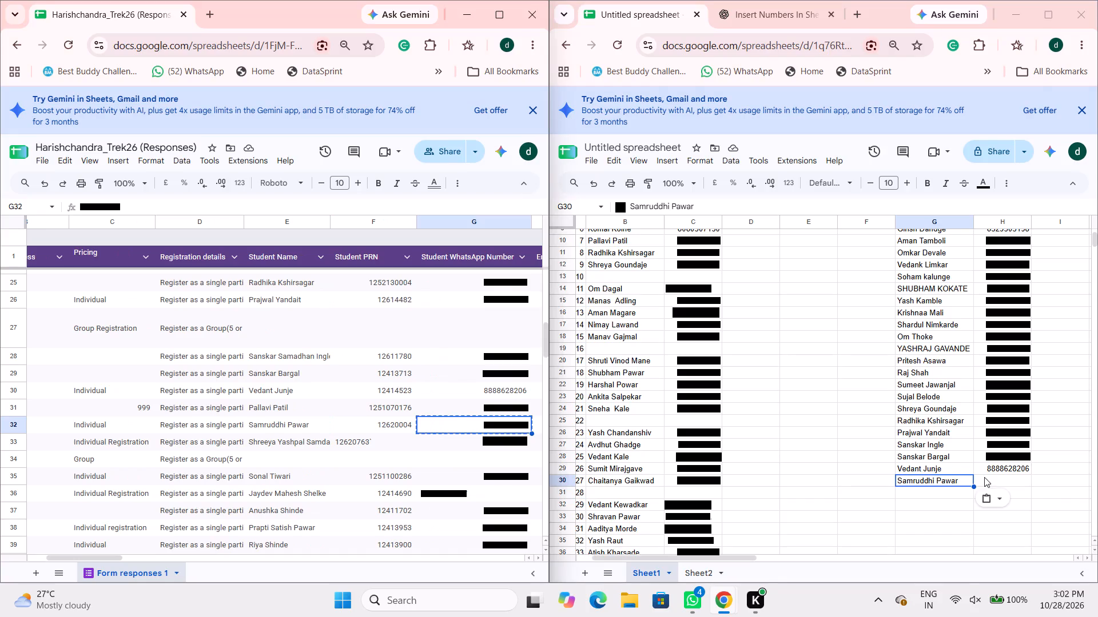
pyautogui.click(990, 480)
pyautogui.hotkey('ctrl', 'v')
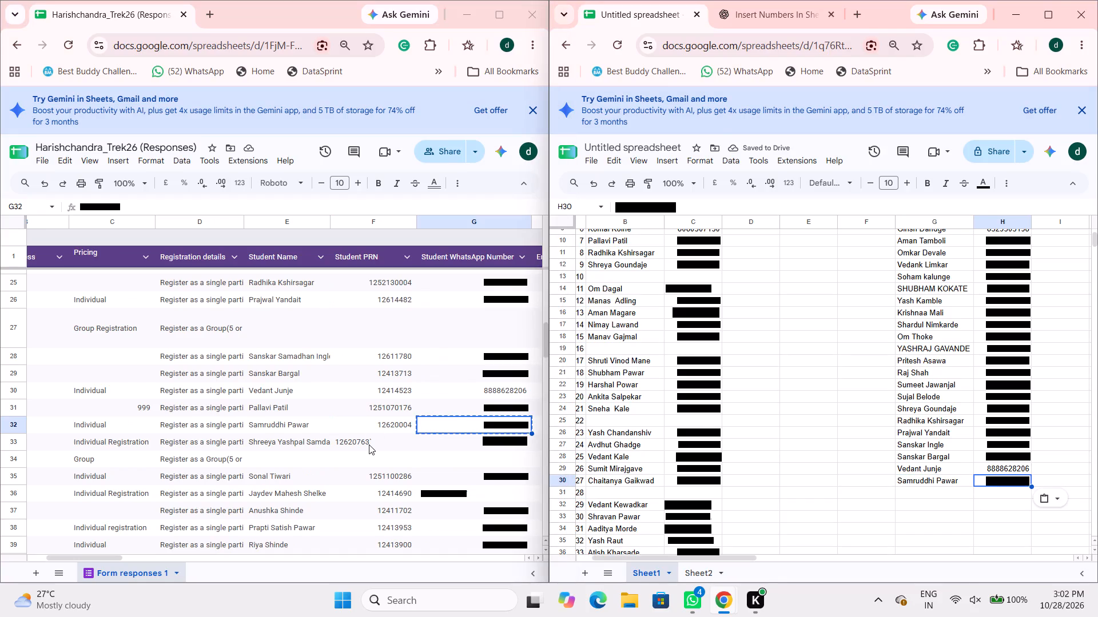
# Check the bus lists for the student in response row 33 and copy that student's name for the Bus-2 name column.
pyautogui.scroll(1, 674, 414)
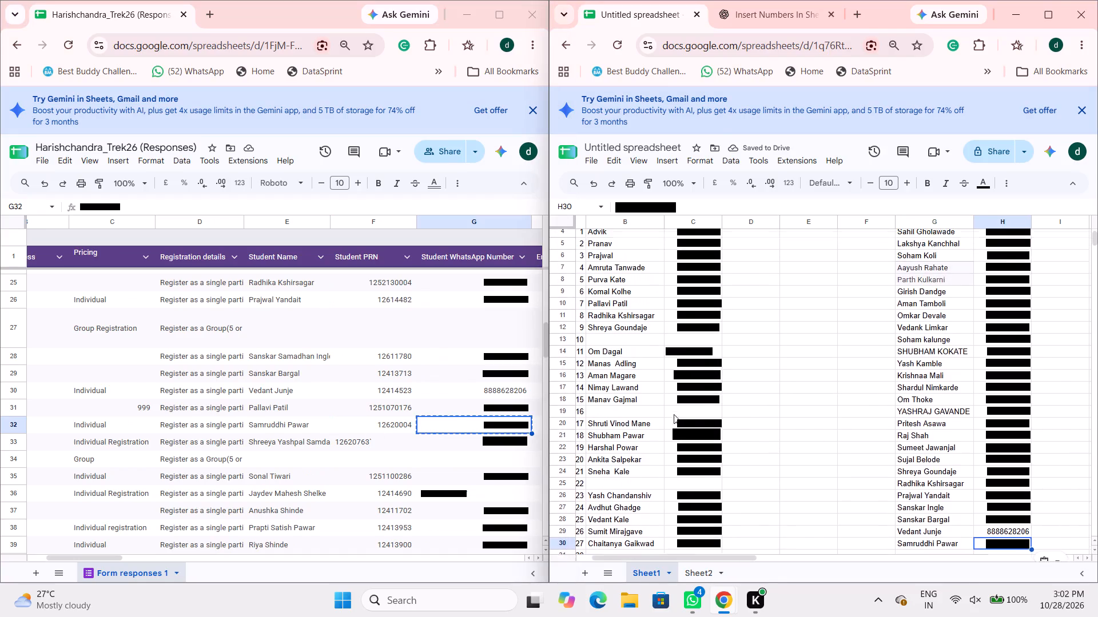
pyautogui.scroll(2, 674, 414)
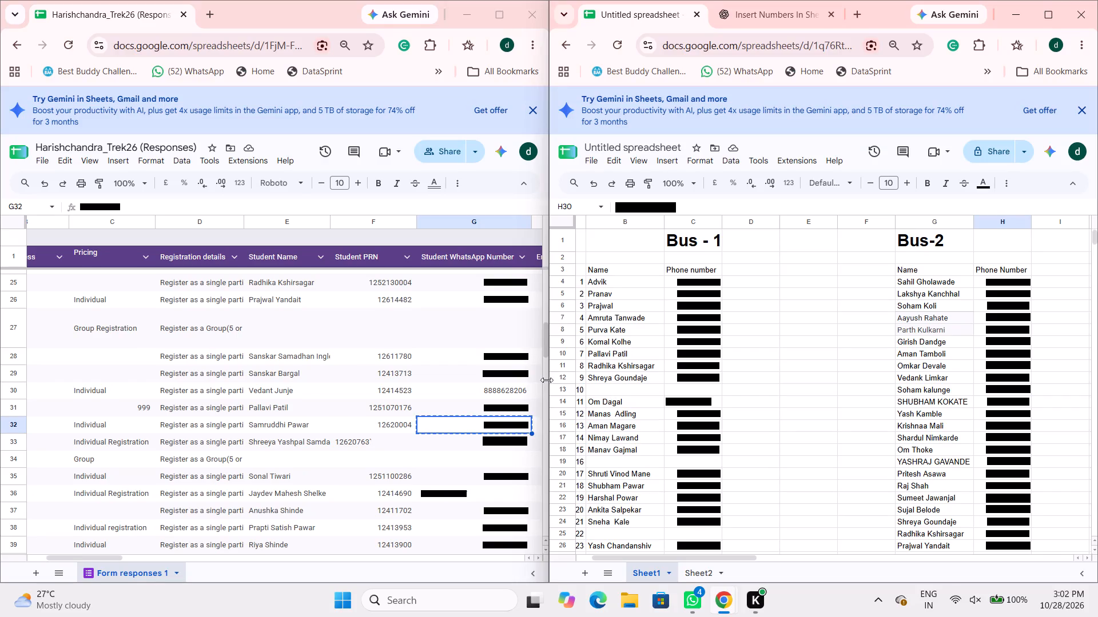
pyautogui.click(304, 444)
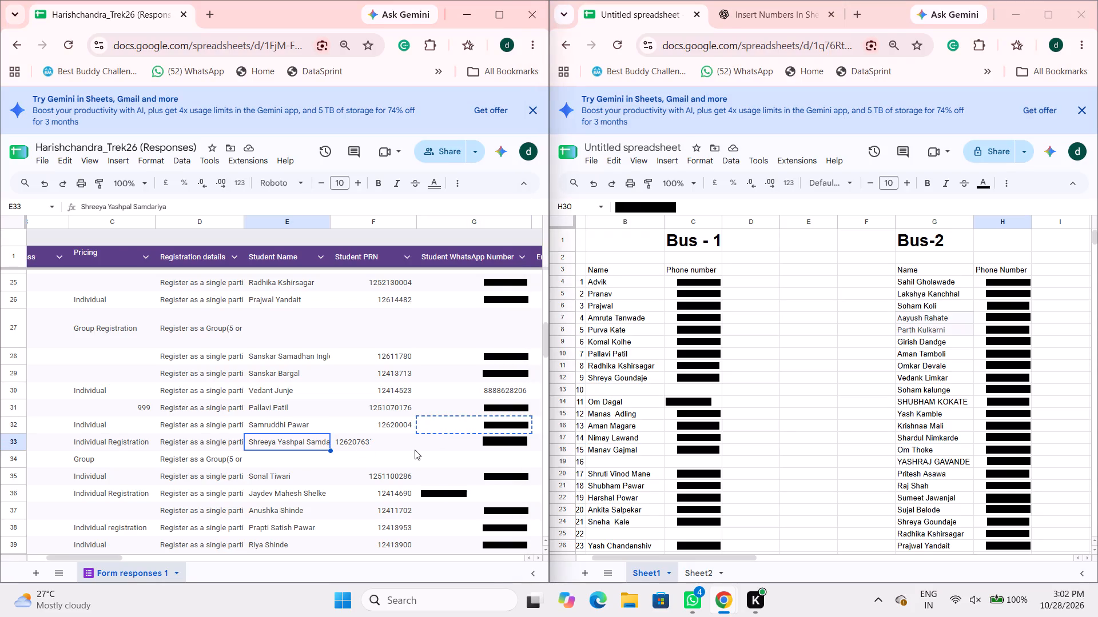
pyautogui.tripleClick(295, 437)
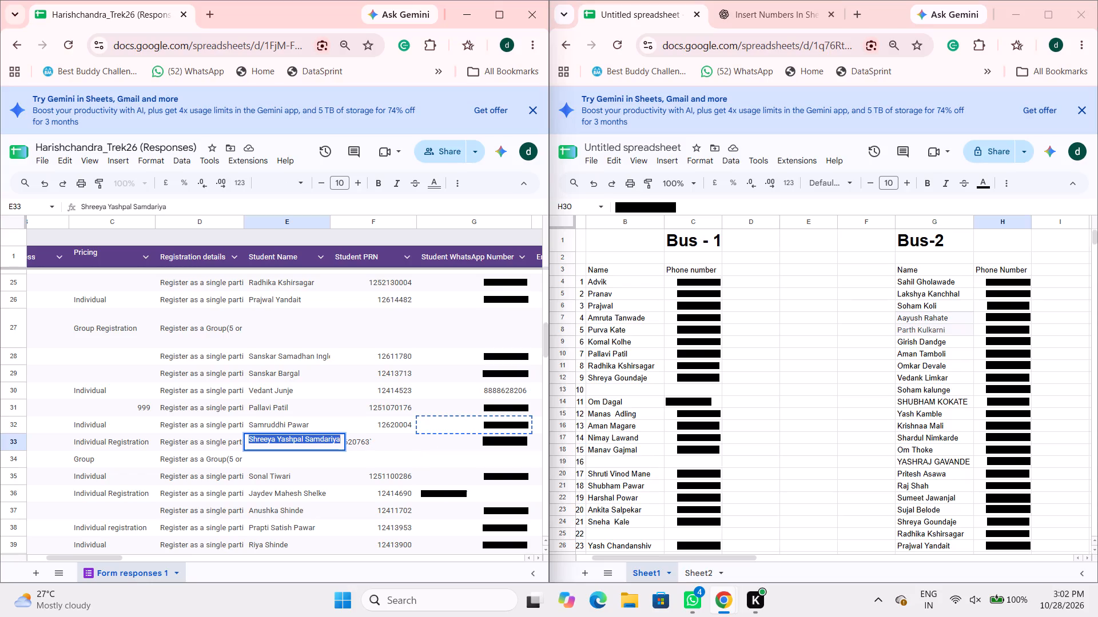
pyautogui.hotkey('ctrl', 'c')
pyautogui.scroll(-3, 741, 434)
pyautogui.click(924, 440)
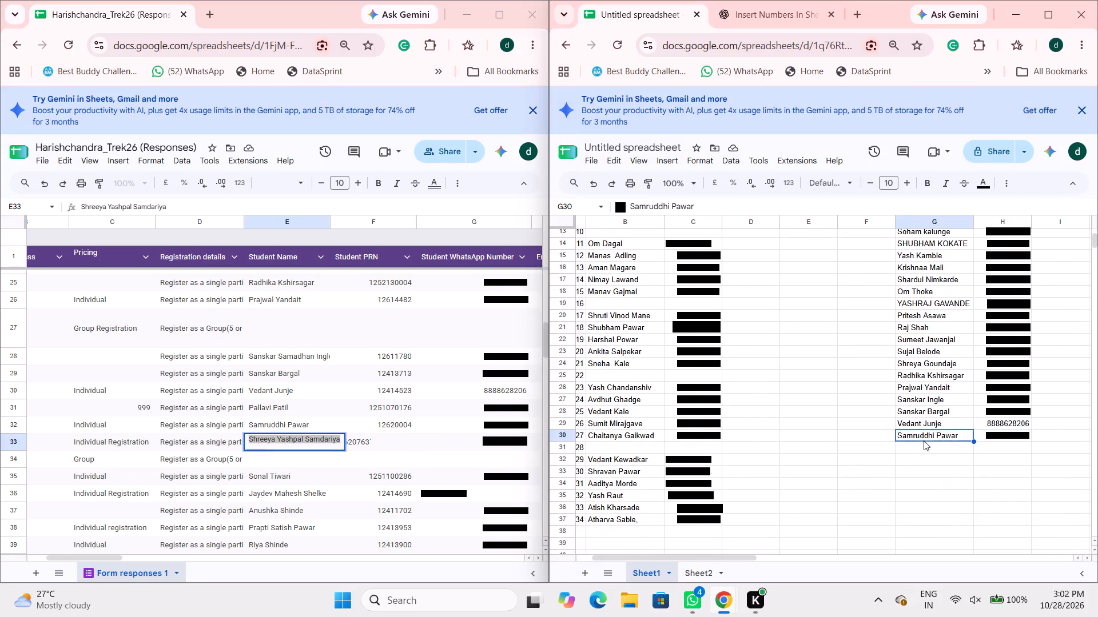
# Paste the student name from response row 33 into cell G31 and shorten it by removing the middle name.
pyautogui.click(909, 443)
pyautogui.click(910, 450)
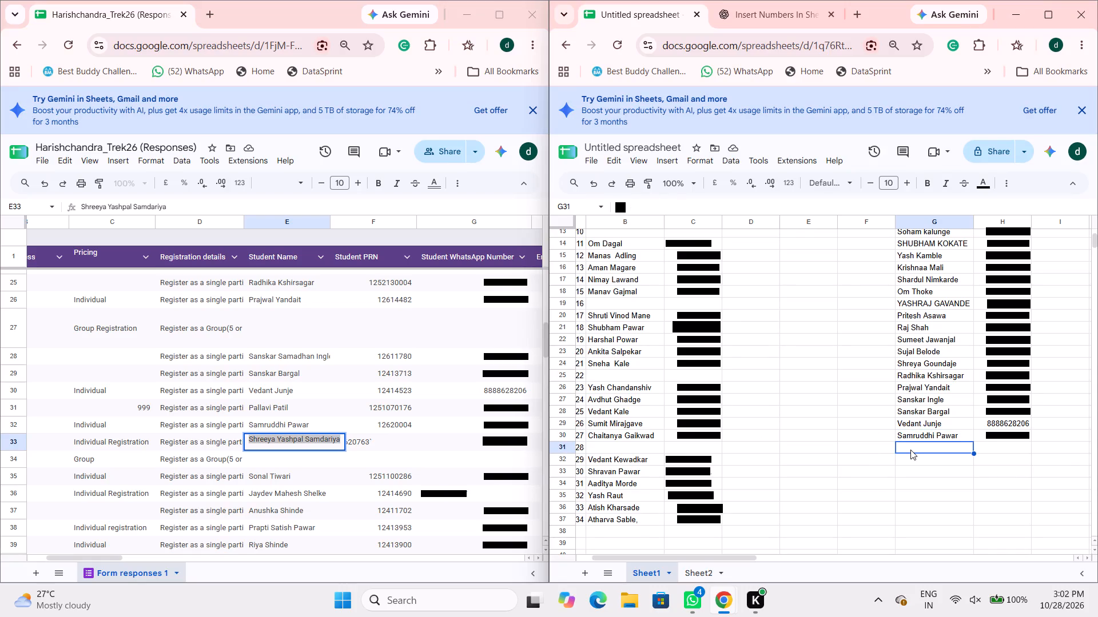
pyautogui.hotkey('ctrl', 'v')
pyautogui.tripleClick(944, 445)
pyautogui.click(944, 445)
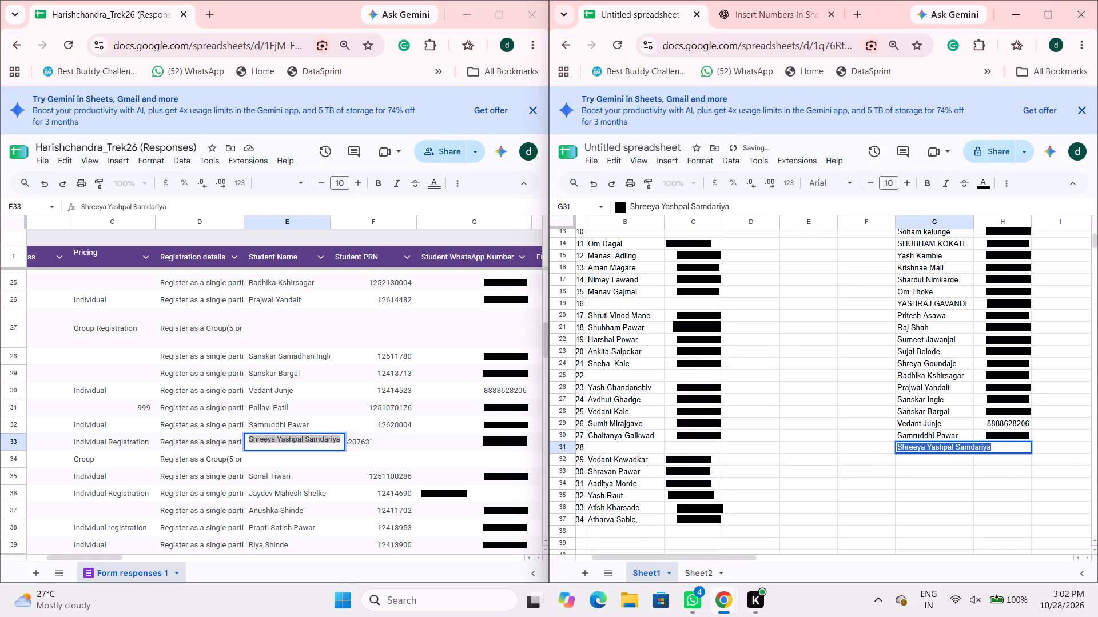
pyautogui.click(944, 445)
pyautogui.click(925, 443)
pyautogui.moveTo(928, 446); pyautogui.dragTo(954, 455)
pyautogui.press('BackSpace')
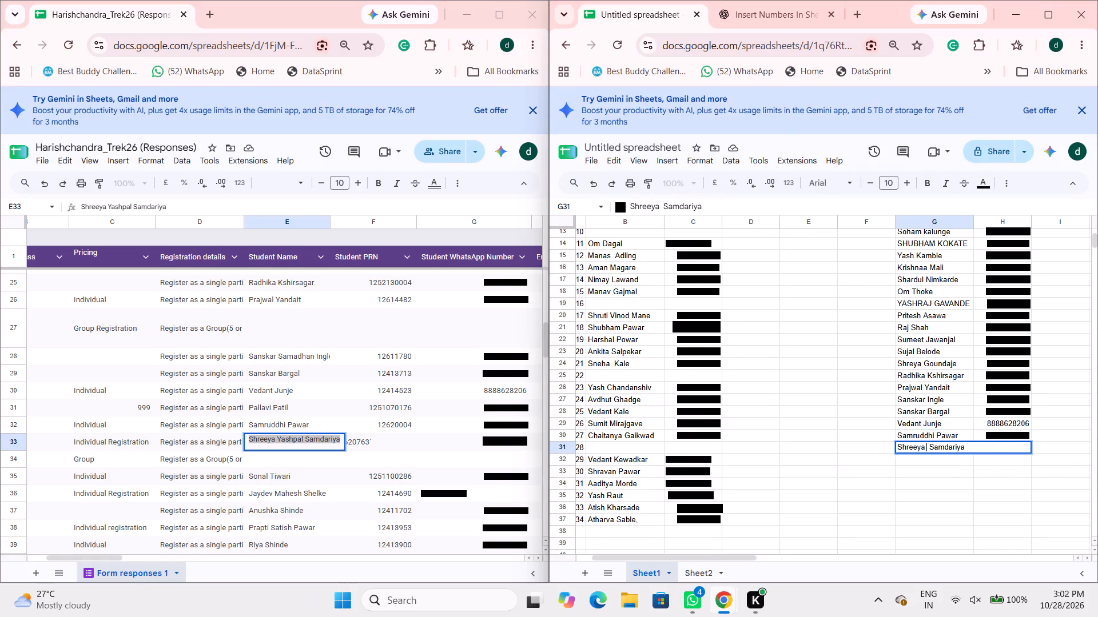
pyautogui.press('BackSpace')
# Copy the WhatsApp number from response row 33 into cell H31.
pyautogui.click(425, 455)
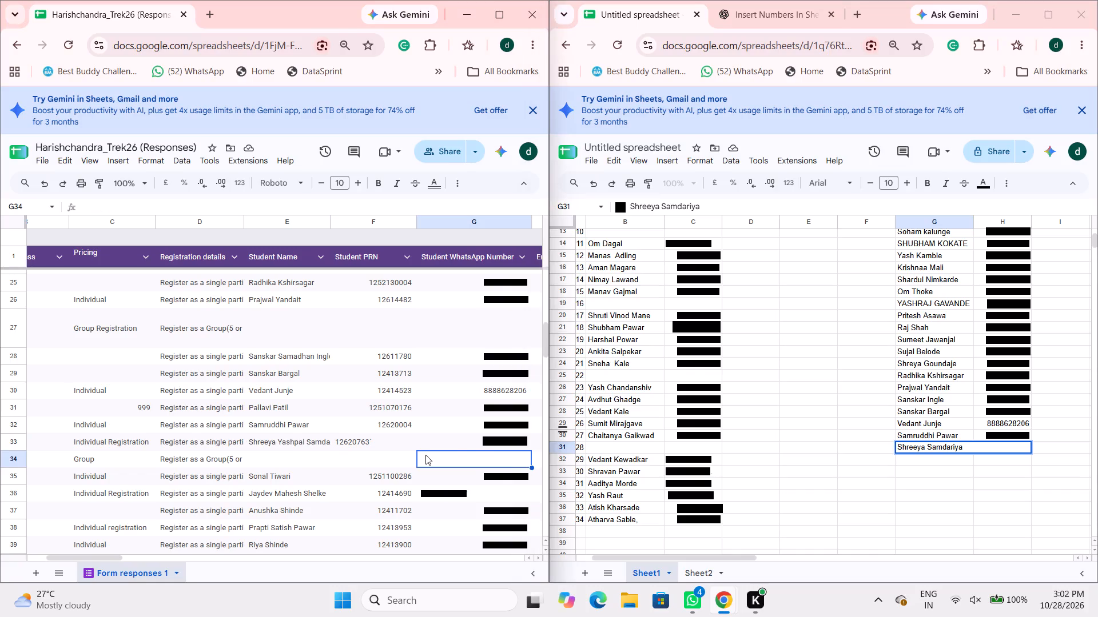
pyautogui.click(476, 442)
pyautogui.hotkey('ctrl', 'c')
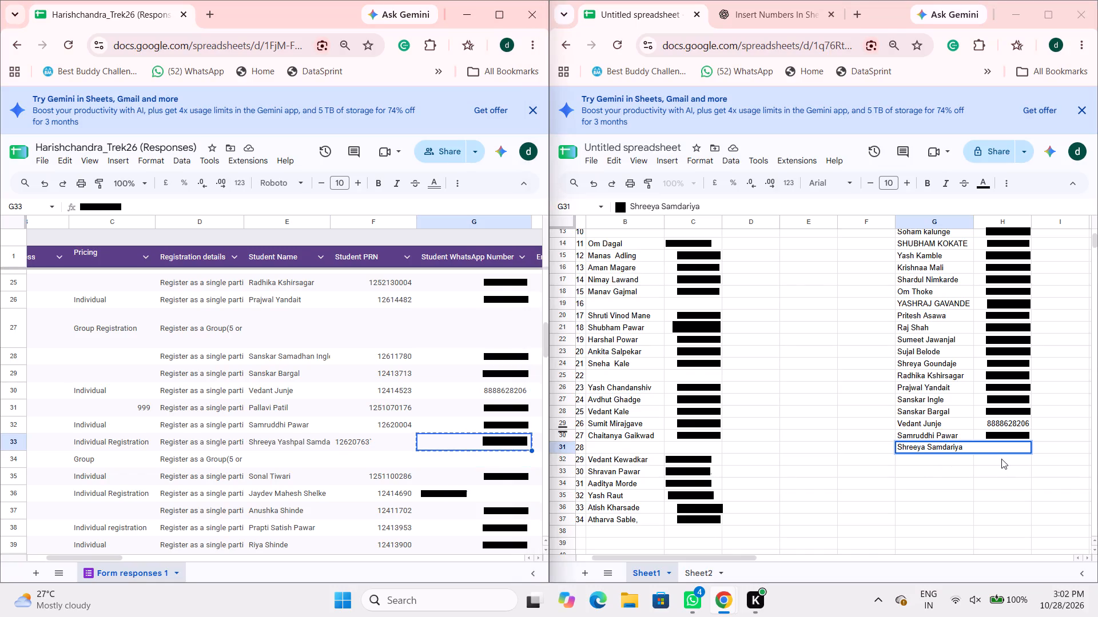
pyautogui.click(1001, 459)
pyautogui.click(996, 451)
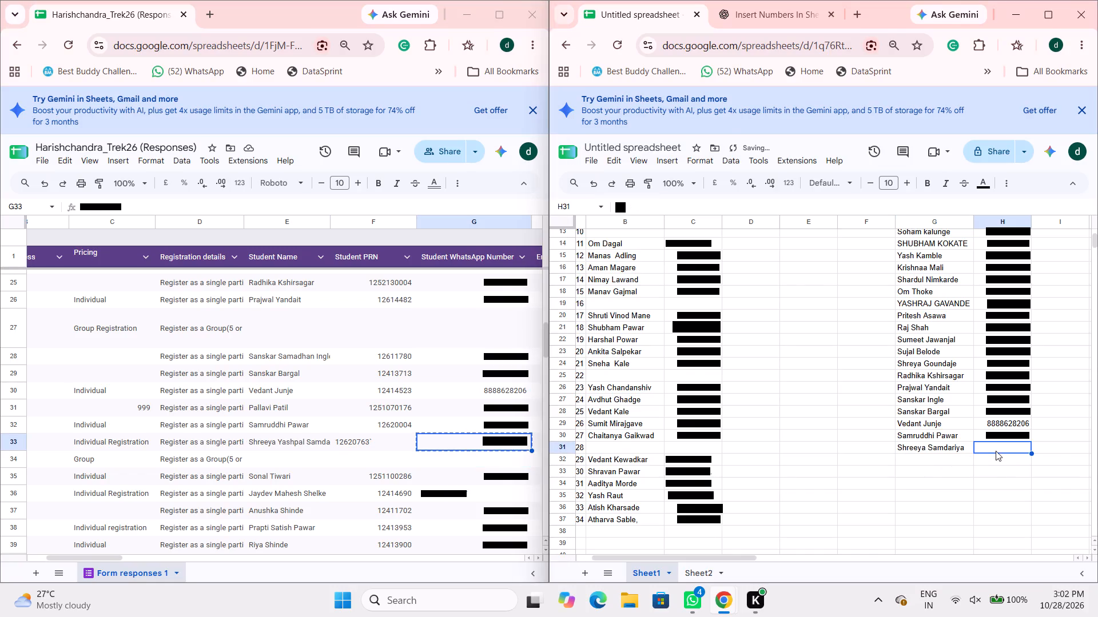
pyautogui.hotkey('ctrl', 'v')
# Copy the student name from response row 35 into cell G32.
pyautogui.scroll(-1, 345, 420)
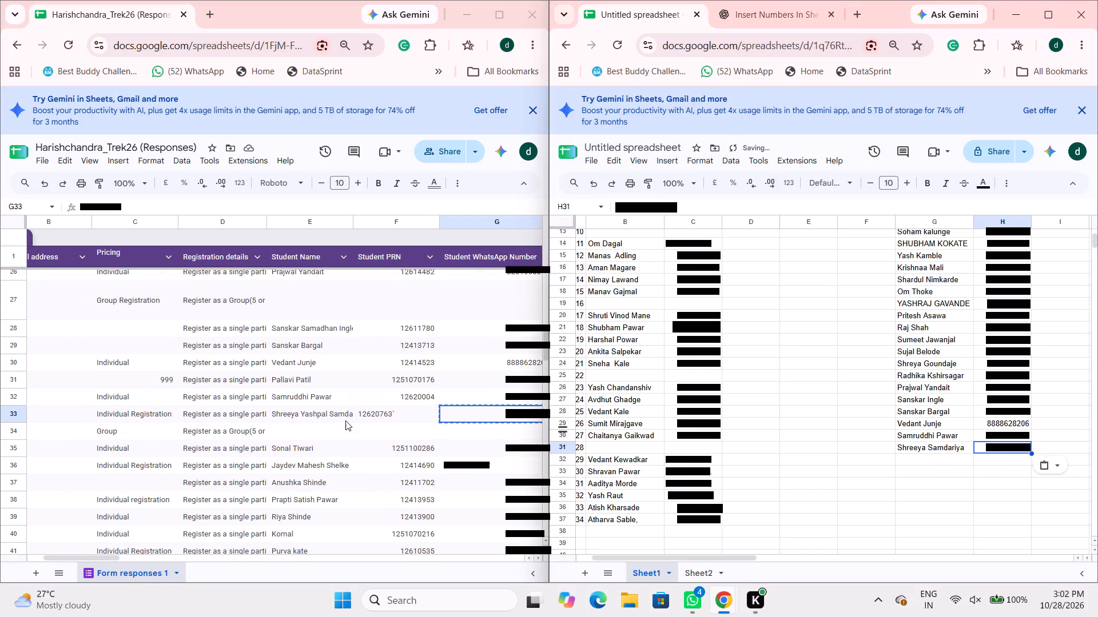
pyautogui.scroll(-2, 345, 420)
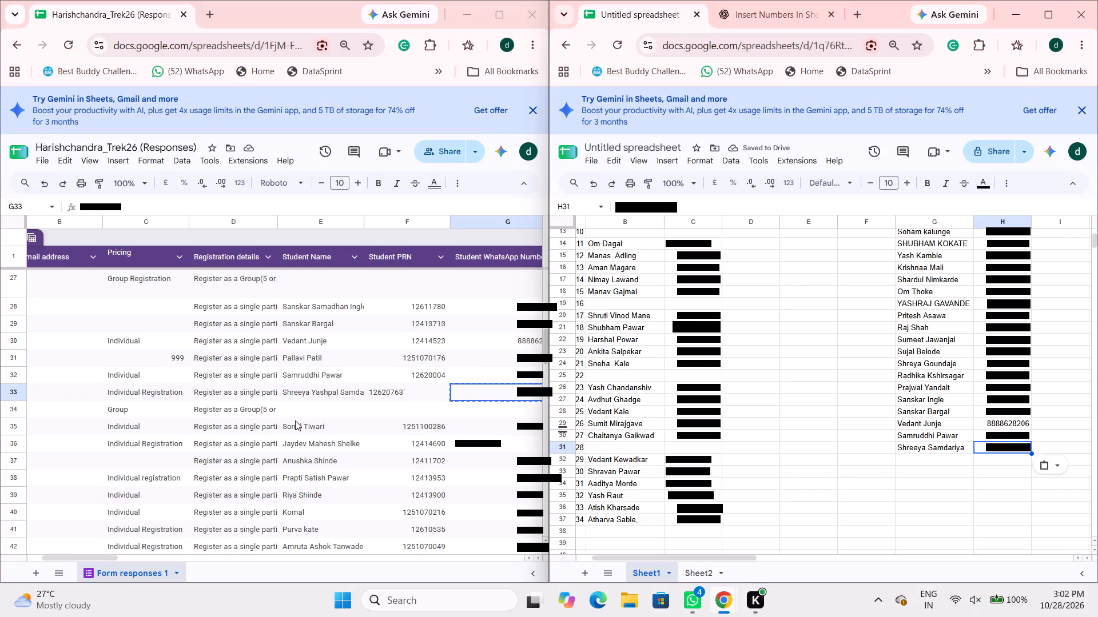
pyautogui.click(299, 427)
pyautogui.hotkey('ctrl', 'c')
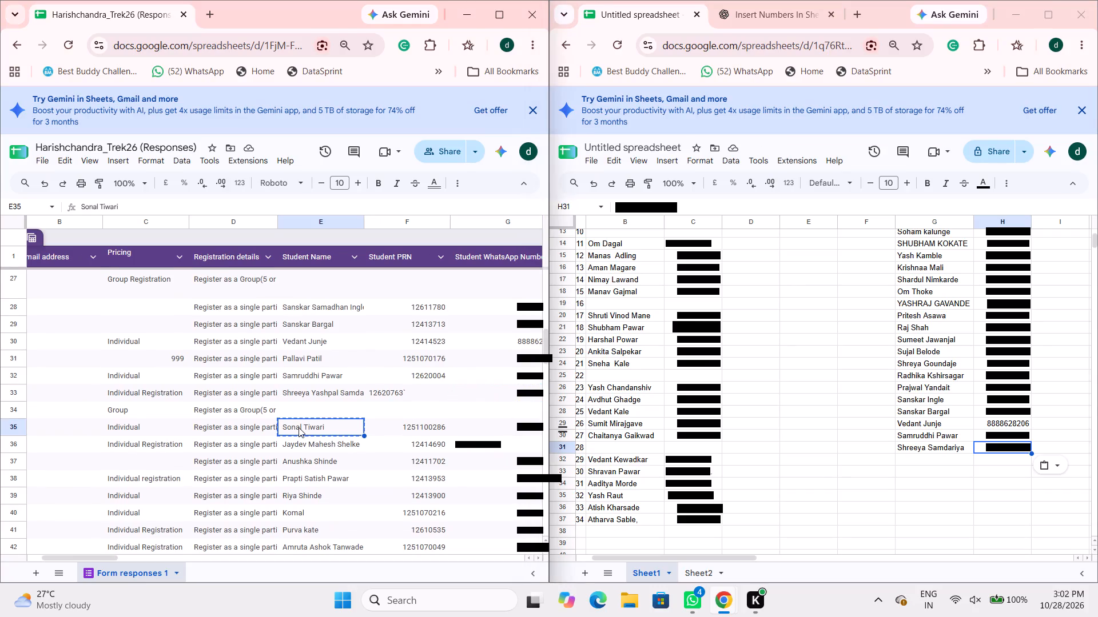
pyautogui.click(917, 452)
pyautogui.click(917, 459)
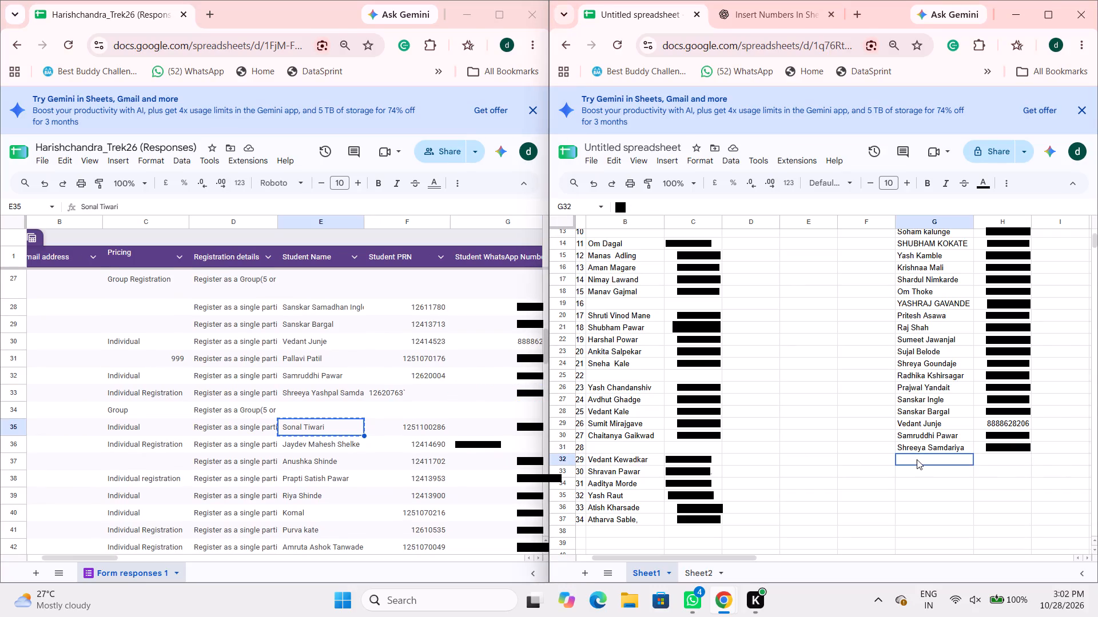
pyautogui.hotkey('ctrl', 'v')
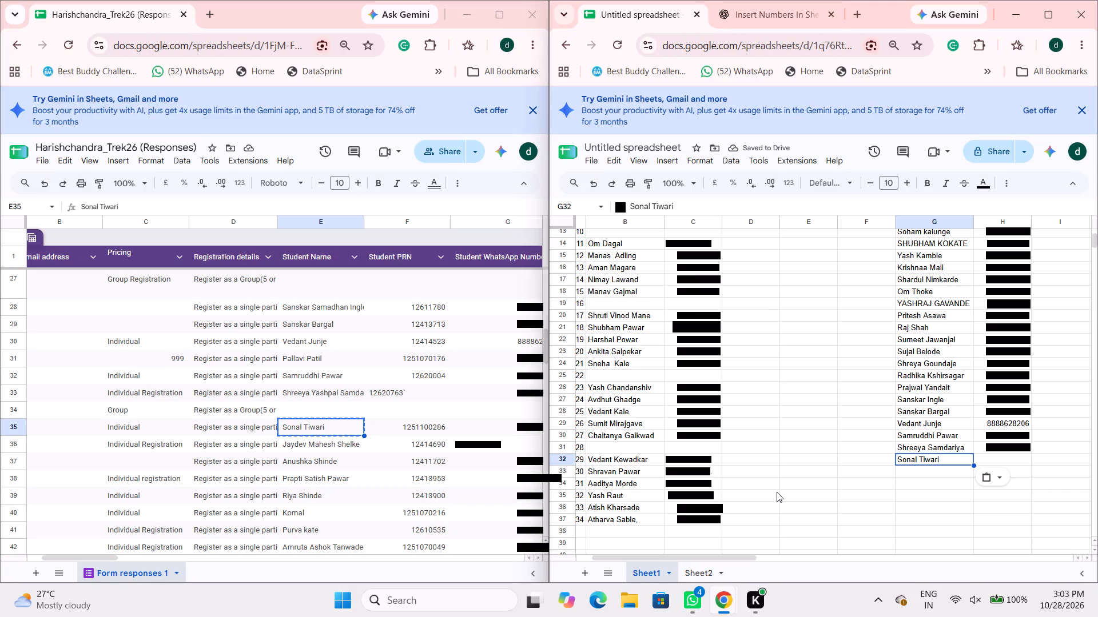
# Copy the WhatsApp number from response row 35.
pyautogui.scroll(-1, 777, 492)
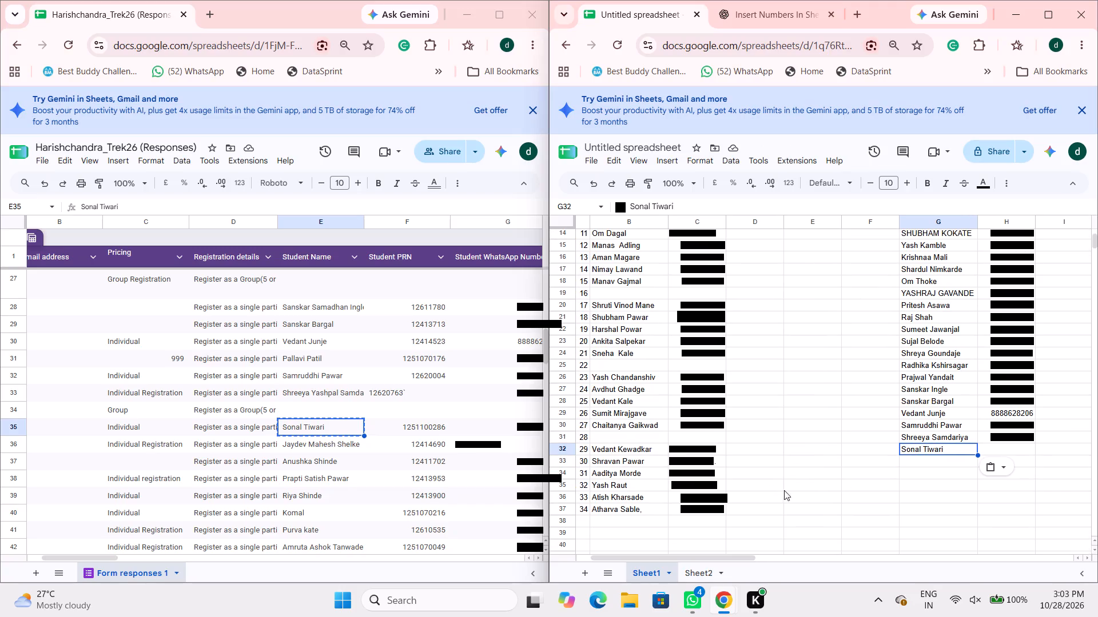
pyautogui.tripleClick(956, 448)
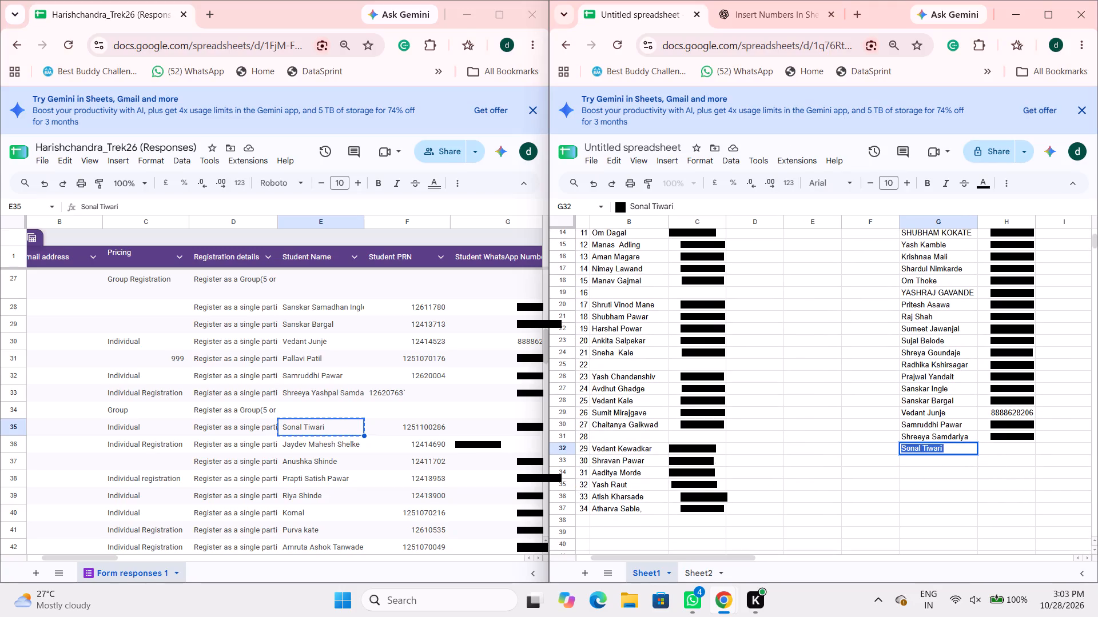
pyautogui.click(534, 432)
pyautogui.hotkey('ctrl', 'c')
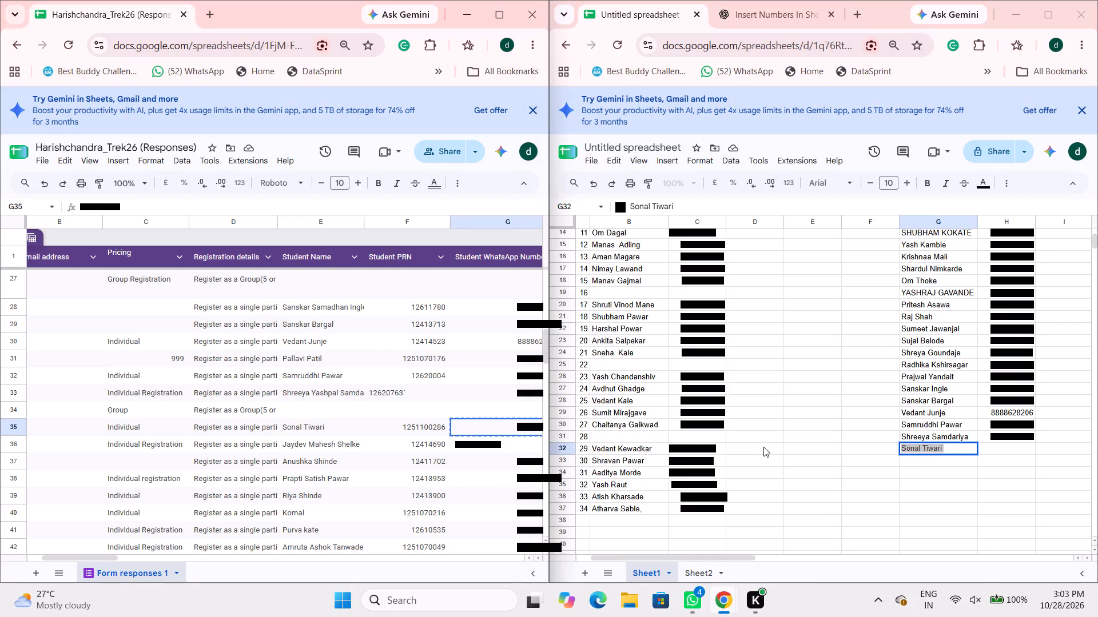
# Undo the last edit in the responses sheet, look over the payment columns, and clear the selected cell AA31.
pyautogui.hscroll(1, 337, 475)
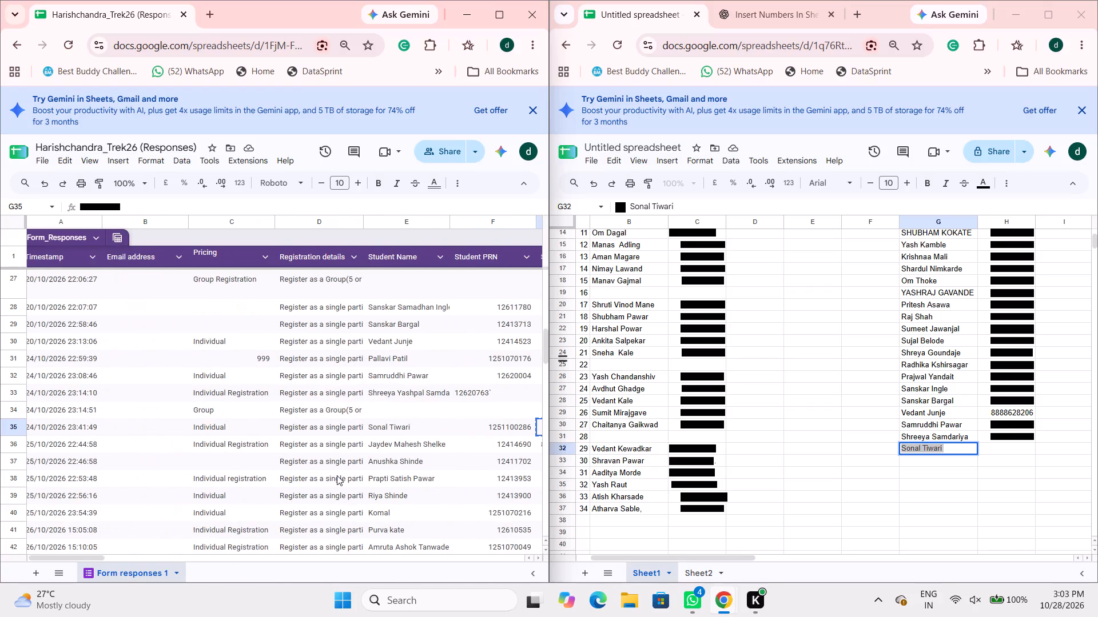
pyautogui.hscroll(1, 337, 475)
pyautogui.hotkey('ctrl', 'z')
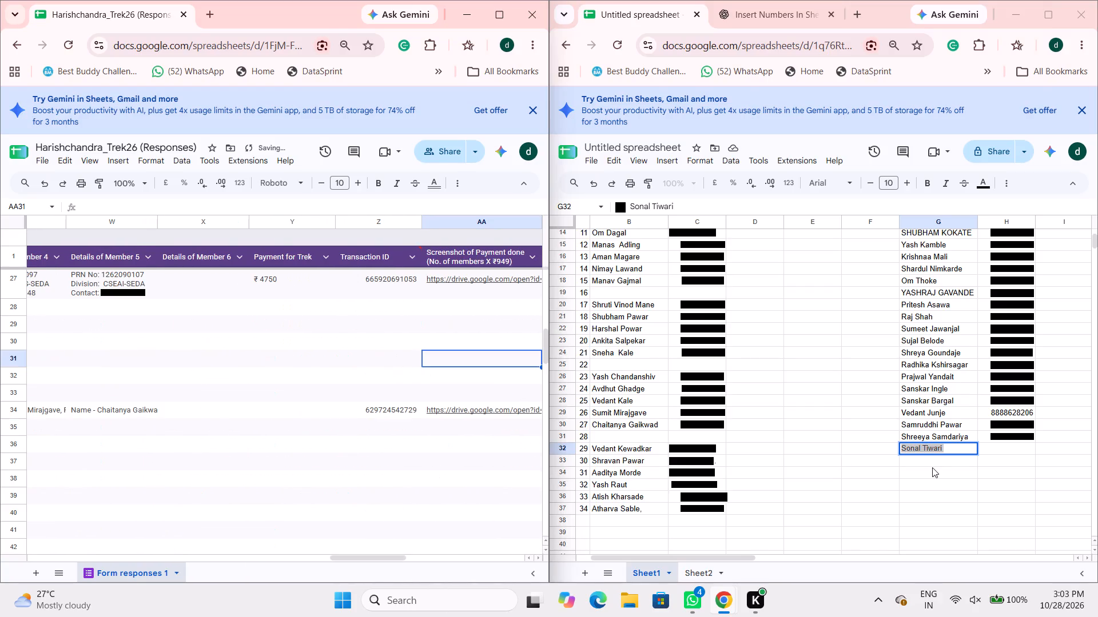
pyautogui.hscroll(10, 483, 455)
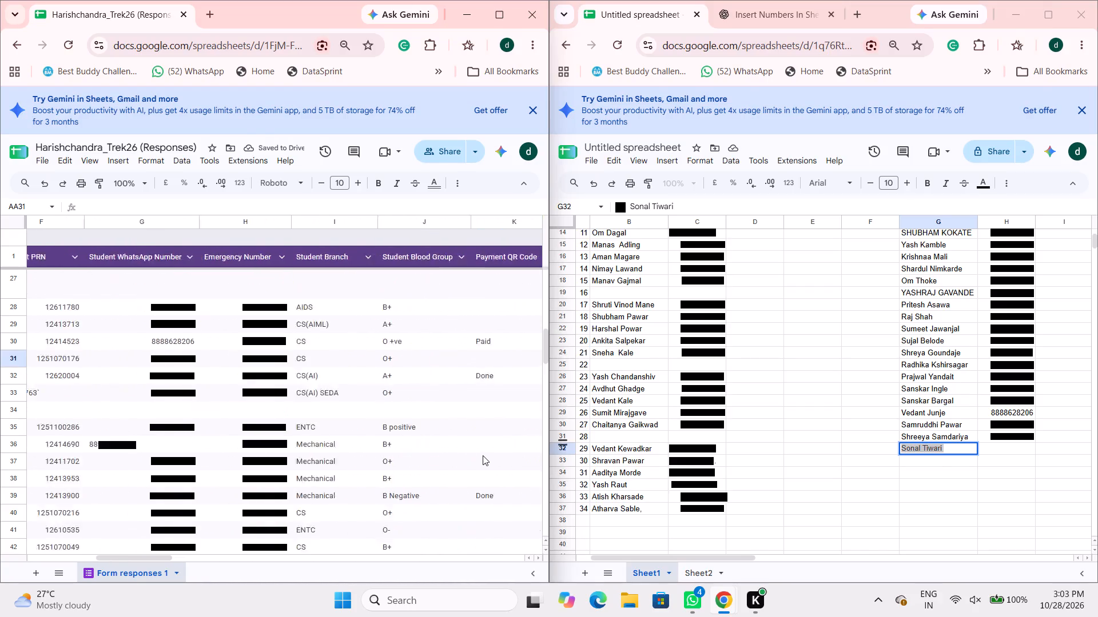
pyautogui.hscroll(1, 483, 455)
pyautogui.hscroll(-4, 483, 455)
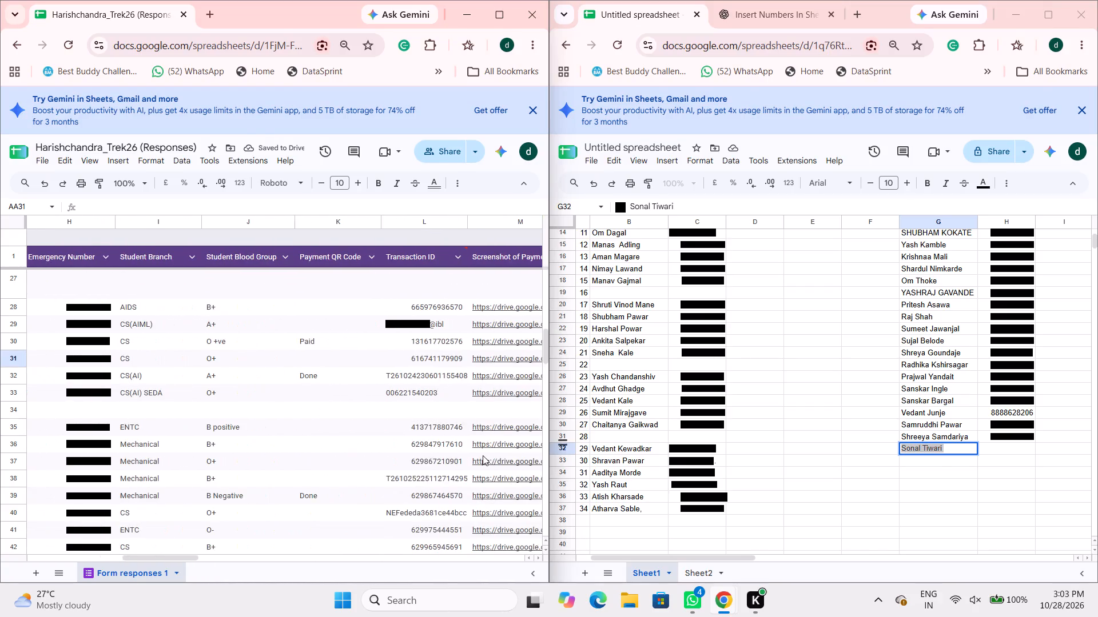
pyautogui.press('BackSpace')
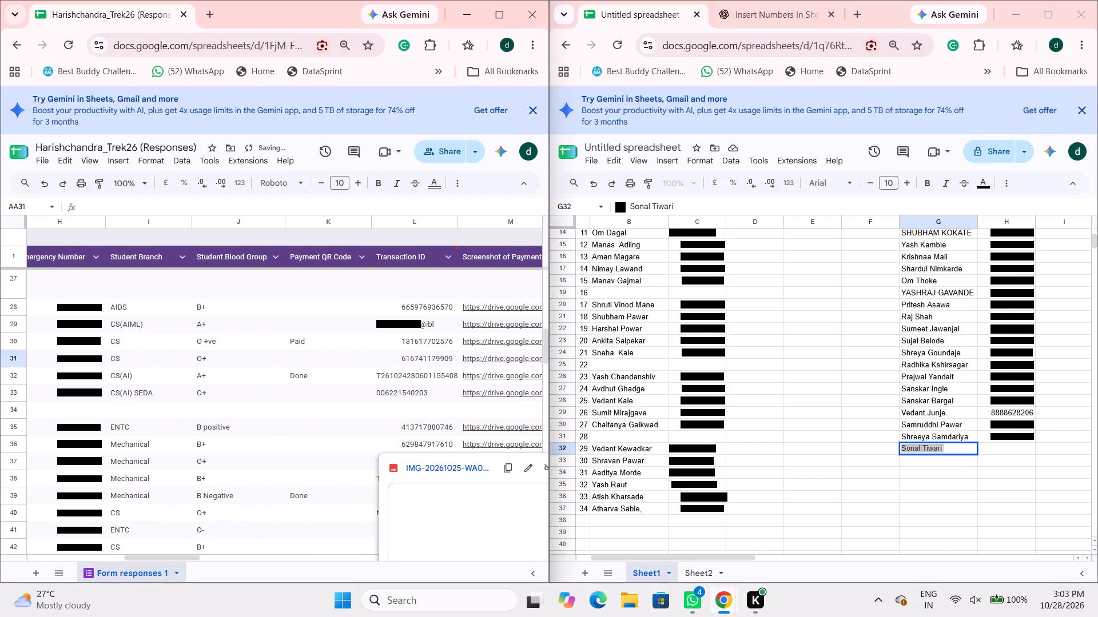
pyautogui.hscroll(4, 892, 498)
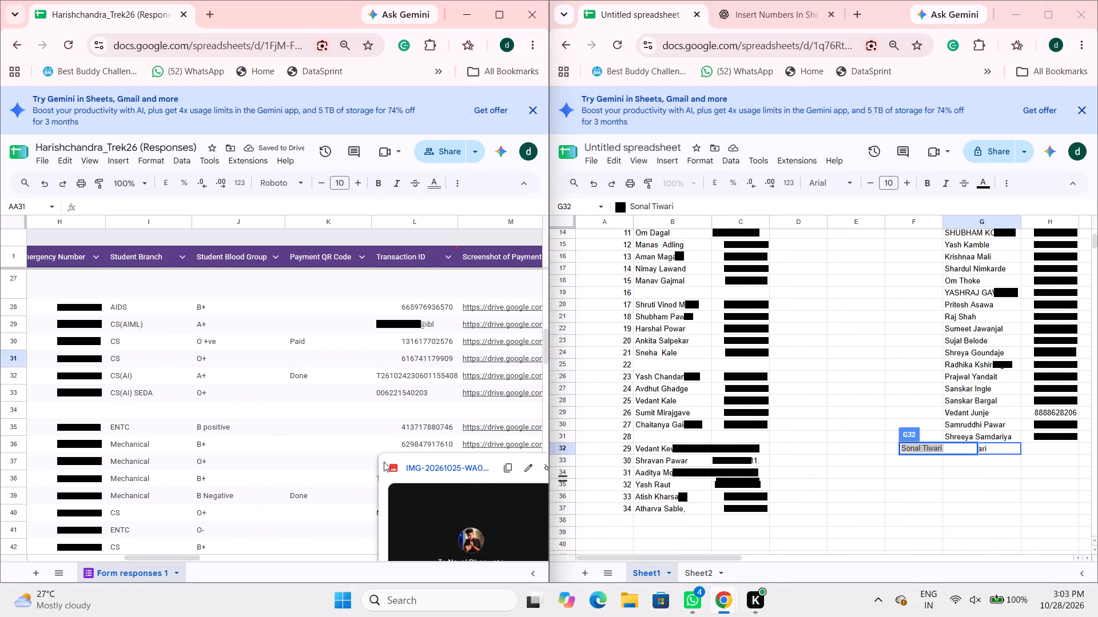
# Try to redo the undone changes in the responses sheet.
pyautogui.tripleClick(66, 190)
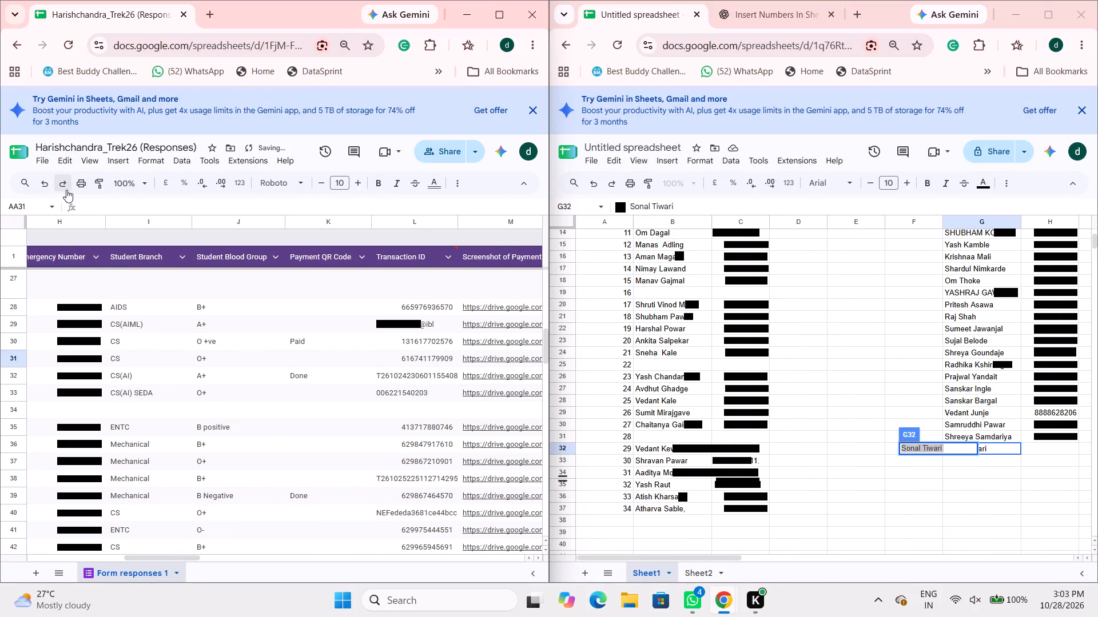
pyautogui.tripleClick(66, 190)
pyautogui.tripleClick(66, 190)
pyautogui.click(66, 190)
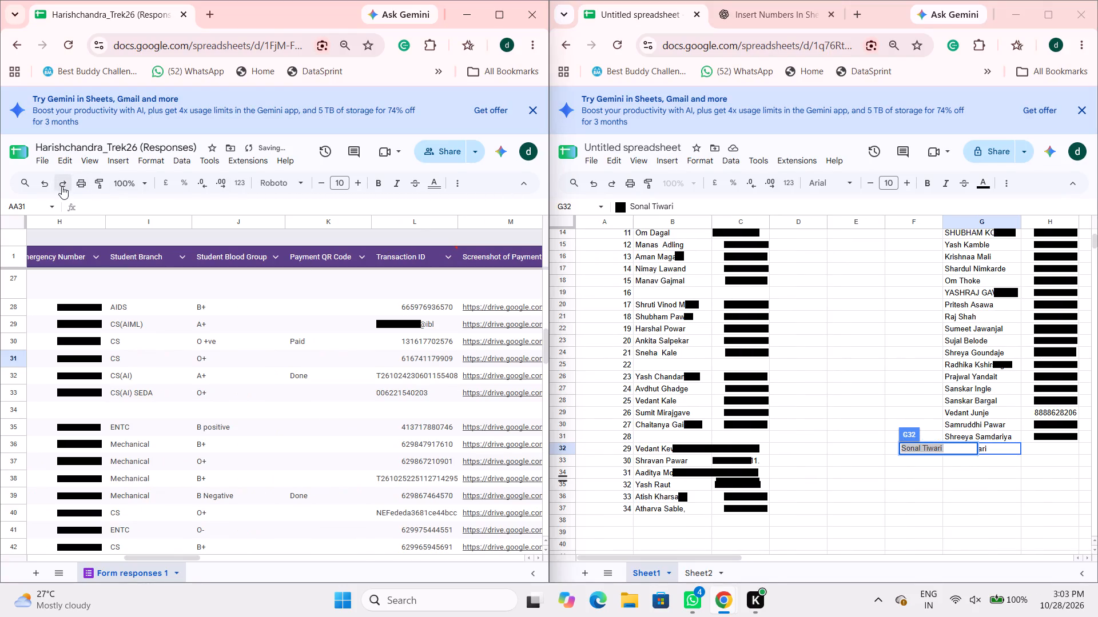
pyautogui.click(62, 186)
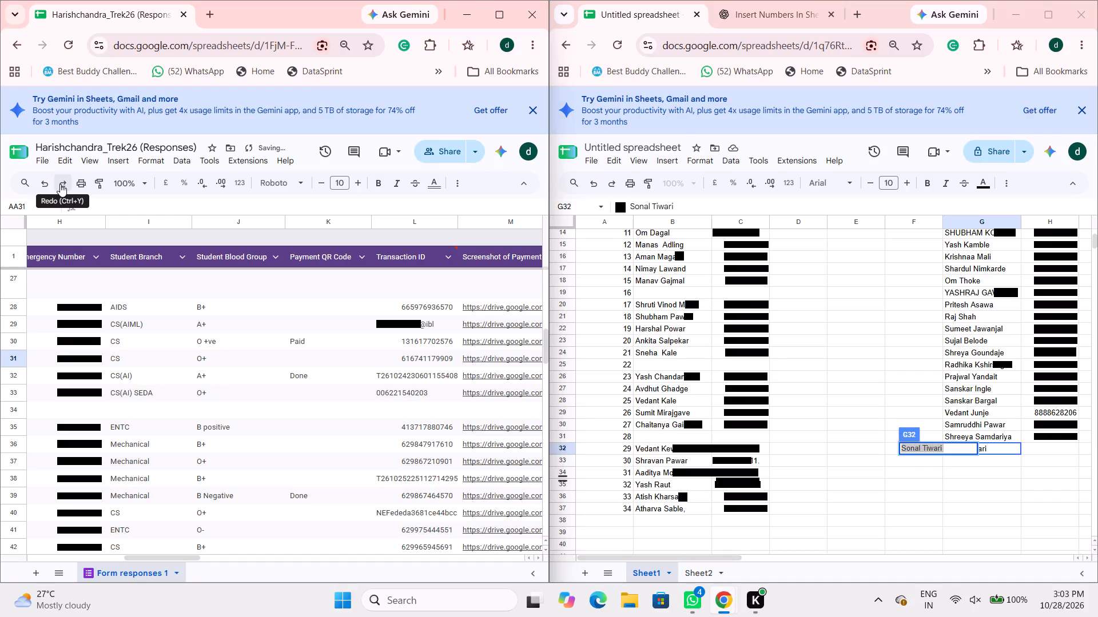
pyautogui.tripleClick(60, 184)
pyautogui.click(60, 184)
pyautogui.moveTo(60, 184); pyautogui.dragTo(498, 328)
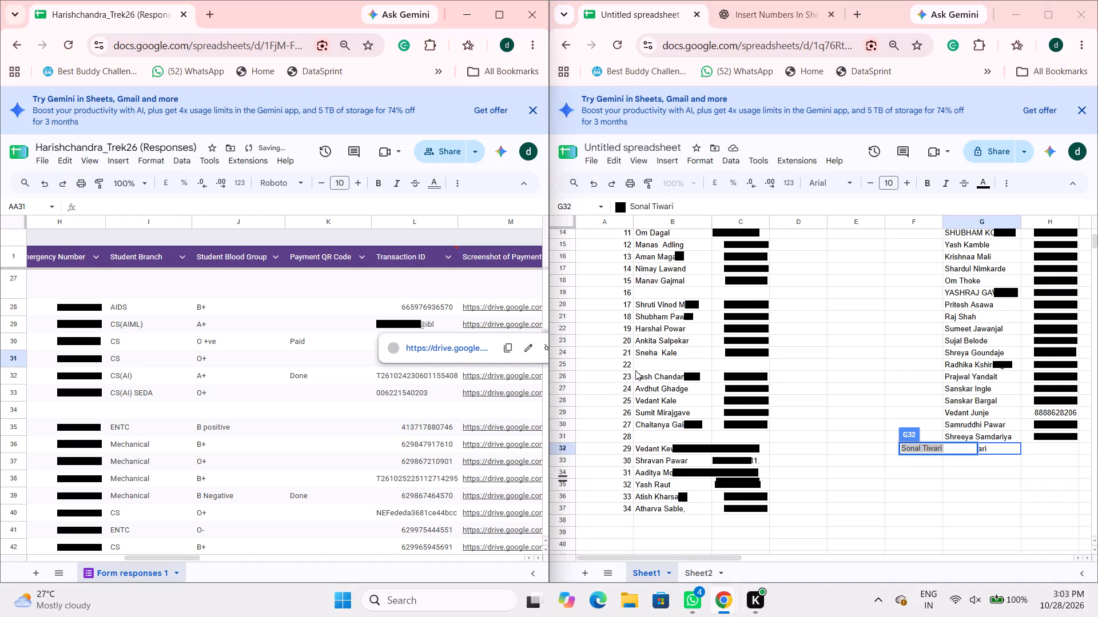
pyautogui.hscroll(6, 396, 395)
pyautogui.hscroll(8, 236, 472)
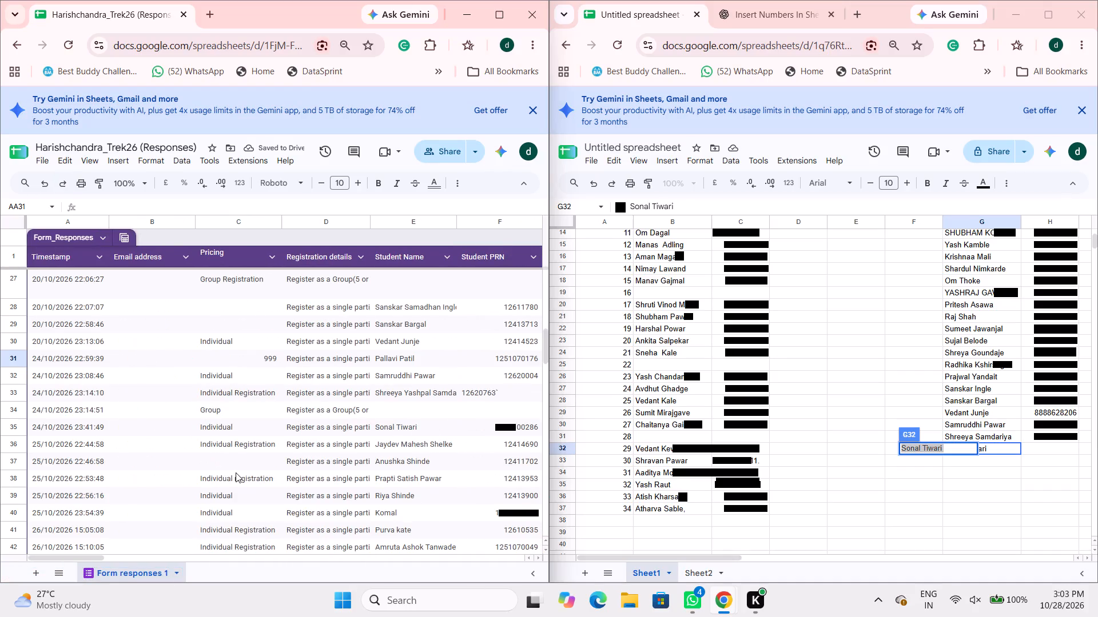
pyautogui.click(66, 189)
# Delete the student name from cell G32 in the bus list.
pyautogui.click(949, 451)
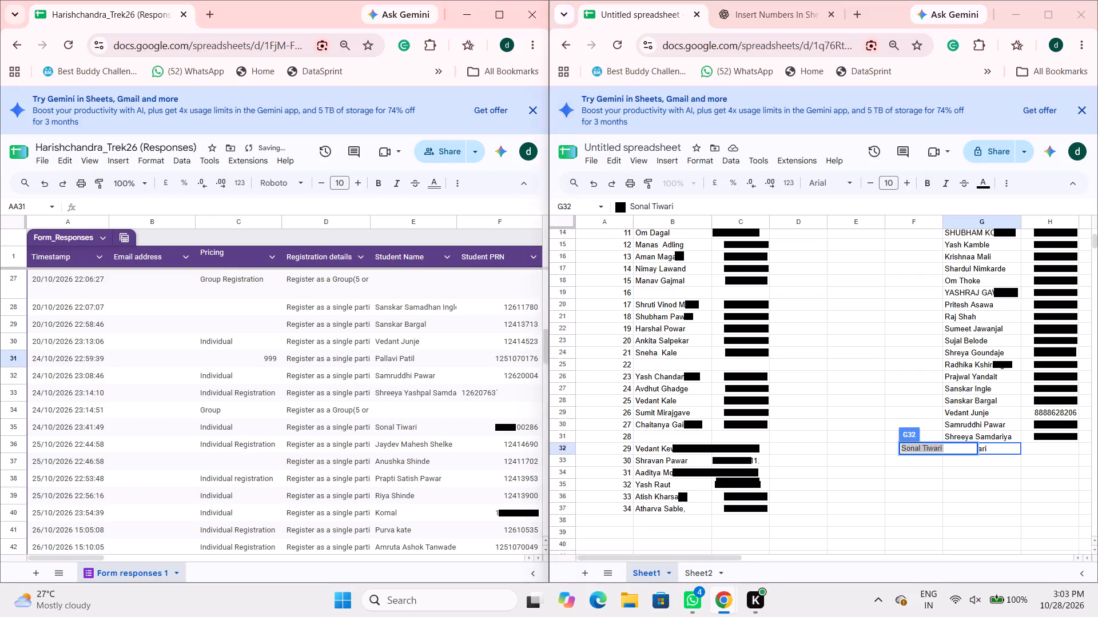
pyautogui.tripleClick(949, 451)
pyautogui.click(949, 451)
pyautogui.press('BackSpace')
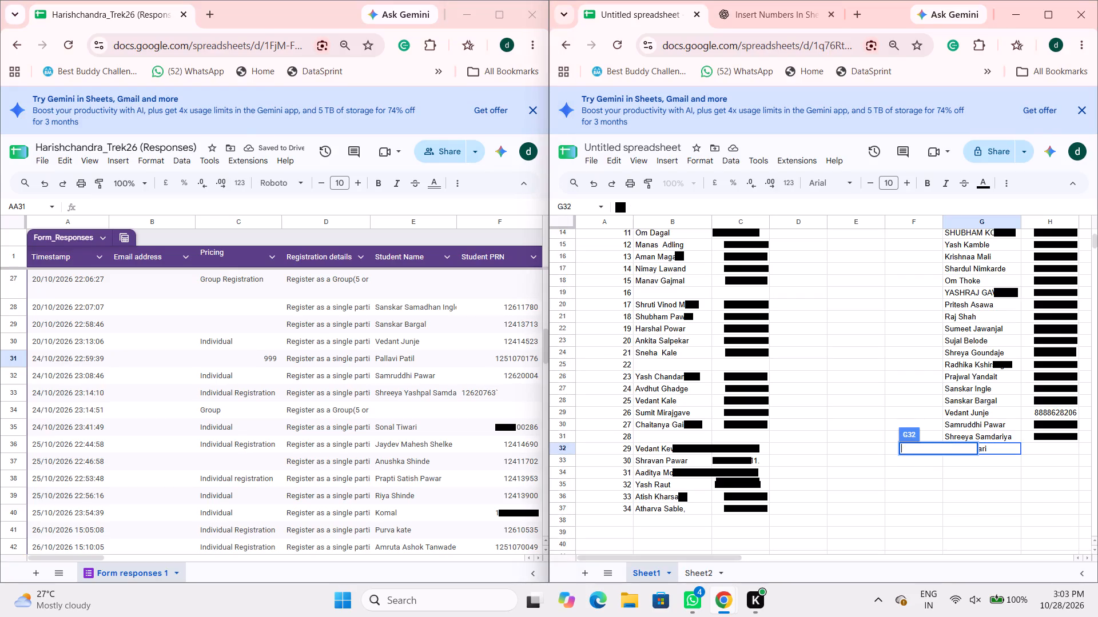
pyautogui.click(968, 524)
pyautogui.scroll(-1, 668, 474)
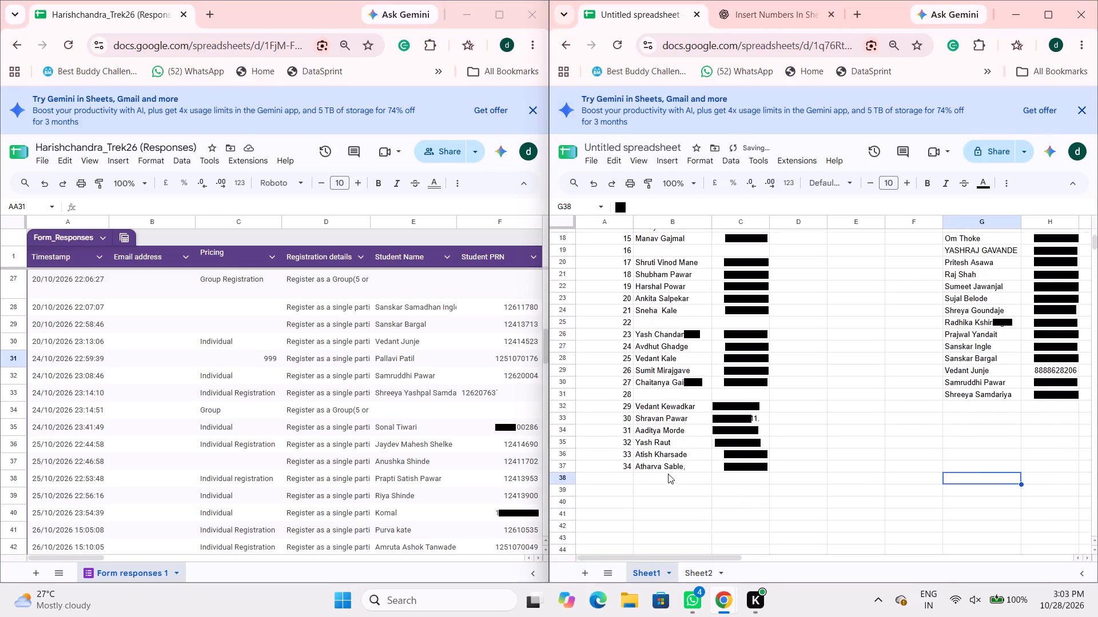
# Enter the serial number 35 in cell A39 of the bus list.
pyautogui.scroll(-1, 668, 474)
pyautogui.click(628, 486)
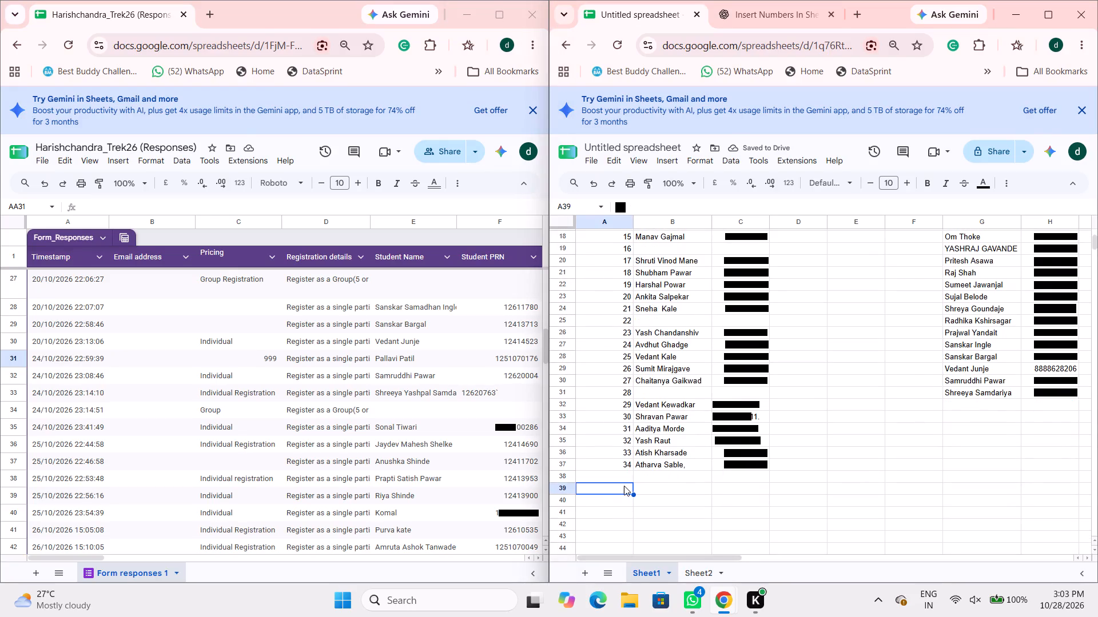
pyautogui.press('5')
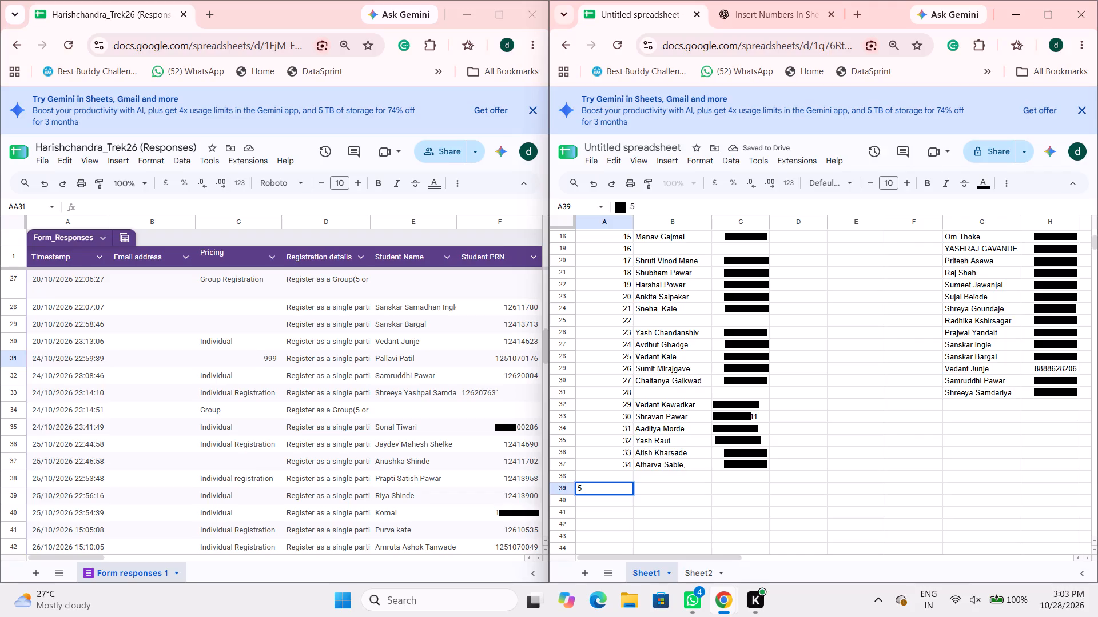
pyautogui.press('BackSpace')
pyautogui.write('35')
pyautogui.press('Right')
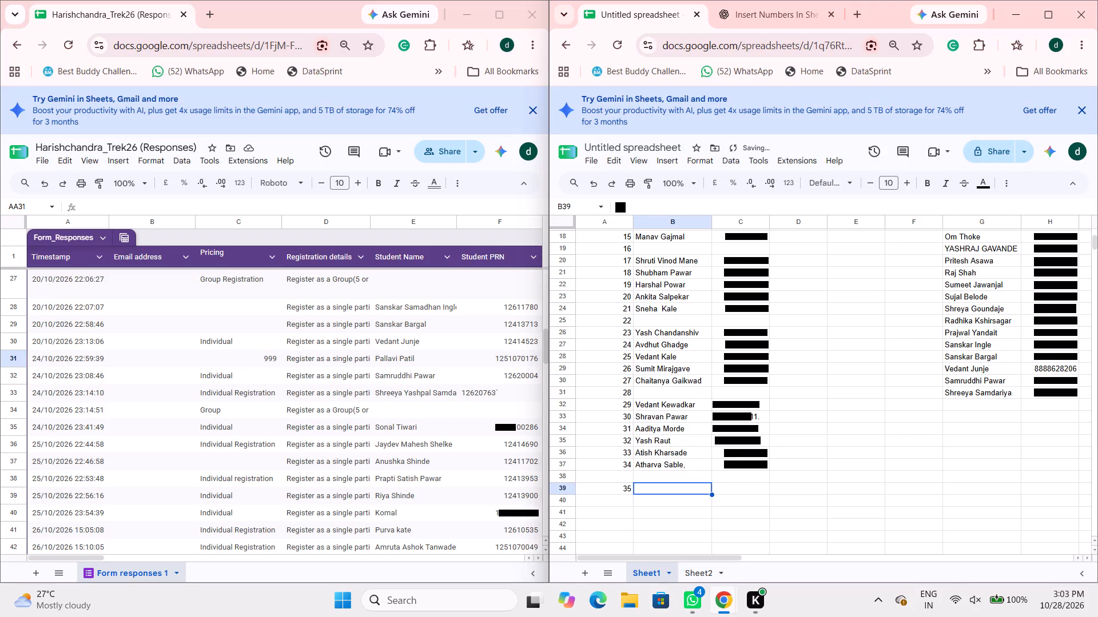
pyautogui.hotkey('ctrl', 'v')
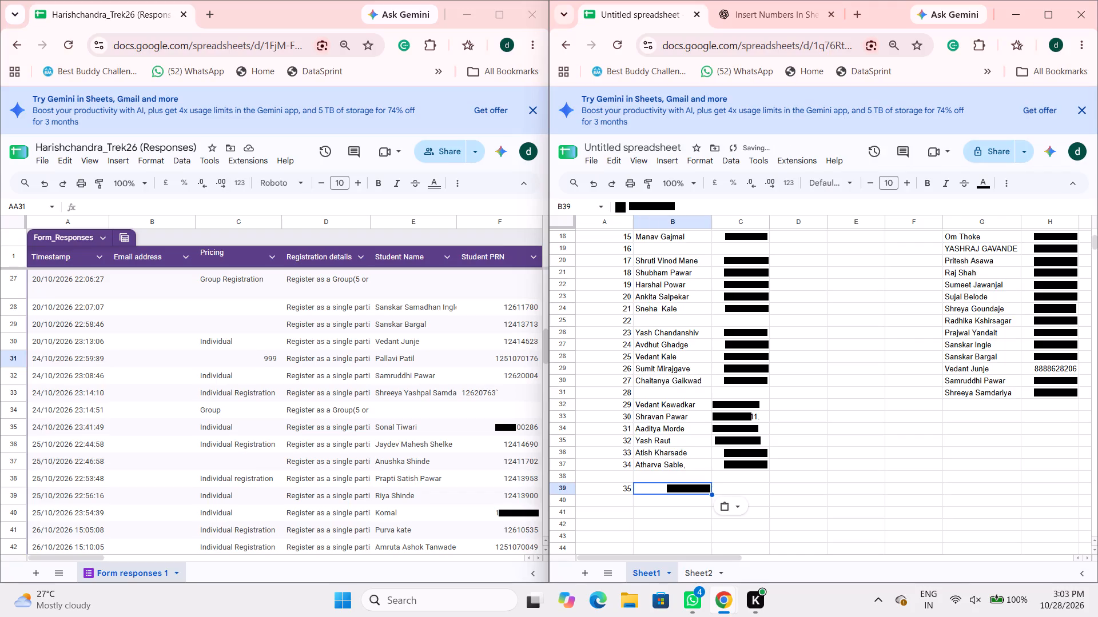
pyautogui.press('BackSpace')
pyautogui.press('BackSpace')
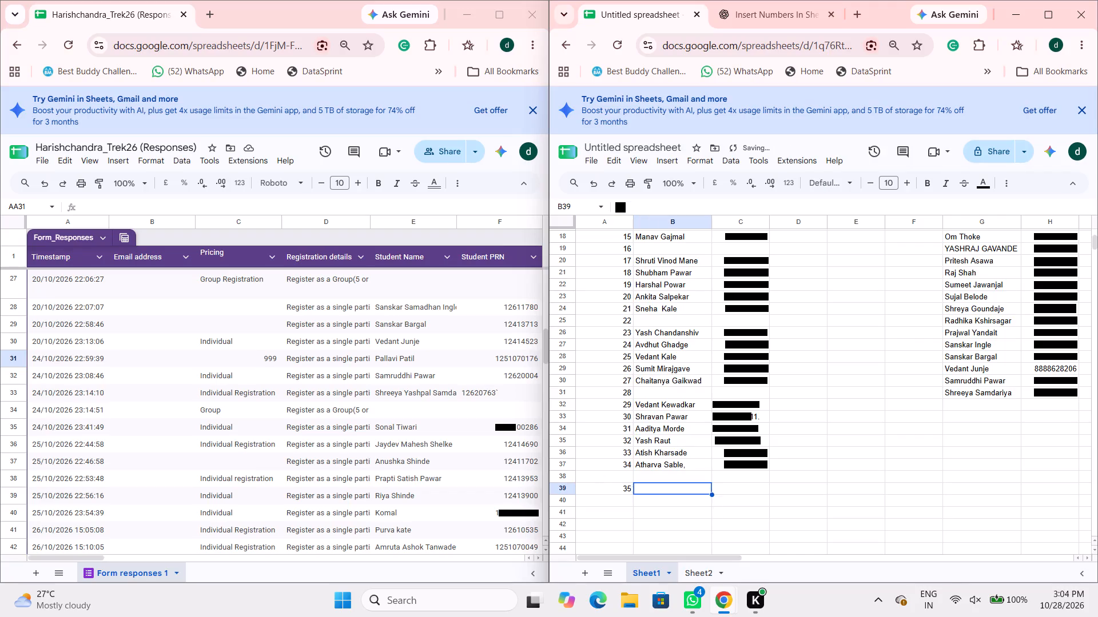
# Look through the student rows in the trek responses and select the next passenger's entry.
pyautogui.scroll(-3, 380, 455)
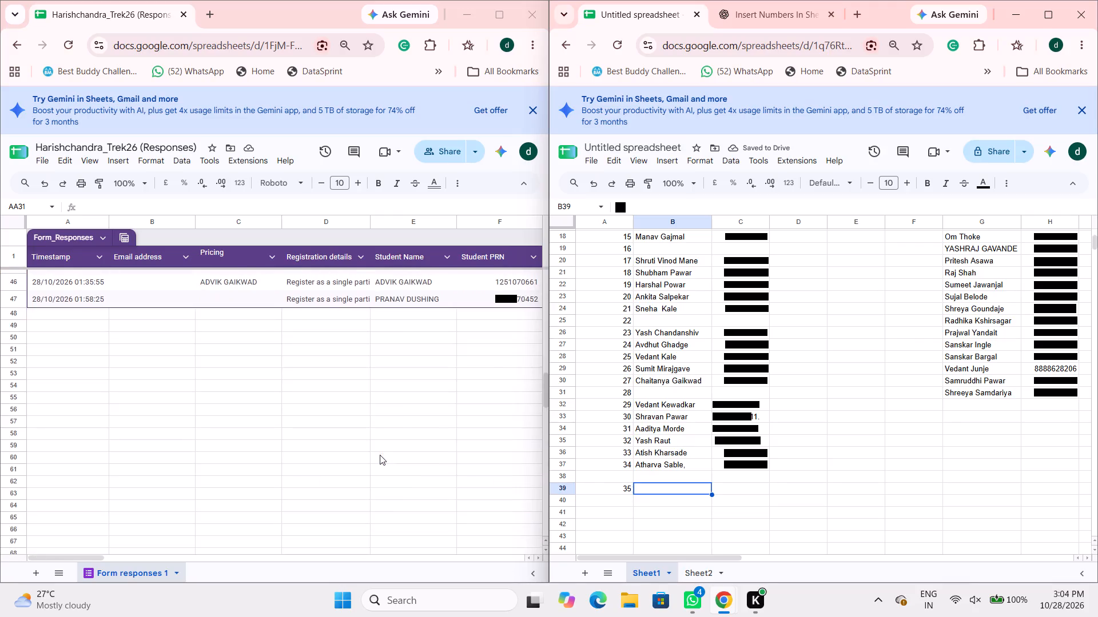
pyautogui.scroll(2, 380, 455)
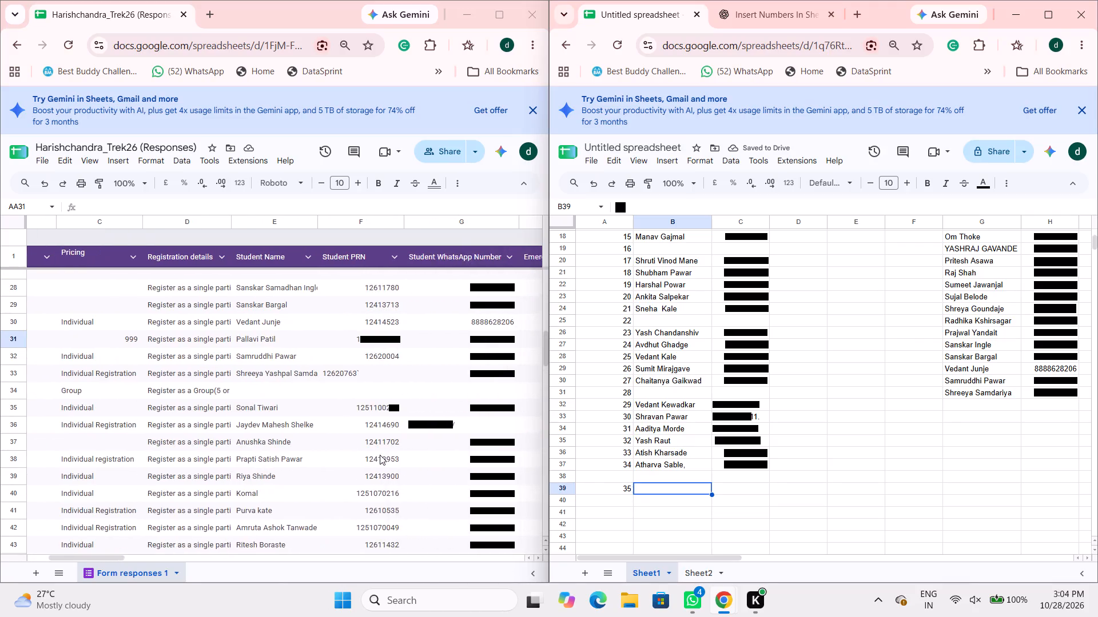
pyautogui.scroll(5, 380, 455)
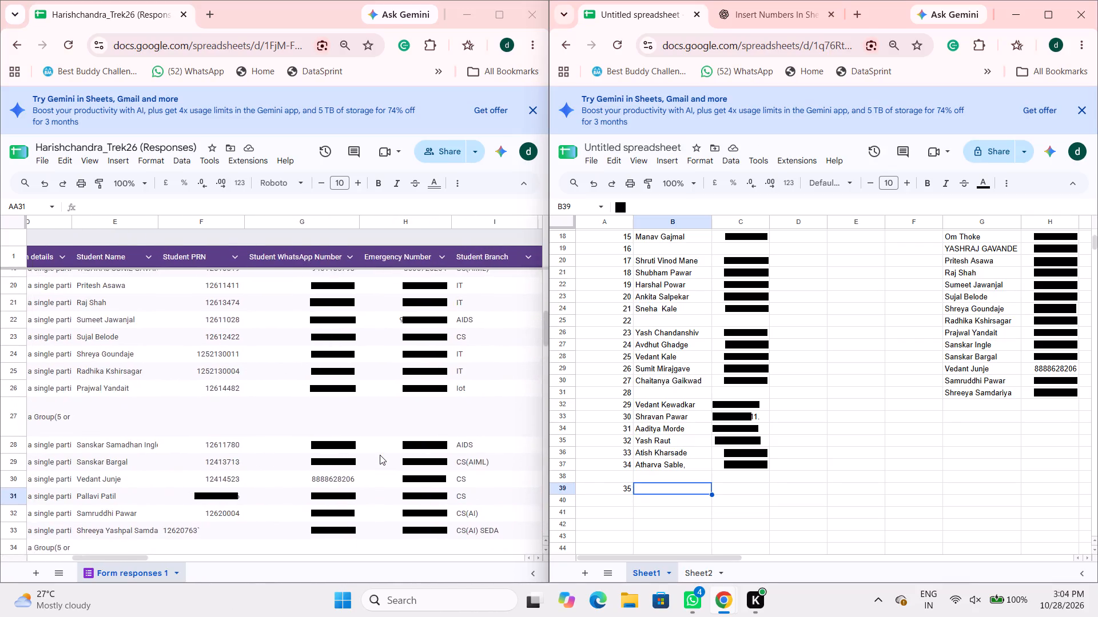
pyautogui.hscroll(2, 380, 455)
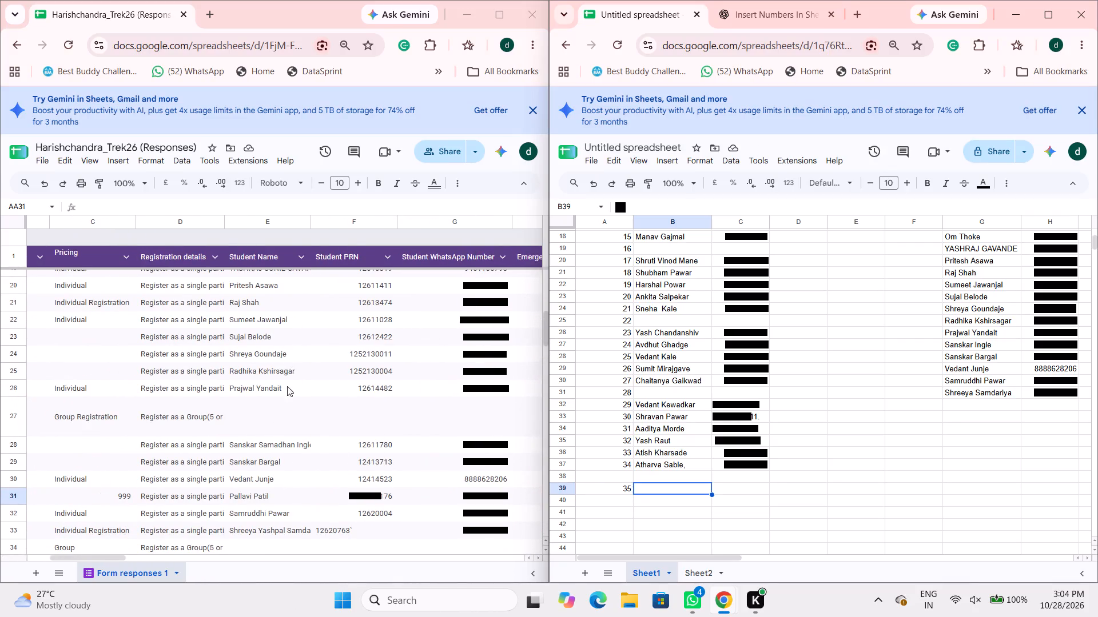
pyautogui.scroll(1, 276, 399)
pyautogui.hscroll(1, 276, 399)
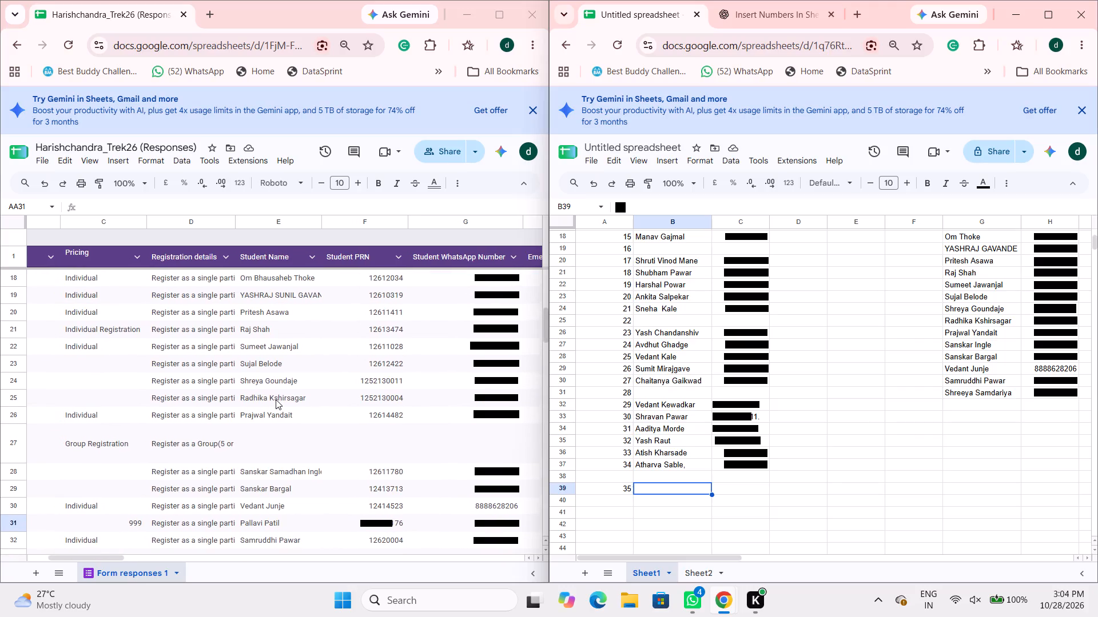
pyautogui.hscroll(1, 276, 399)
pyautogui.scroll(3, 276, 399)
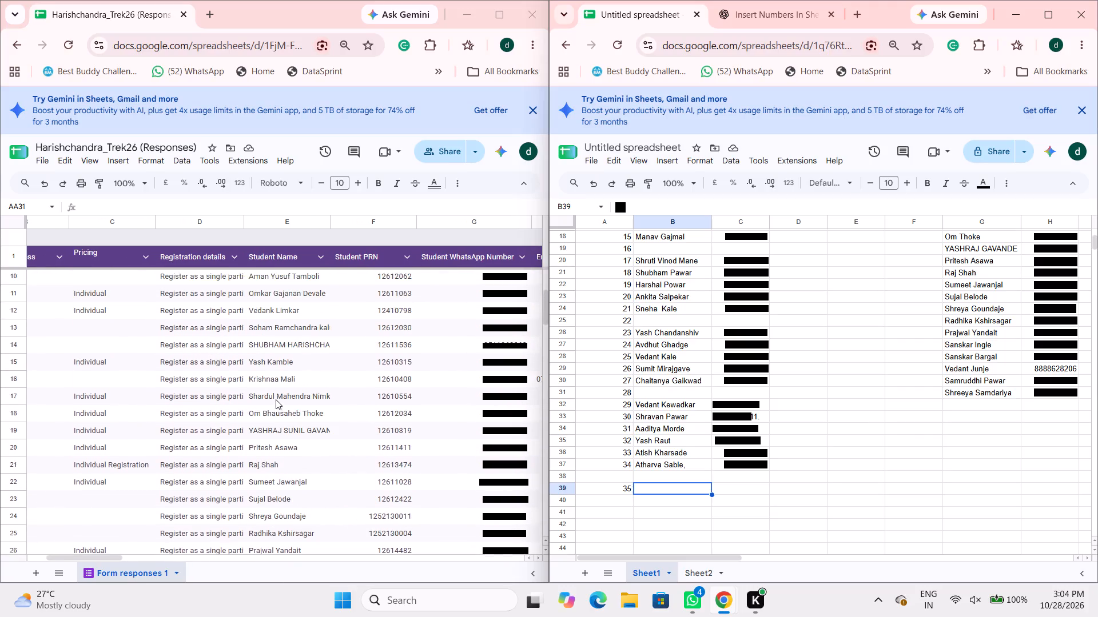
pyautogui.scroll(1, 276, 399)
pyautogui.scroll(1, 337, 393)
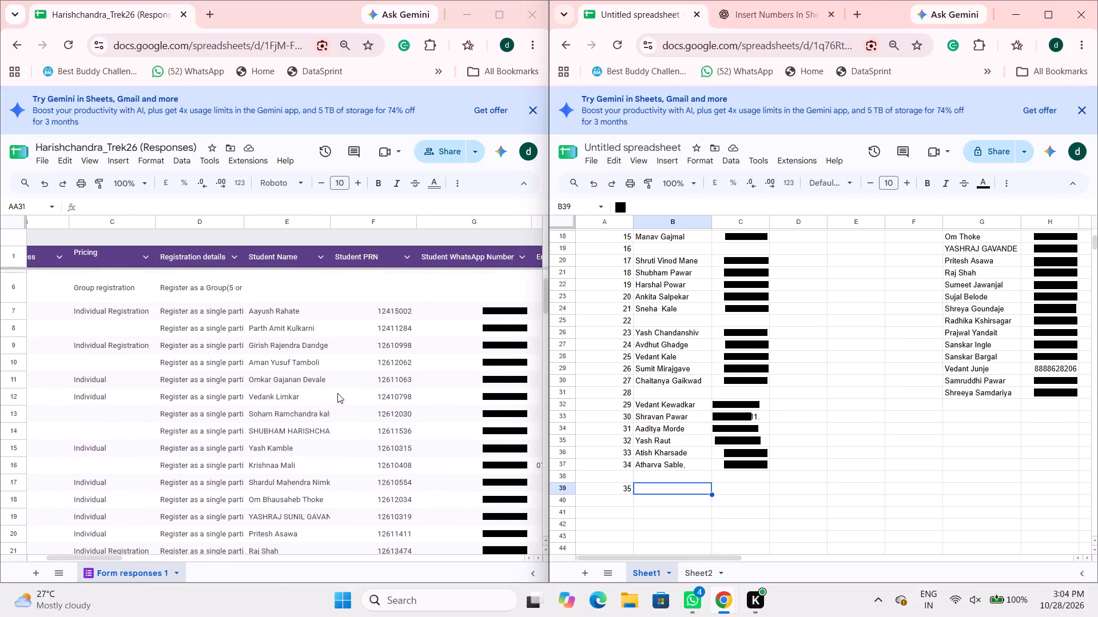
pyautogui.scroll(1, 337, 393)
pyautogui.hscroll(1, 337, 393)
pyautogui.scroll(-1, 337, 393)
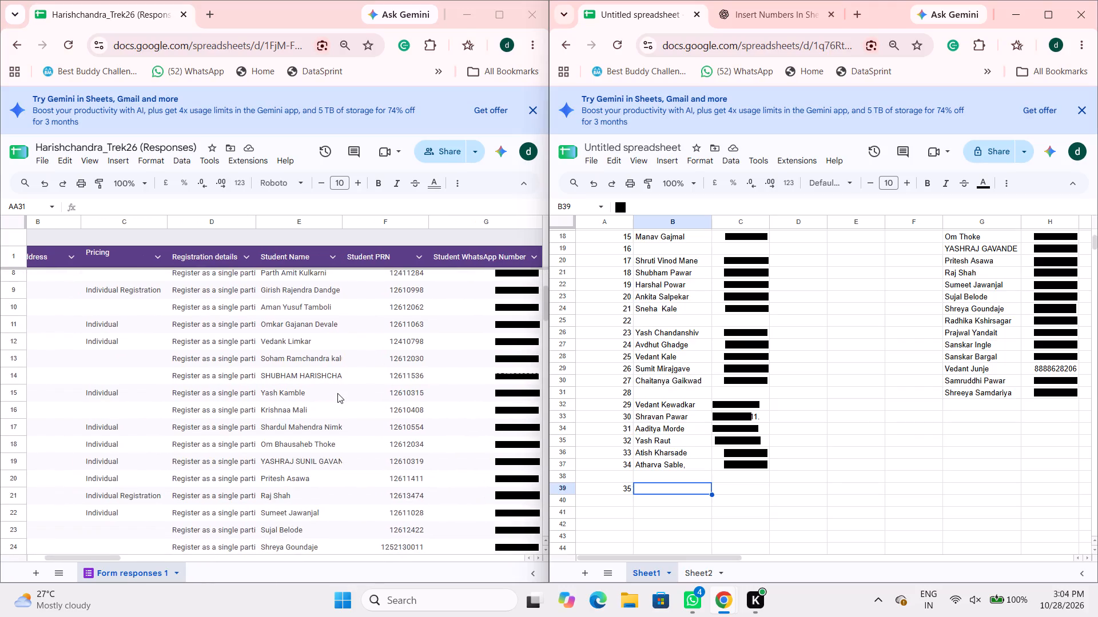
pyautogui.scroll(-2, 314, 435)
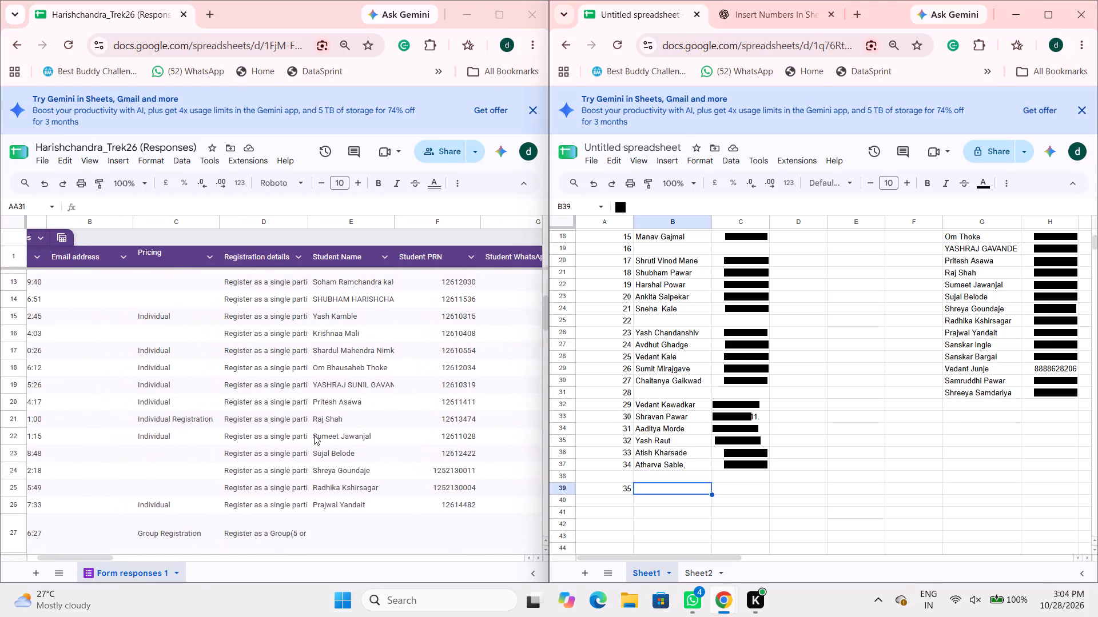
pyautogui.scroll(-2, 314, 435)
pyautogui.hscroll(1, 353, 443)
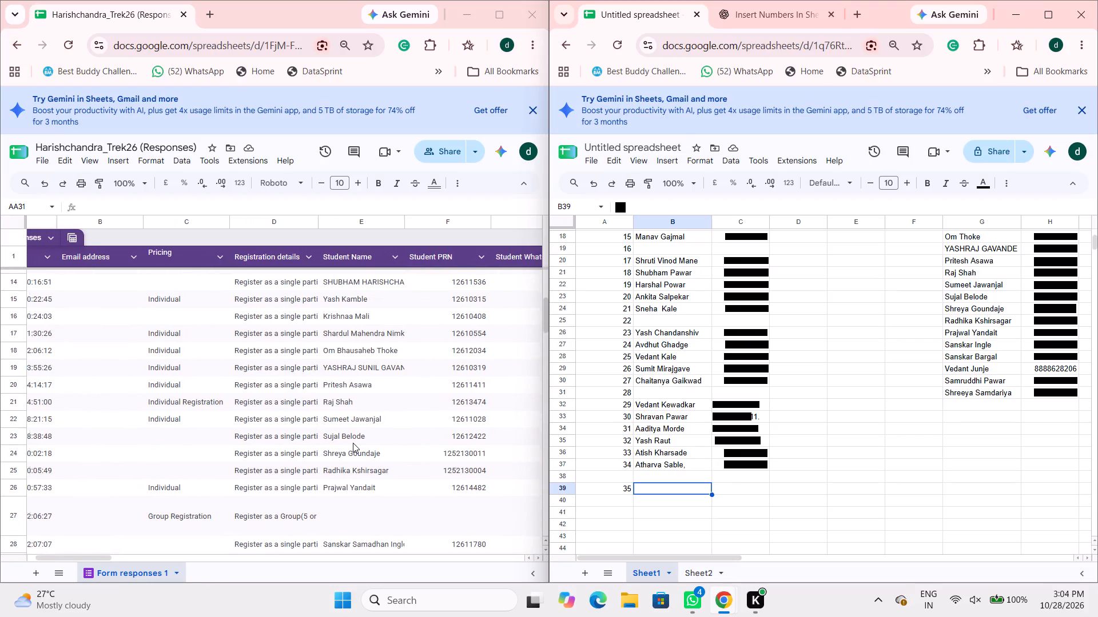
pyautogui.hscroll(1, 353, 443)
pyautogui.scroll(-1, 353, 443)
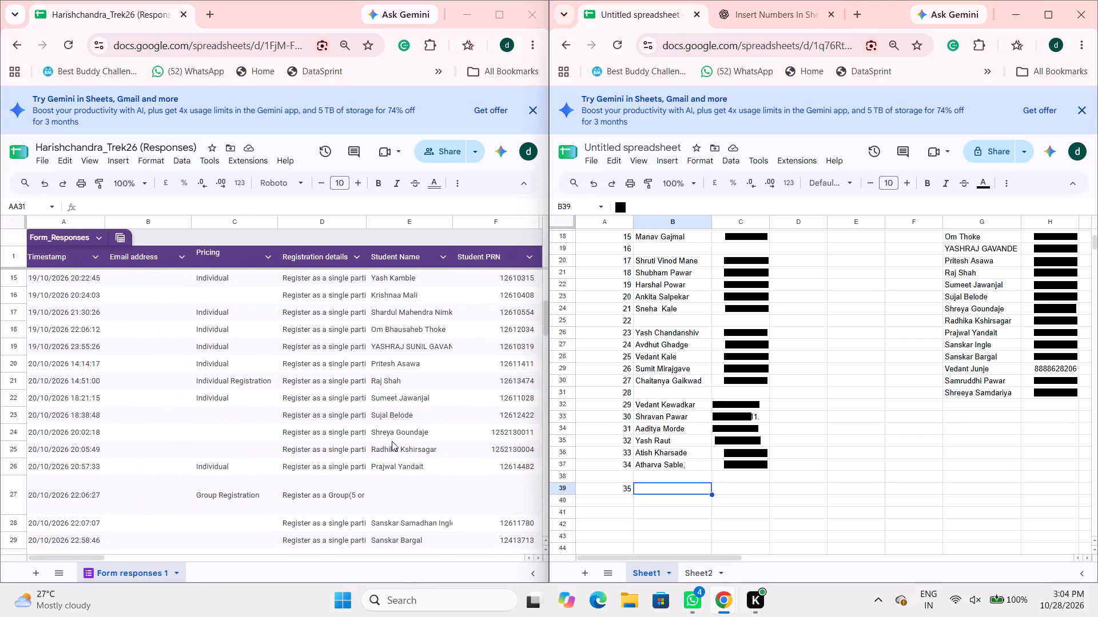
pyautogui.scroll(-1, 392, 441)
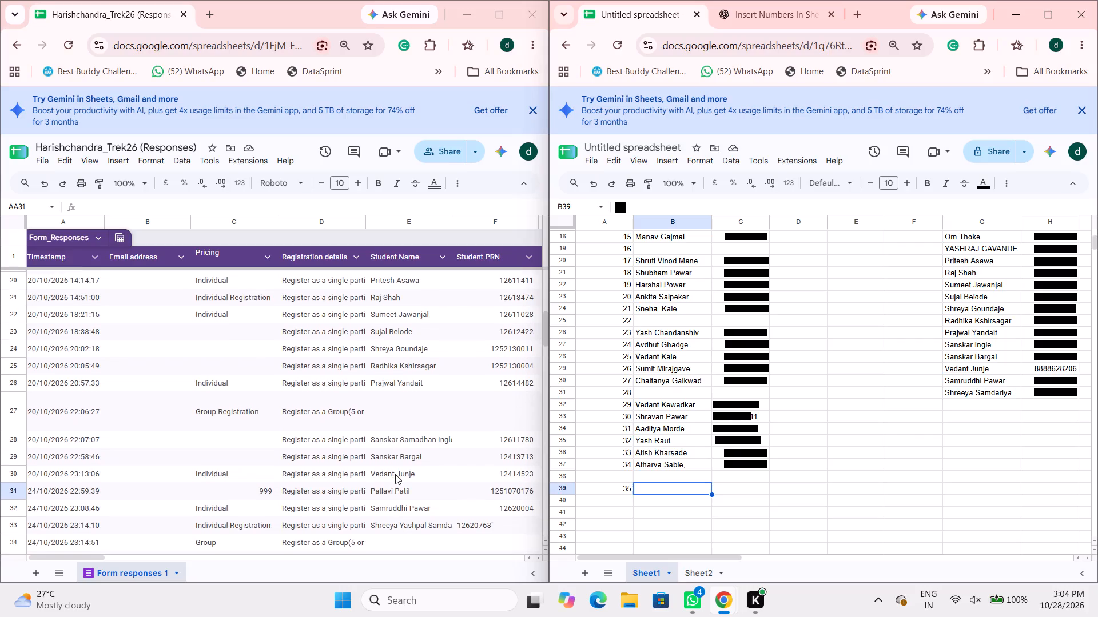
pyautogui.scroll(-1, 395, 474)
pyautogui.click(393, 510)
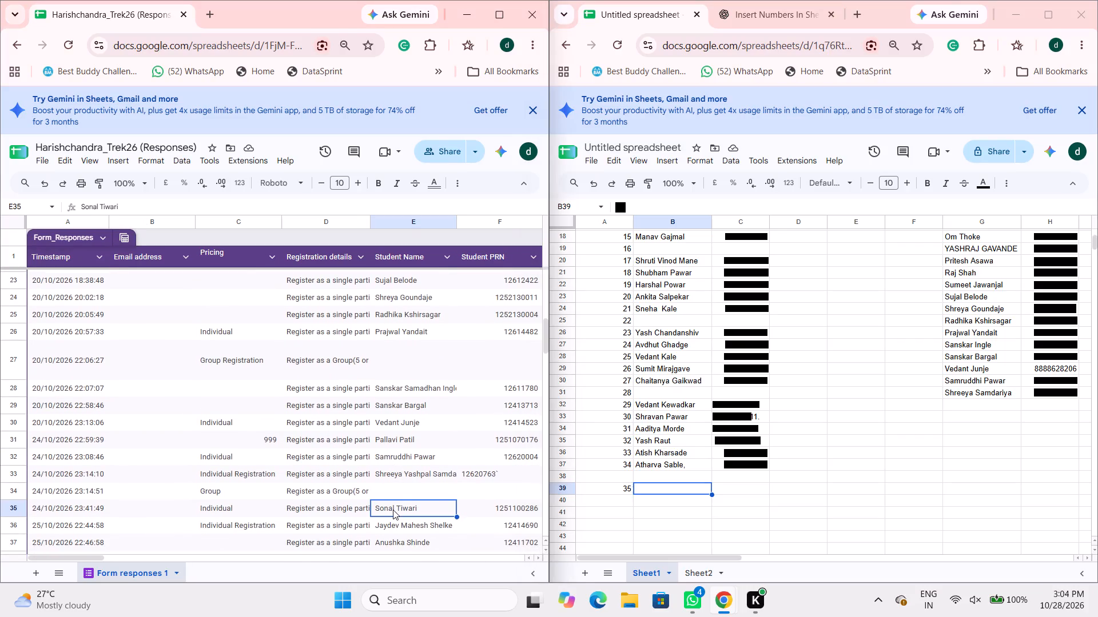
# Copy the student name from row 35 of the trek responses into cell B39 of the bus list.
pyautogui.hotkey('ctrl', 'c')
pyautogui.click(667, 487)
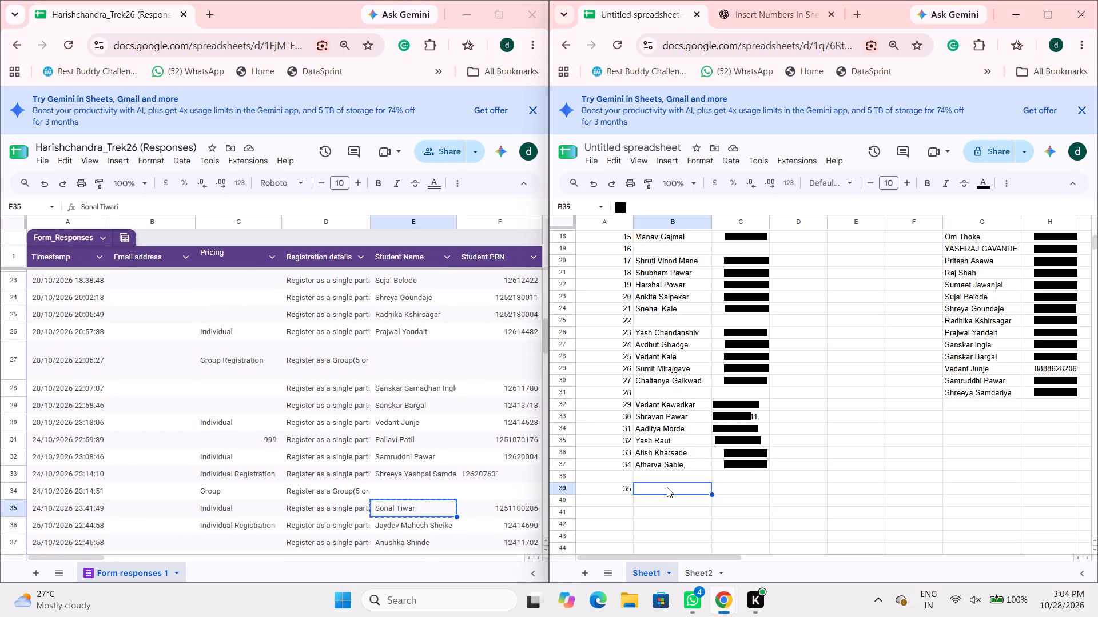
pyautogui.hotkey('ctrl', 'v')
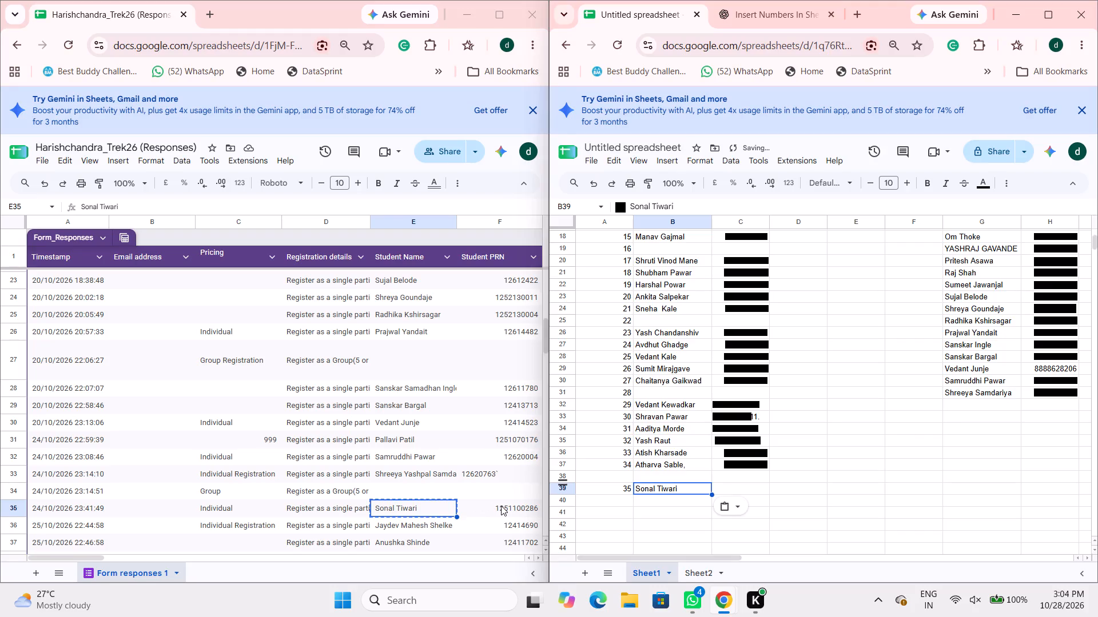
# Copy the same student's WhatsApp number from row 35 of the responses into cell C39 of the bus list.
pyautogui.click(501, 506)
pyautogui.hscroll(-2, 501, 506)
pyautogui.click(501, 506)
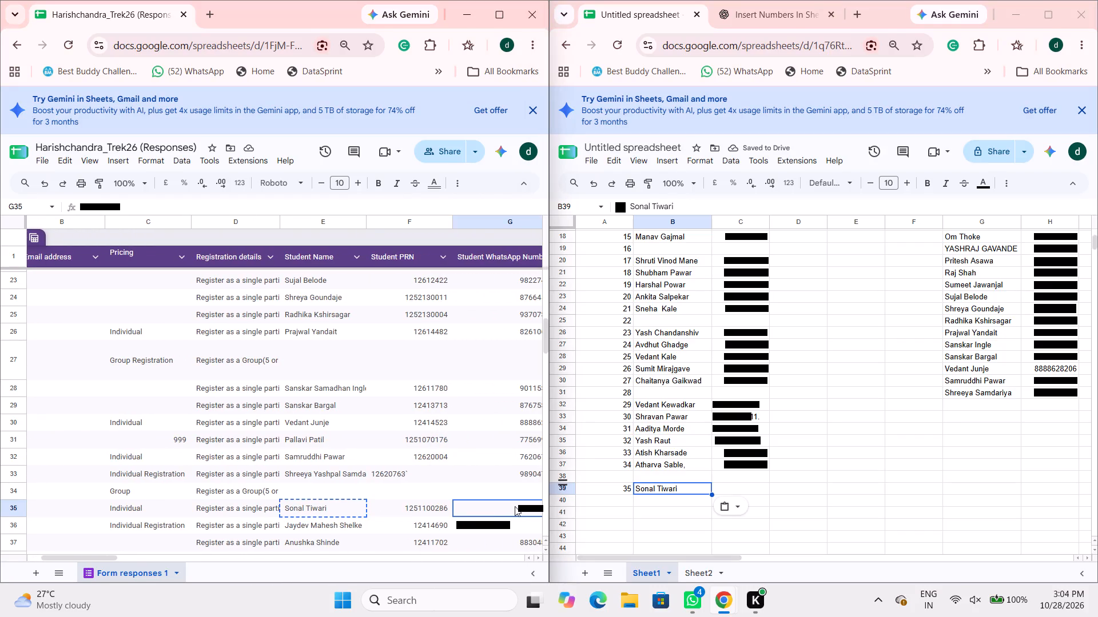
pyautogui.hotkey('ctrl', 'c')
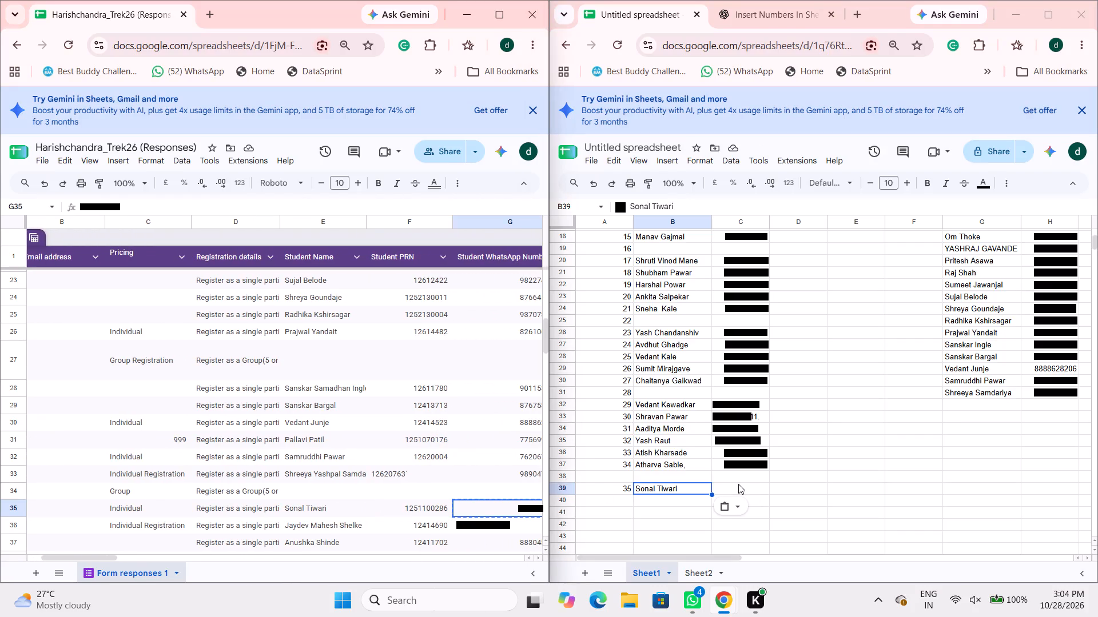
pyautogui.click(738, 484)
pyautogui.click(735, 490)
pyautogui.hotkey('ctrl', 'v')
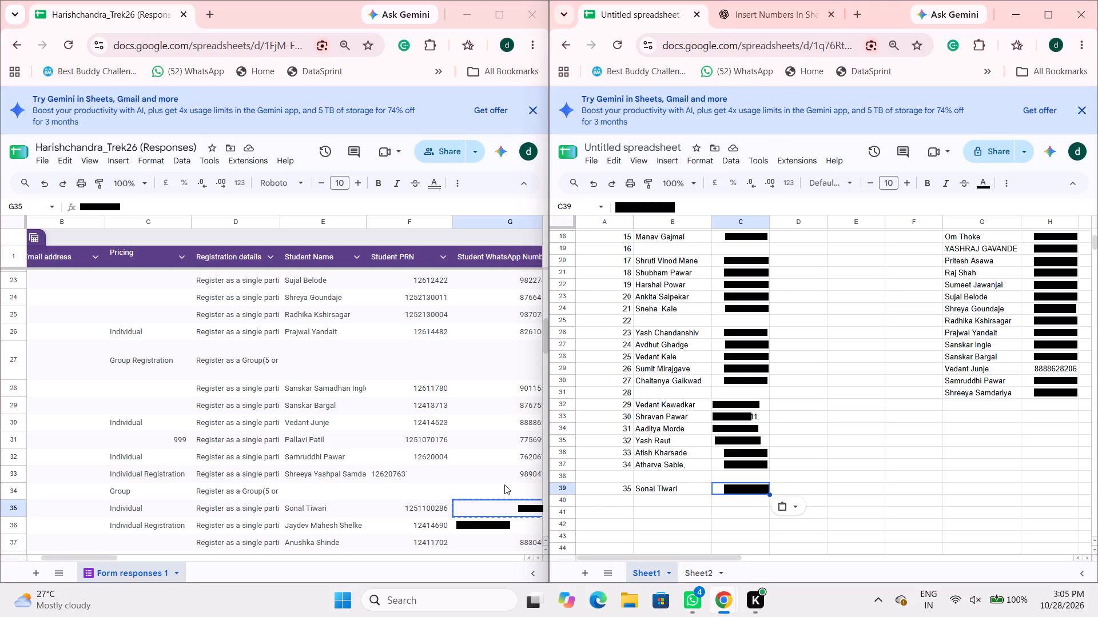
# Copy the student name from response row 36 into cell G32 of the bus list and remove the middle name.
pyautogui.hscroll(1, 337, 445)
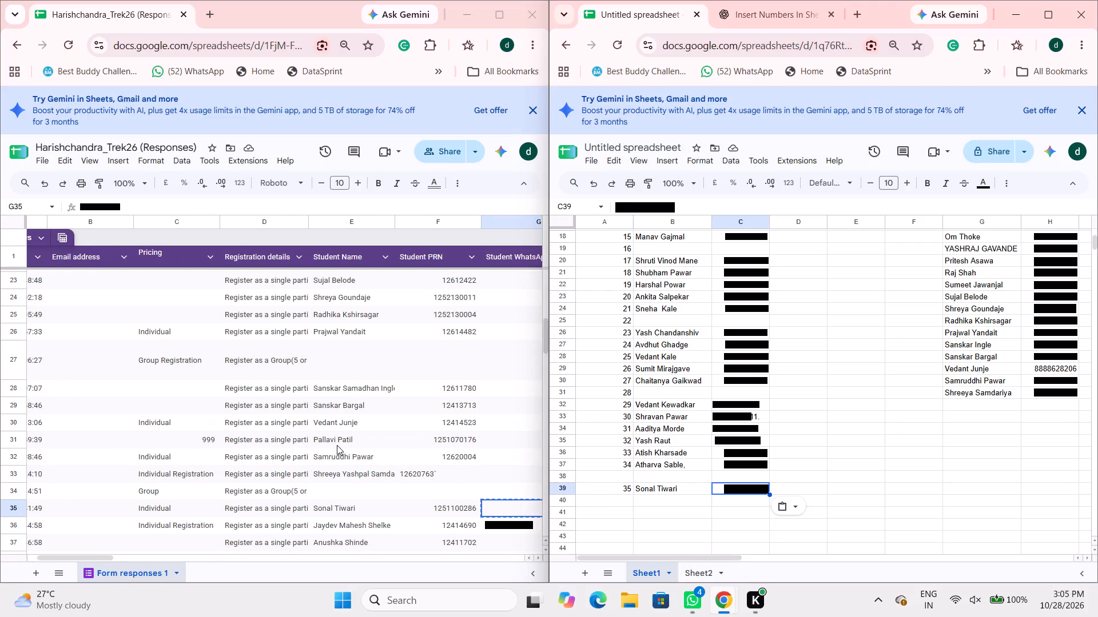
pyautogui.hscroll(1, 337, 445)
pyautogui.scroll(-1, 348, 493)
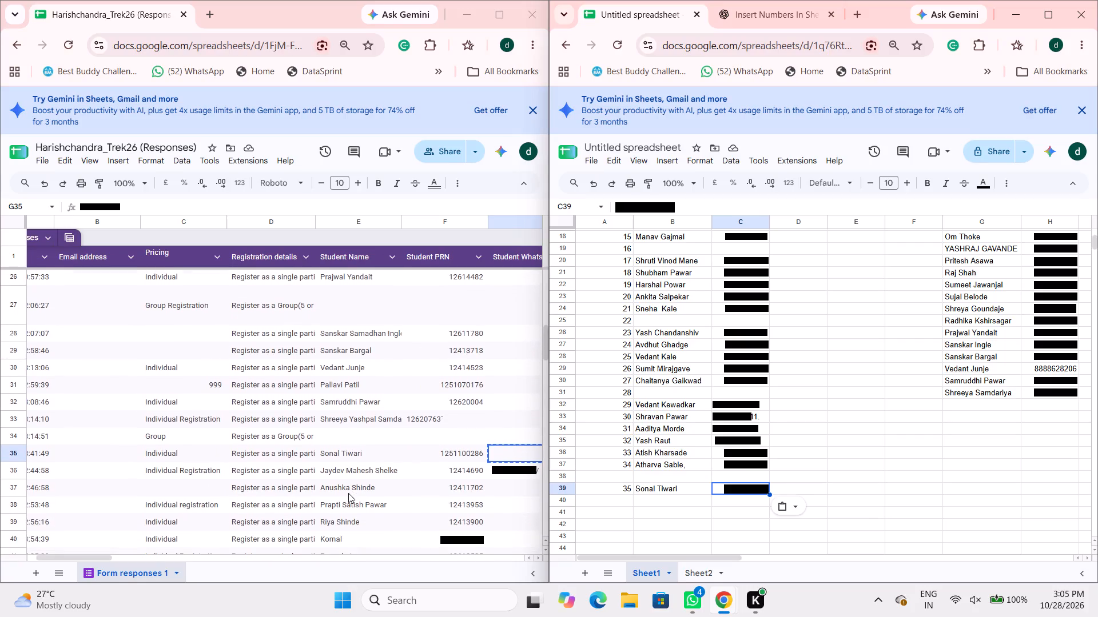
pyautogui.click(369, 469)
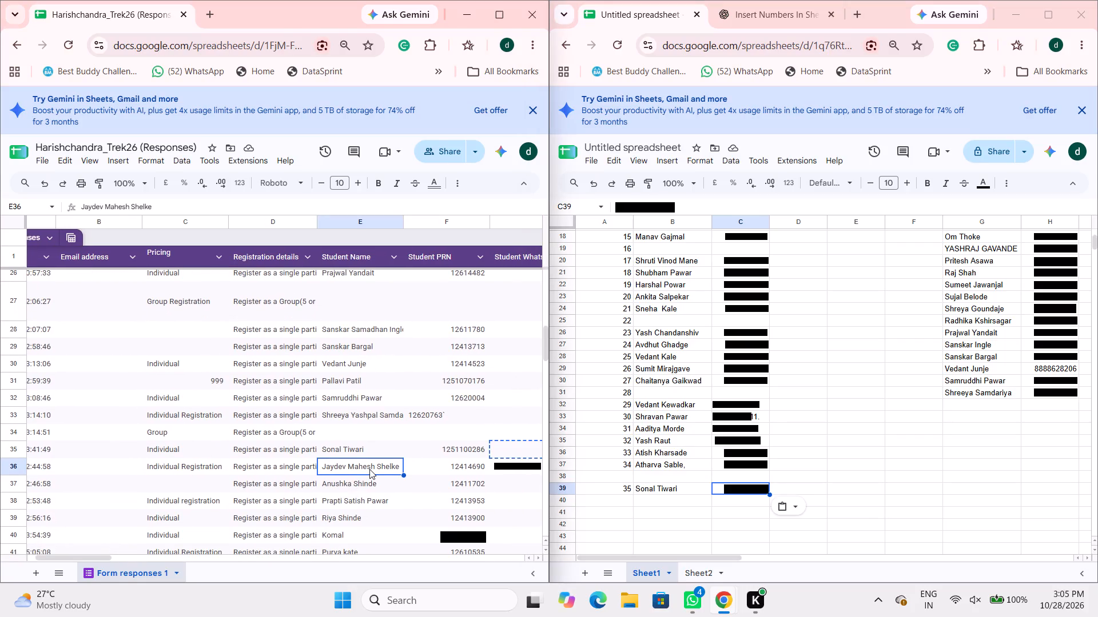
pyautogui.hotkey('ctrl', 'c')
pyautogui.click(956, 403)
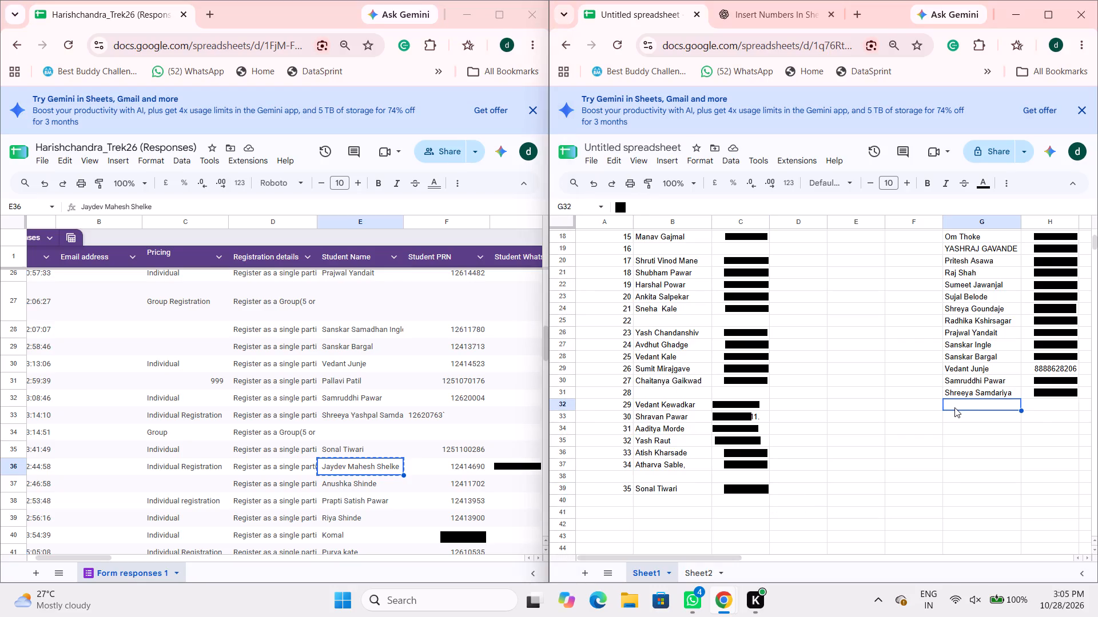
pyautogui.hotkey('ctrl', 'v')
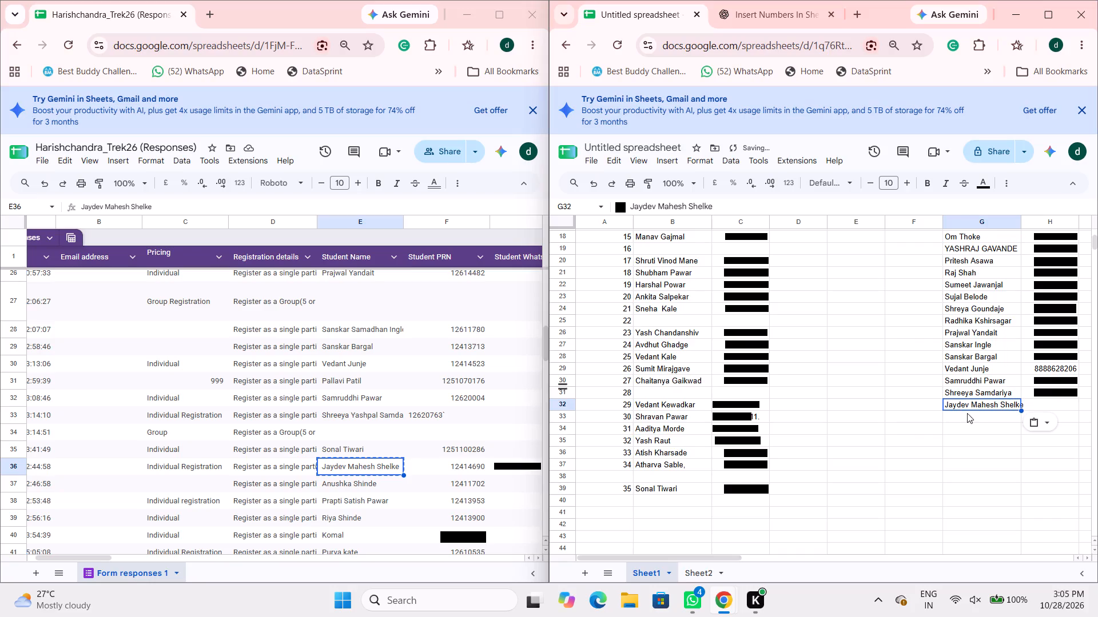
pyautogui.tripleClick(986, 407)
pyautogui.click(986, 407)
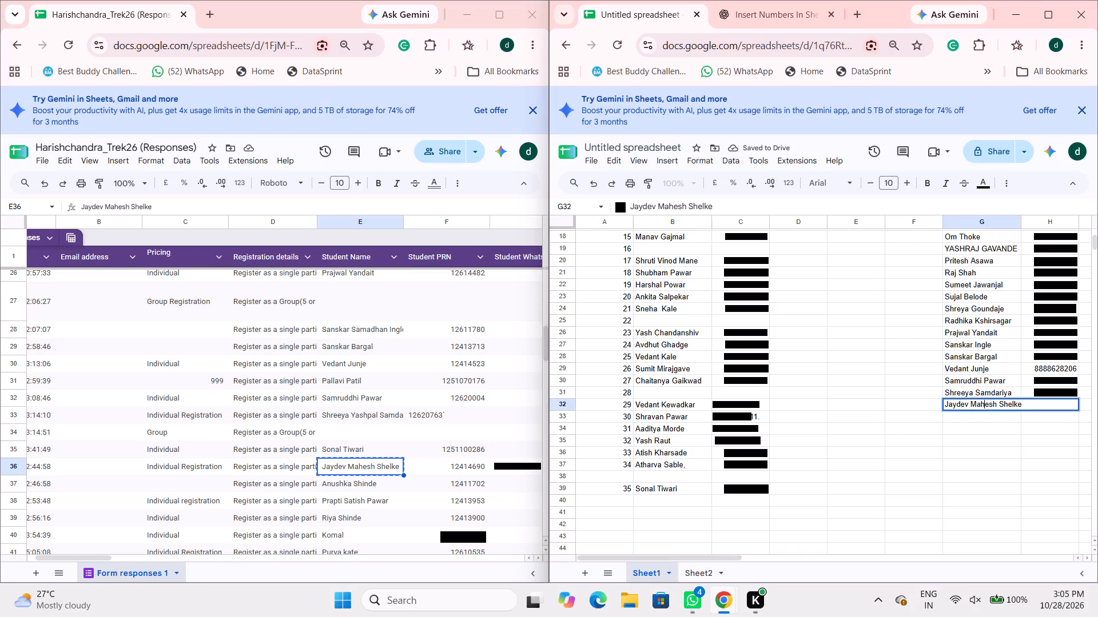
pyautogui.click(986, 407)
pyautogui.doubleClick(986, 407)
pyautogui.press('BackSpace')
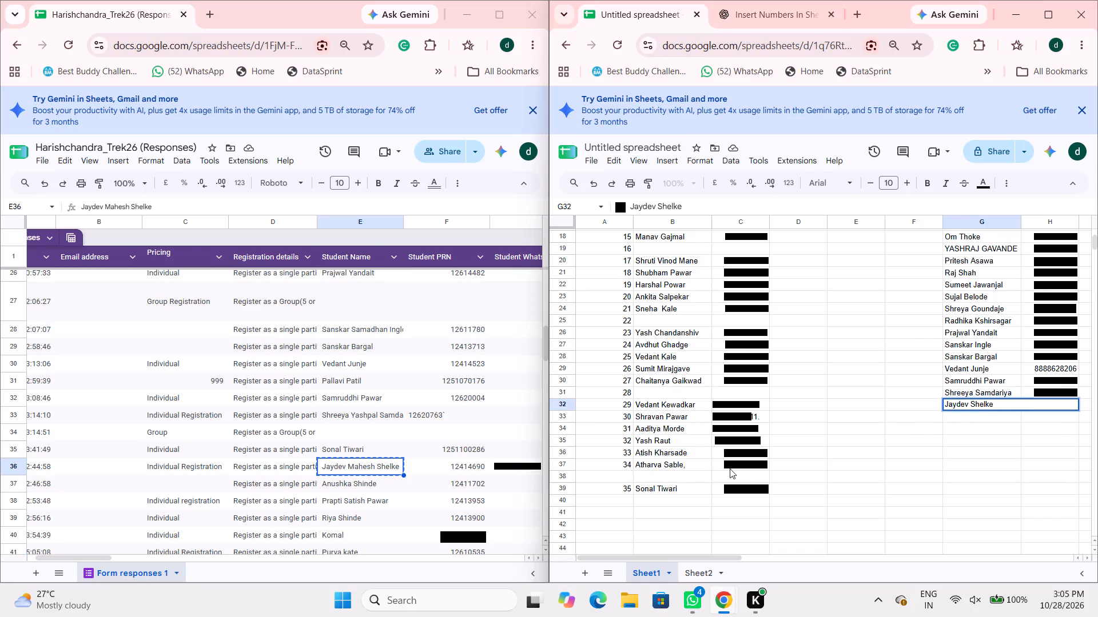
# Copy the WhatsApp number from response row 36 into cell H32 and delete the extra characters at its end.
pyautogui.click(523, 469)
pyautogui.hotkey('ctrl', 'c')
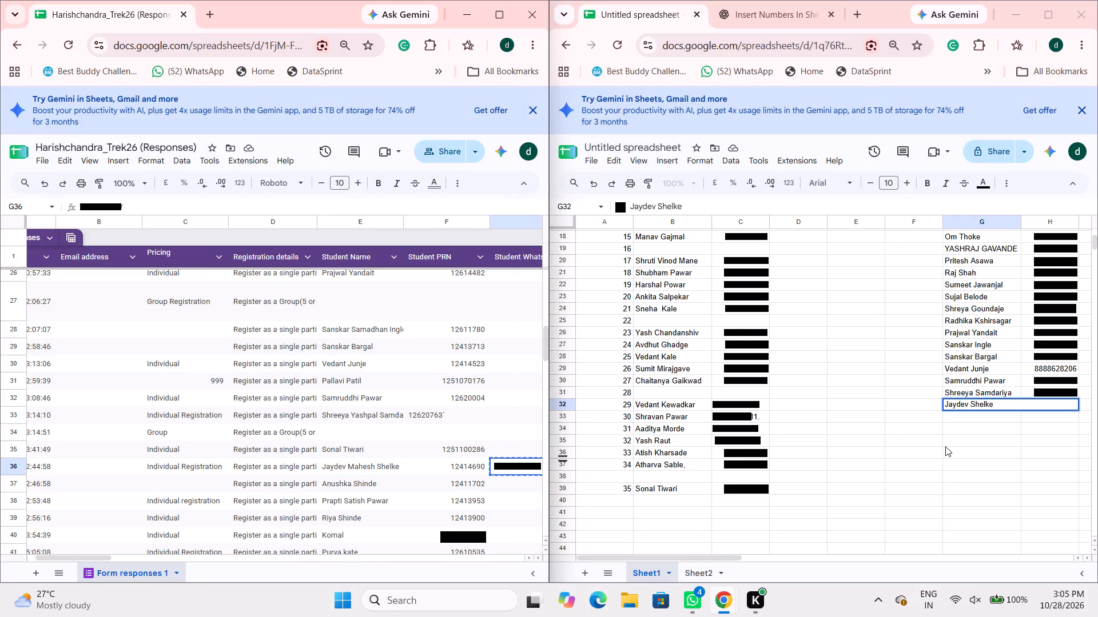
pyautogui.click(1031, 419)
pyautogui.click(1043, 407)
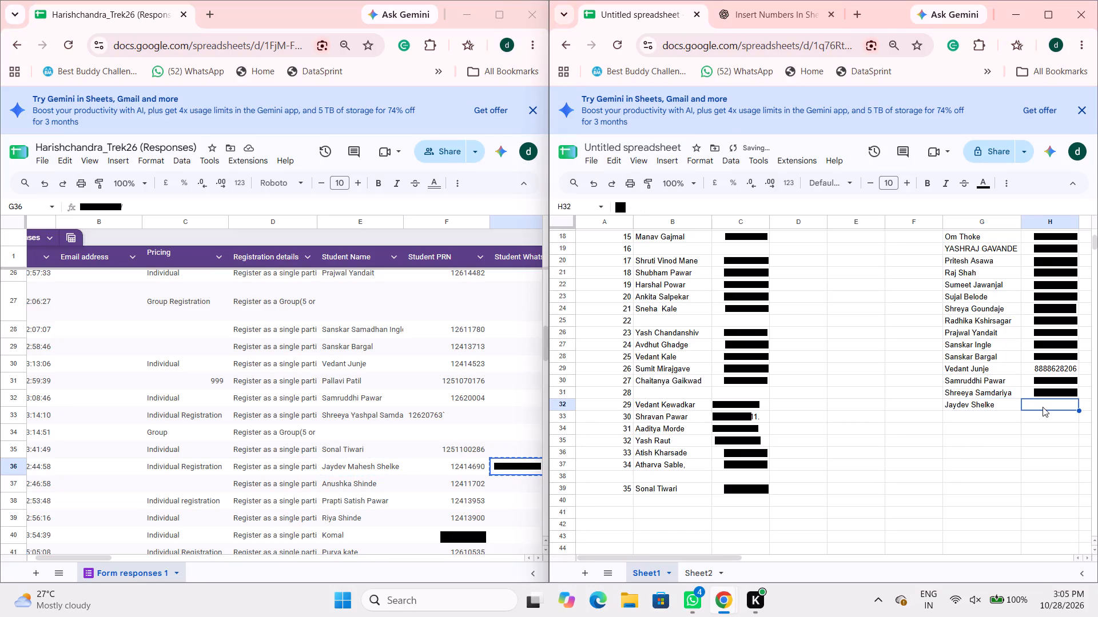
pyautogui.hotkey('ctrl', 'v')
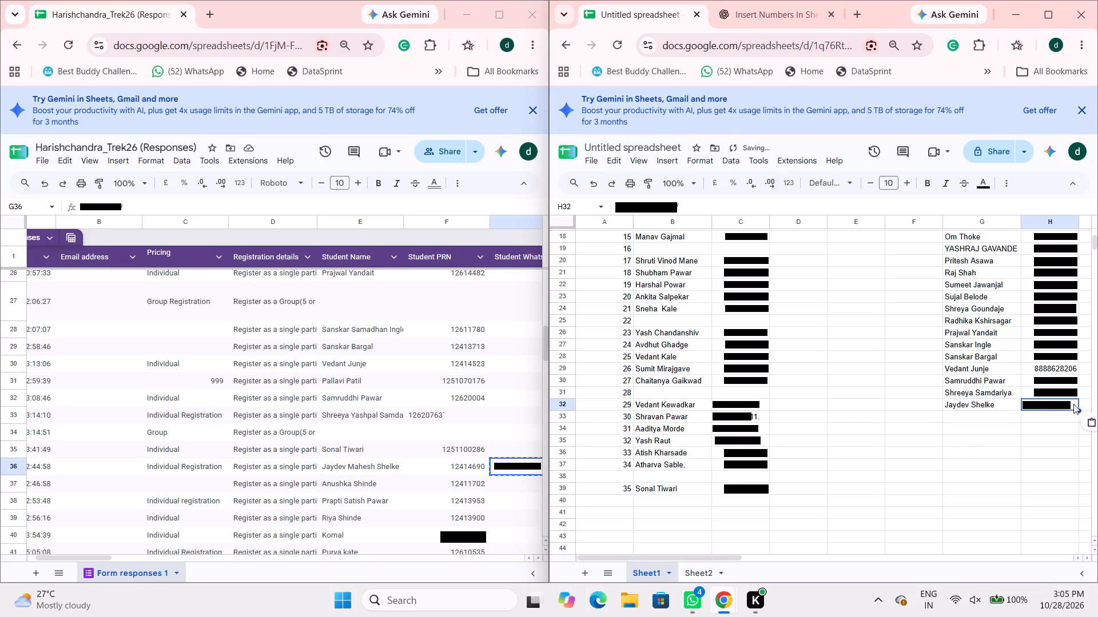
pyautogui.tripleClick(1071, 404)
pyautogui.click(1071, 404)
pyautogui.click(1071, 404)
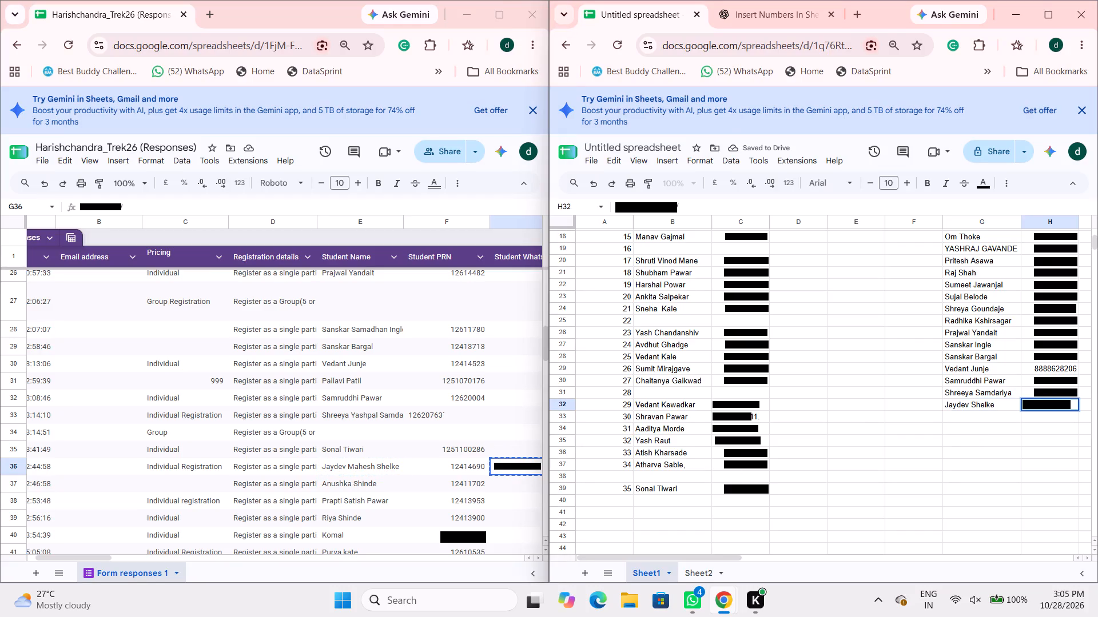
pyautogui.press('BackSpace')
pyautogui.press('BackSpace')
# Copy the student name and WhatsApp number from response row 37 into cells G33 and H33 of the bus list.
pyautogui.click(351, 483)
pyautogui.hotkey('ctrl', 'c')
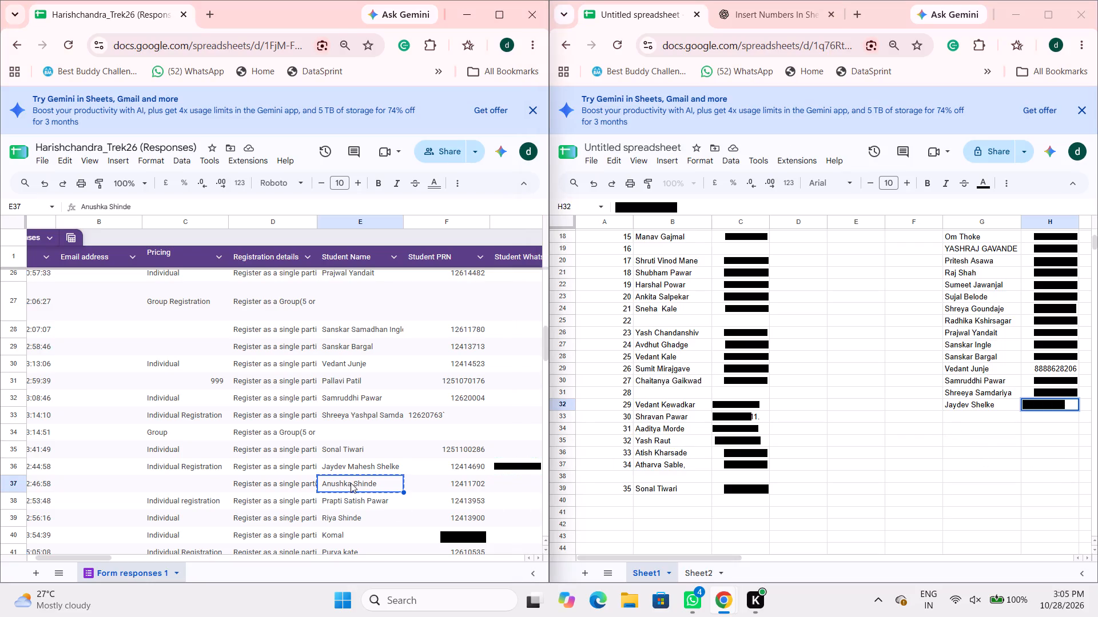
pyautogui.click(958, 415)
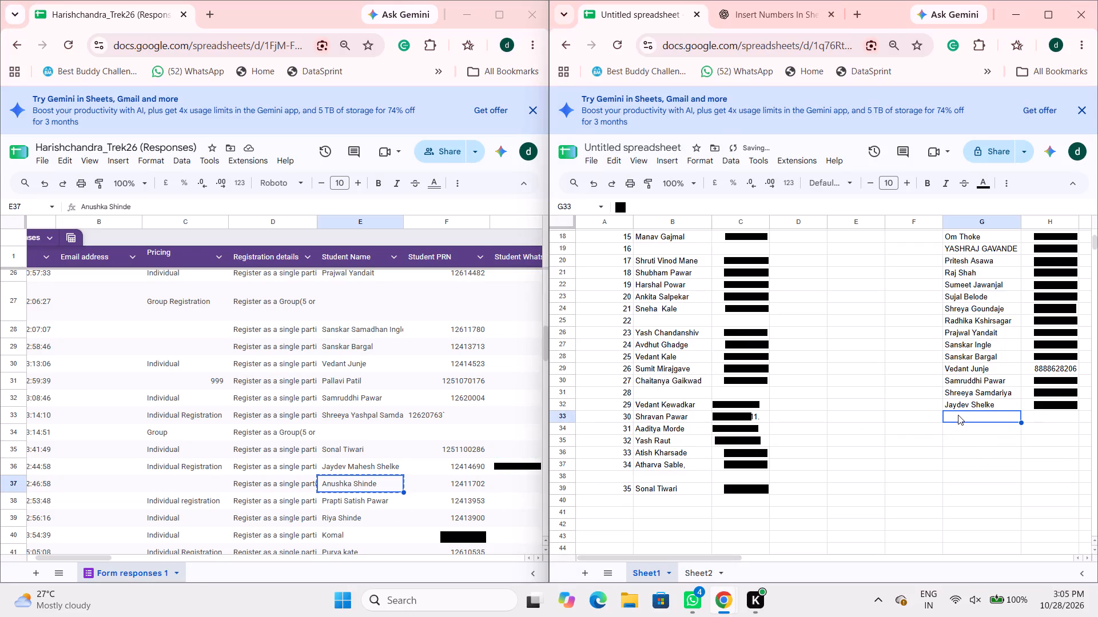
pyautogui.hotkey('ctrl', 'v')
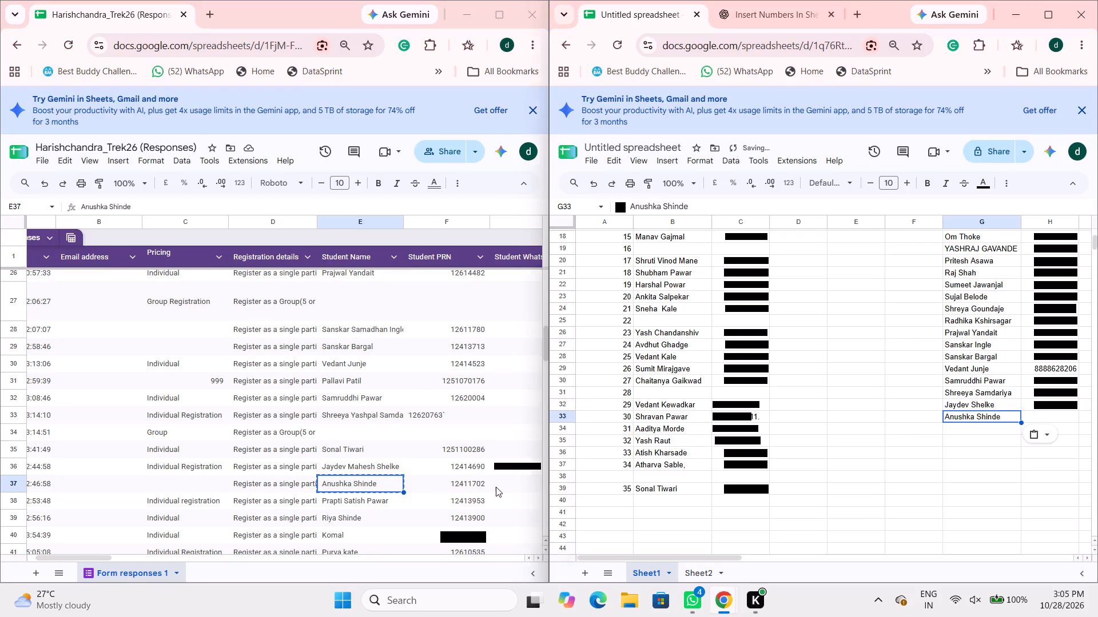
pyautogui.click(496, 487)
pyautogui.hscroll(-1, 496, 487)
pyautogui.hotkey('ctrl', 'c')
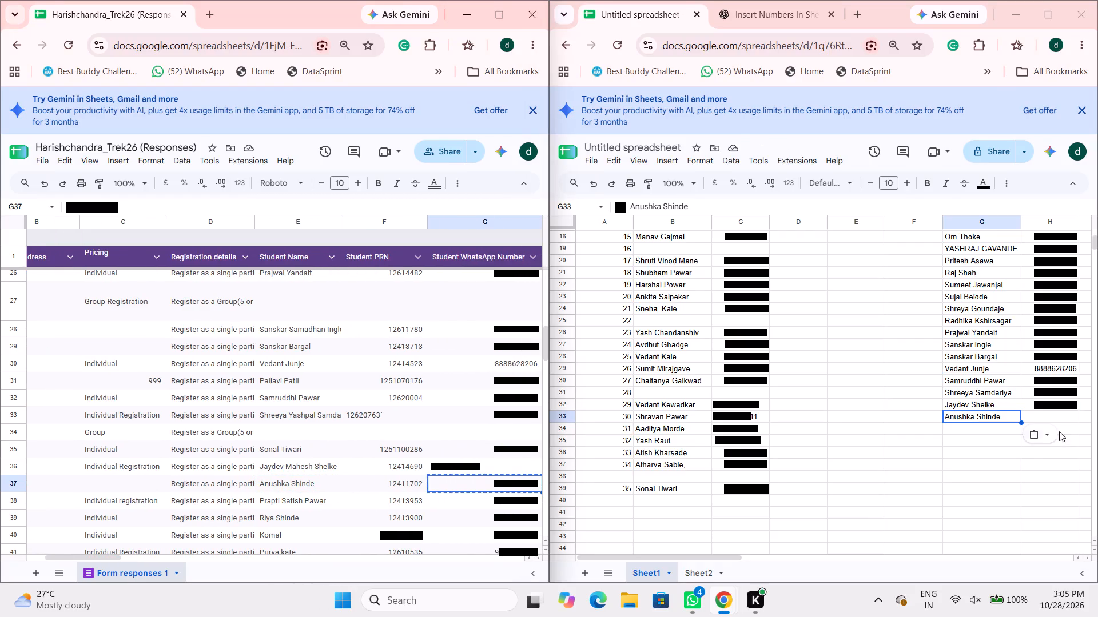
pyautogui.click(1048, 418)
pyautogui.hotkey('ctrl', 'v')
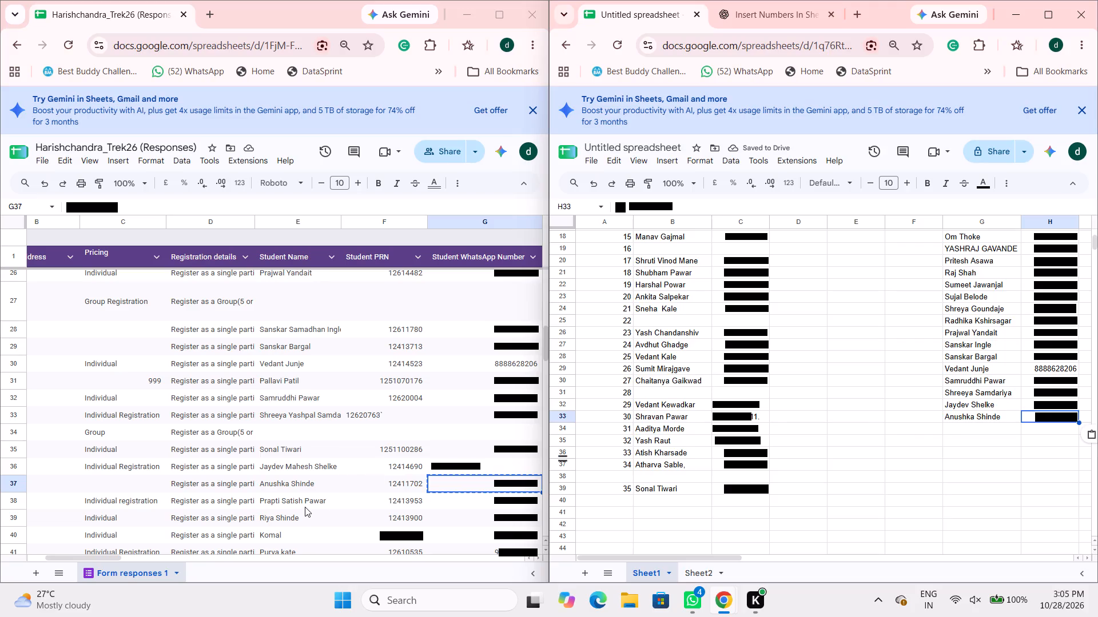
# Copy the student name and WhatsApp number from response row 38 into cells G34 and H34 of the bus list.
pyautogui.click(289, 496)
pyautogui.hotkey('ctrl', 'c')
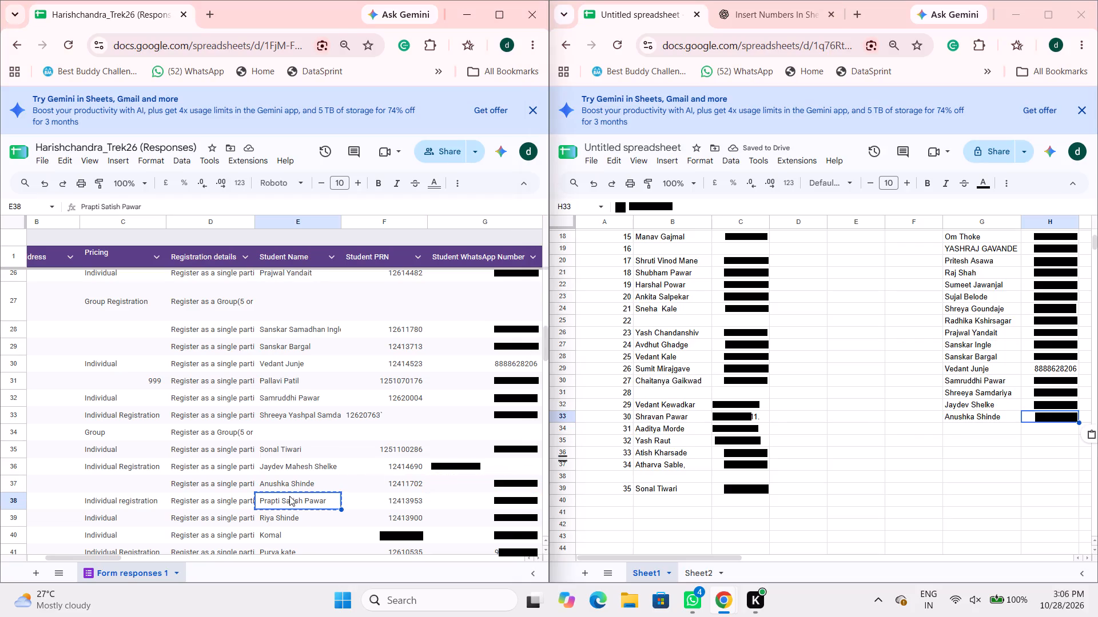
pyautogui.click(976, 431)
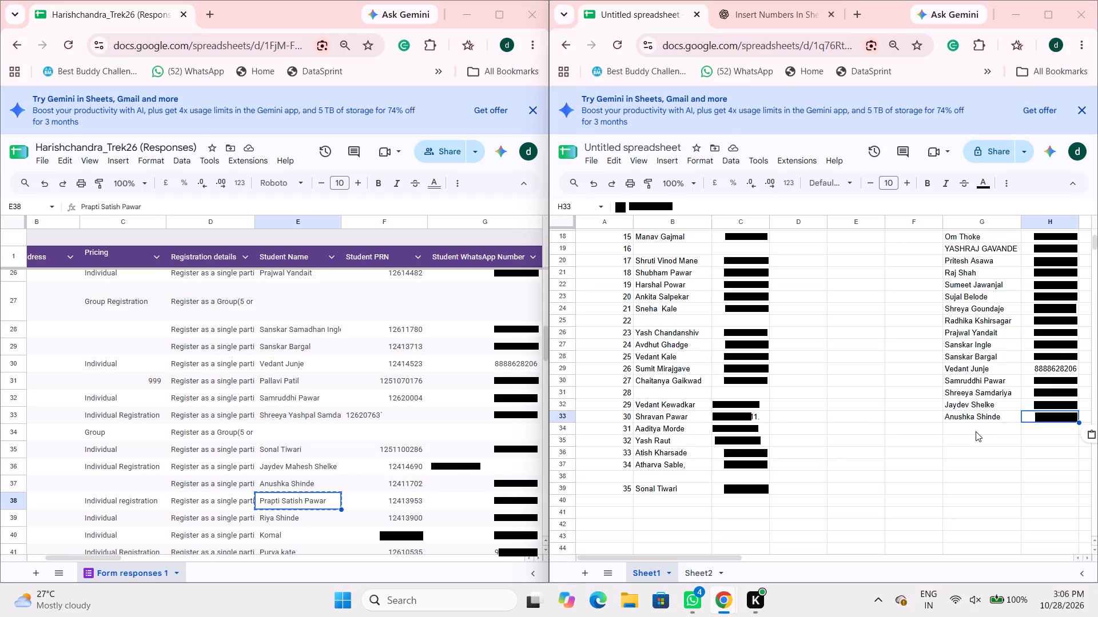
pyautogui.hotkey('ctrl', 'v')
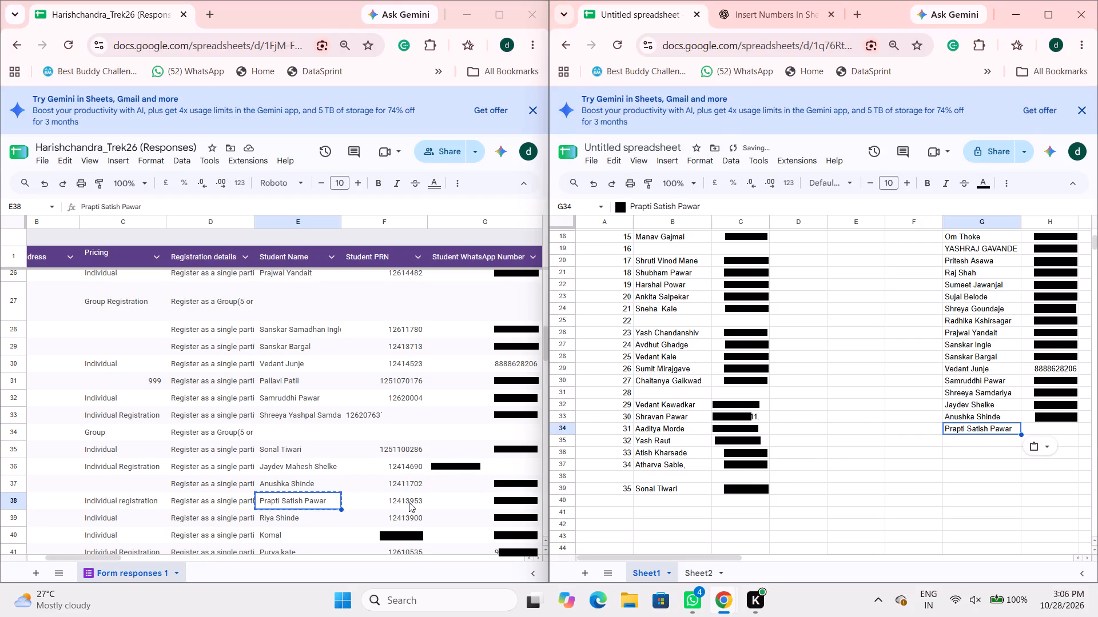
pyautogui.click(505, 502)
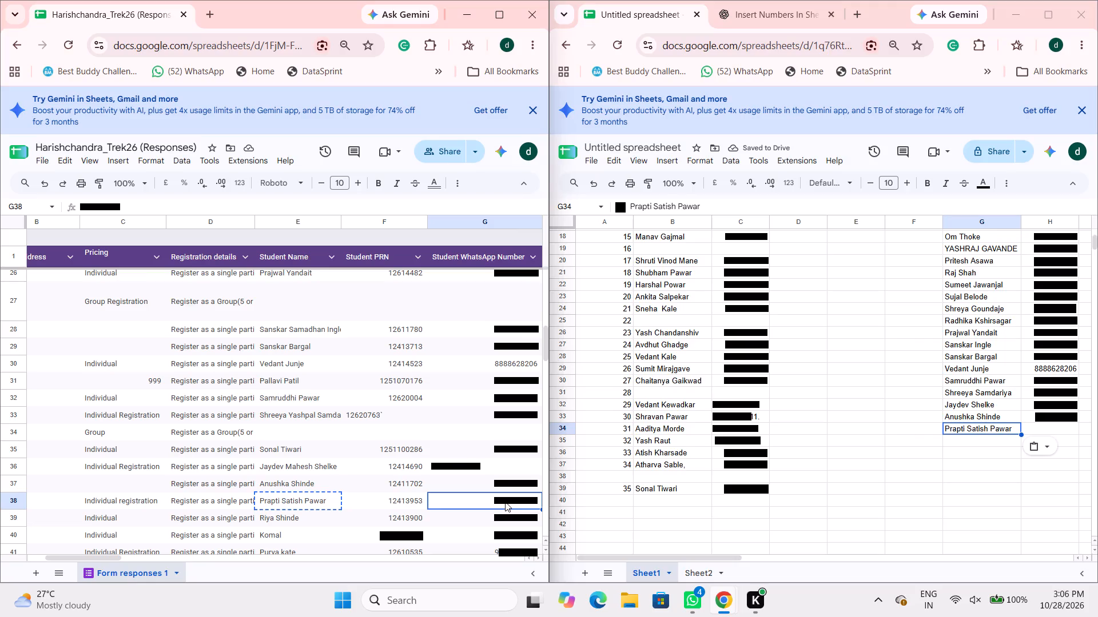
pyautogui.hotkey('ctrl', 'c')
pyautogui.click(1045, 427)
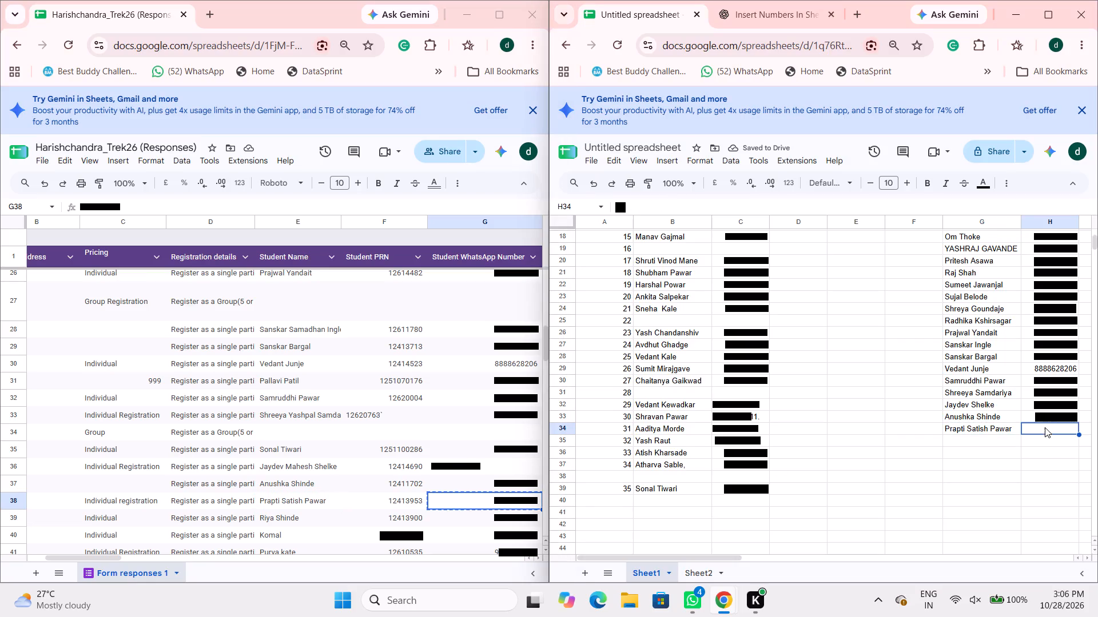
pyautogui.hotkey('ctrl', 'v')
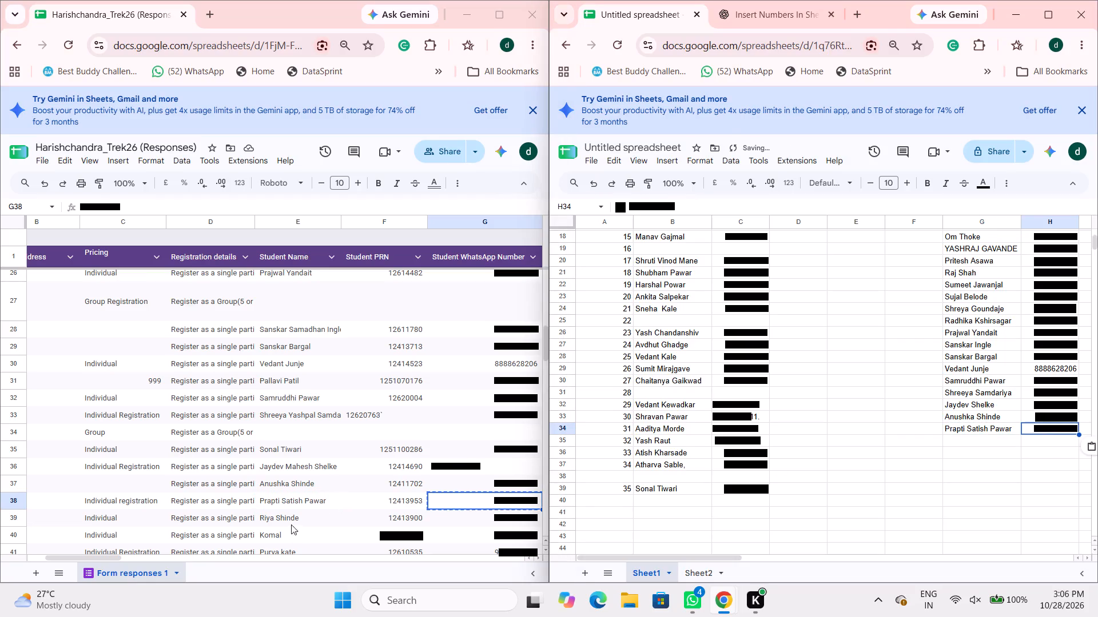
# Copy the student name from response row 39 into cell G35 of the bus list, and copy that row's WhatsApp number.
pyautogui.click(280, 515)
pyautogui.hotkey('ctrl', 'c')
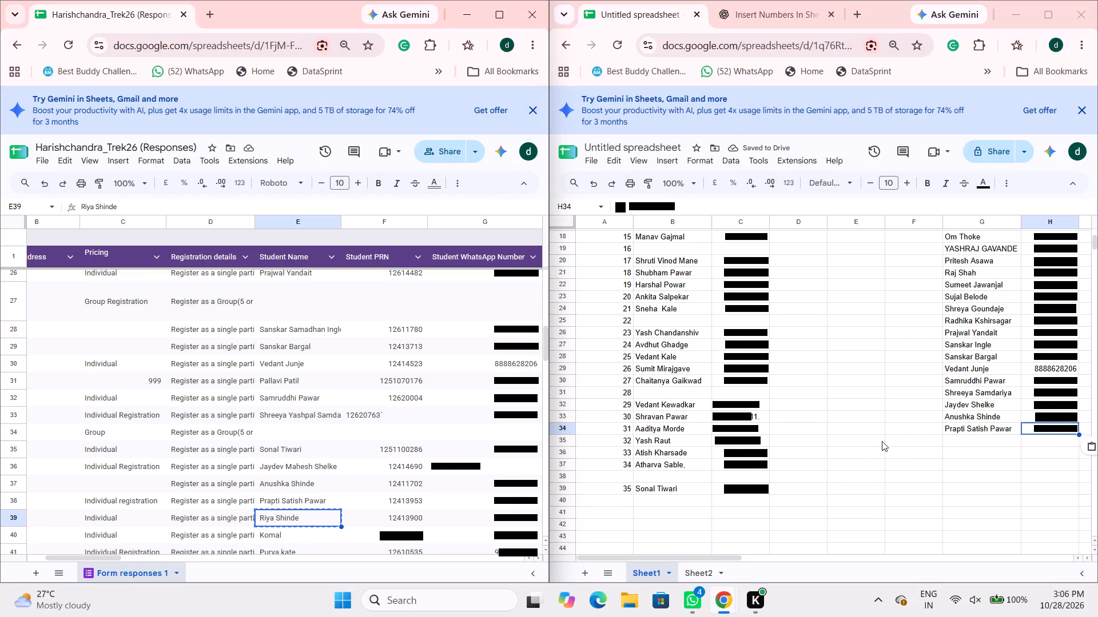
pyautogui.click(952, 443)
pyautogui.hotkey('ctrl', 'v')
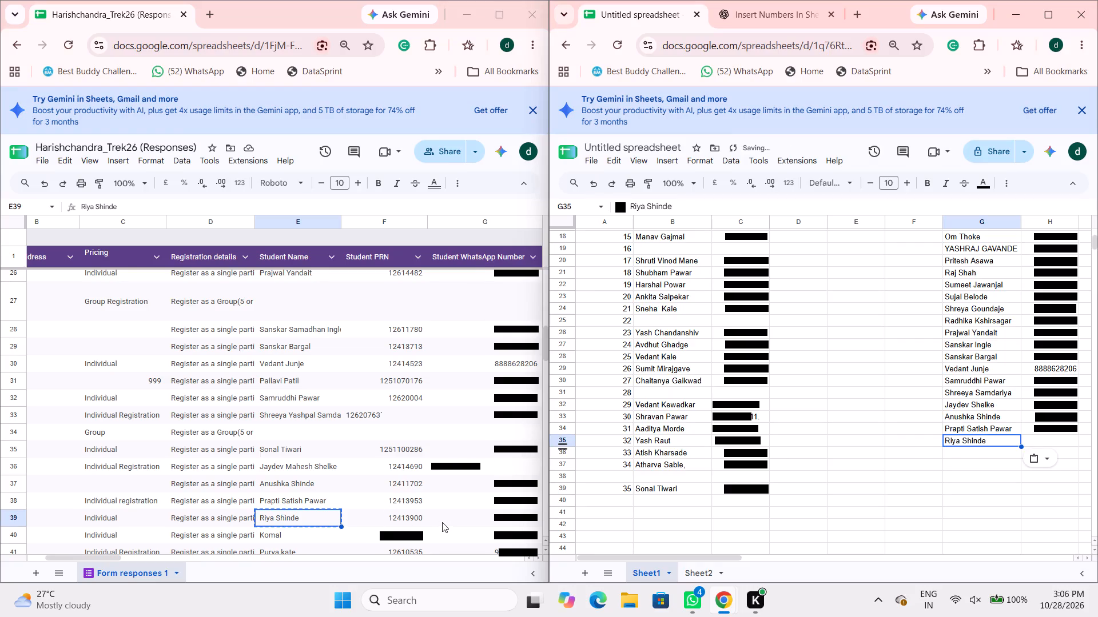
pyautogui.hscroll(-1, 442, 522)
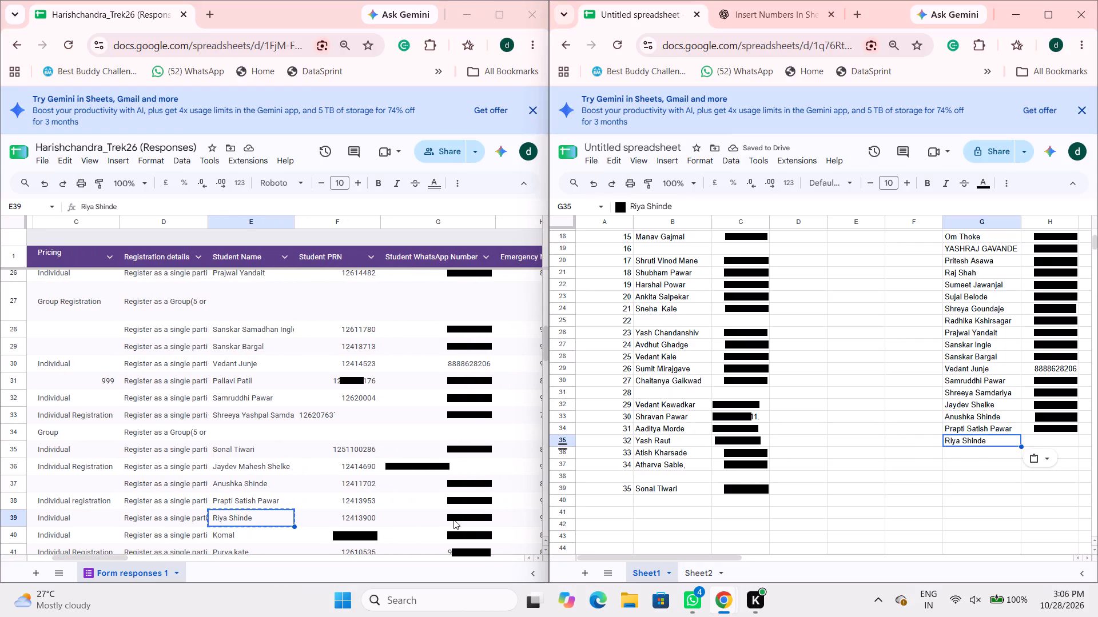
pyautogui.click(453, 519)
pyautogui.hotkey('ctrl', 'c')
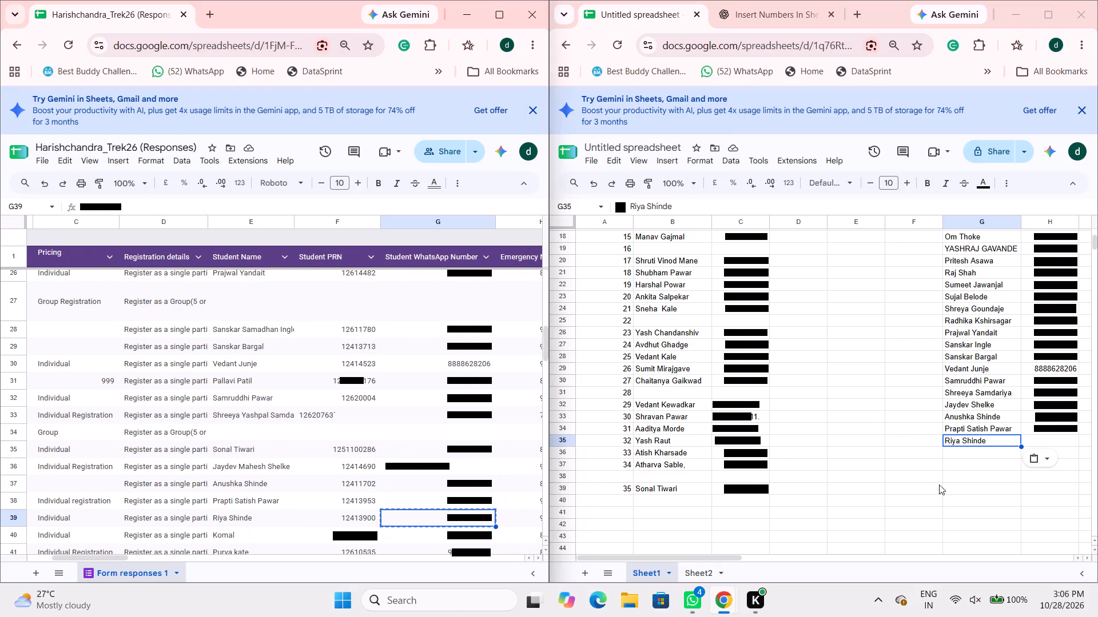
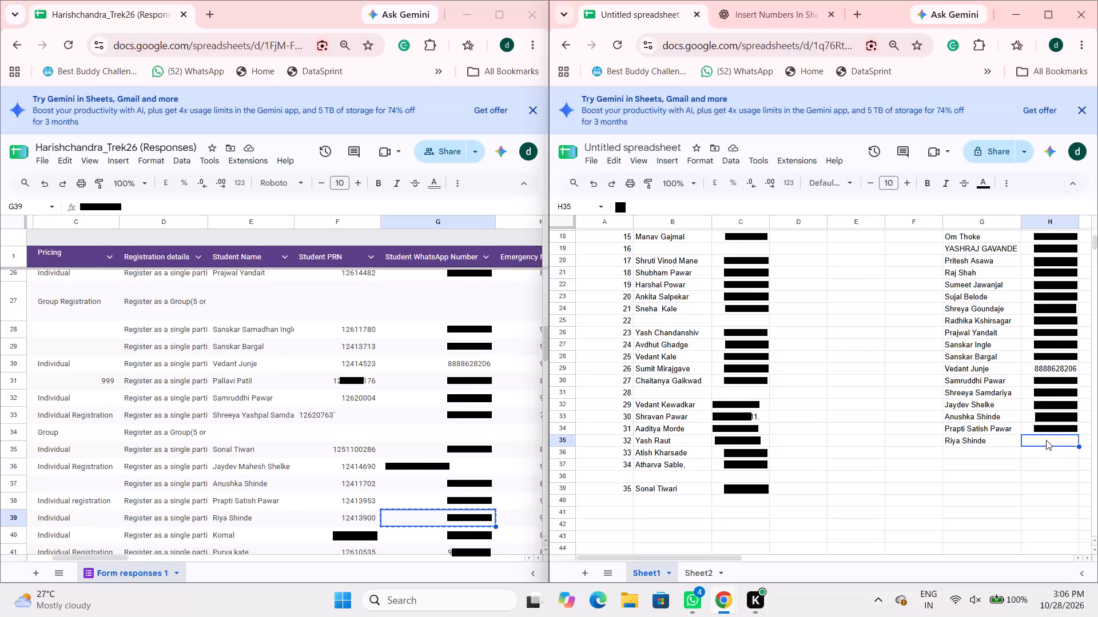
# Paste the copied WhatsApp number from response row 39 into cell H35 of the Bus-2 list.
pyautogui.hotkey('ctrl', 'v')
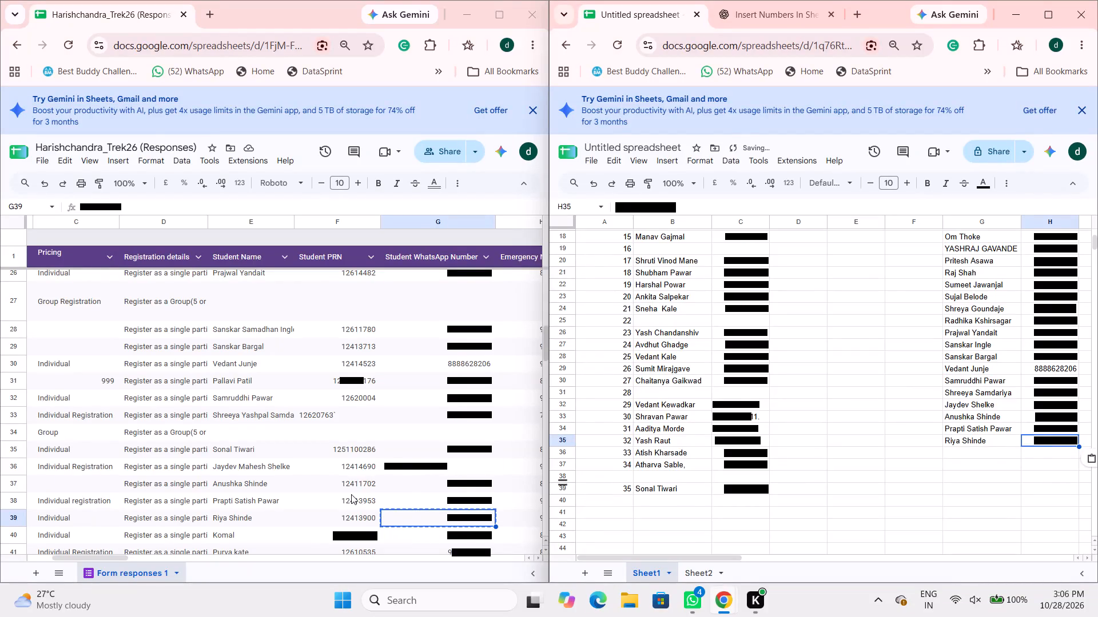
# Copy the student name and WhatsApp number from response row 40 into cells G36 and H36 of the bus list.
pyautogui.hscroll(1, 351, 494)
pyautogui.click(265, 535)
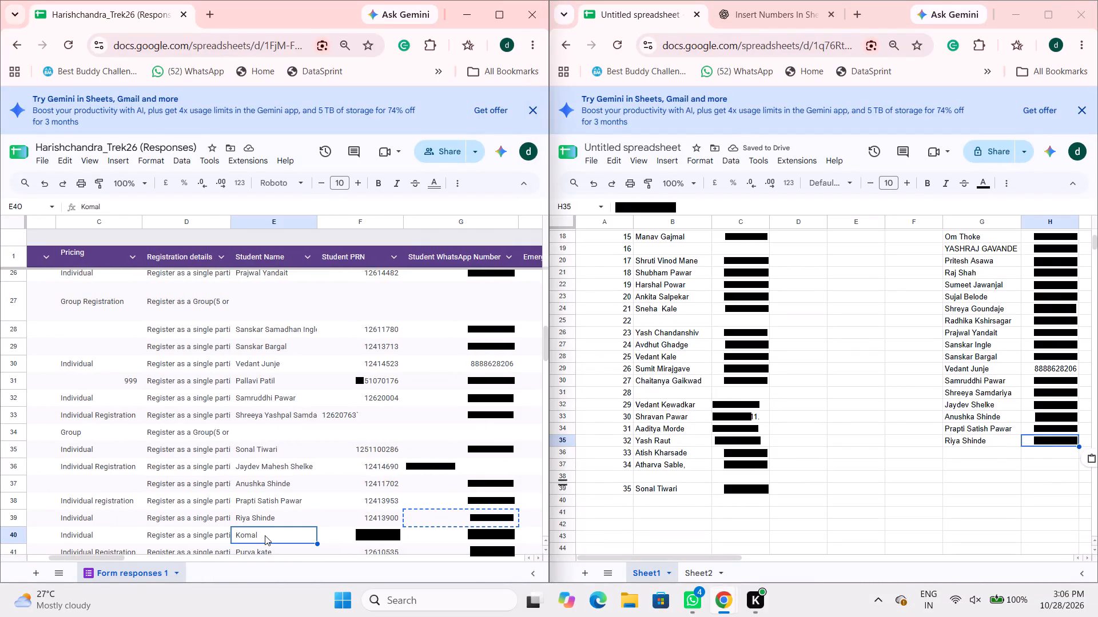
pyautogui.hotkey('ctrl', 'c')
pyautogui.click(957, 451)
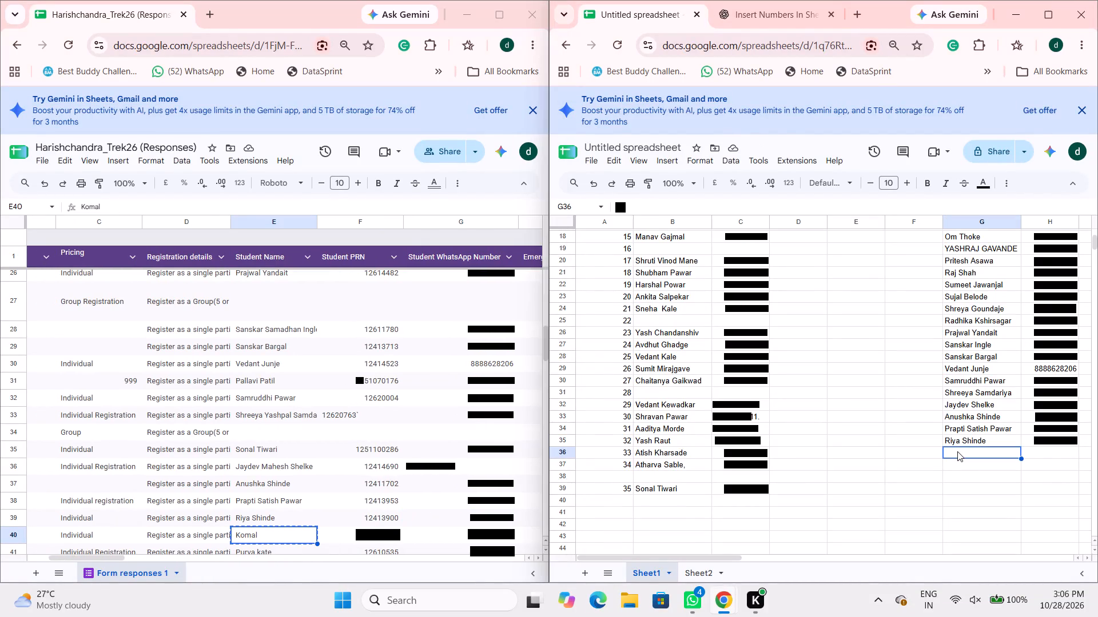
pyautogui.hotkey('ctrl', 'v')
pyautogui.click(486, 536)
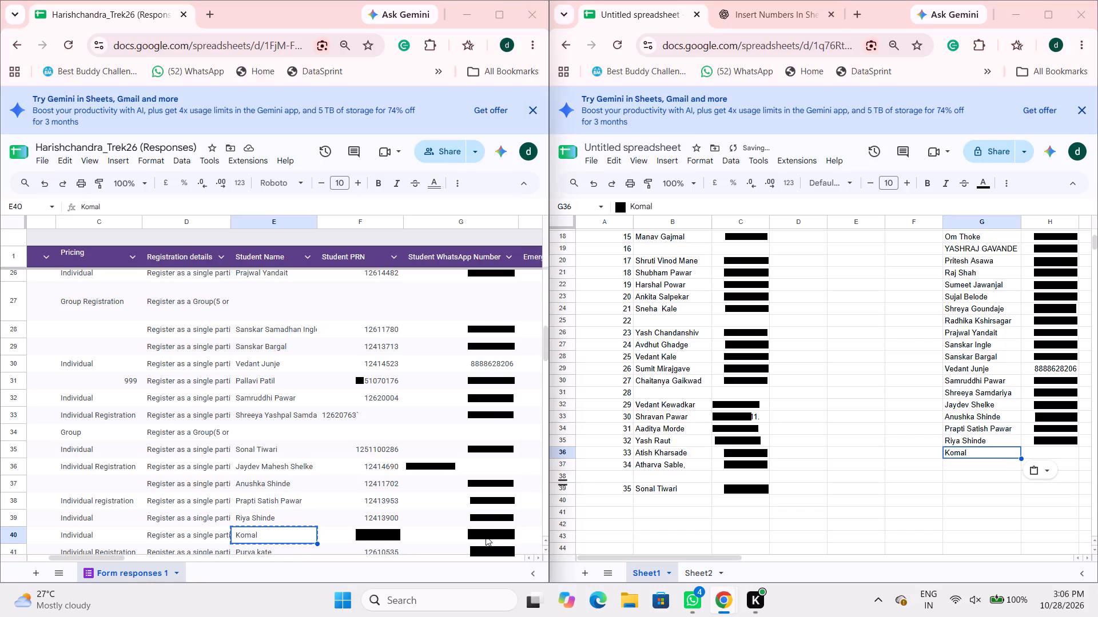
pyautogui.hotkey('ctrl', 'c')
pyautogui.click(1060, 454)
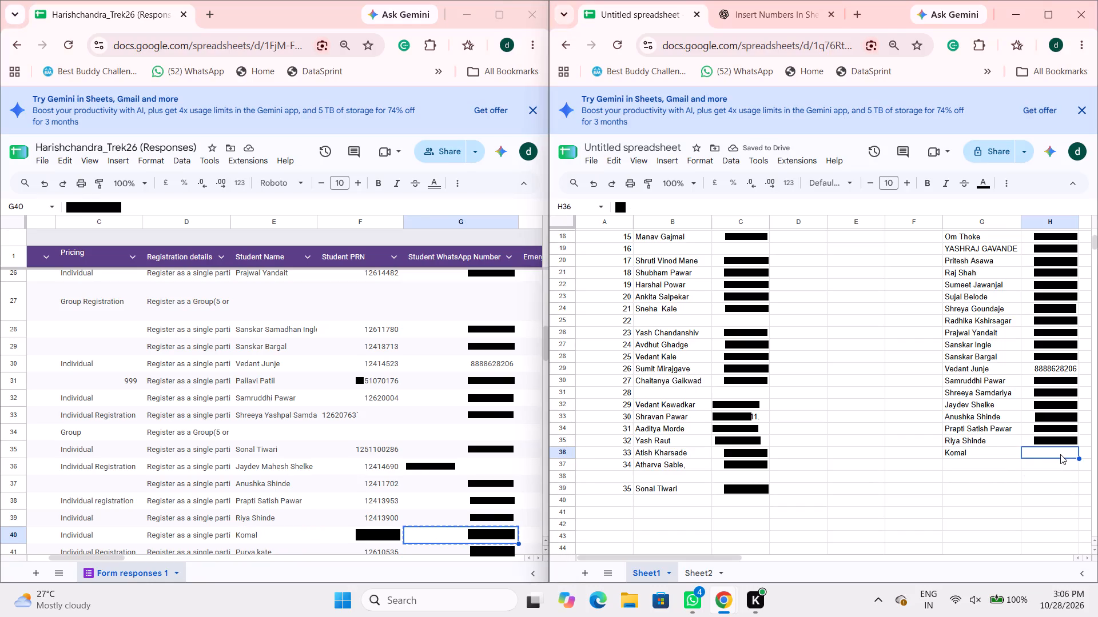
pyautogui.hotkey('ctrl', 'v')
# Copy the student name and WhatsApp number from response row 41 into cells G37 and H37 of the bus list.
pyautogui.scroll(-1, 422, 496)
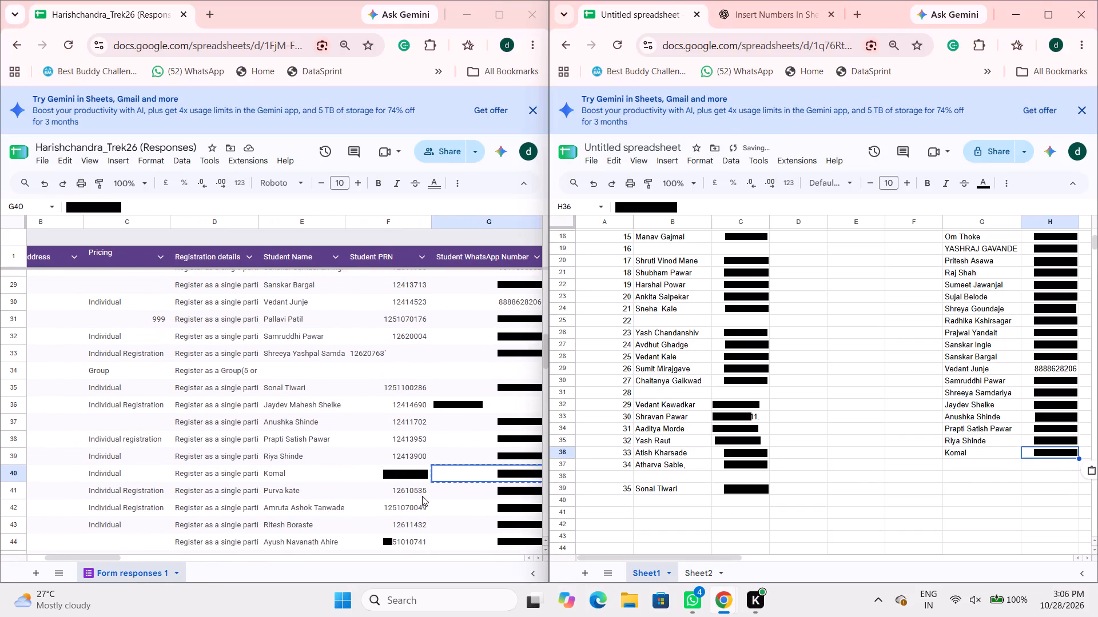
pyautogui.hscroll(-1, 395, 491)
pyautogui.click(367, 484)
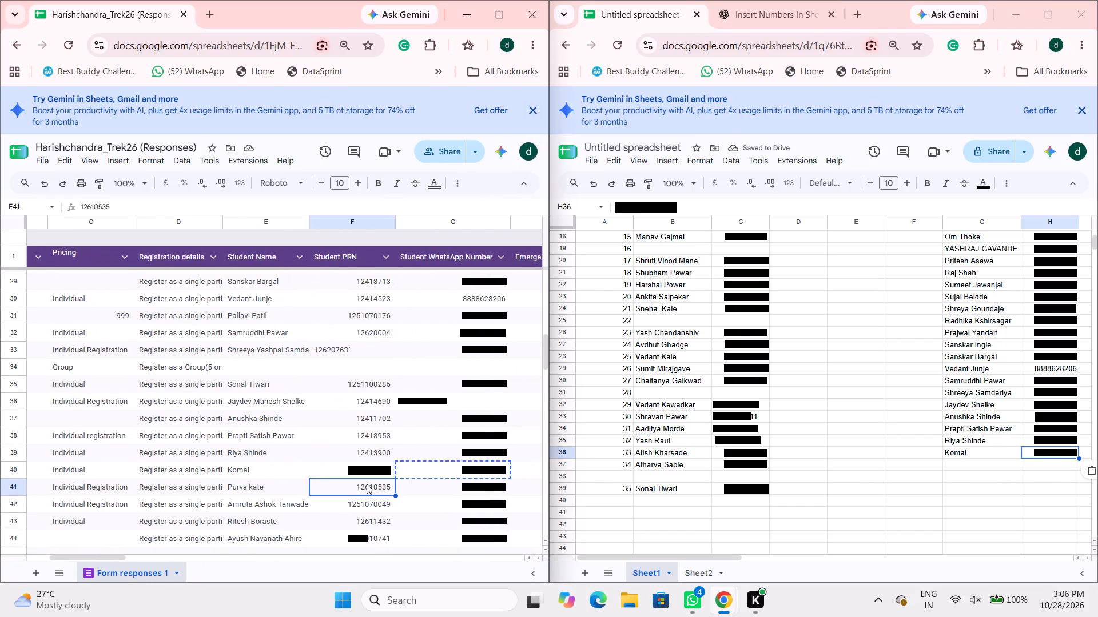
pyautogui.click(245, 482)
pyautogui.hotkey('ctrl', 'c')
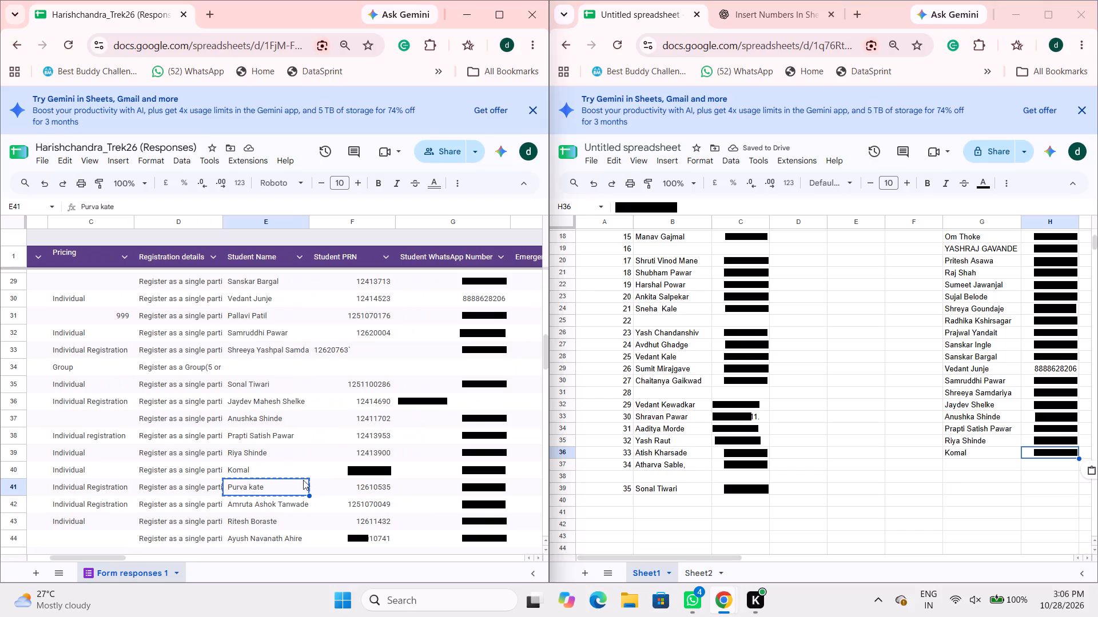
pyautogui.click(977, 463)
pyautogui.hotkey('ctrl', 'v')
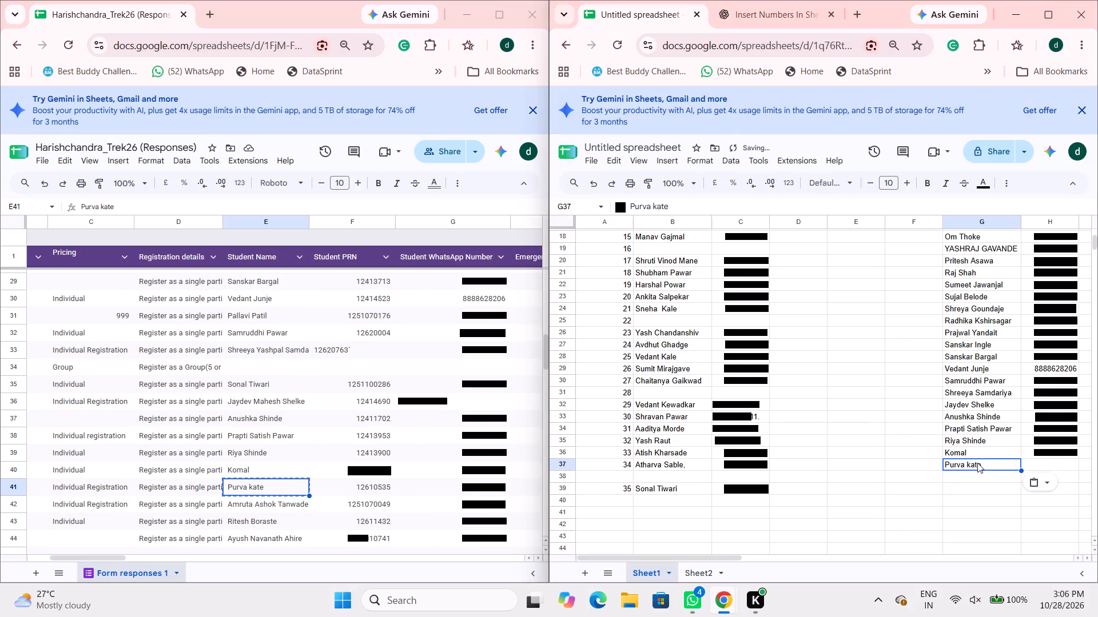
pyautogui.click(468, 486)
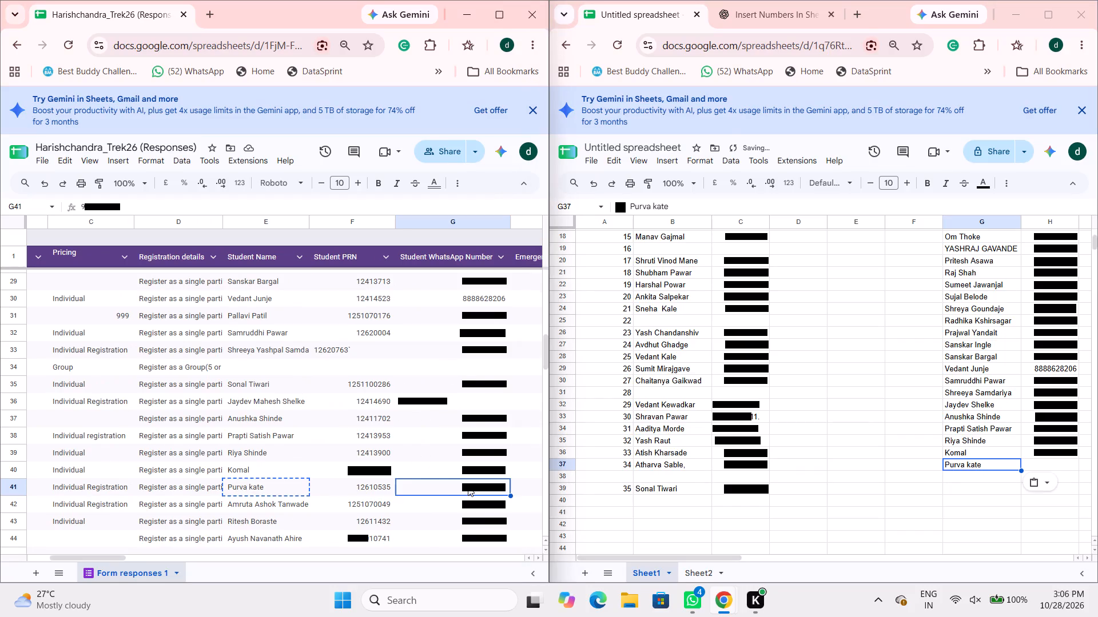
pyautogui.hotkey('ctrl', 'c')
pyautogui.click(1056, 463)
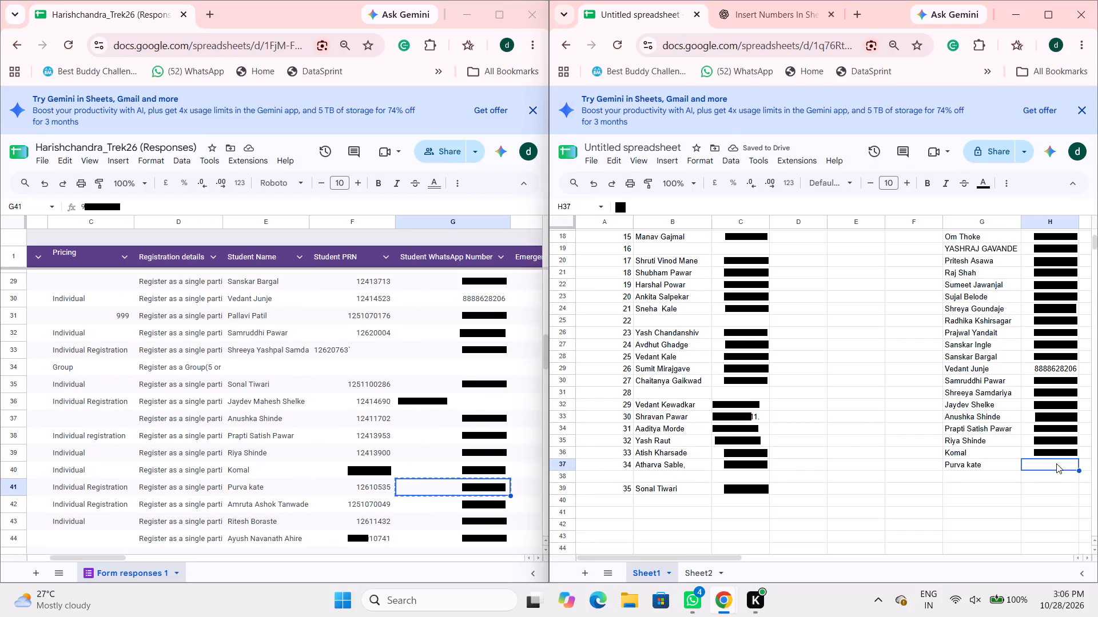
pyautogui.hotkey('ctrl', 'v')
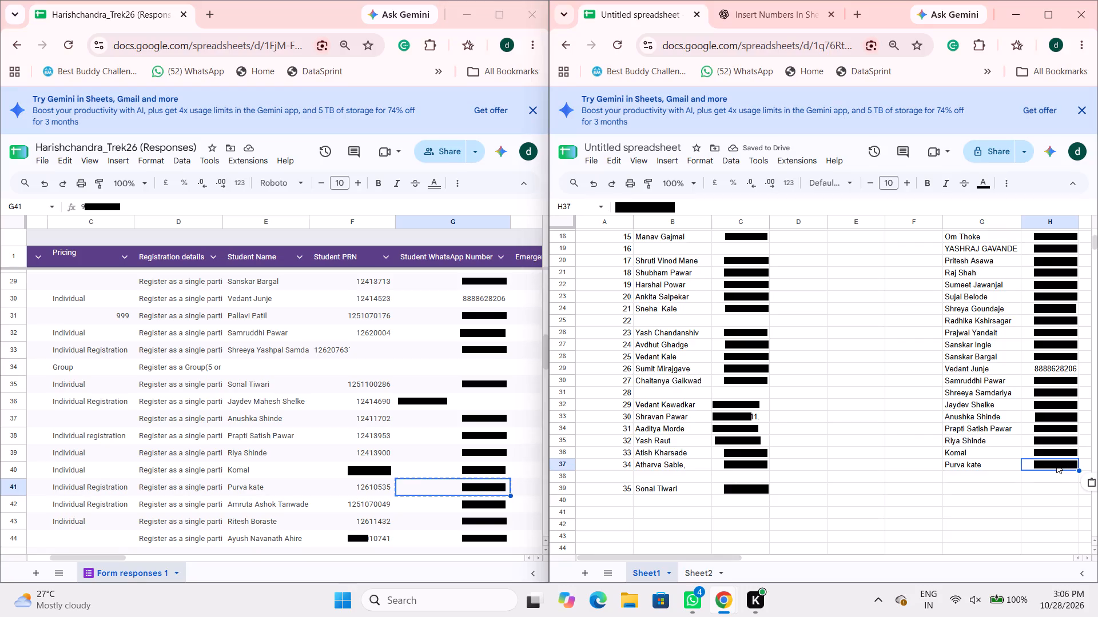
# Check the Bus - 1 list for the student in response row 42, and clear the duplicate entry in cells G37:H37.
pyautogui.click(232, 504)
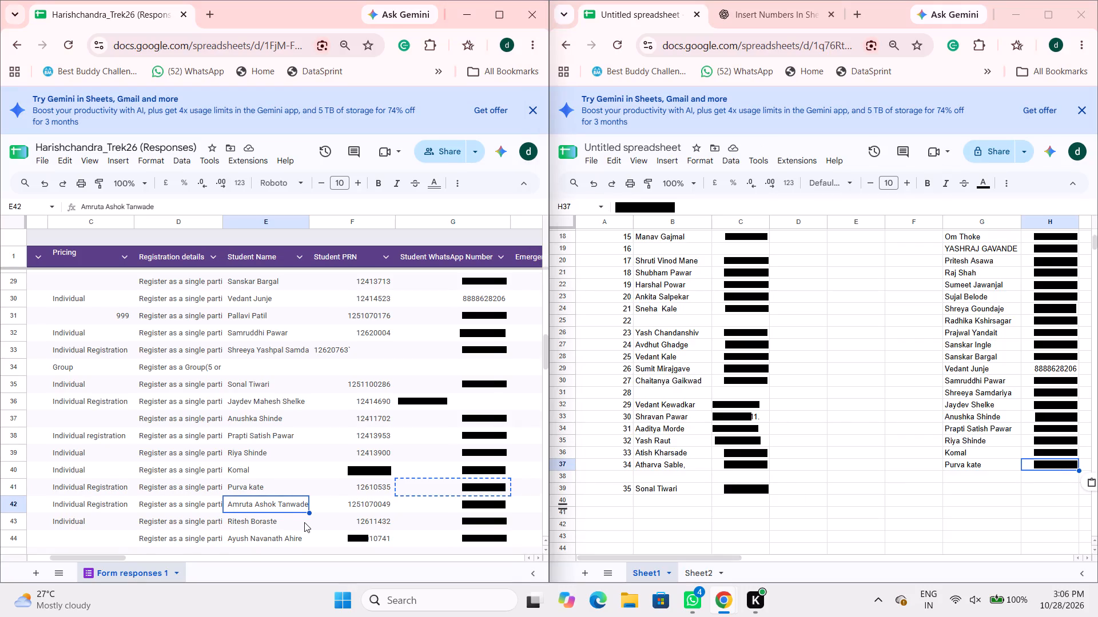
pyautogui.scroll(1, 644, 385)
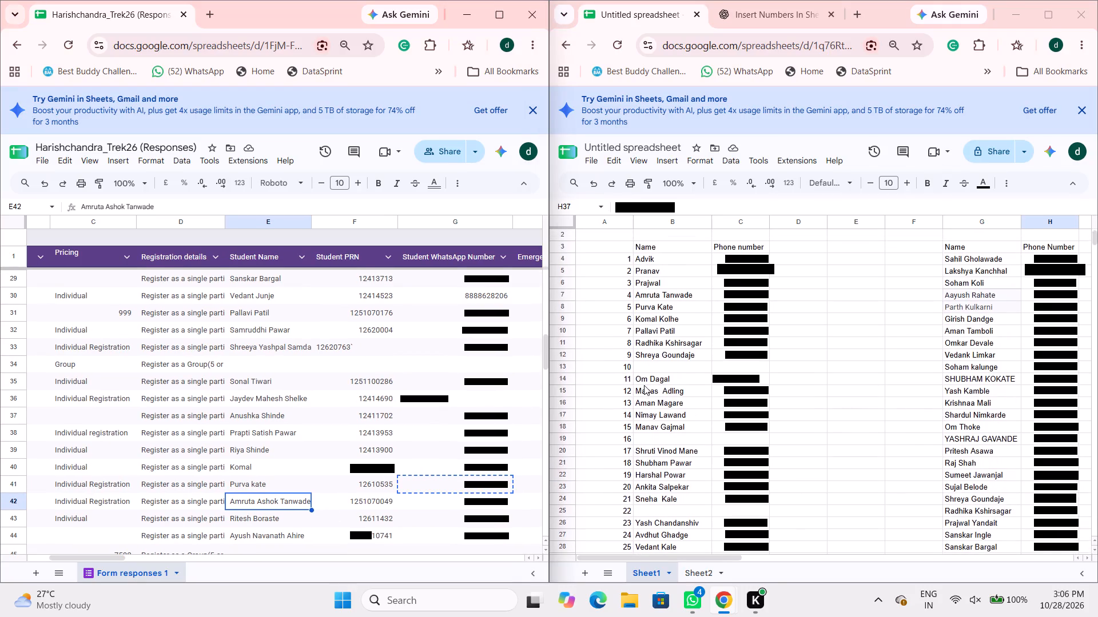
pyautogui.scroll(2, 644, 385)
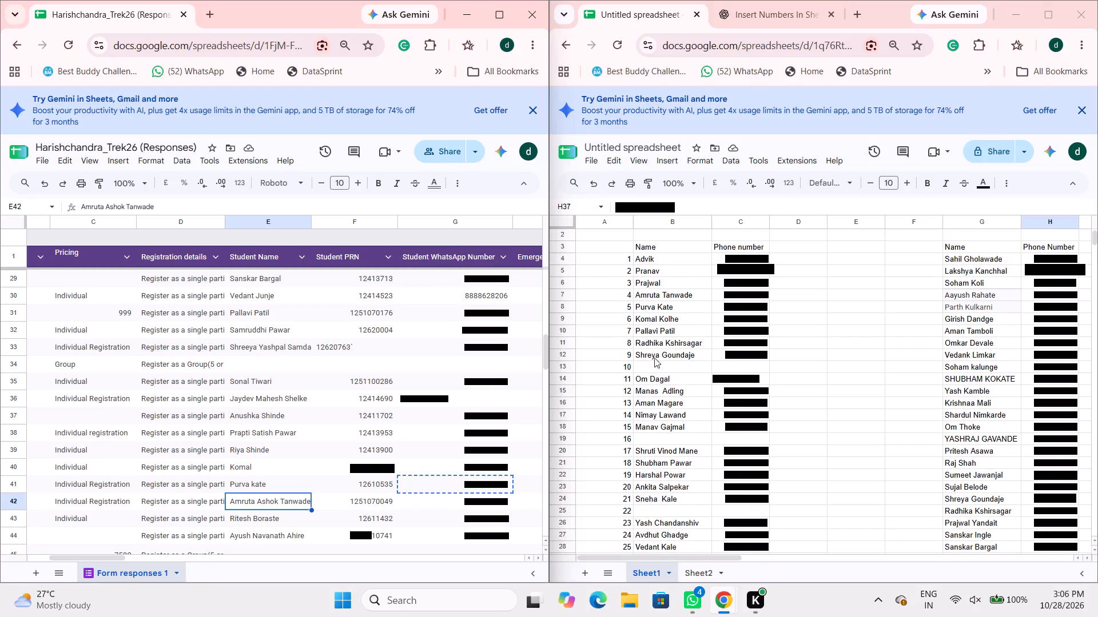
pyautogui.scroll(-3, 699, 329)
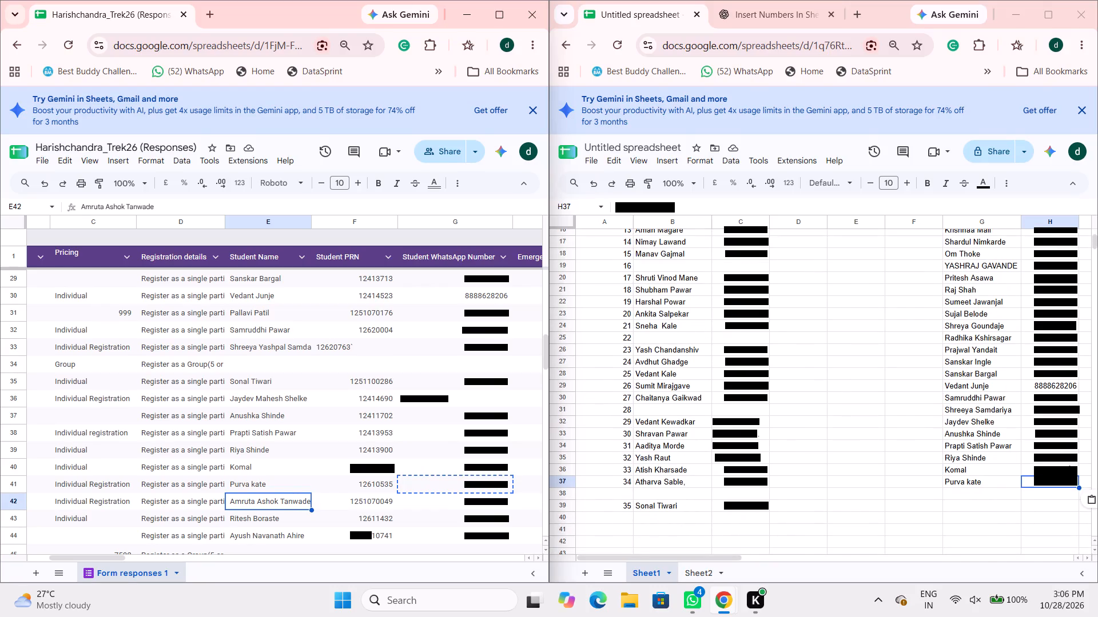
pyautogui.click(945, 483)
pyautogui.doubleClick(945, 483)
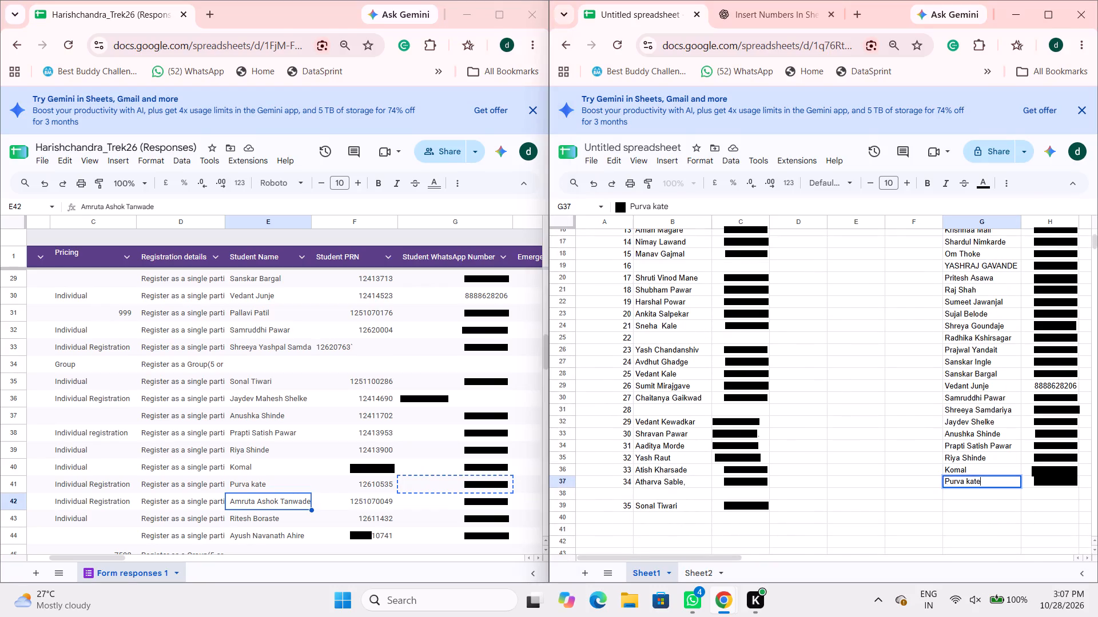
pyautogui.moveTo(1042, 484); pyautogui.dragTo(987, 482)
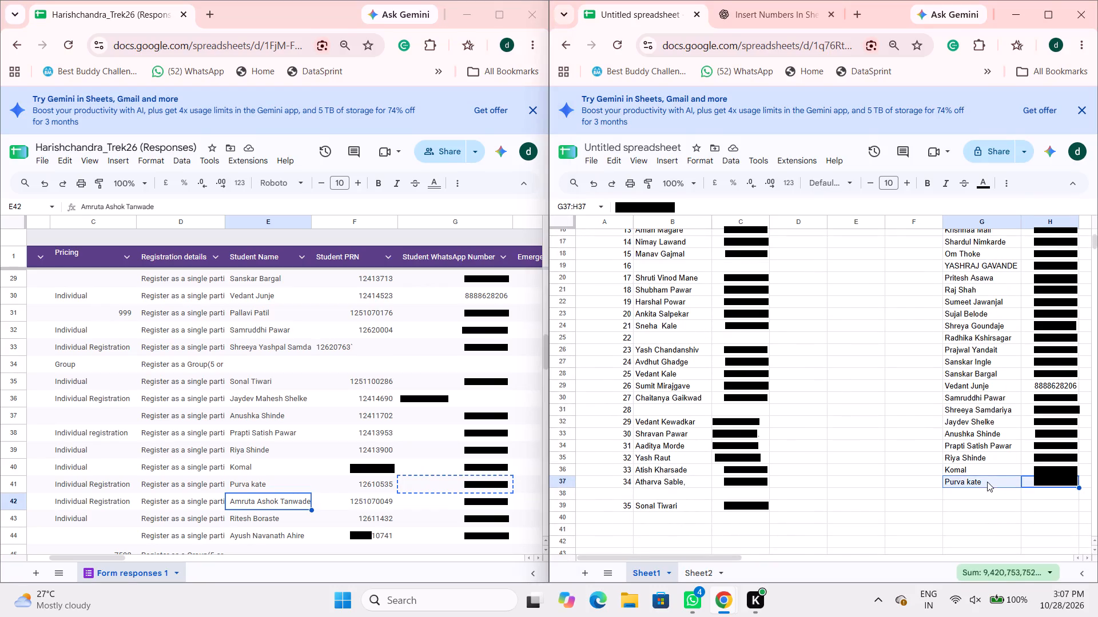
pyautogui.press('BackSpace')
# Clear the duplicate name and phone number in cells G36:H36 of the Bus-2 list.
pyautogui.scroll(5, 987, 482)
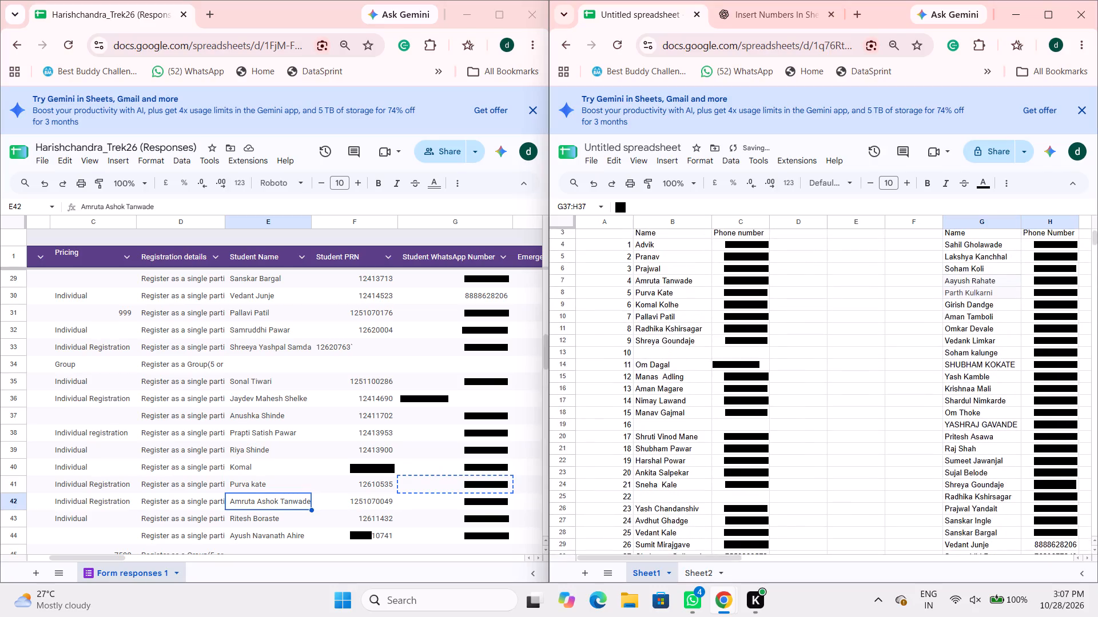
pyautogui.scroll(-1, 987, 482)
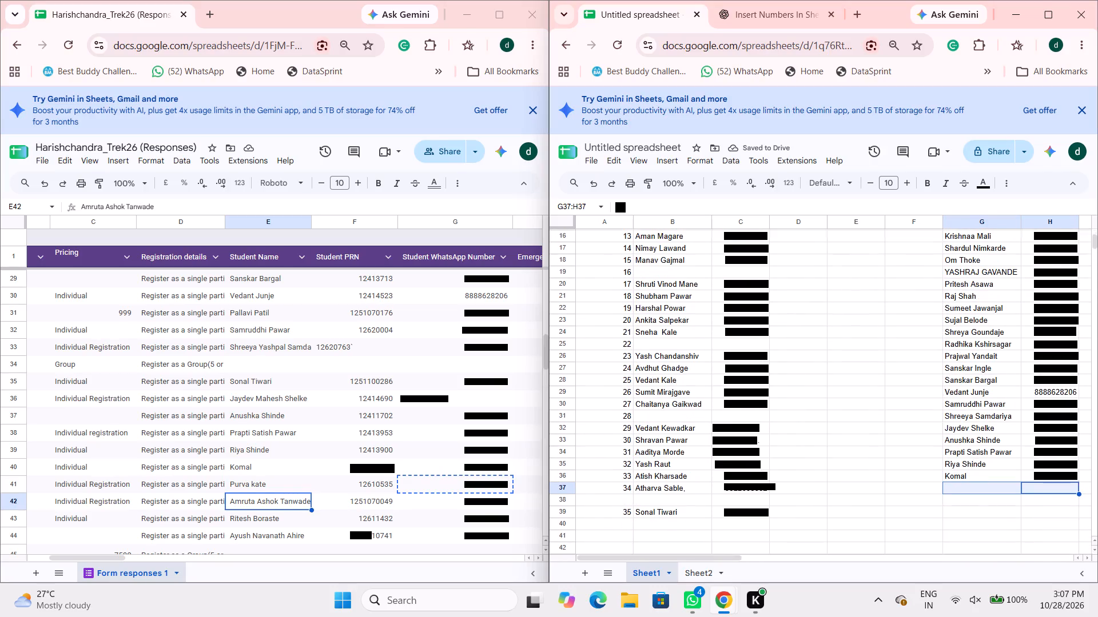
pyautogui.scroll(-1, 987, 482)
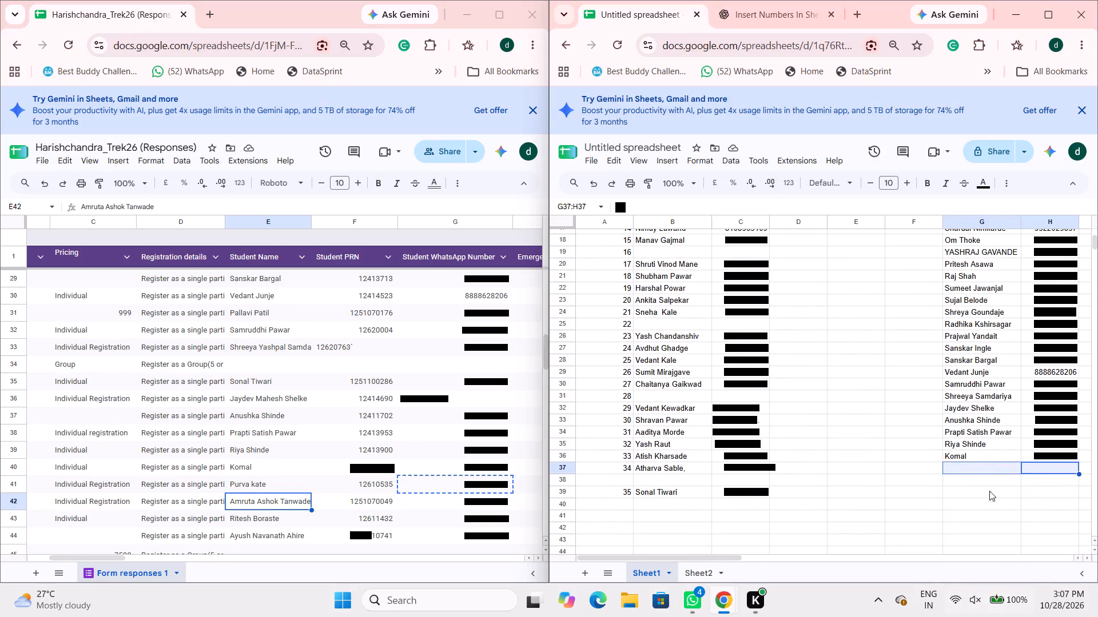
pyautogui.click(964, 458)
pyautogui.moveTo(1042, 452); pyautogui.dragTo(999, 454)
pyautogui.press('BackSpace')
# Copy the student name from response row 43 into cell G36, after checking the Bus - 1 list for that student.
pyautogui.scroll(1, 999, 454)
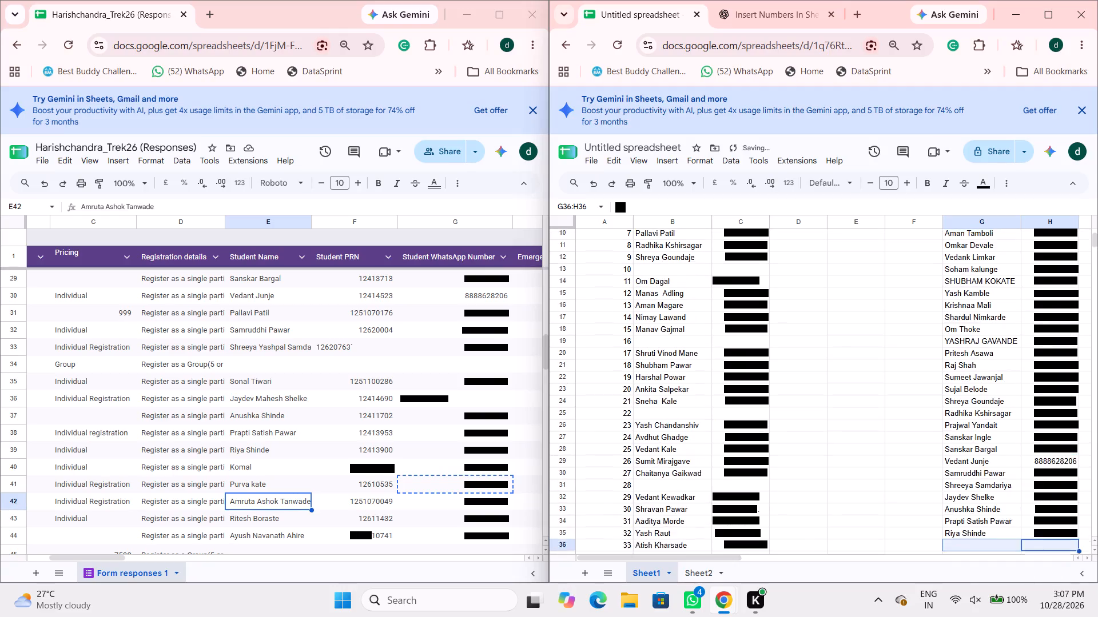
pyautogui.scroll(2, 999, 454)
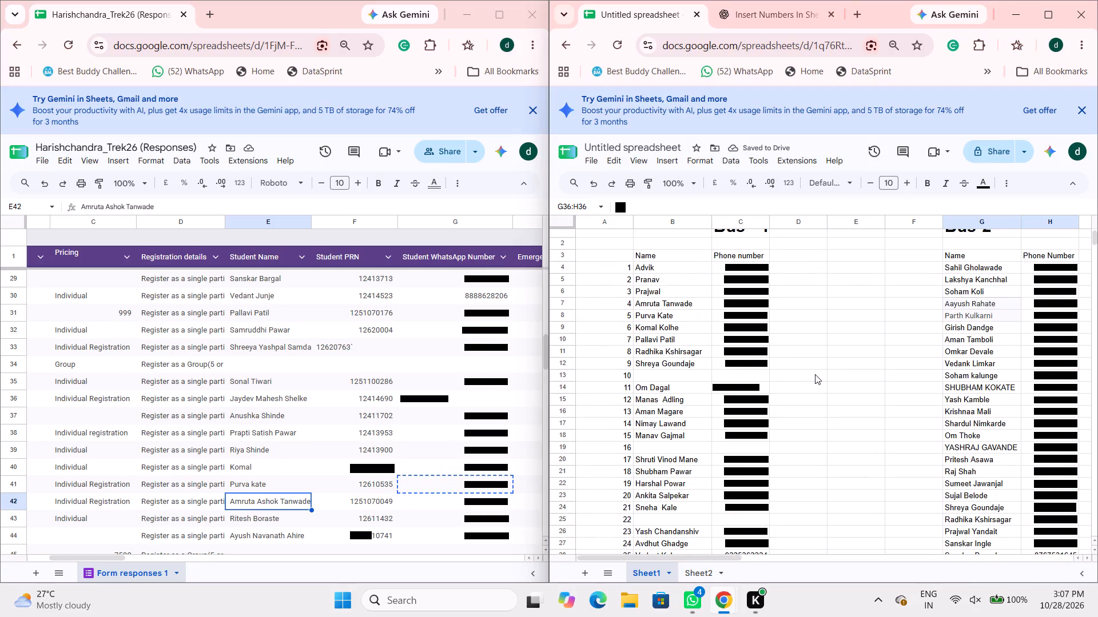
pyautogui.scroll(-1, 736, 363)
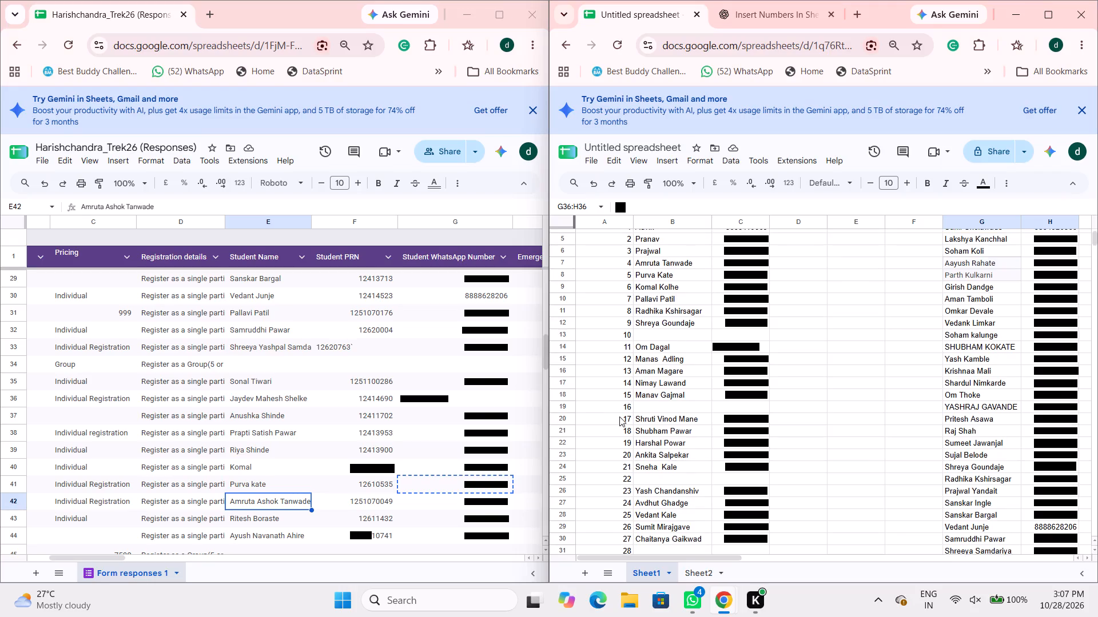
pyautogui.scroll(1, 619, 416)
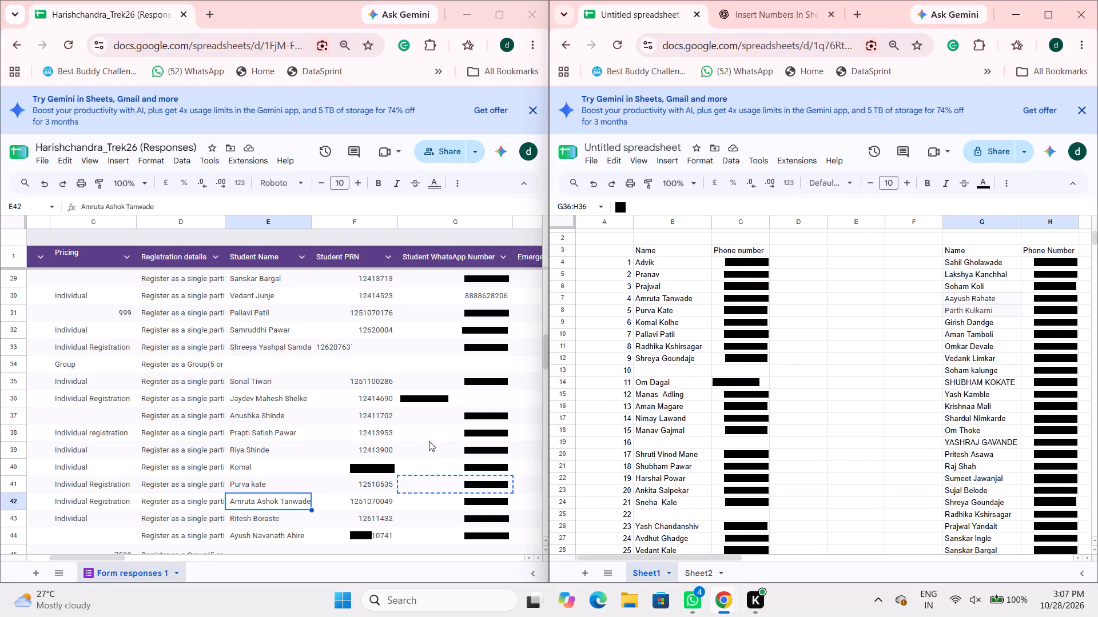
pyautogui.scroll(-1, 343, 457)
pyautogui.click(298, 466)
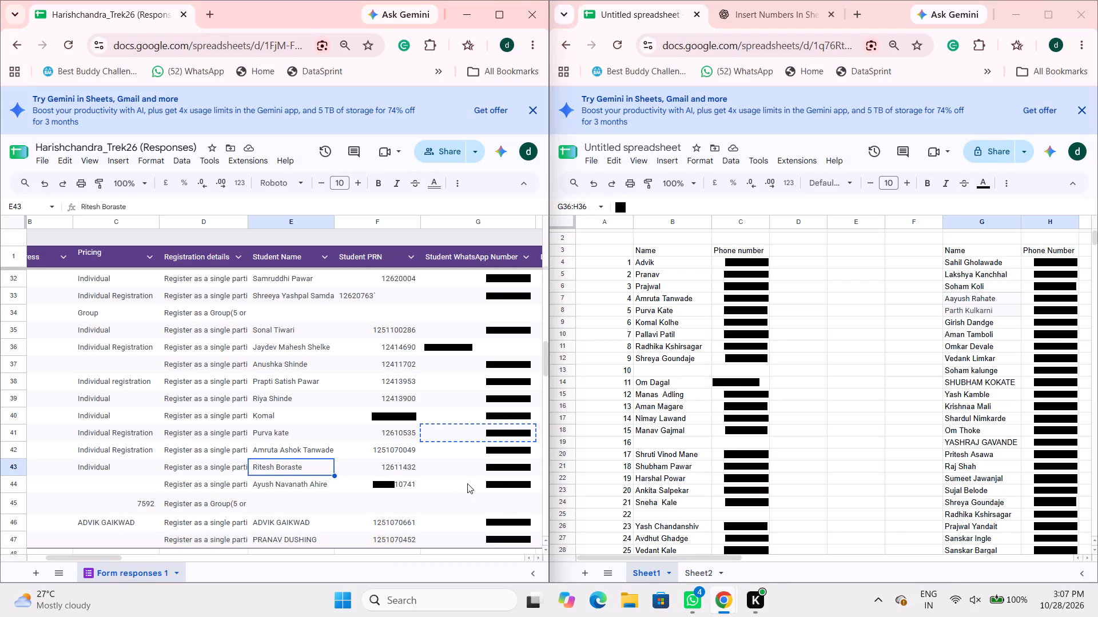
pyautogui.hotkey('ctrl', 'c')
pyautogui.scroll(-1, 840, 482)
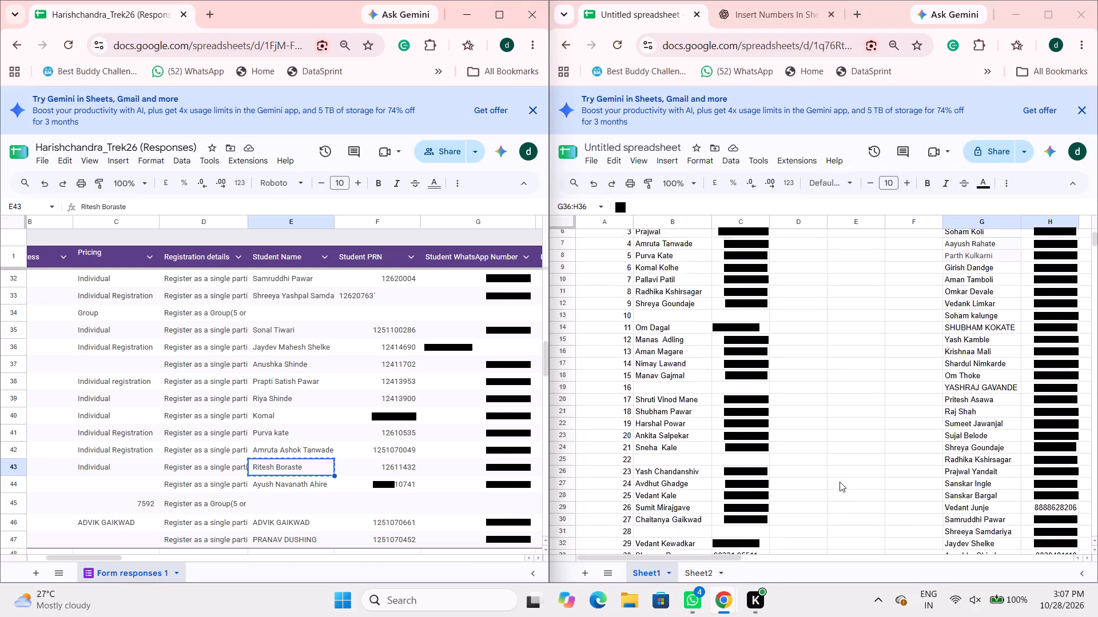
pyautogui.scroll(-1, 840, 482)
pyautogui.click(971, 529)
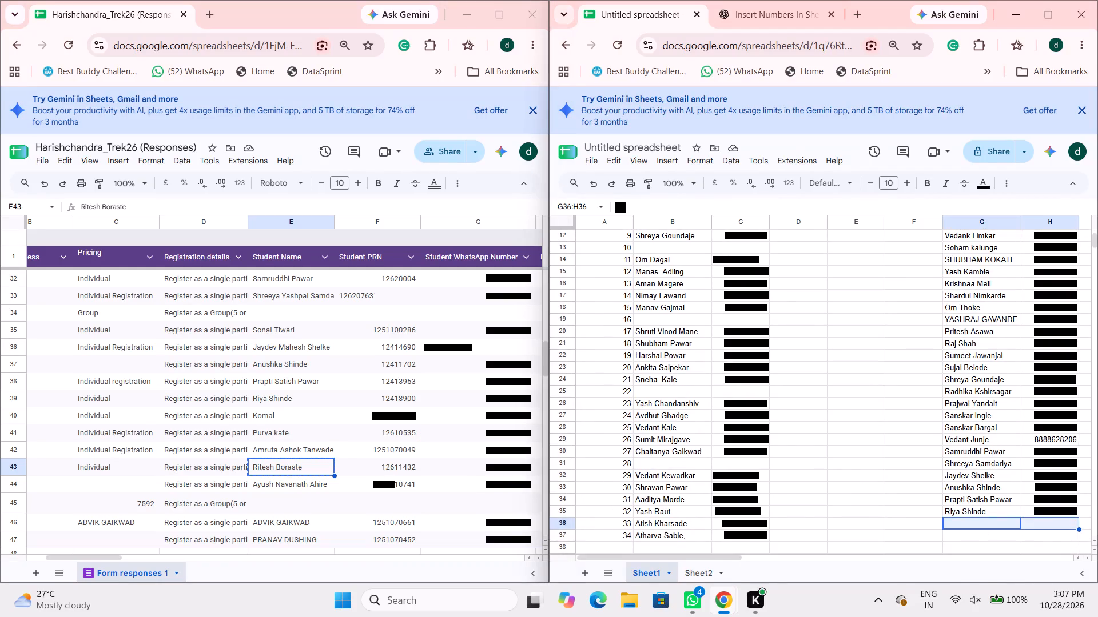
pyautogui.hotkey('ctrl', 'v')
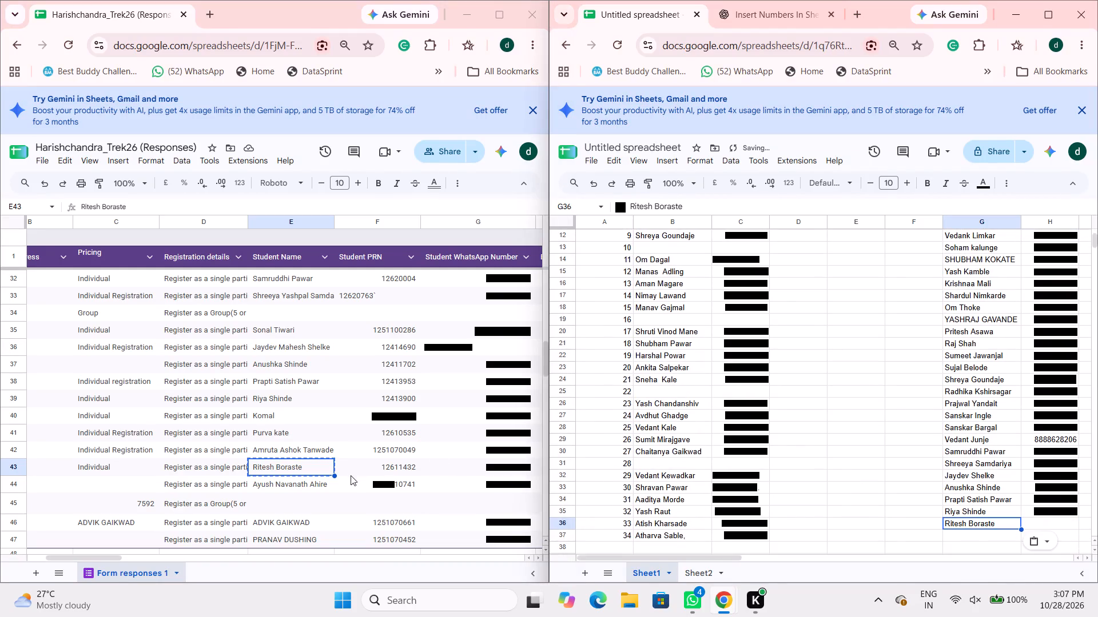
# Copy the WhatsApp number from response row 43 into cell H36 of the Bus-2 list.
pyautogui.click(528, 462)
pyautogui.hotkey('ctrl', 'c')
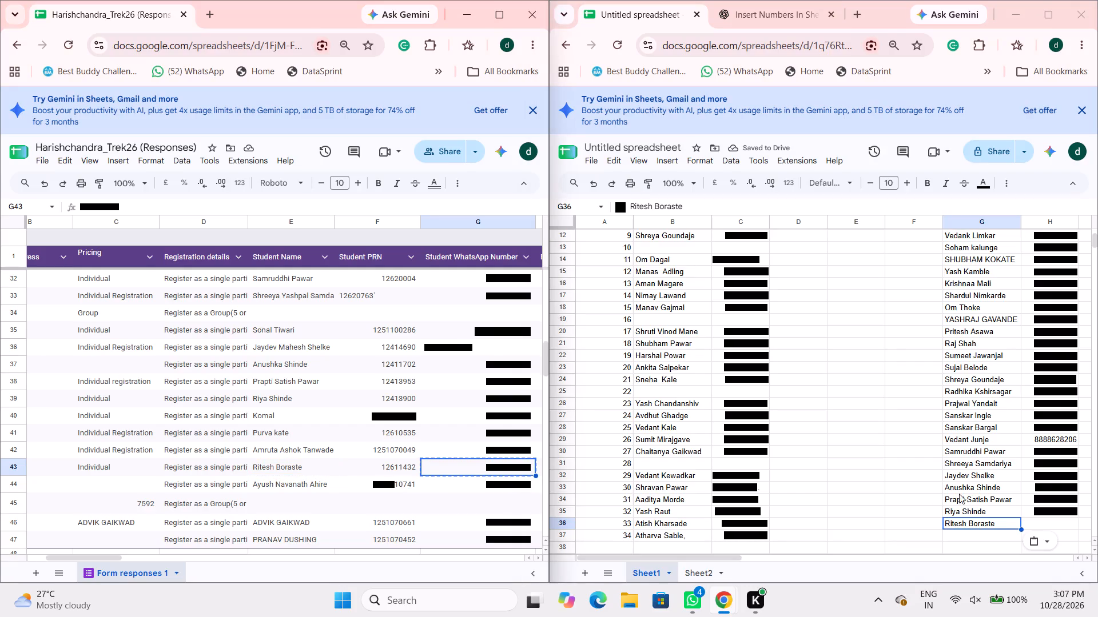
pyautogui.click(1049, 515)
pyautogui.click(1050, 522)
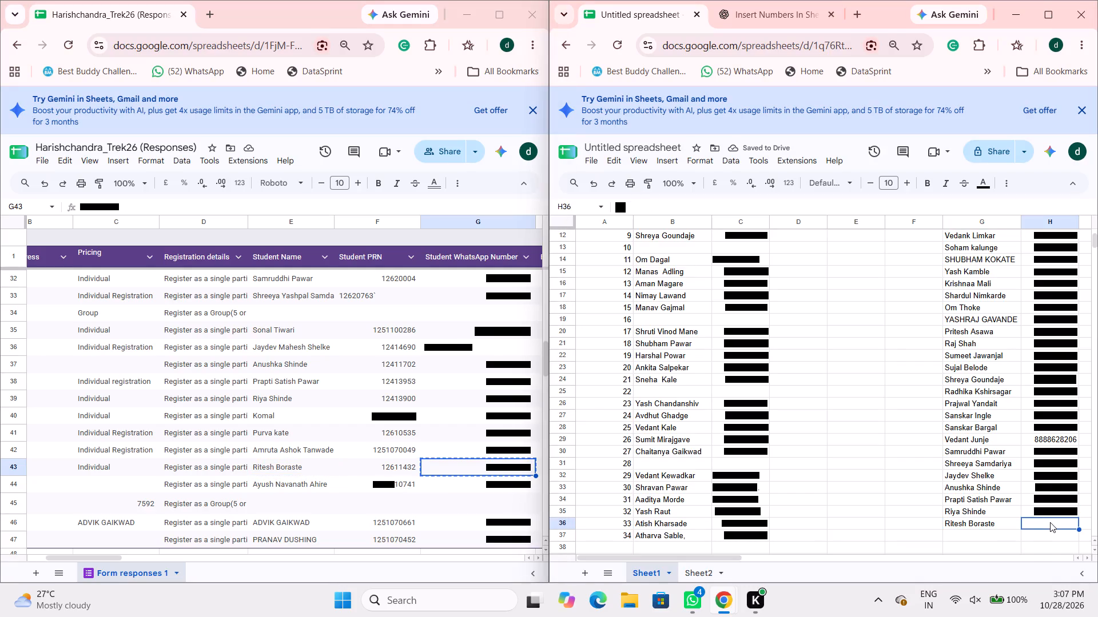
pyautogui.hotkey('ctrl', 'v')
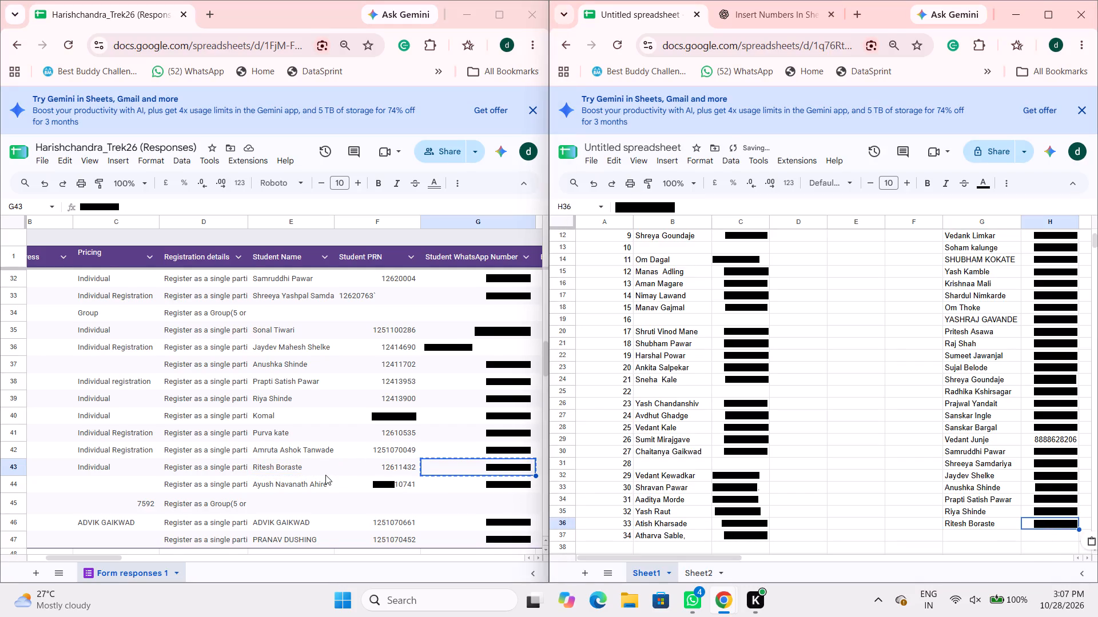
# Copy the student name and WhatsApp number from response row 44 into cells G37 and H37 of the Bus-2 list.
pyautogui.click(305, 480)
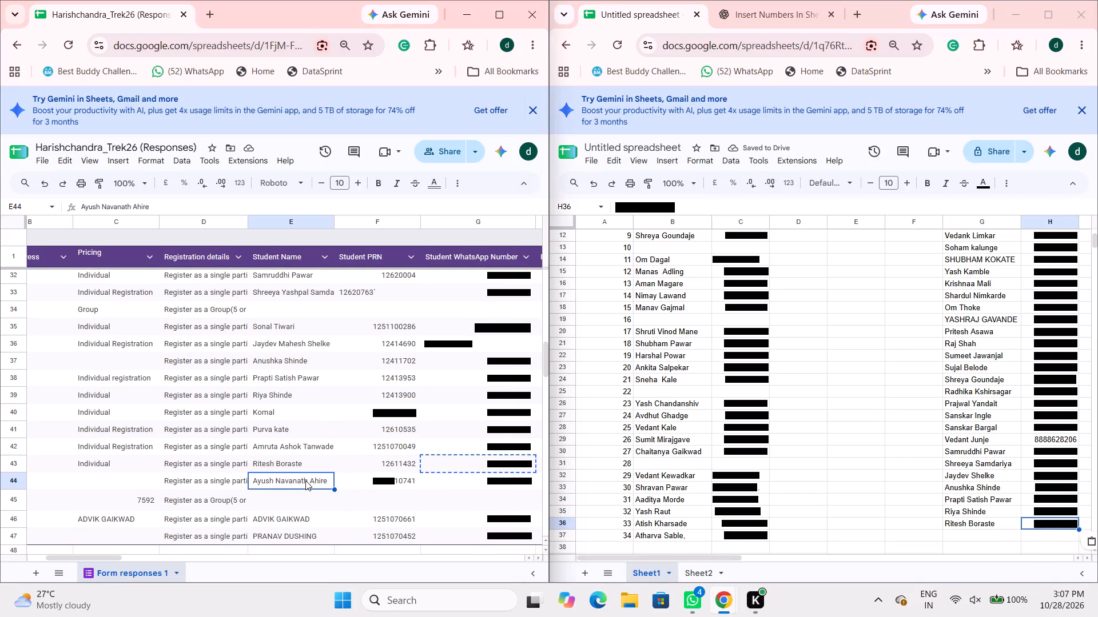
pyautogui.hotkey('ctrl', 'c')
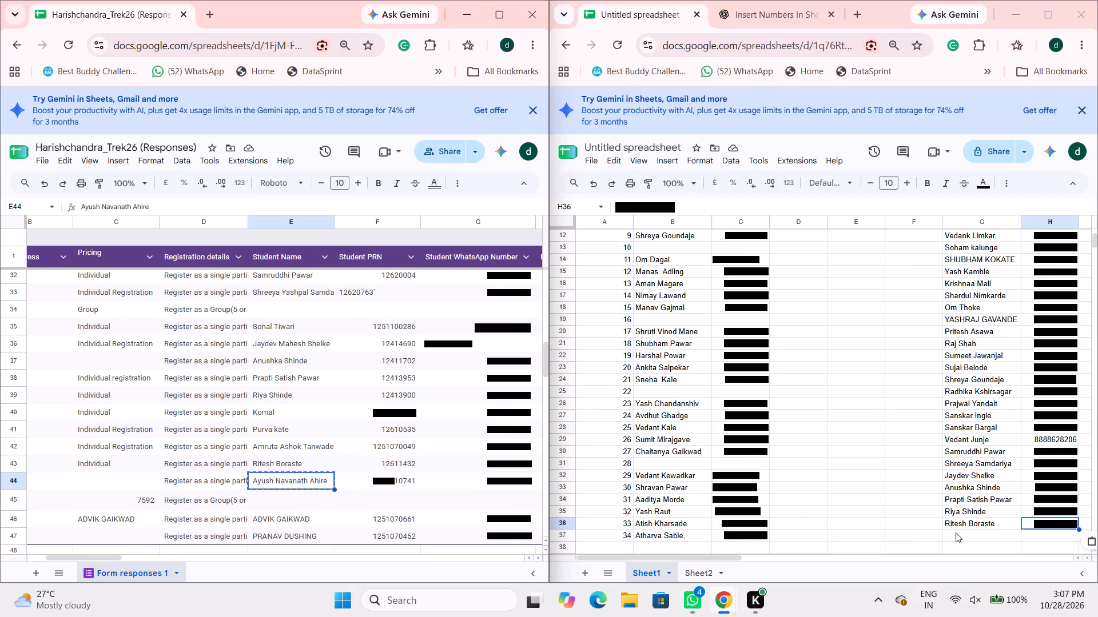
pyautogui.click(956, 532)
pyautogui.hotkey('ctrl', 'v')
pyautogui.click(500, 482)
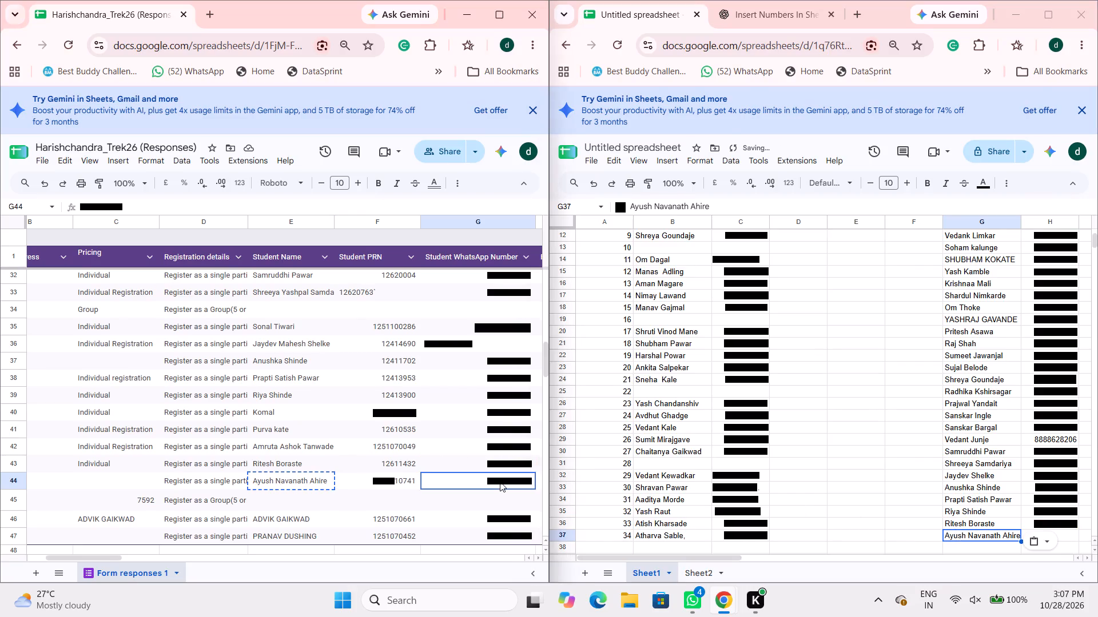
pyautogui.hotkey('ctrl', 'c')
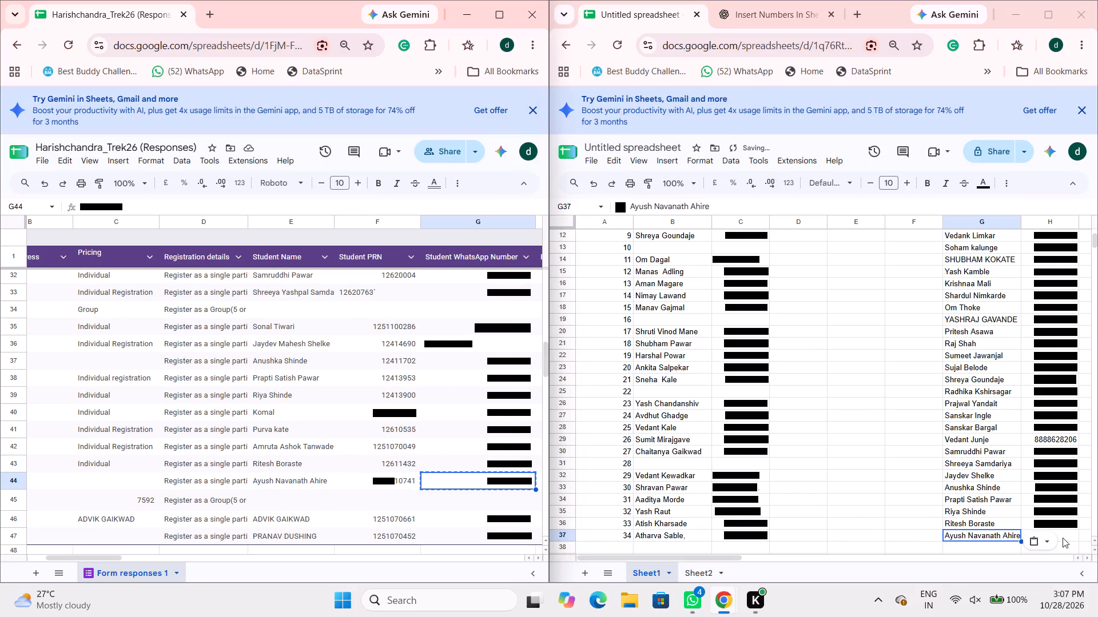
pyautogui.click(1073, 535)
pyautogui.hotkey('ctrl', 'v')
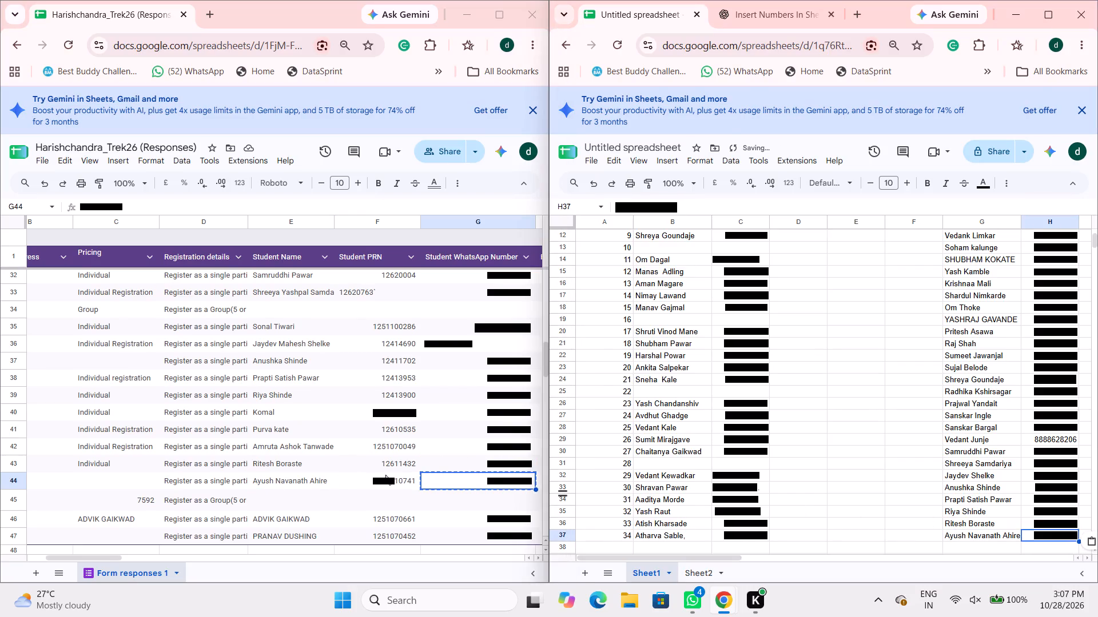
# Check the Bus - 1 and Bus-2 lists for the students in the last response rows, 46 and 47.
pyautogui.scroll(-1, 344, 466)
pyautogui.click(324, 452)
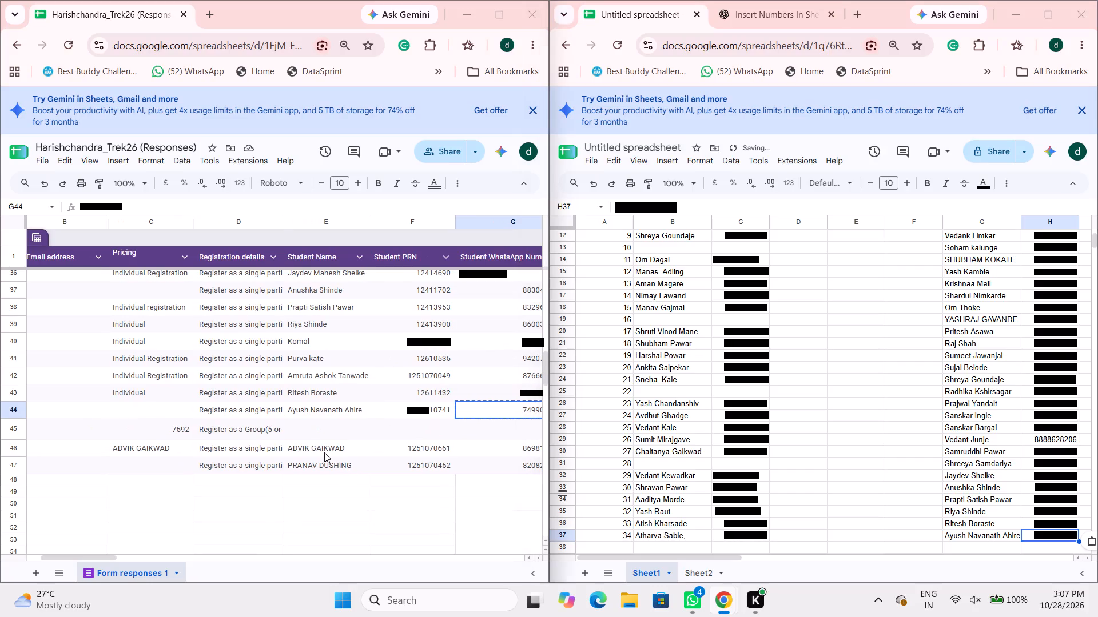
pyautogui.scroll(1, 659, 410)
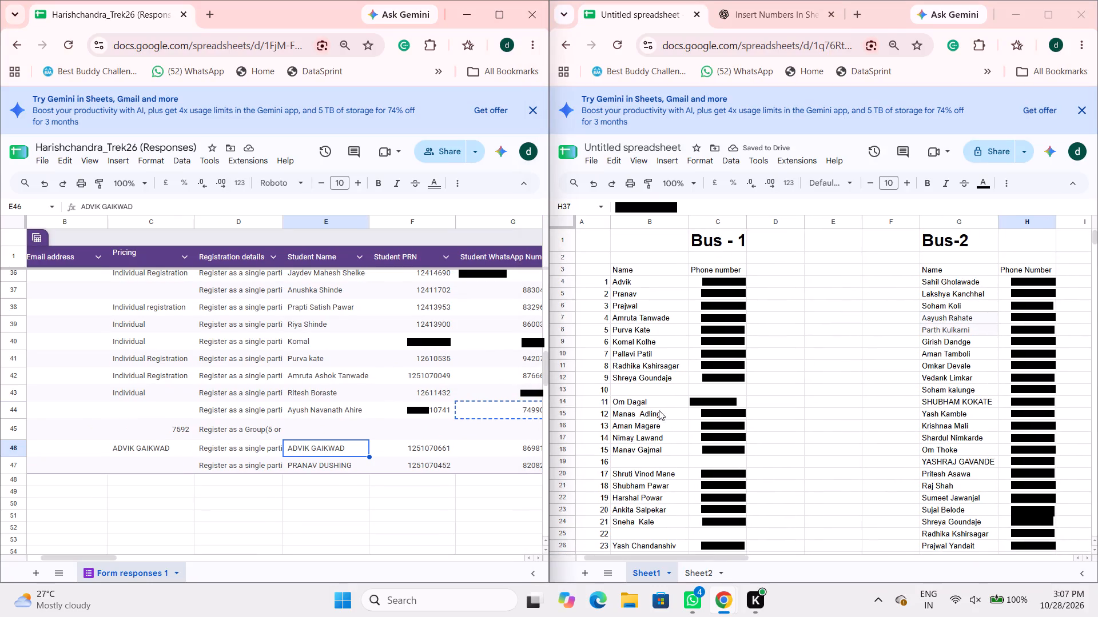
pyautogui.scroll(1, 659, 410)
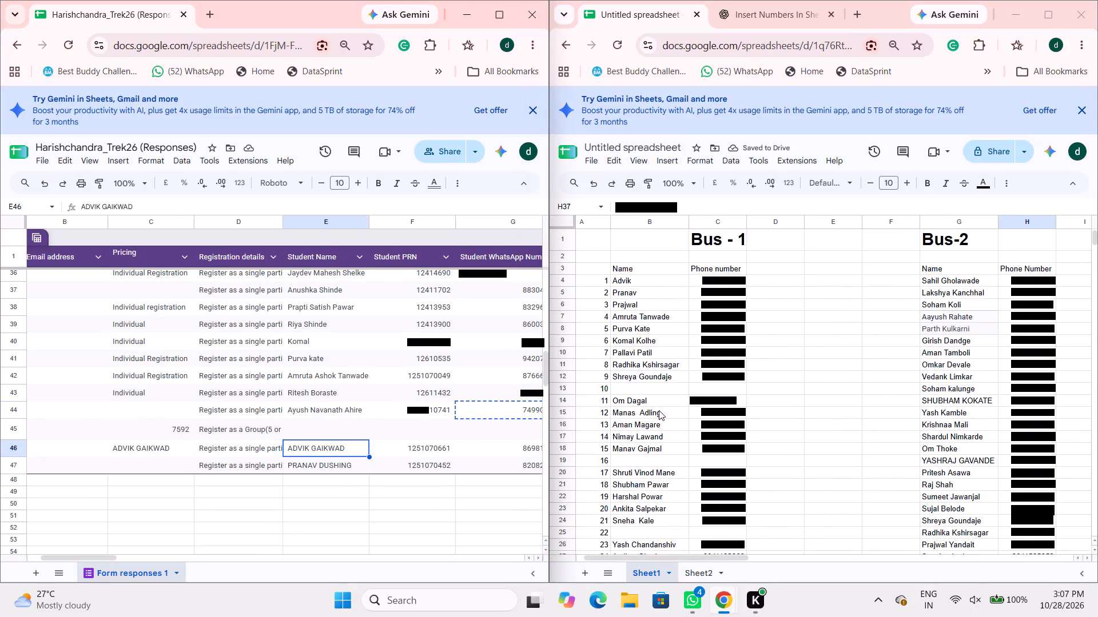
pyautogui.scroll(1, 659, 410)
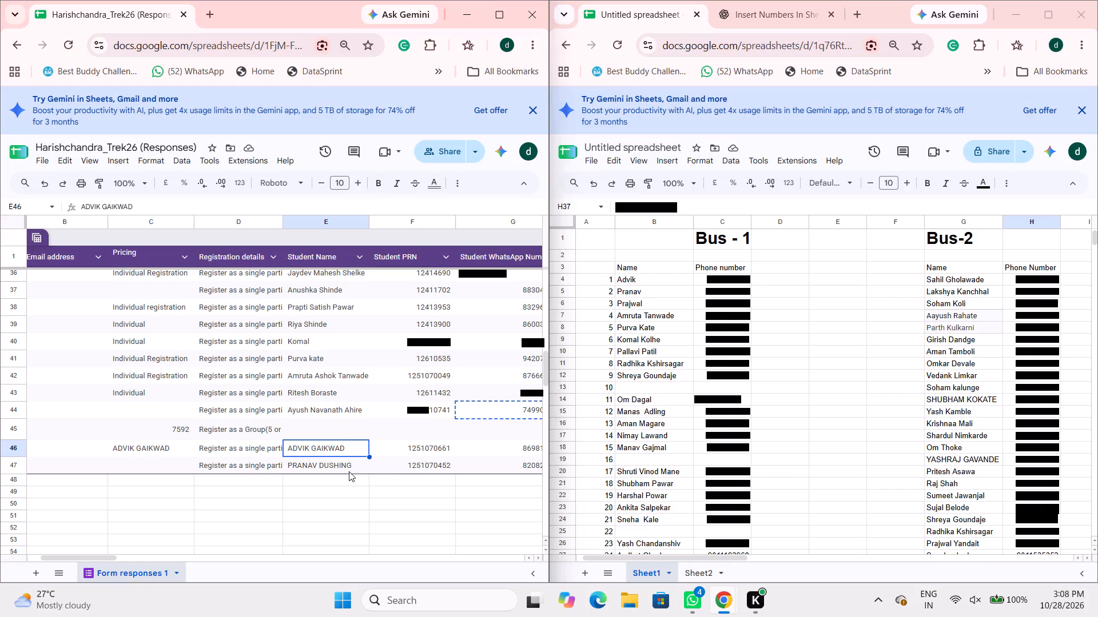
pyautogui.scroll(-2, 1002, 510)
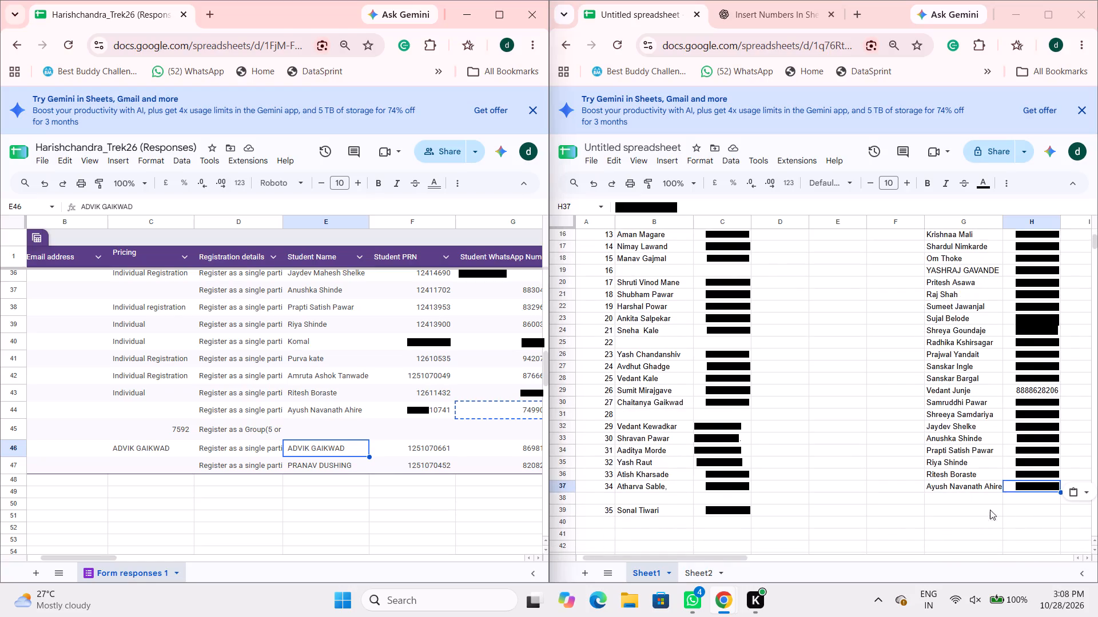
pyautogui.scroll(1, 961, 510)
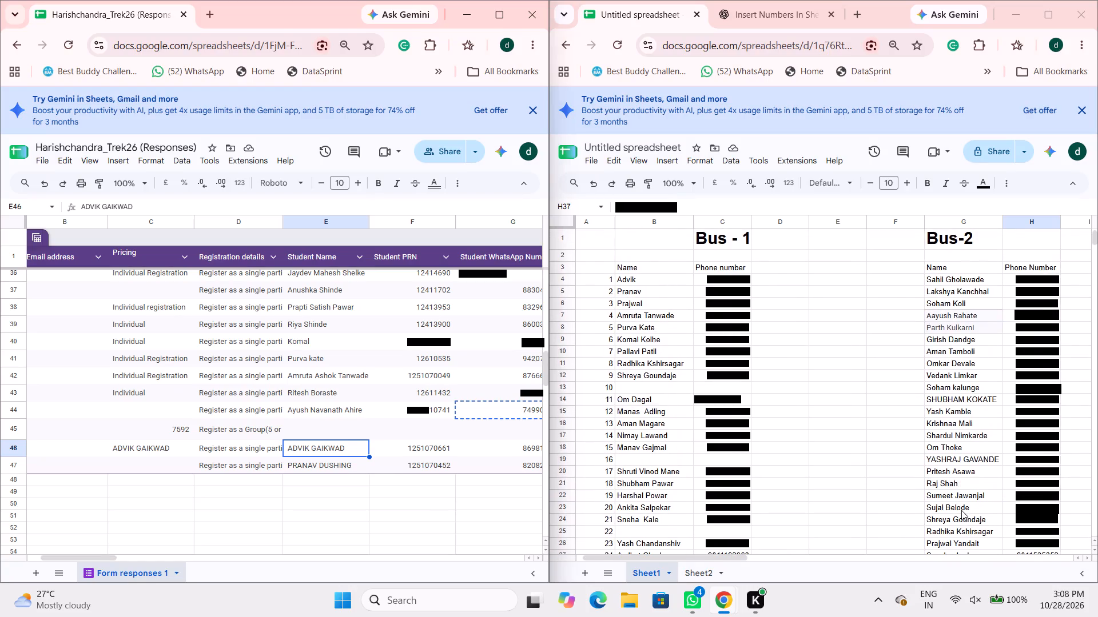
pyautogui.scroll(1, 961, 510)
# Review the Bus - 1 and Bus-2 passenger lists against the earlier rows of the Harishchandra_Trek26 responses.
pyautogui.click(725, 308)
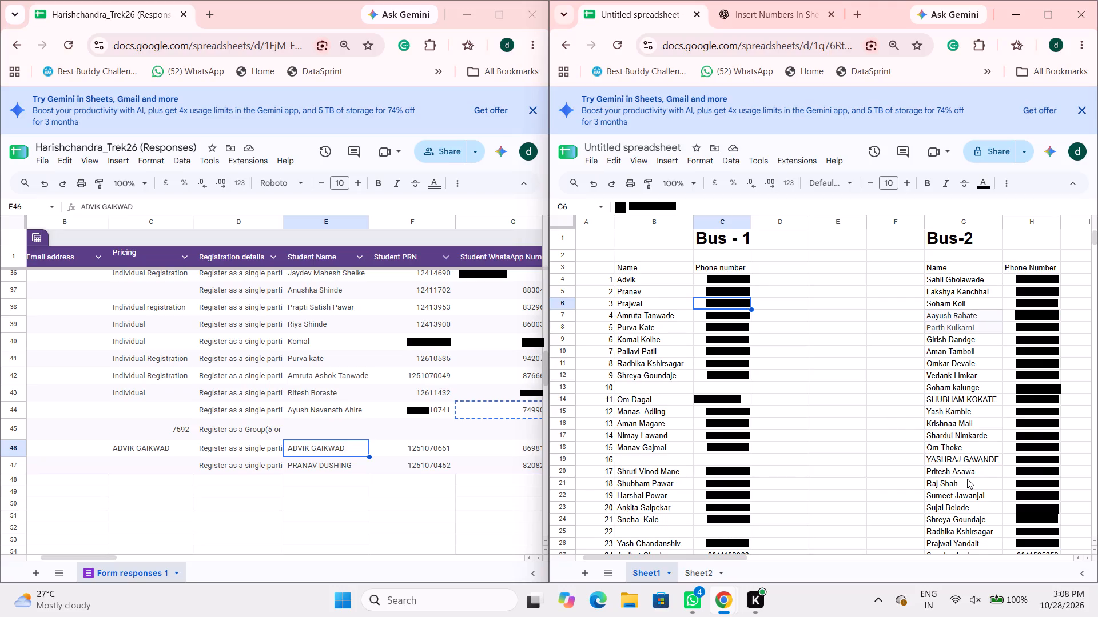
pyautogui.scroll(-1, 967, 479)
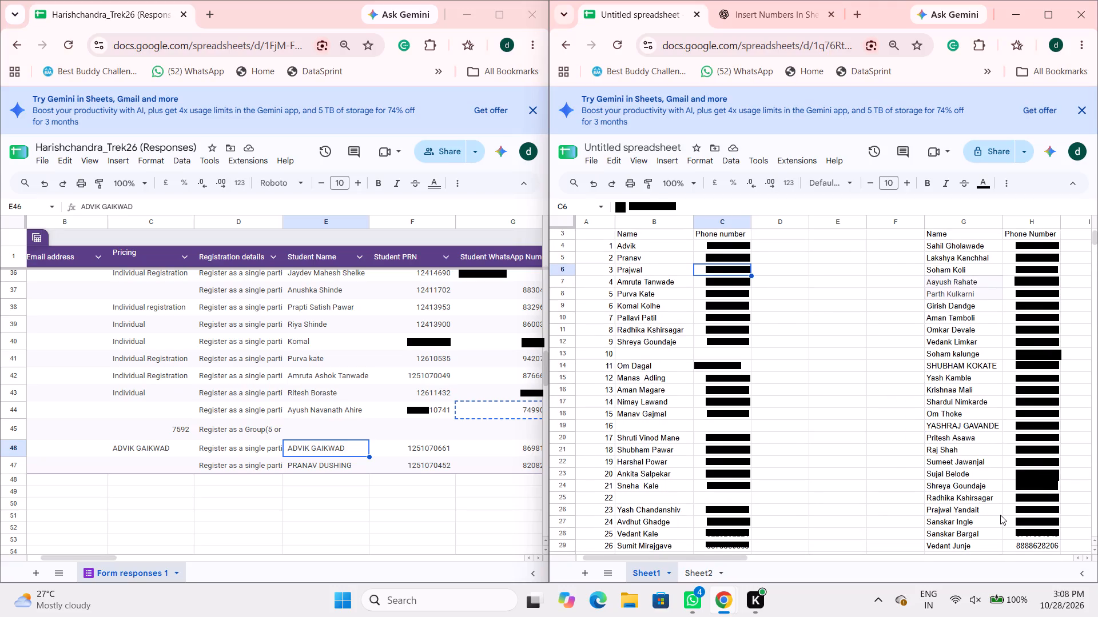
pyautogui.scroll(1, 1000, 515)
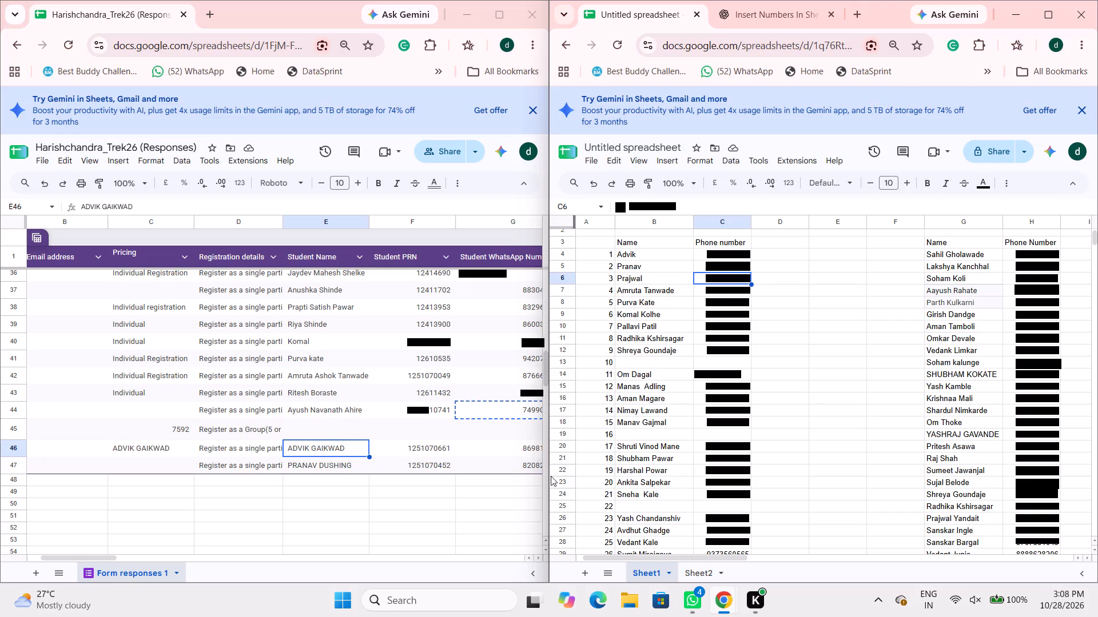
pyautogui.scroll(2, 278, 476)
pyautogui.hscroll(4, 278, 476)
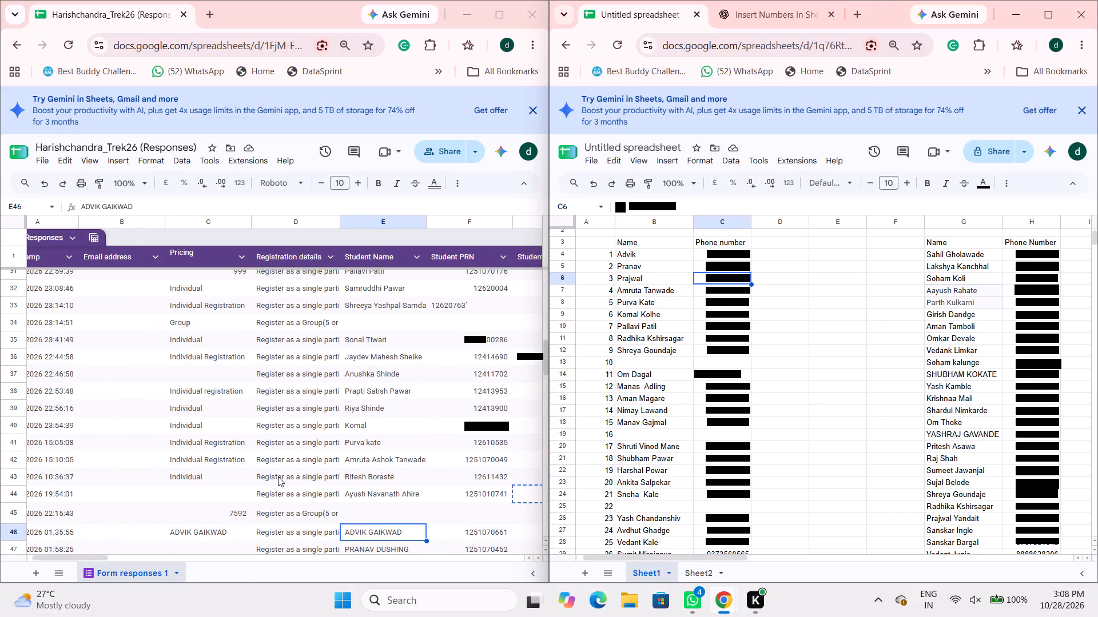
pyautogui.hscroll(3, 278, 476)
pyautogui.scroll(3, 278, 476)
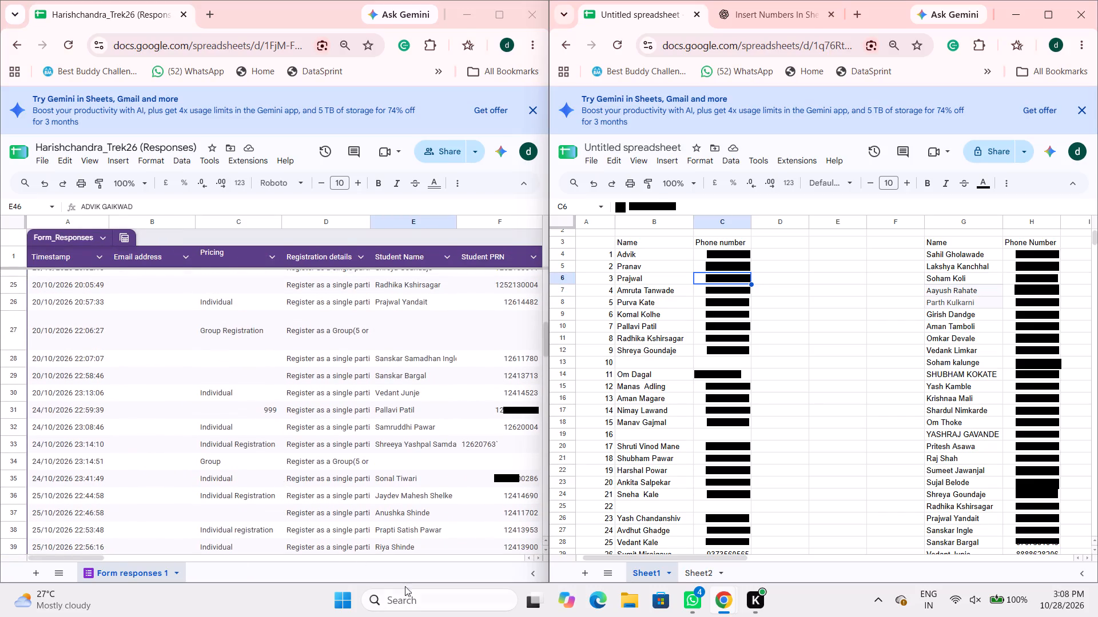
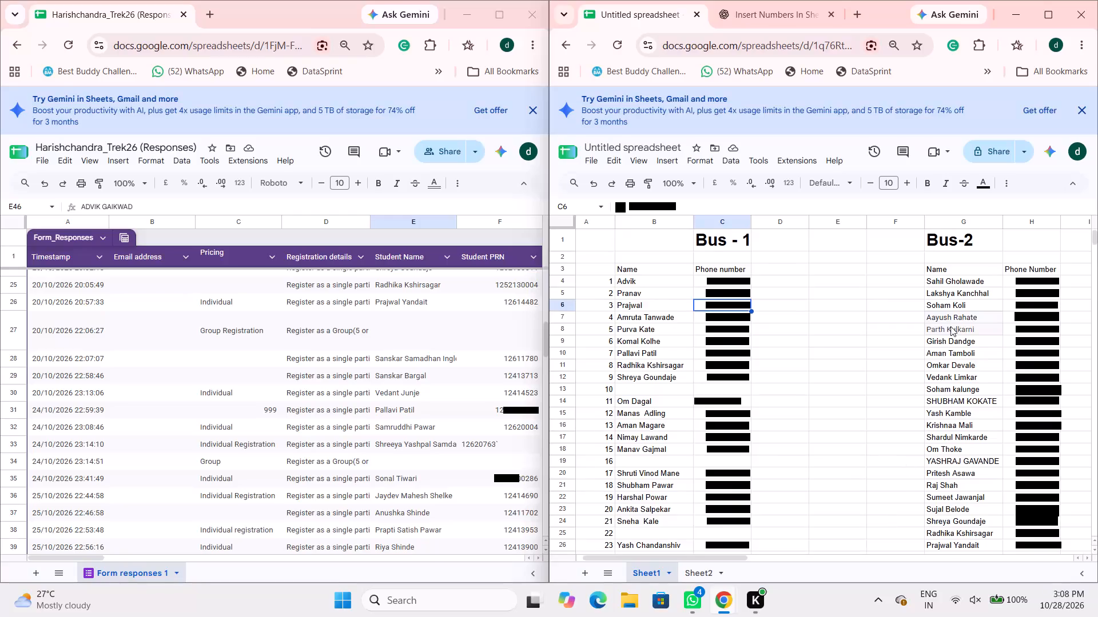
# Select all the names and phone numbers in the Bus-2 list, range G4:H37.
pyautogui.moveTo(936, 282); pyautogui.dragTo(972, 334)
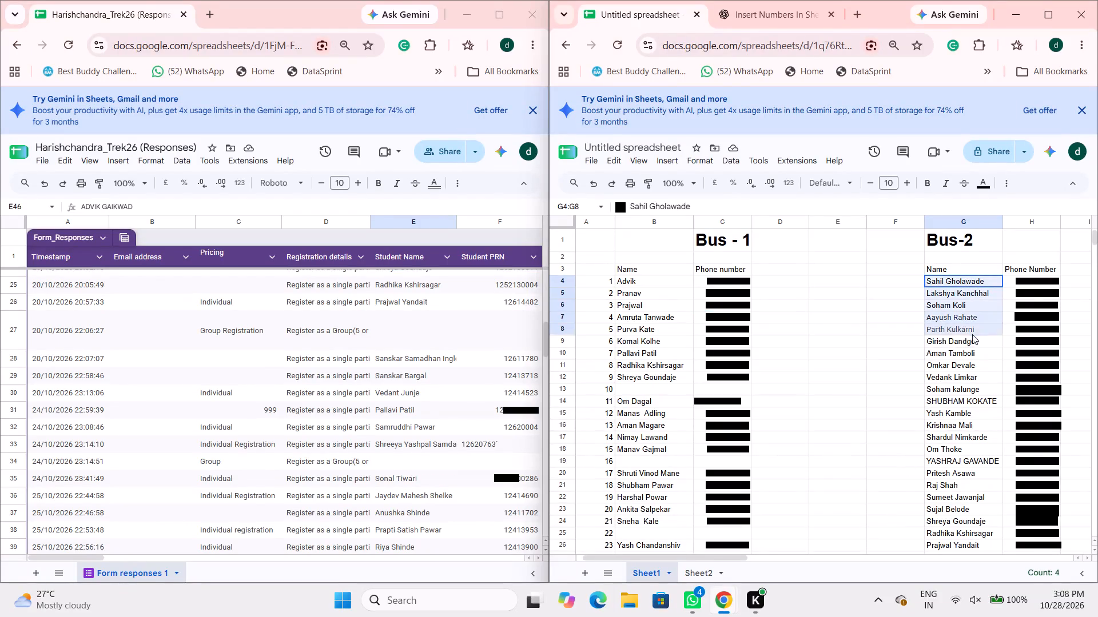
pyautogui.moveTo(972, 334); pyautogui.dragTo(1022, 342)
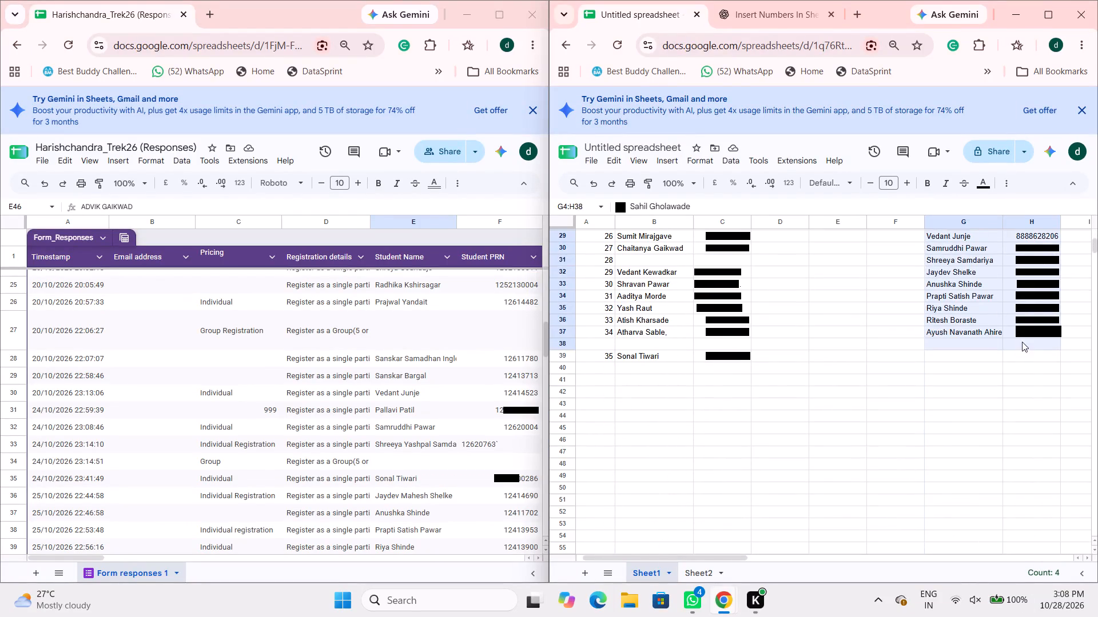
pyautogui.moveTo(1022, 342); pyautogui.dragTo(1023, 334)
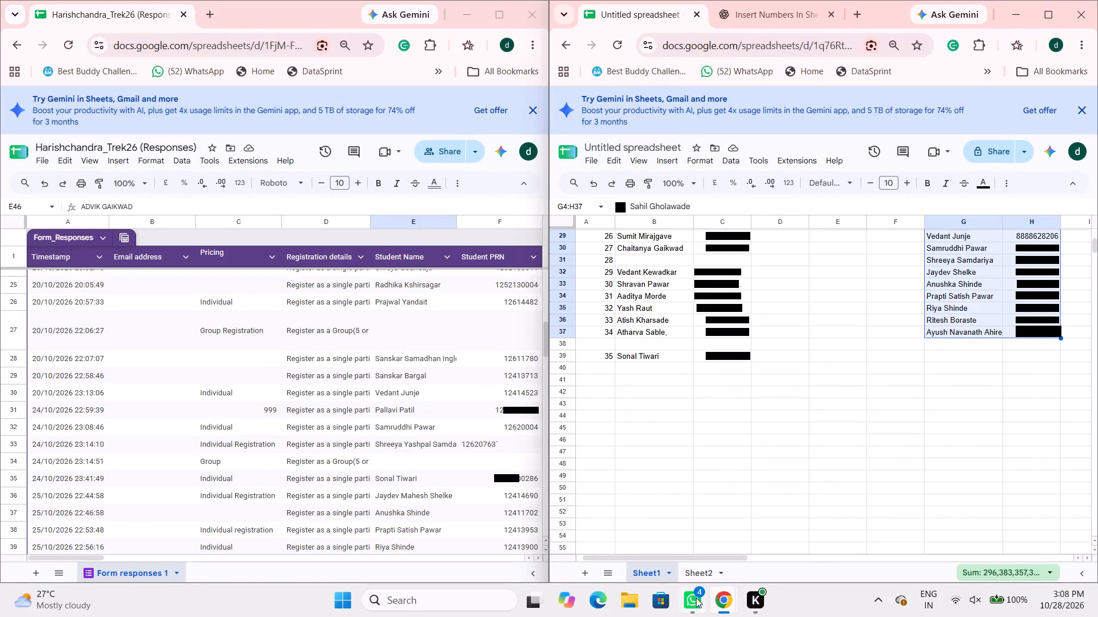
# Switch to the ChatGPT conversation about inserting numbers and copy the =SEQUENCE(10) formula.
pyautogui.click(799, 15)
pyautogui.click(1033, 309)
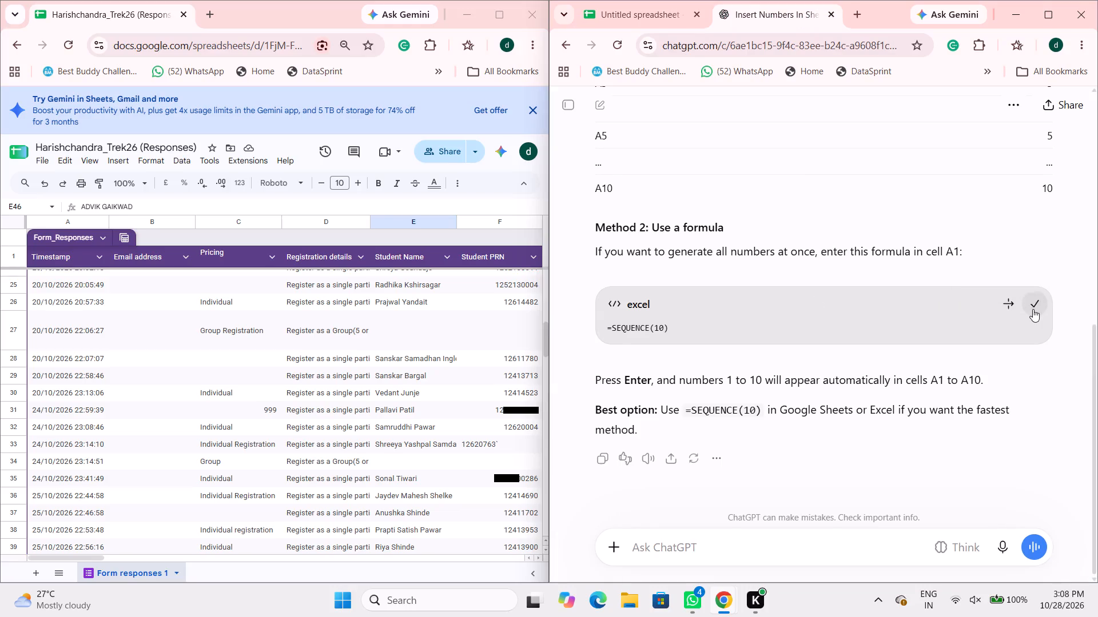
# Number the Bus-2 list beside its Name column by entering =SEQUENCE(33) in cell F4.
pyautogui.click(620, 11)
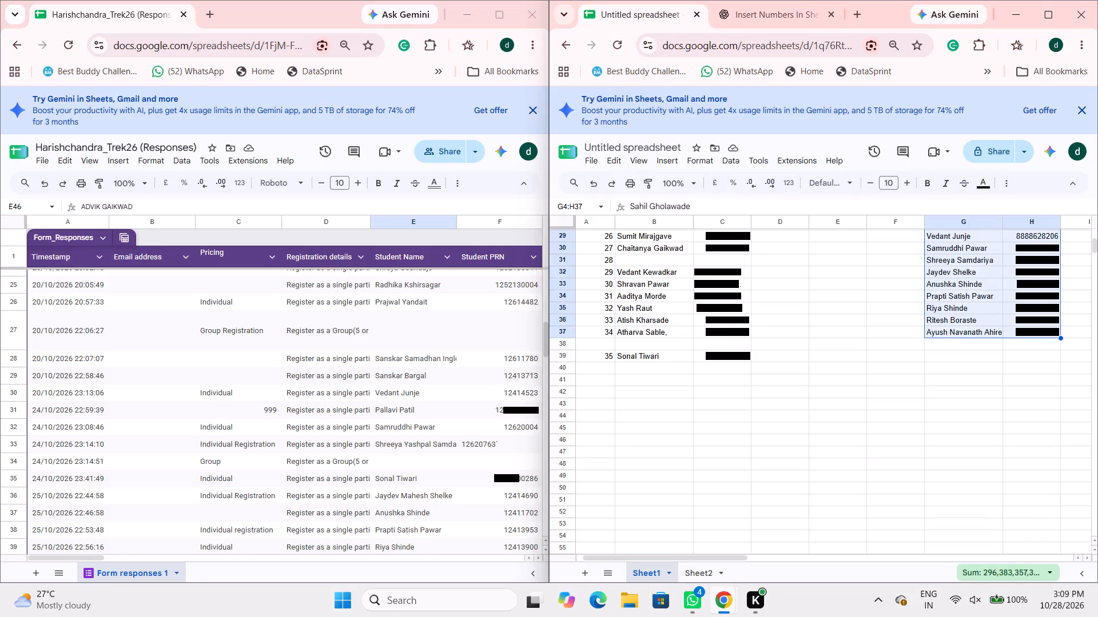
pyautogui.scroll(5, 719, 283)
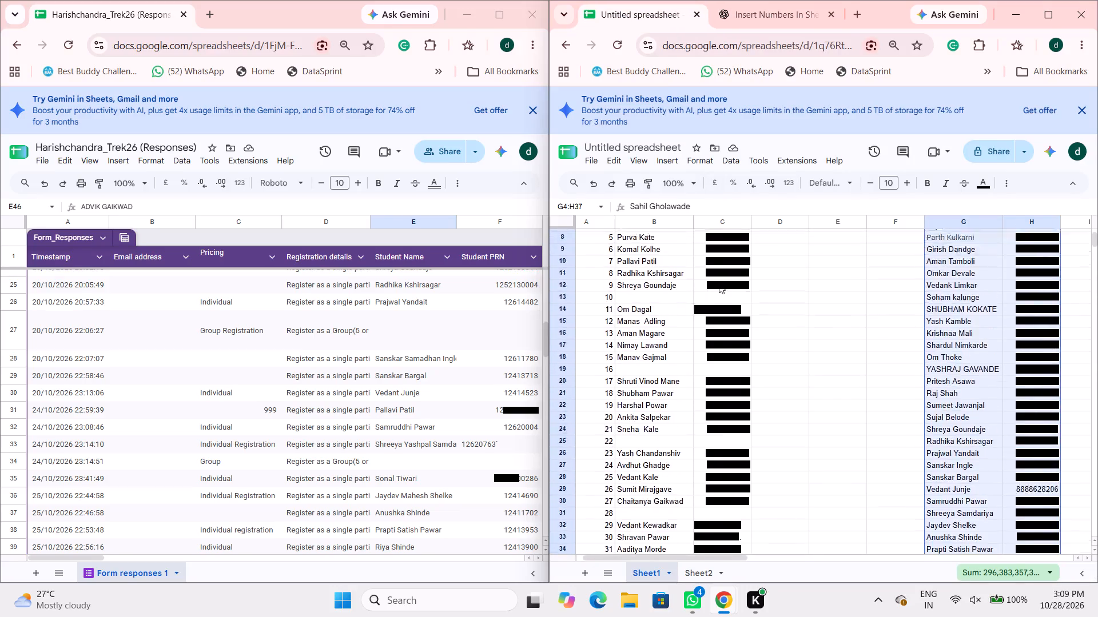
pyautogui.scroll(1, 719, 283)
pyautogui.click(911, 277)
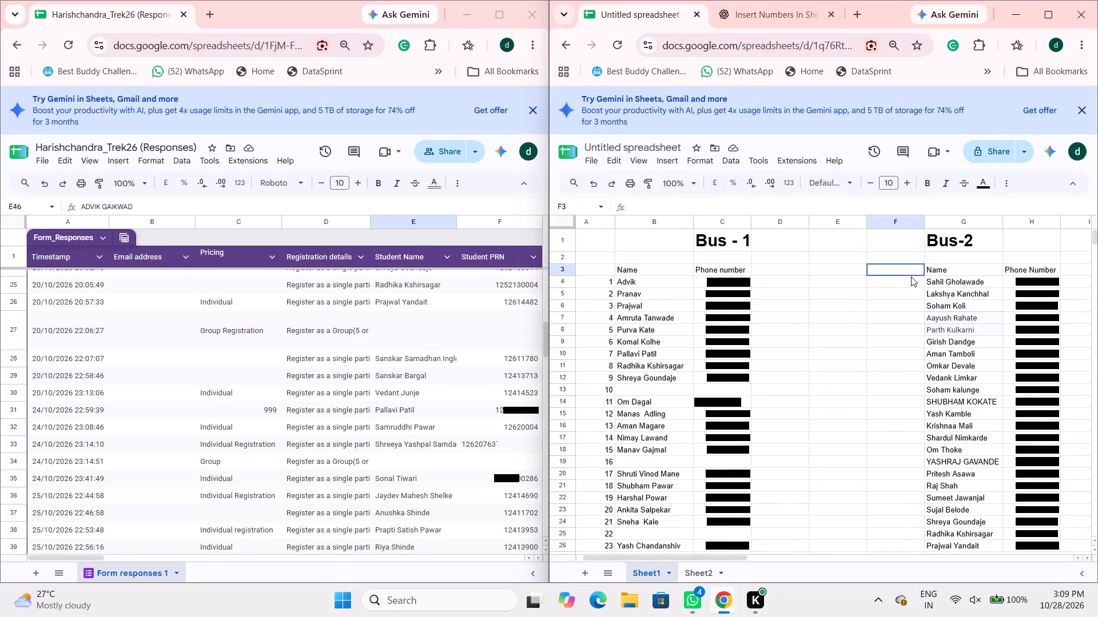
pyautogui.click(901, 287)
pyautogui.moveTo(897, 281); pyautogui.dragTo(905, 429)
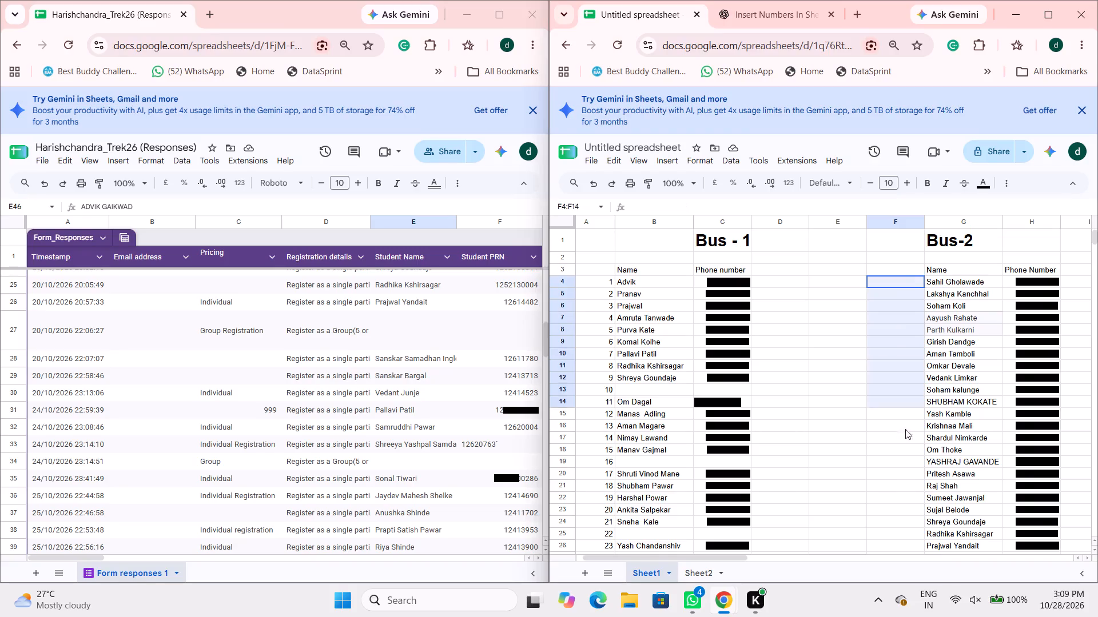
pyautogui.moveTo(905, 429); pyautogui.dragTo(899, 487)
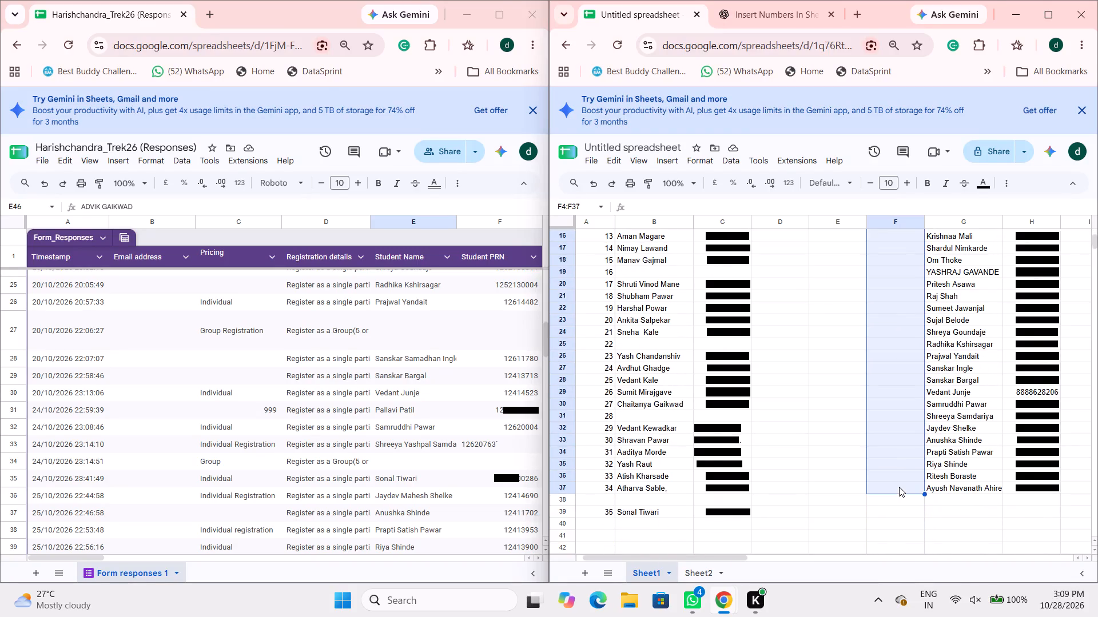
pyautogui.click(690, 207)
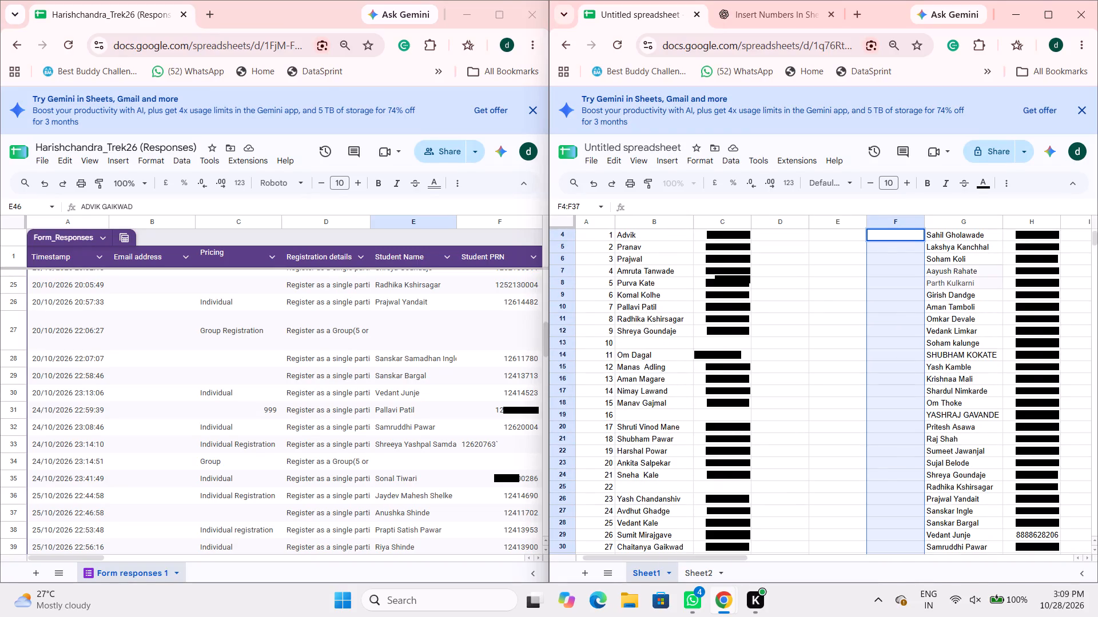
pyautogui.hotkey('ctrl', 'v')
pyautogui.click(679, 205)
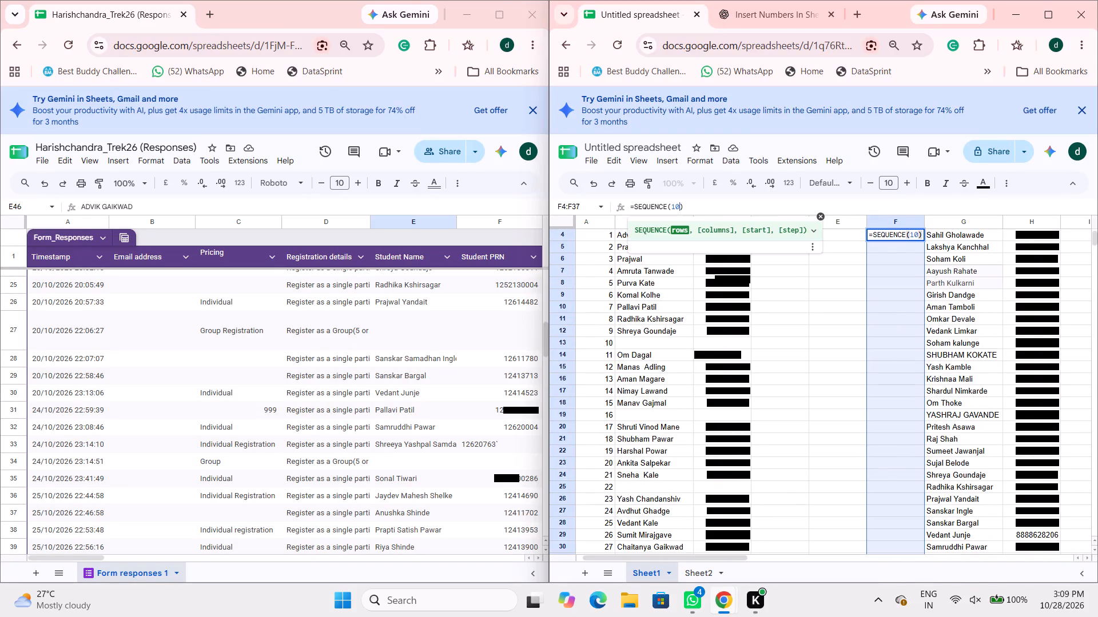
pyautogui.press('BackSpace')
pyautogui.press('BackSpace')
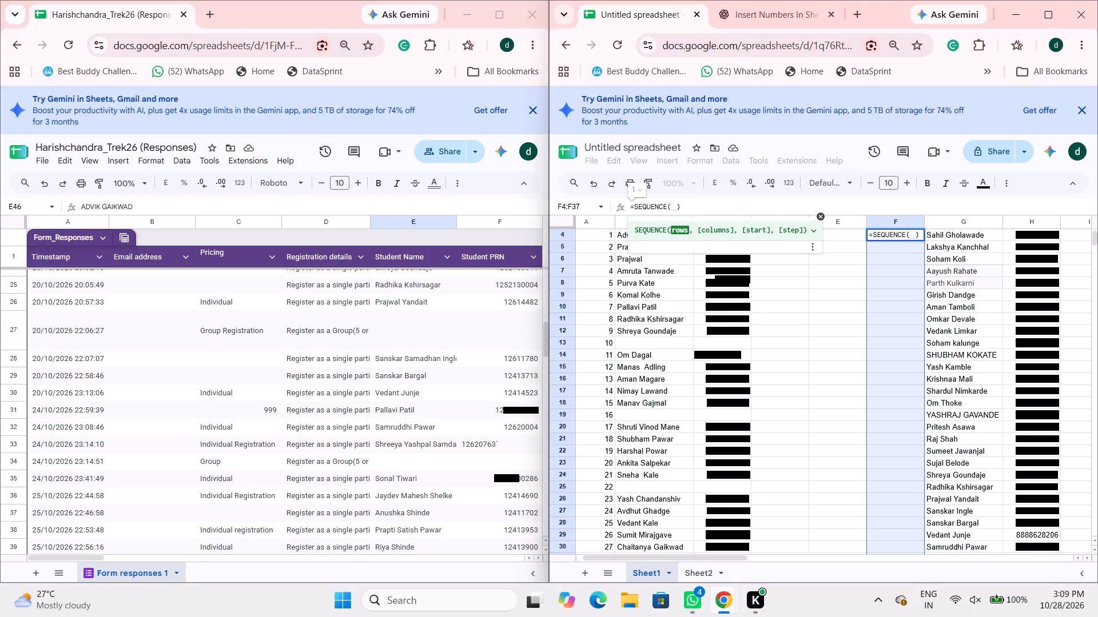
pyautogui.write('33')
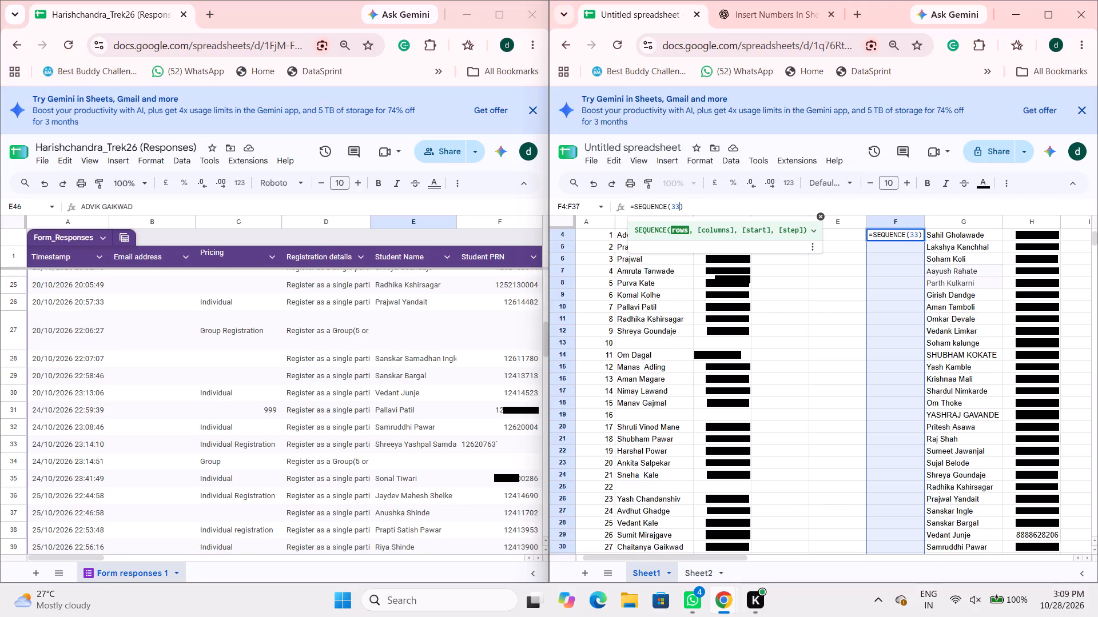
pyautogui.press('Return')
pyautogui.scroll(1, 906, 323)
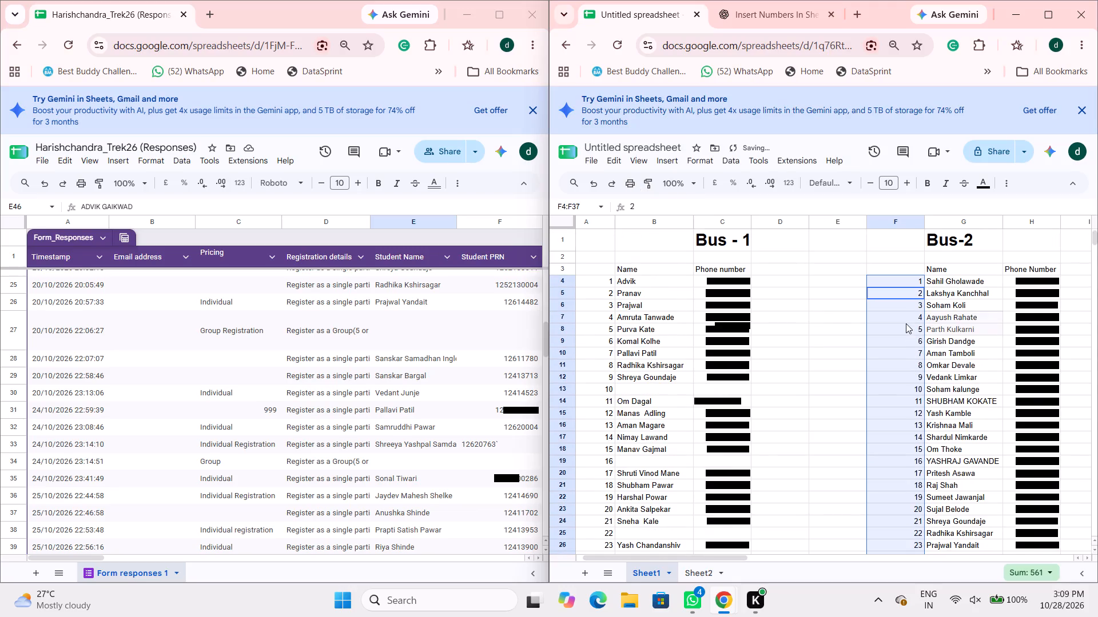
pyautogui.scroll(1, 906, 323)
pyautogui.scroll(-3, 906, 323)
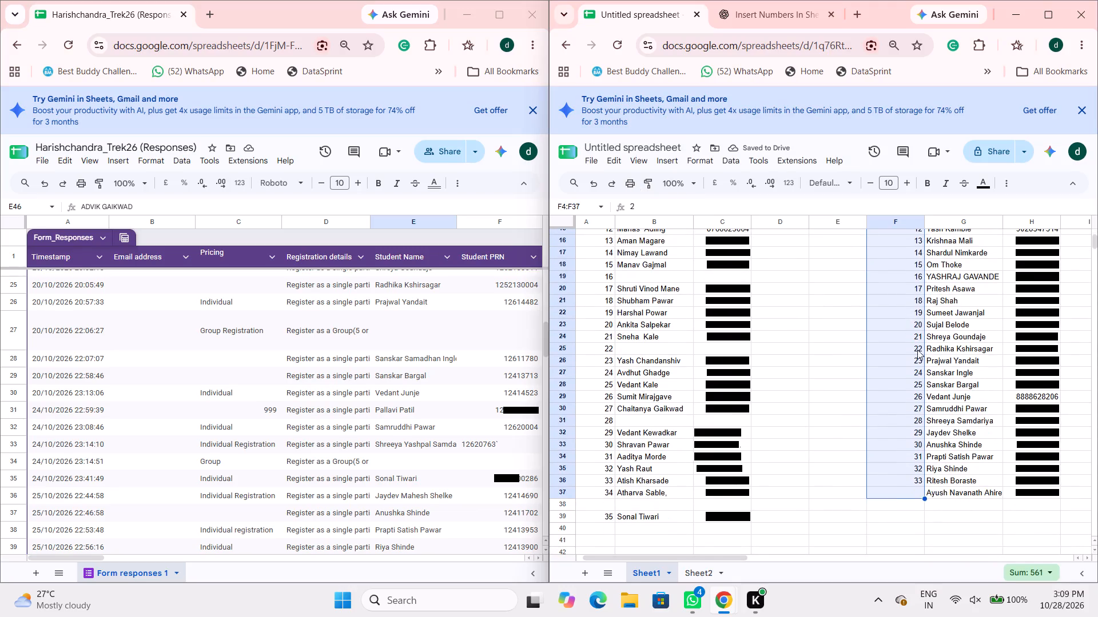
pyautogui.click(940, 494)
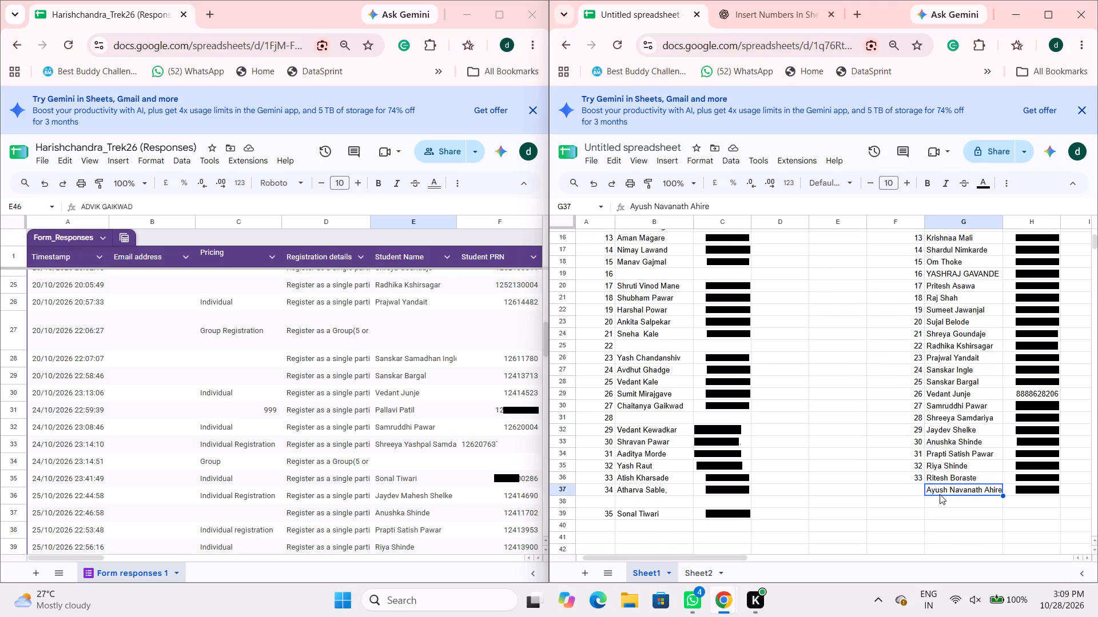
# Review the numbered Bus - 1 and Bus-2 lists from top to bottom alongside the last form response rows.
pyautogui.scroll(4, 940, 494)
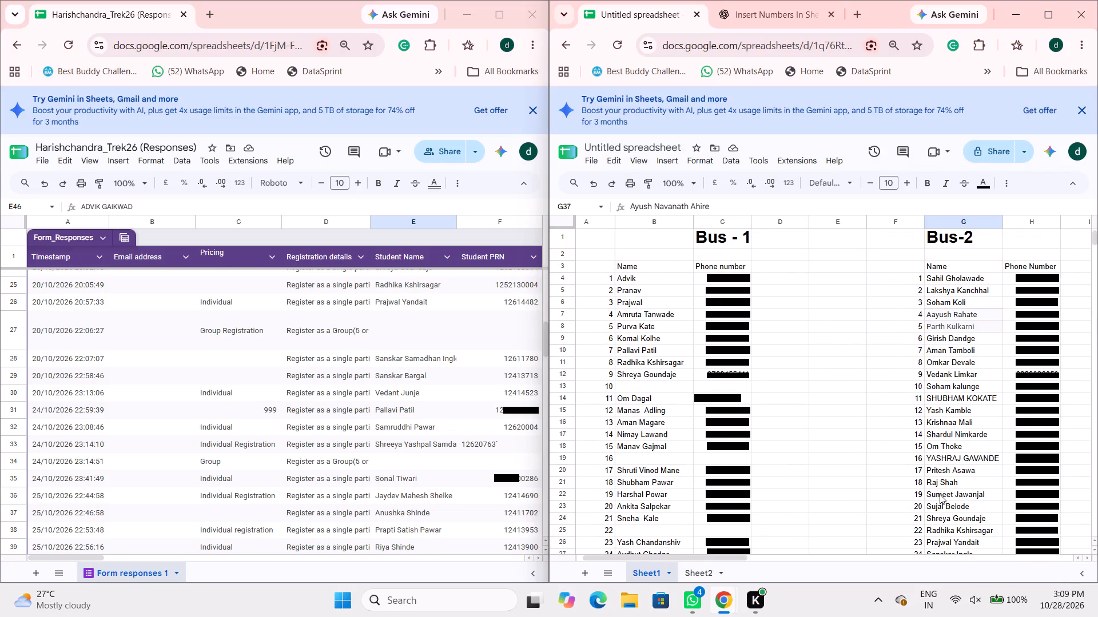
pyautogui.scroll(1, 940, 494)
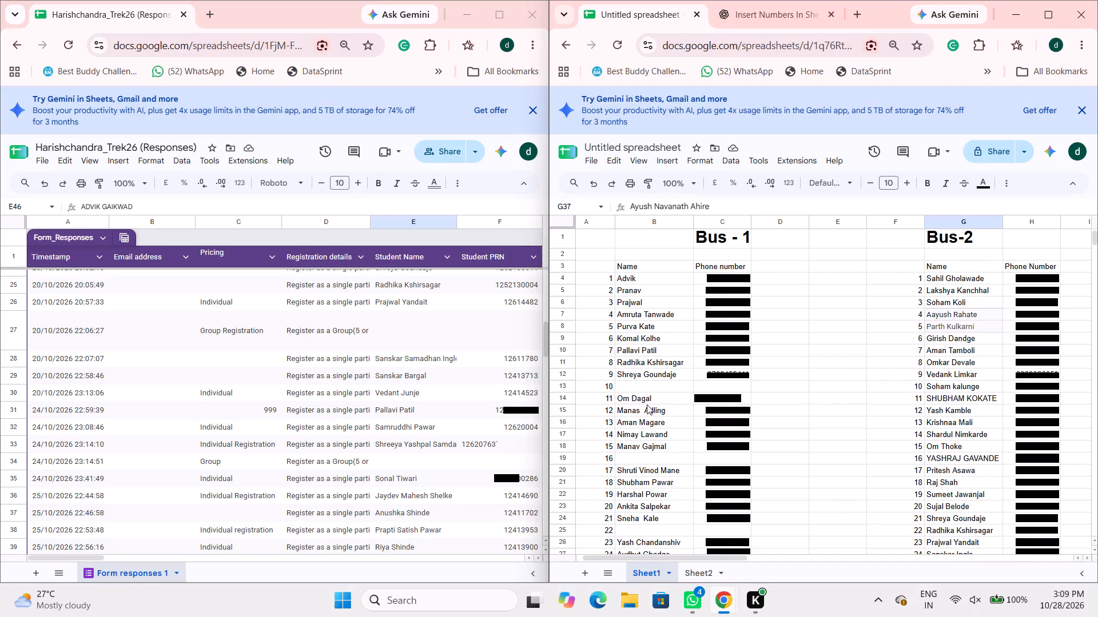
pyautogui.hscroll(7, 416, 487)
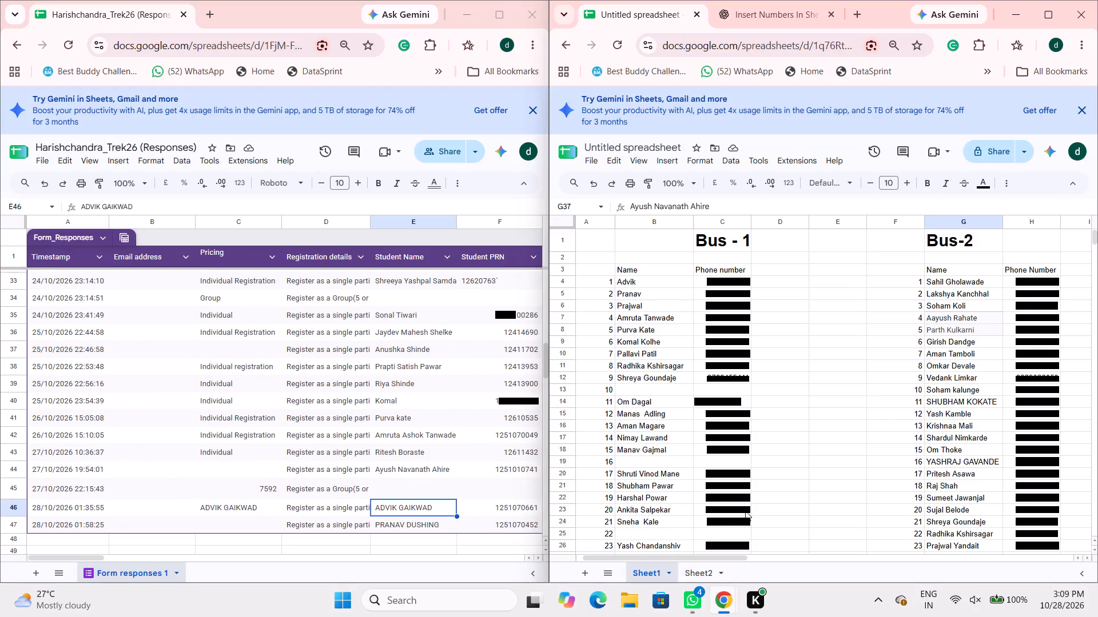
pyautogui.scroll(1, 745, 511)
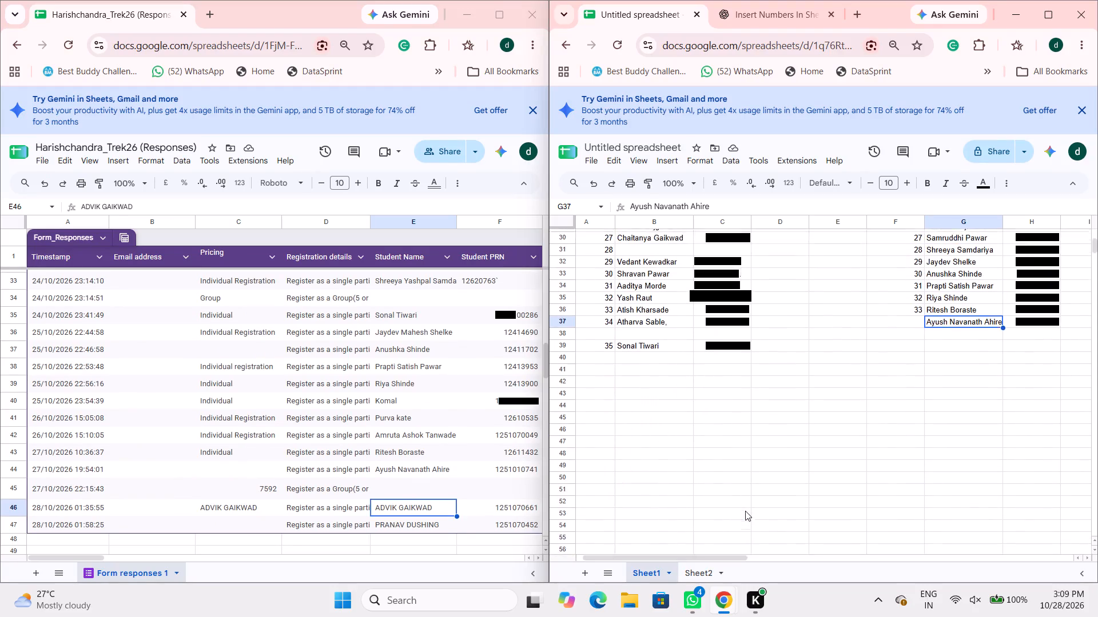
pyautogui.scroll(1, 745, 511)
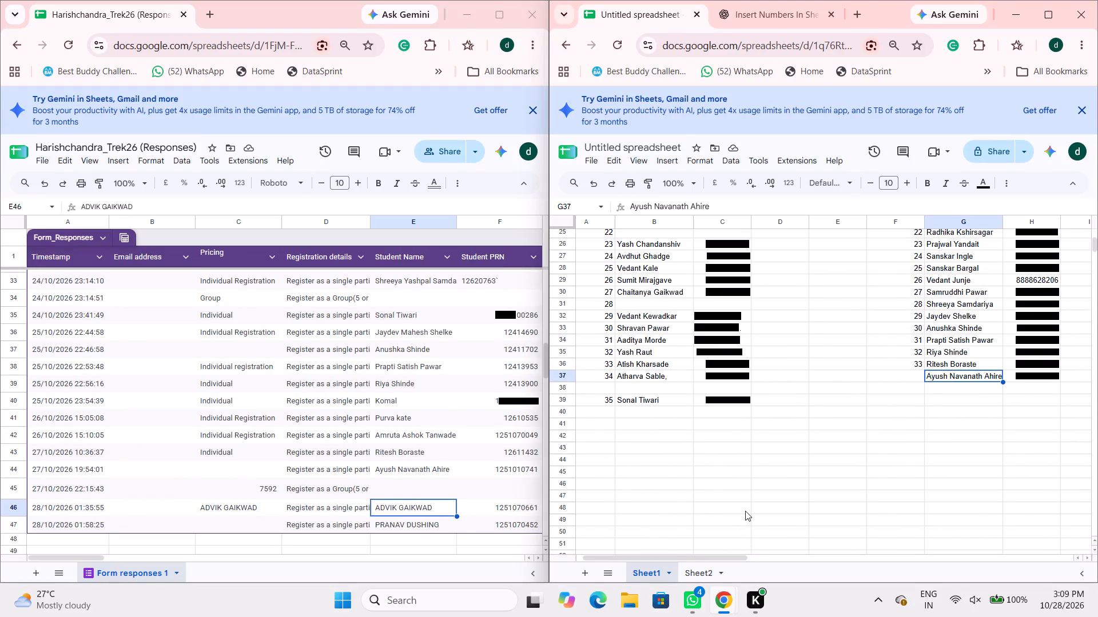
pyautogui.scroll(1, 745, 511)
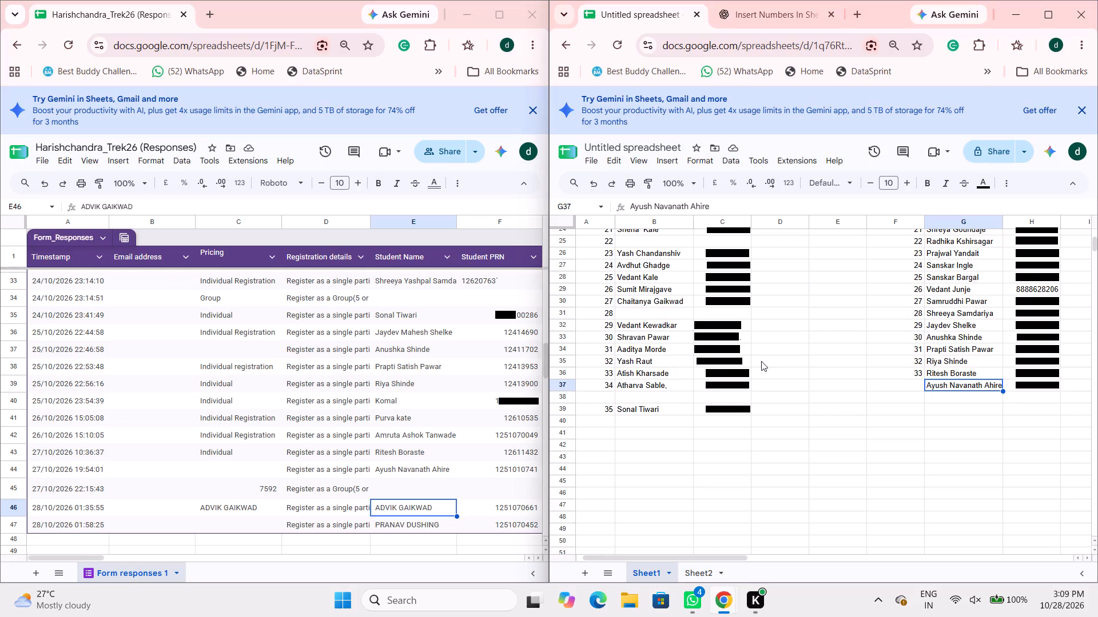
pyautogui.scroll(7, 872, 387)
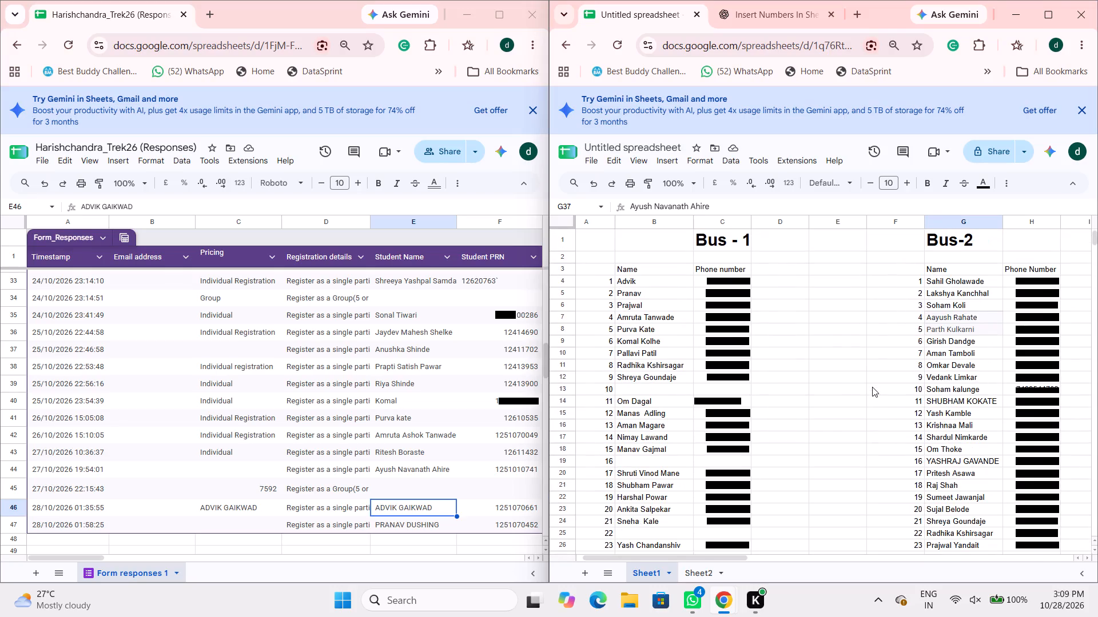
pyautogui.scroll(2, 872, 387)
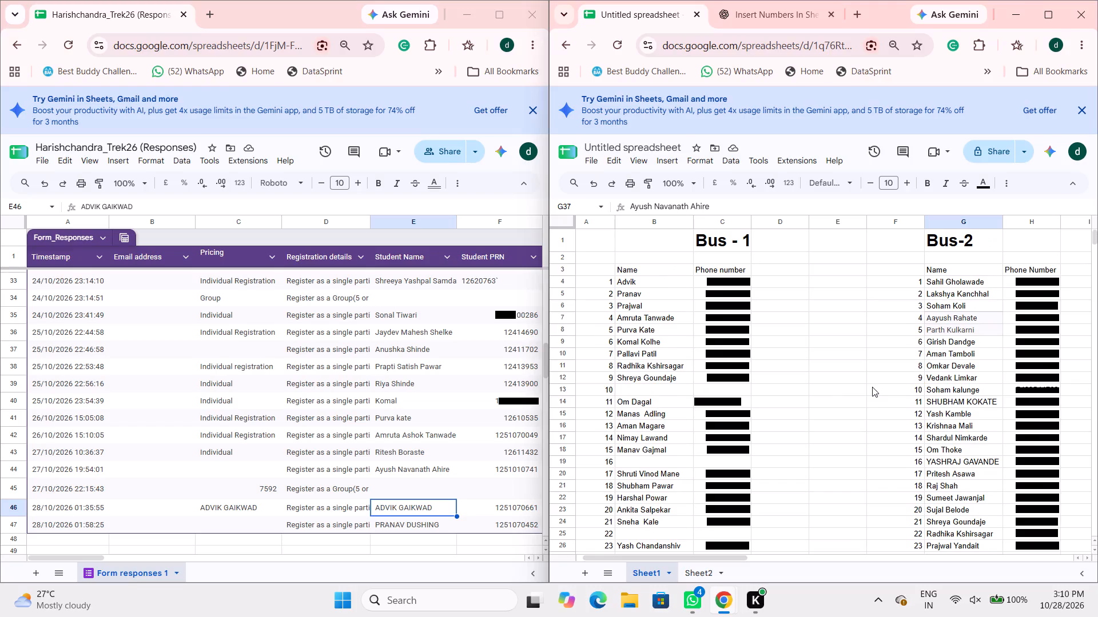
pyautogui.scroll(1, 979, 371)
pyautogui.scroll(-1, 979, 371)
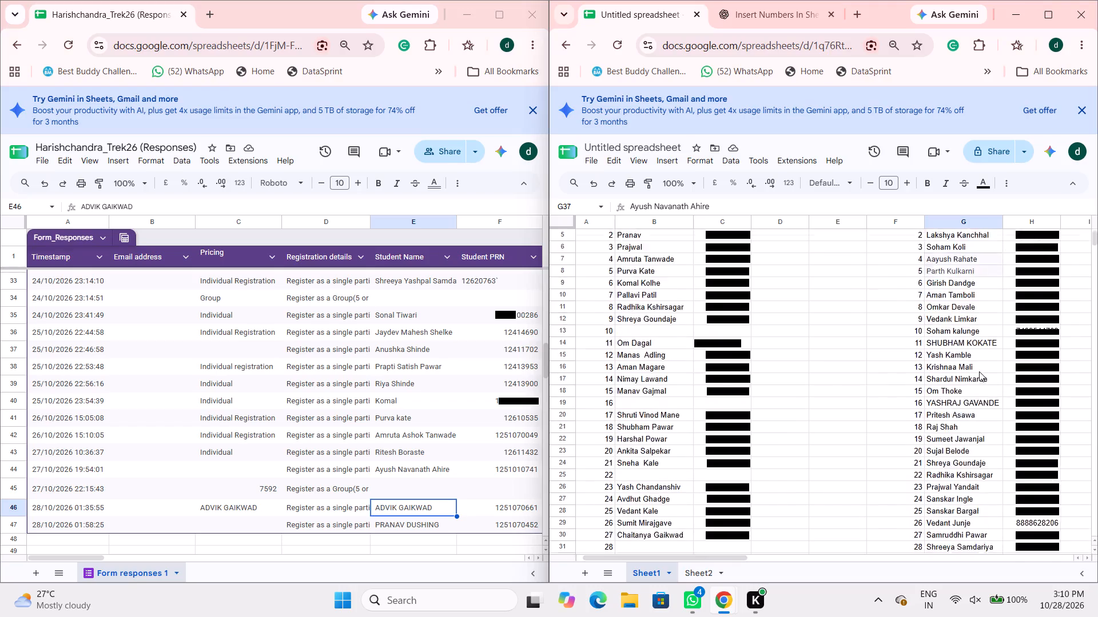
pyautogui.scroll(-1, 979, 371)
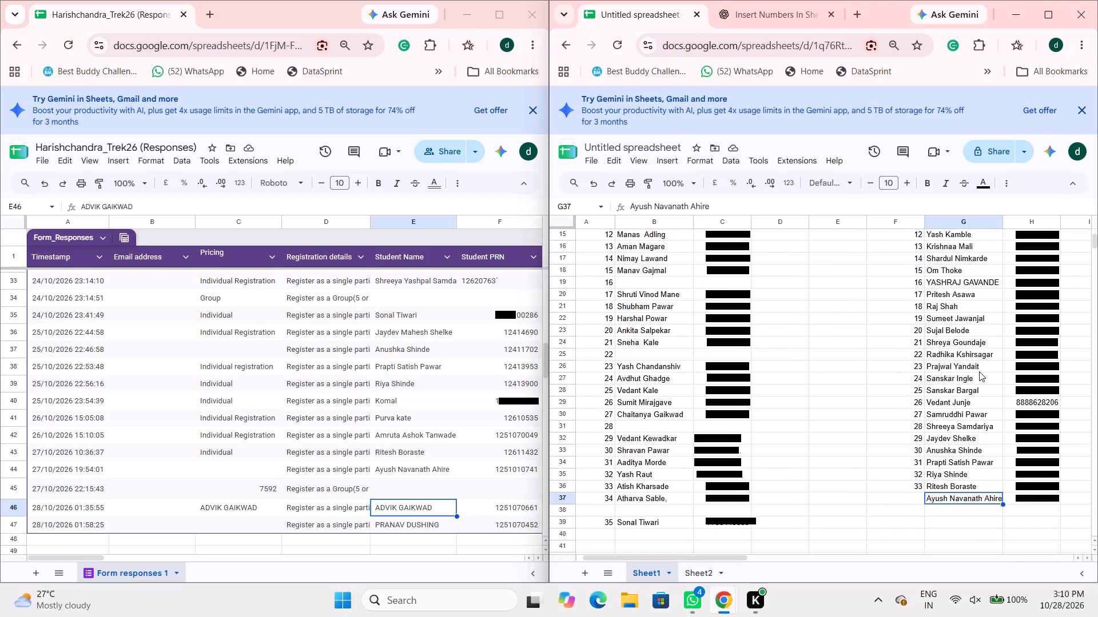
pyautogui.scroll(-2, 979, 371)
pyautogui.scroll(1, 979, 371)
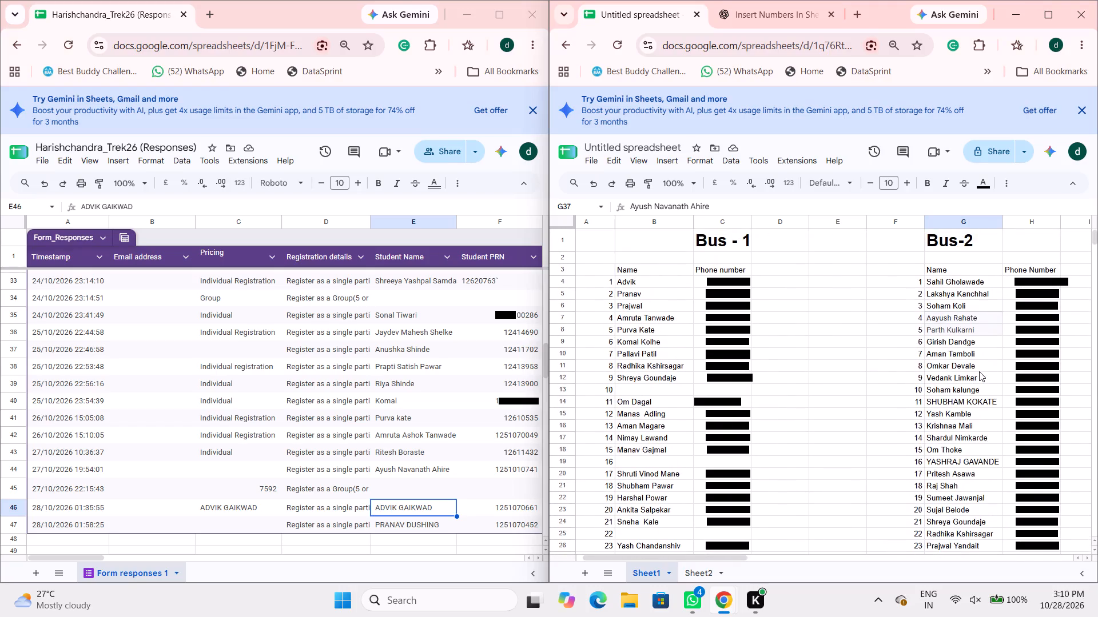
pyautogui.scroll(1, 979, 371)
pyautogui.scroll(-1, 979, 371)
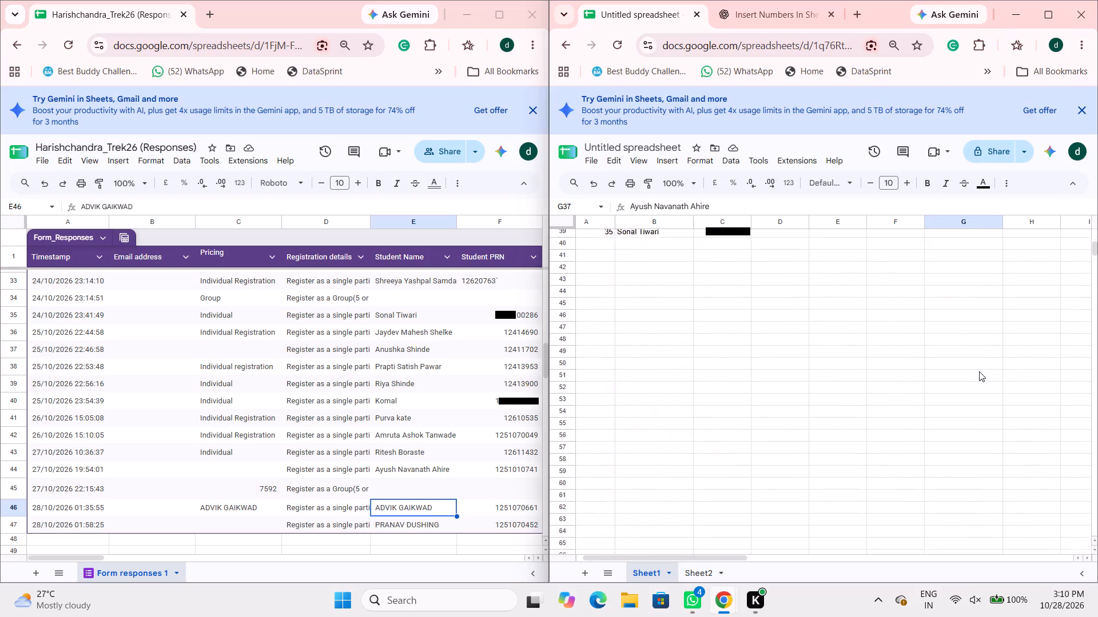
pyautogui.scroll(-1, 979, 371)
pyautogui.scroll(10, 979, 371)
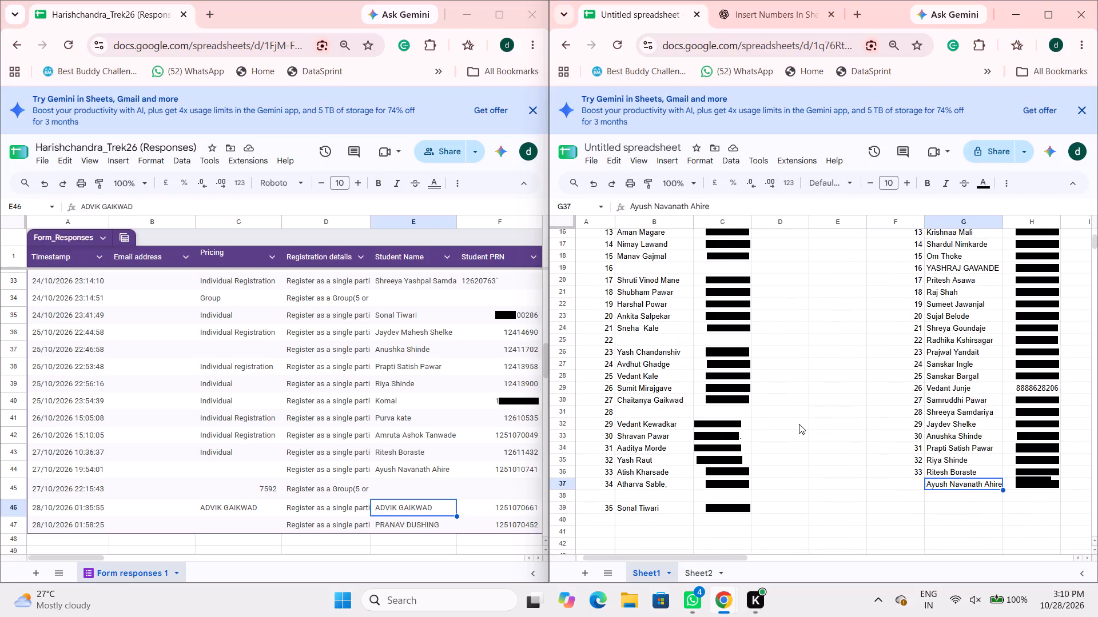
pyautogui.hscroll(1, 799, 424)
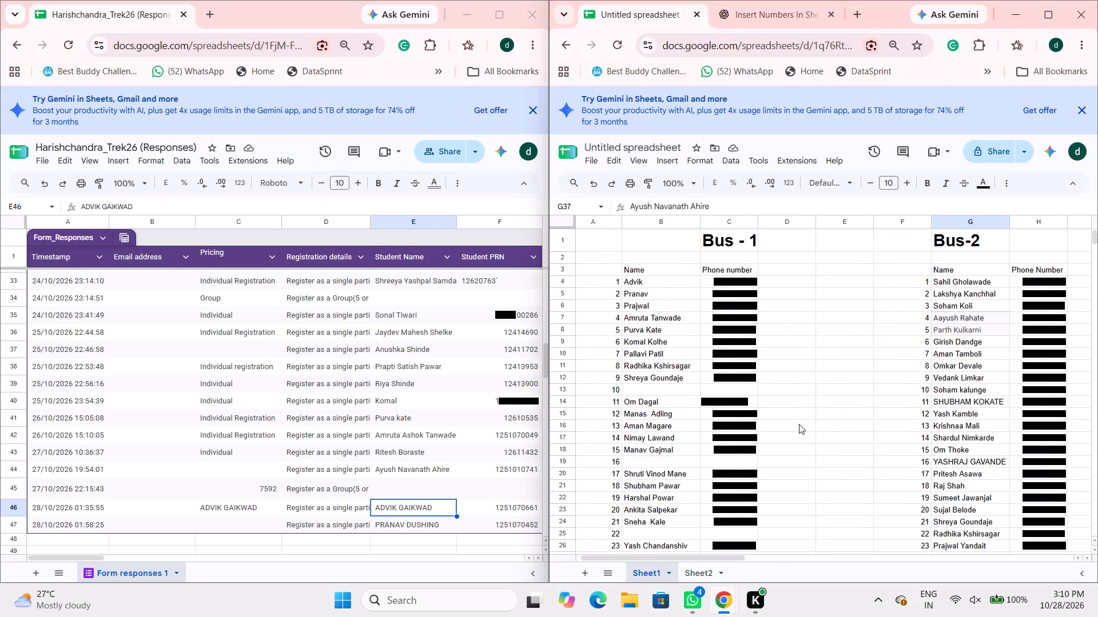
pyautogui.scroll(-1, 735, 509)
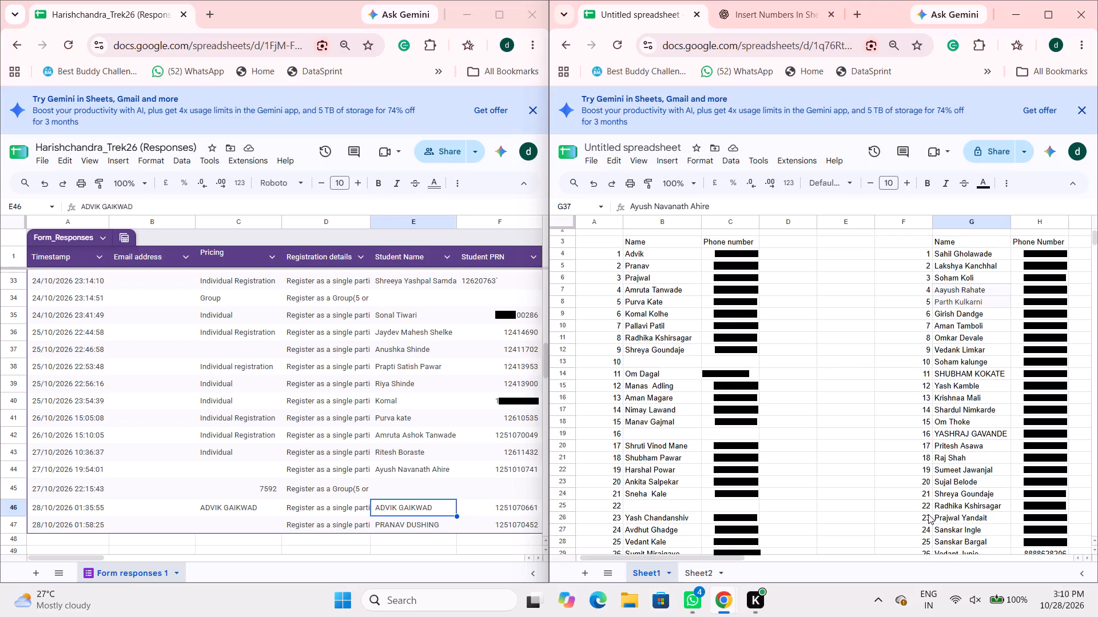
pyautogui.hscroll(3, 332, 346)
# Compare the earliest form response rows with the names in the Bus - 1 and Bus-2 lists.
pyautogui.scroll(2, 332, 346)
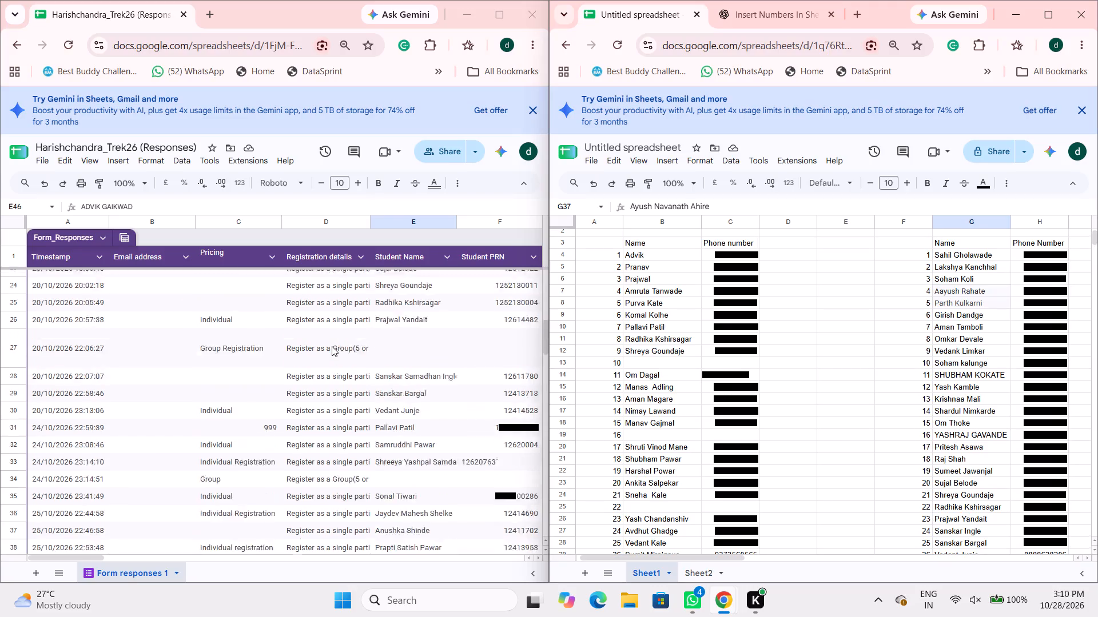
pyautogui.scroll(13, 332, 346)
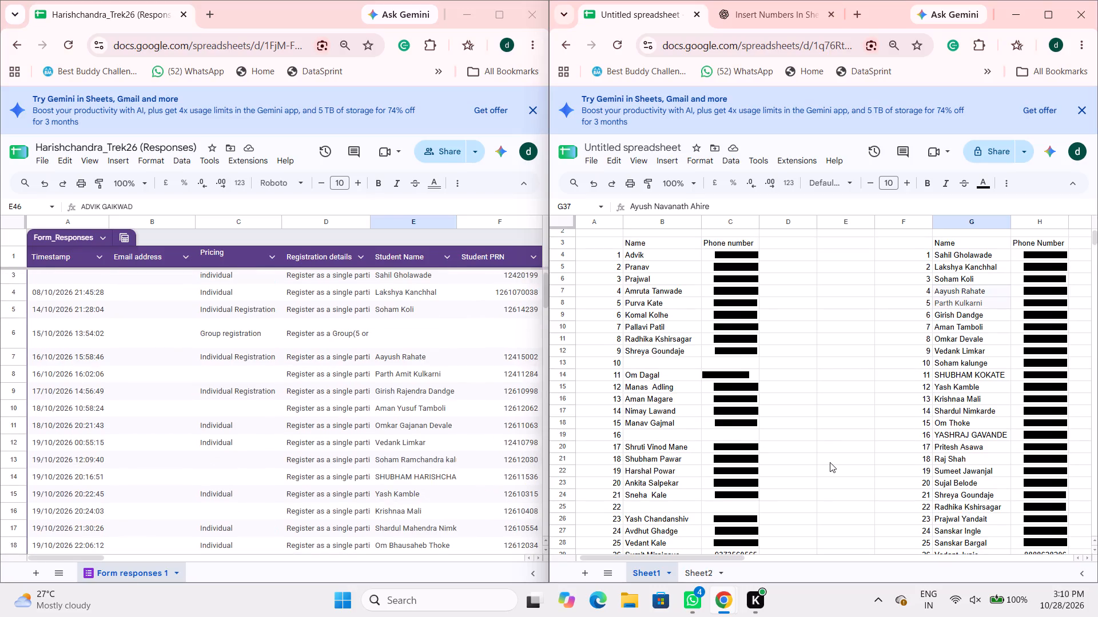
pyautogui.hscroll(-2, 830, 462)
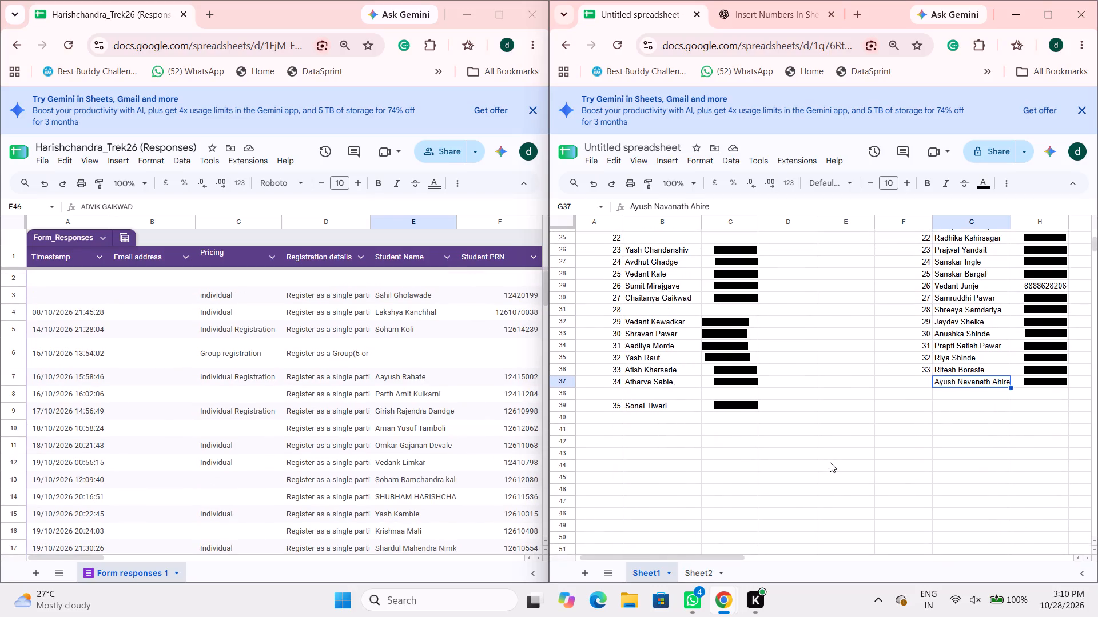
pyautogui.hscroll(-2, 830, 462)
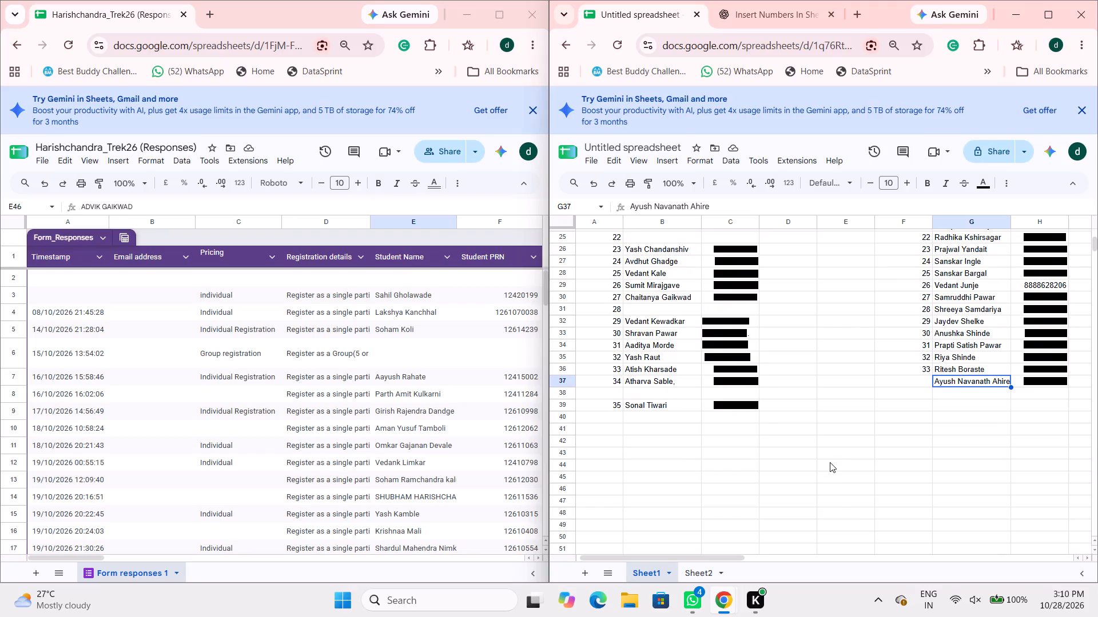
pyautogui.scroll(5, 830, 462)
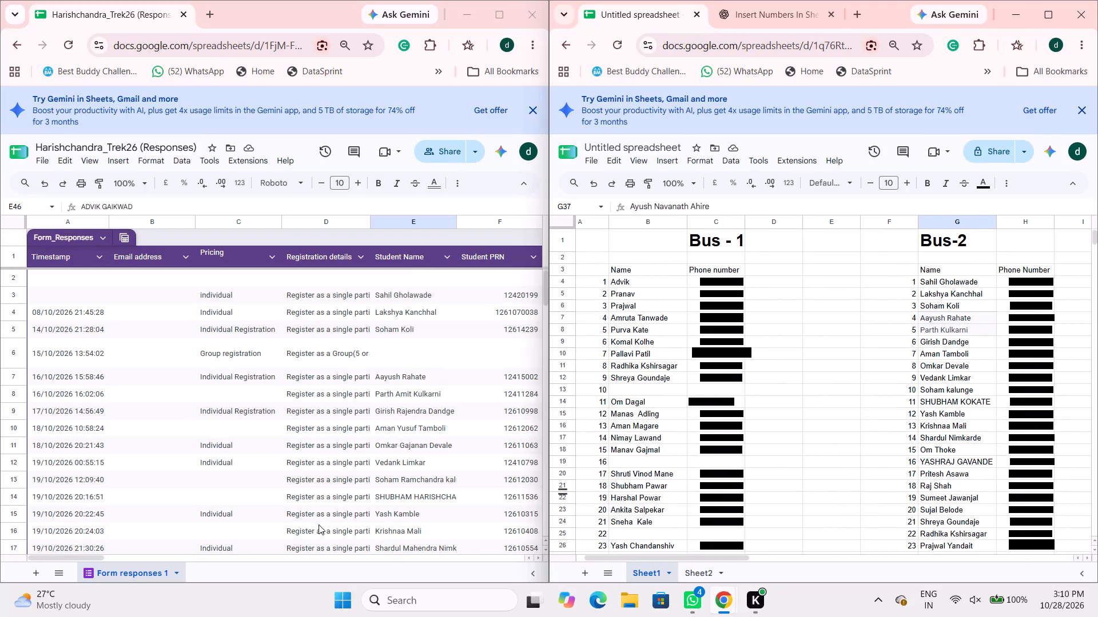
pyautogui.scroll(-1, 327, 519)
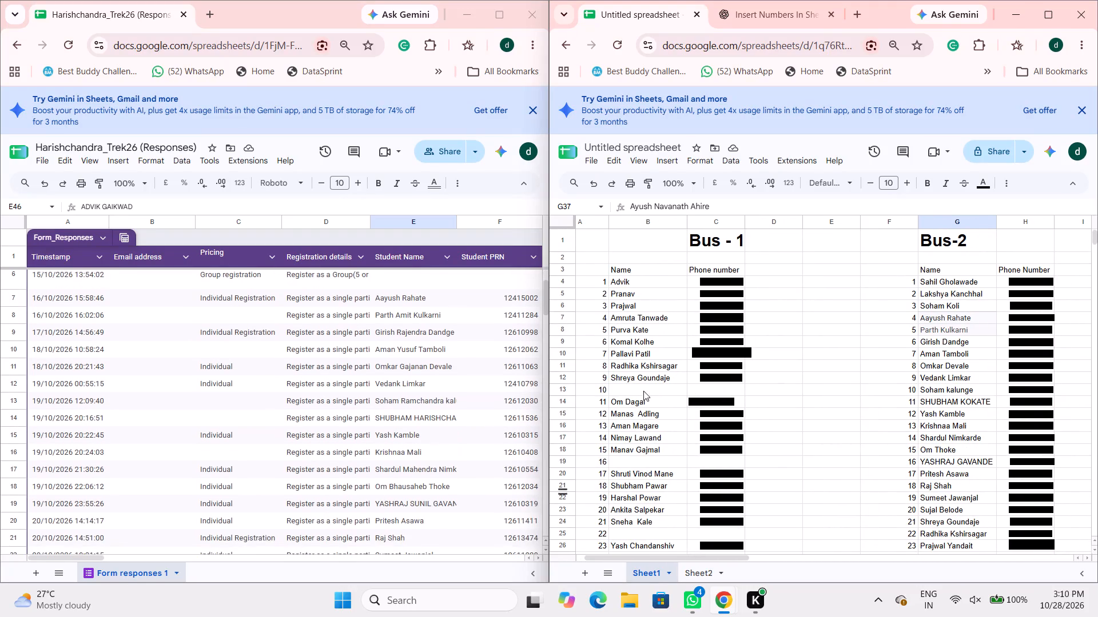
pyautogui.scroll(-2, 655, 390)
pyautogui.scroll(3, 655, 390)
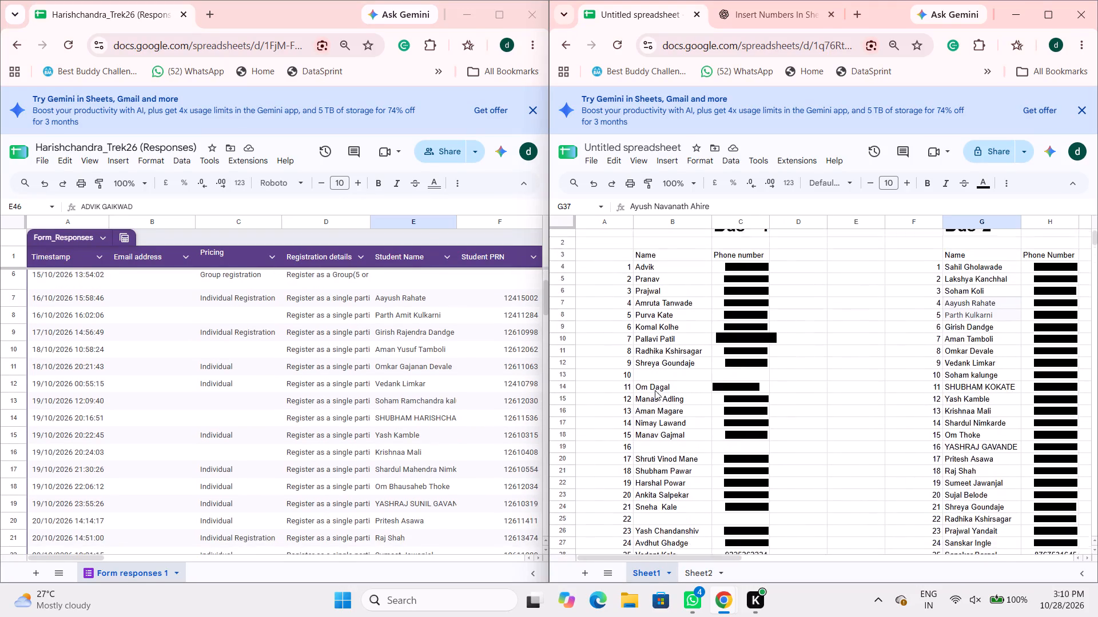
pyautogui.scroll(1, 655, 390)
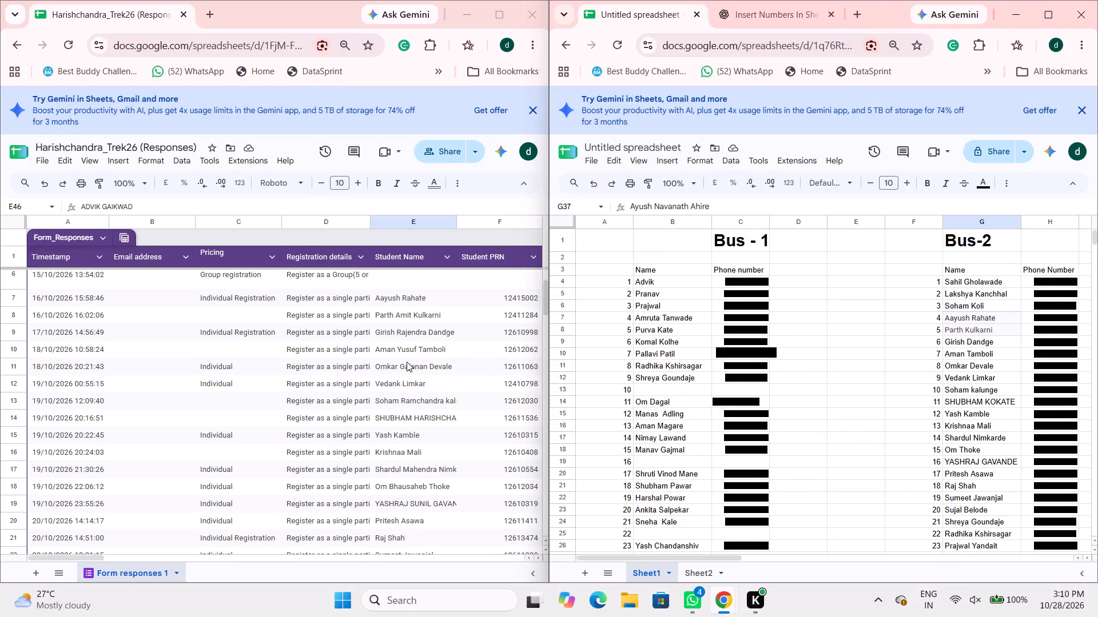
# Examine the Bus - 1 and Bus-2 lists from their first to last entries, checking the numbering against the names and looking for gaps or repeated students.
pyautogui.hscroll(2, 407, 362)
pyautogui.scroll(7, 407, 362)
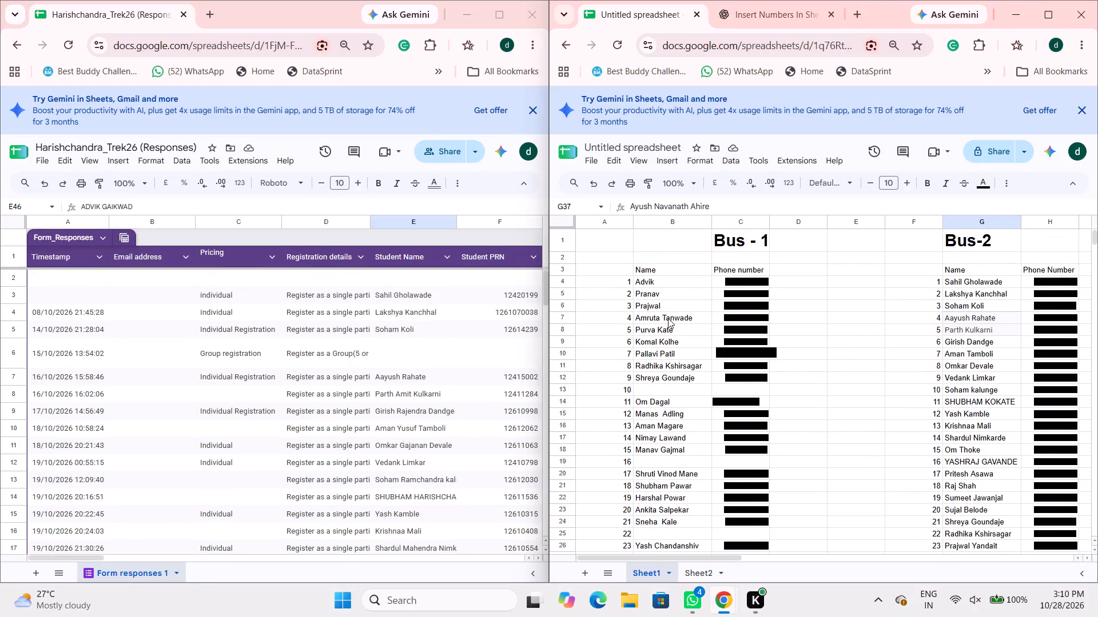
pyautogui.scroll(-2, 668, 318)
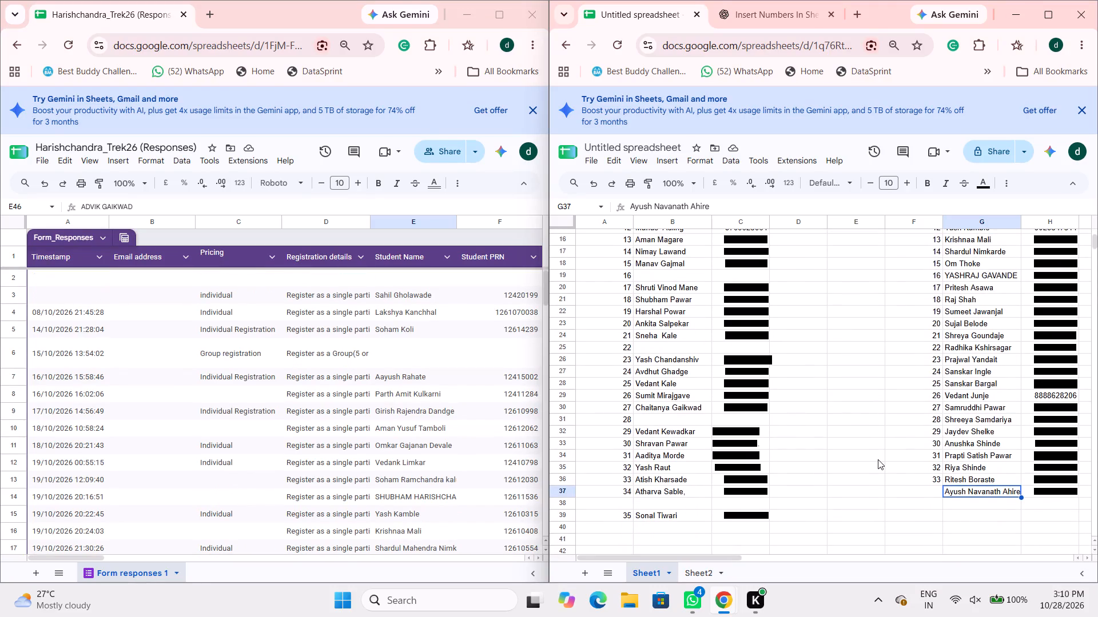
pyautogui.scroll(4, 878, 459)
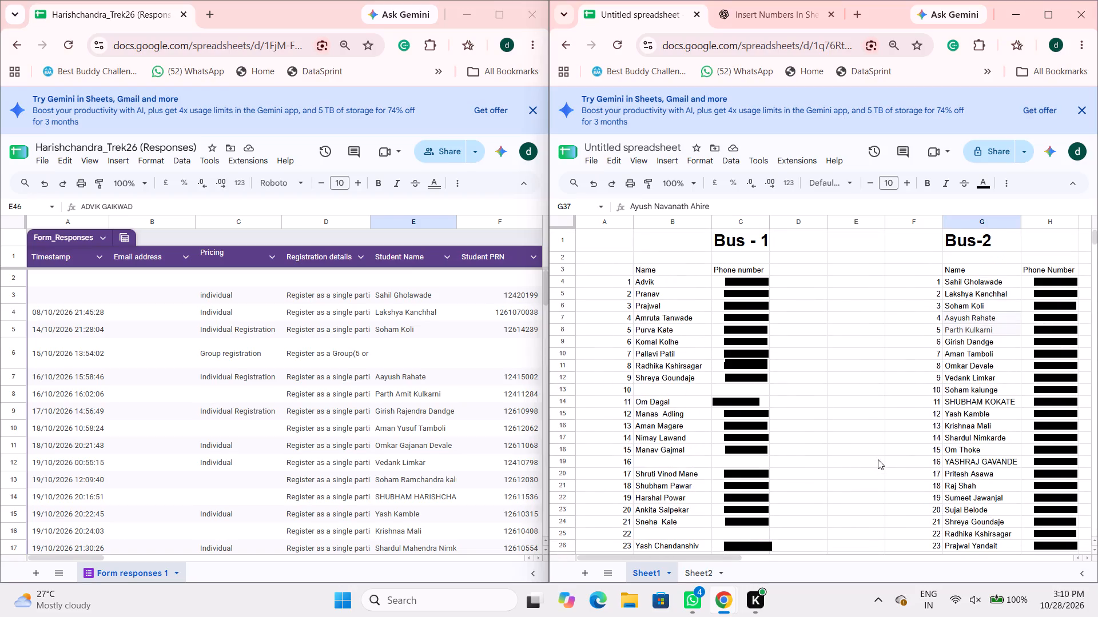
pyautogui.hscroll(1, 878, 459)
pyautogui.scroll(1, 878, 459)
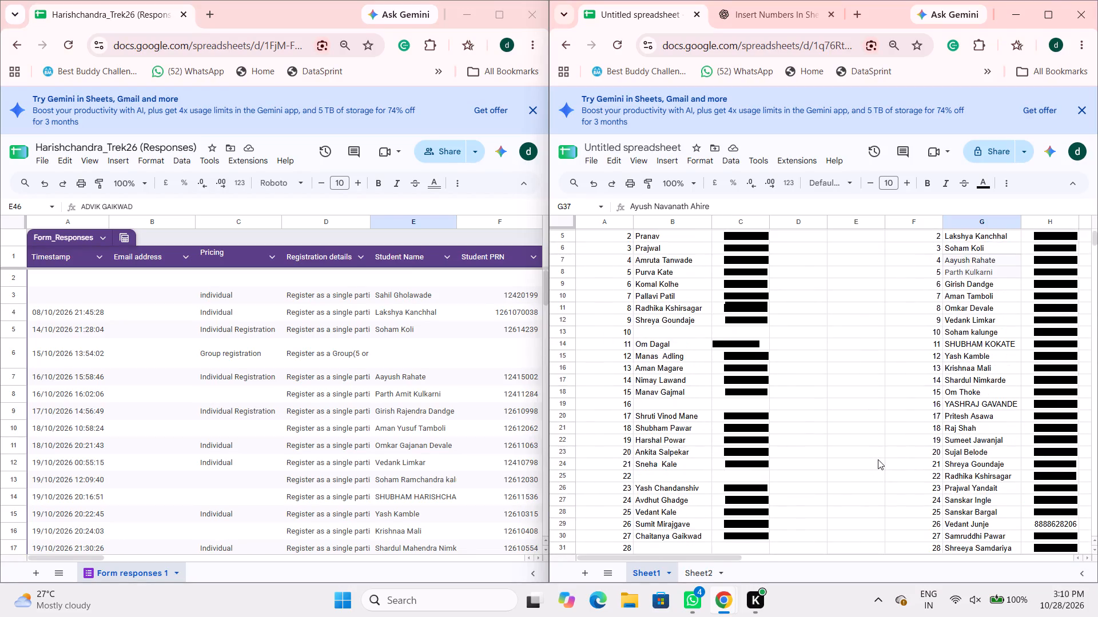
pyautogui.scroll(1, 878, 459)
pyautogui.scroll(-4, 900, 377)
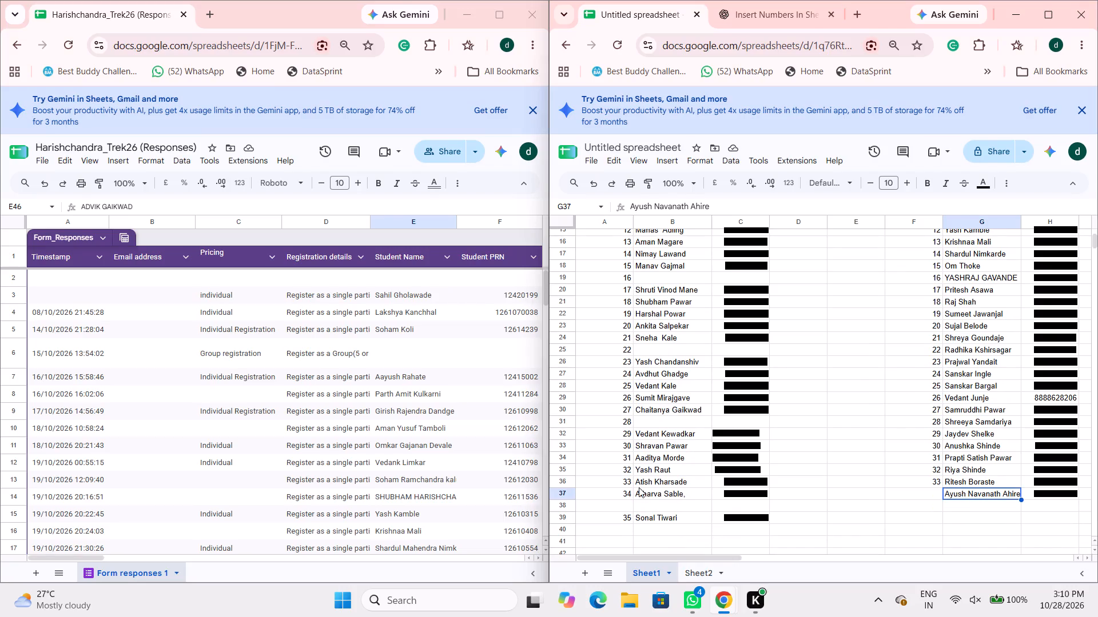
pyautogui.scroll(2, 642, 490)
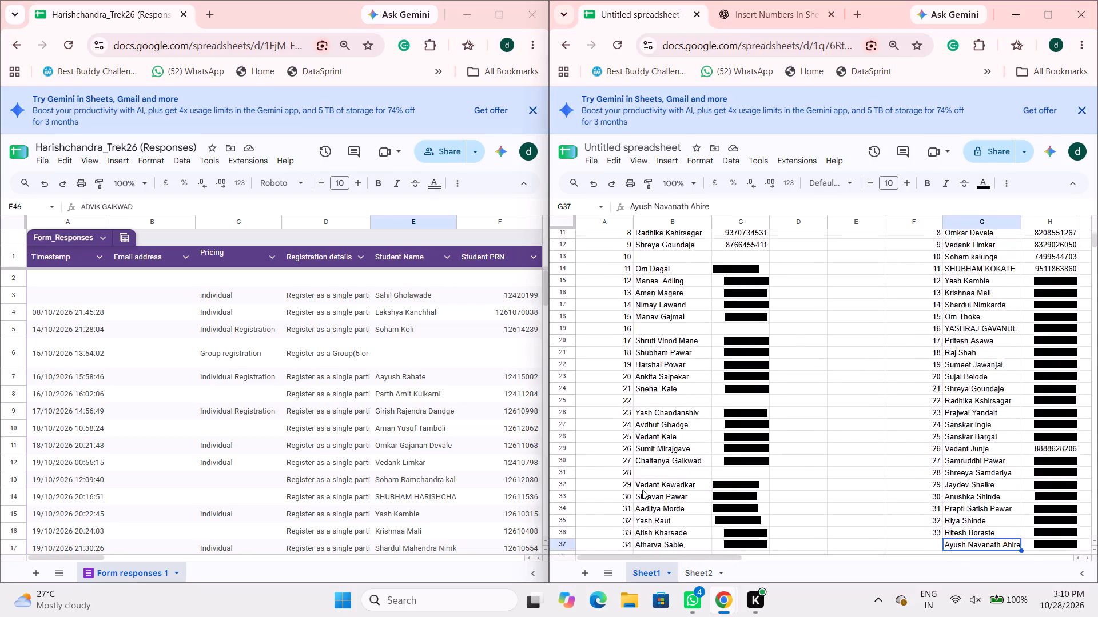
pyautogui.scroll(1, 642, 490)
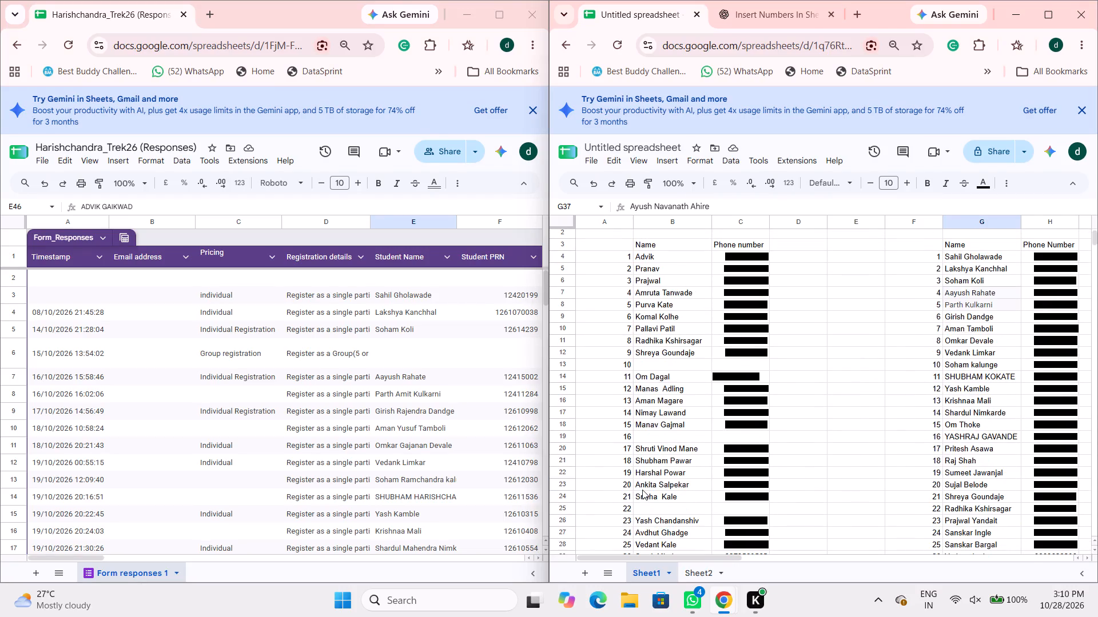
pyautogui.scroll(1, 642, 490)
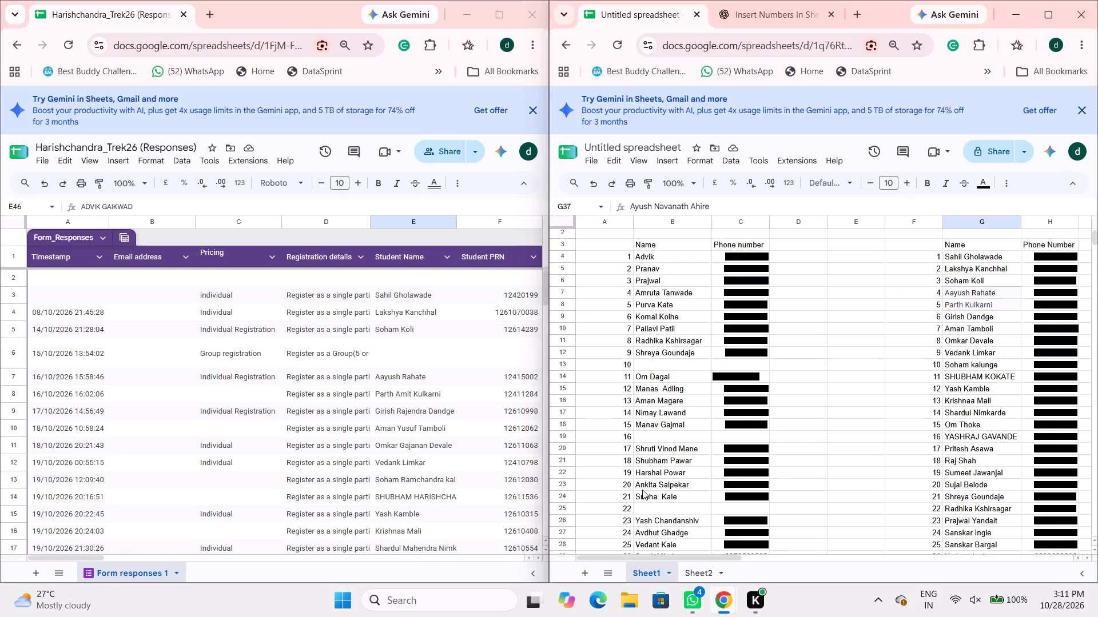
pyautogui.scroll(-3, 688, 440)
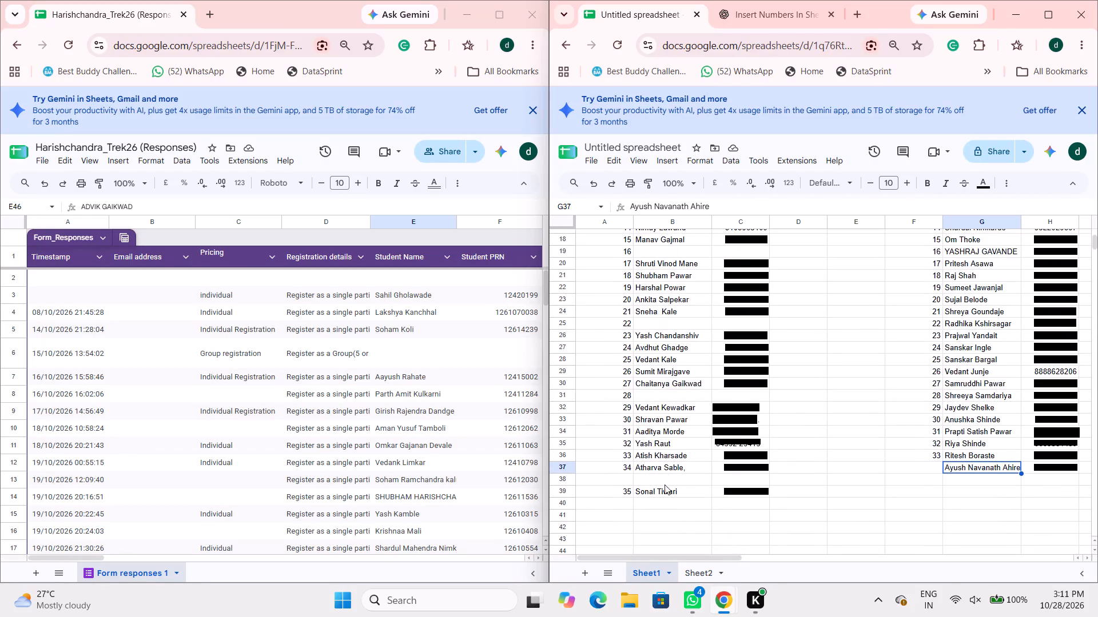
pyautogui.scroll(1, 663, 487)
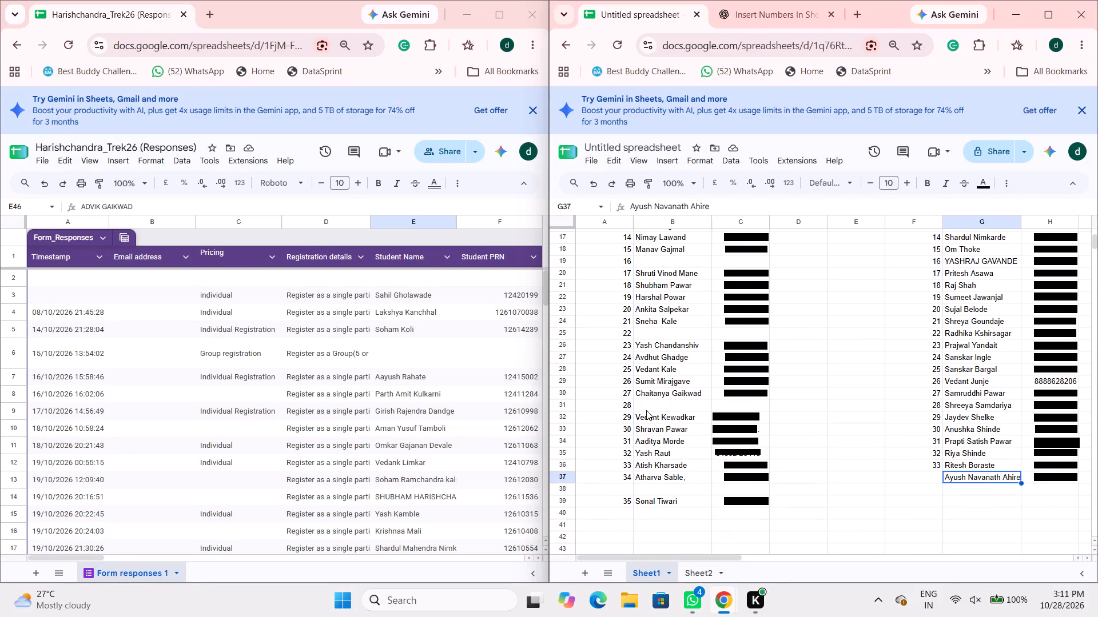
pyautogui.scroll(2, 646, 410)
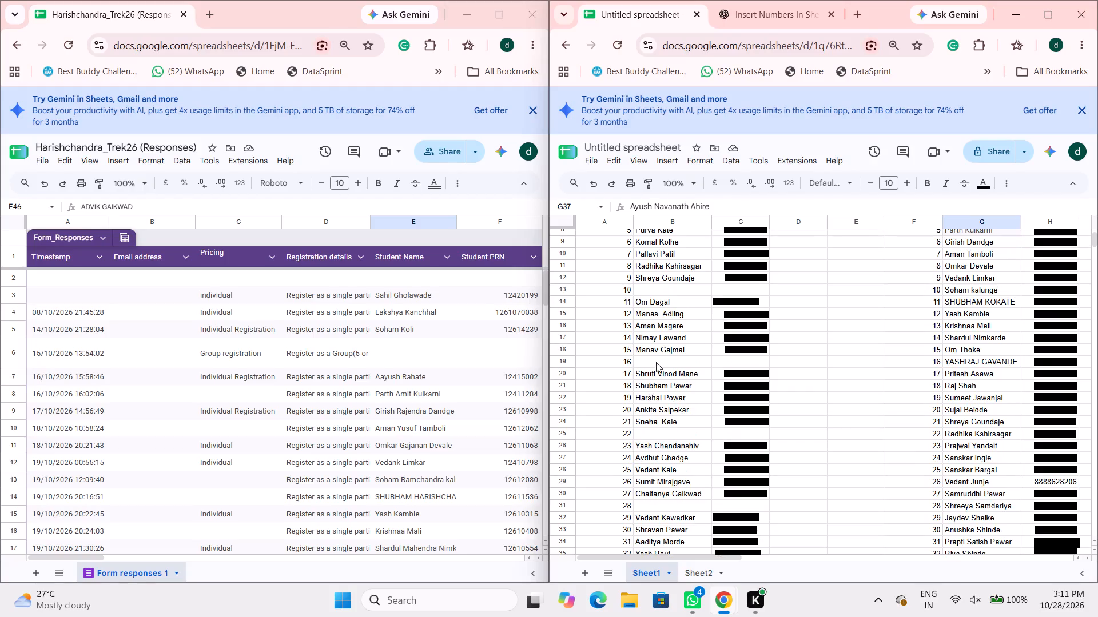
pyautogui.scroll(1, 656, 362)
pyautogui.scroll(-1, 654, 332)
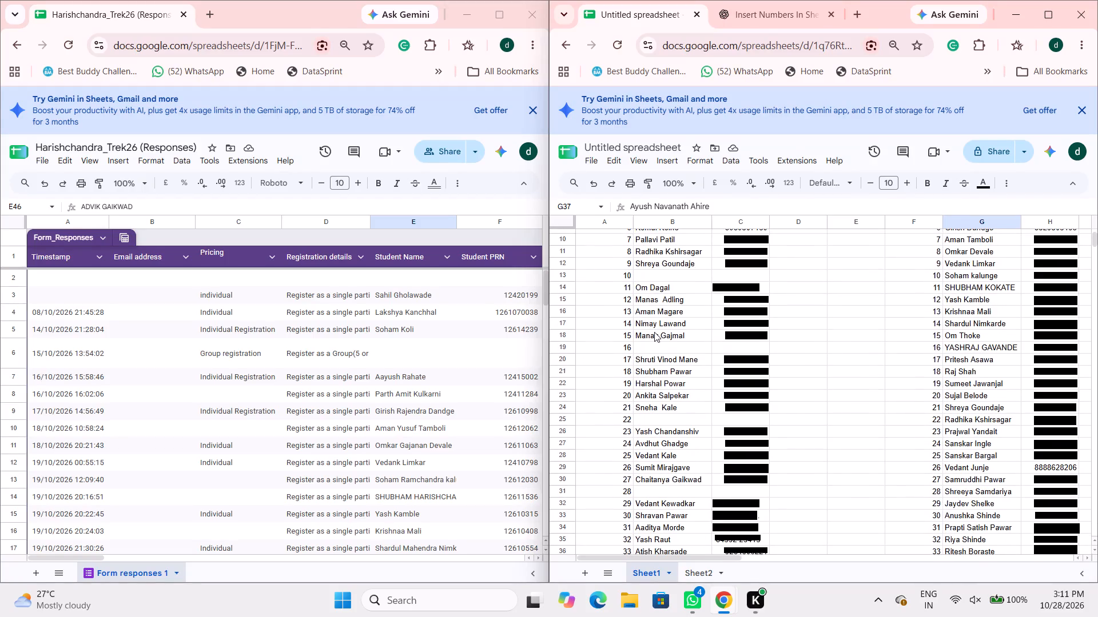
pyautogui.scroll(-3, 624, 472)
pyautogui.scroll(2, 624, 472)
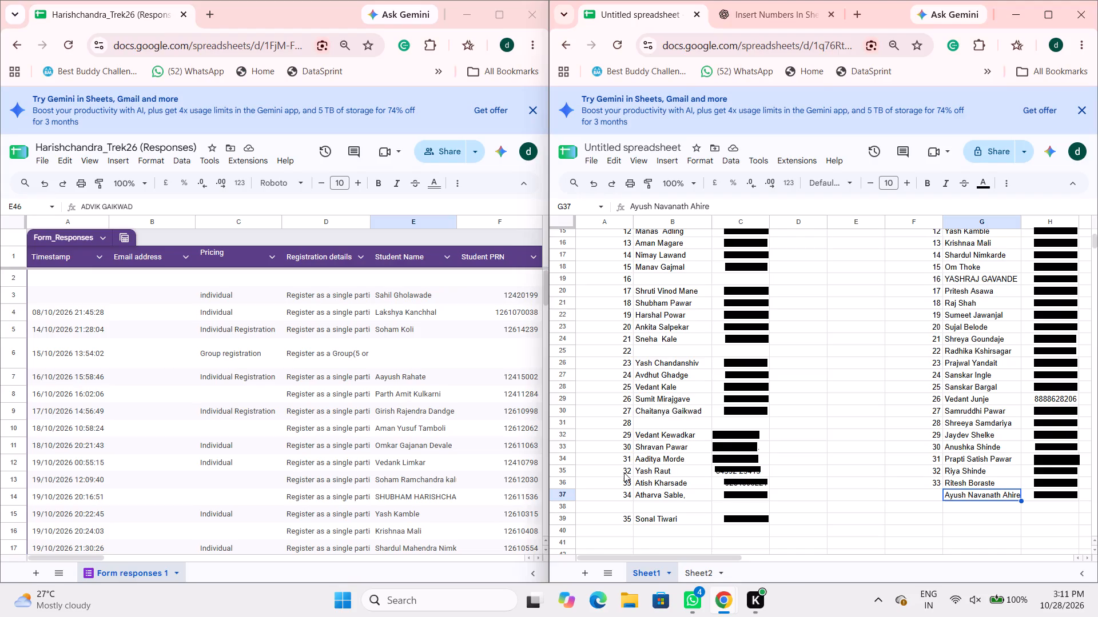
pyautogui.scroll(6, 701, 453)
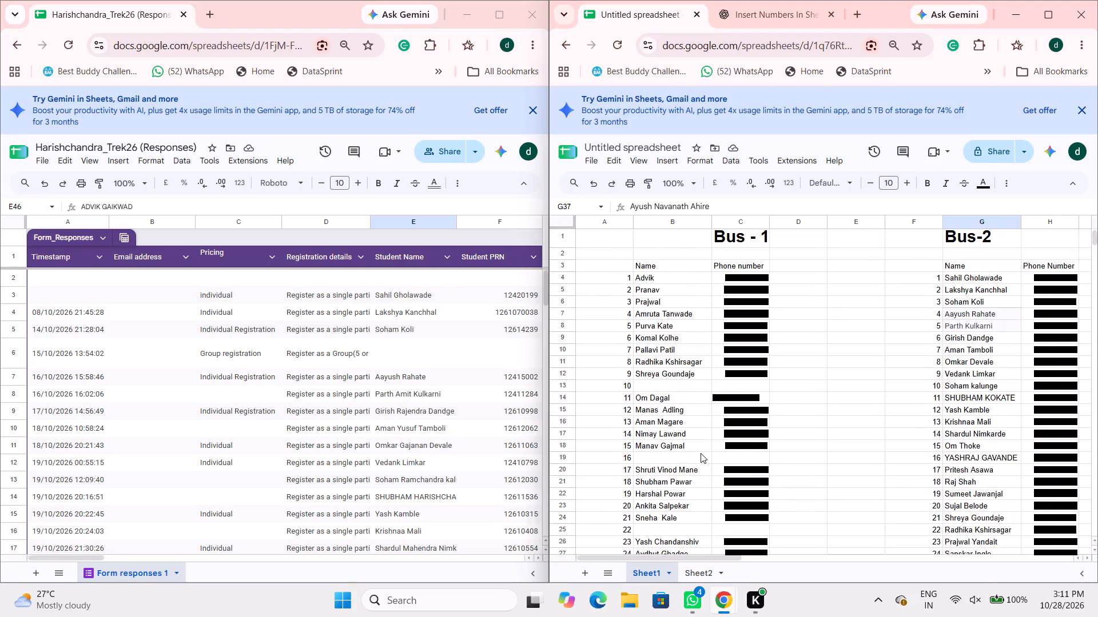
pyautogui.scroll(-3, 846, 416)
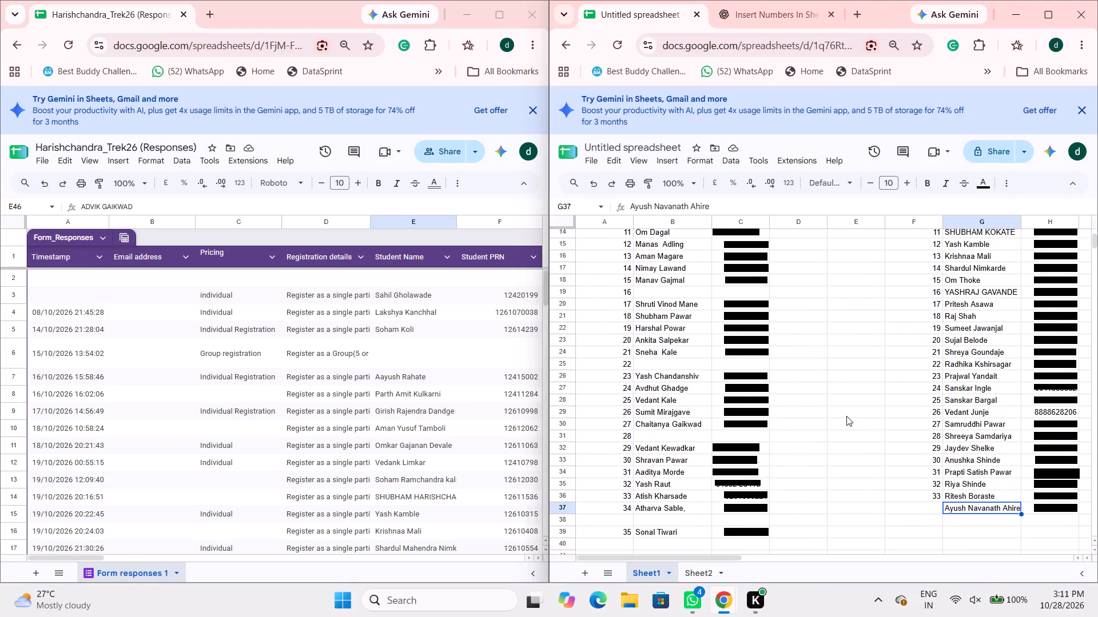
pyautogui.scroll(-1, 846, 416)
pyautogui.scroll(1, 968, 492)
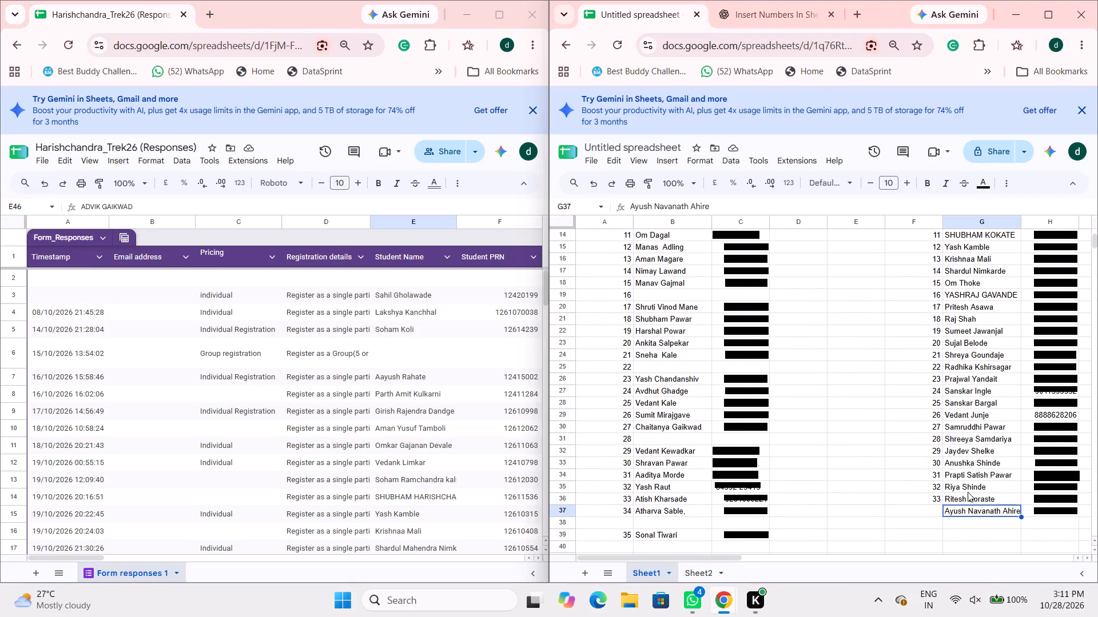
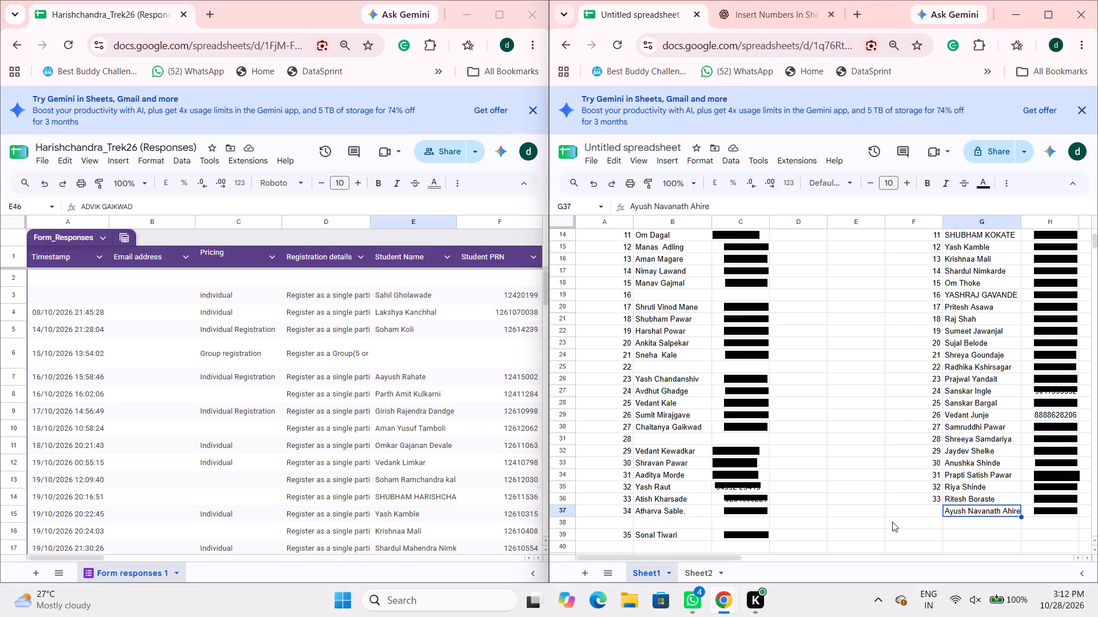
# Review the numbered Bus-1 and Bus-2 lists on Sheet1, checking for blank rows and the unnumbered entry.
pyautogui.scroll(5, 892, 522)
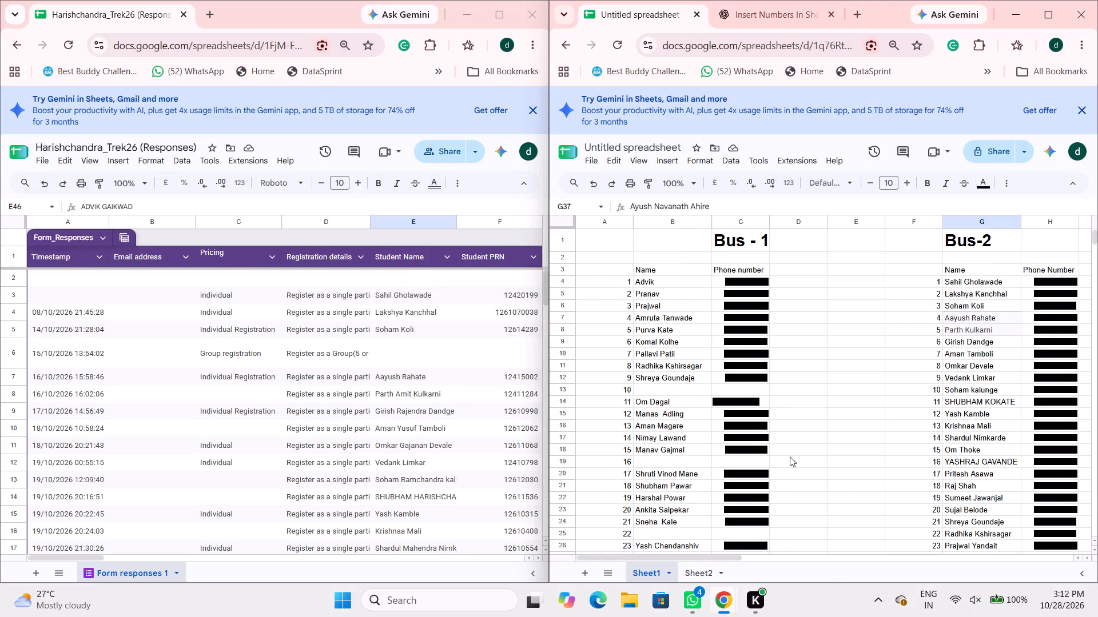
pyautogui.click(633, 388)
pyautogui.doubleClick(633, 388)
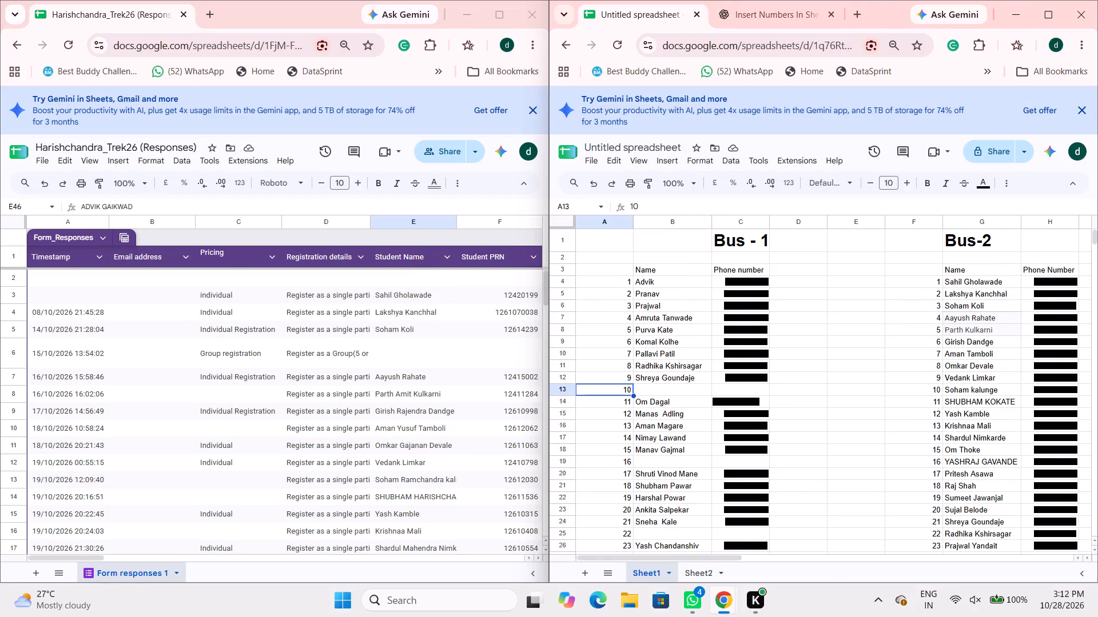
pyautogui.click(628, 392)
pyautogui.scroll(-2, 675, 407)
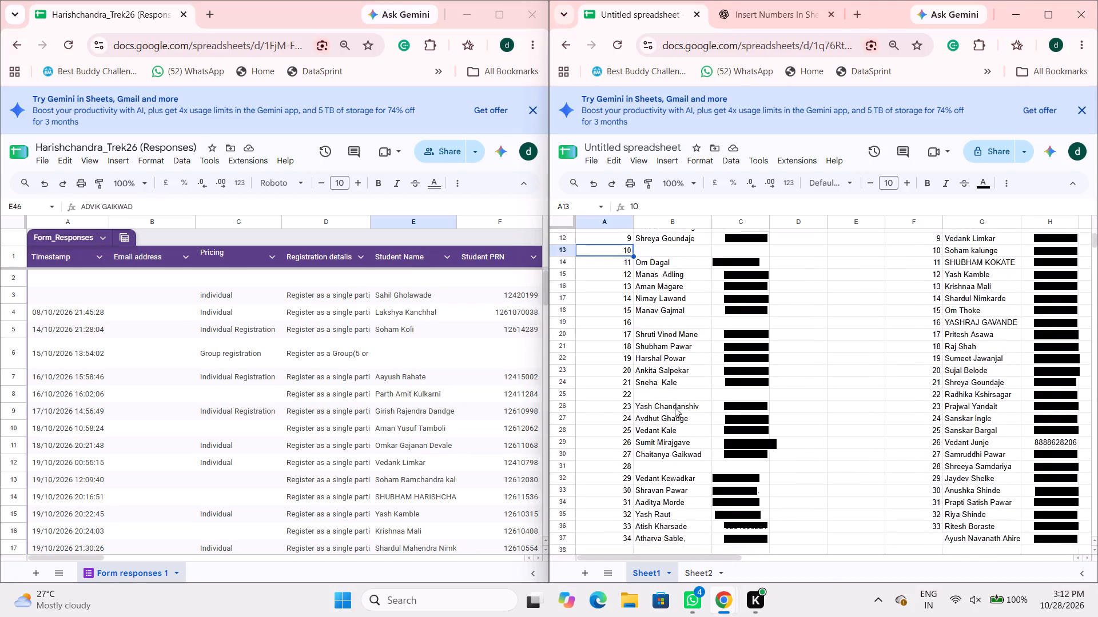
pyautogui.scroll(-1, 675, 407)
pyautogui.scroll(5, 675, 407)
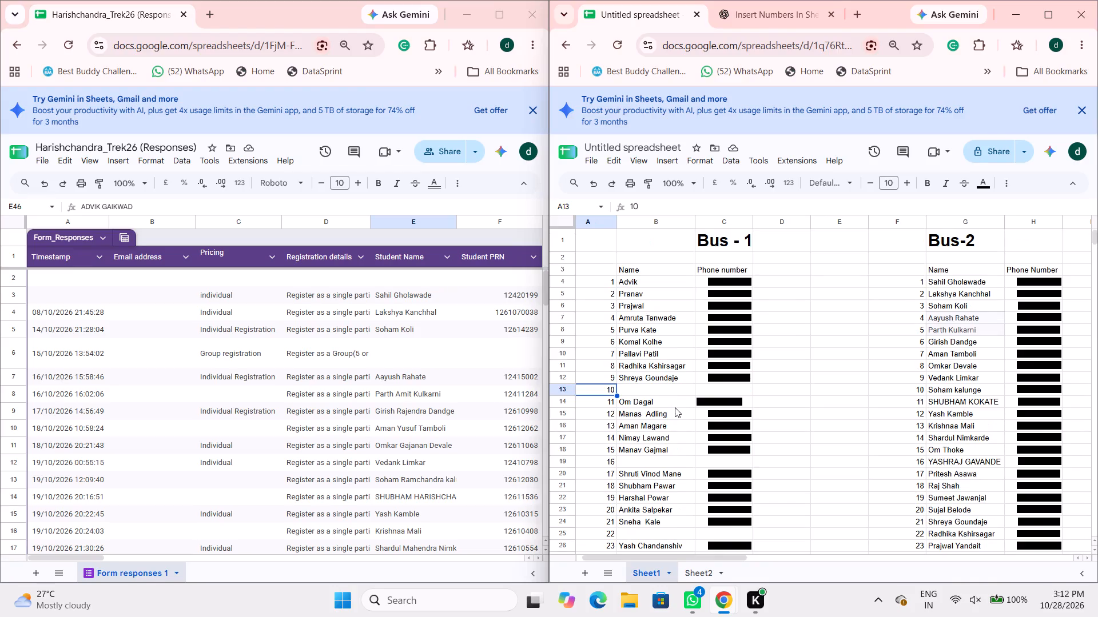
pyautogui.scroll(6, 675, 407)
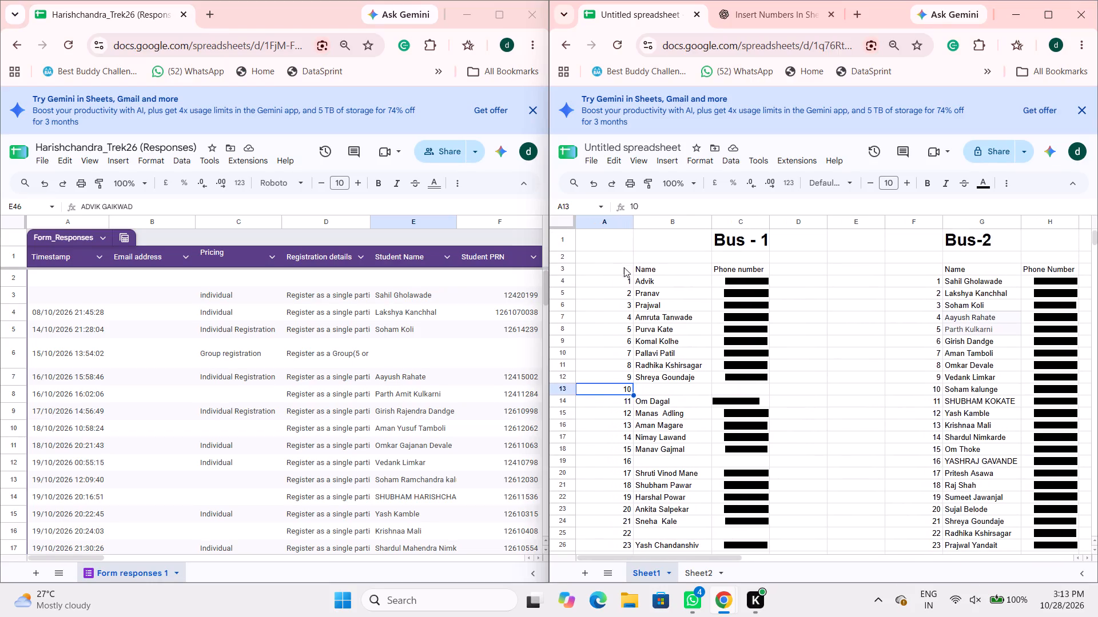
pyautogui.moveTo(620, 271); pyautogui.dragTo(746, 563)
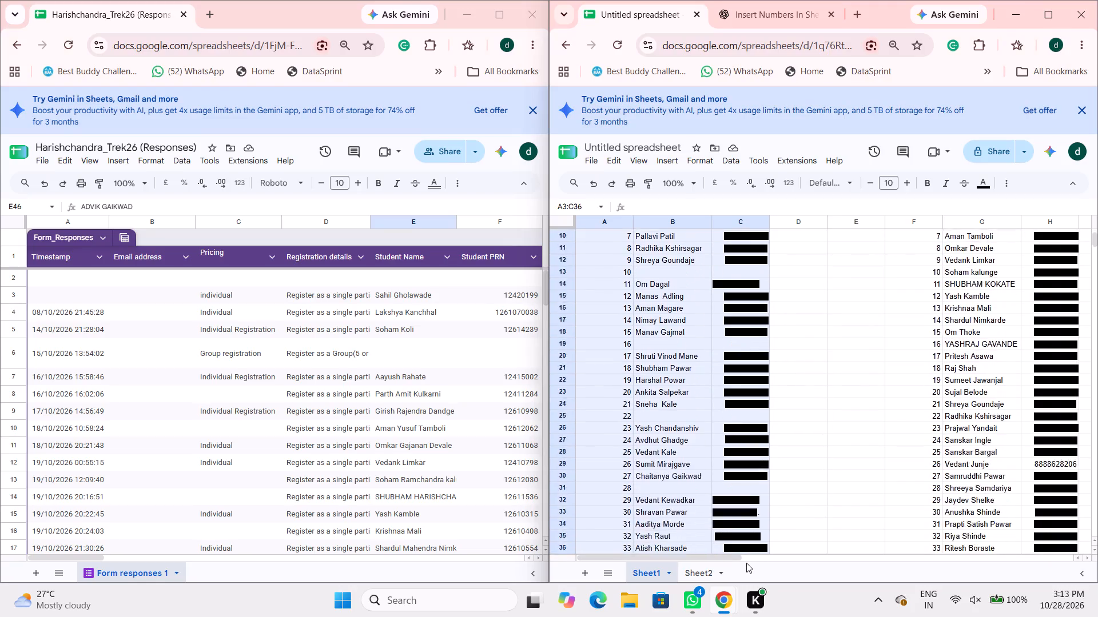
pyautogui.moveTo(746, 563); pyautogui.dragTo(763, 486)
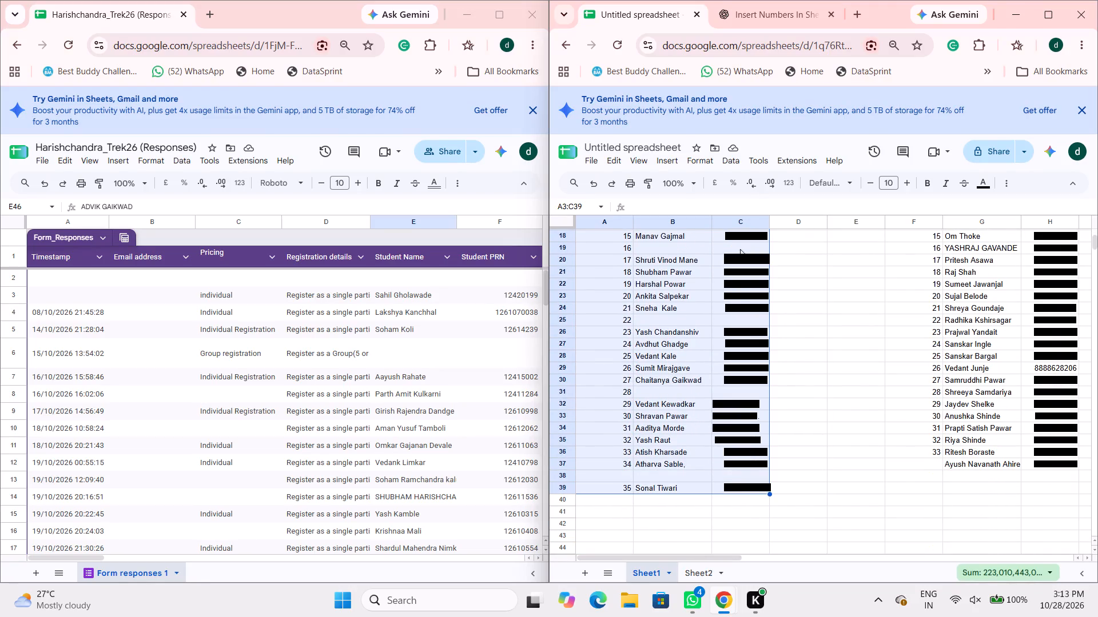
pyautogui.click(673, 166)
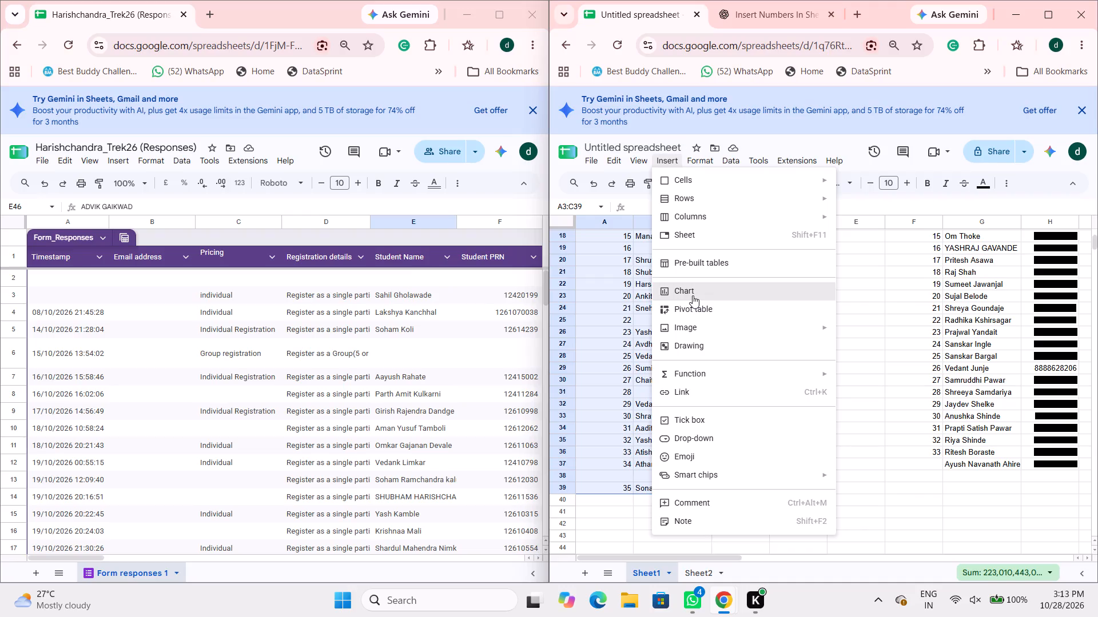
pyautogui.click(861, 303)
# Copy the name and phone number of the unnumbered last Bus-2 entry (G37:H37) to the end of the Bus-1 list in B40:C40.
pyautogui.scroll(3, 861, 303)
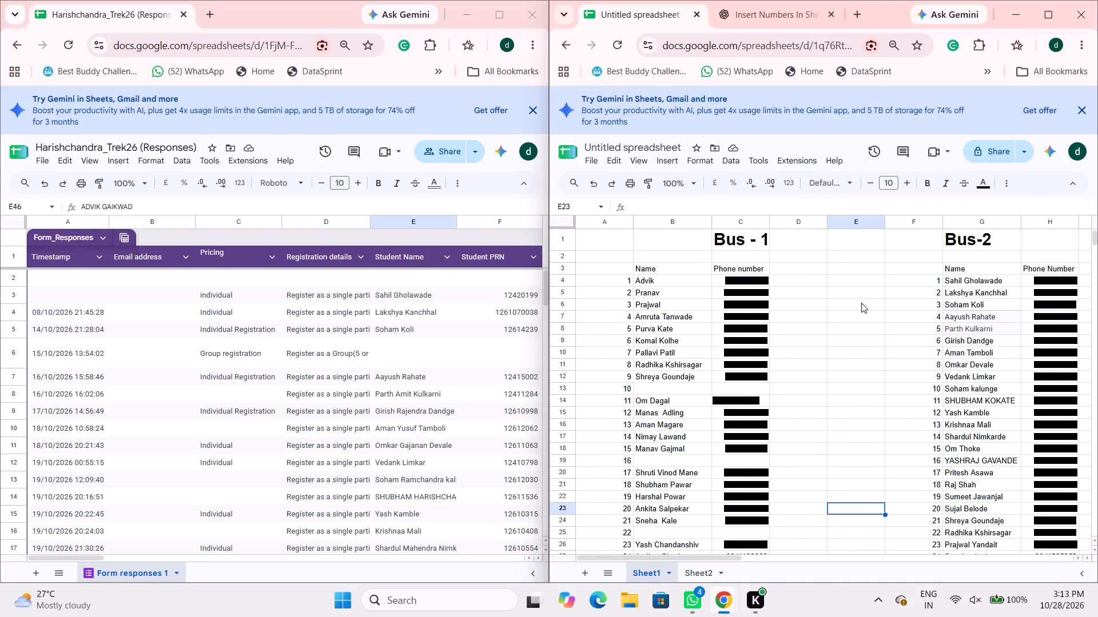
pyautogui.scroll(1, 861, 303)
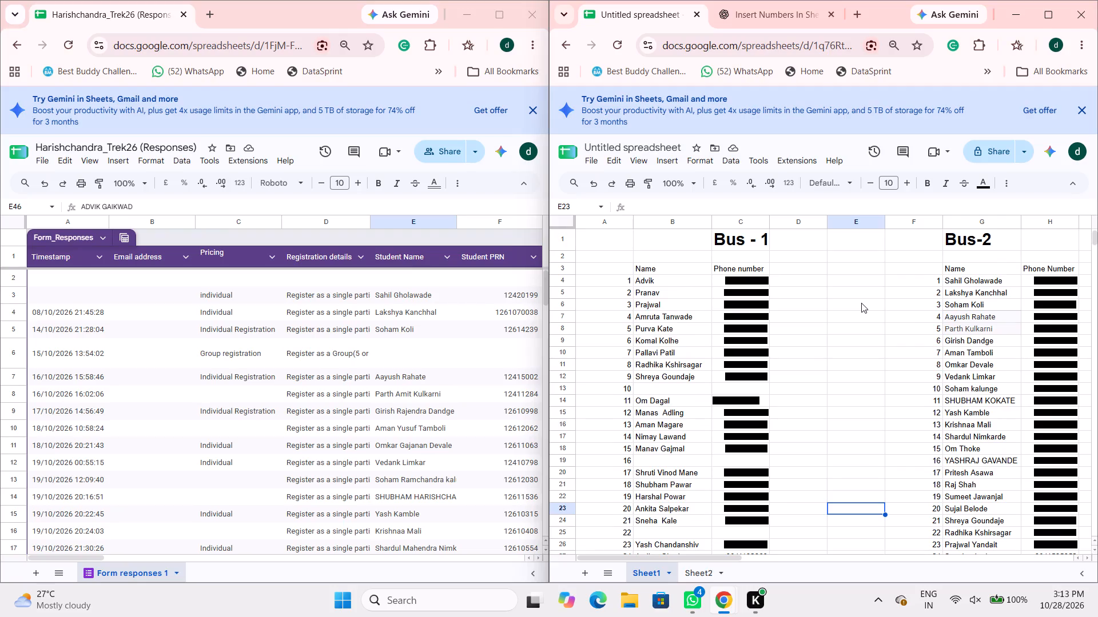
pyautogui.scroll(-1, 861, 303)
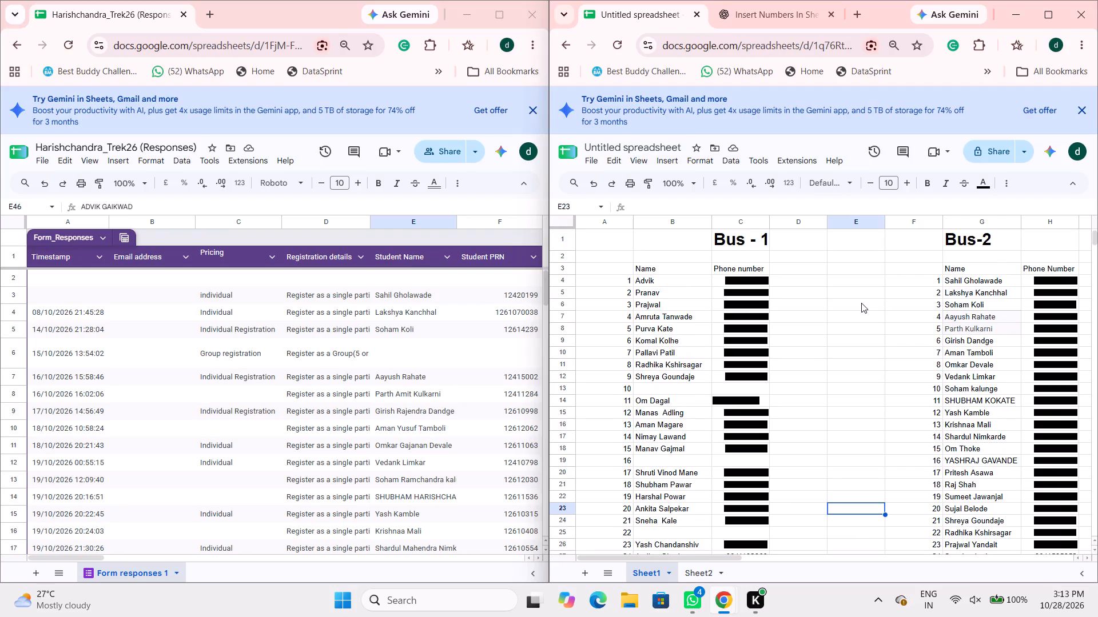
pyautogui.scroll(-1, 861, 303)
pyautogui.click(861, 303)
pyautogui.scroll(-1, 861, 303)
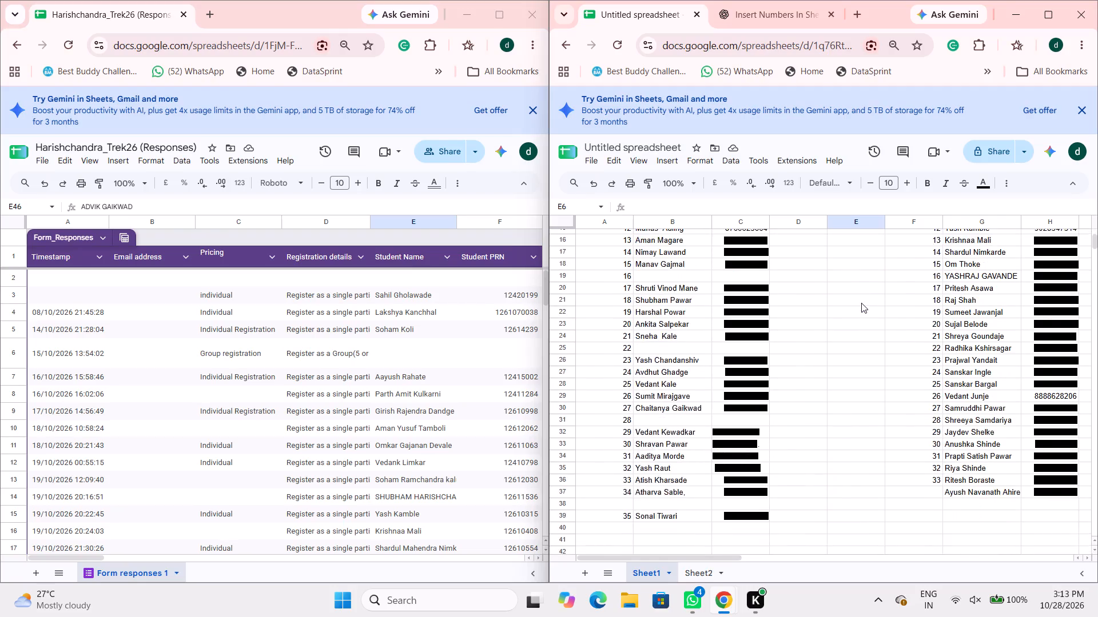
pyautogui.scroll(-2, 861, 303)
pyautogui.moveTo(946, 447); pyautogui.dragTo(986, 445)
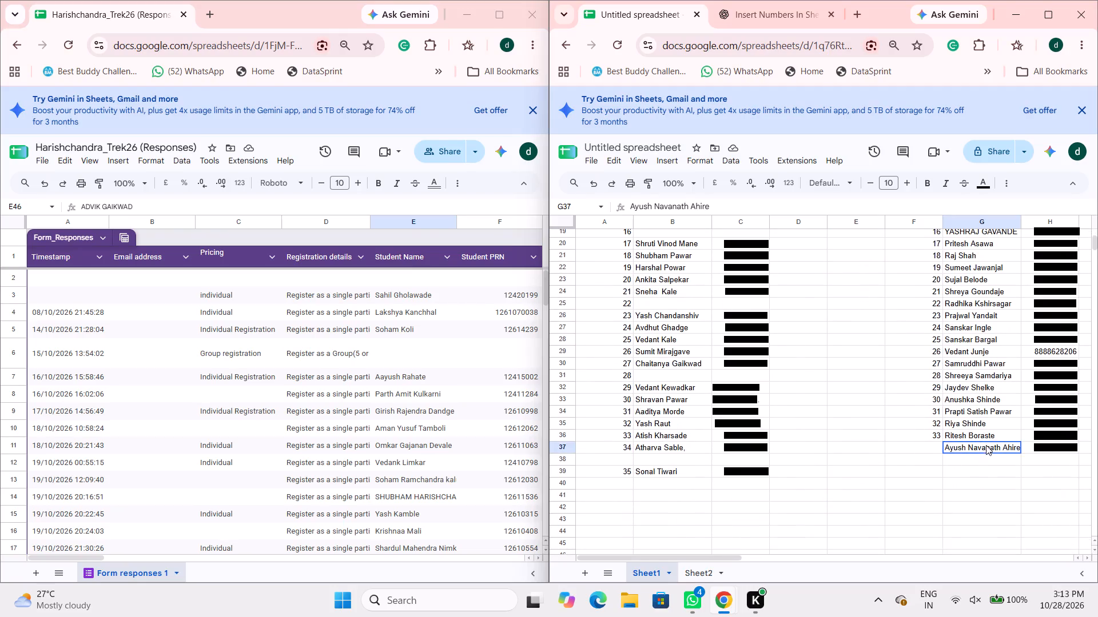
pyautogui.moveTo(986, 445); pyautogui.dragTo(1055, 451)
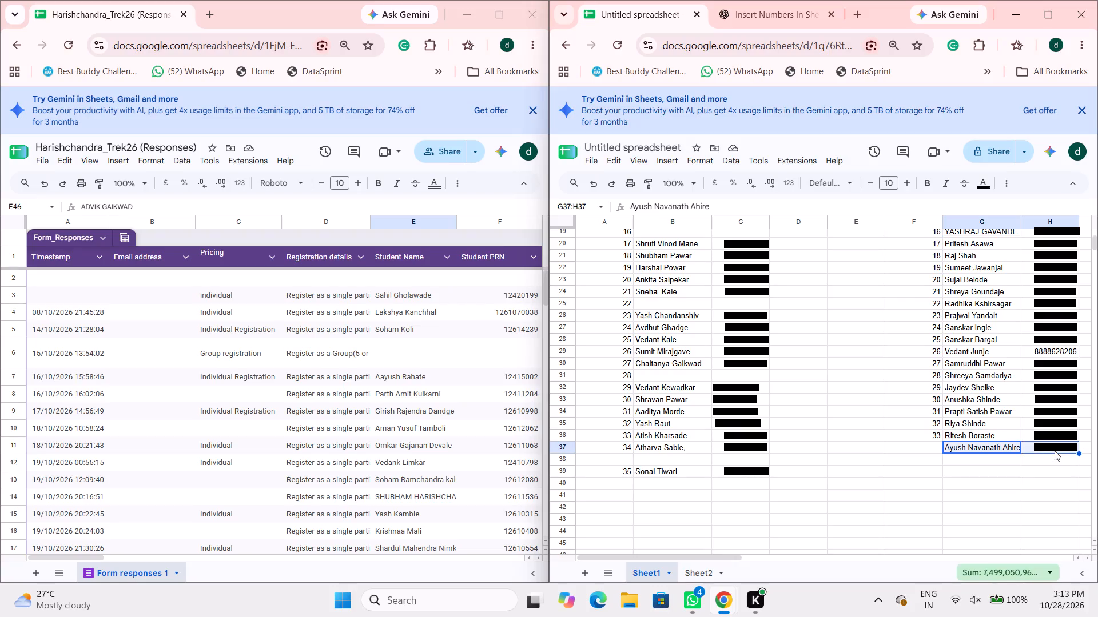
pyautogui.hotkey('ctrl', 'c')
pyautogui.moveTo(620, 479); pyautogui.dragTo(739, 484)
pyautogui.click(739, 484)
pyautogui.moveTo(668, 483); pyautogui.dragTo(739, 484)
pyautogui.hotkey('ctrl', 'v')
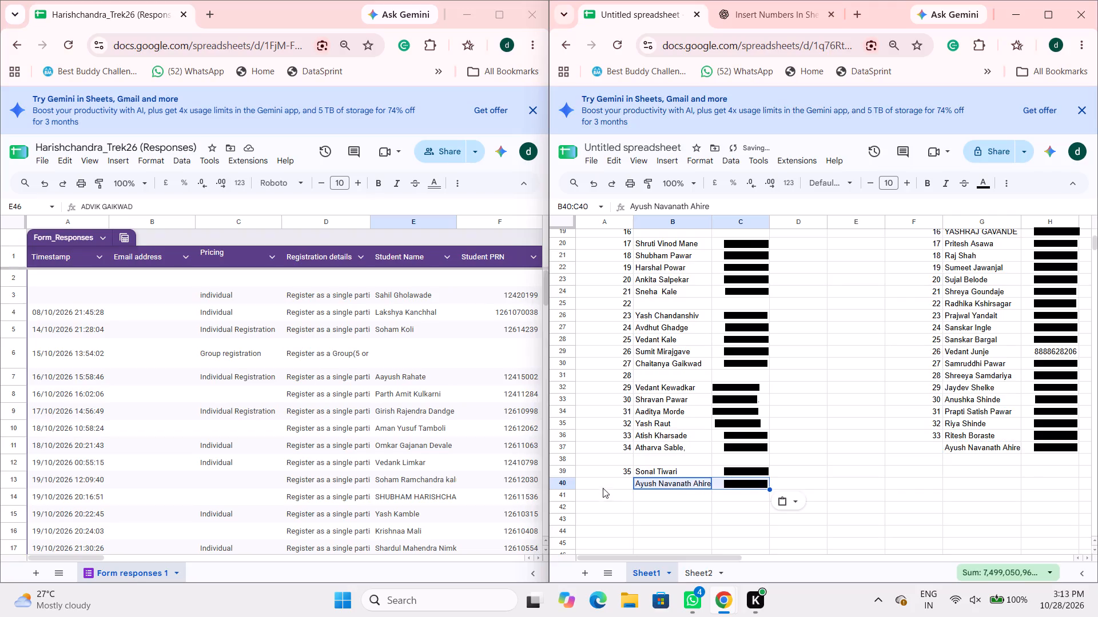
# Number the new last Bus-1 entry 36 in cell A40.
pyautogui.click(626, 485)
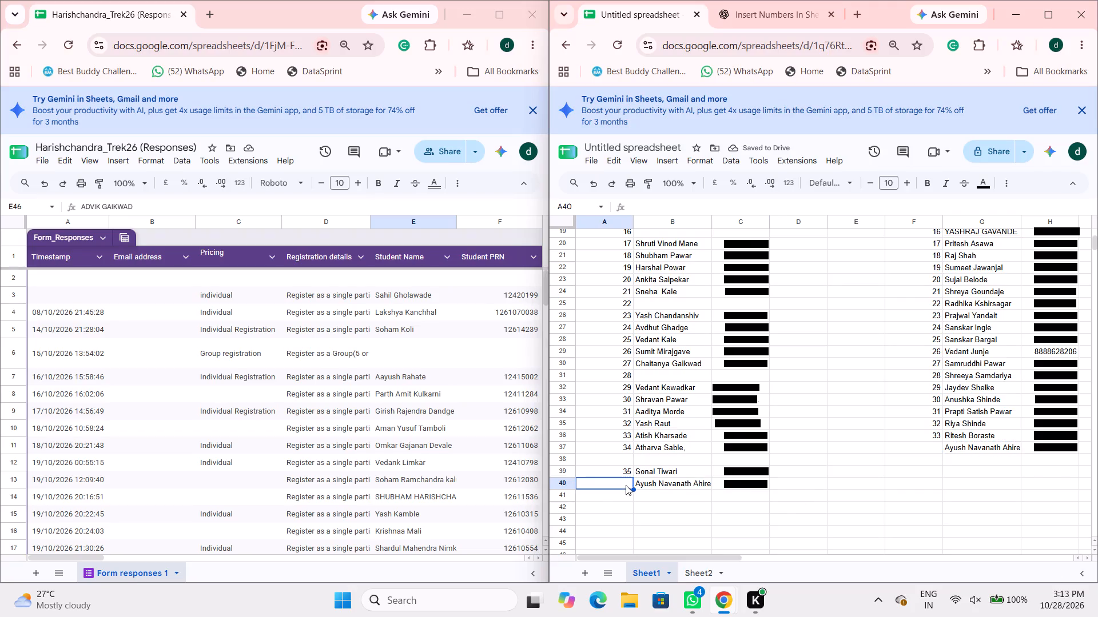
pyautogui.write('36')
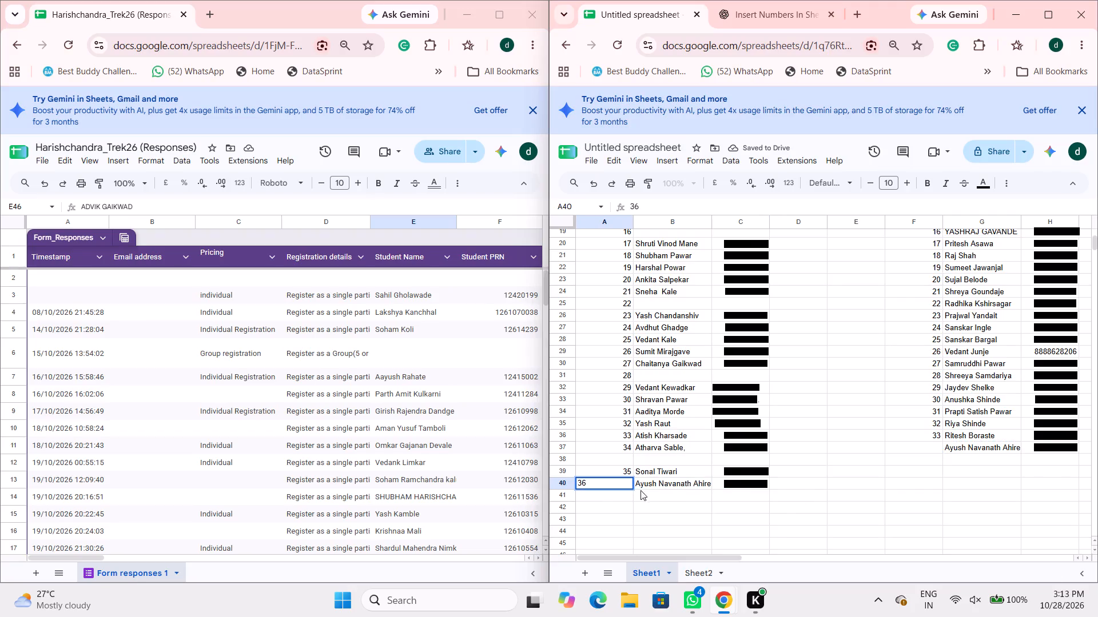
pyautogui.click(728, 460)
# Set the font size of the whole Bus-1 list, including its headers (A3:C40), to 13.
pyautogui.scroll(6, 728, 460)
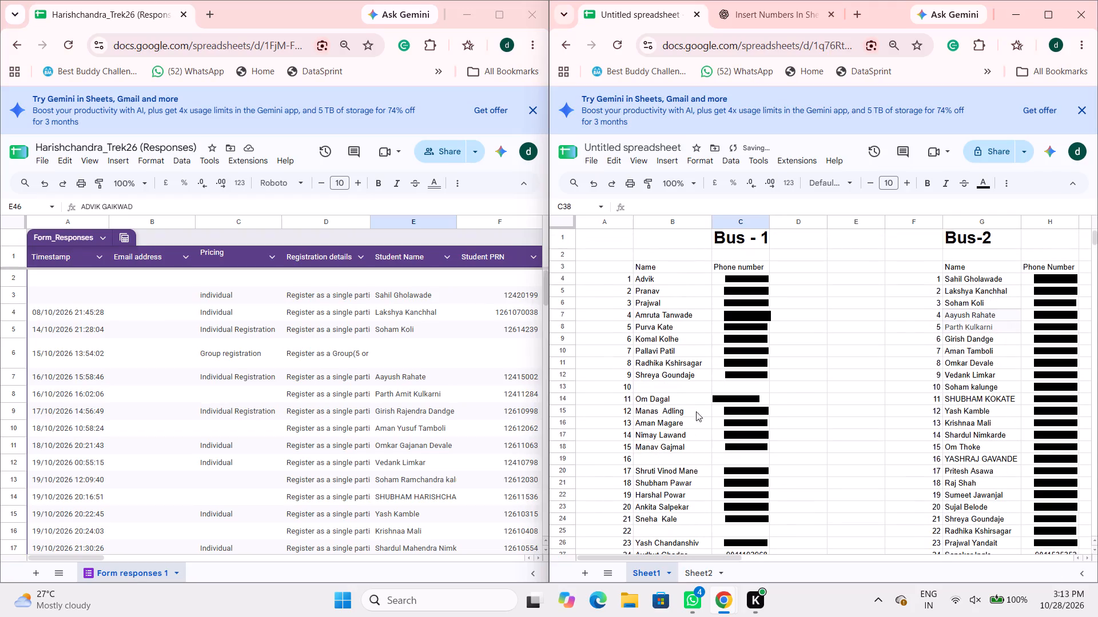
pyautogui.moveTo(640, 270); pyautogui.dragTo(717, 547)
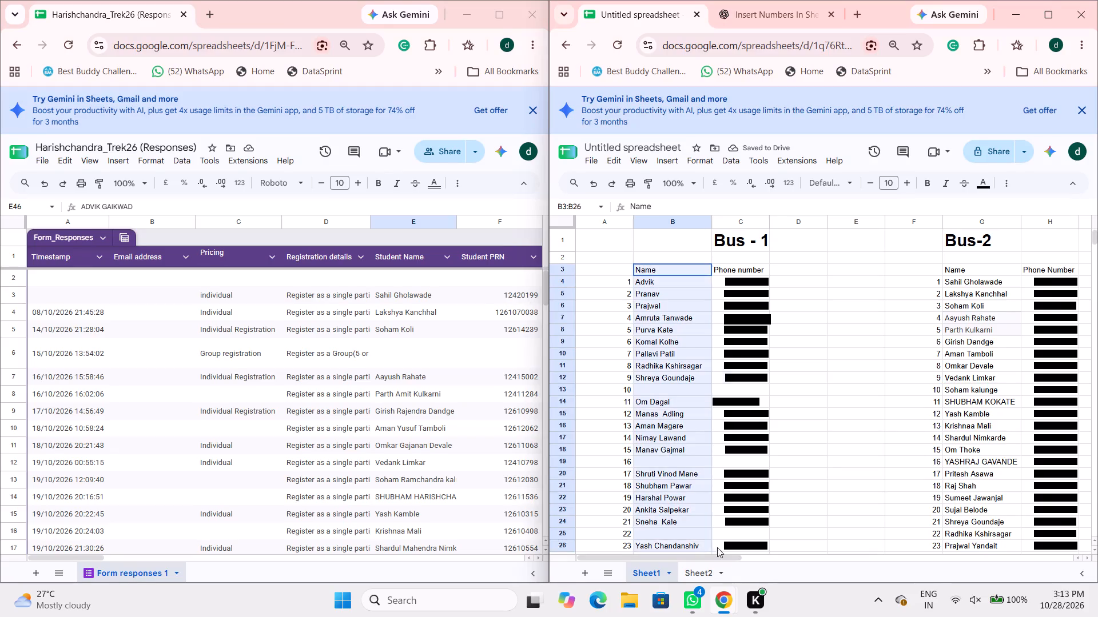
pyautogui.moveTo(717, 547); pyautogui.dragTo(744, 561)
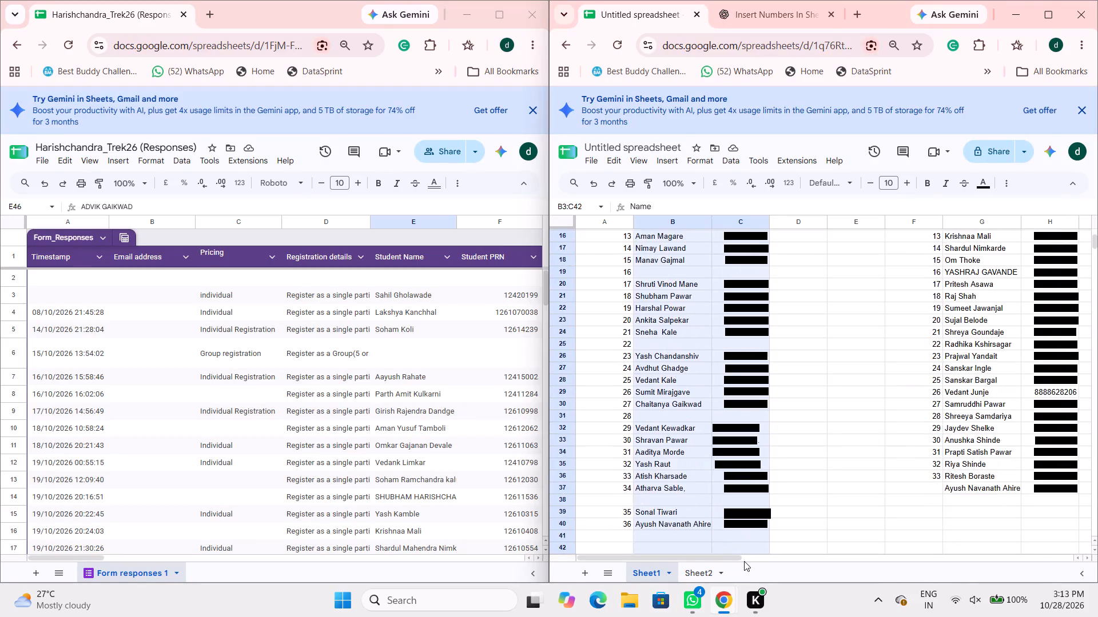
pyautogui.moveTo(744, 561); pyautogui.dragTo(749, 514)
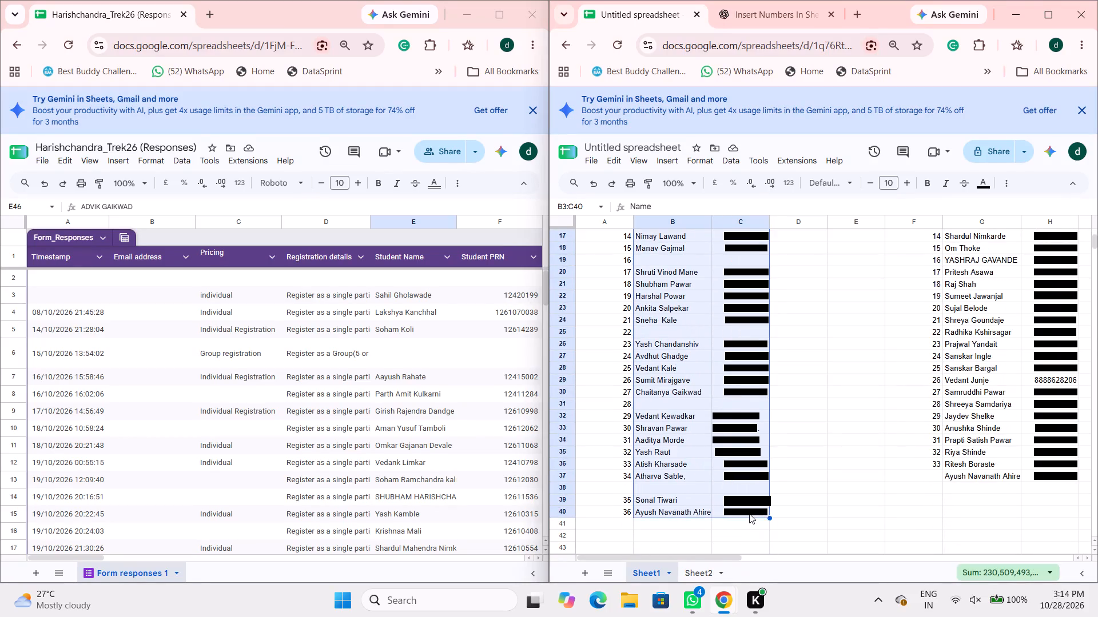
pyautogui.click(749, 514)
pyautogui.moveTo(747, 515); pyautogui.dragTo(599, 173)
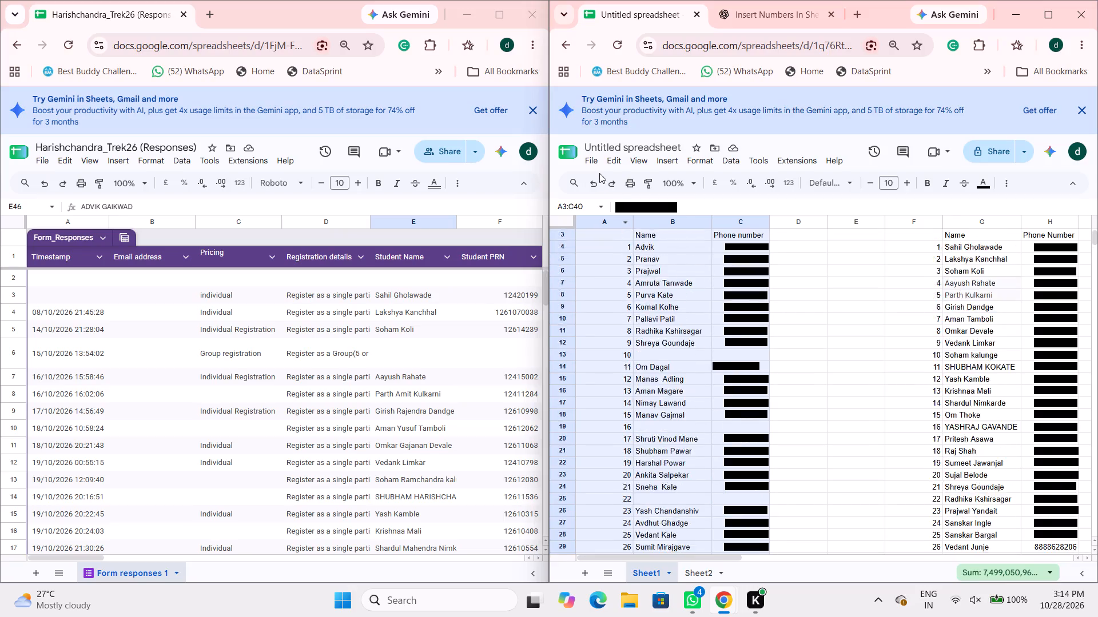
pyautogui.moveTo(599, 173); pyautogui.dragTo(574, 274)
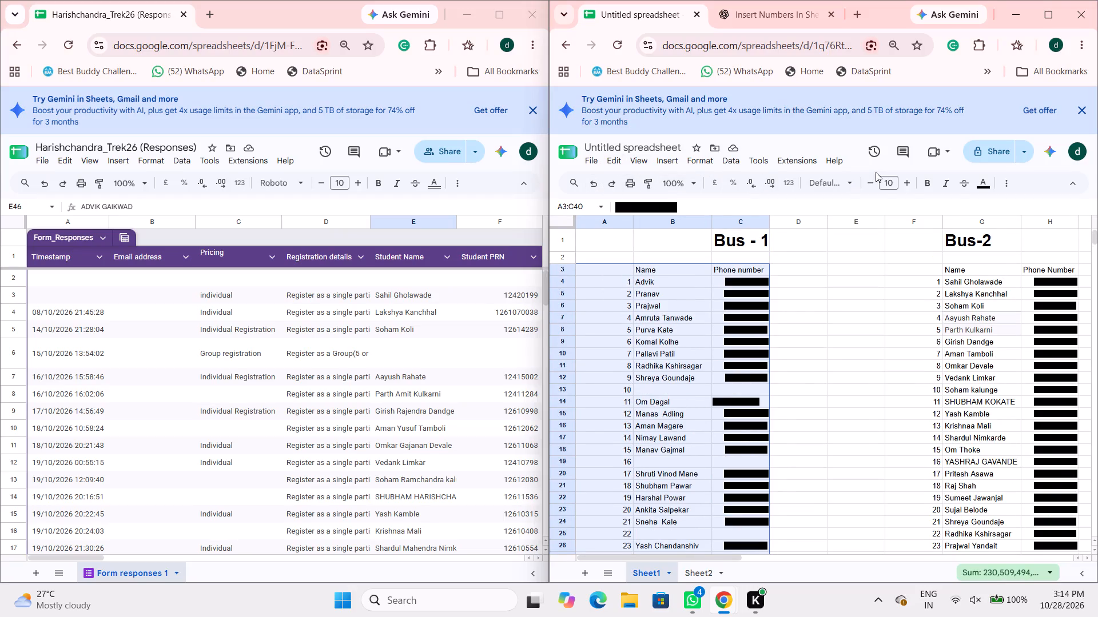
pyautogui.tripleClick(904, 184)
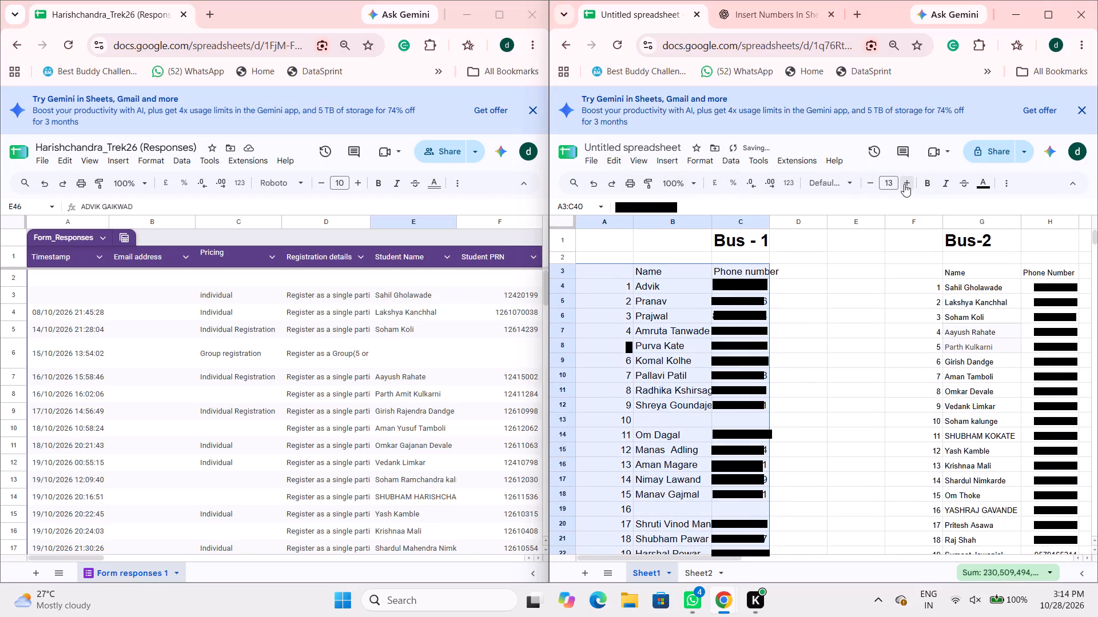
# Make the Bus-1 headers Name and Phone number (B3:C3) bold at font size 16.
pyautogui.click(805, 269)
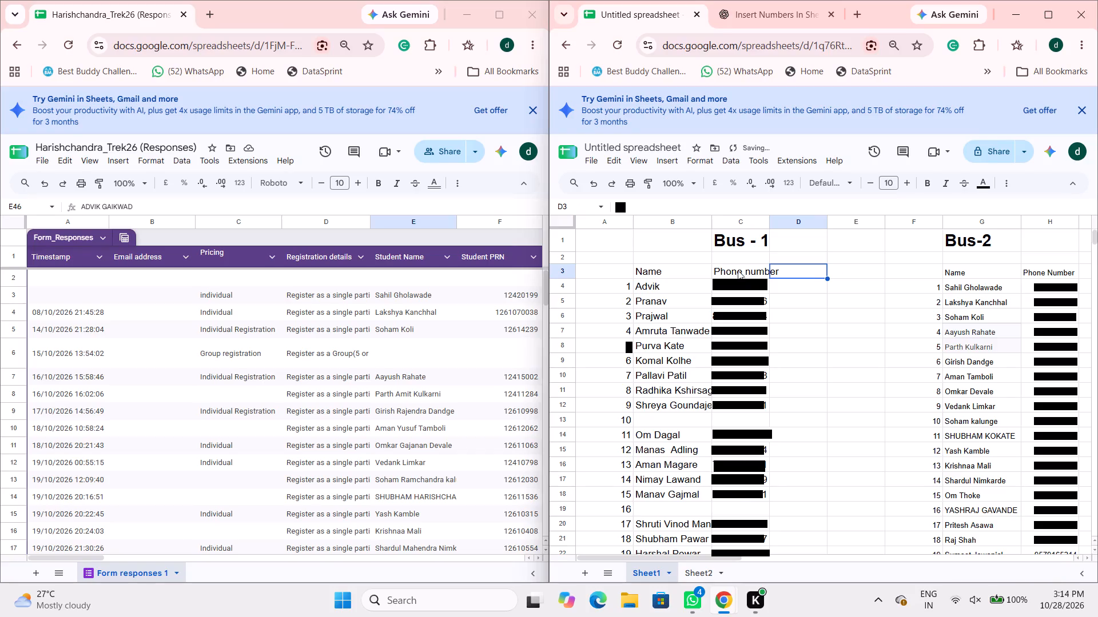
pyautogui.moveTo(659, 272); pyautogui.dragTo(758, 270)
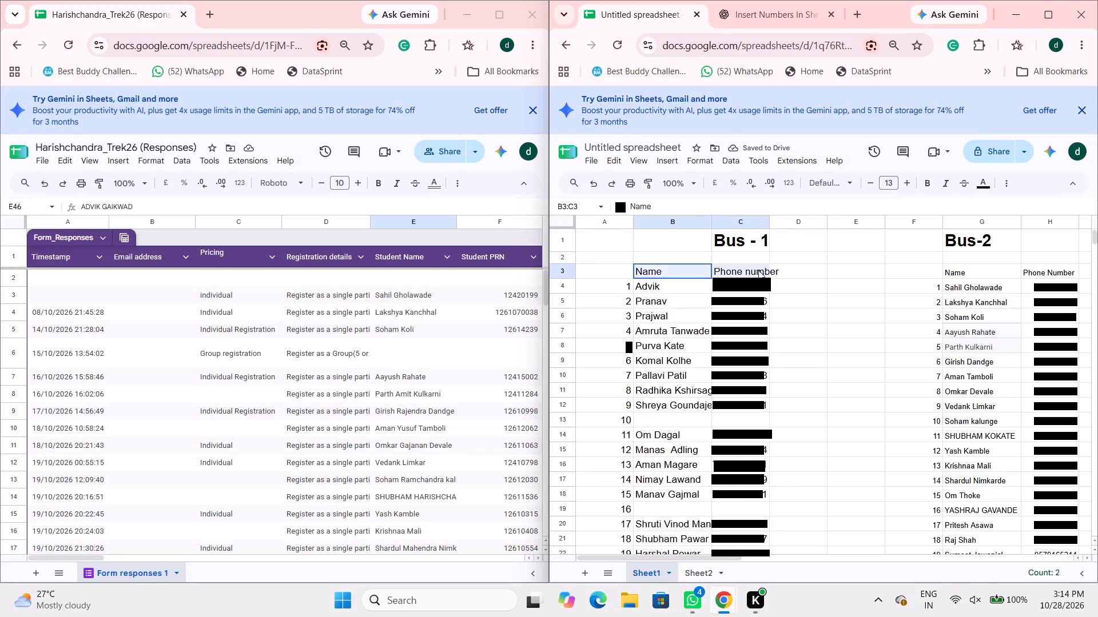
pyautogui.moveTo(758, 270); pyautogui.dragTo(754, 270)
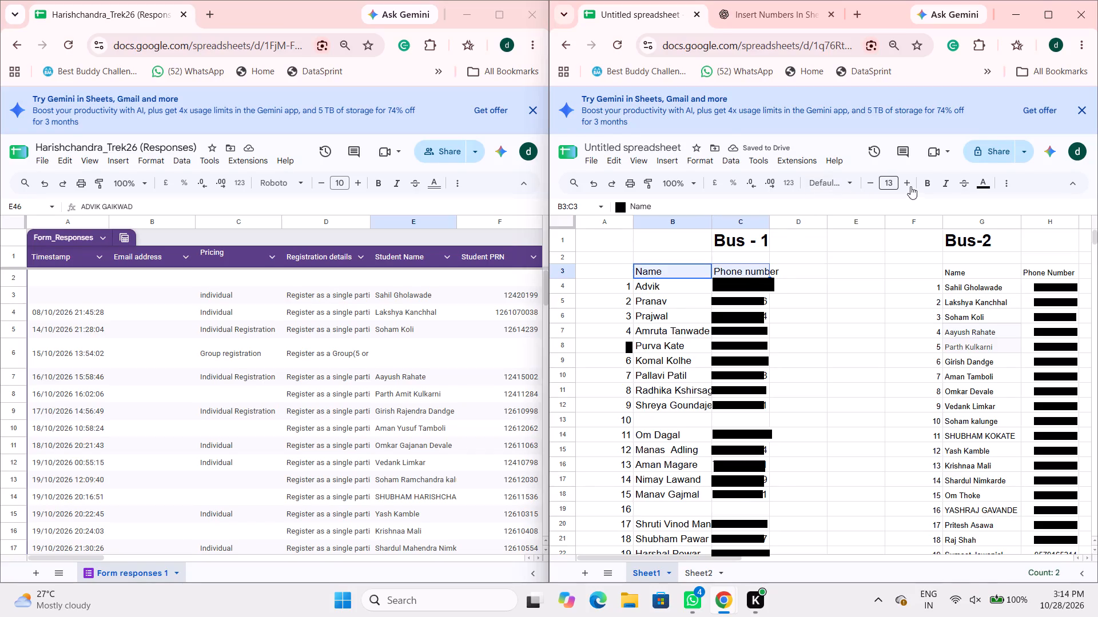
pyautogui.tripleClick(910, 186)
pyautogui.click(927, 187)
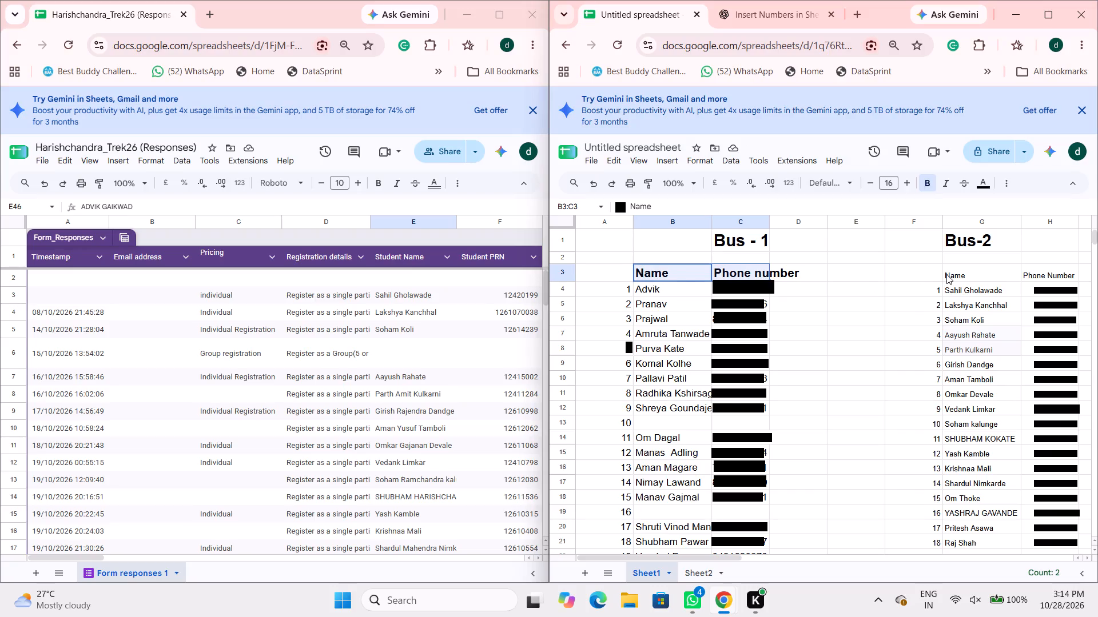
# Set the font size of the numbered Bus-2 entries (F4:H36) to 13.
pyautogui.click(745, 317)
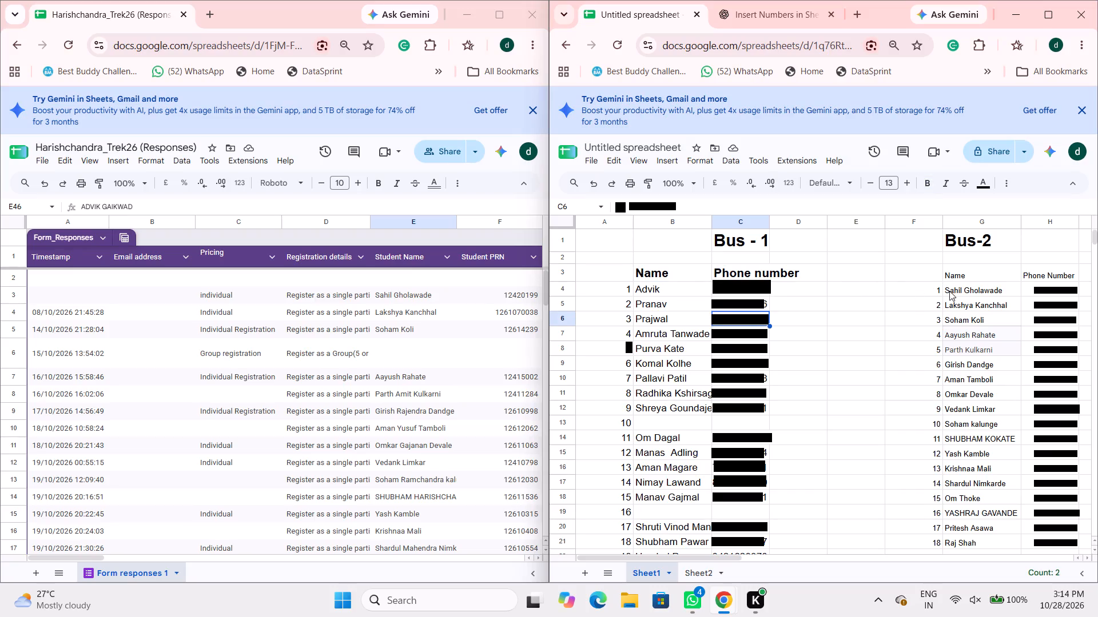
pyautogui.moveTo(923, 285); pyautogui.dragTo(1076, 533)
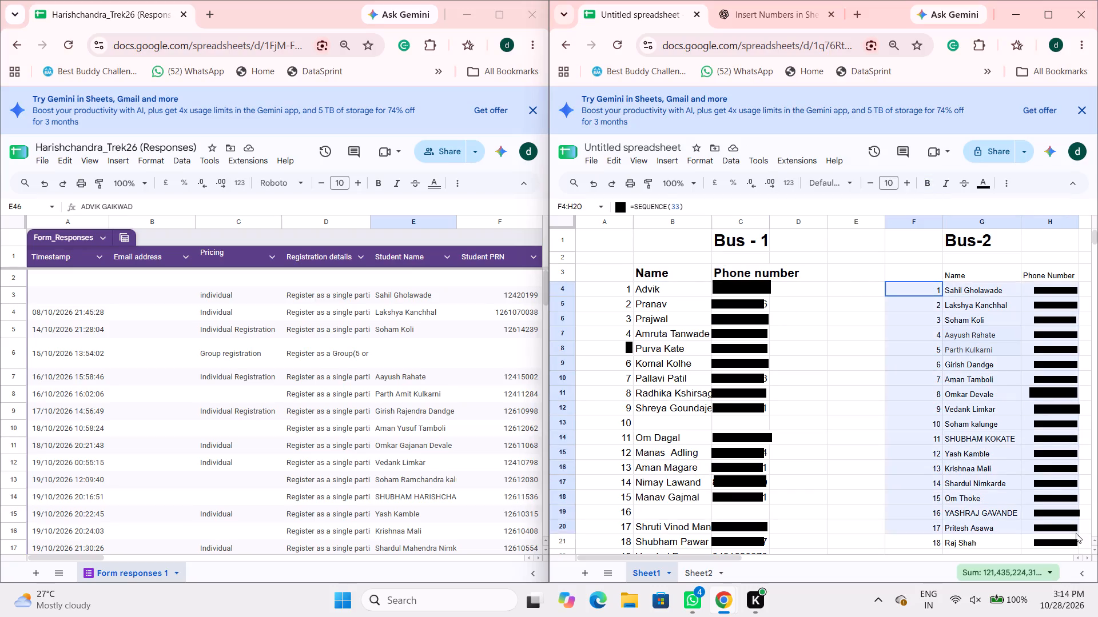
pyautogui.moveTo(1076, 533); pyautogui.dragTo(1050, 346)
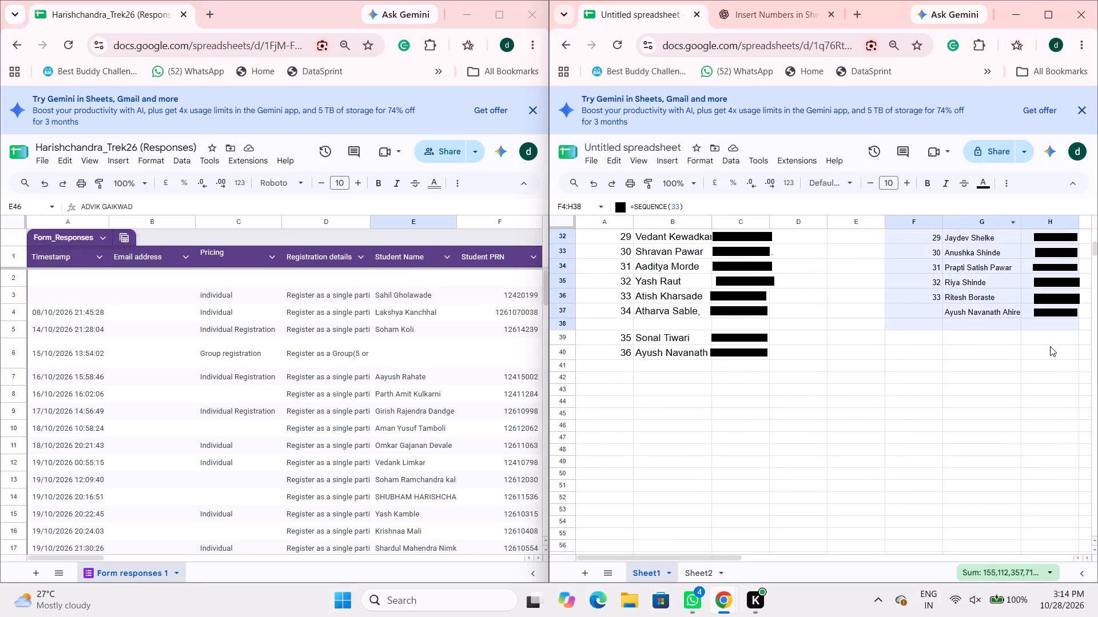
pyautogui.moveTo(1050, 346); pyautogui.dragTo(1064, 293)
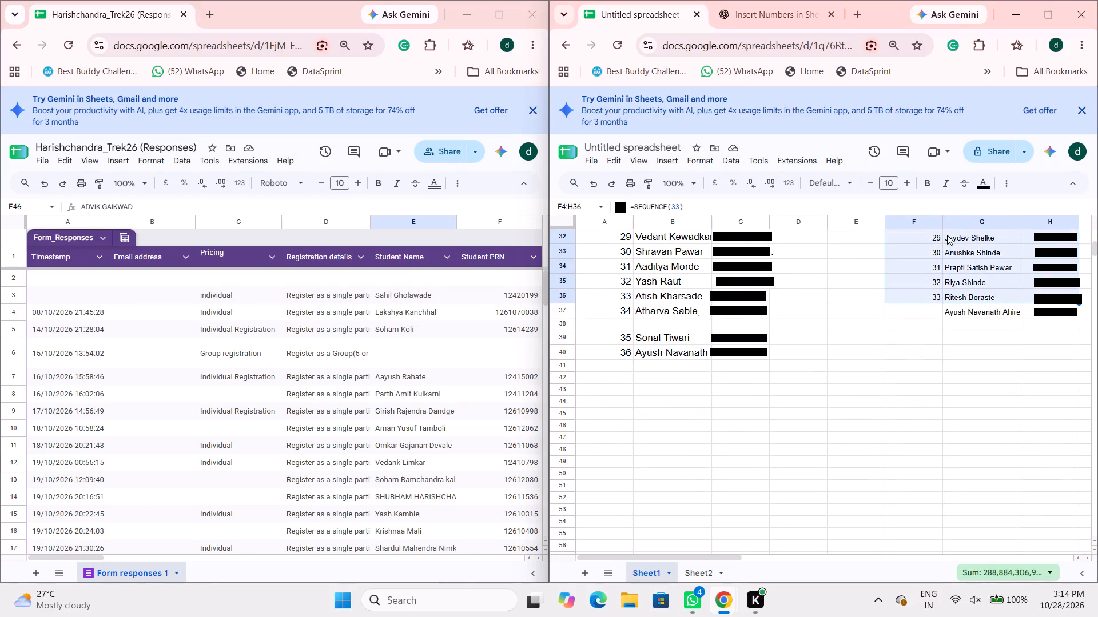
pyautogui.click(904, 179)
pyautogui.click(904, 179)
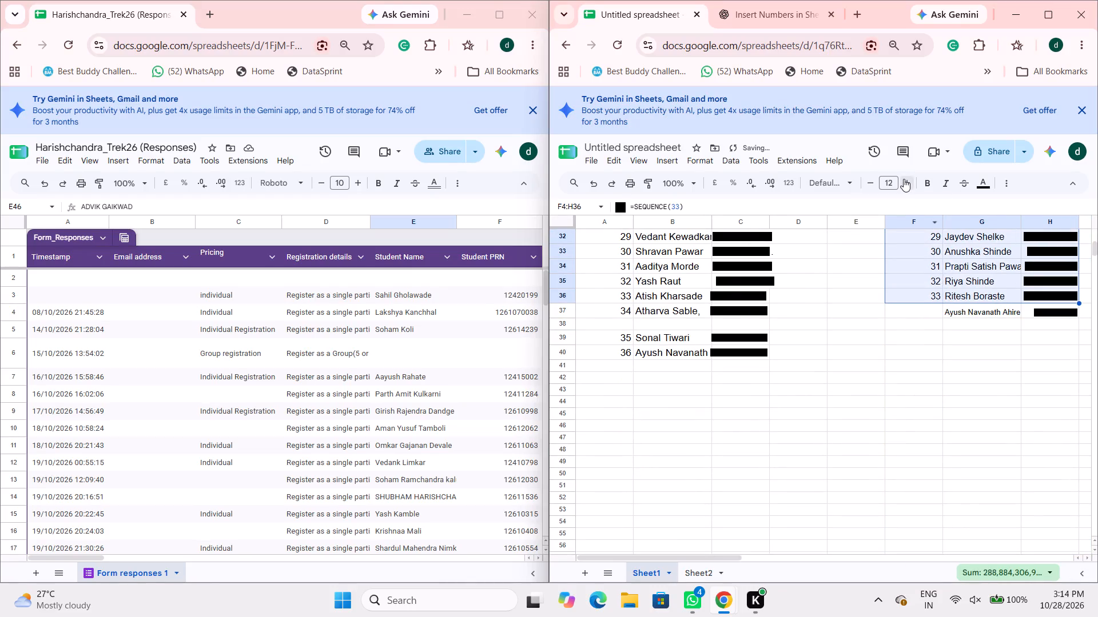
pyautogui.click(904, 179)
# Delete the name and phone number of the unnumbered entry below the Bus-2 list (G37:H37).
pyautogui.moveTo(955, 309); pyautogui.dragTo(1047, 306)
pyautogui.press('Delete')
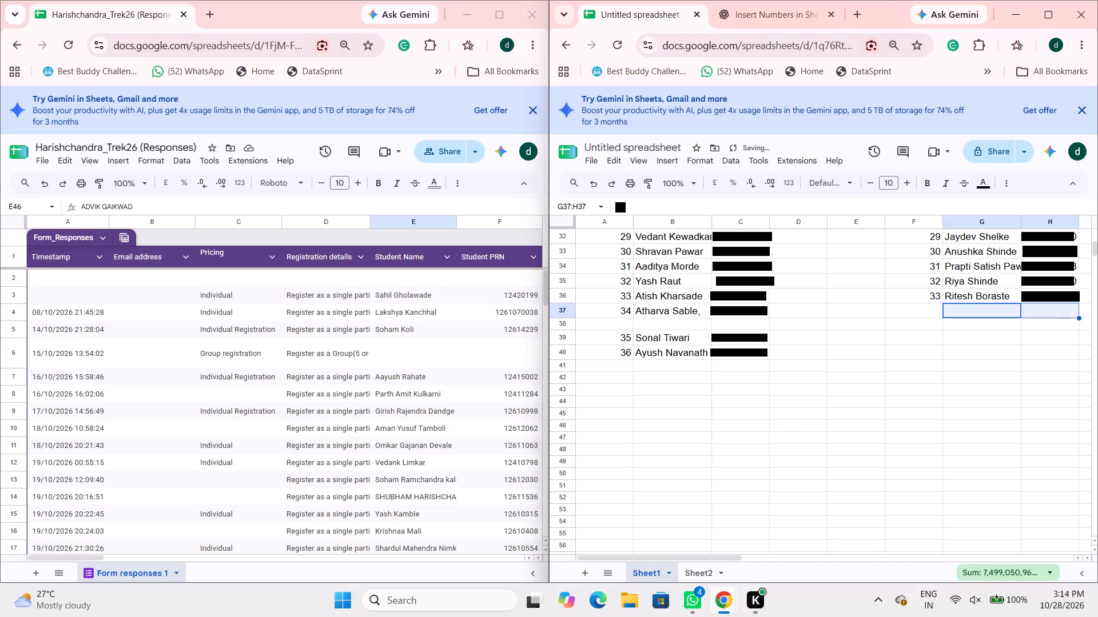
# Make the Bus-2 headers Name and Phone Number (G3:H3) bold at font size 15.
pyautogui.scroll(6, 1047, 306)
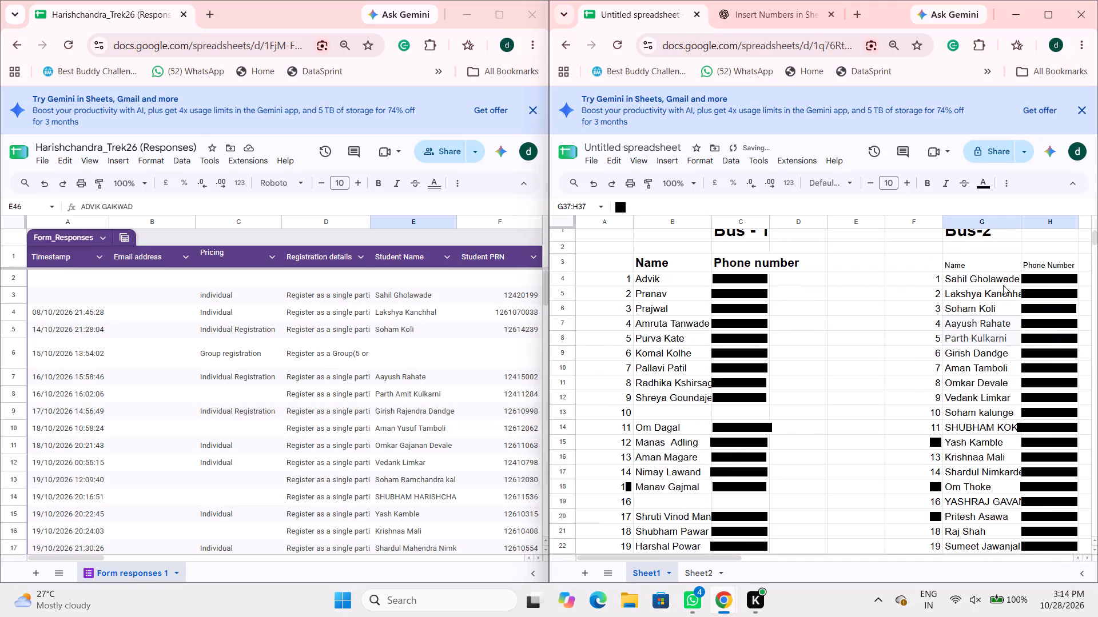
pyautogui.moveTo(952, 275); pyautogui.dragTo(1047, 275)
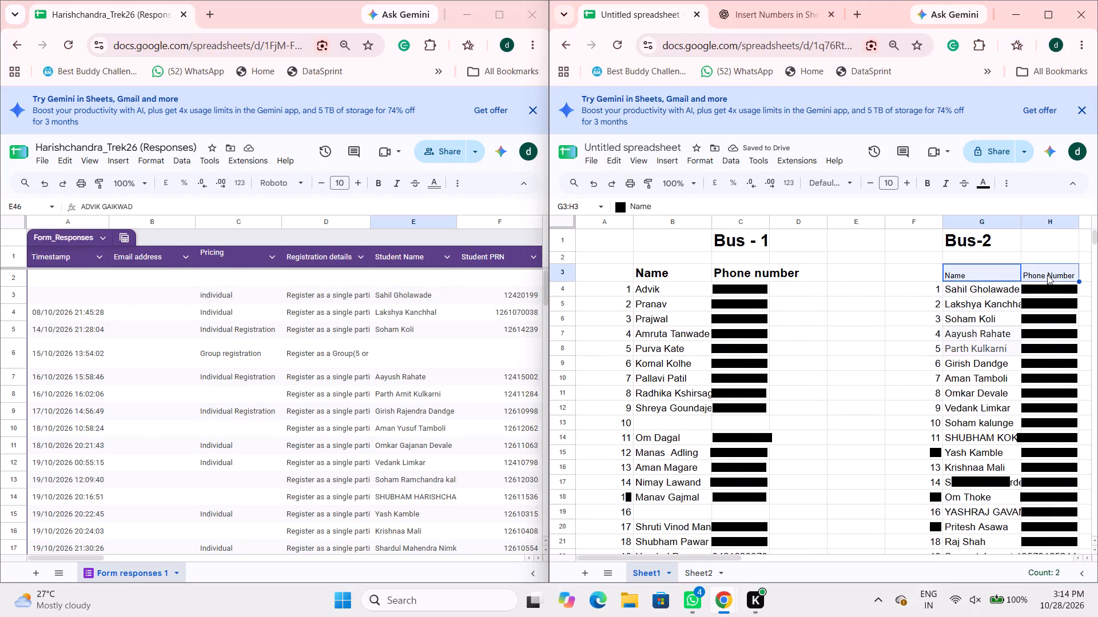
pyautogui.tripleClick(908, 183)
pyautogui.click(908, 183)
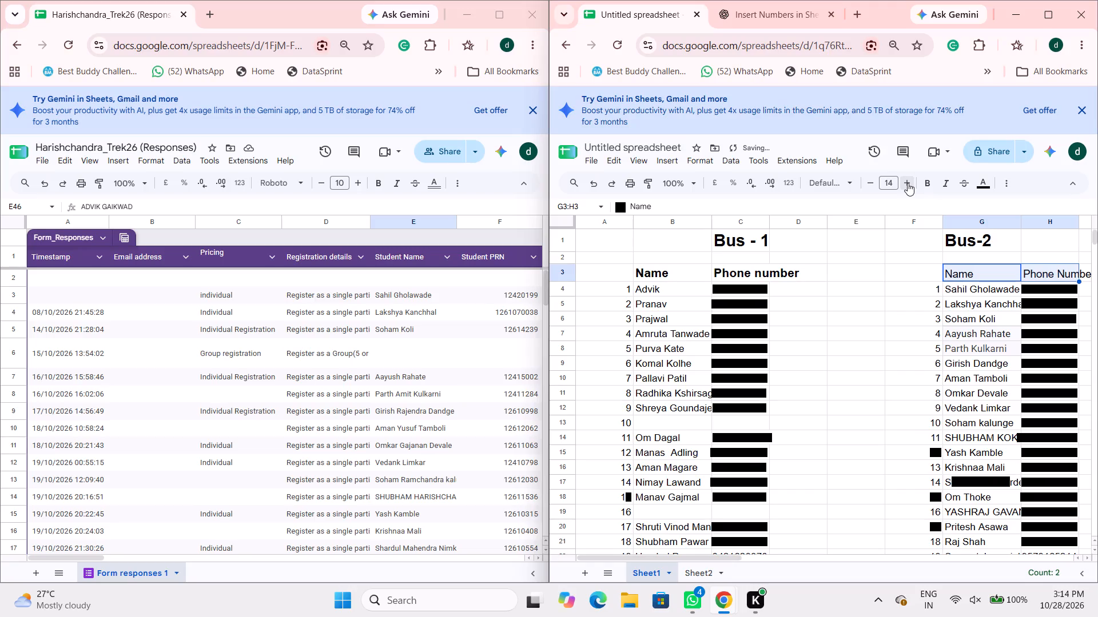
pyautogui.click(908, 183)
pyautogui.click(922, 184)
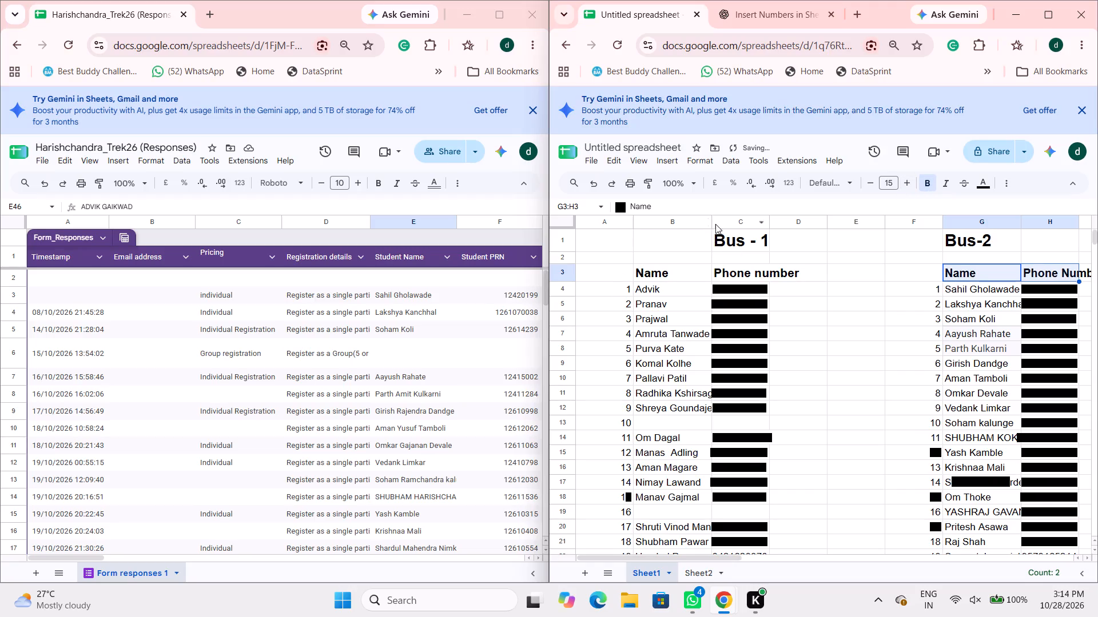
# Widen the Bus-1 name and phone number columns (B and C) to fit the full names and the Phone number header.
pyautogui.moveTo(713, 223); pyautogui.dragTo(738, 229)
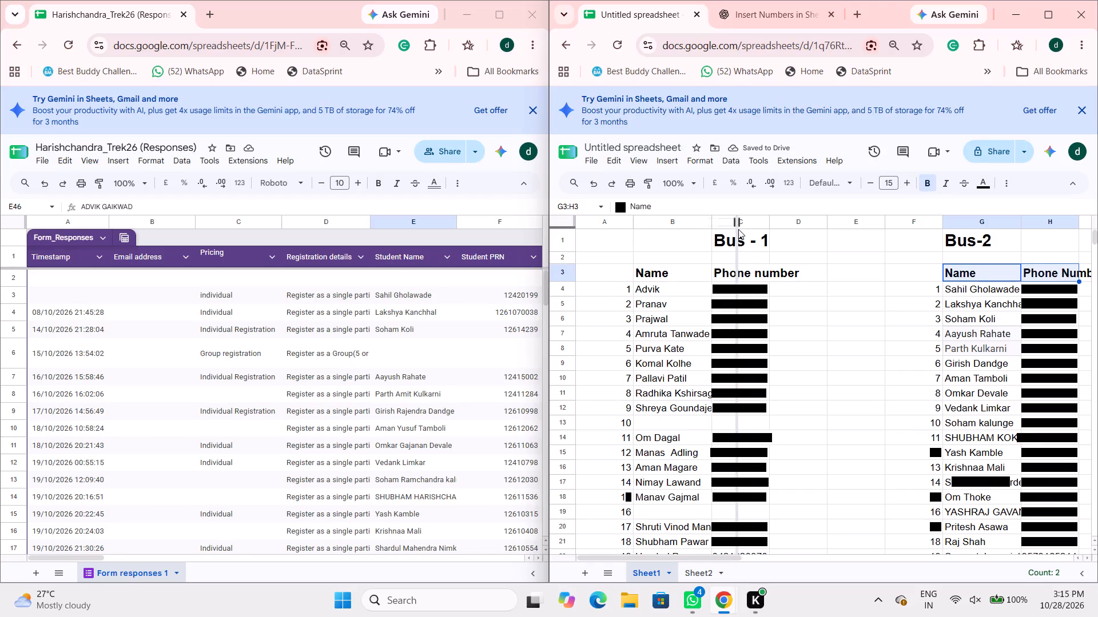
pyautogui.moveTo(738, 229); pyautogui.dragTo(741, 230)
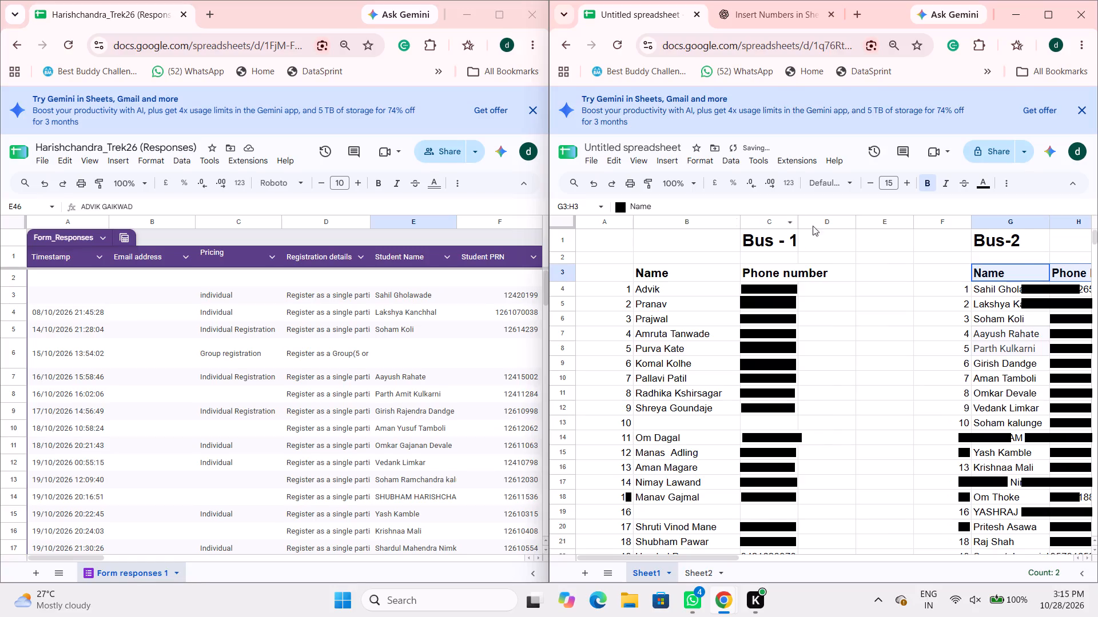
pyautogui.moveTo(800, 220); pyautogui.dragTo(836, 229)
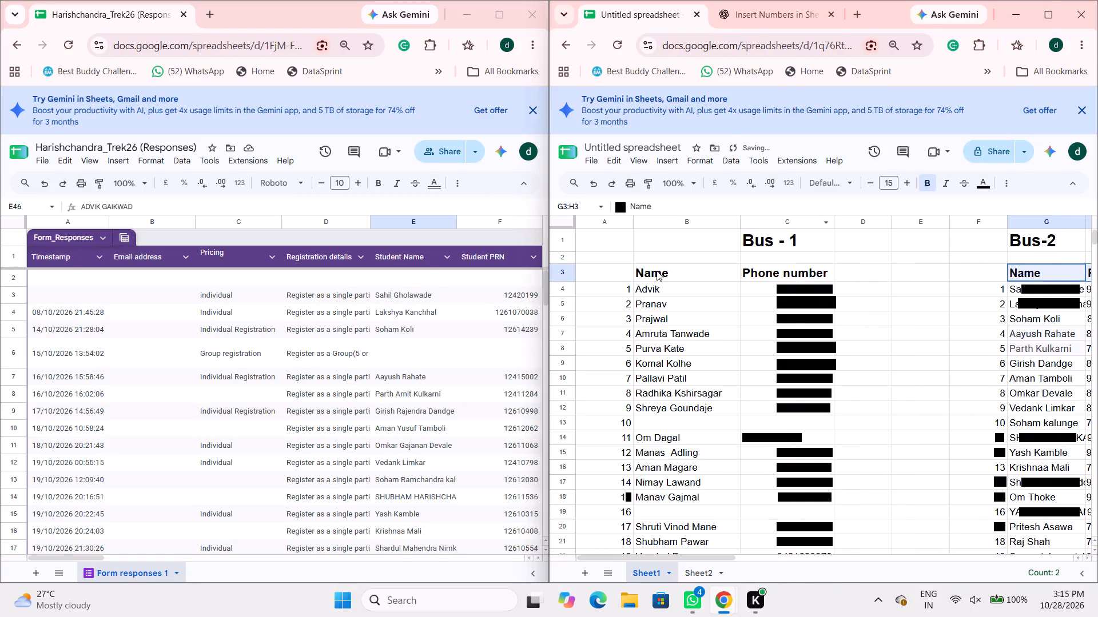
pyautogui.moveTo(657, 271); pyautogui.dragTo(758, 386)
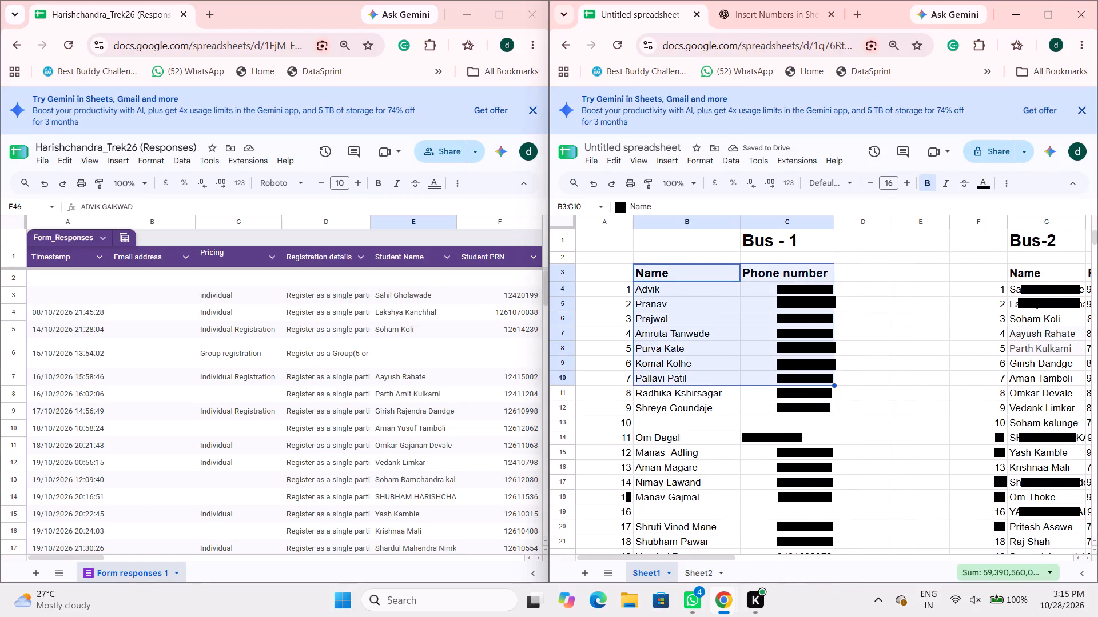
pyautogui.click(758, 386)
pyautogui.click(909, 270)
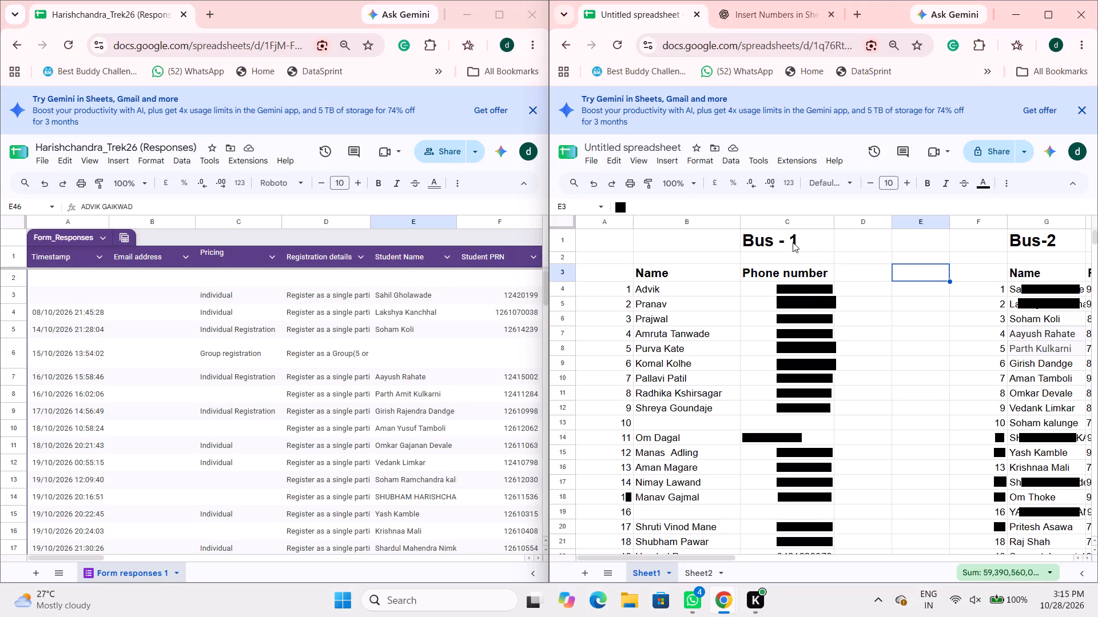
# Centre-align the Bus - 1 title row cells (B1:C1).
pyautogui.moveTo(793, 242); pyautogui.dragTo(699, 235)
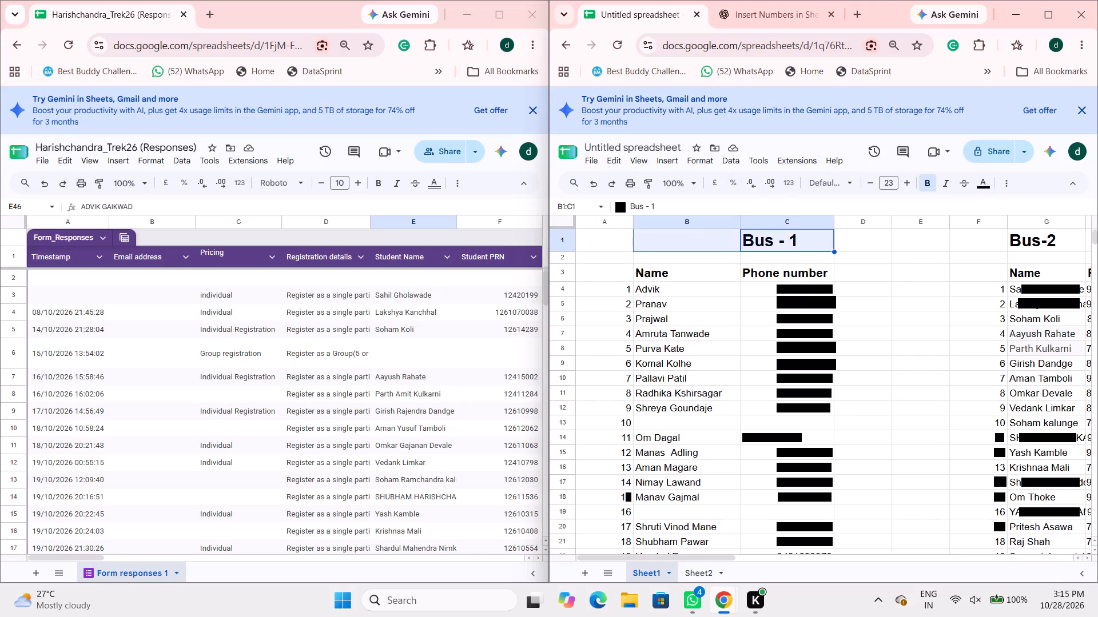
pyautogui.click(674, 162)
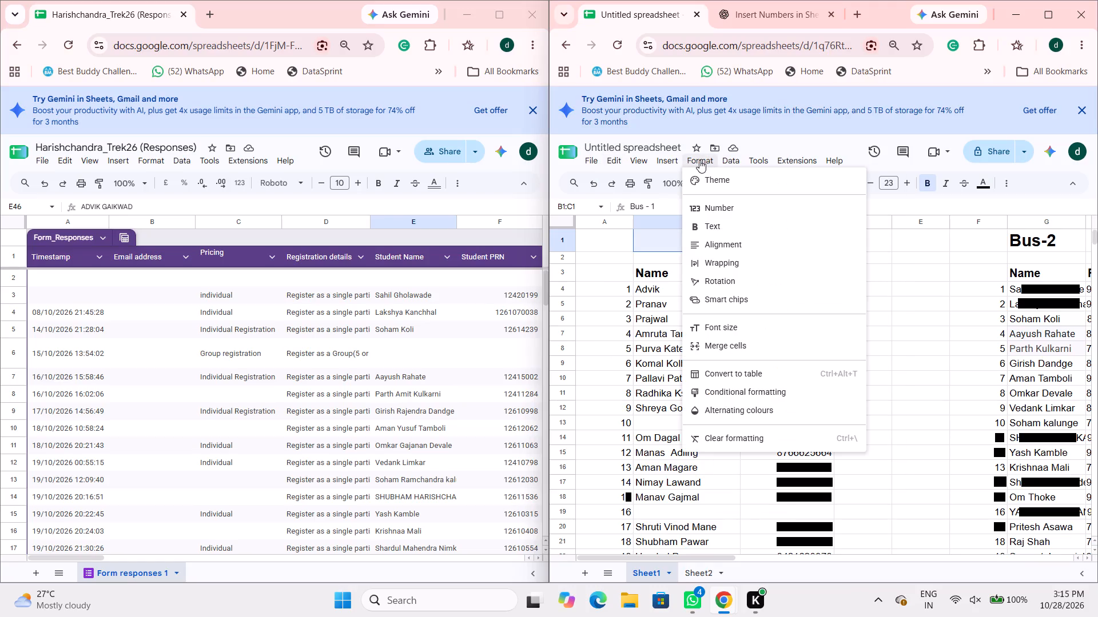
pyautogui.click(716, 239)
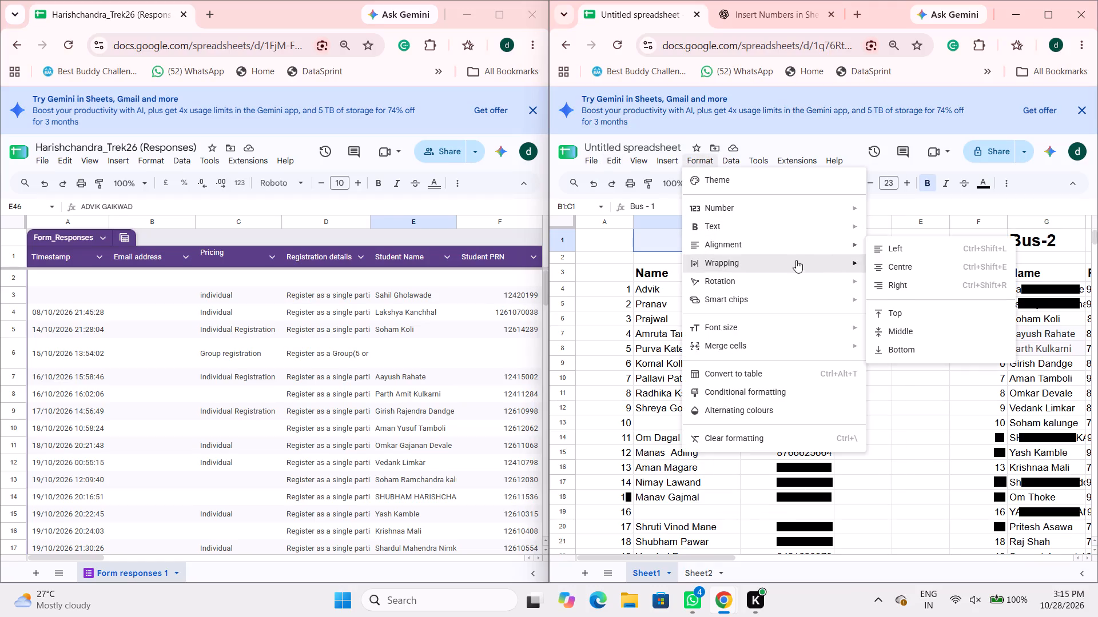
pyautogui.click(894, 258)
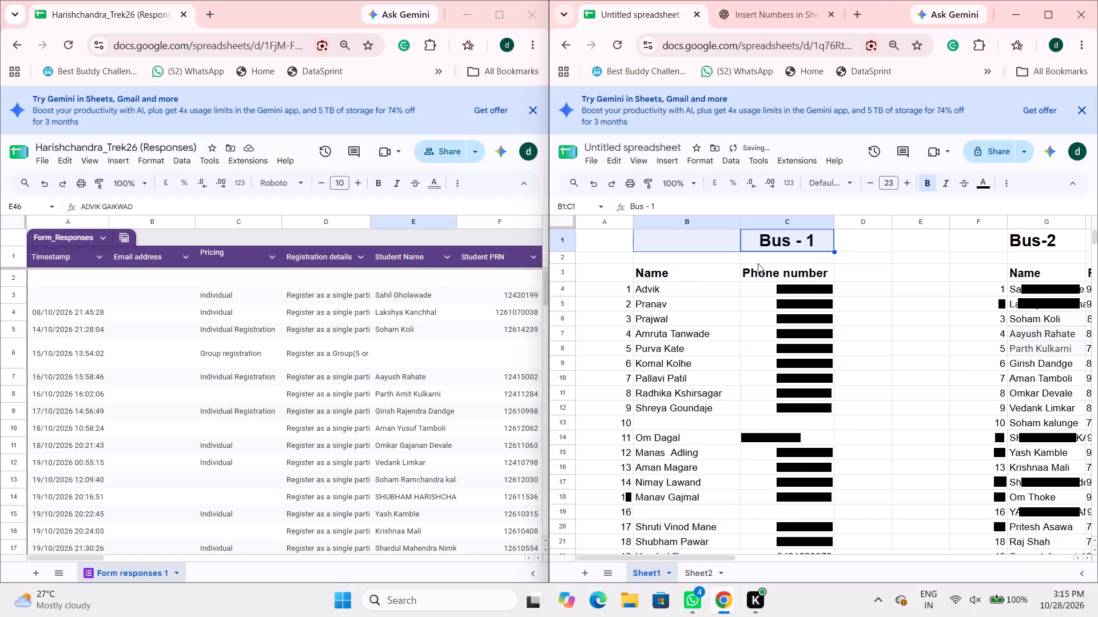
pyautogui.click(938, 252)
# Widen the Bus-2 name and phone number columns (G and H) to fit the full names and the Phone Number header.
pyautogui.hscroll(-3, 938, 252)
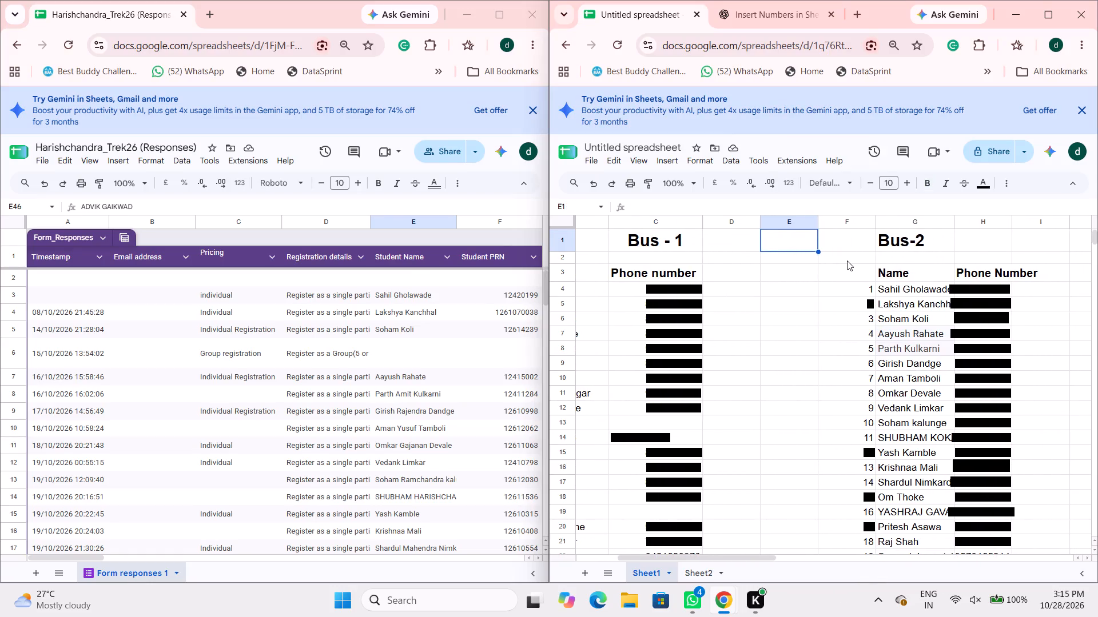
pyautogui.hscroll(-1, 847, 261)
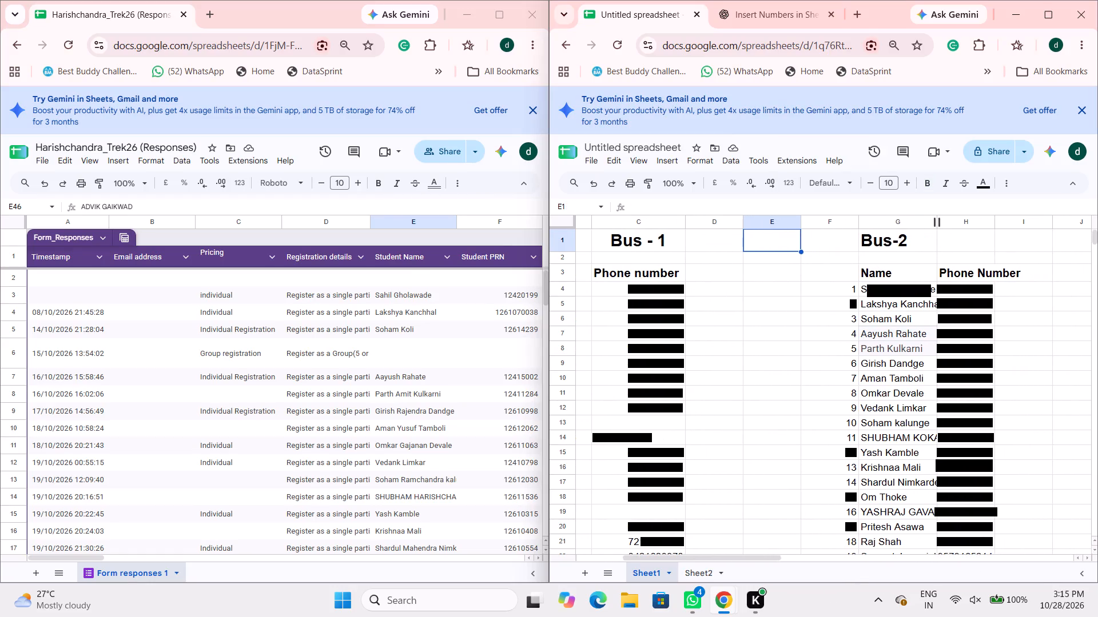
pyautogui.moveTo(937, 222); pyautogui.dragTo(982, 227)
pyautogui.hscroll(-2, 982, 227)
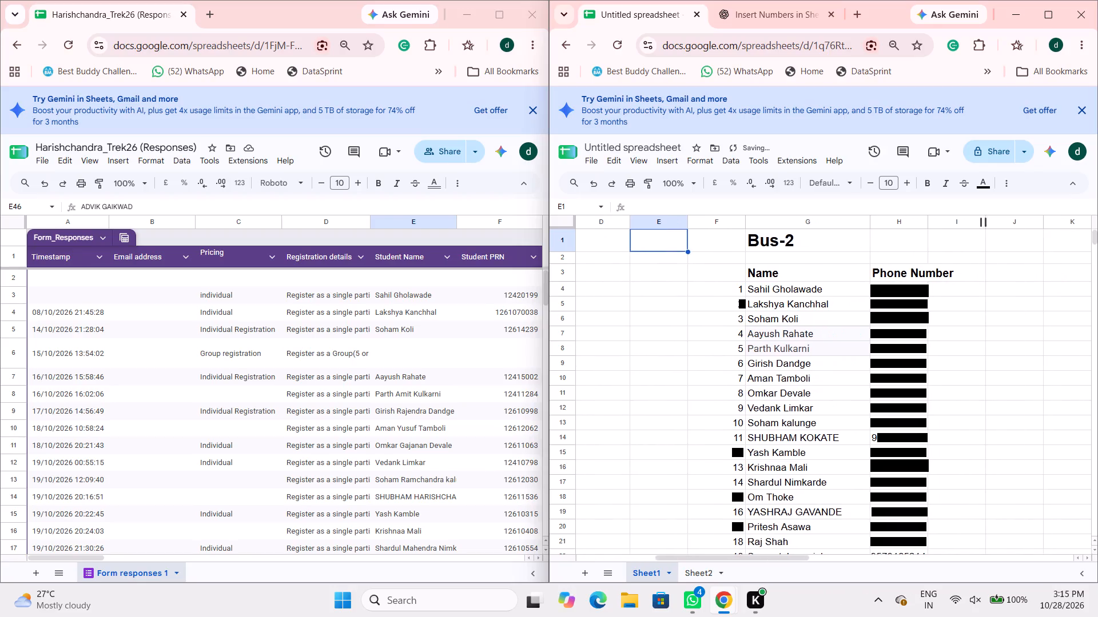
pyautogui.moveTo(928, 218); pyautogui.dragTo(994, 224)
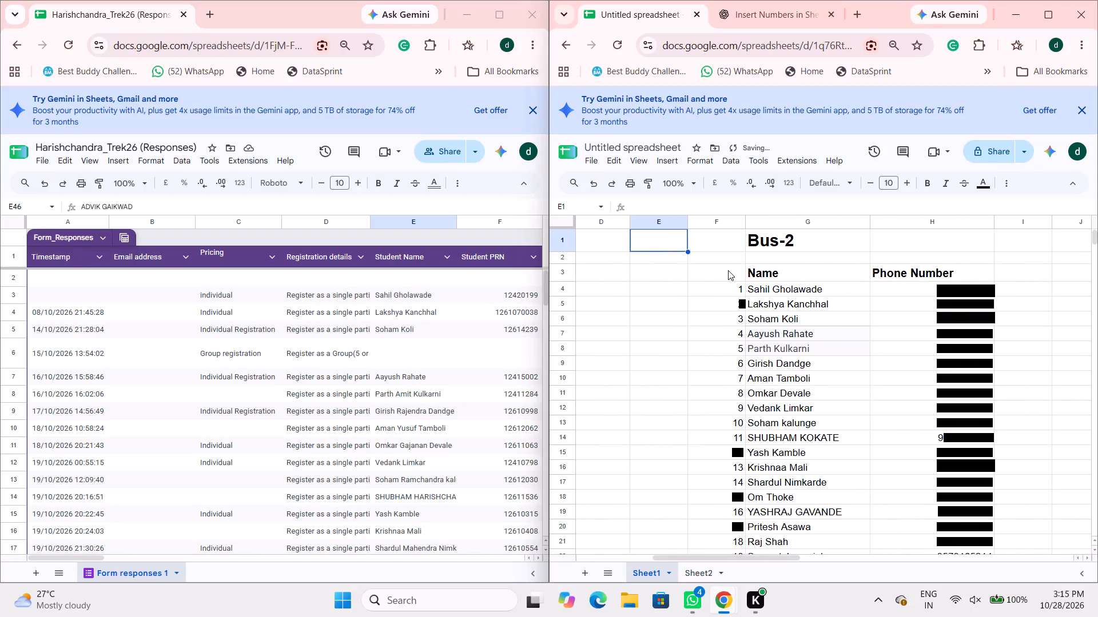
# Centre-align the whole Bus-2 list, including its headers (F3:H36).
pyautogui.moveTo(728, 270); pyautogui.dragTo(971, 594)
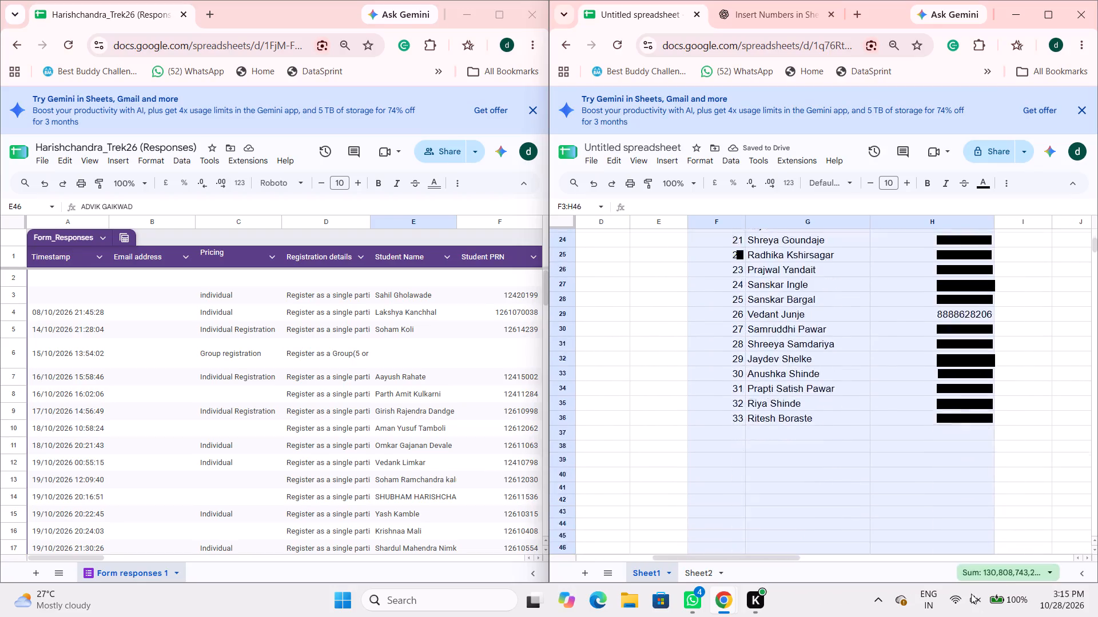
pyautogui.moveTo(971, 594); pyautogui.dragTo(939, 345)
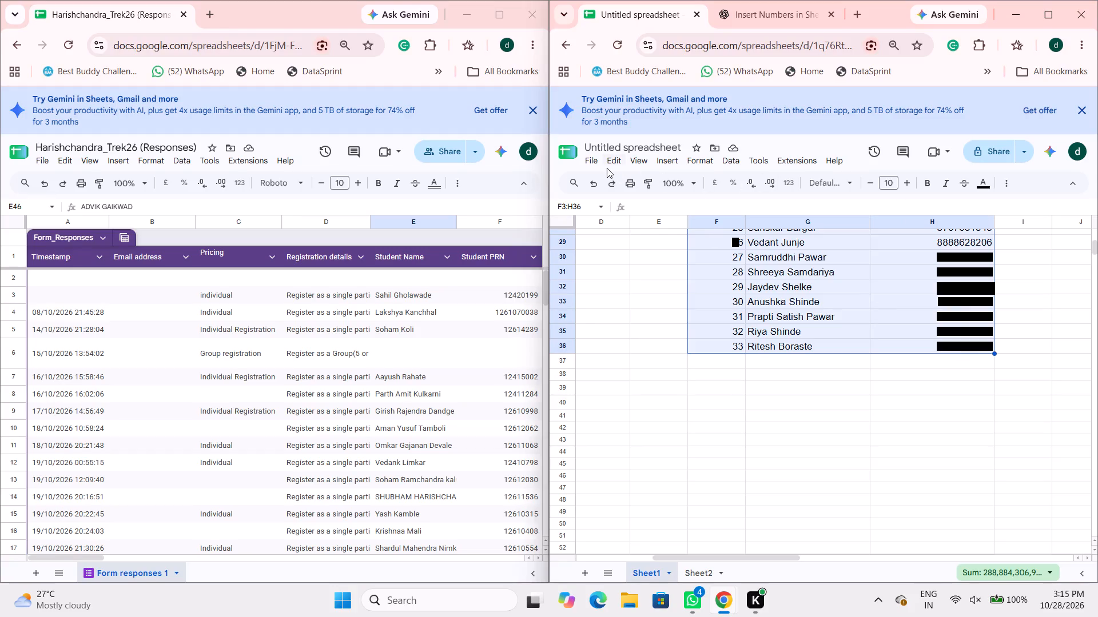
pyautogui.click(590, 165)
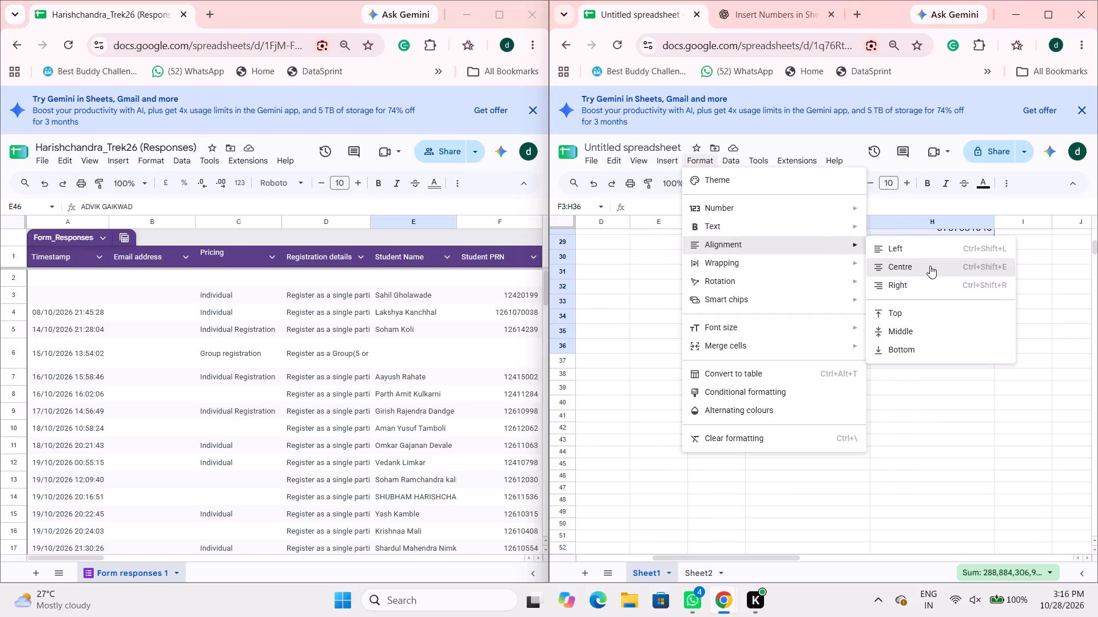
pyautogui.click(930, 266)
# Centre-align the Bus-2 title (G1) above its list.
pyautogui.scroll(4, 931, 306)
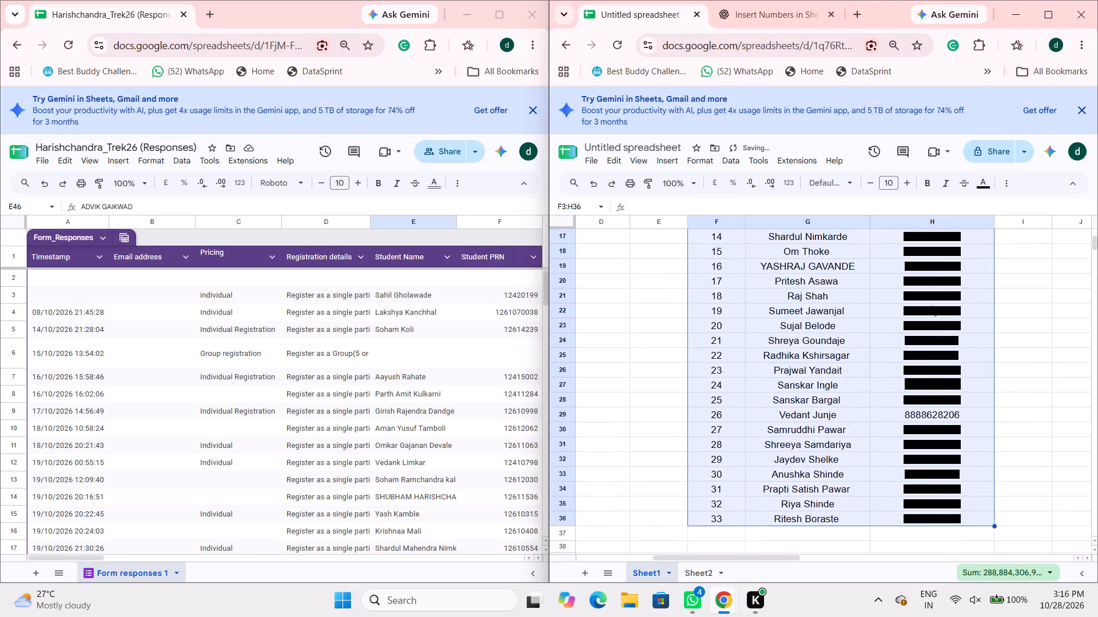
pyautogui.scroll(3, 931, 306)
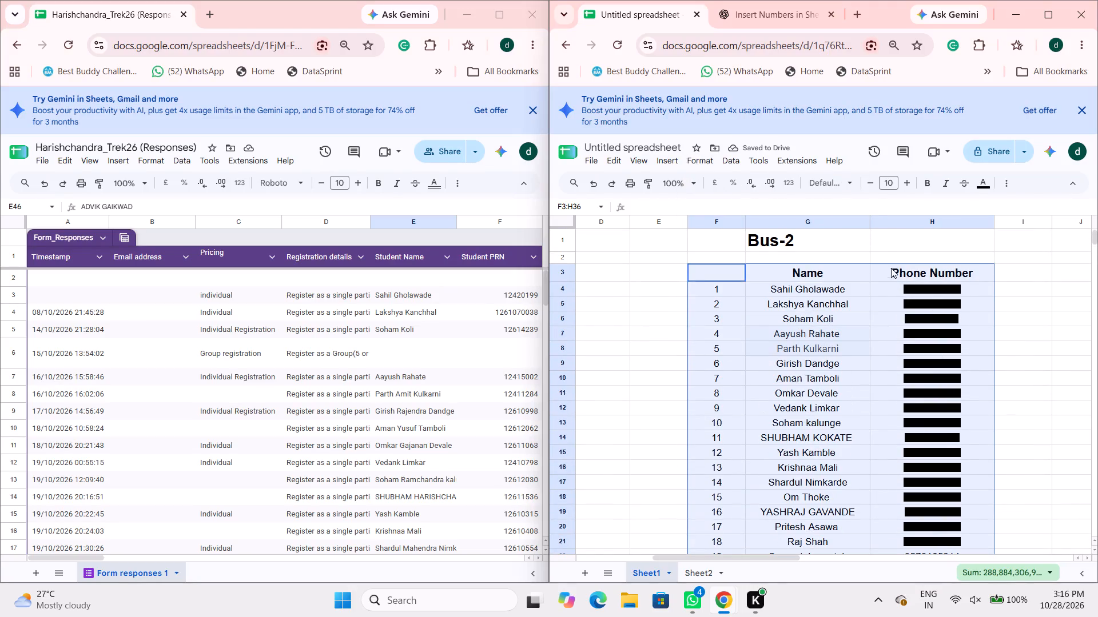
pyautogui.click(883, 242)
pyautogui.hscroll(2, 883, 242)
pyautogui.click(883, 242)
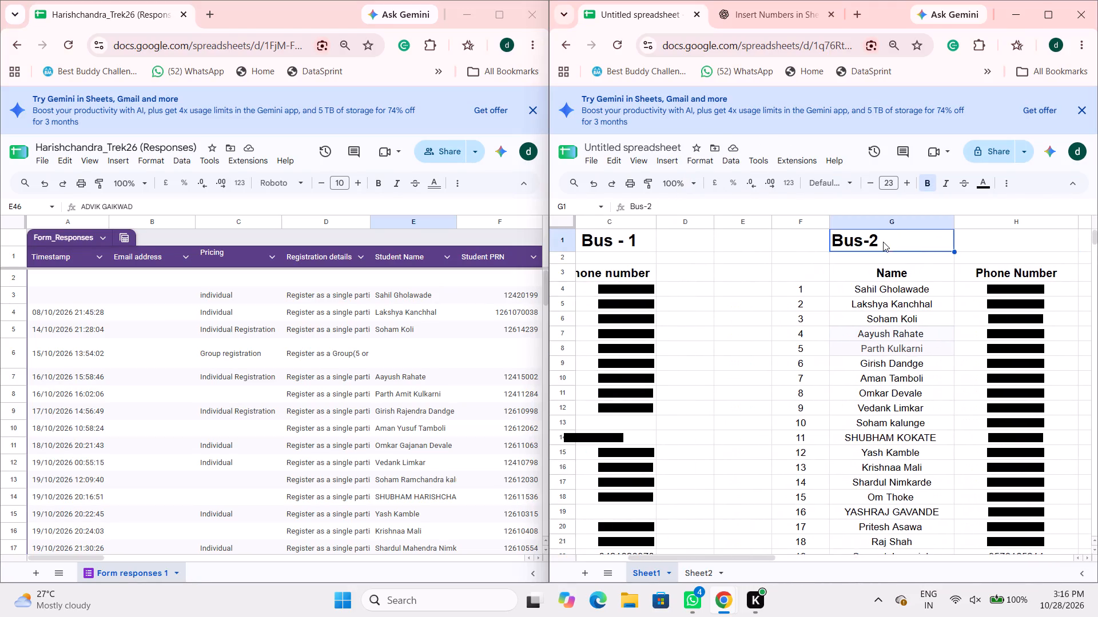
pyautogui.click(703, 162)
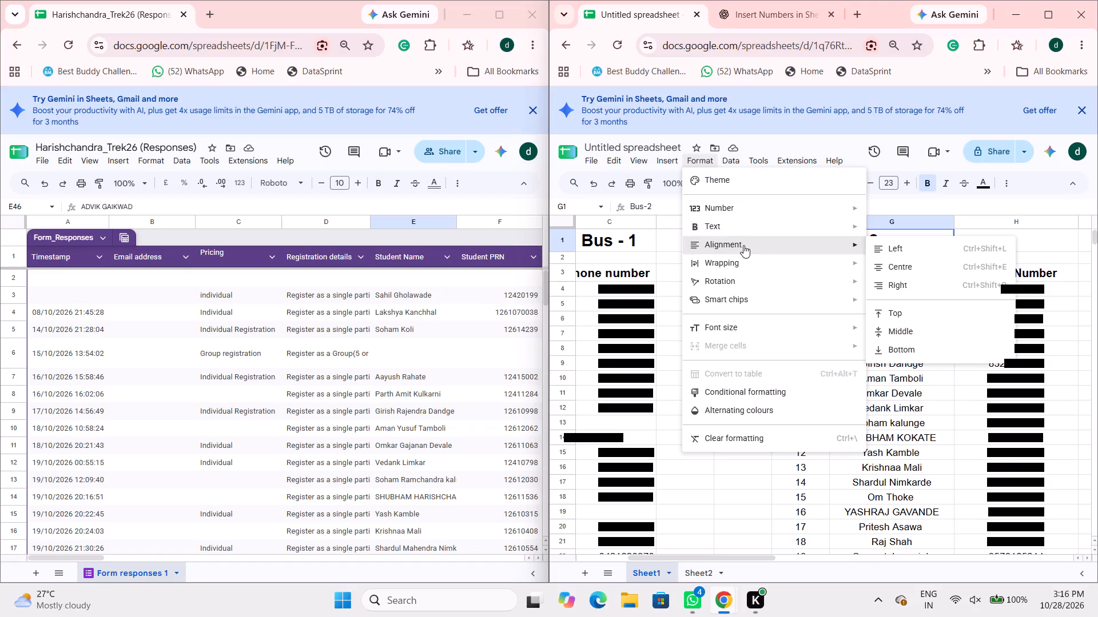
pyautogui.click(900, 262)
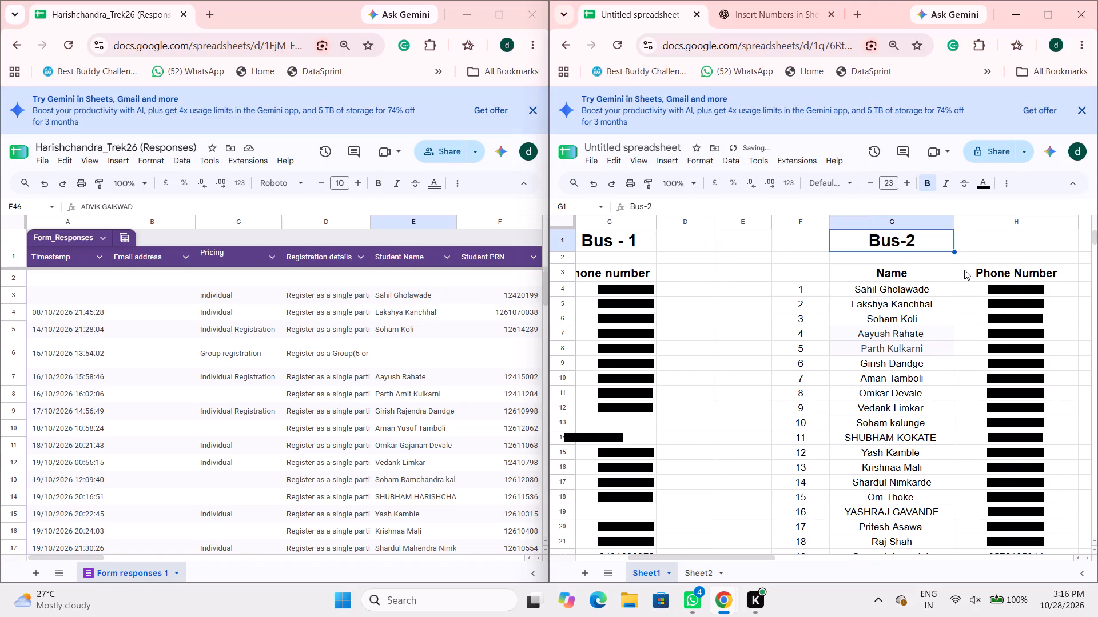
# Centre-align the whole Bus-1 list, including its headers (A3:C40).
pyautogui.hscroll(2, 964, 270)
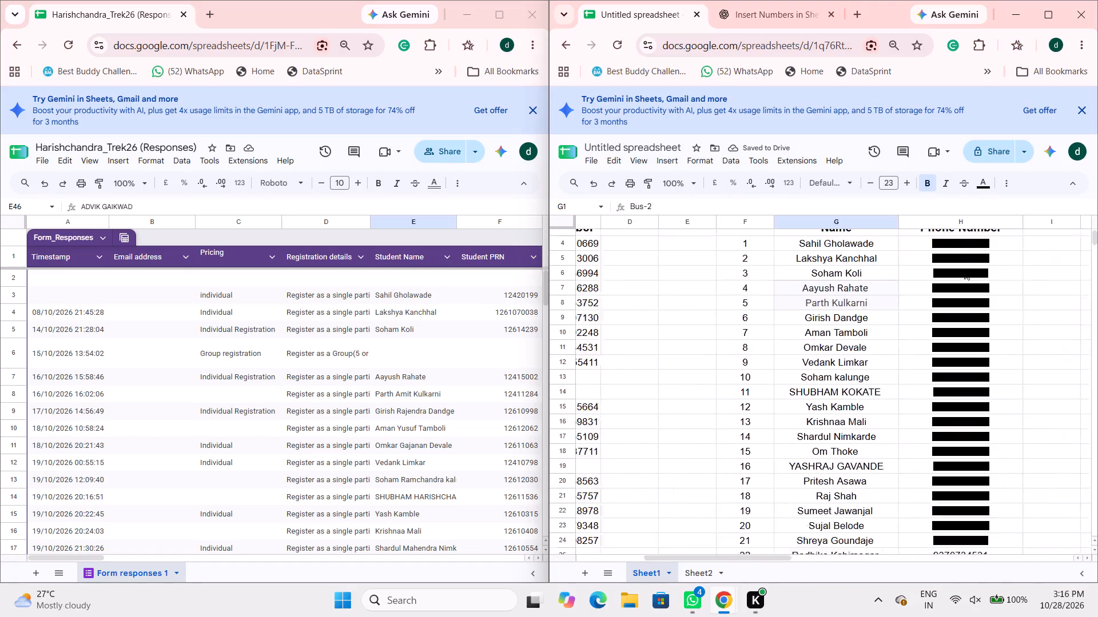
pyautogui.hscroll(2, 964, 270)
pyautogui.click(964, 270)
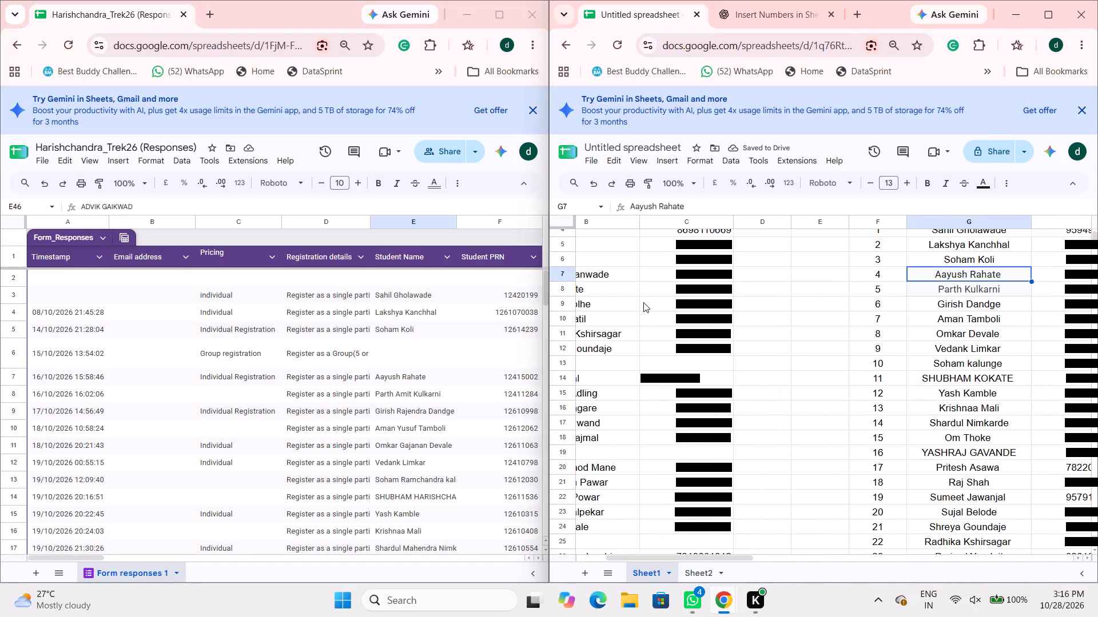
pyautogui.hscroll(2, 643, 302)
pyautogui.scroll(2, 643, 302)
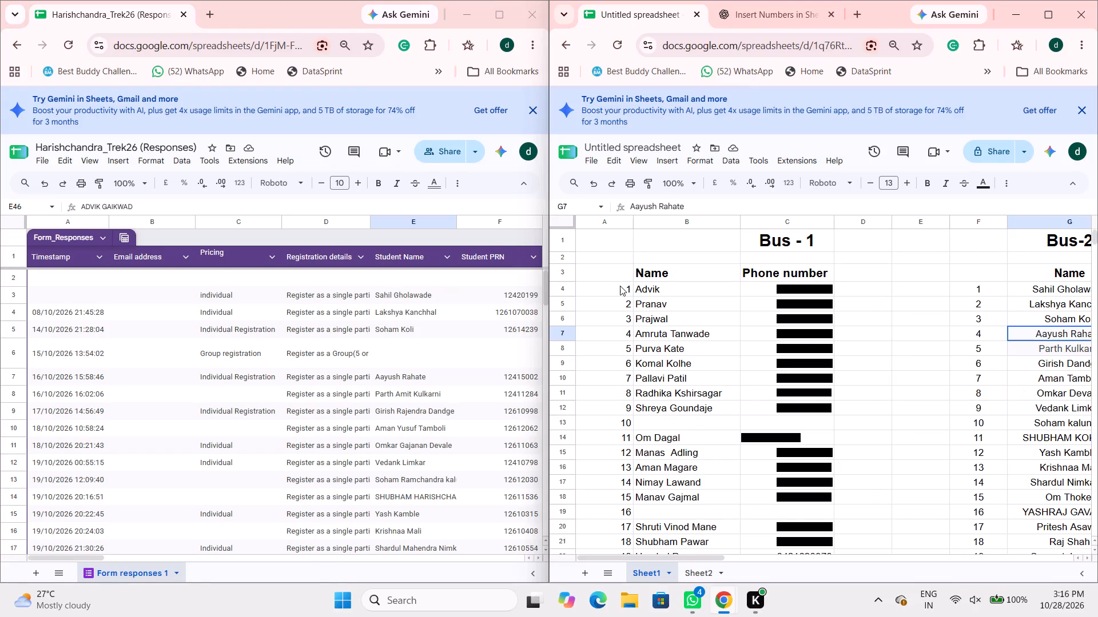
pyautogui.moveTo(620, 286); pyautogui.dragTo(630, 285)
pyautogui.moveTo(626, 270); pyautogui.dragTo(827, 483)
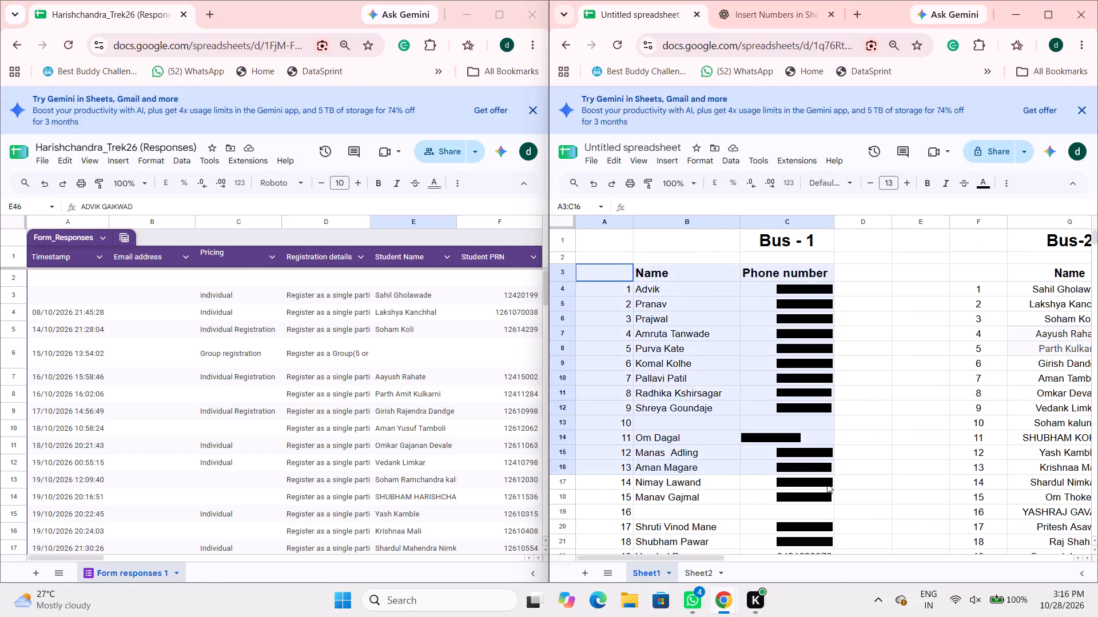
pyautogui.moveTo(827, 483); pyautogui.dragTo(812, 492)
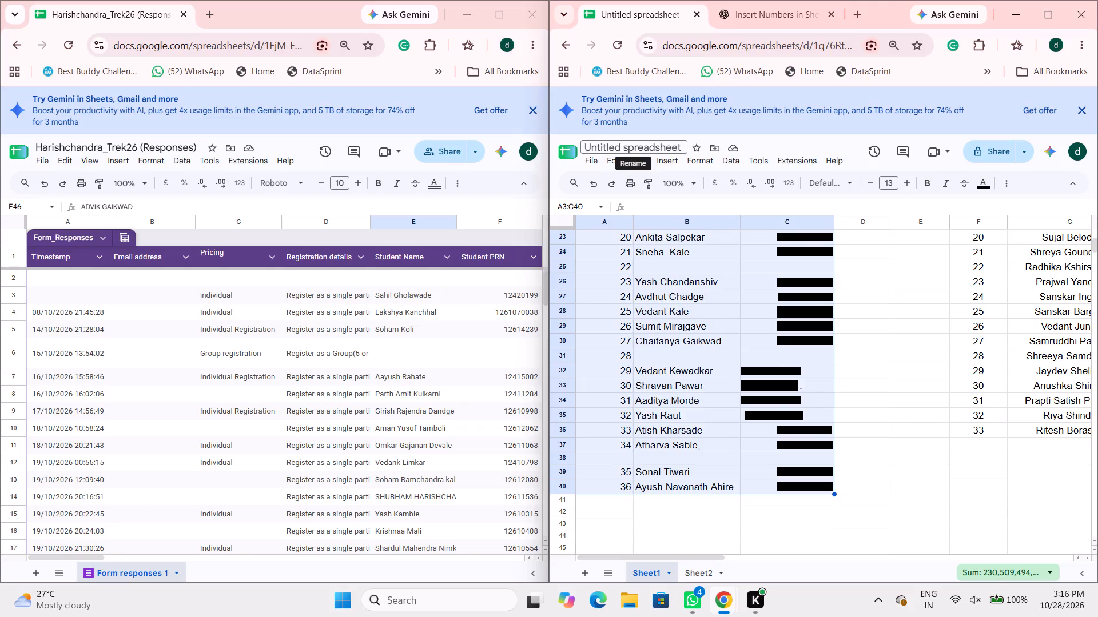
pyautogui.click(741, 161)
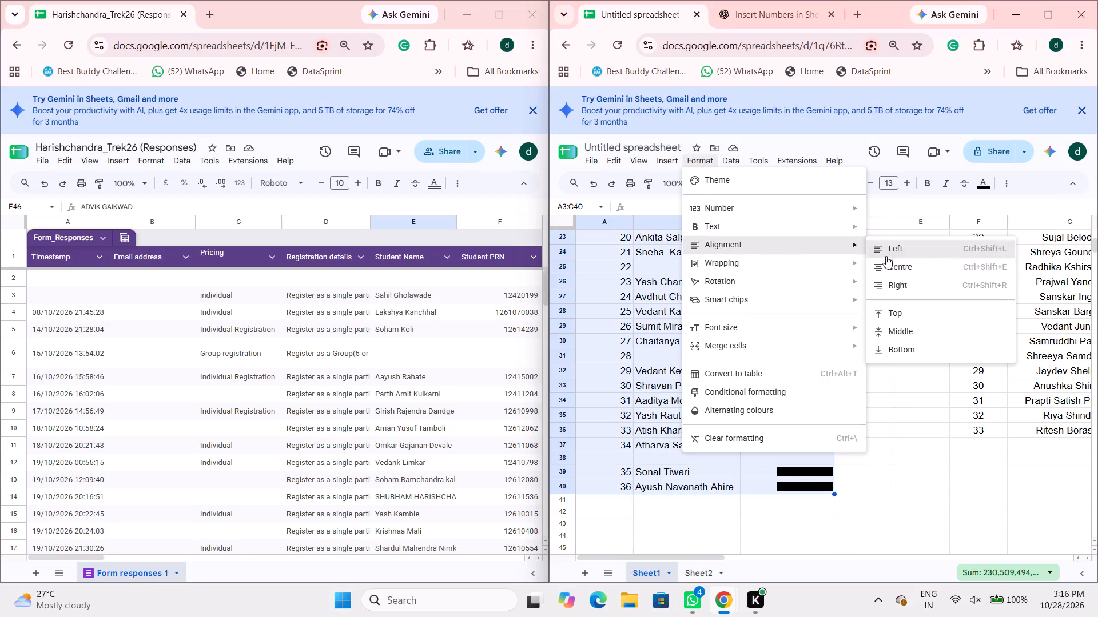
pyautogui.click(917, 268)
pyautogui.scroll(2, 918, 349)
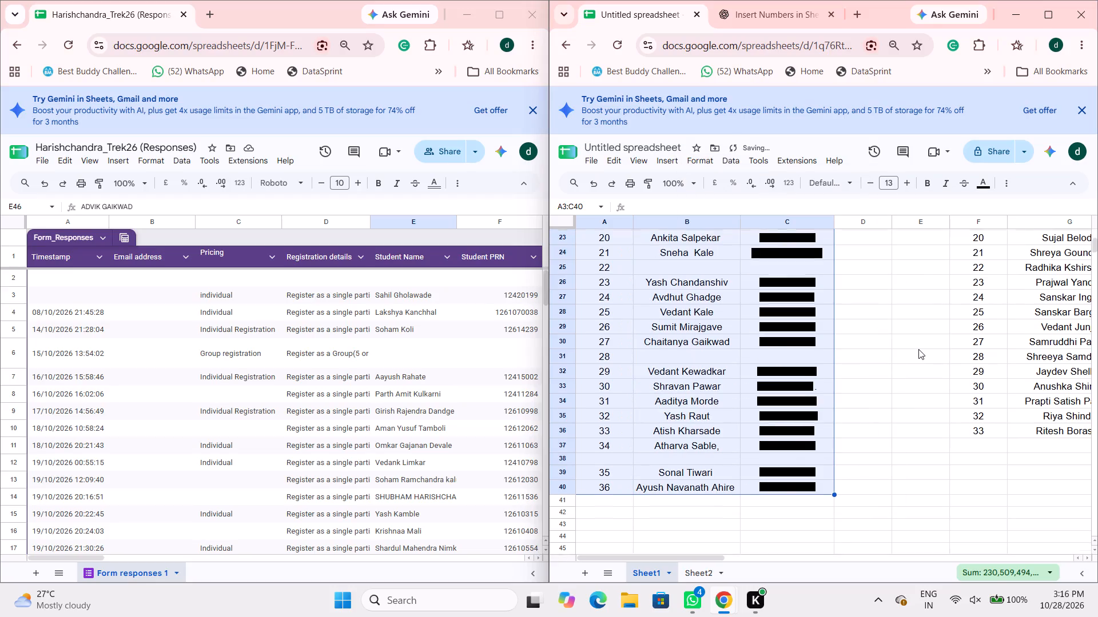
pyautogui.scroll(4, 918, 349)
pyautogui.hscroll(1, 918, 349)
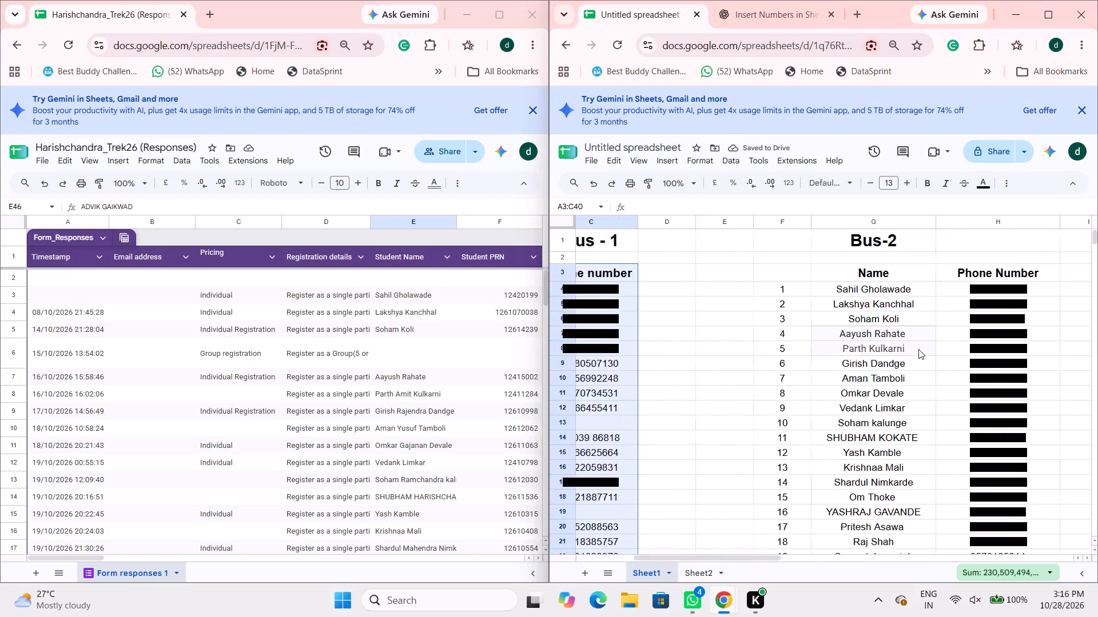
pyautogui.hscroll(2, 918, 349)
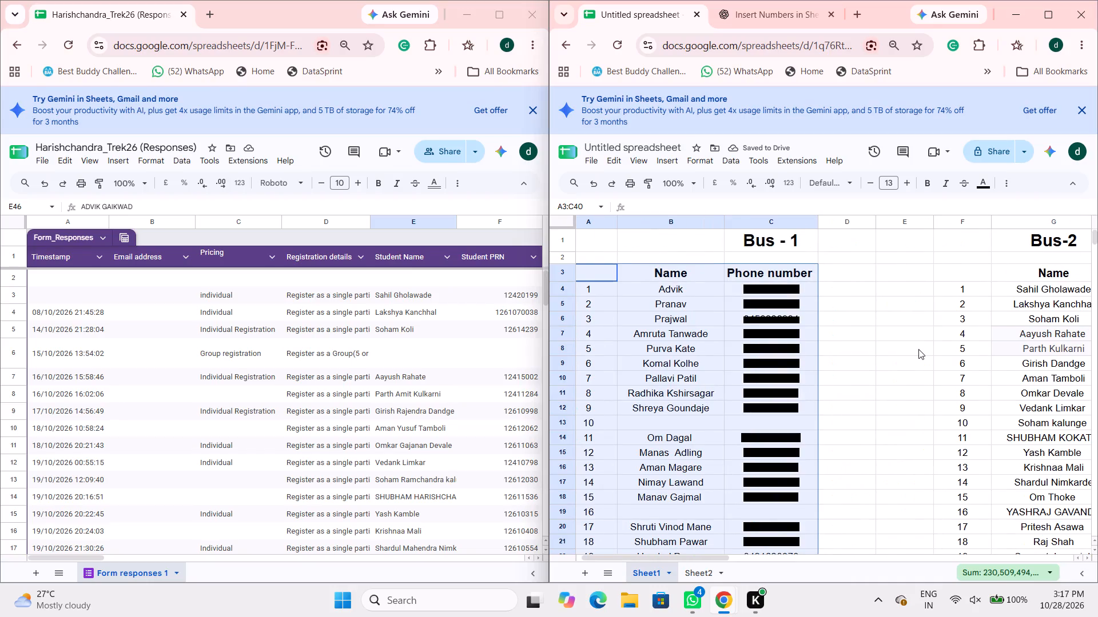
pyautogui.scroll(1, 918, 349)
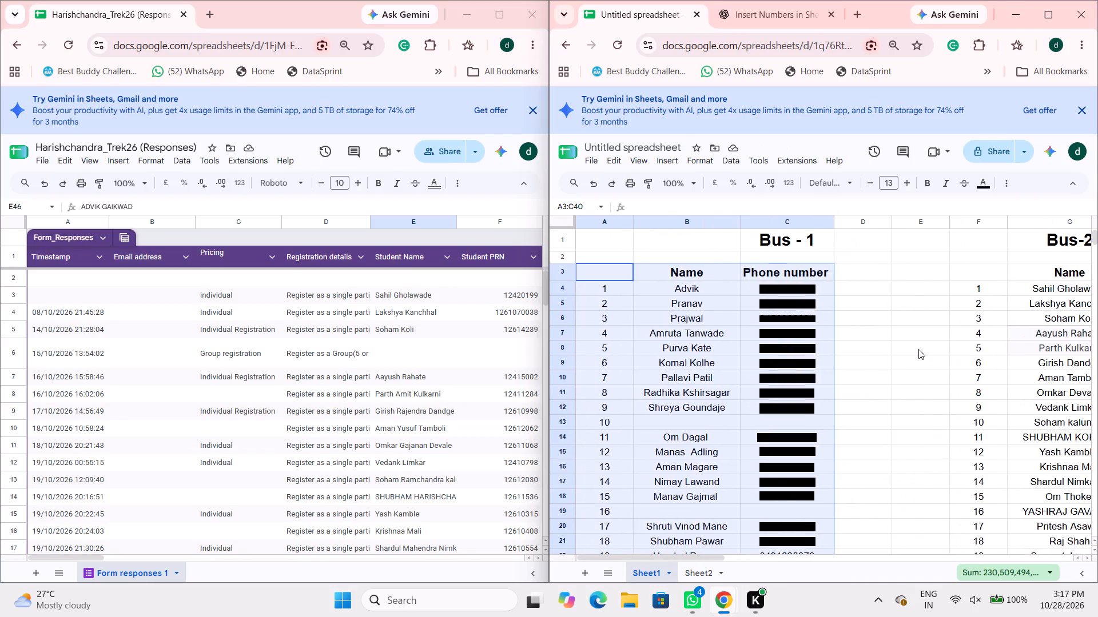
# Review the formatted Bus-1 and Bus-2 lists from their titles to the last rows, checking names, phone numbers and alignment.
pyautogui.scroll(1, 918, 349)
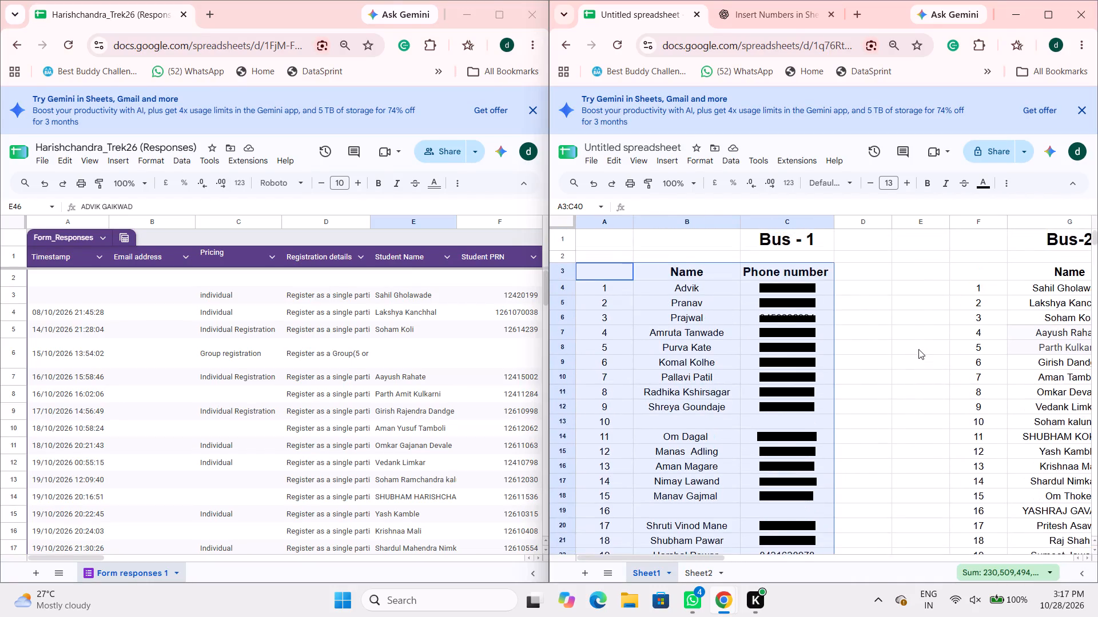
pyautogui.scroll(-5, 918, 349)
pyautogui.scroll(7, 918, 349)
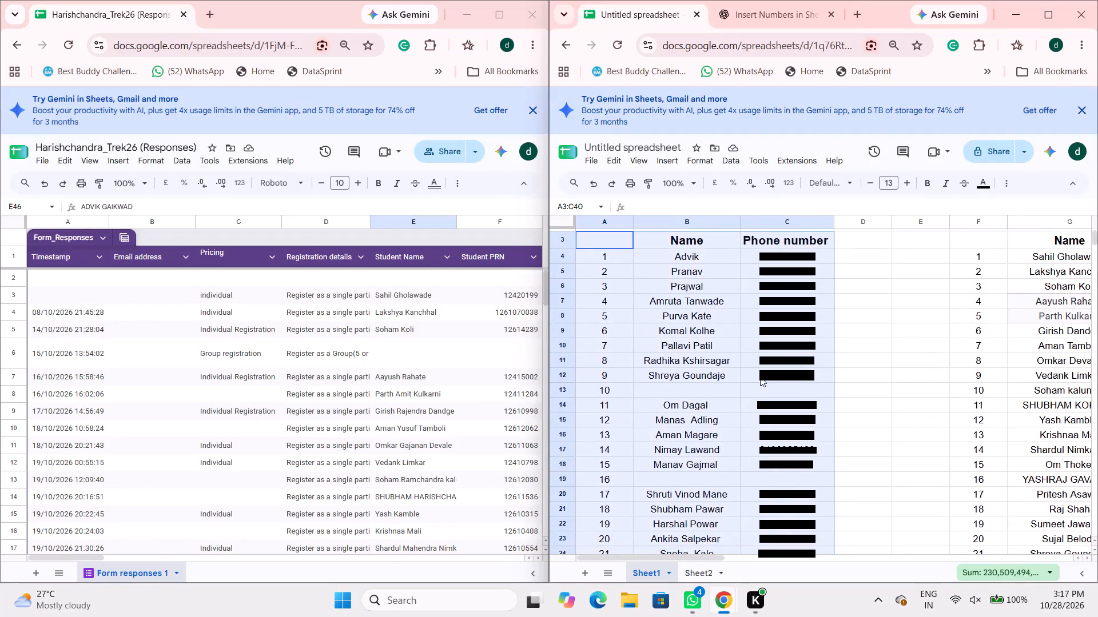
pyautogui.scroll(2, 910, 302)
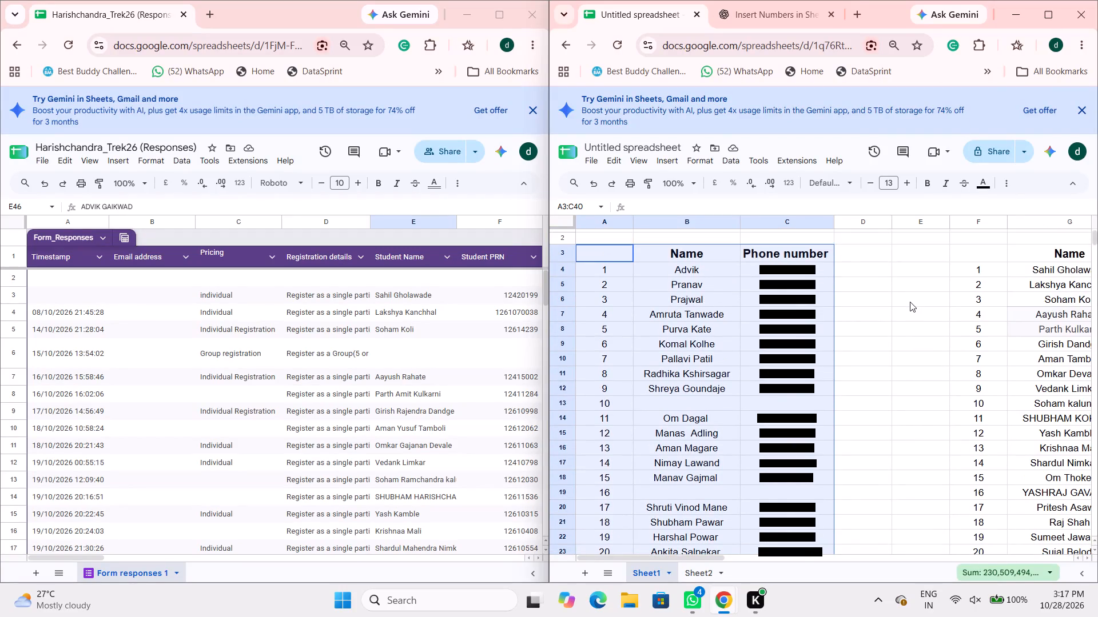
pyautogui.scroll(2, 910, 302)
pyautogui.hscroll(-4, 910, 302)
pyautogui.hscroll(15, 909, 302)
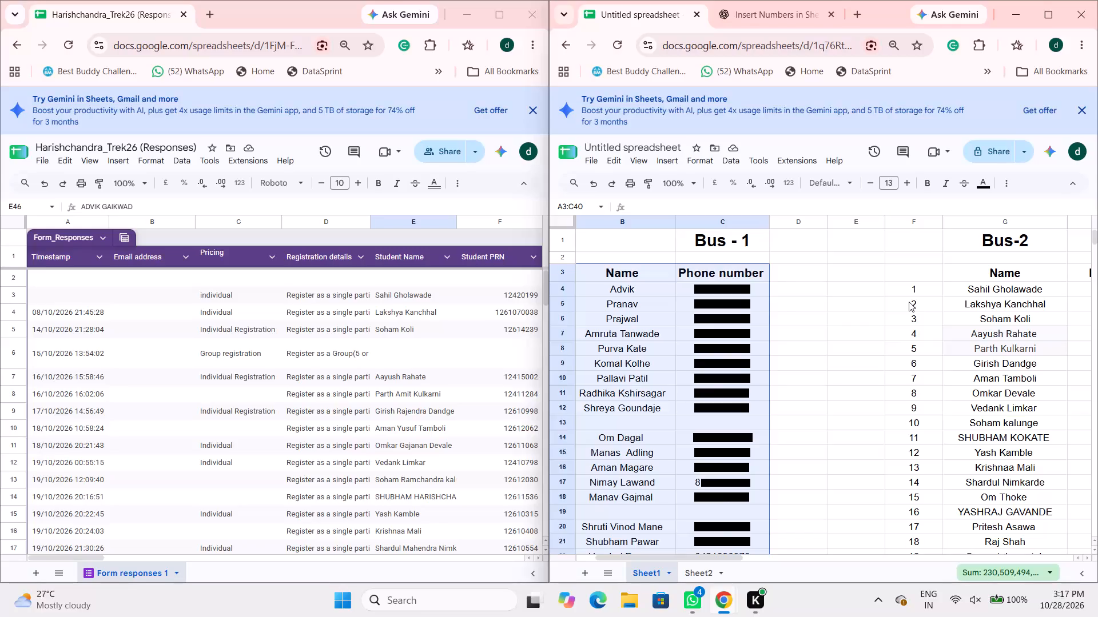
pyautogui.moveTo(909, 302); pyautogui.dragTo(910, 308)
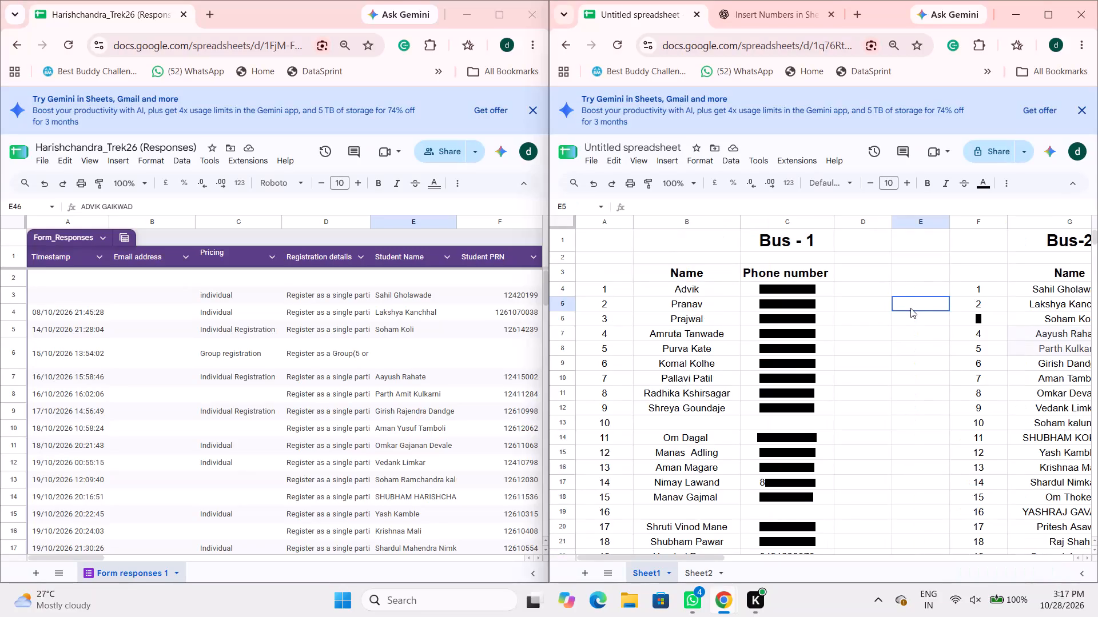
pyautogui.moveTo(910, 308); pyautogui.dragTo(910, 308)
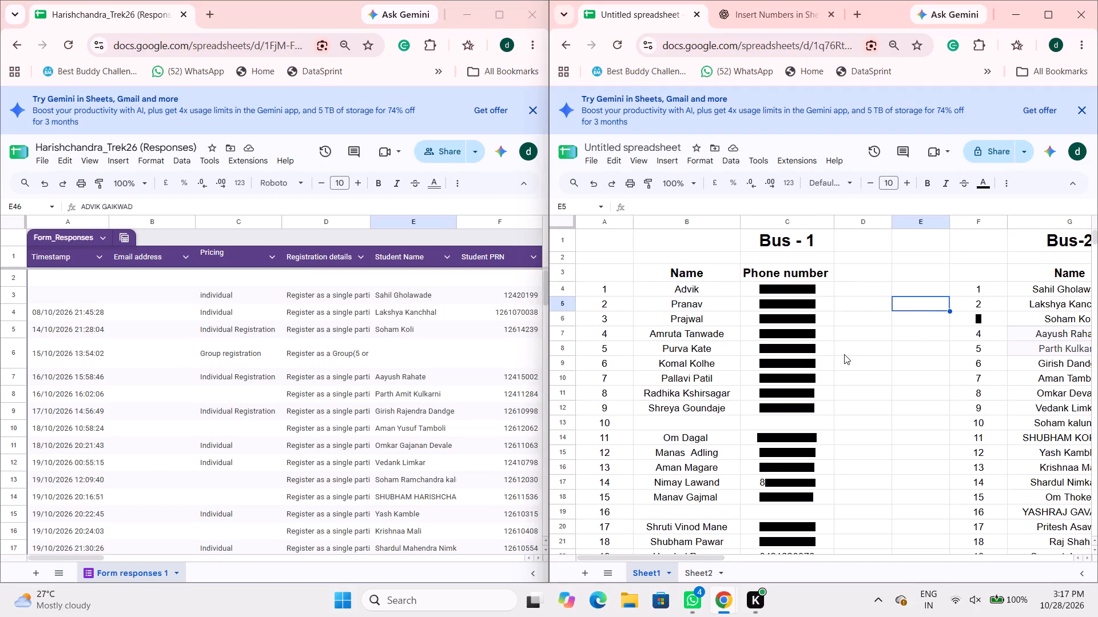
pyautogui.hscroll(-4, 844, 354)
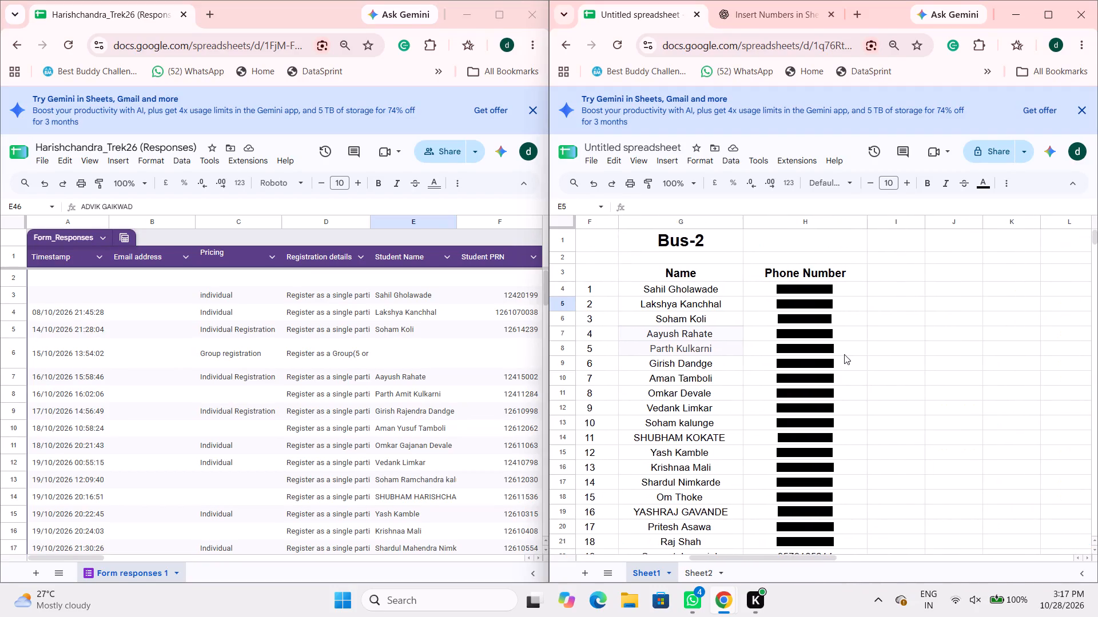
pyautogui.scroll(-1, 737, 396)
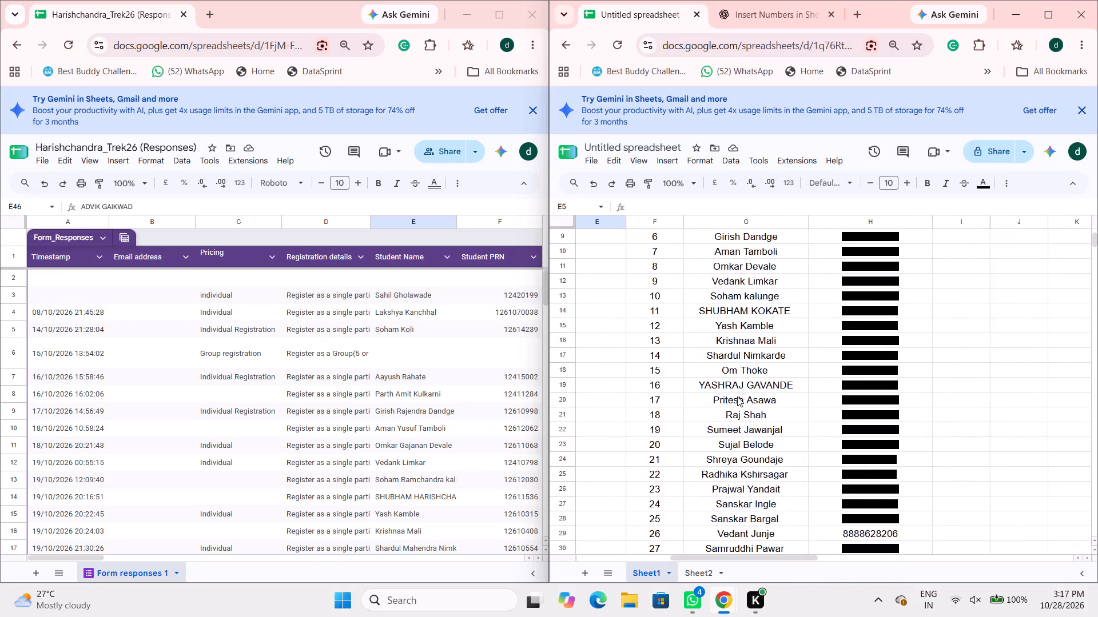
pyautogui.scroll(-1, 737, 396)
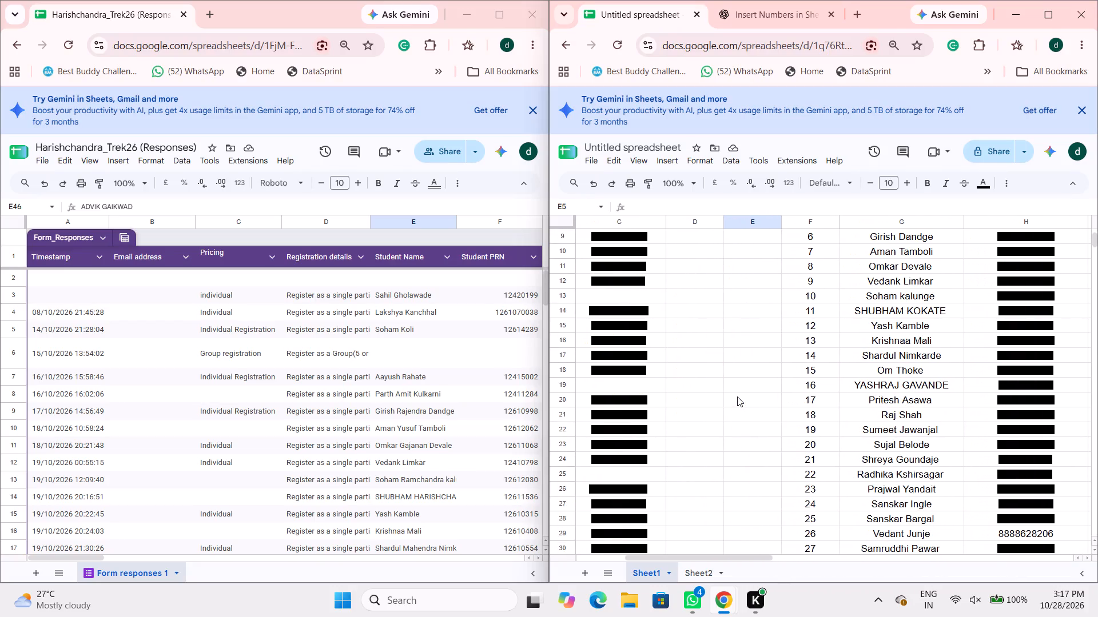
pyautogui.scroll(-2, 737, 396)
pyautogui.scroll(1, 737, 396)
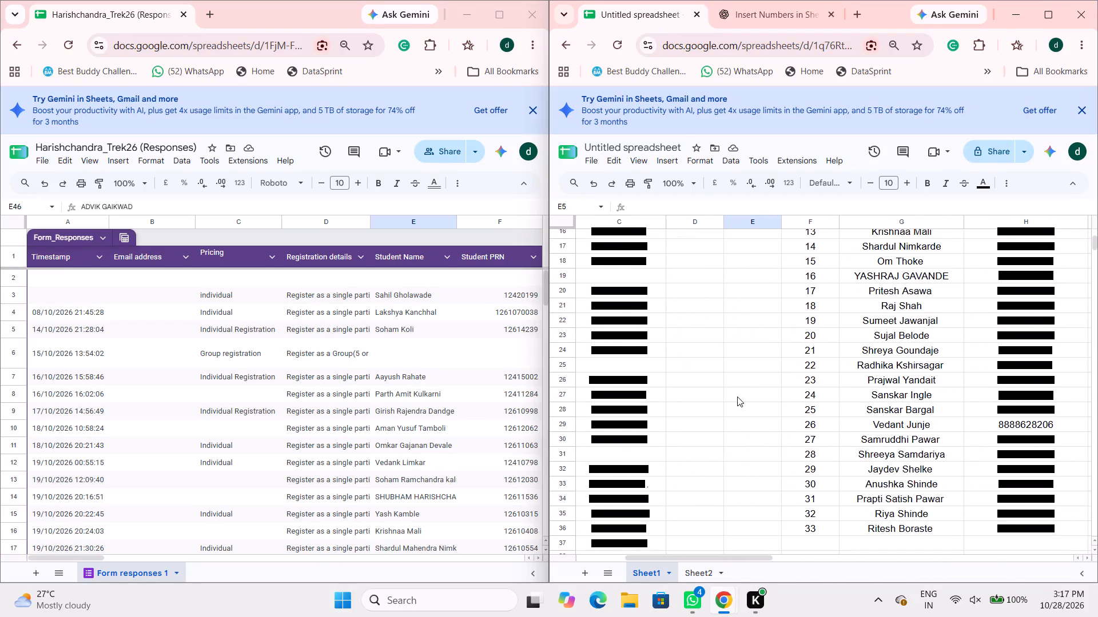
pyautogui.scroll(3, 765, 519)
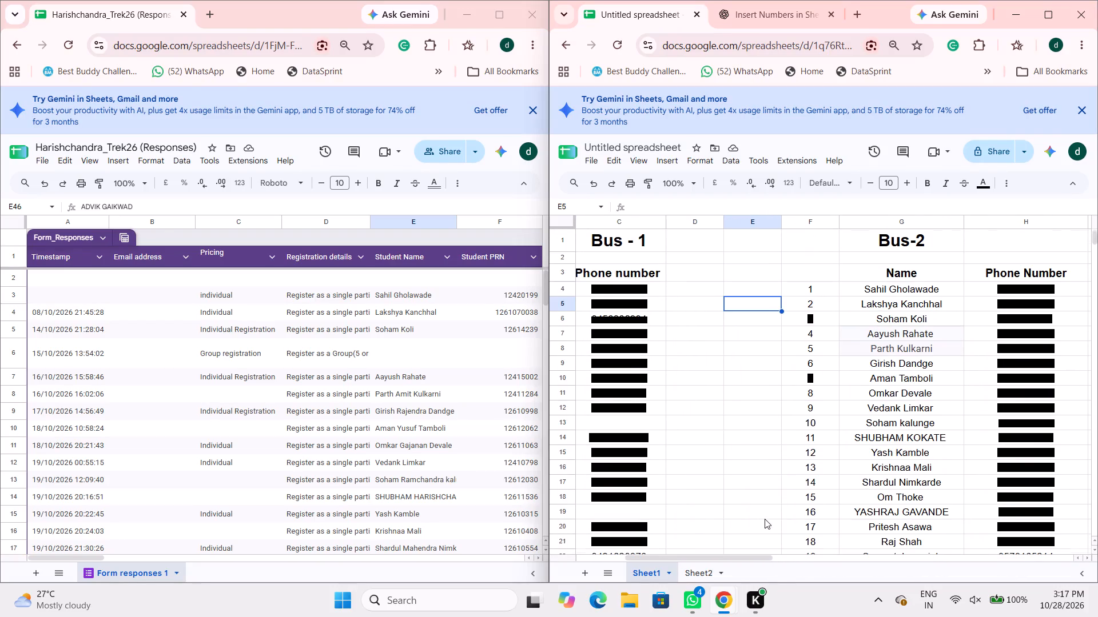
pyautogui.scroll(1, 765, 519)
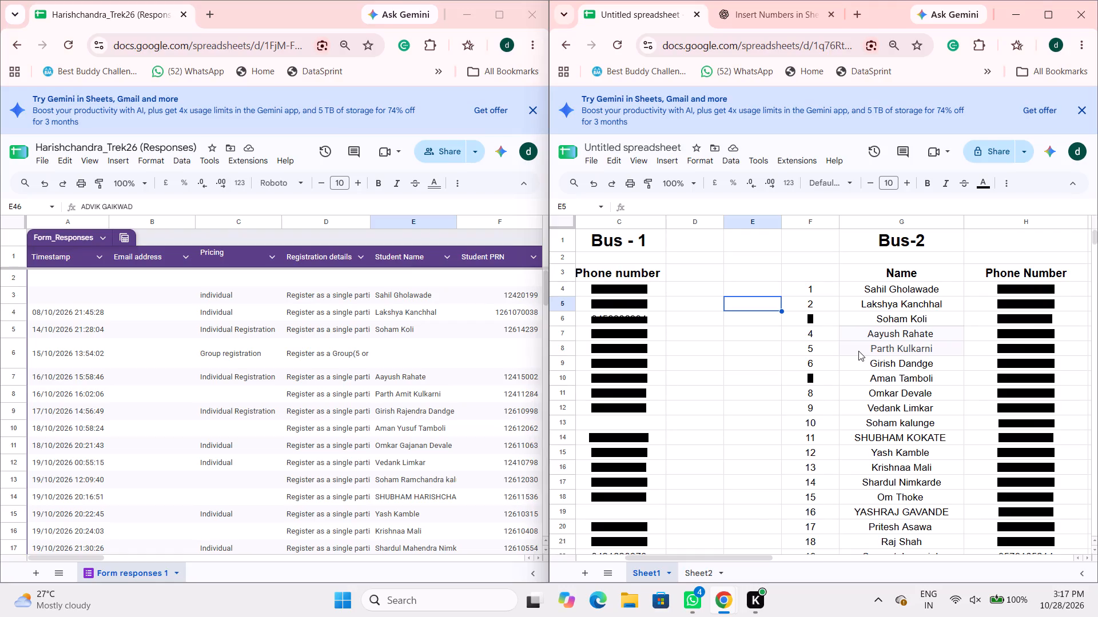
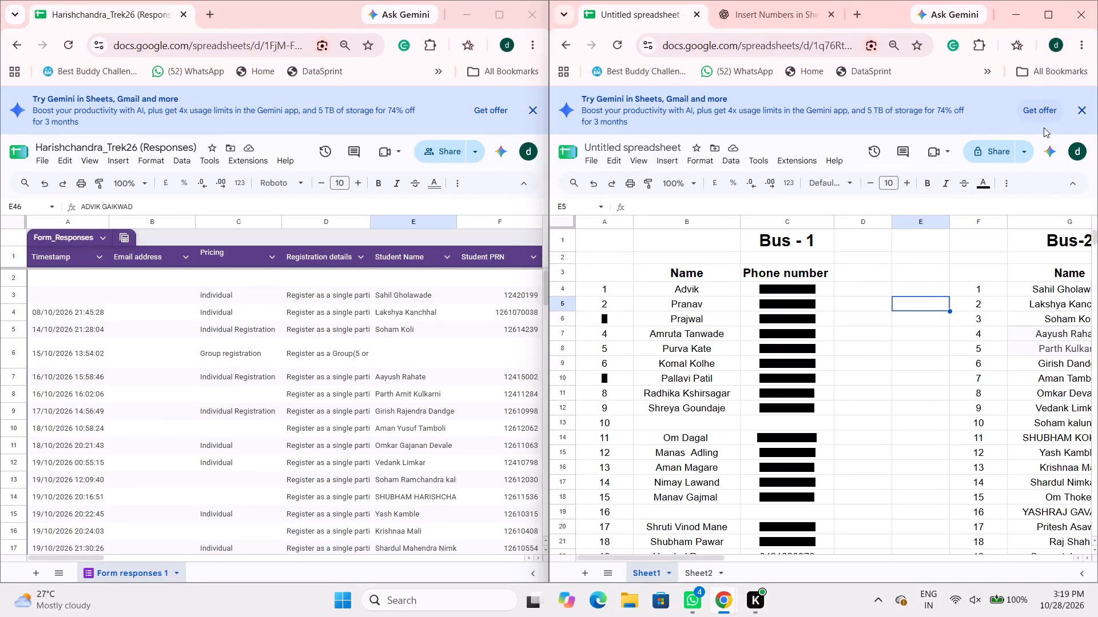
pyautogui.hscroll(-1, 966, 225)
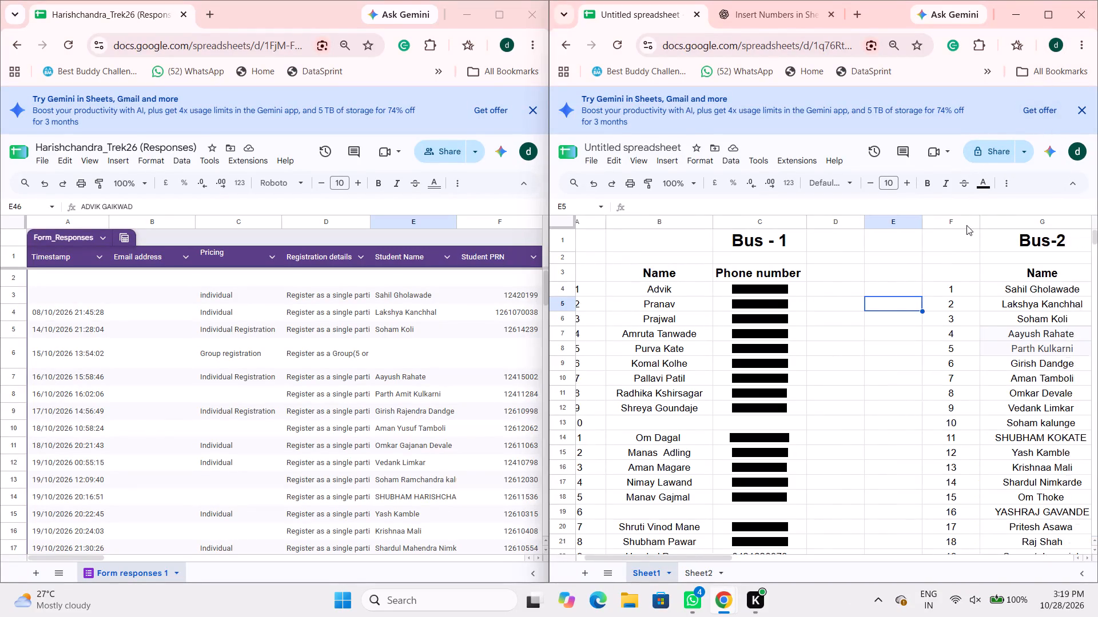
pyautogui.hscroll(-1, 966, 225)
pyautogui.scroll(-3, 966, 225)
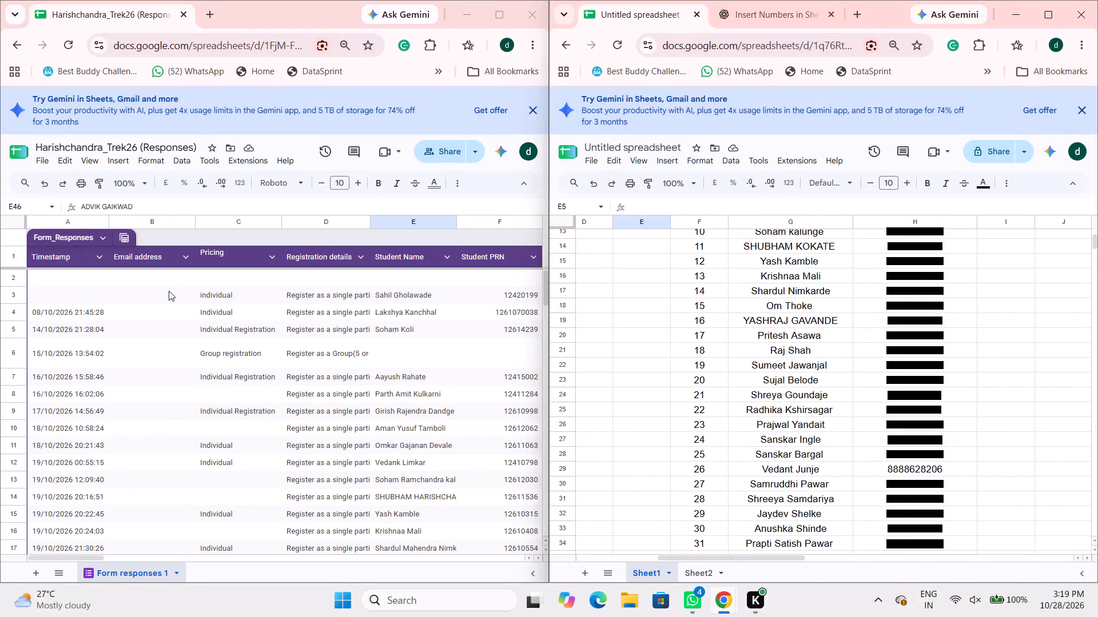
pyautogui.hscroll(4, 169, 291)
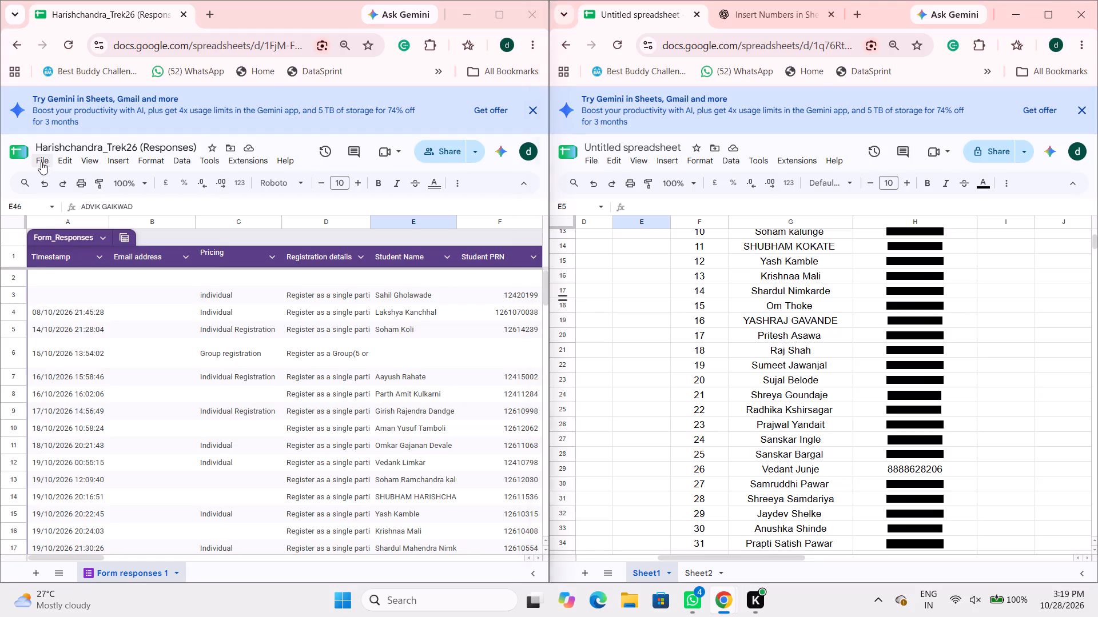
# Leave the Harishchandra_Trek26 (Responses) spreadsheet and go back to the previously opened page.
pyautogui.click(41, 162)
pyautogui.click(29, 160)
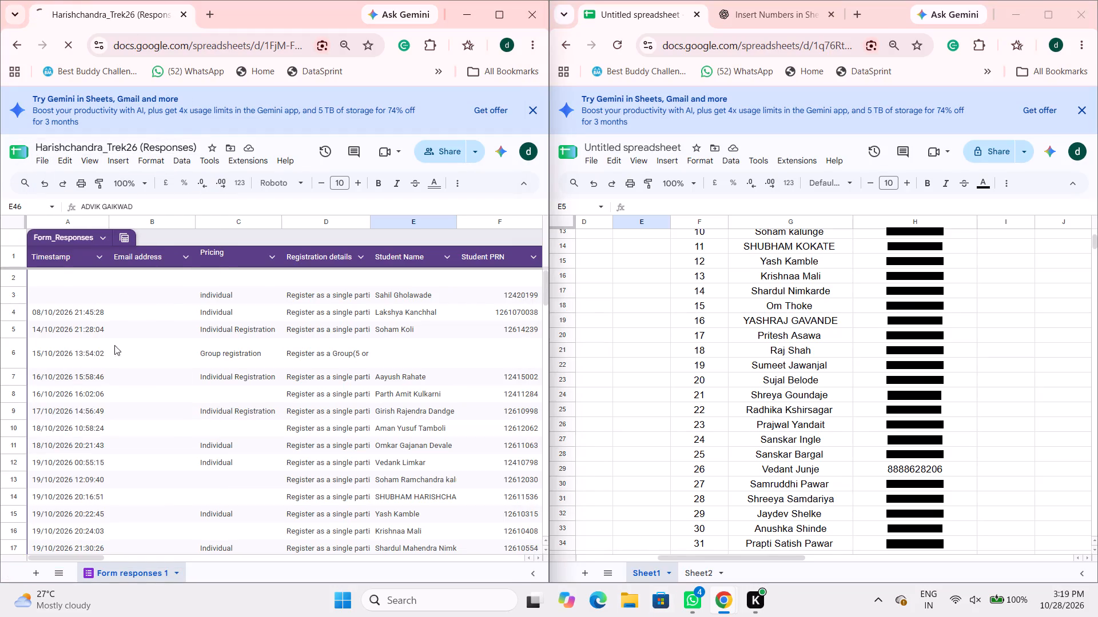
pyautogui.click(13, 42)
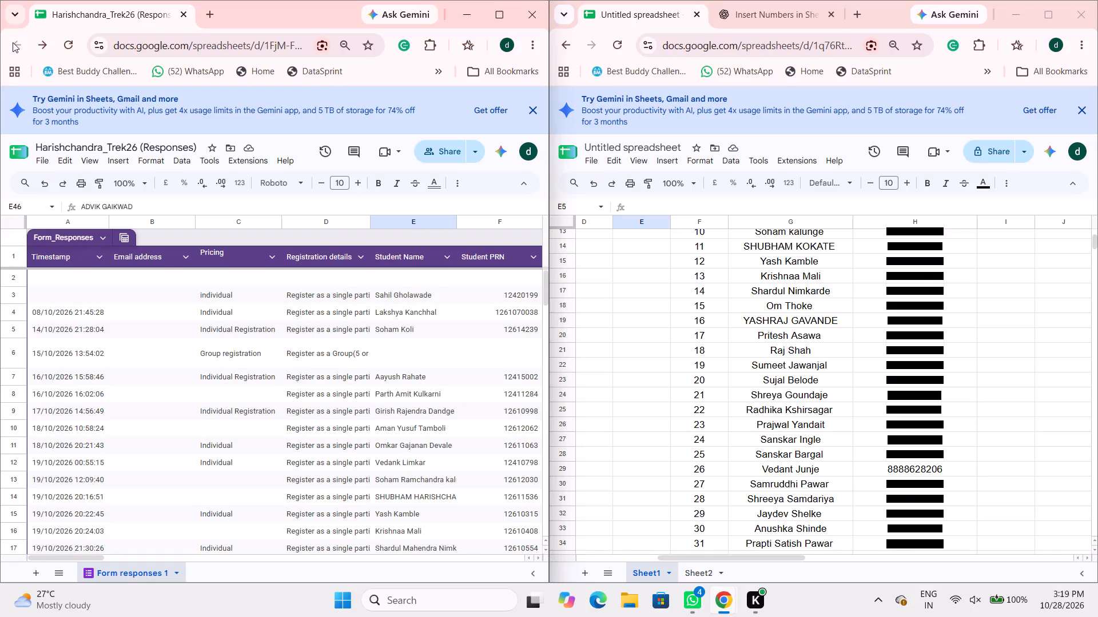
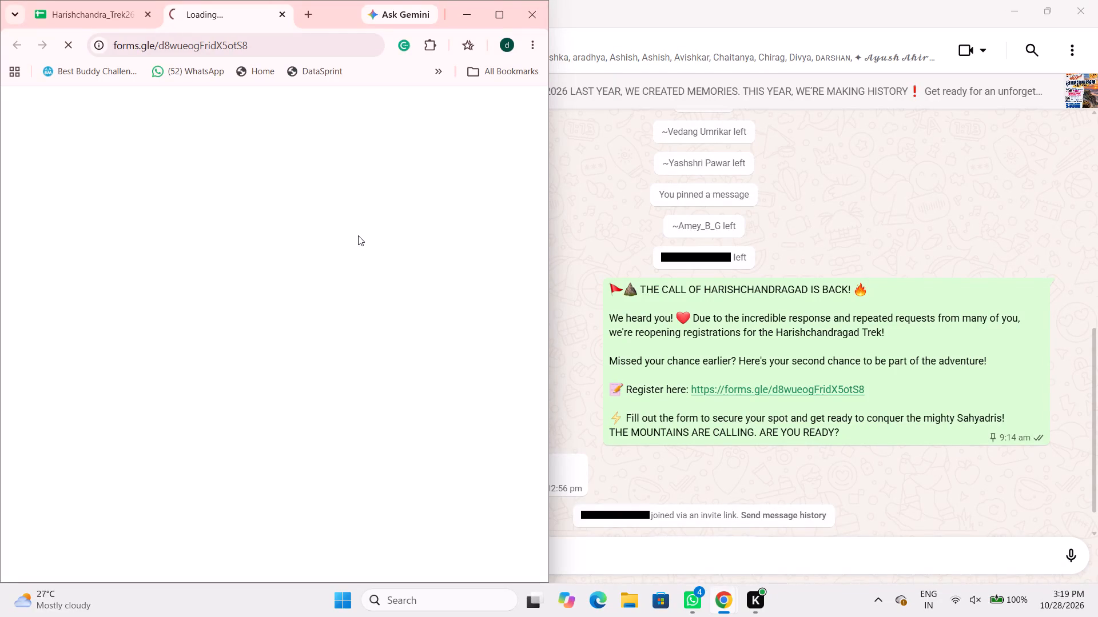
# Examine the Harishchandragad Trek 2026 registration form, reading its description with the trip timings, pricing, last date and contact section.
pyautogui.scroll(1, 358, 235)
pyautogui.click(124, 11)
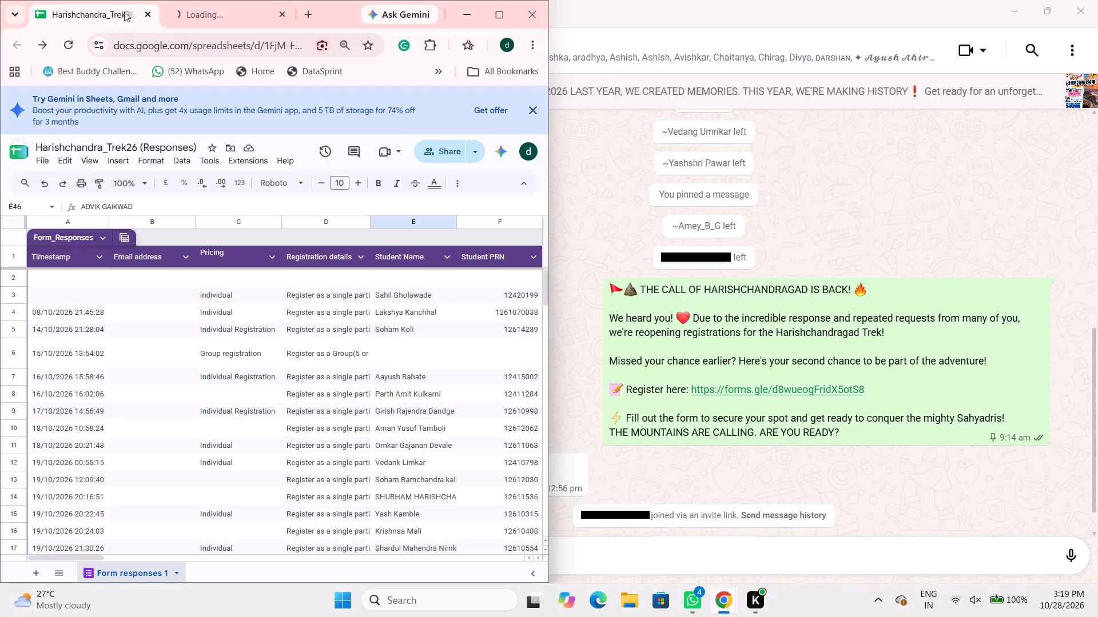
pyautogui.click(224, 0)
pyautogui.click(219, 20)
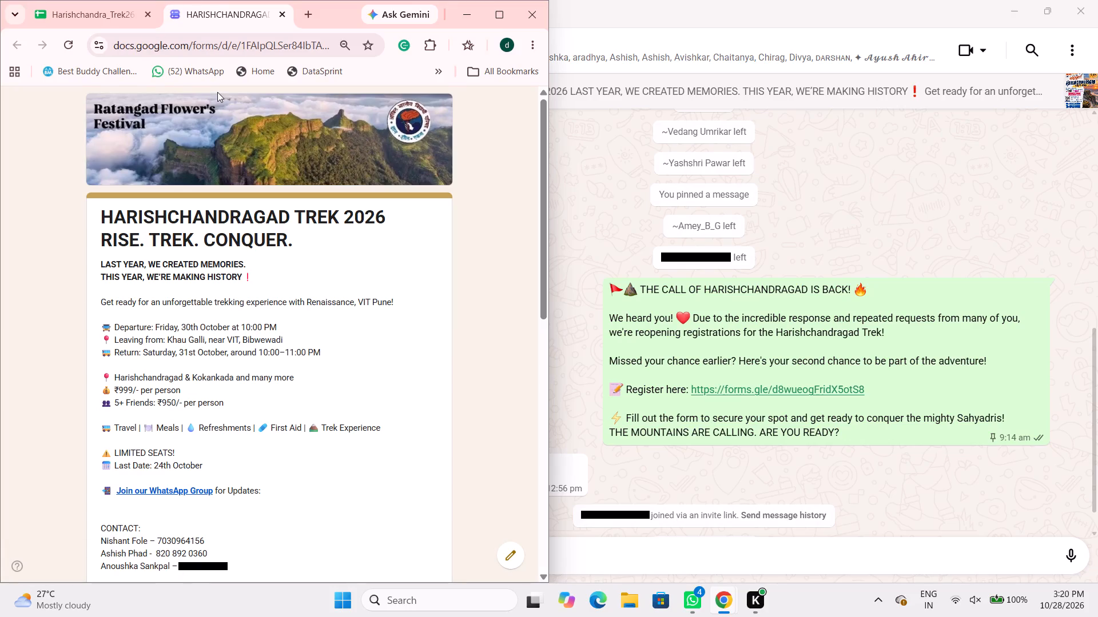
pyautogui.scroll(-1, 236, 225)
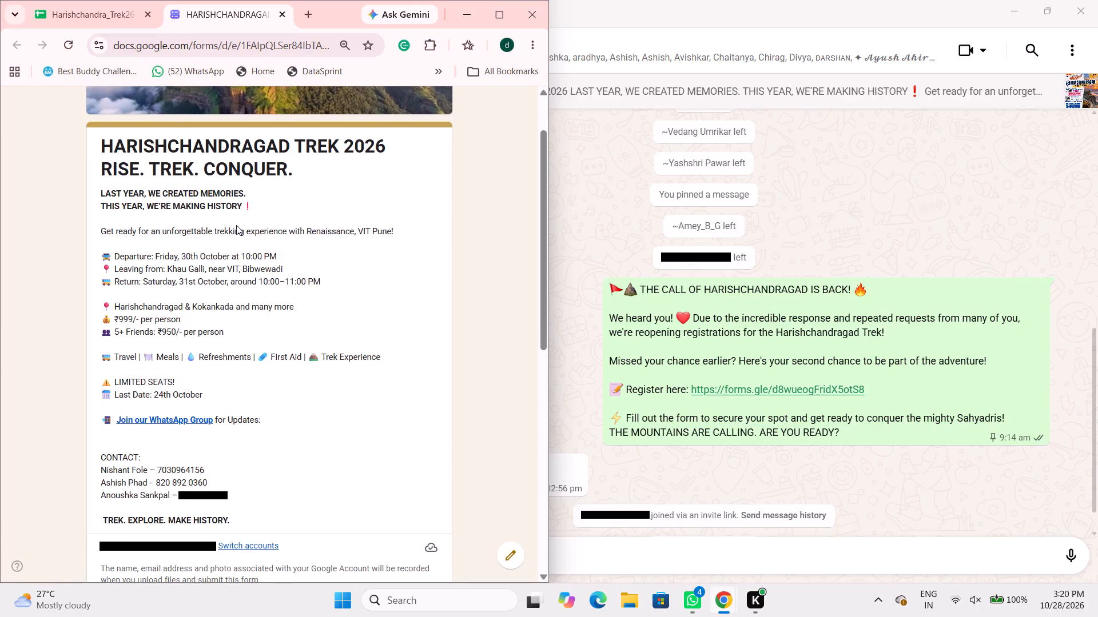
# Review the Harishchandragad Trek 2026 registration form's trip details, pricing section and registration options.
pyautogui.scroll(-2, 236, 225)
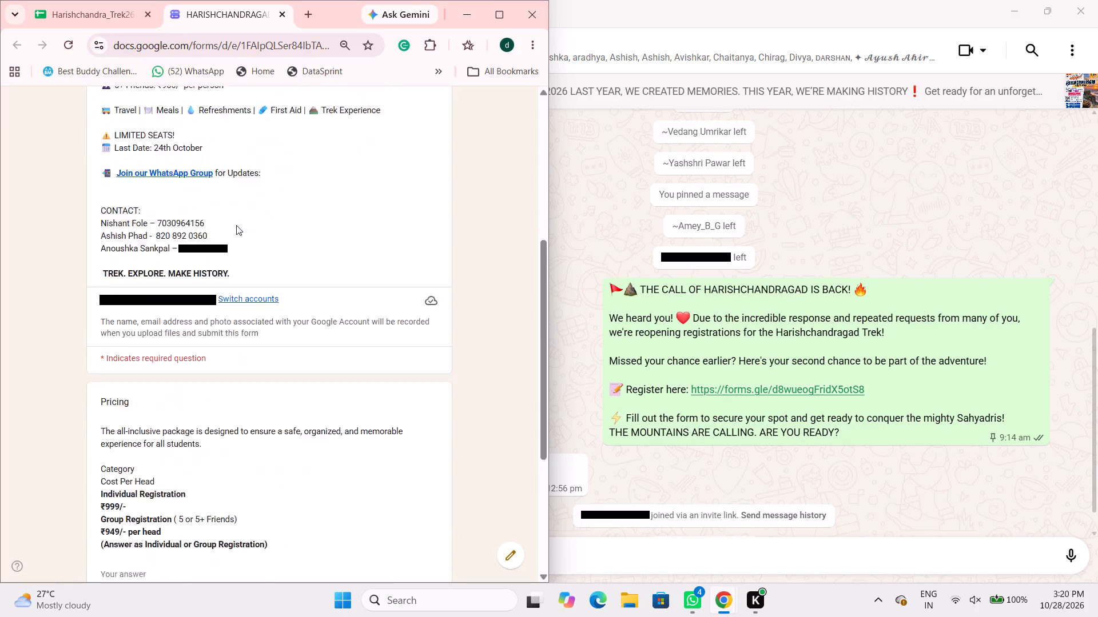
pyautogui.scroll(-2, 236, 225)
pyautogui.scroll(-3, 209, 332)
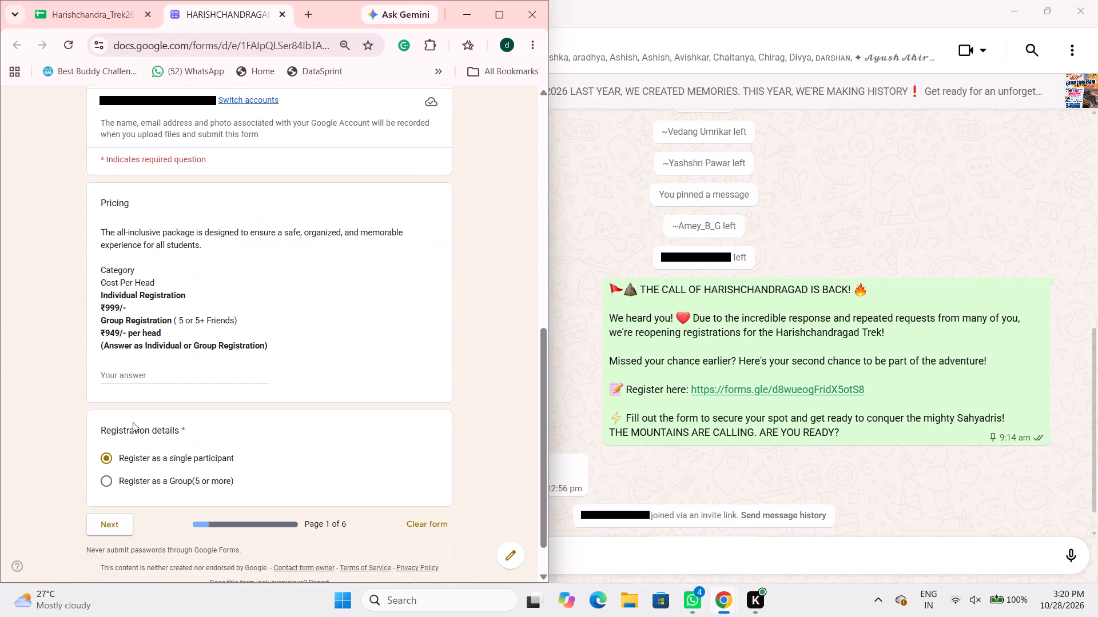
pyautogui.scroll(7, 291, 255)
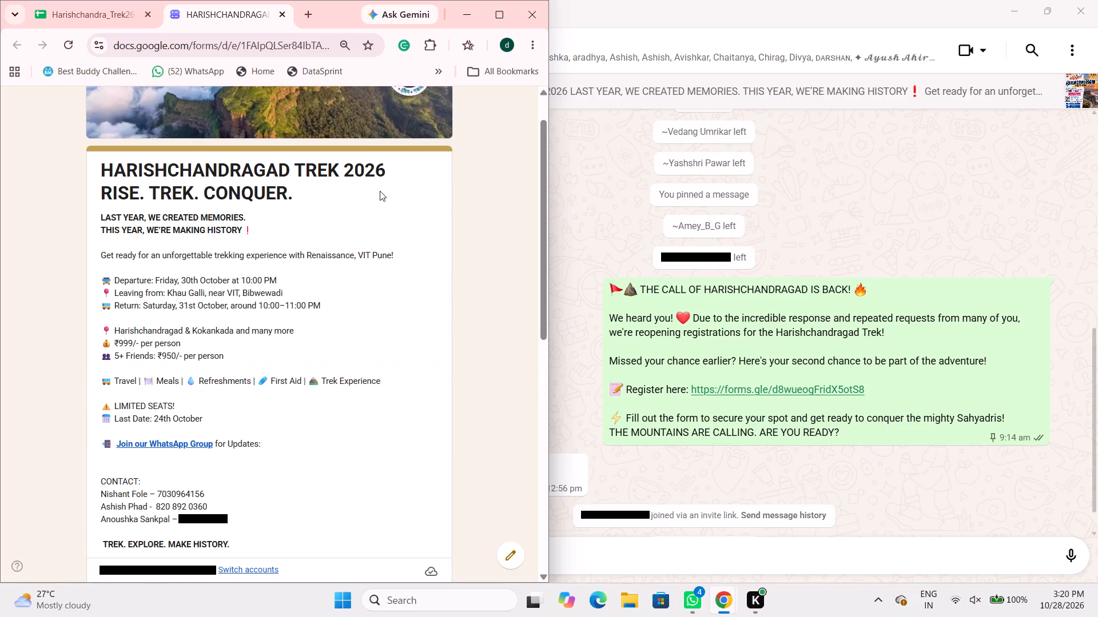
pyautogui.hscroll(1, 380, 191)
pyautogui.scroll(-1, 322, 321)
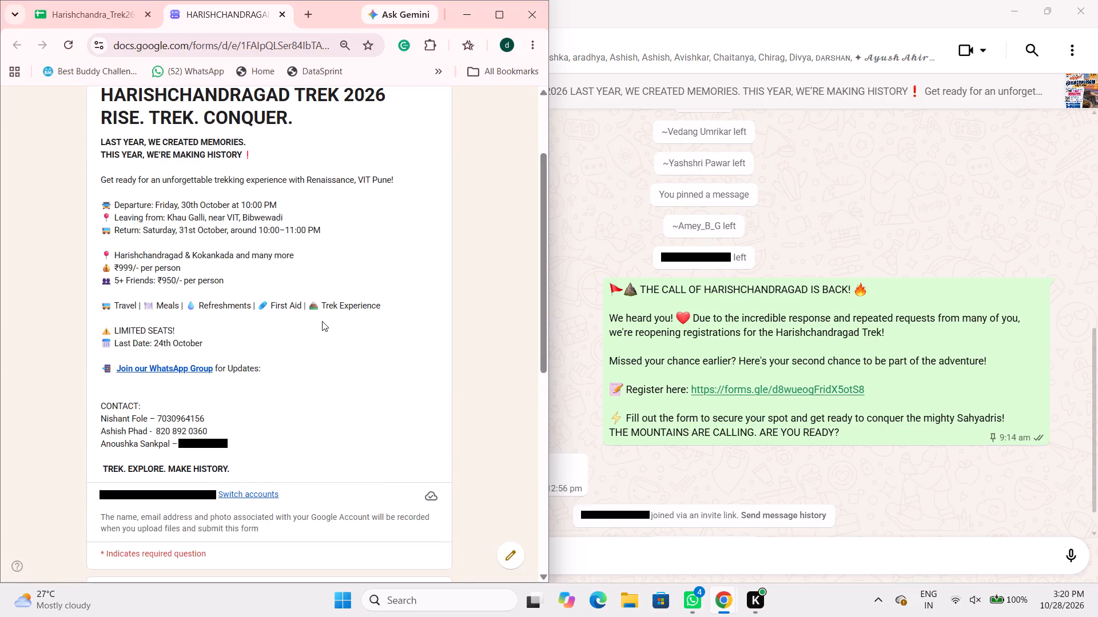
pyautogui.scroll(1, 322, 321)
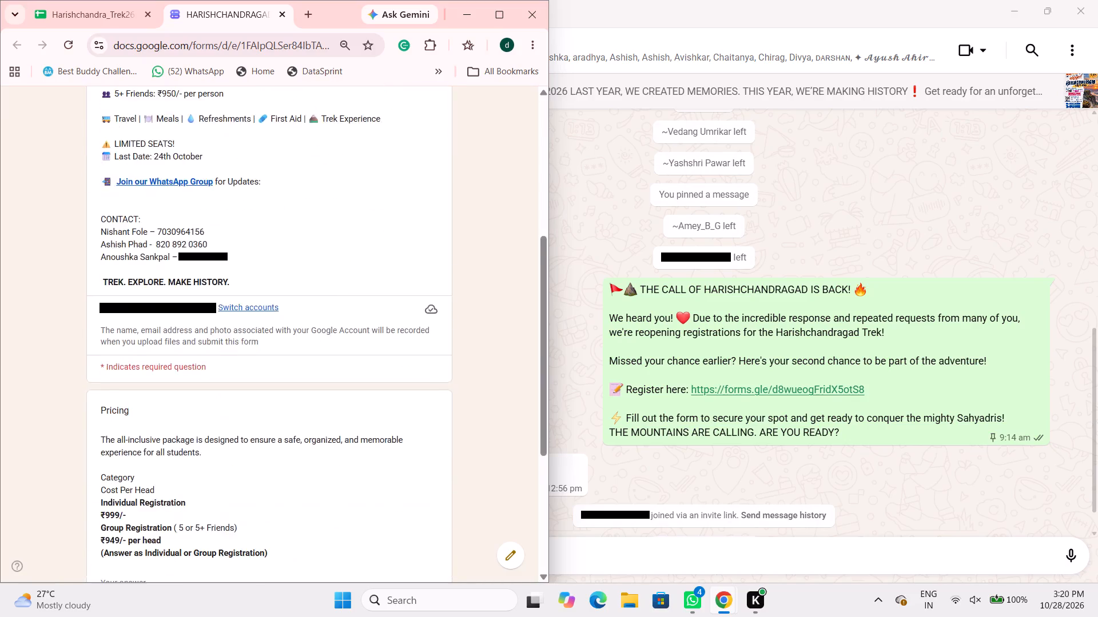
pyautogui.scroll(6, 322, 321)
pyautogui.scroll(-5, 322, 321)
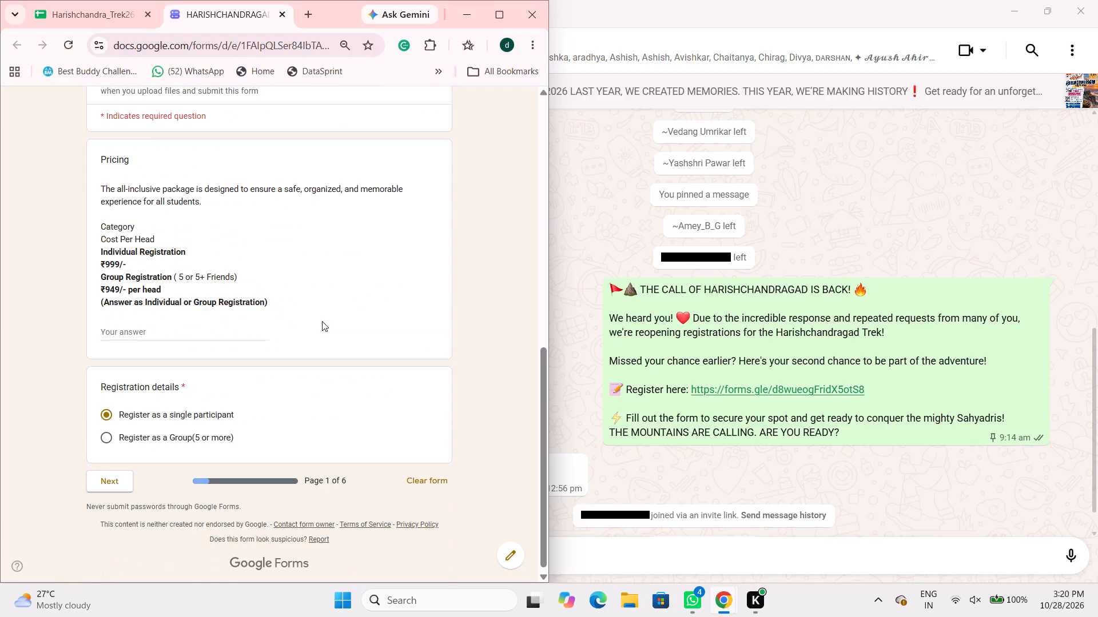
pyautogui.scroll(13, 322, 321)
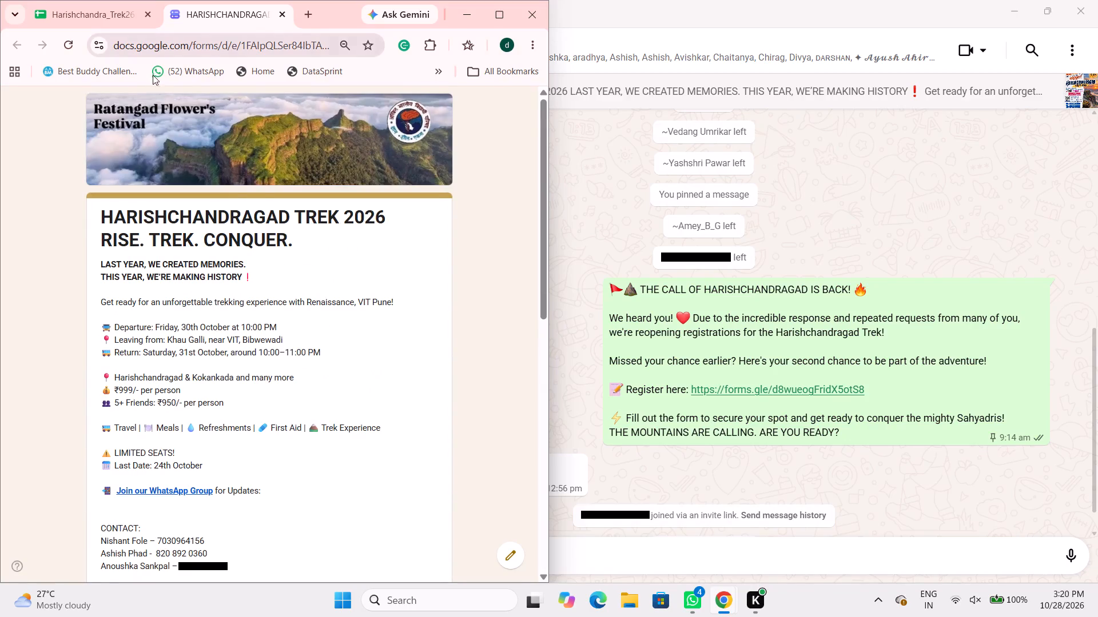
pyautogui.scroll(-5, 353, 292)
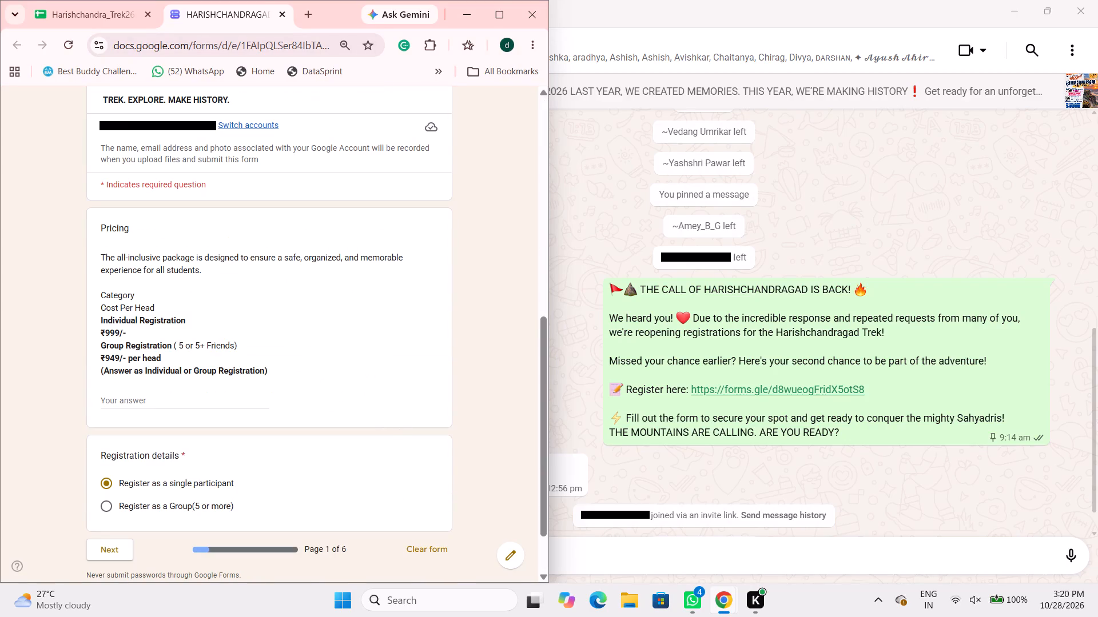
pyautogui.scroll(7, 162, 382)
pyautogui.scroll(-1, 218, 260)
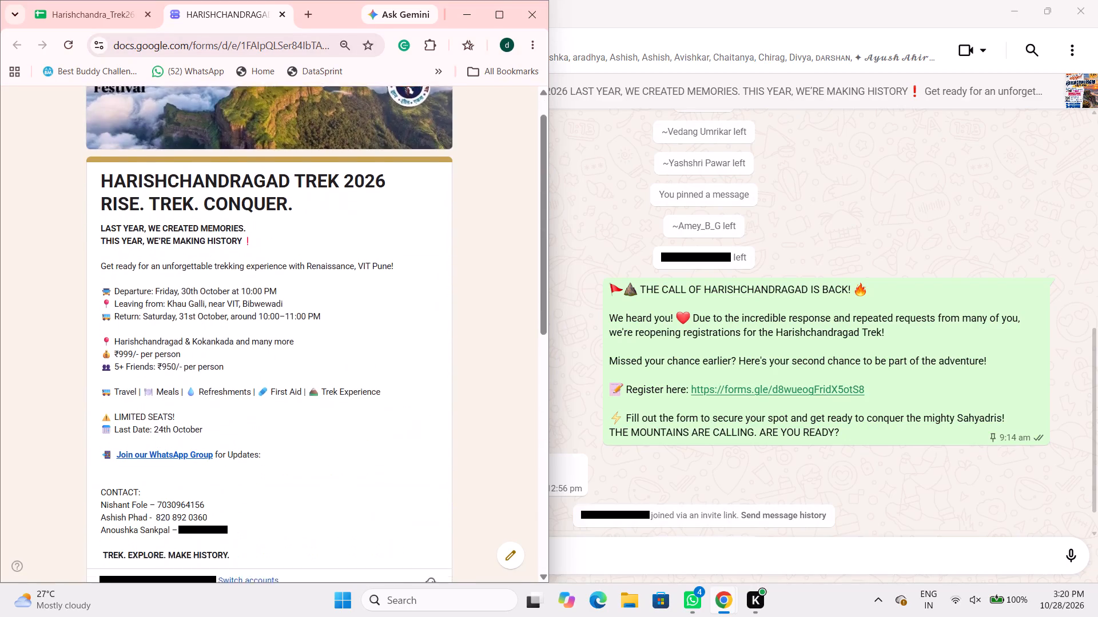
pyautogui.scroll(-1, 218, 260)
pyautogui.scroll(3, 218, 260)
pyautogui.scroll(-3, 302, 302)
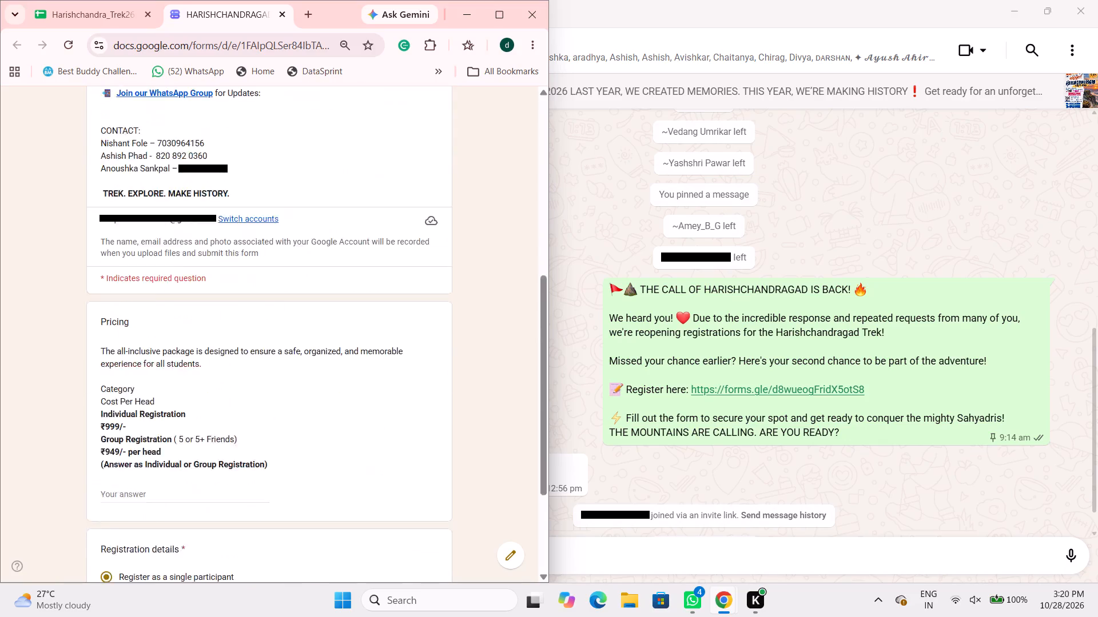
# Open the Harishchandra_Trek26 registration form for editing and set it to stop accepting responses, saving the published options.
pyautogui.click(504, 549)
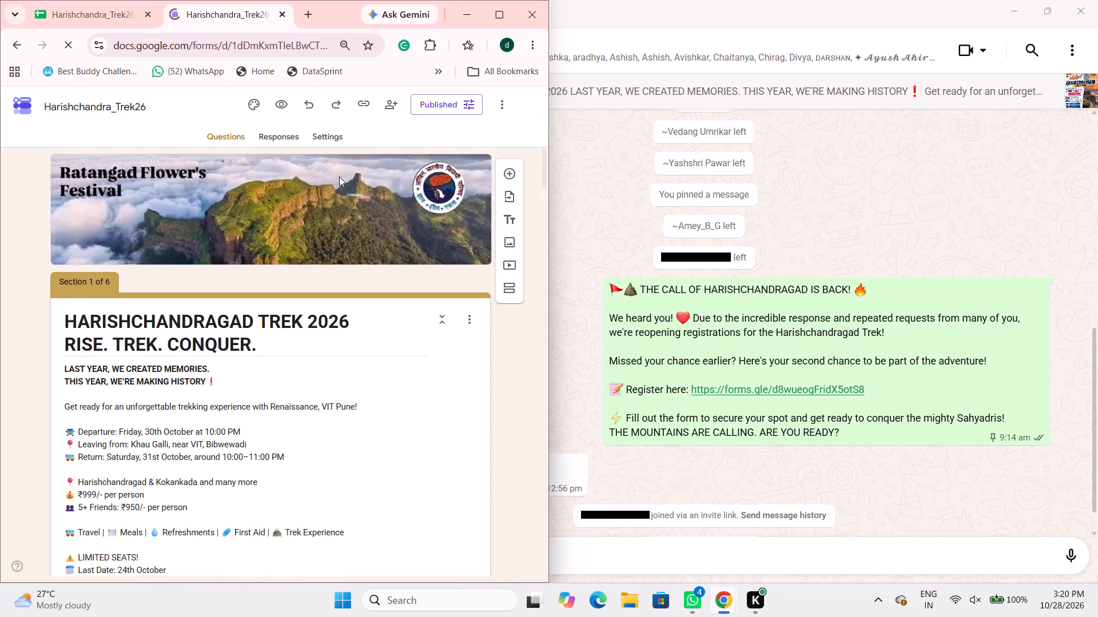
pyautogui.click(393, 105)
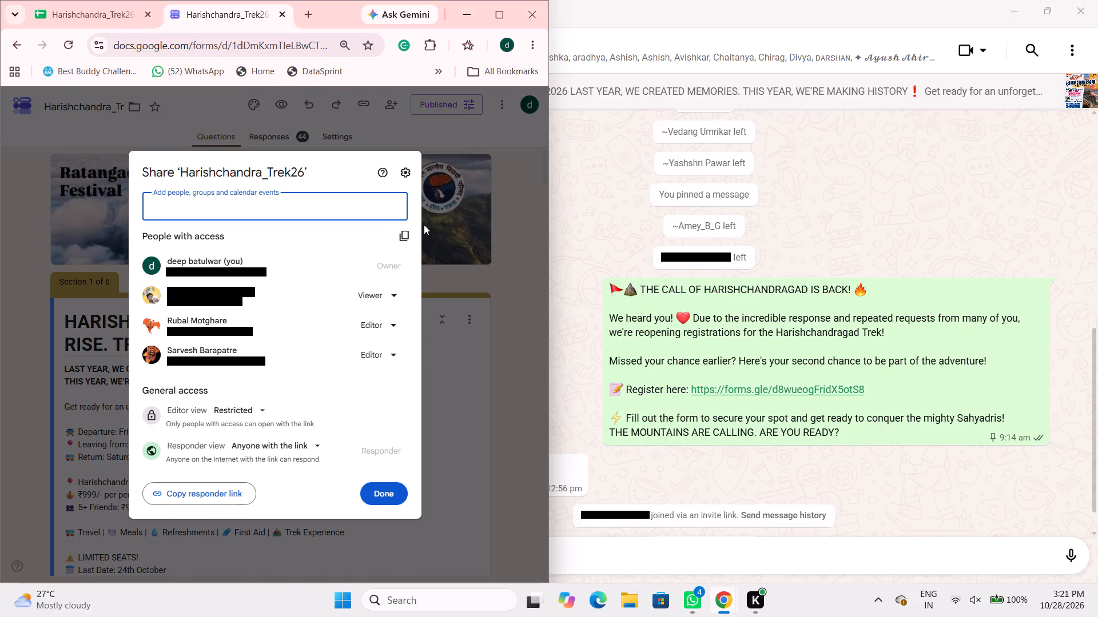
pyautogui.press('Escape')
pyautogui.click(423, 109)
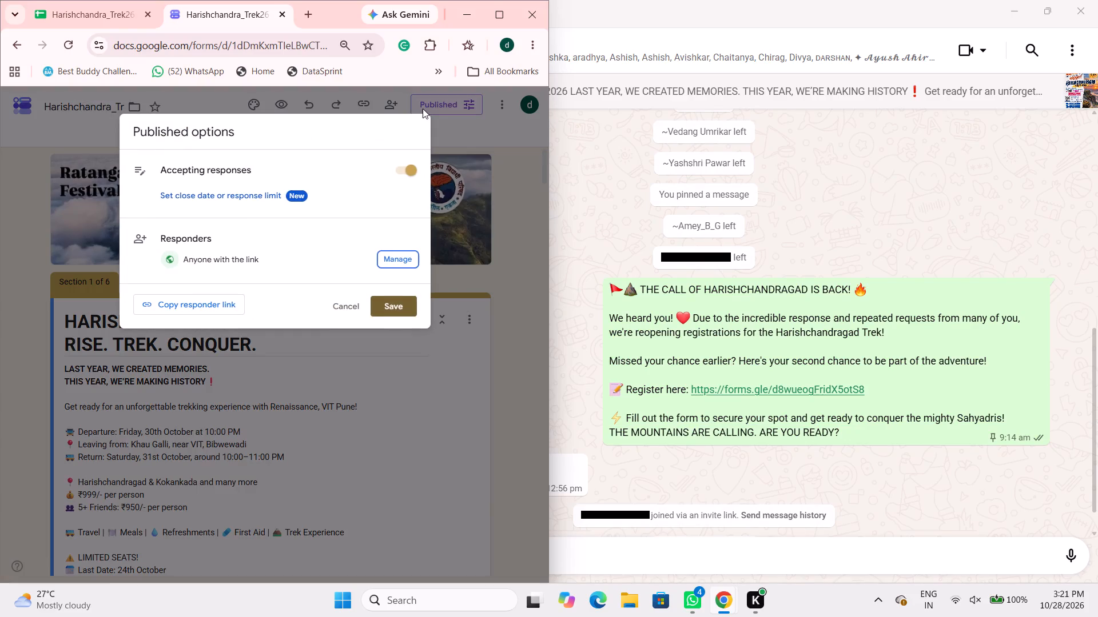
pyautogui.moveTo(394, 169); pyautogui.dragTo(403, 172)
pyautogui.click(403, 172)
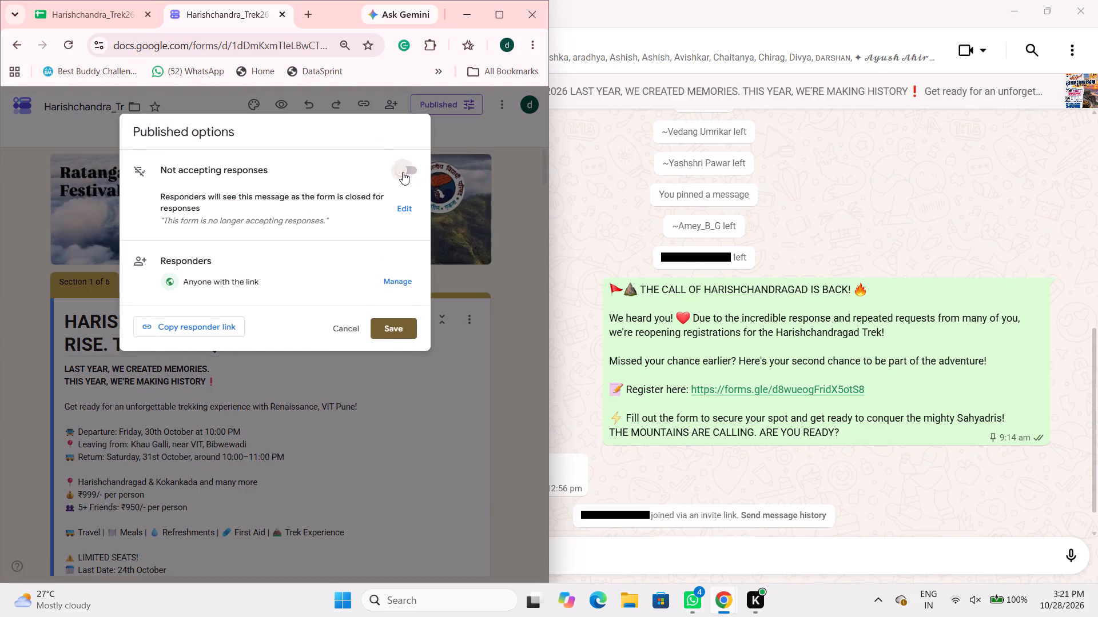
pyautogui.click(391, 339)
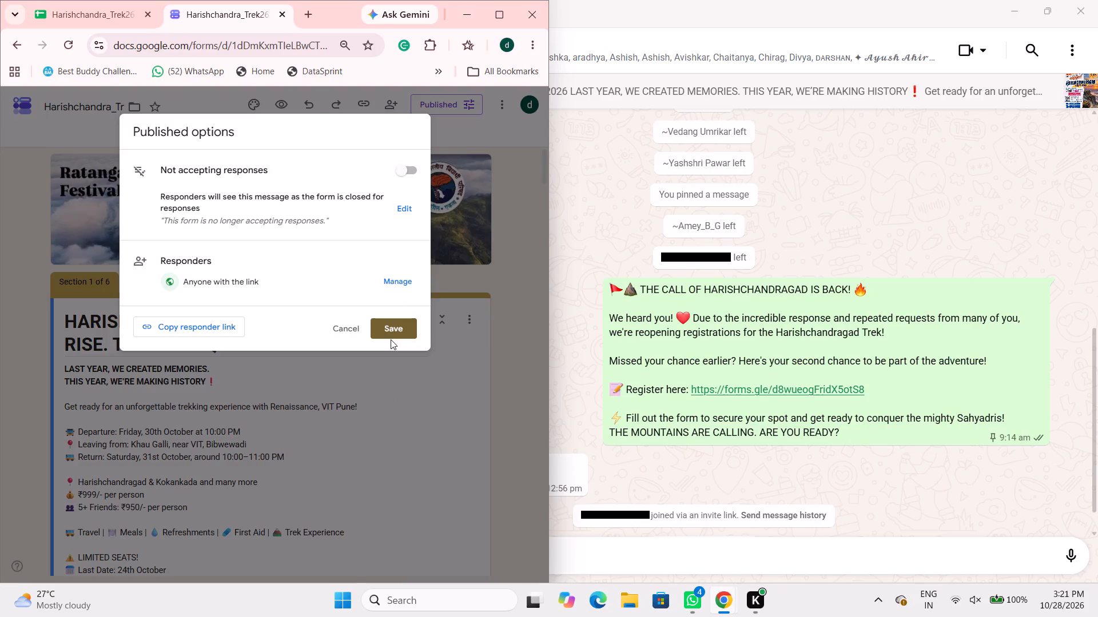
pyautogui.click(388, 332)
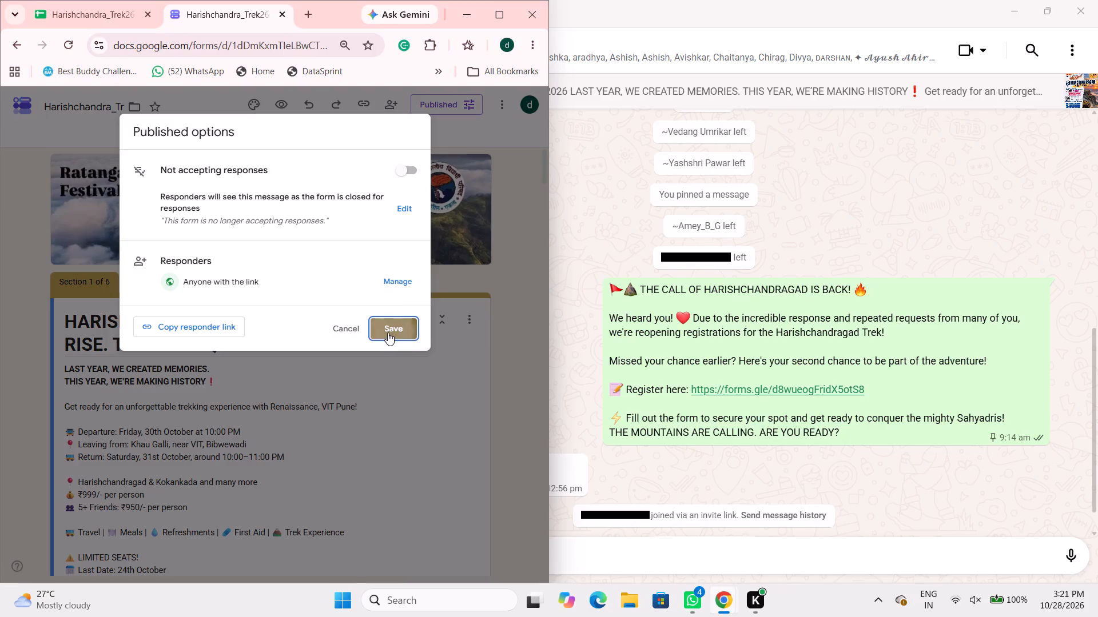
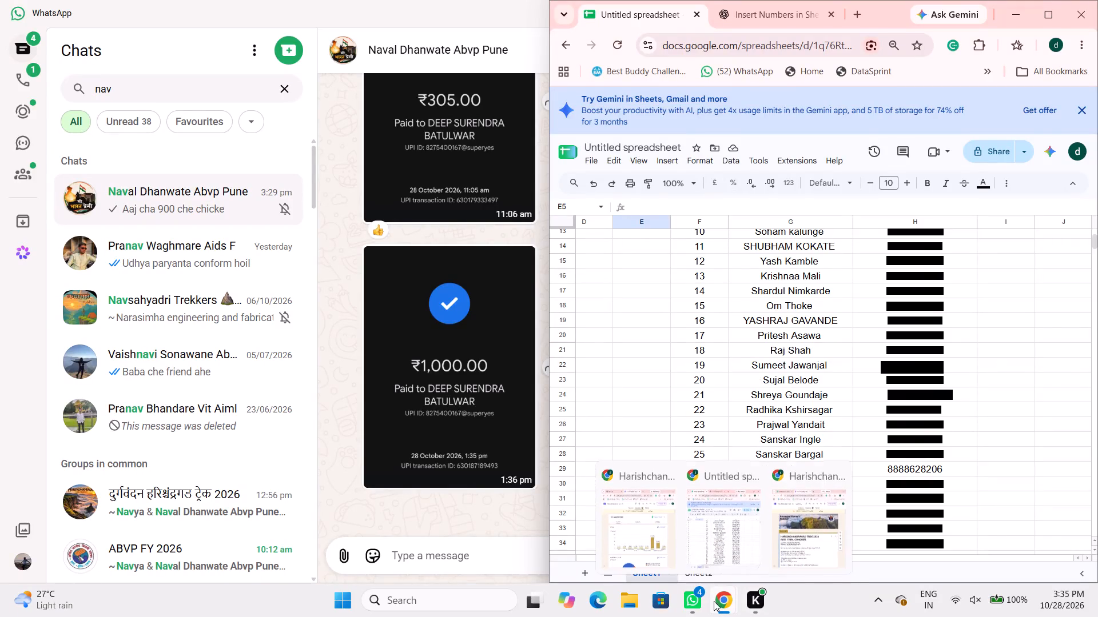
# Bring the browser window with the Harishchandra trek registration form editor back into view beside the passenger list spreadsheet.
pyautogui.click(809, 546)
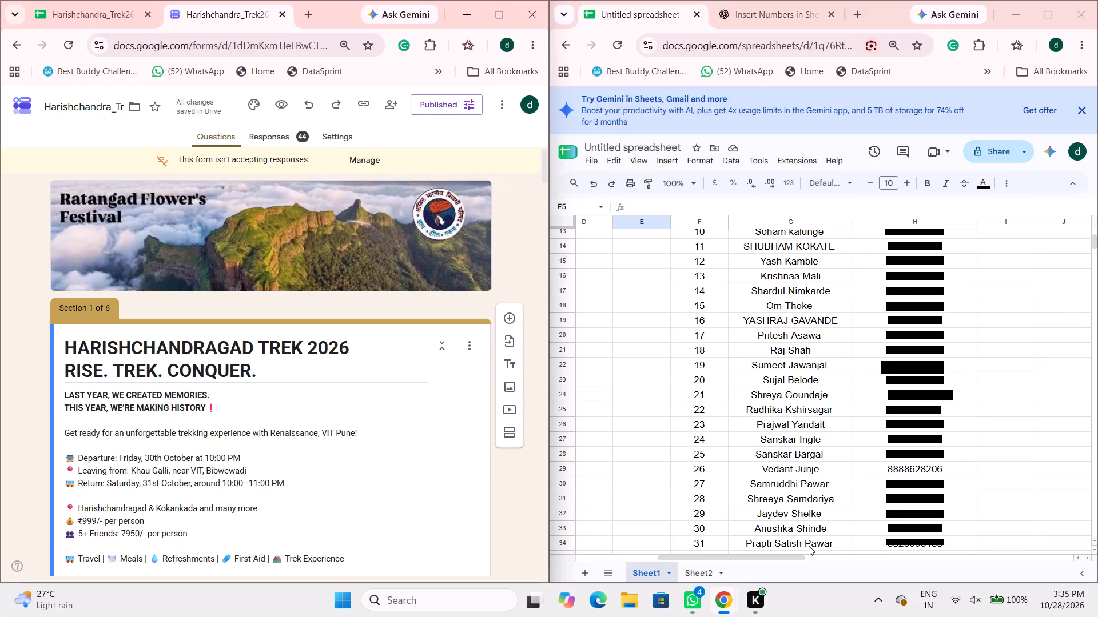
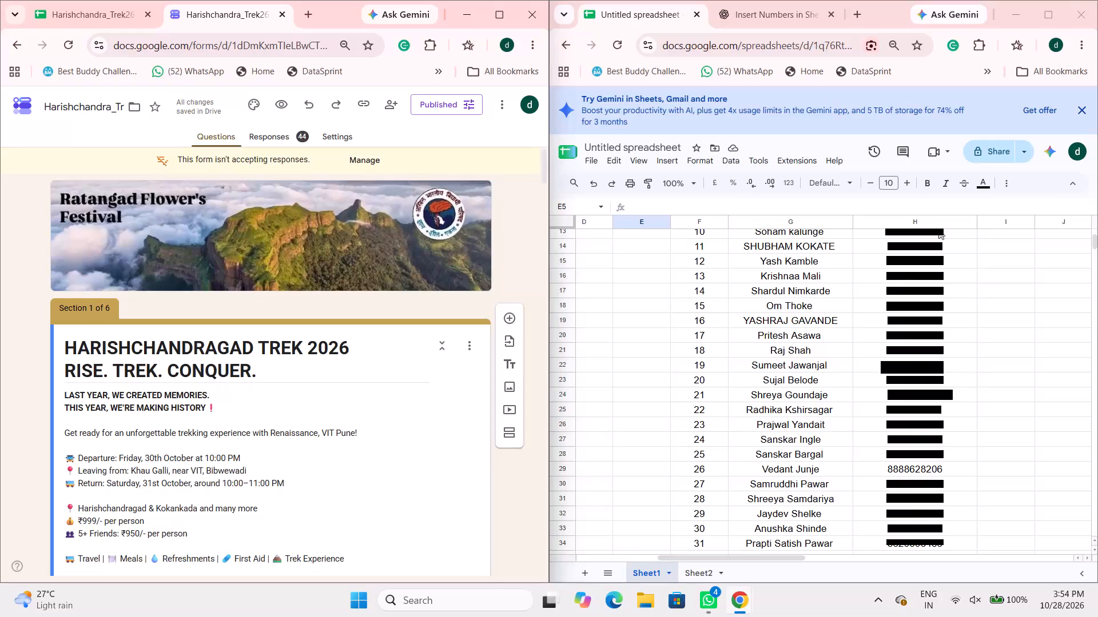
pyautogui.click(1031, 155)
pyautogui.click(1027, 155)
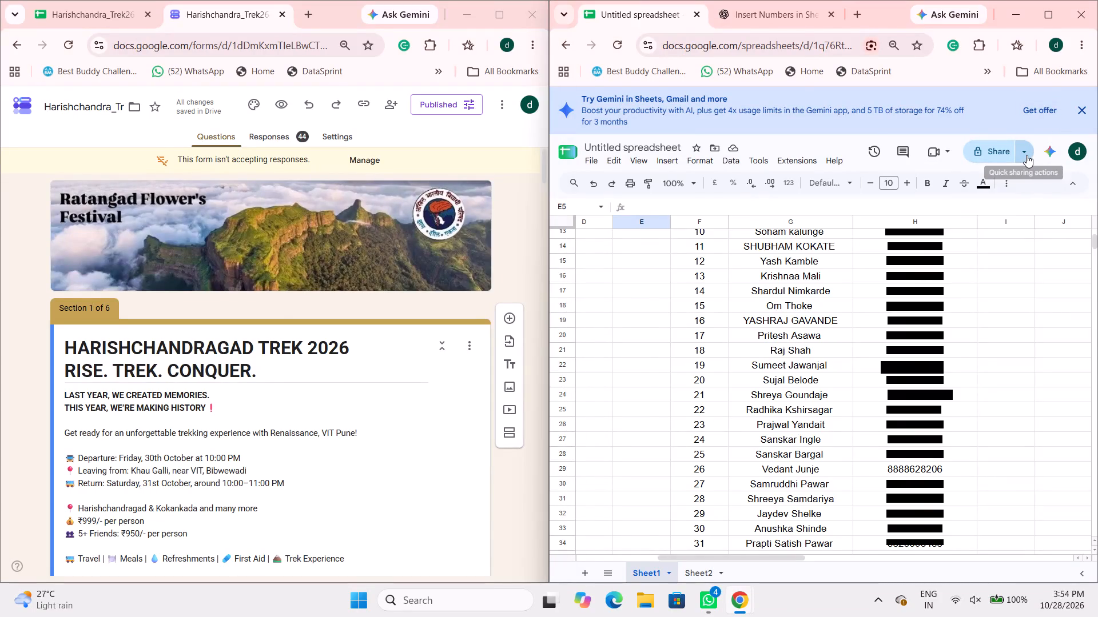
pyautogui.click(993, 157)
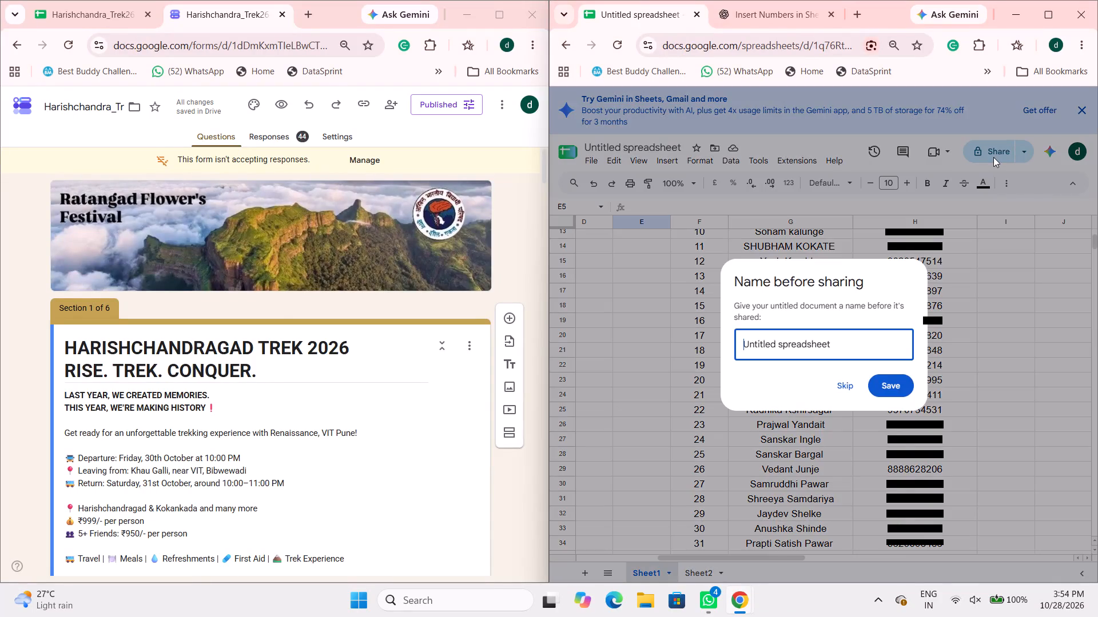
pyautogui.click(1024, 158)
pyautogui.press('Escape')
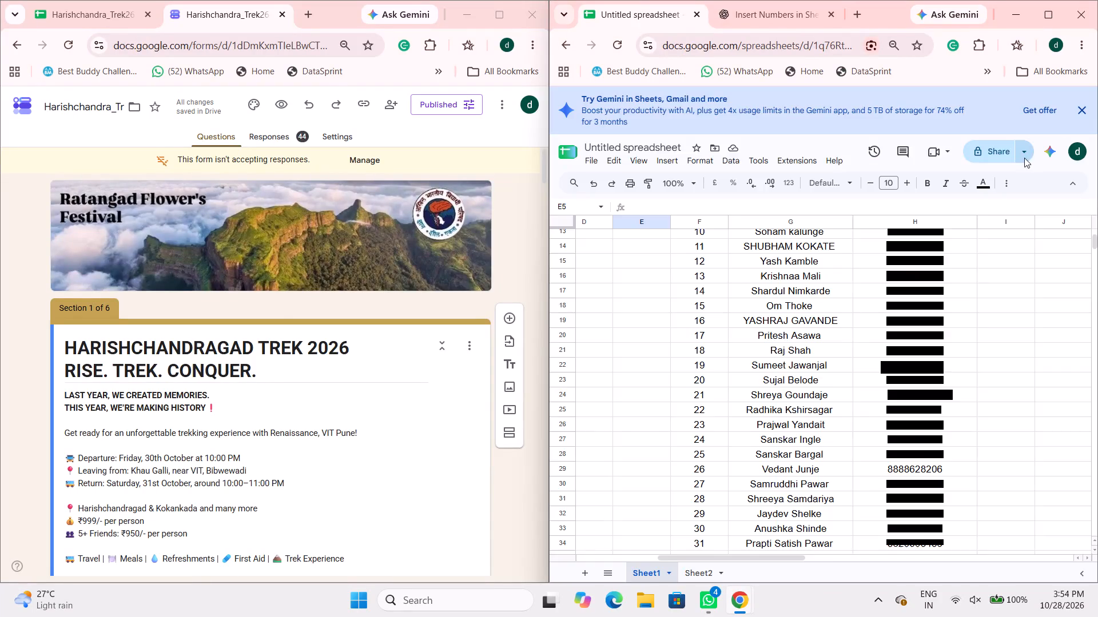
# Maximize the passenger list spreadsheet window, start a PDF download of the sheet, and check the page preview.
pyautogui.click(1044, 18)
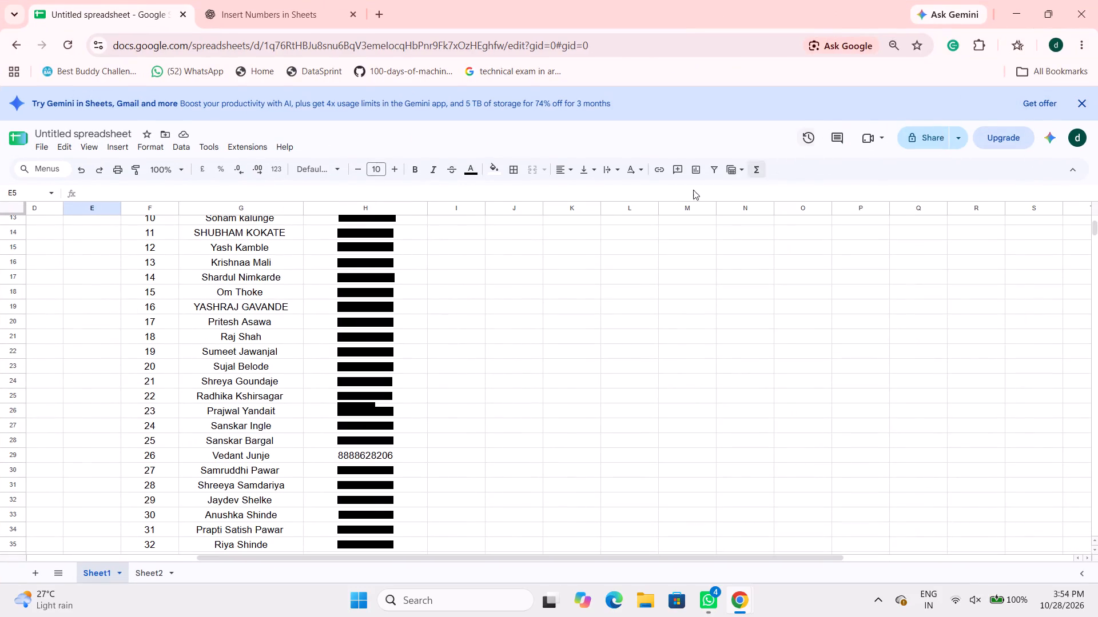
pyautogui.click(38, 148)
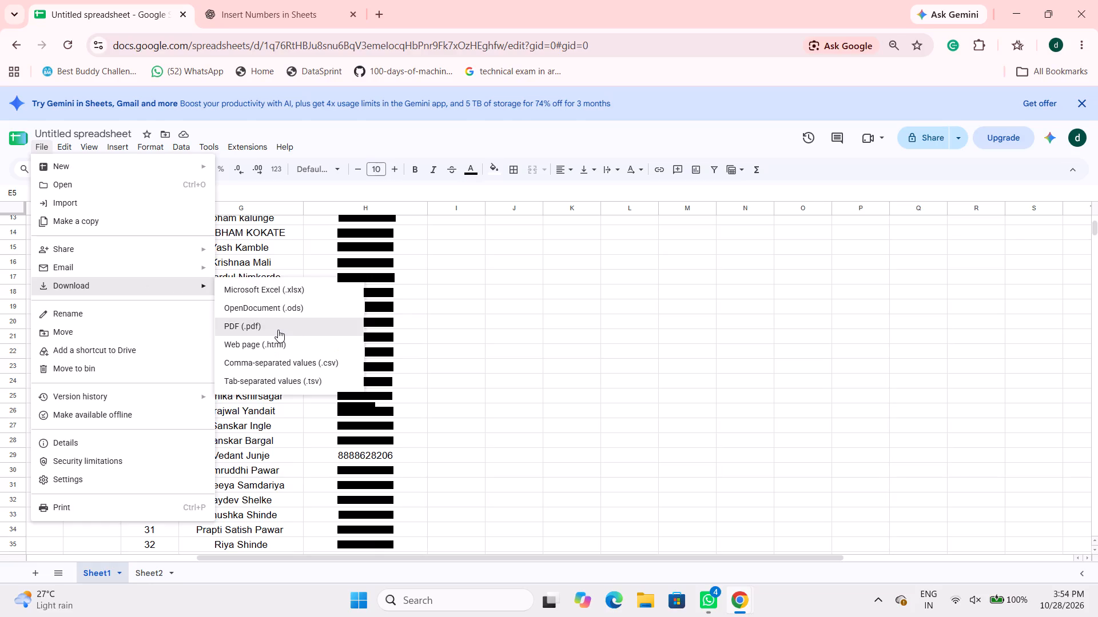
pyautogui.click(278, 330)
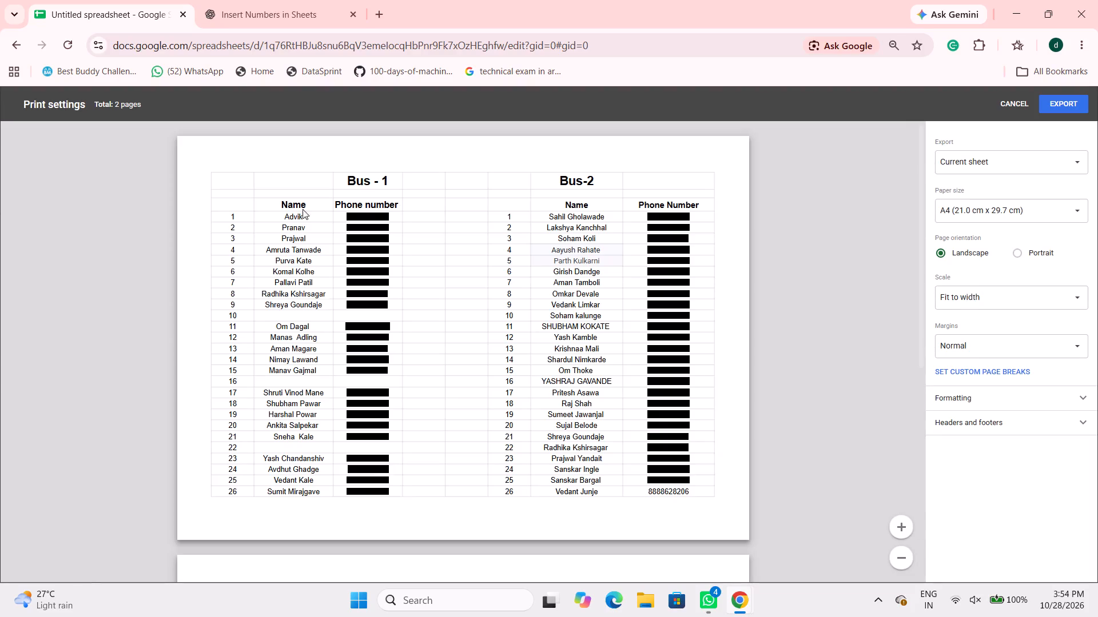
pyautogui.scroll(-4, 303, 209)
pyautogui.scroll(2, 303, 209)
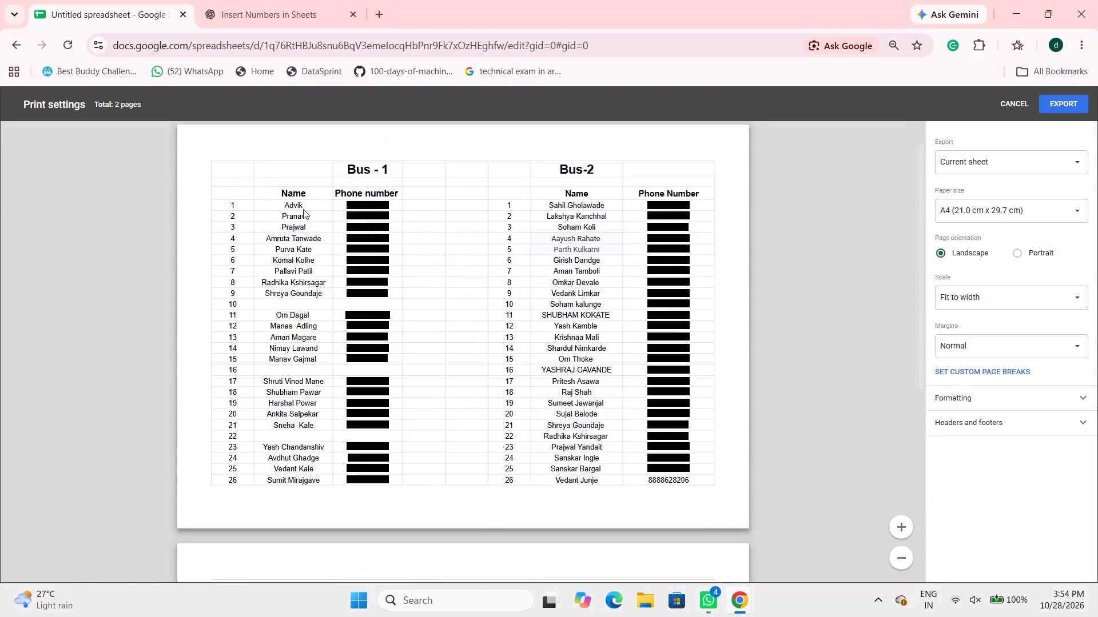
pyautogui.scroll(2, 303, 209)
pyautogui.scroll(-4, 303, 209)
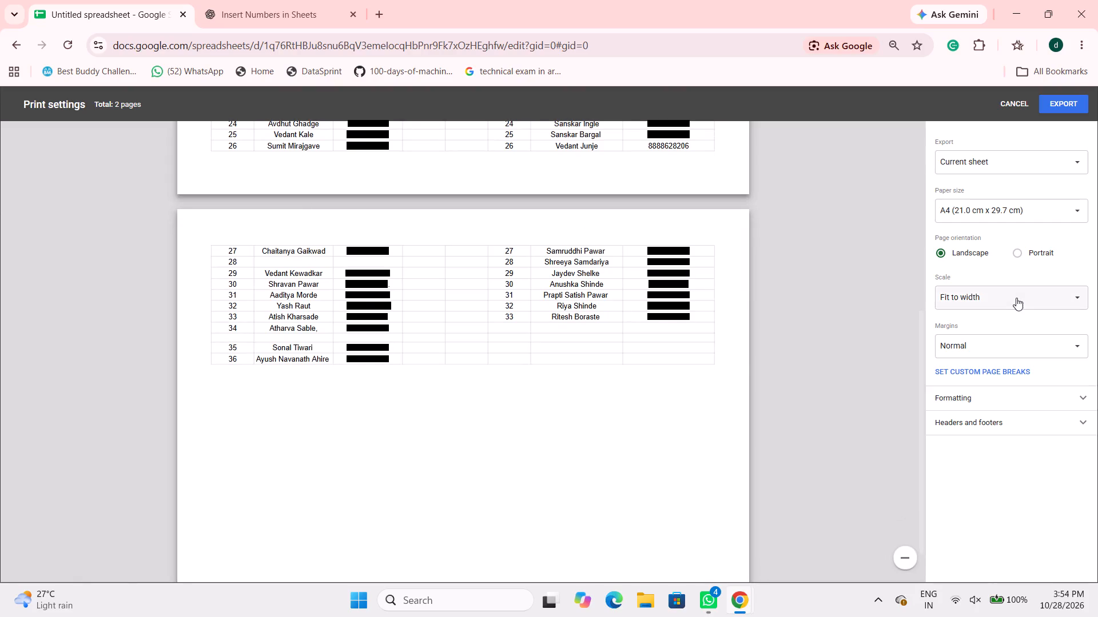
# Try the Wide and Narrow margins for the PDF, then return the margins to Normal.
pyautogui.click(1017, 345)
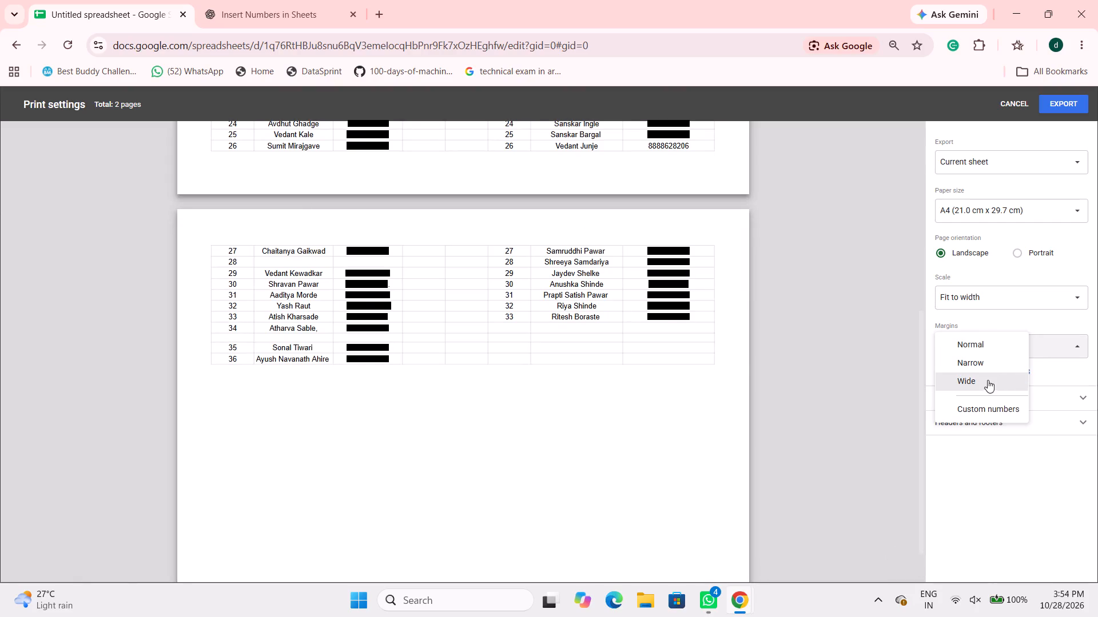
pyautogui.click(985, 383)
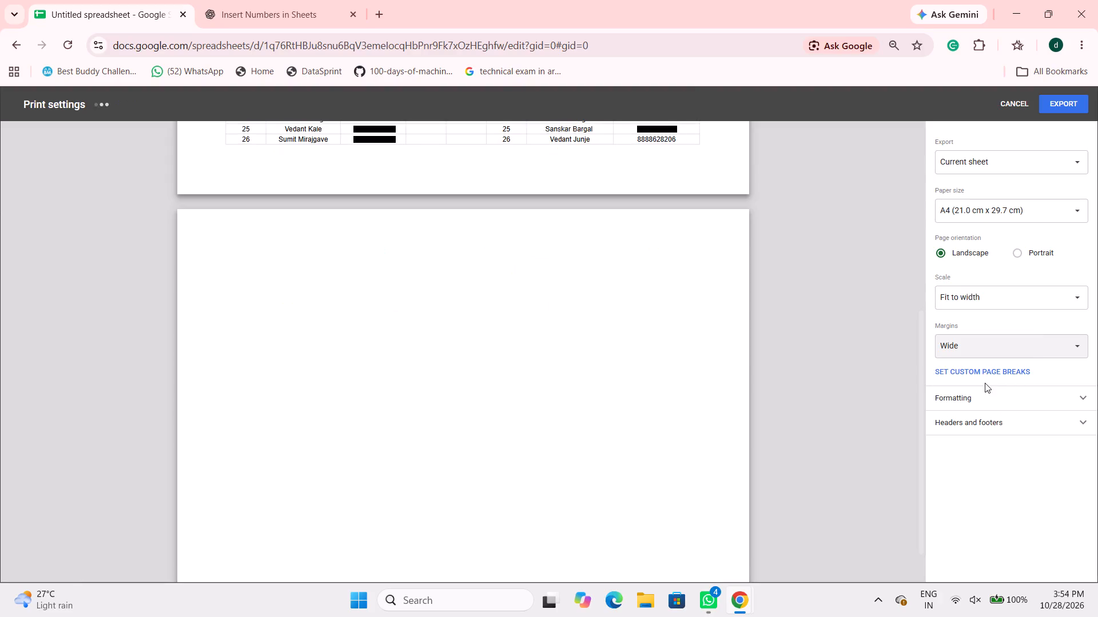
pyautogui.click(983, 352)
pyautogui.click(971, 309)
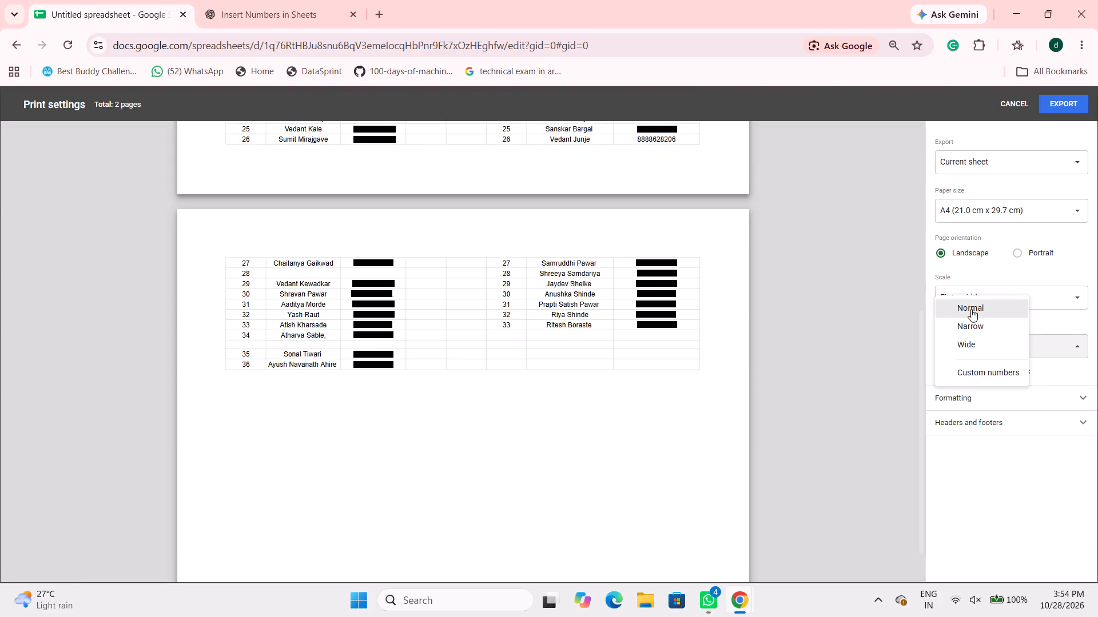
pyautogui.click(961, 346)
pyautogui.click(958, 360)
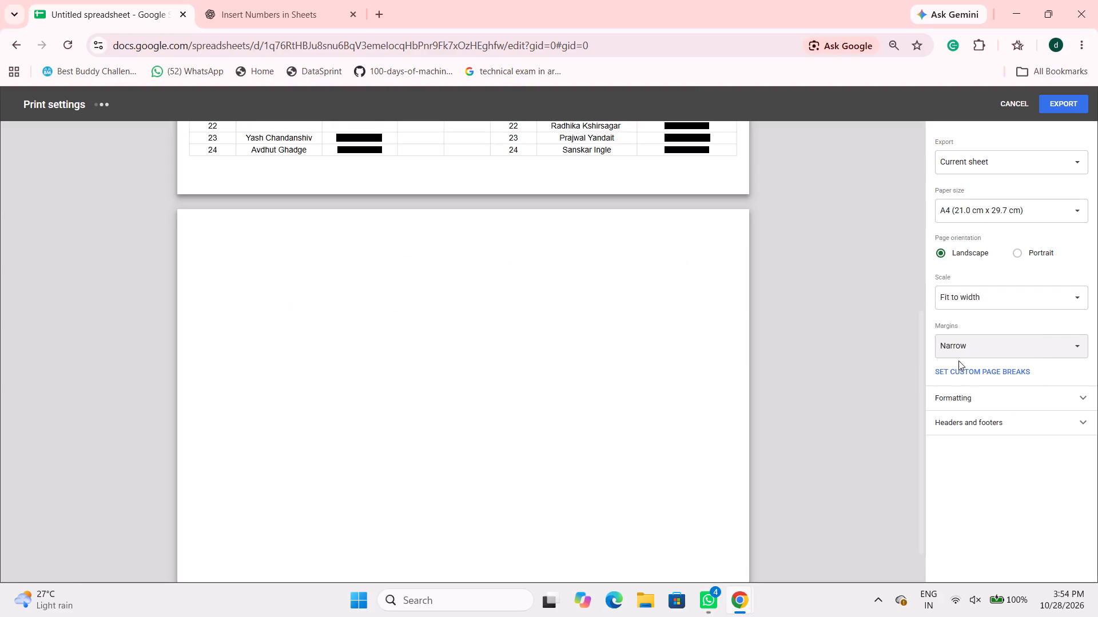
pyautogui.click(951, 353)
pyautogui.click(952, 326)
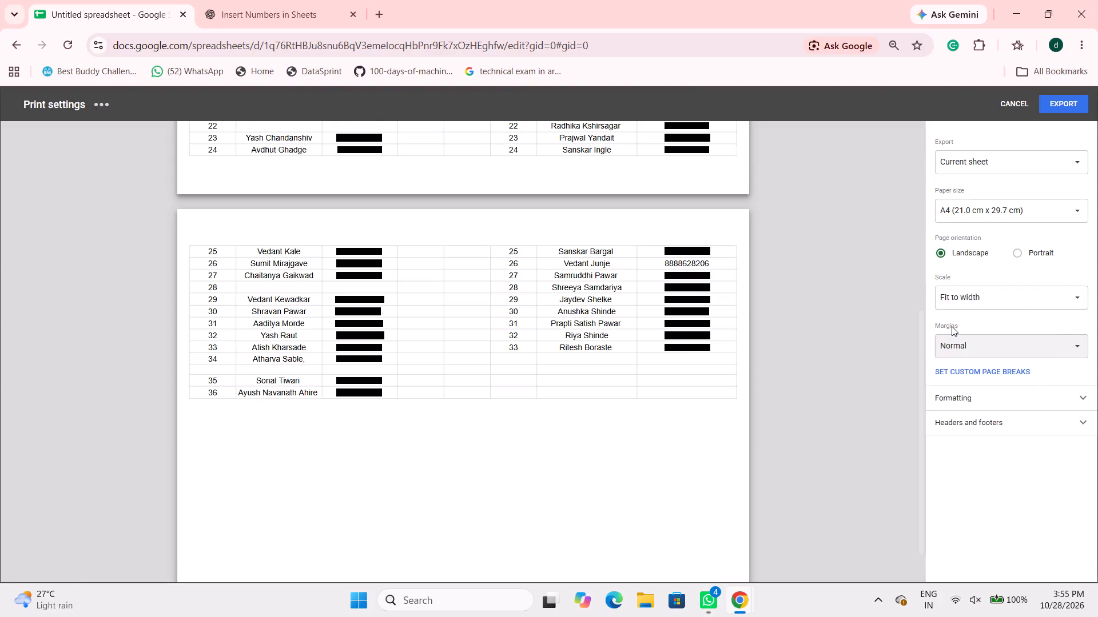
# Set the PDF's page orientation to Portrait, comparing its preview with Landscape.
pyautogui.click(1022, 255)
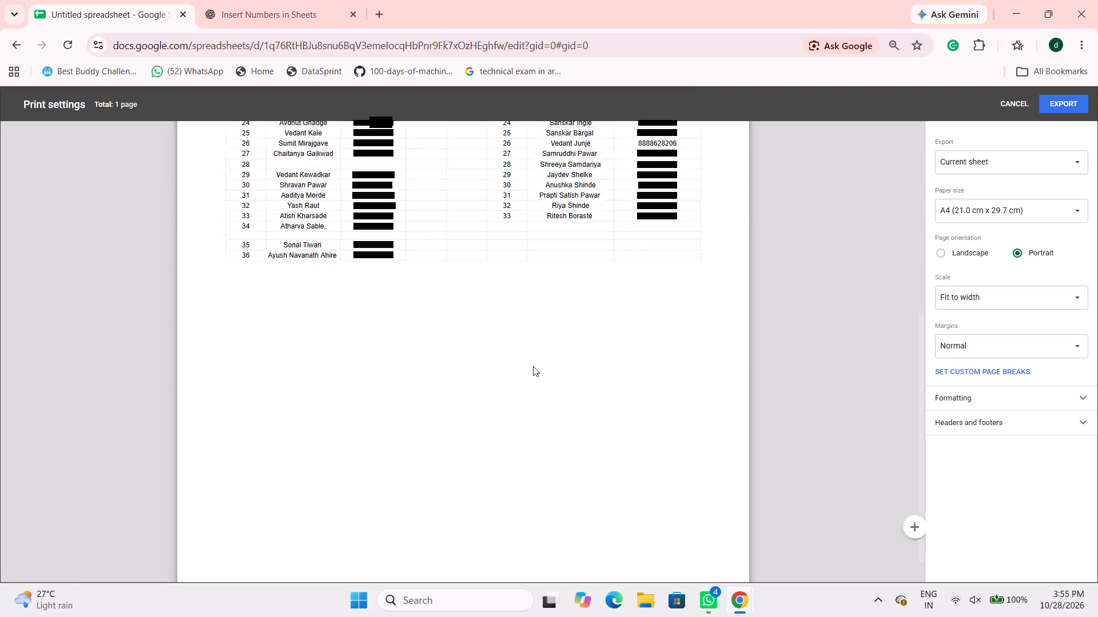
pyautogui.scroll(5, 533, 366)
pyautogui.scroll(-4, 533, 366)
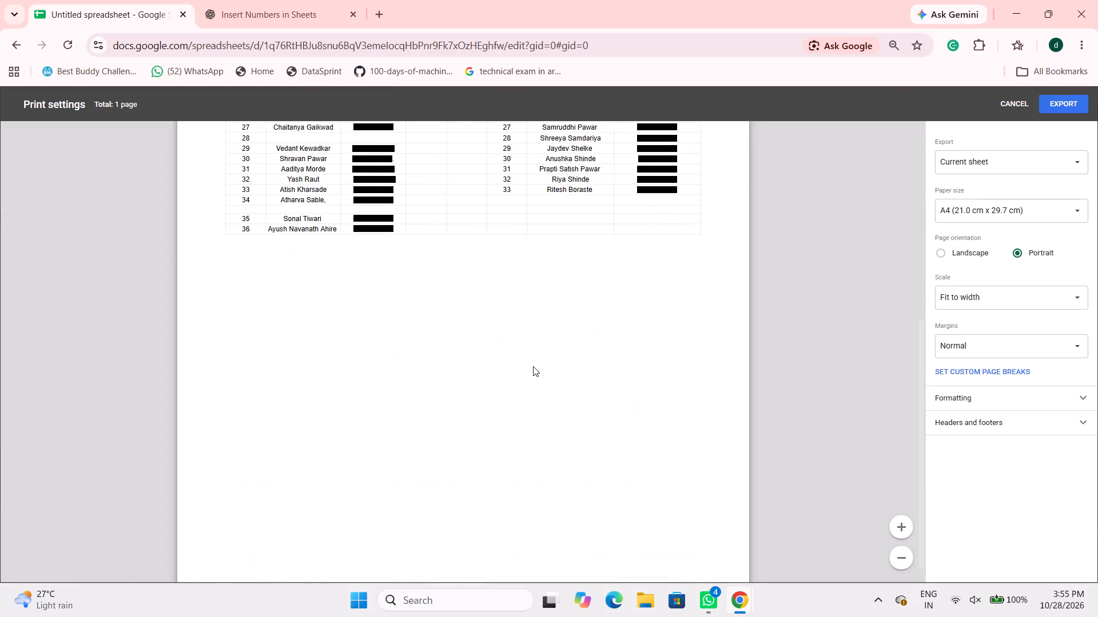
pyautogui.scroll(-2, 533, 366)
pyautogui.scroll(4, 533, 366)
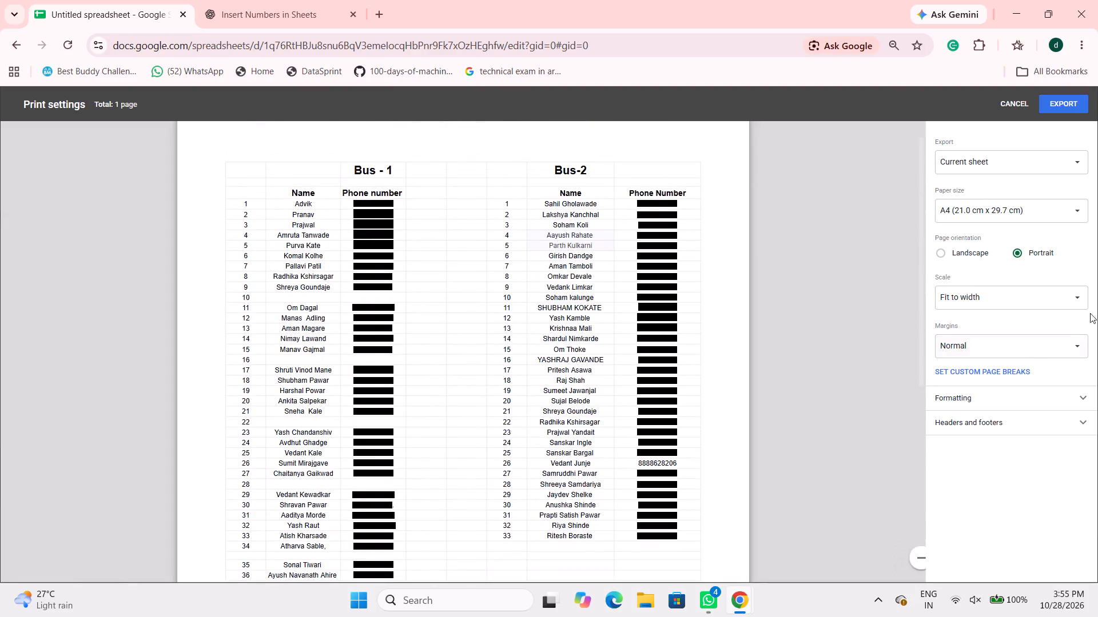
pyautogui.click(953, 249)
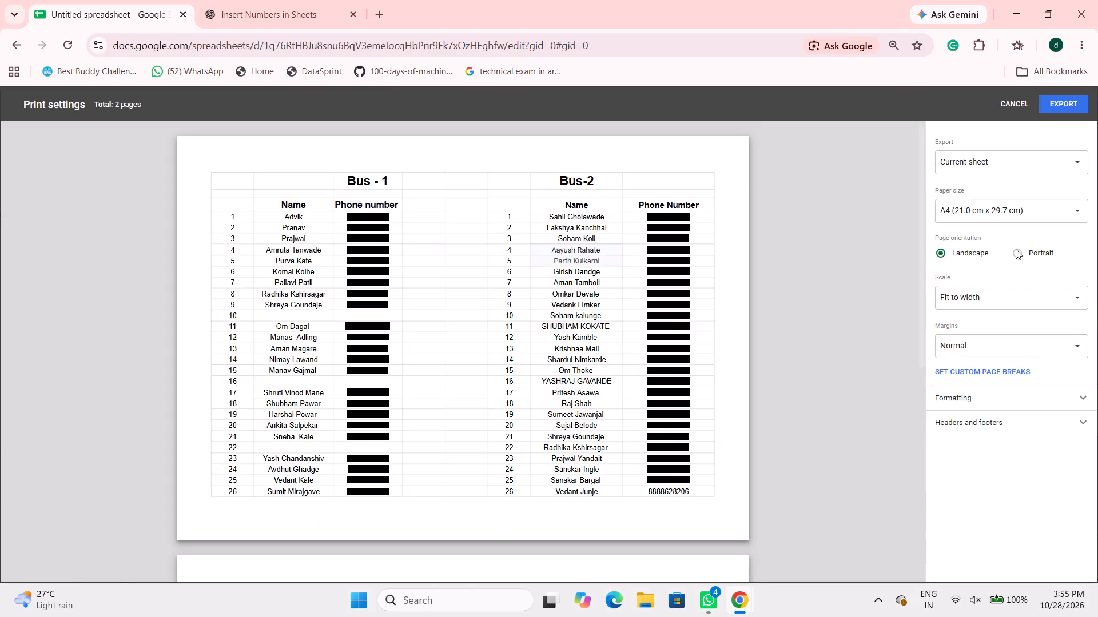
pyautogui.click(1016, 249)
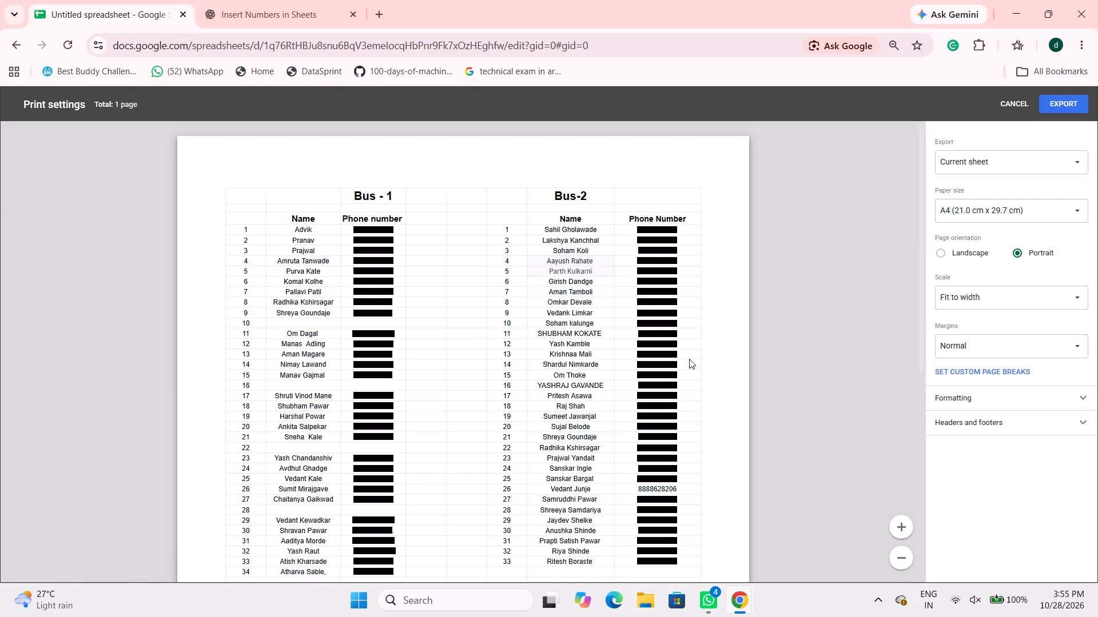
pyautogui.scroll(-10, 689, 359)
pyautogui.scroll(8, 689, 359)
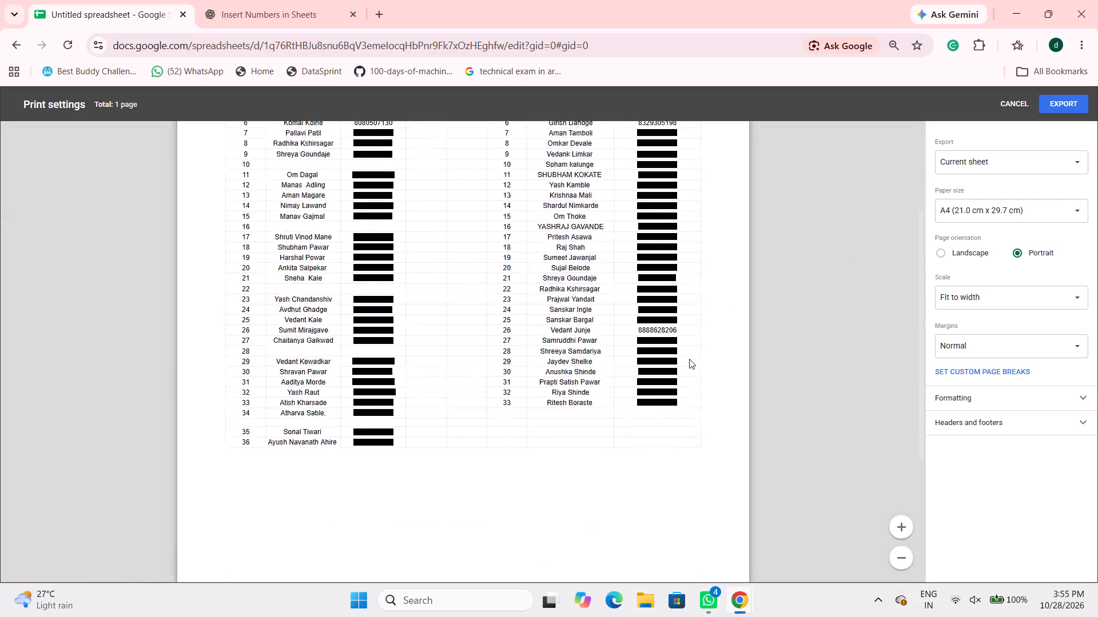
pyautogui.scroll(-1, 689, 359)
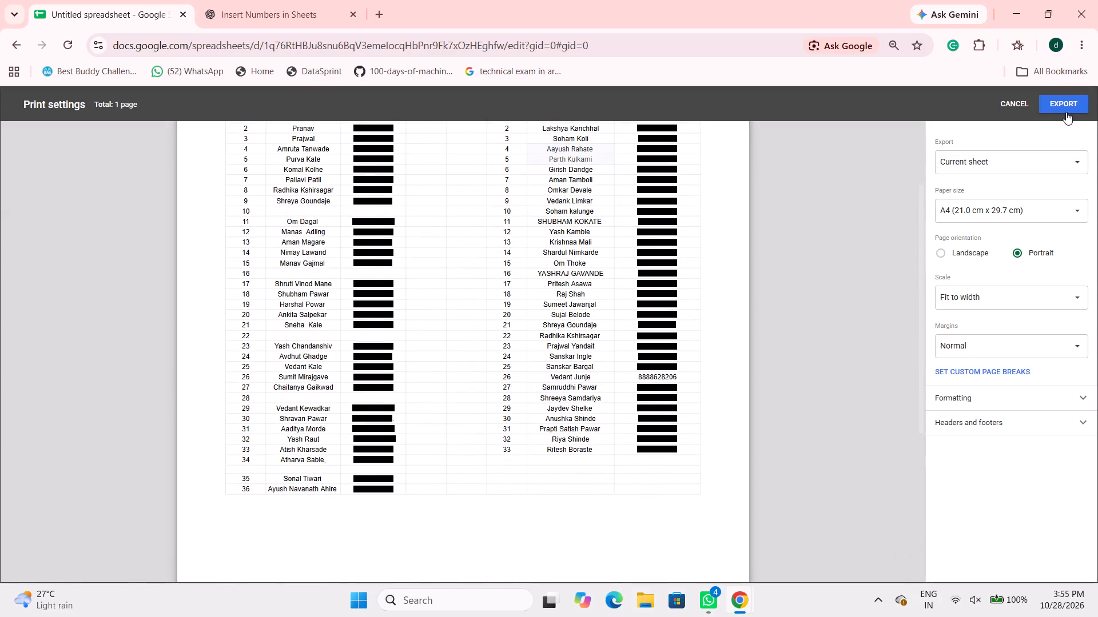
# Export the sheet and save the PDF in the Downloads folder under the suggested file name.
pyautogui.click(1067, 112)
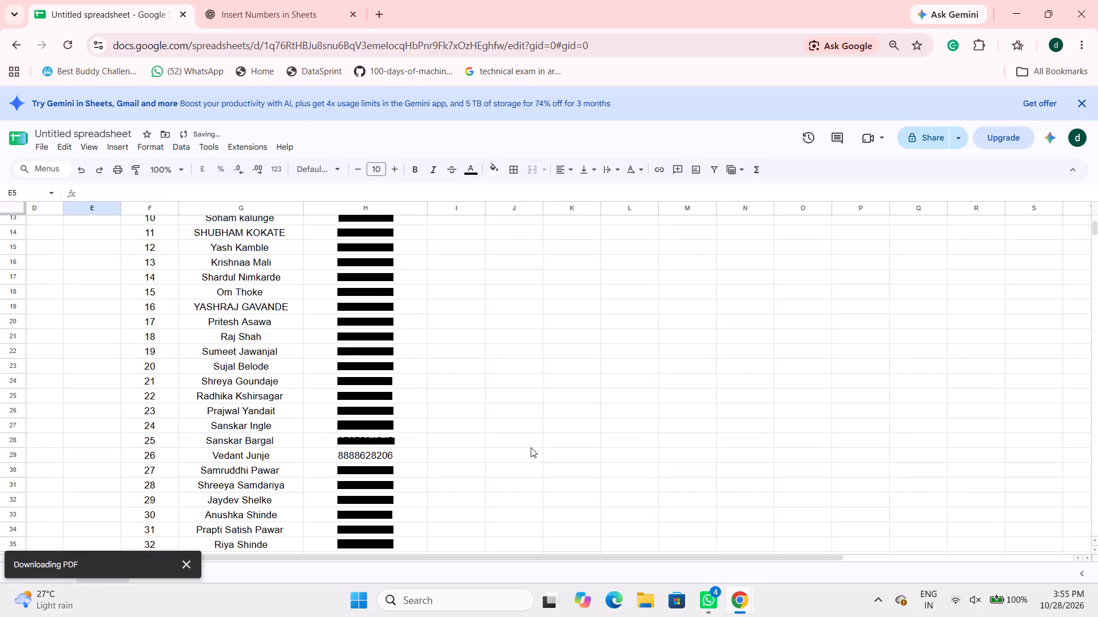
pyautogui.scroll(-1, 543, 335)
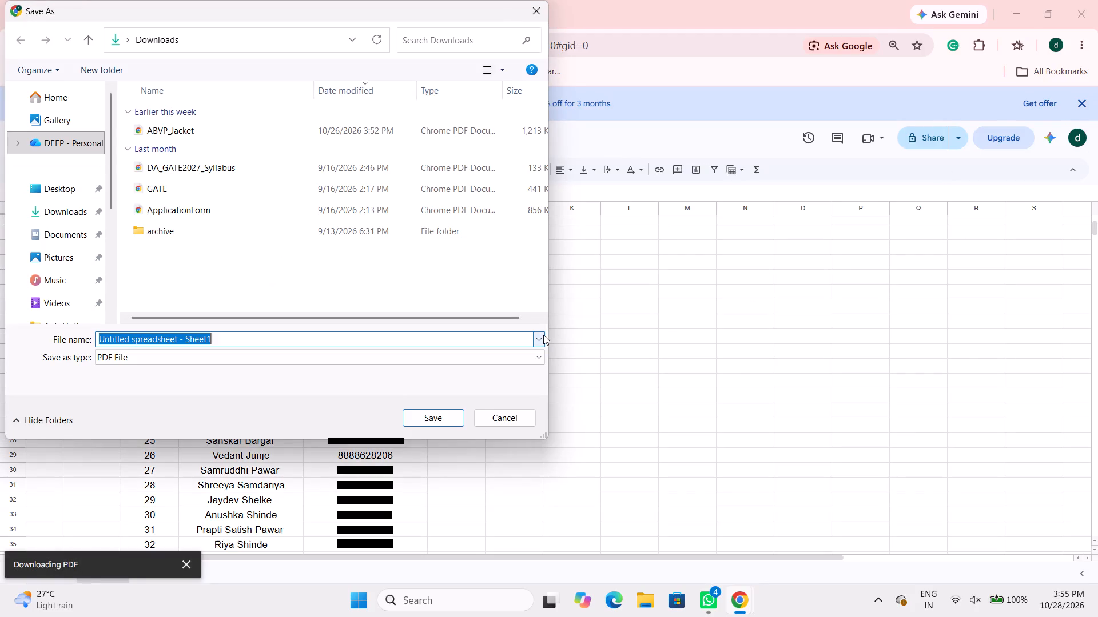
pyautogui.scroll(-1, 543, 335)
pyautogui.click(74, 219)
pyautogui.click(429, 415)
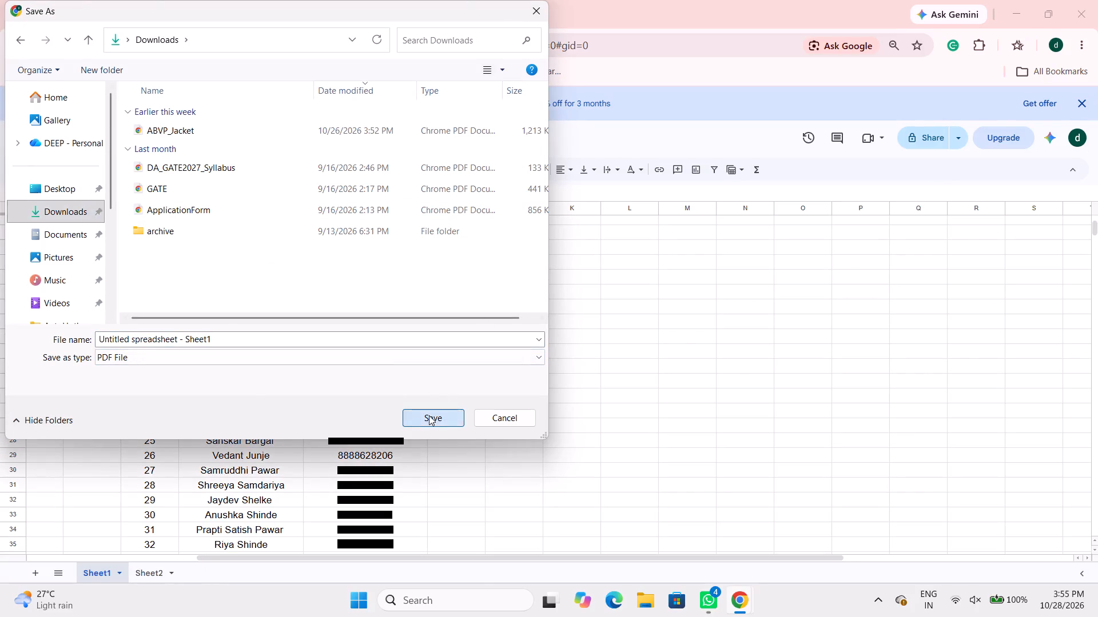
# Copy the whole Bus-2 list in F1:H36, including its heading, and delete it from Sheet1.
pyautogui.scroll(1, 457, 322)
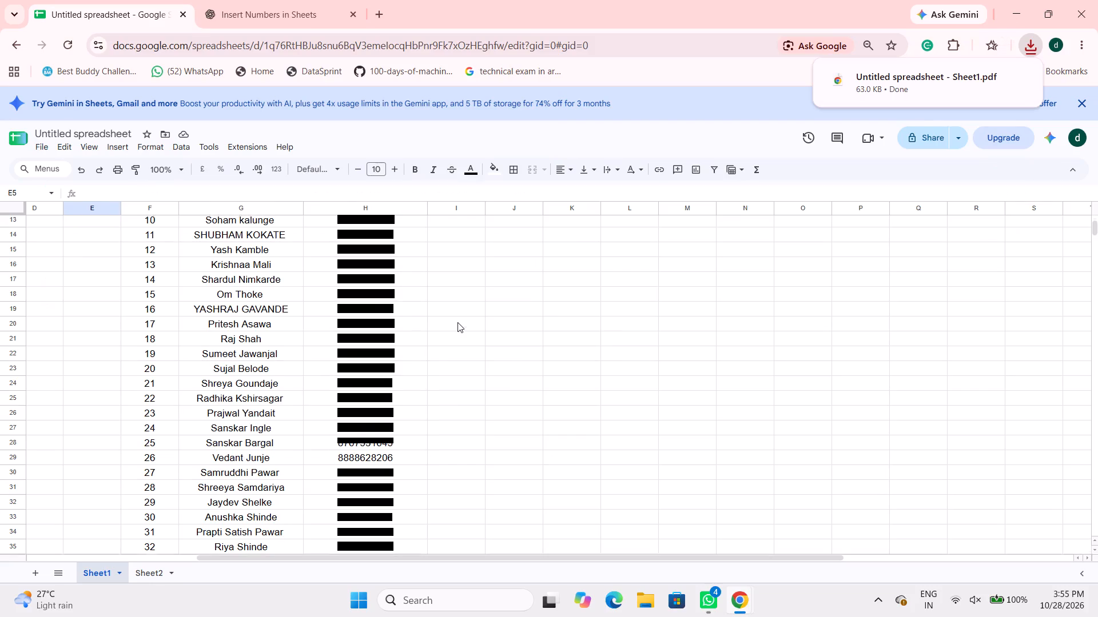
pyautogui.scroll(2, 457, 322)
pyautogui.scroll(-1, 457, 322)
pyautogui.scroll(2, 457, 322)
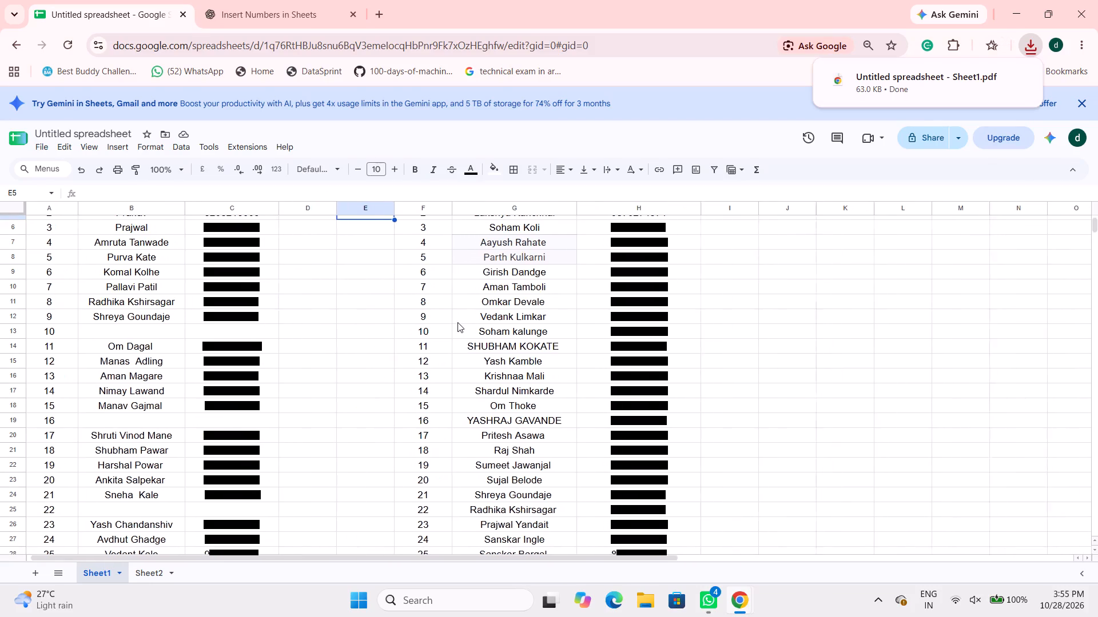
pyautogui.scroll(1, 457, 322)
pyautogui.scroll(5, 352, 318)
pyautogui.hscroll(1, 352, 318)
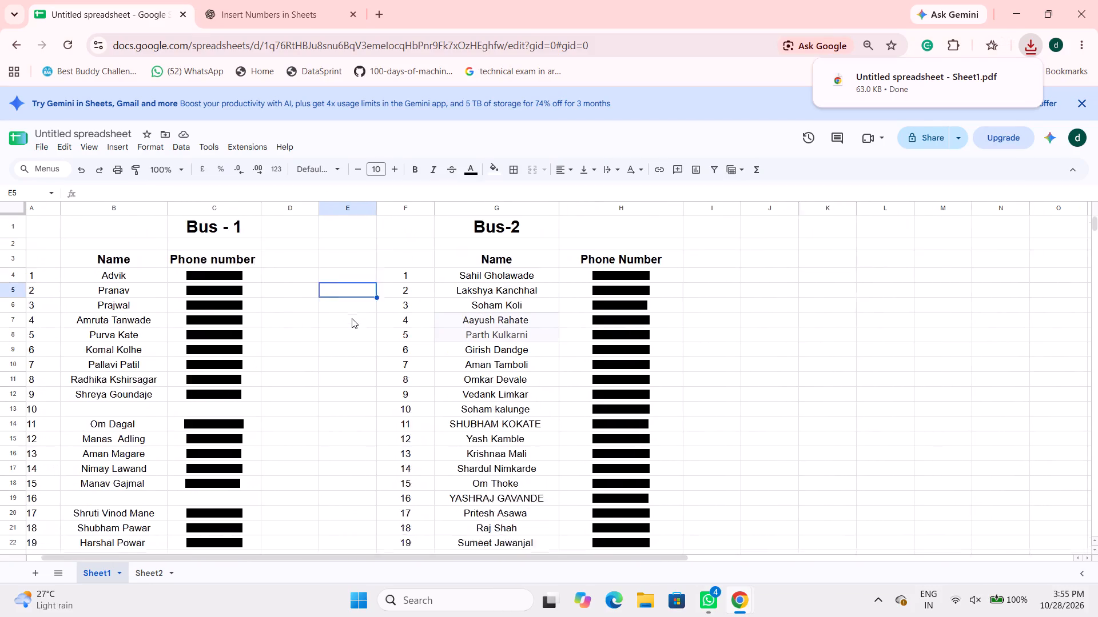
pyautogui.hscroll(3, 352, 318)
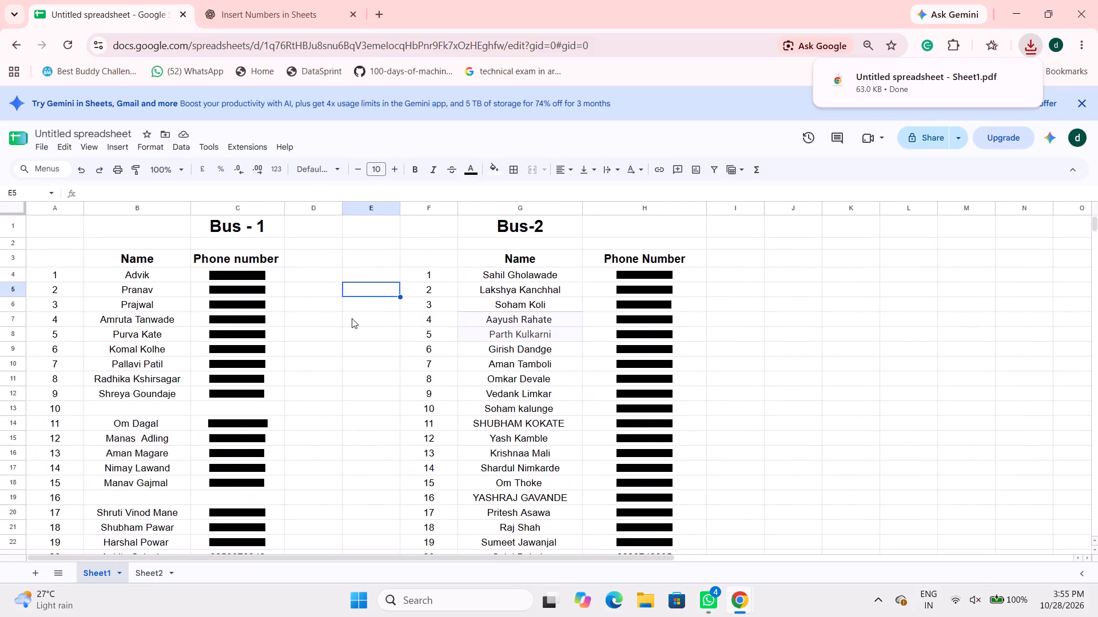
pyautogui.scroll(1, 360, 285)
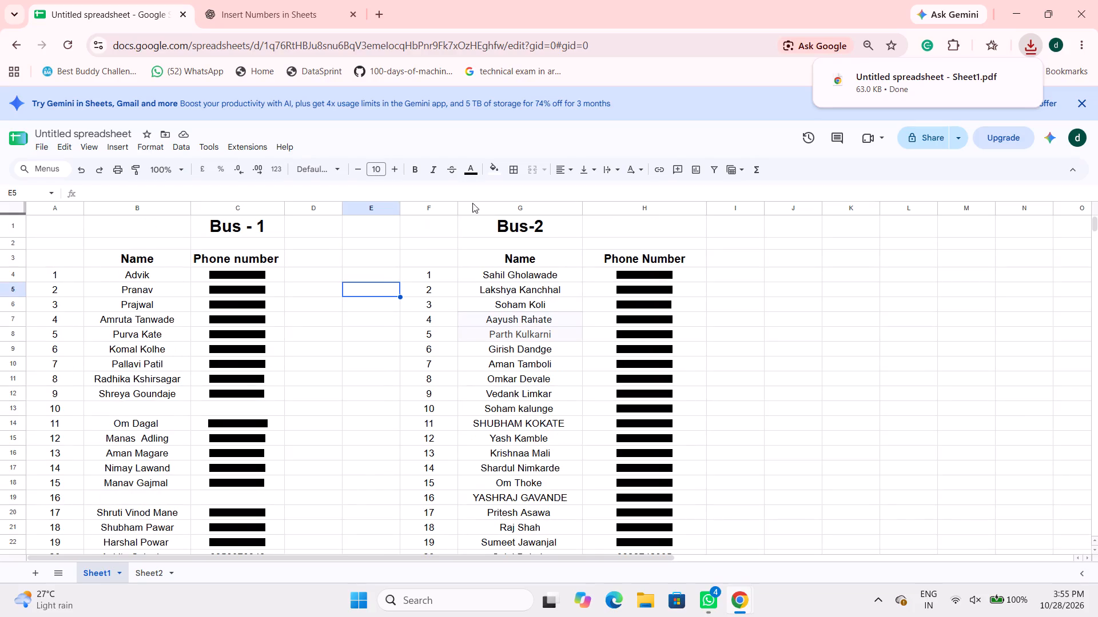
pyautogui.moveTo(428, 227); pyautogui.dragTo(640, 574)
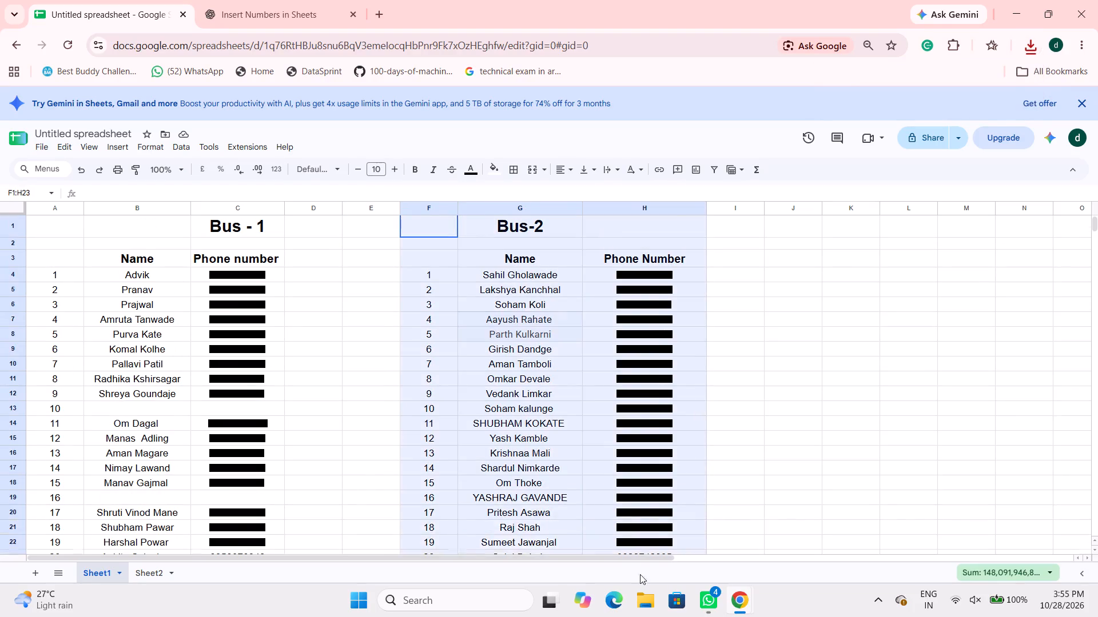
pyautogui.moveTo(640, 574); pyautogui.dragTo(647, 254)
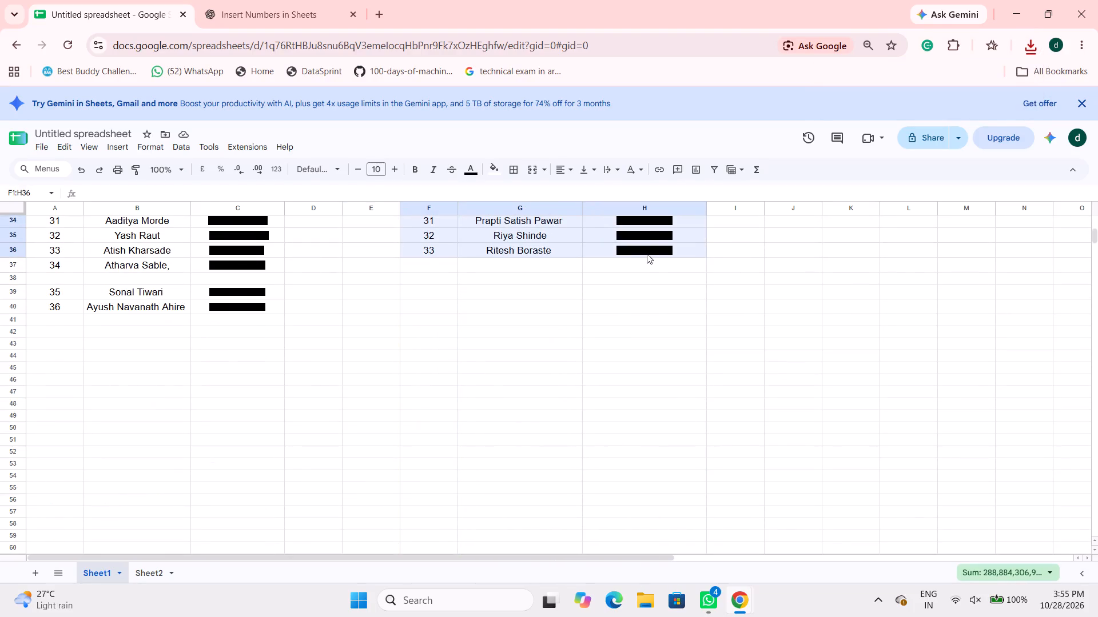
pyautogui.moveTo(647, 254); pyautogui.dragTo(647, 254)
pyautogui.hotkey('ctrl', 'c')
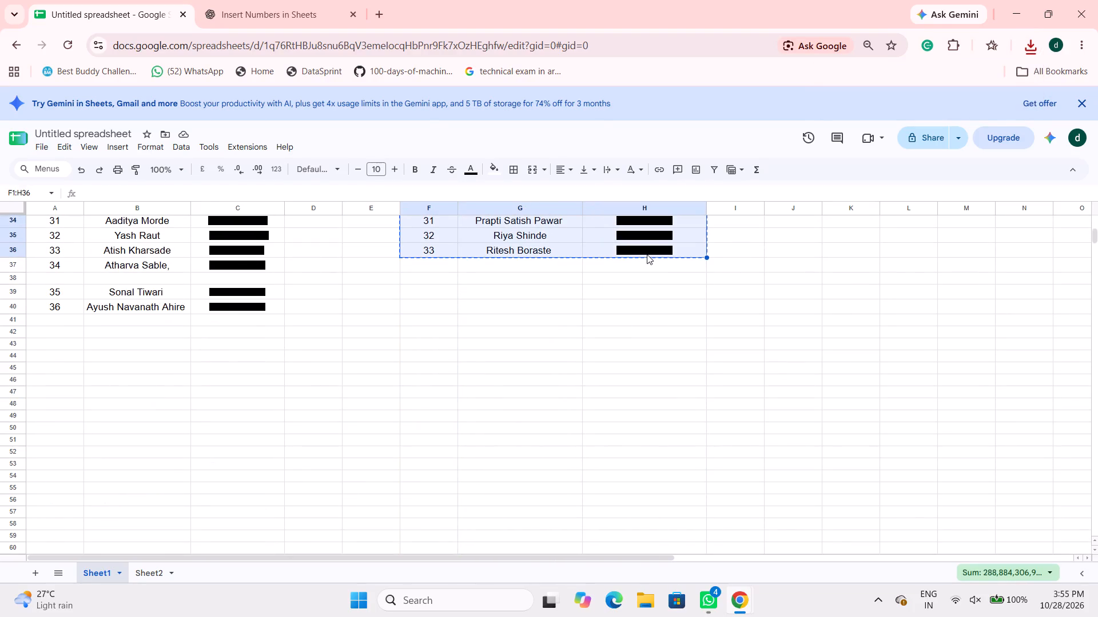
pyautogui.press('Delete')
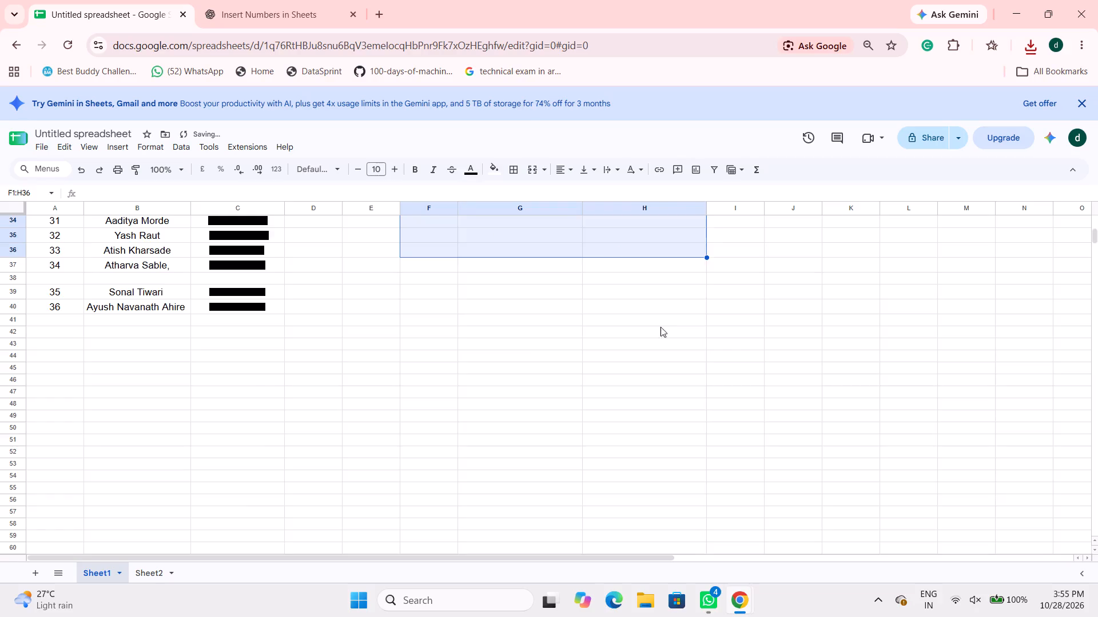
# Export Sheet1, holding only the Bus-1 list, as a PDF and save it in Downloads under the suggested name "Untitled spreadsheet - Sheet1 (1)".
pyautogui.scroll(6, 527, 355)
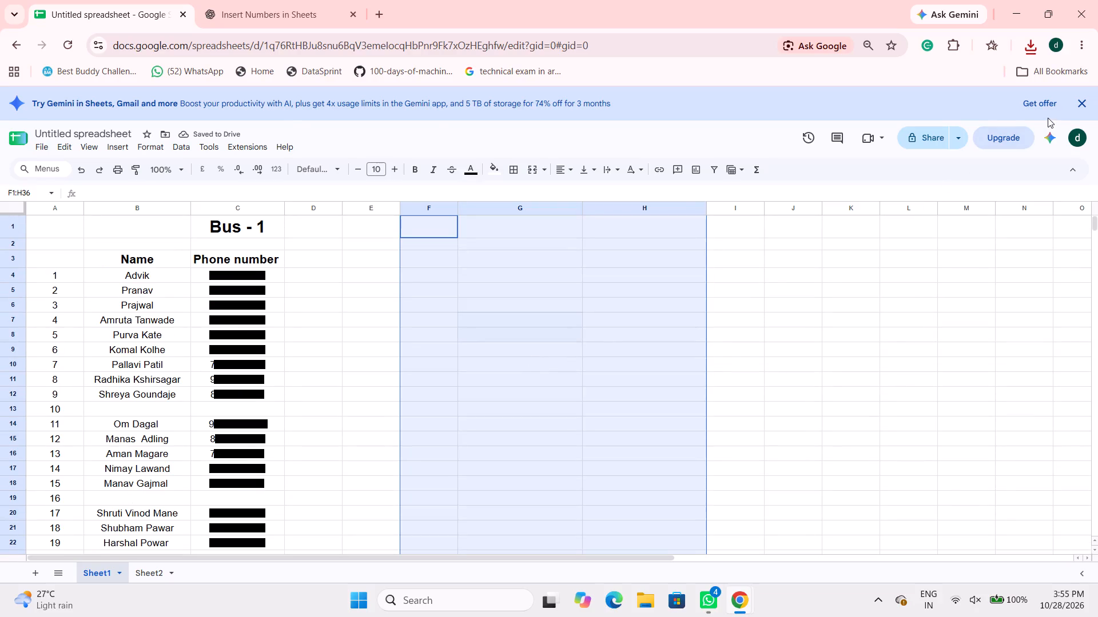
pyautogui.click(47, 143)
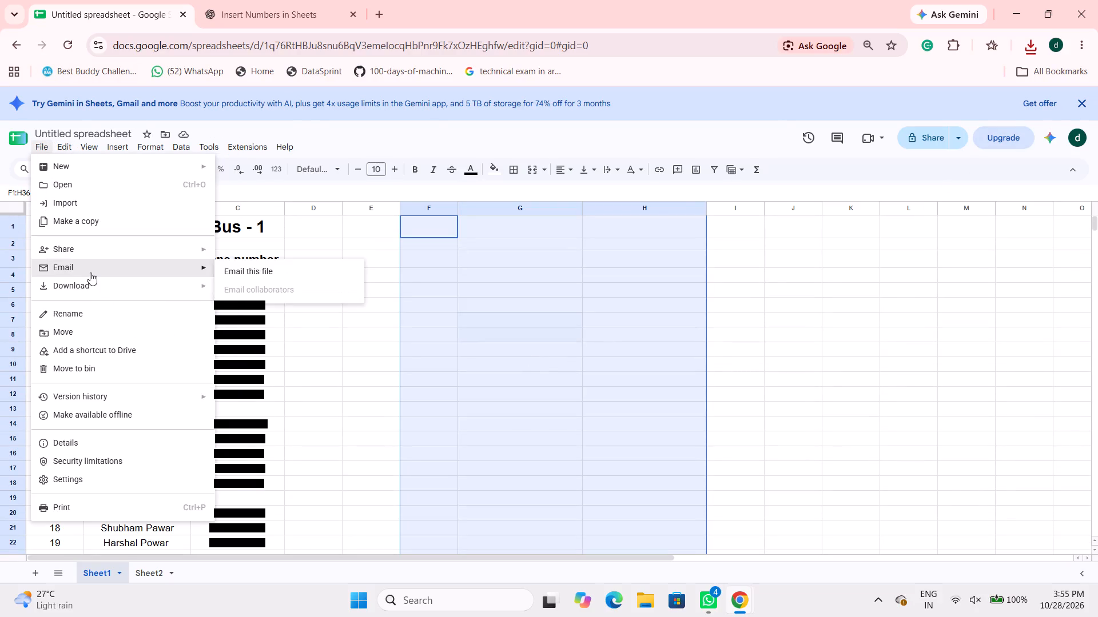
pyautogui.click(229, 324)
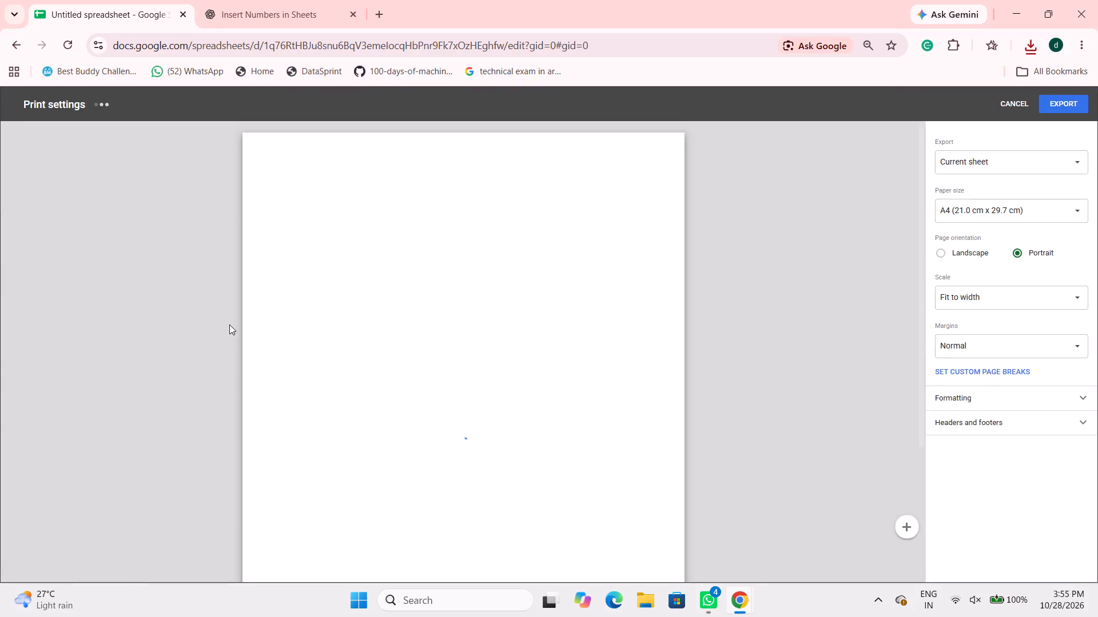
pyautogui.scroll(1, 346, 314)
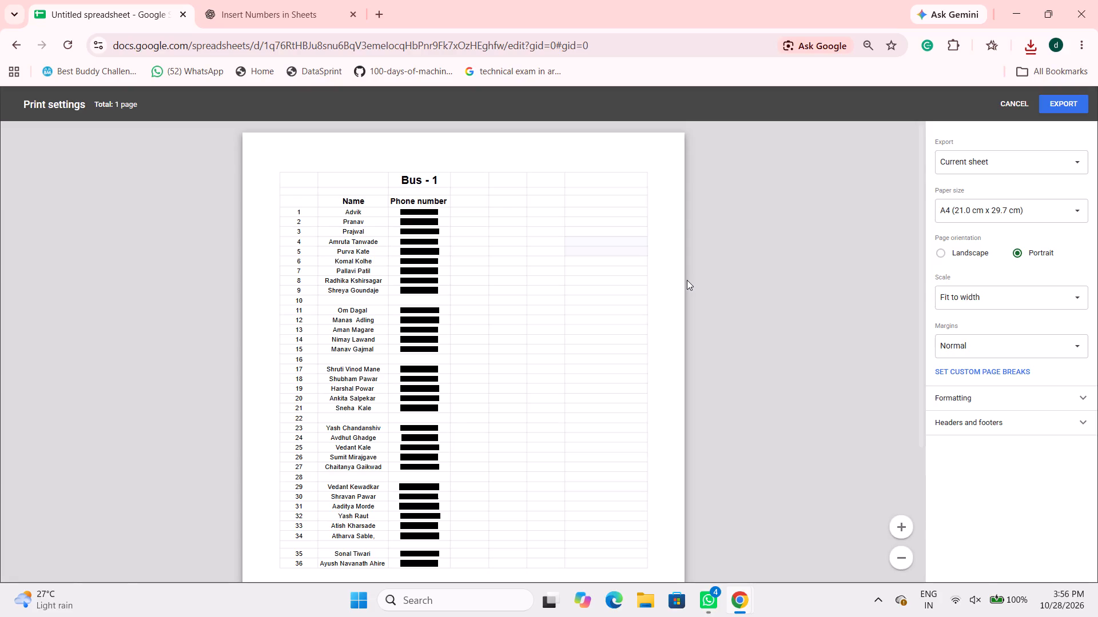
pyautogui.hscroll(1, 687, 280)
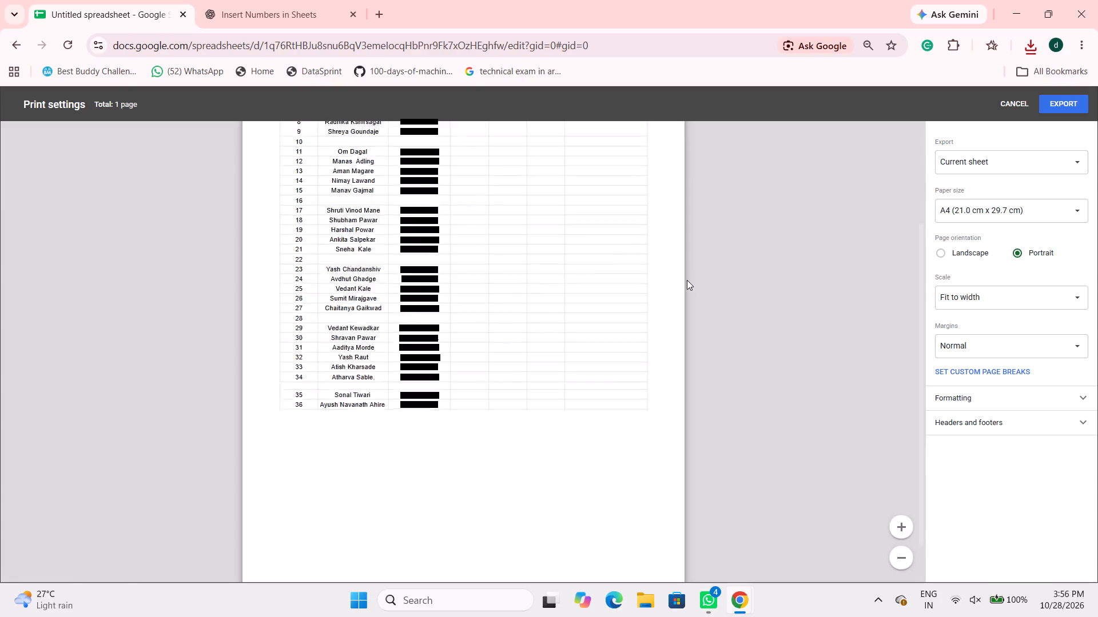
pyautogui.hscroll(1, 687, 280)
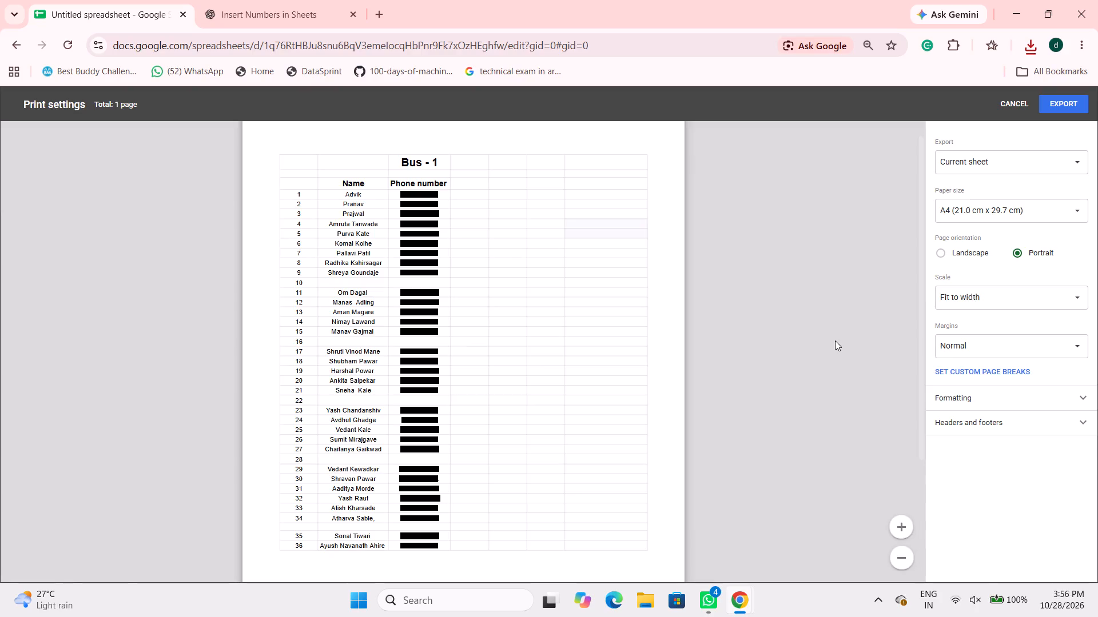
pyautogui.scroll(1, 835, 340)
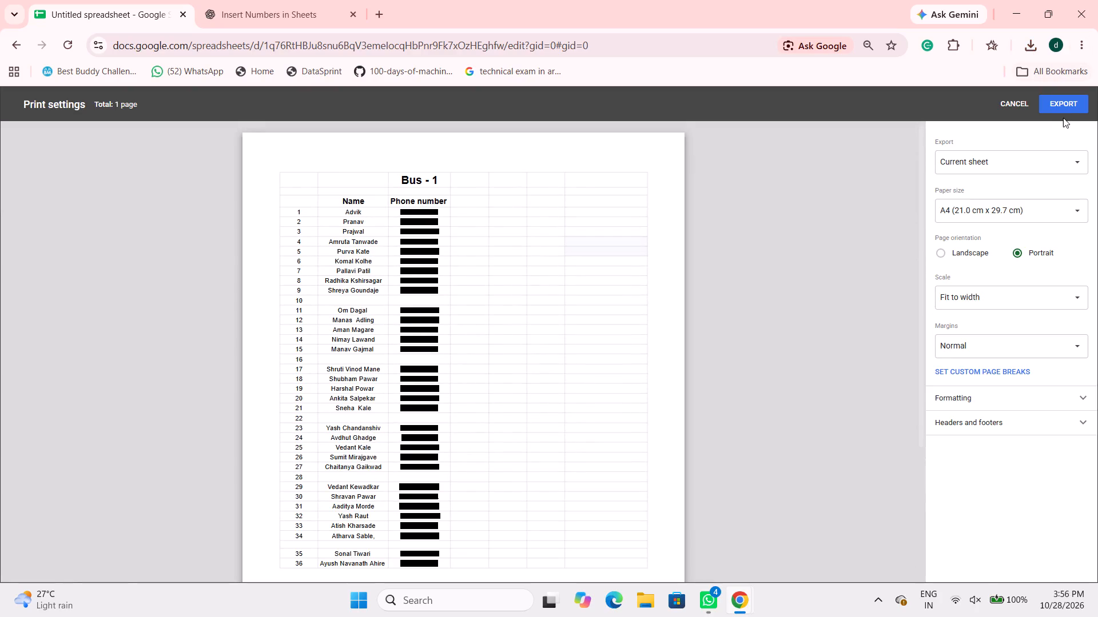
pyautogui.click(1059, 107)
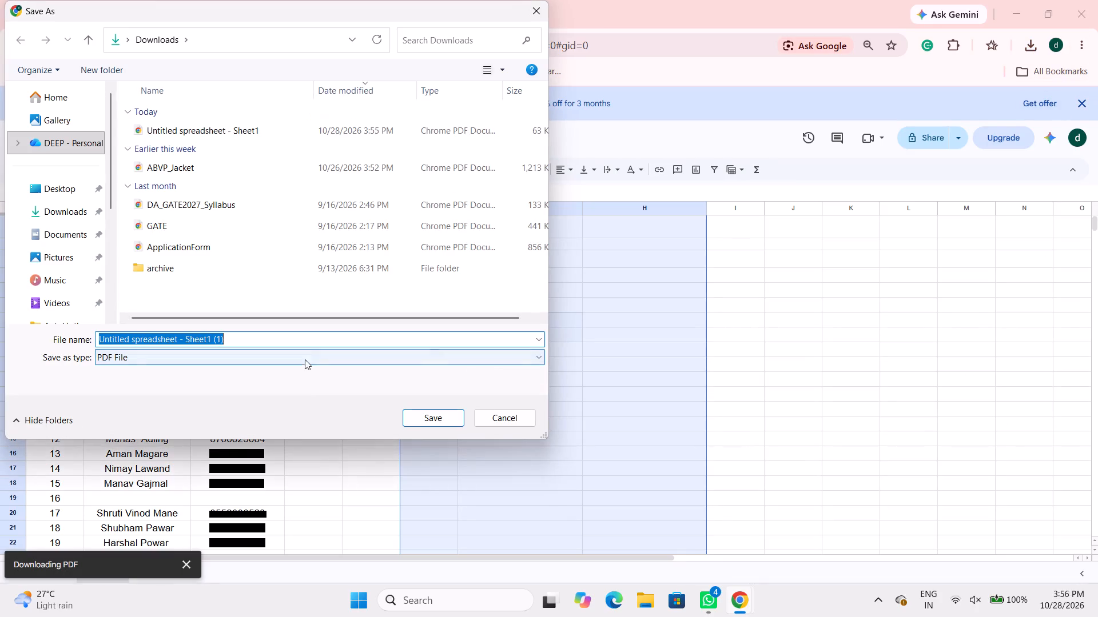
pyautogui.click(452, 418)
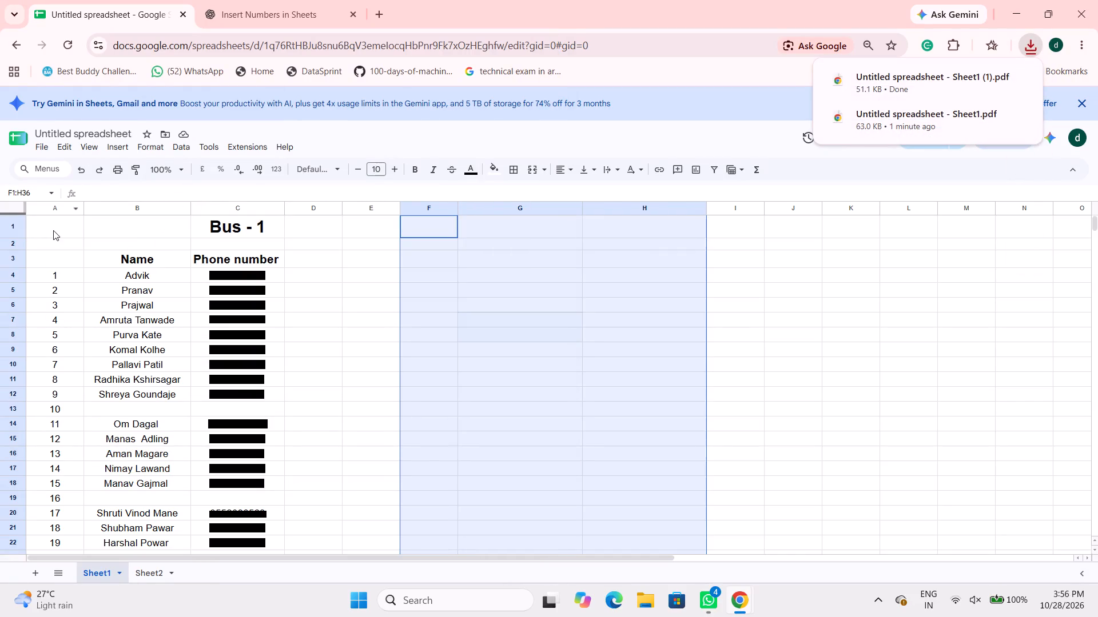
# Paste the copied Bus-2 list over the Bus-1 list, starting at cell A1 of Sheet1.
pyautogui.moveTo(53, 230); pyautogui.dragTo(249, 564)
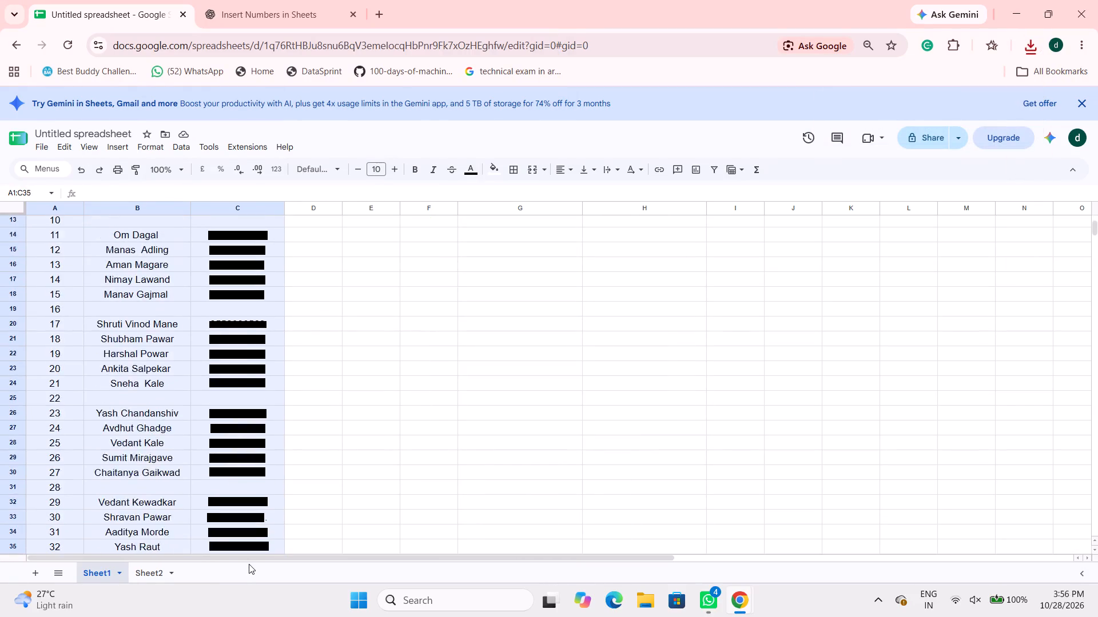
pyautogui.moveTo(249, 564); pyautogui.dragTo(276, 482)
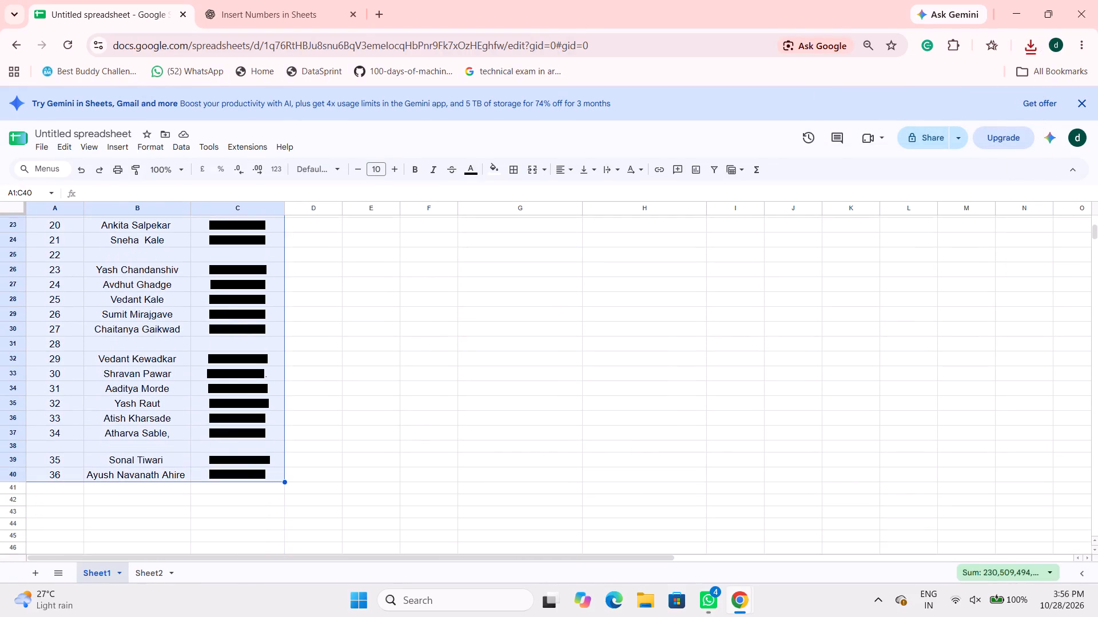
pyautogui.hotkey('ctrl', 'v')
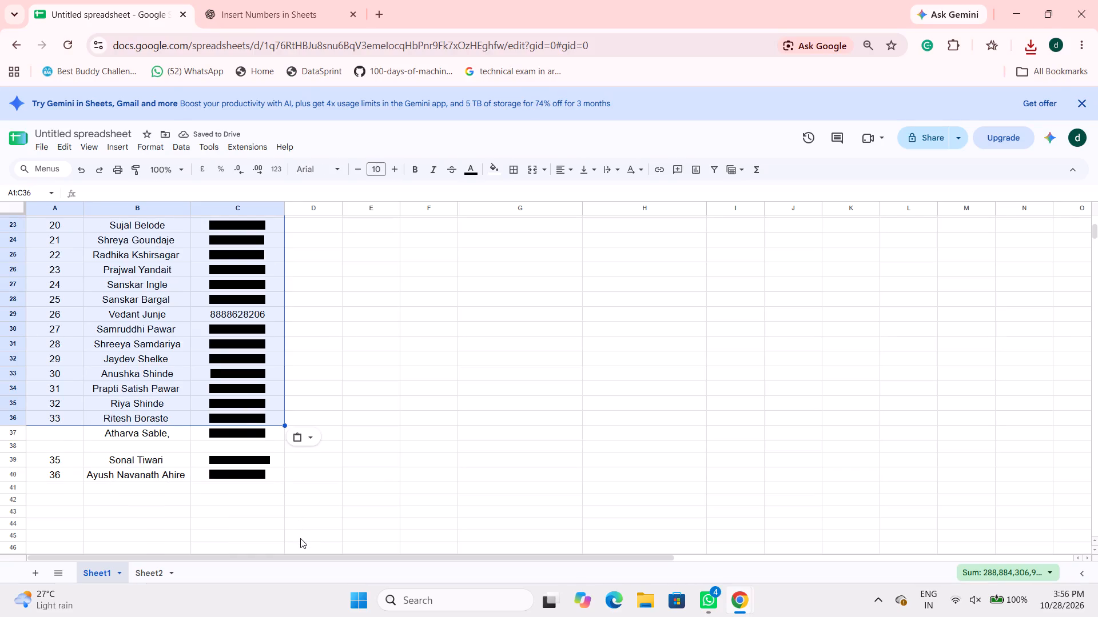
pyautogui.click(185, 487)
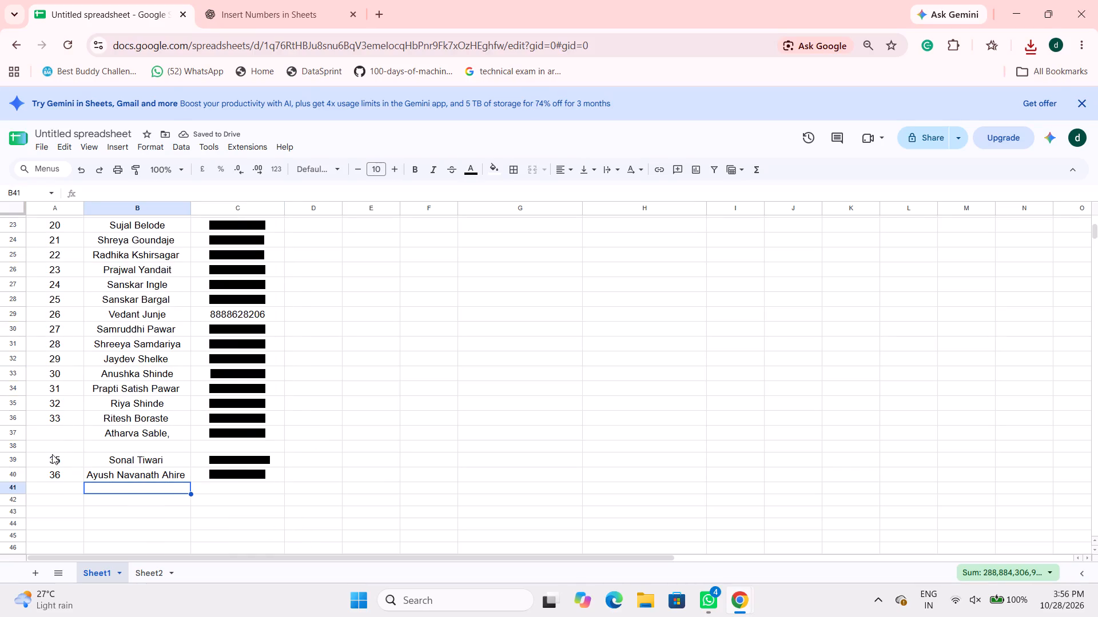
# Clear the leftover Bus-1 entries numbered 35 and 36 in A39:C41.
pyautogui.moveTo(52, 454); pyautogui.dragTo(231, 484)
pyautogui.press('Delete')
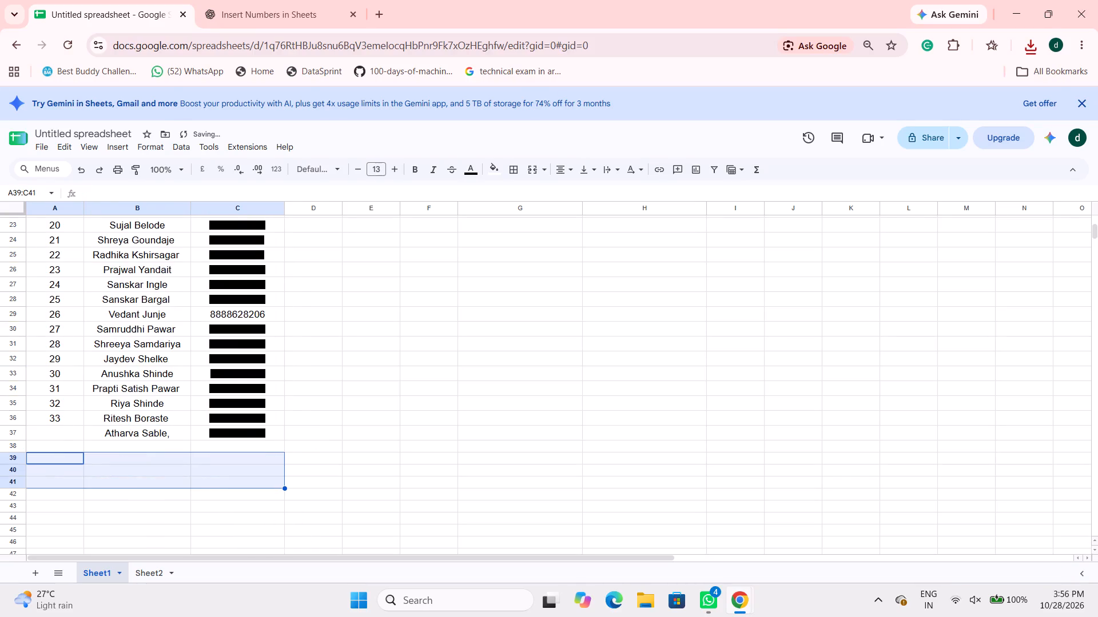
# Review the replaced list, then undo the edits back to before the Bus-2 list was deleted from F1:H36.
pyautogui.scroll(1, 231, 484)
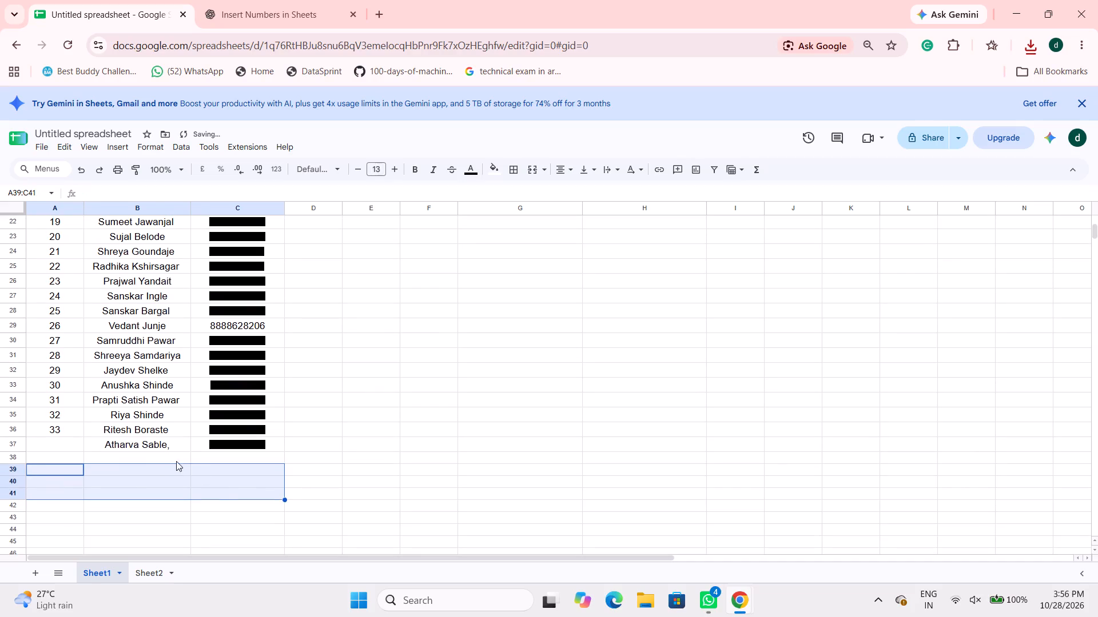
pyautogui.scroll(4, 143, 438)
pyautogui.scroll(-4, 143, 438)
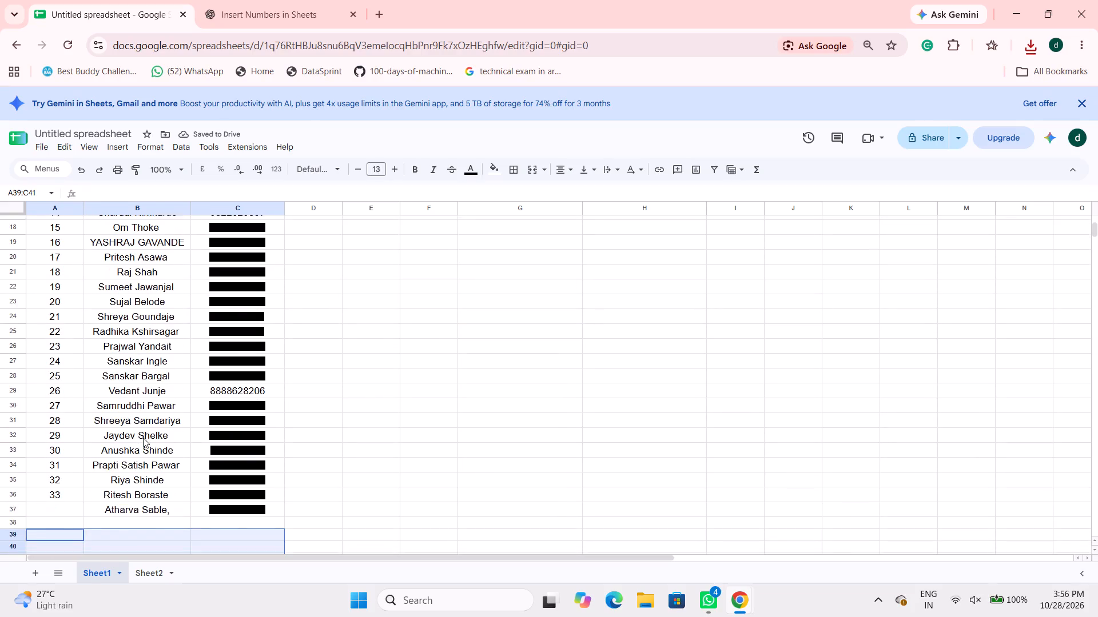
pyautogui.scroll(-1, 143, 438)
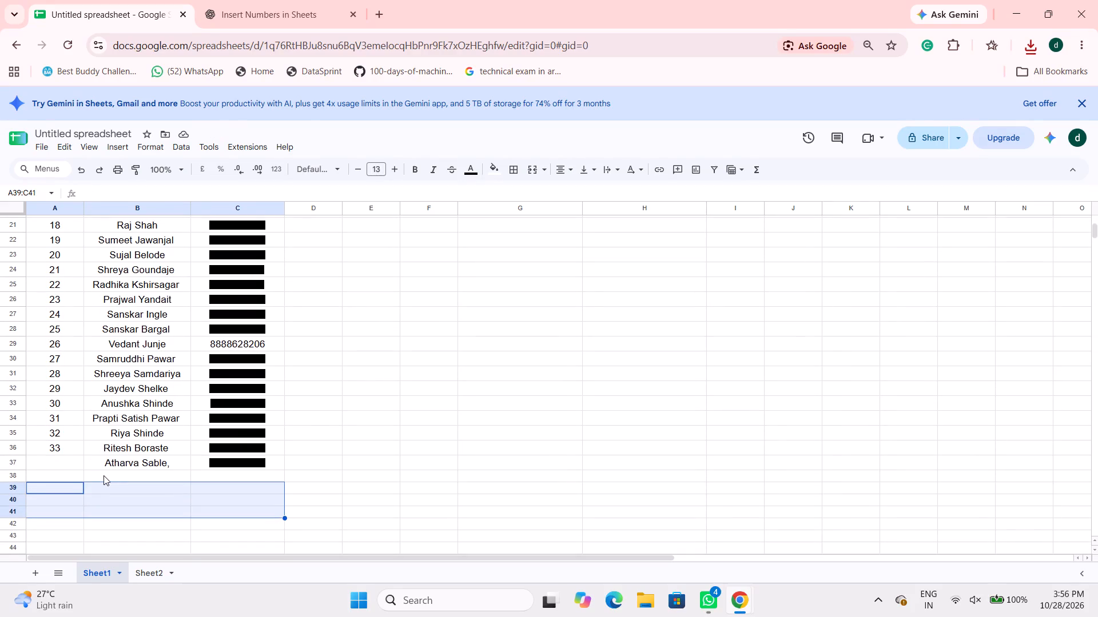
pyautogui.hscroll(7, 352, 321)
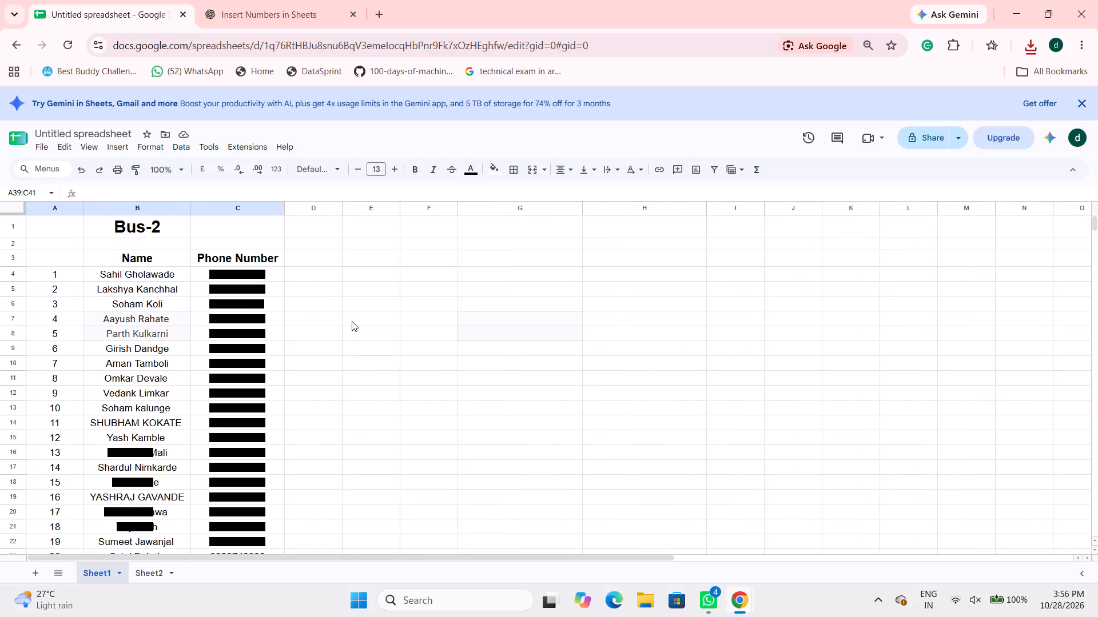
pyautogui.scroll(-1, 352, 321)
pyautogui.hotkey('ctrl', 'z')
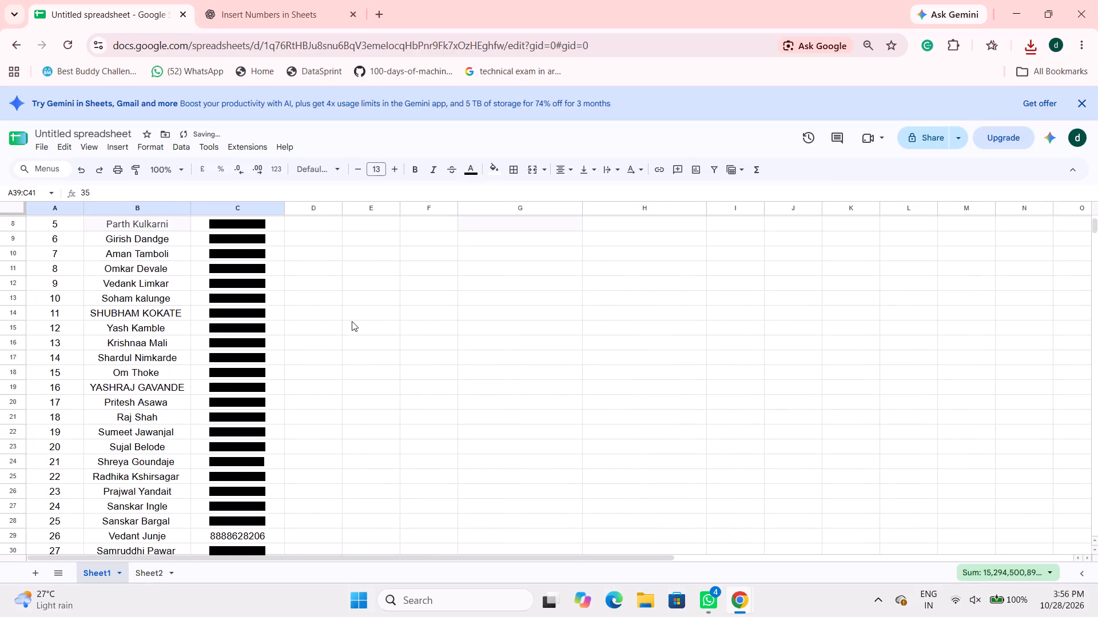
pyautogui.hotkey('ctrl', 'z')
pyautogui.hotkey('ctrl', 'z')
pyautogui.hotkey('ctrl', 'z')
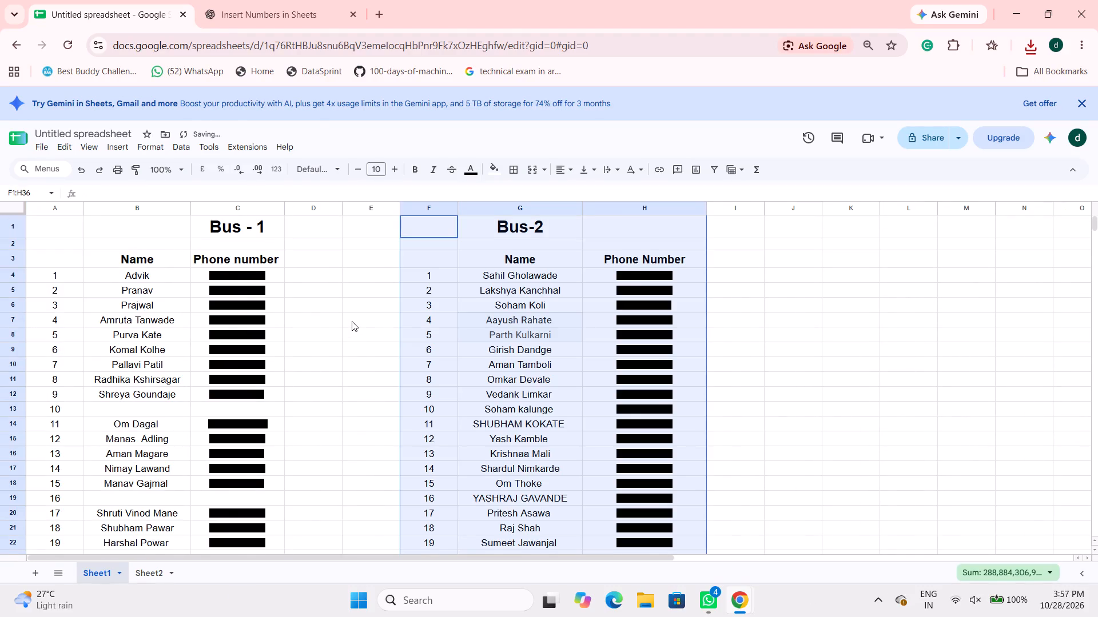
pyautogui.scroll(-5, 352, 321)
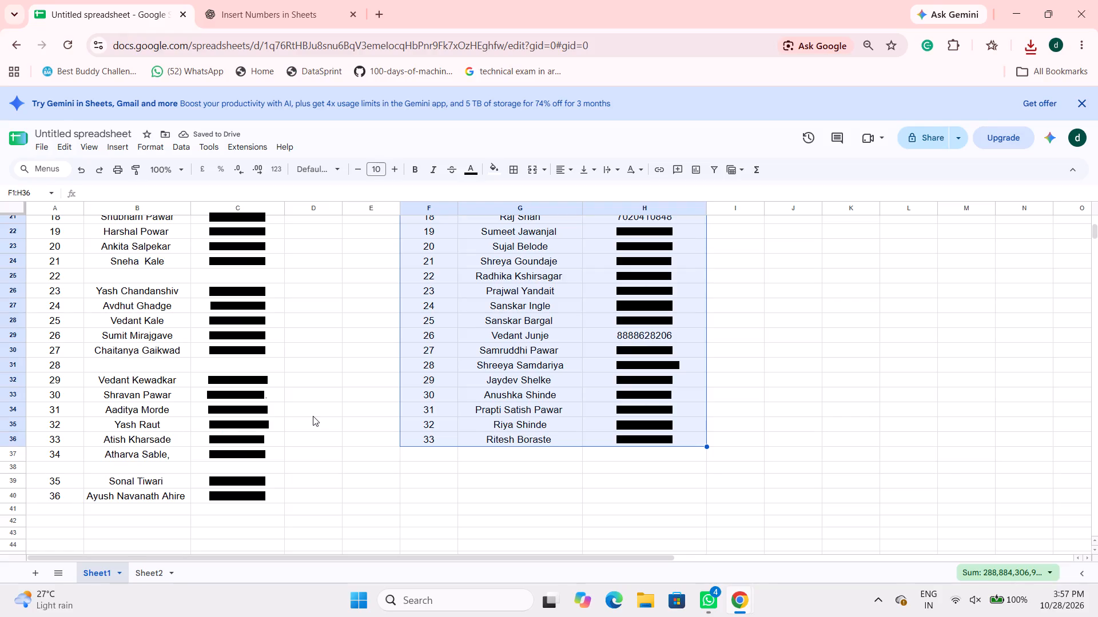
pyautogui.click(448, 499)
# Copy the whole Bus-2 list in F1:H36, including its heading, and paste it over the Bus-1 list from cell A1.
pyautogui.scroll(2, 505, 351)
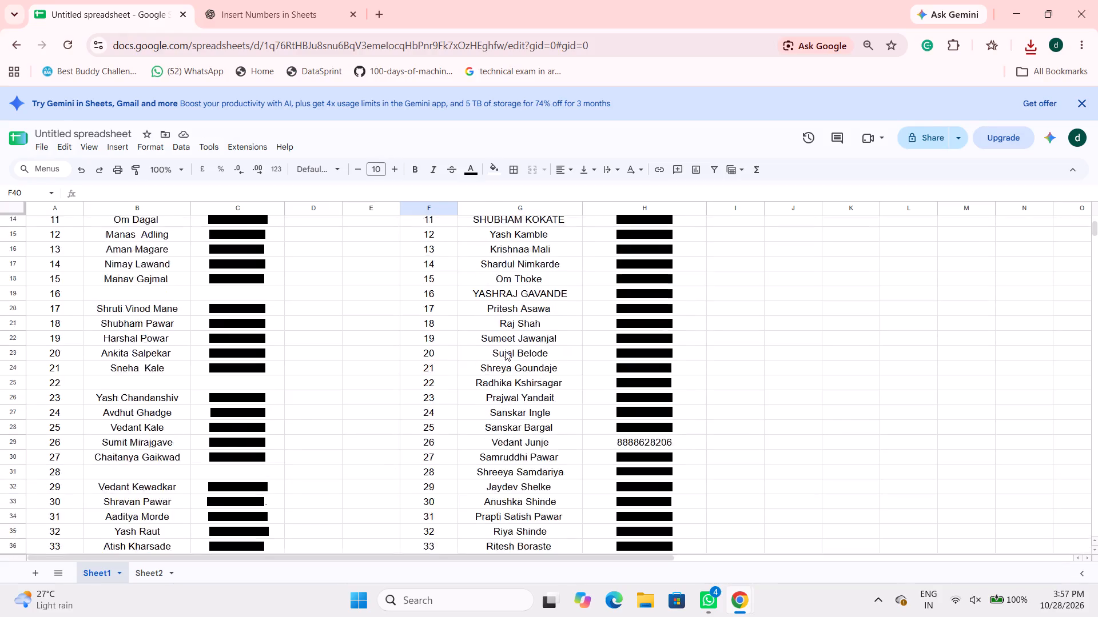
pyautogui.scroll(3, 505, 351)
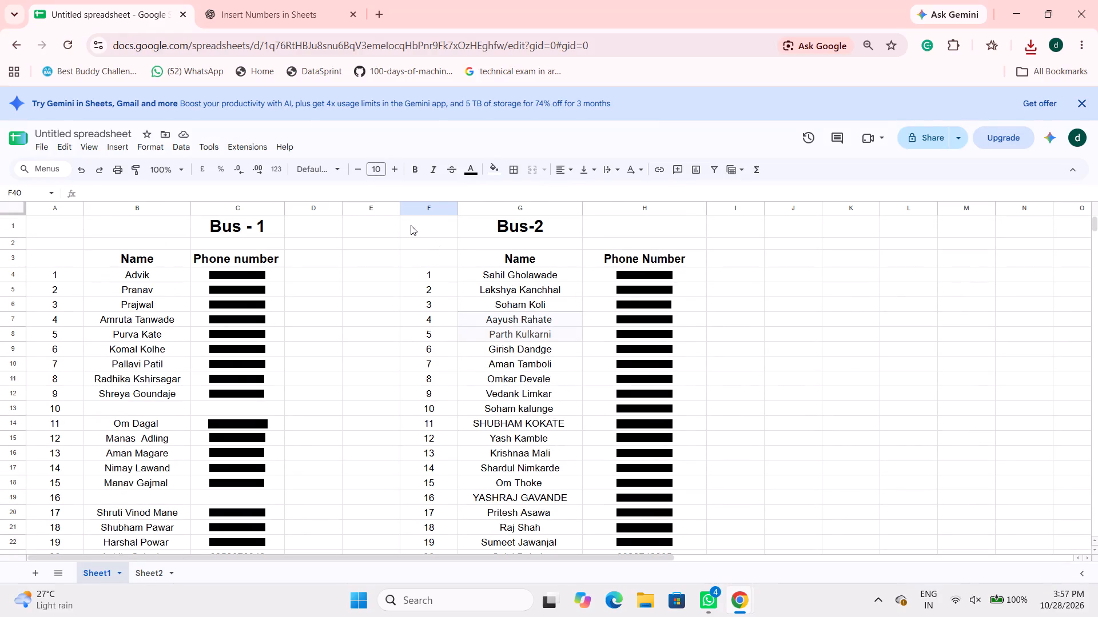
pyautogui.moveTo(411, 225); pyautogui.dragTo(635, 552)
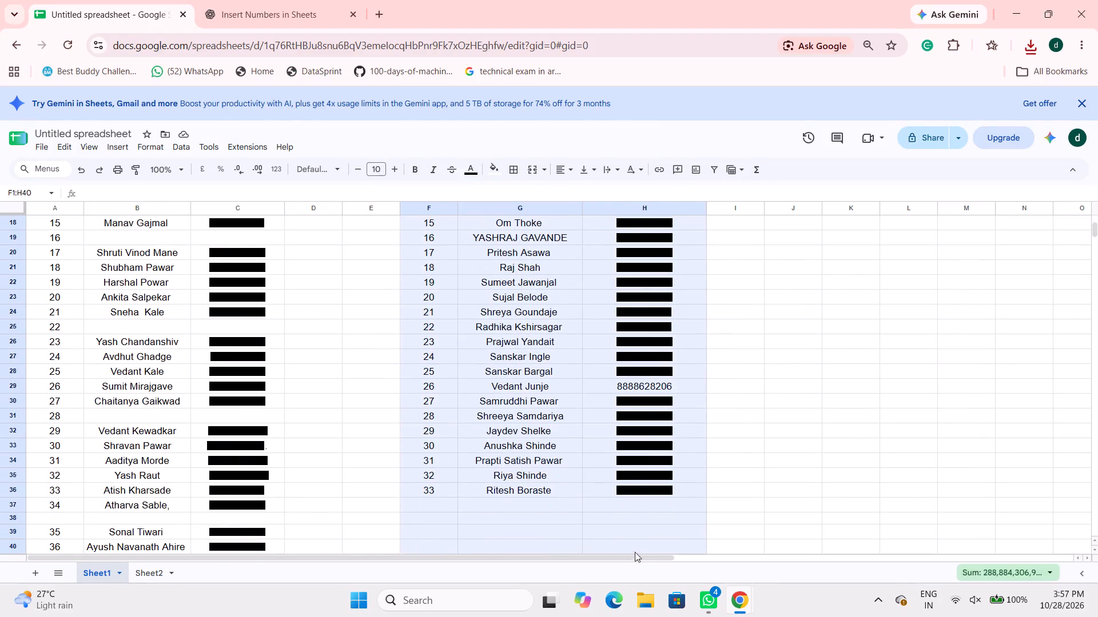
pyautogui.moveTo(635, 552); pyautogui.dragTo(660, 494)
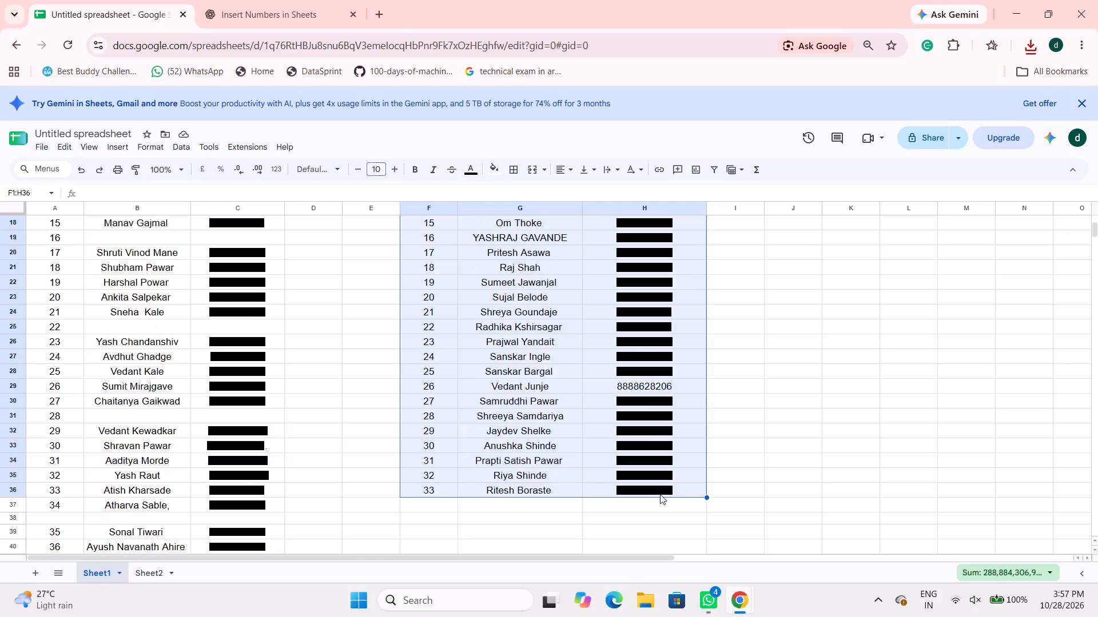
pyautogui.hotkey('ctrl', 'c')
pyautogui.scroll(6, 164, 427)
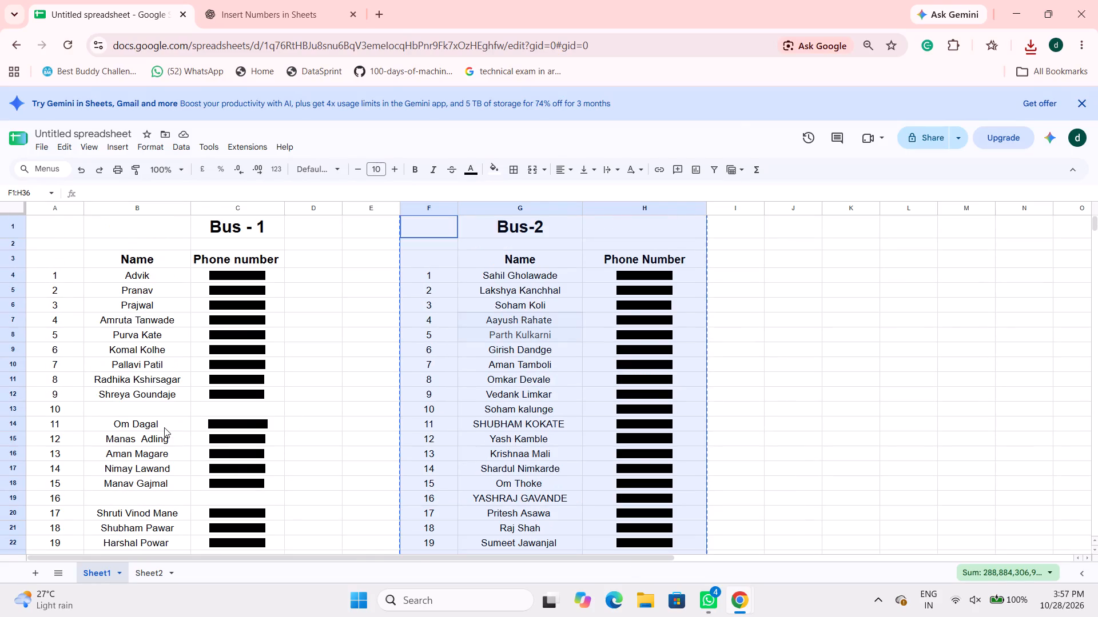
pyautogui.moveTo(52, 226); pyautogui.dragTo(231, 569)
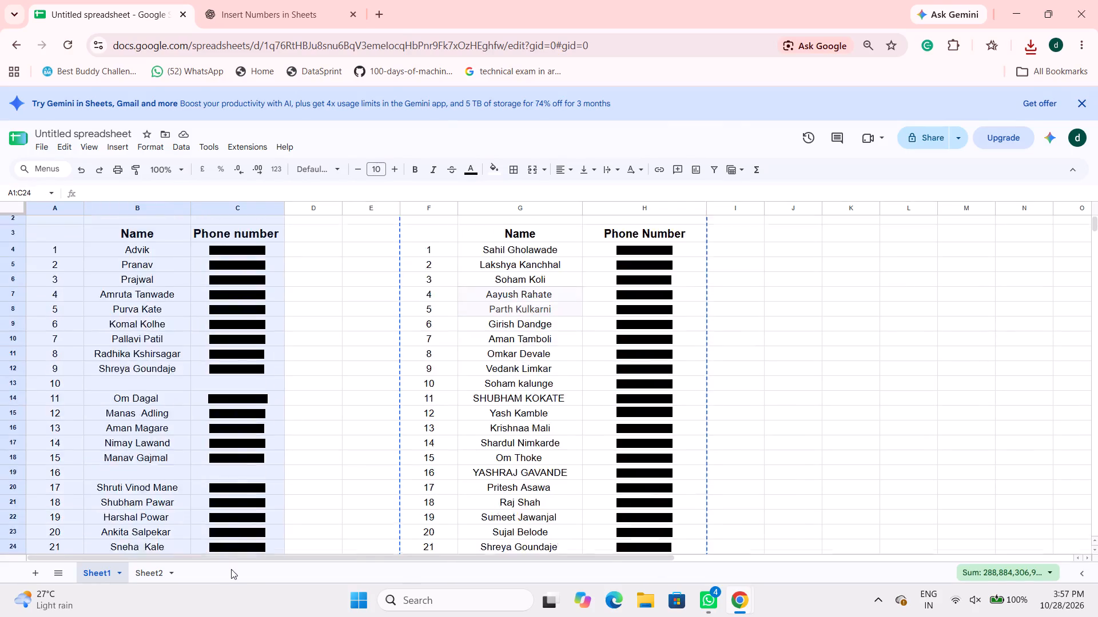
pyautogui.moveTo(231, 569); pyautogui.dragTo(276, 394)
pyautogui.hotkey('ctrl', 'v')
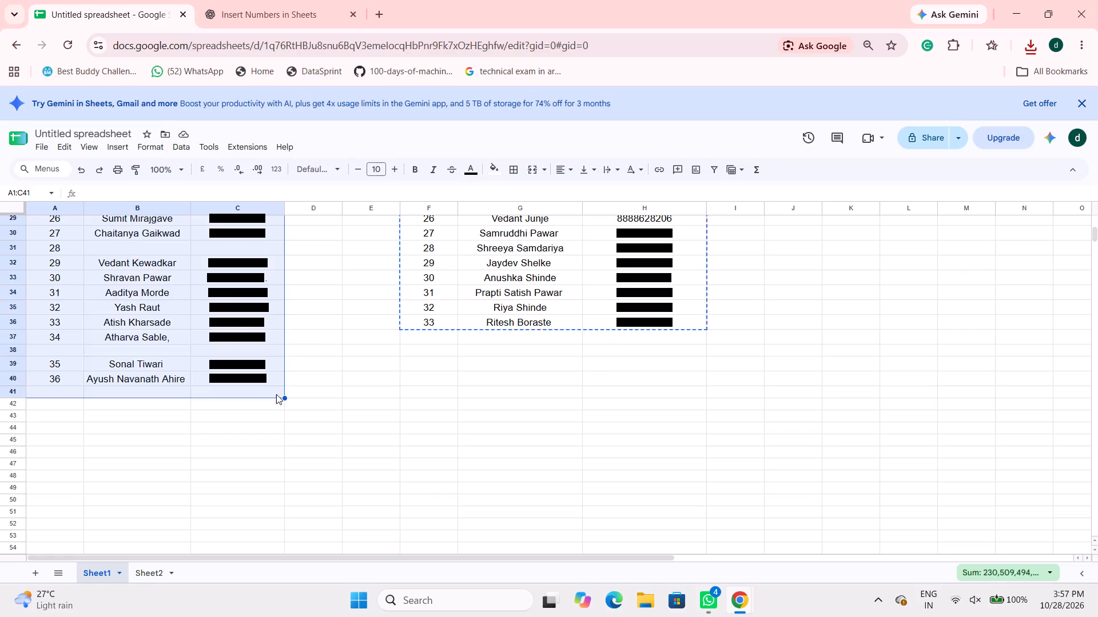
# Clear the leftover Bus-1 rows below the pasted list, in A37:C40.
pyautogui.moveTo(56, 341); pyautogui.dragTo(248, 379)
pyautogui.press('Delete')
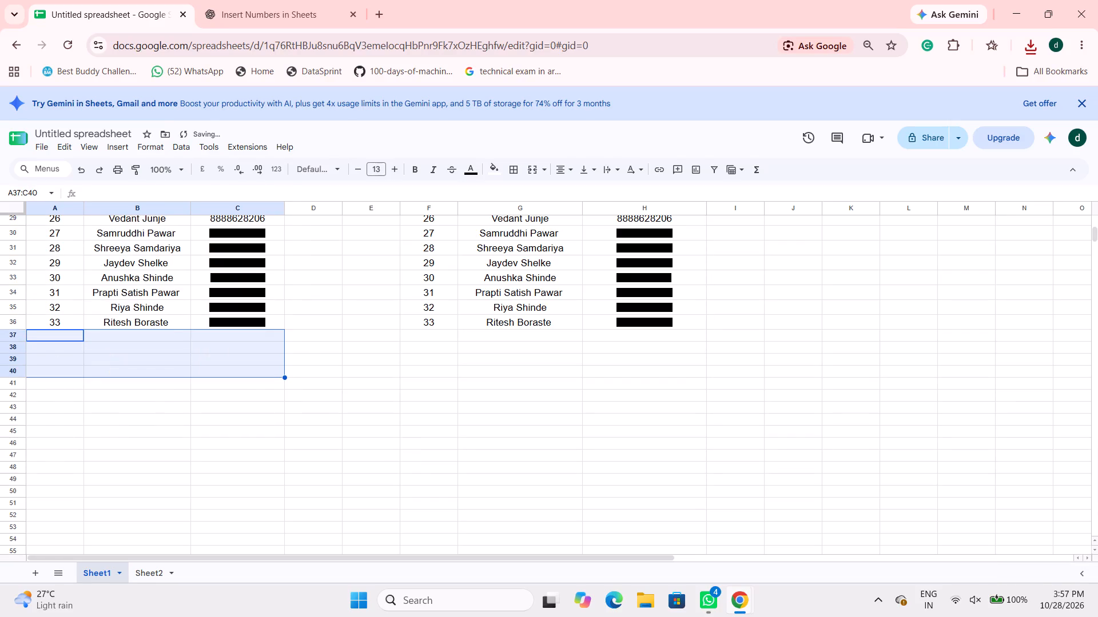
# Delete the original Bus-2 list, including its heading, from F1:H36 and deselect the range.
pyautogui.scroll(7, 248, 379)
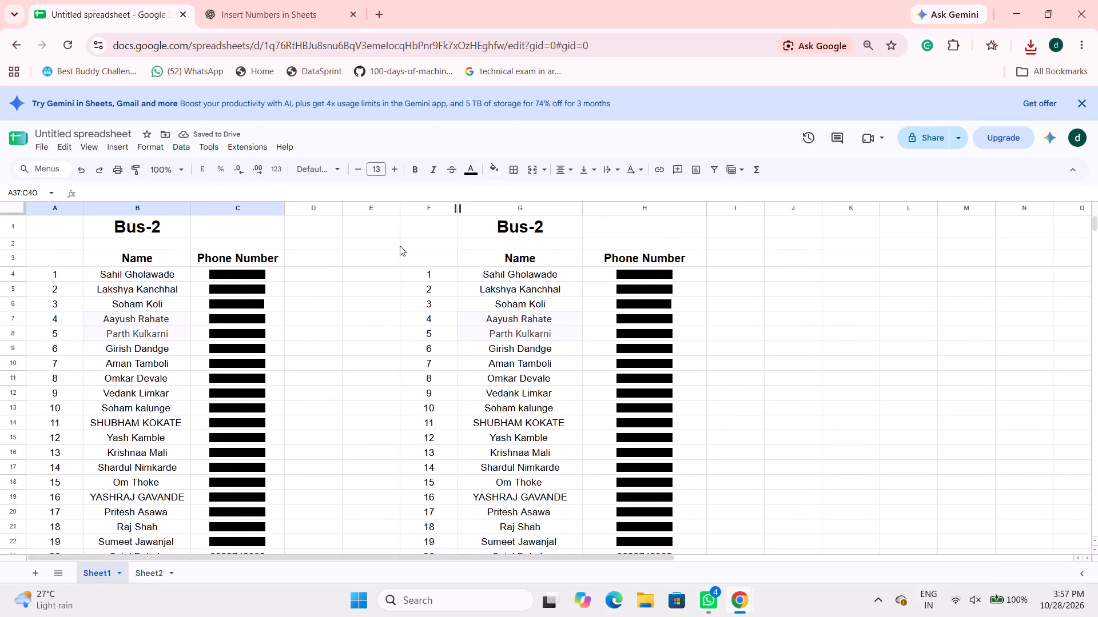
pyautogui.moveTo(407, 231); pyautogui.dragTo(417, 242)
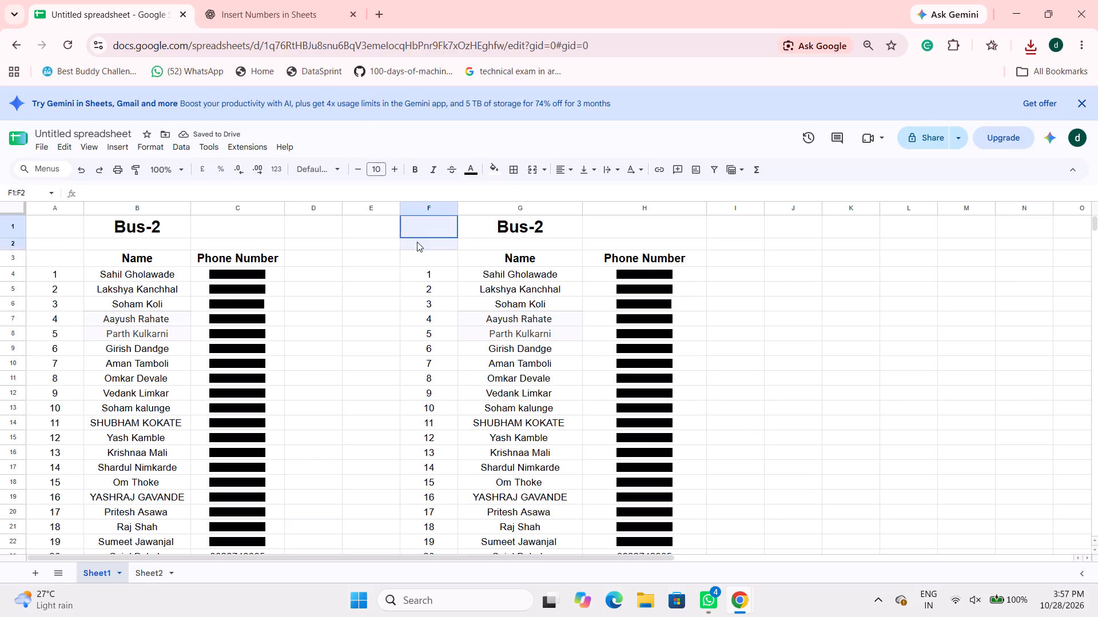
pyautogui.moveTo(417, 242); pyautogui.dragTo(600, 275)
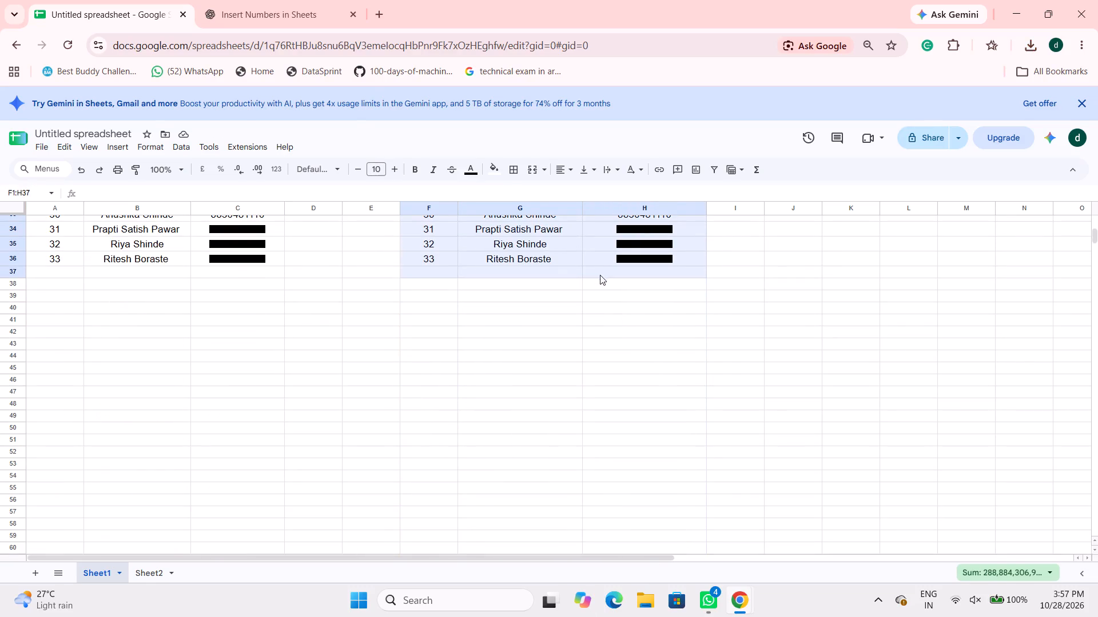
pyautogui.moveTo(600, 275); pyautogui.dragTo(595, 261)
pyautogui.press('BackSpace')
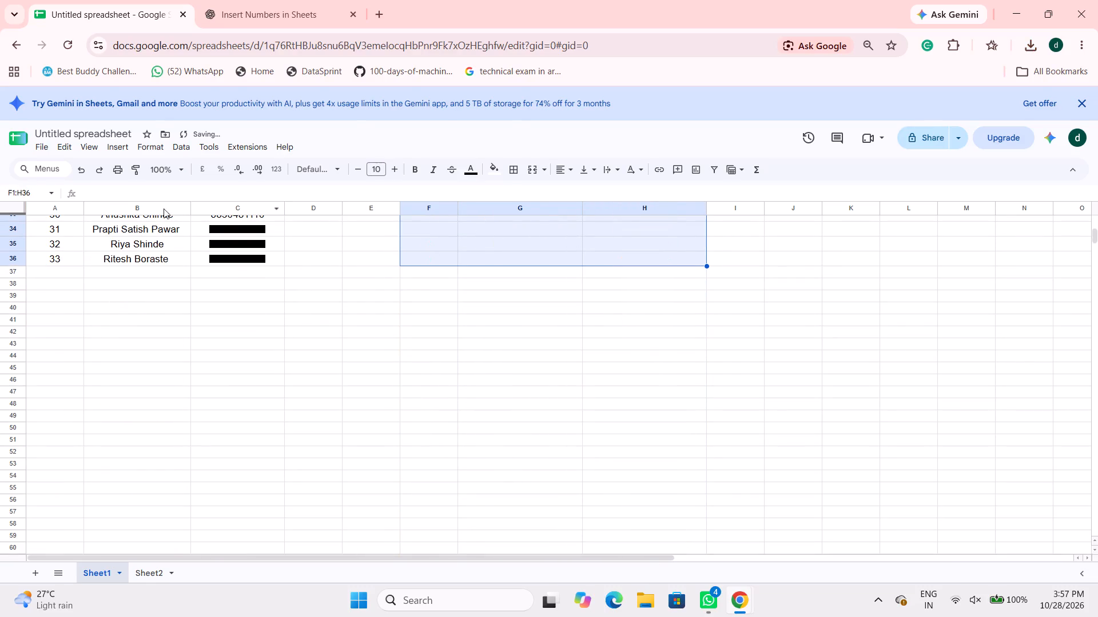
pyautogui.scroll(7, 167, 314)
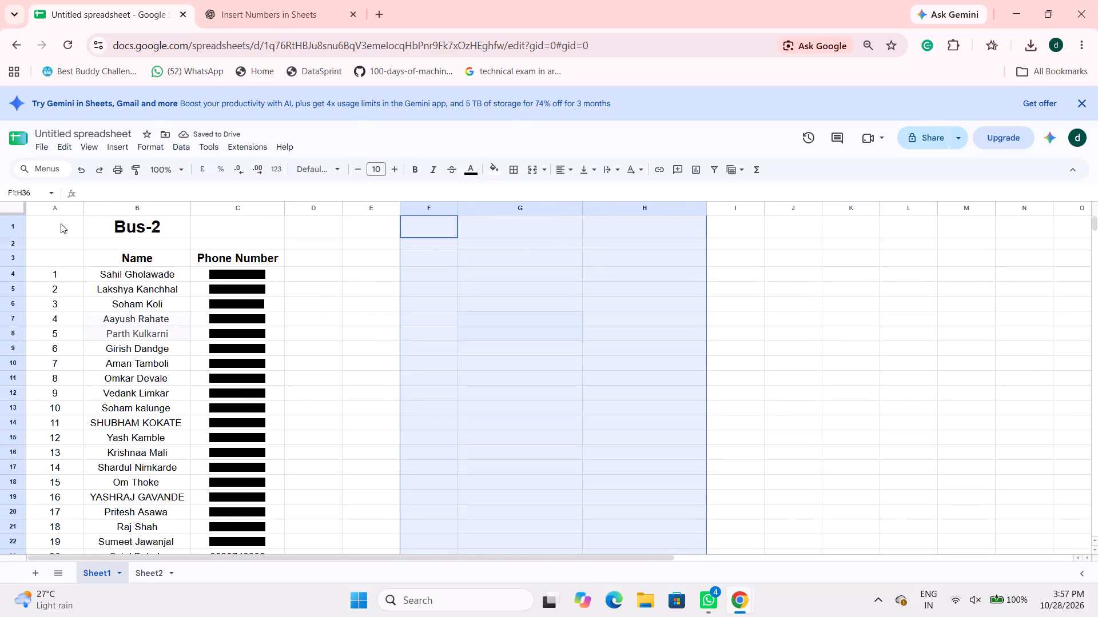
pyautogui.click(381, 263)
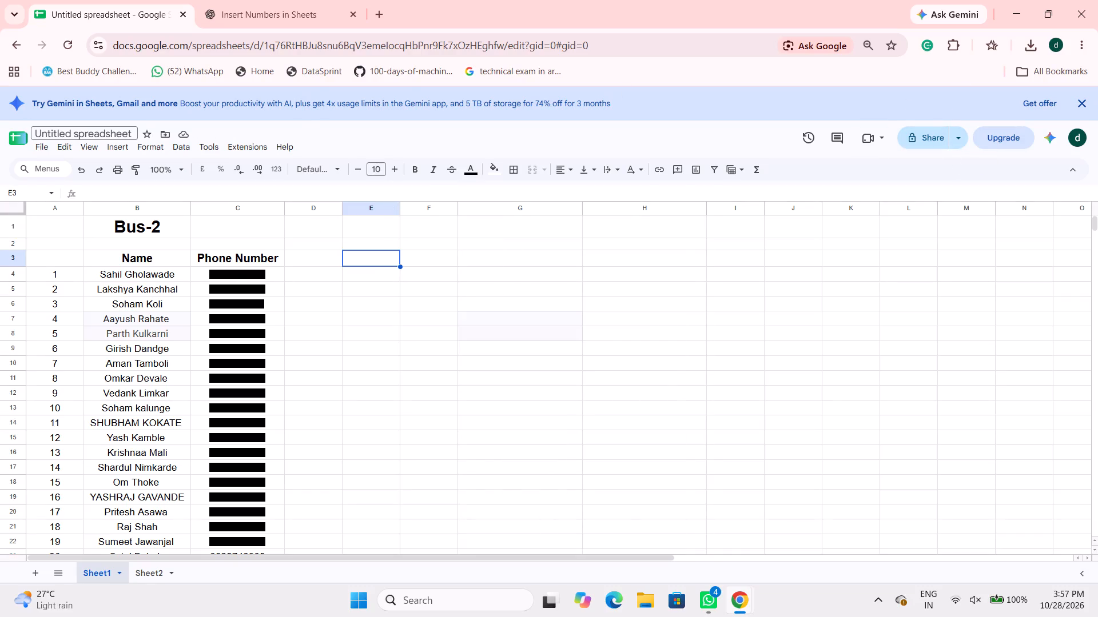
# Export the current sheet's Bus-2 list as an A4 portrait PDF and save it in Downloads under the suggested name.
pyautogui.click(38, 145)
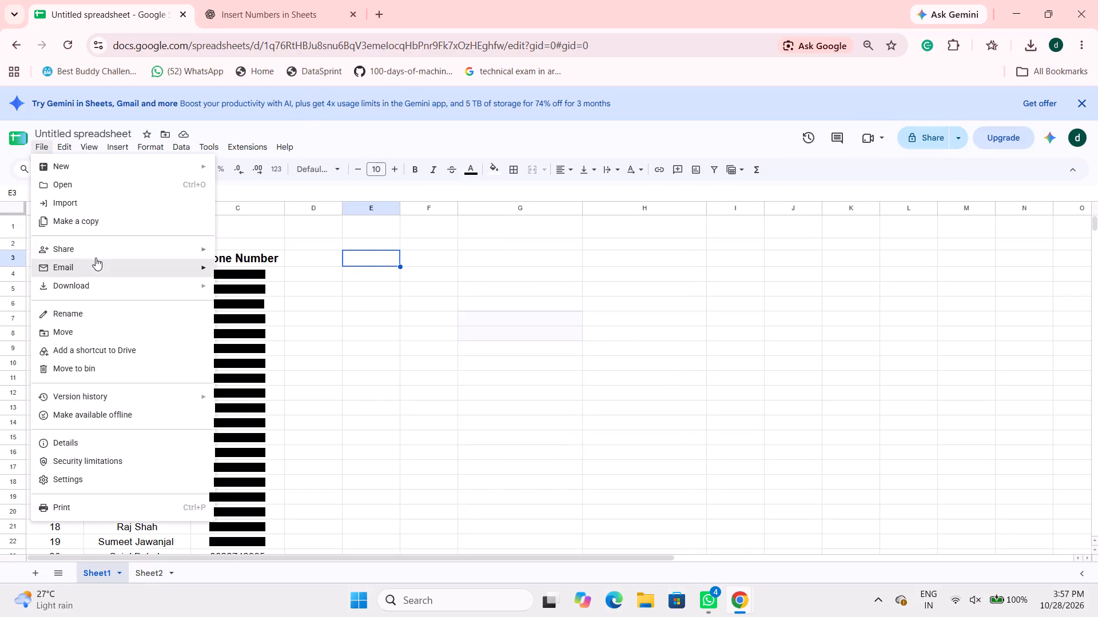
pyautogui.click(224, 330)
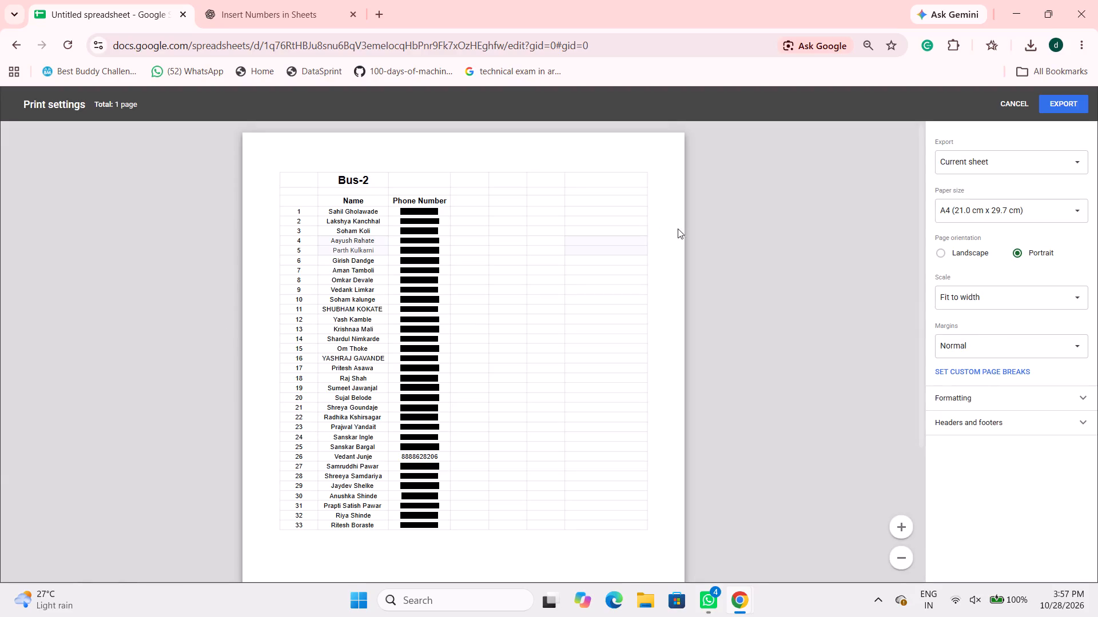
pyautogui.scroll(-1, 642, 362)
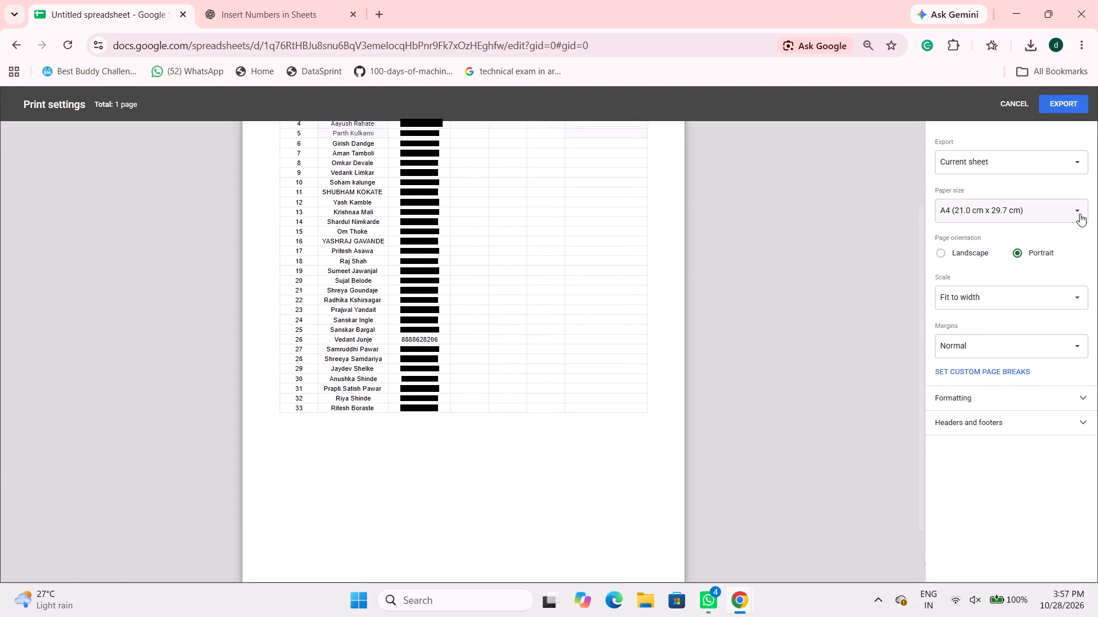
pyautogui.click(1085, 107)
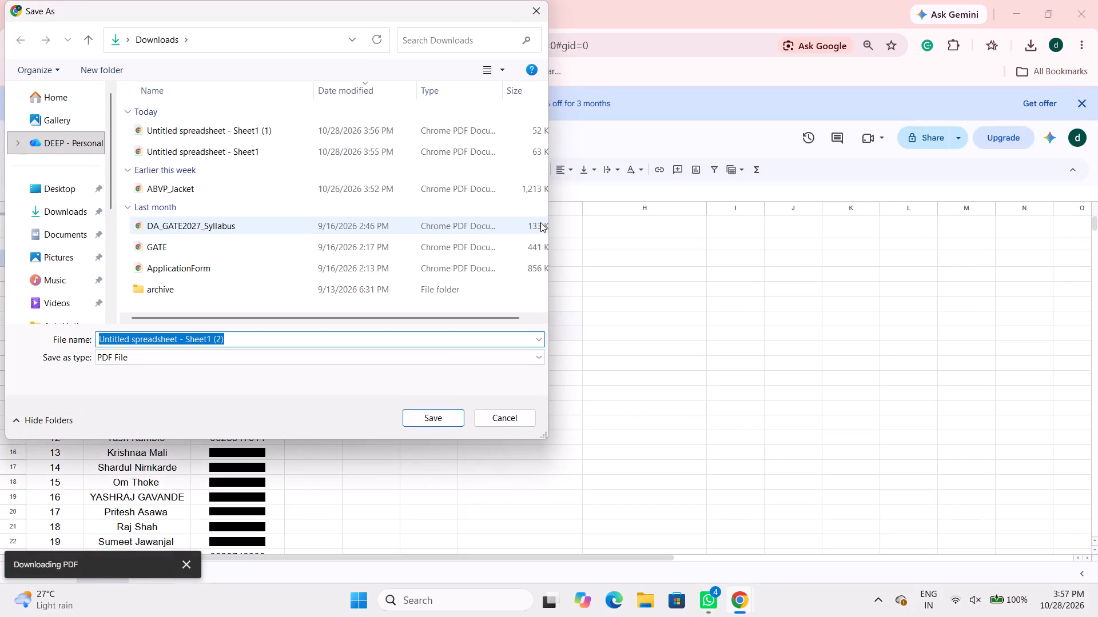
pyautogui.click(439, 413)
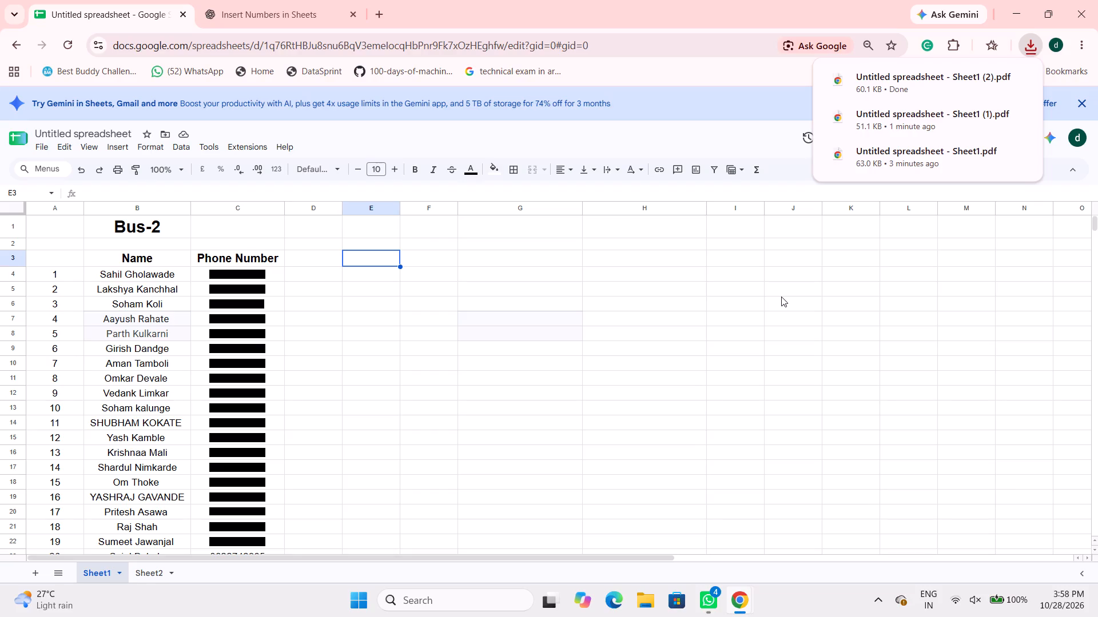
# In File Explorer's Downloads folder, rename the combined-list PDF "Untitled spreadsheet - Sheet1" as "Bhag Karyakarne".
pyautogui.click(641, 599)
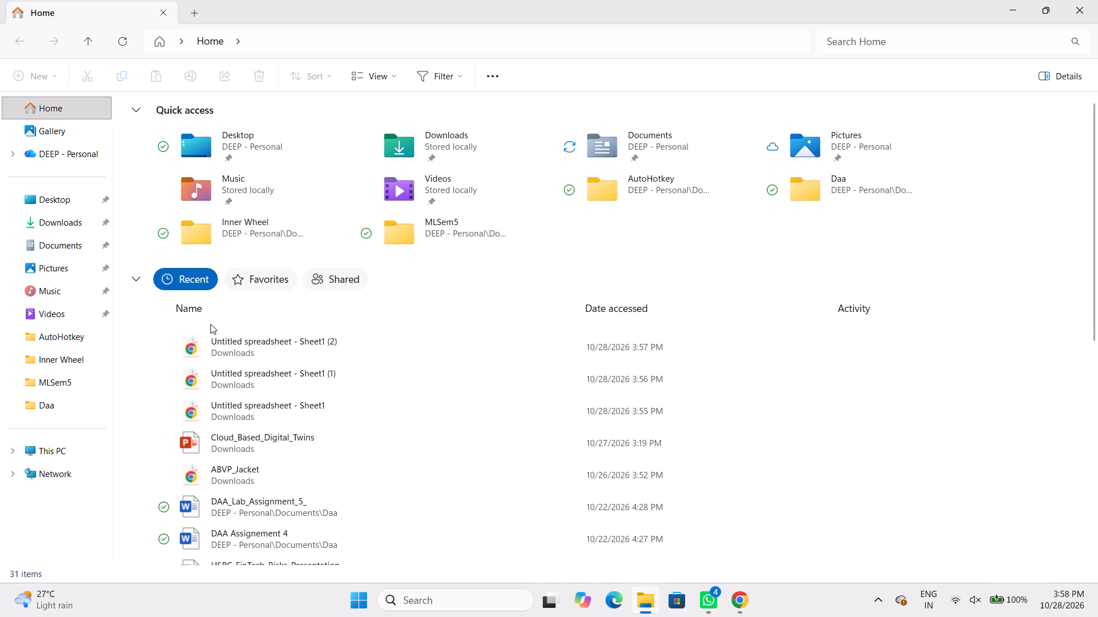
pyautogui.click(62, 230)
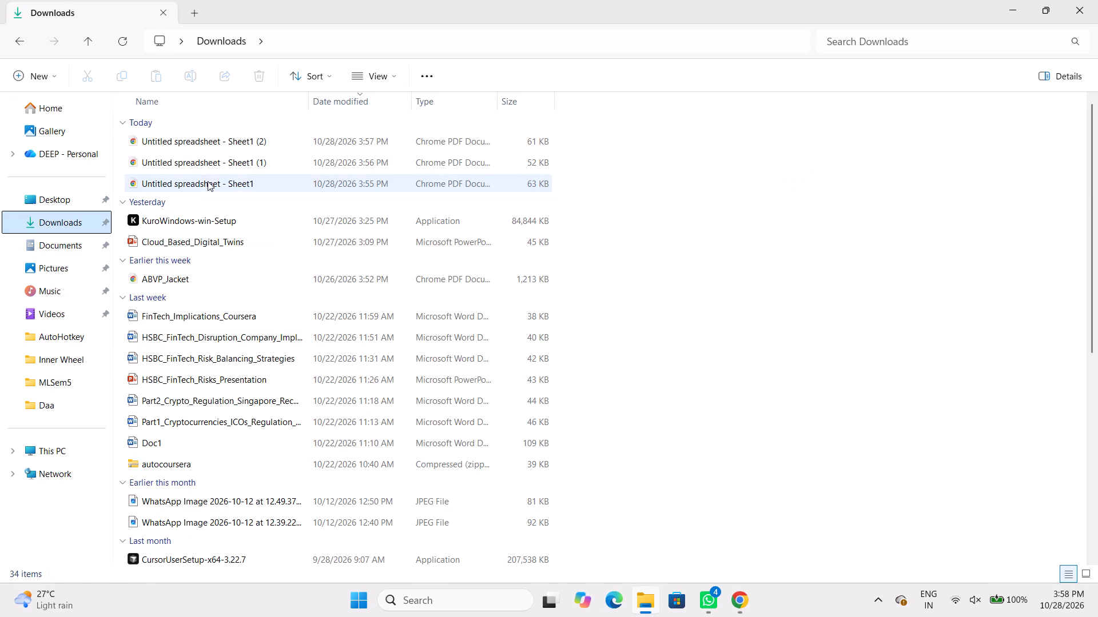
pyautogui.click(208, 181)
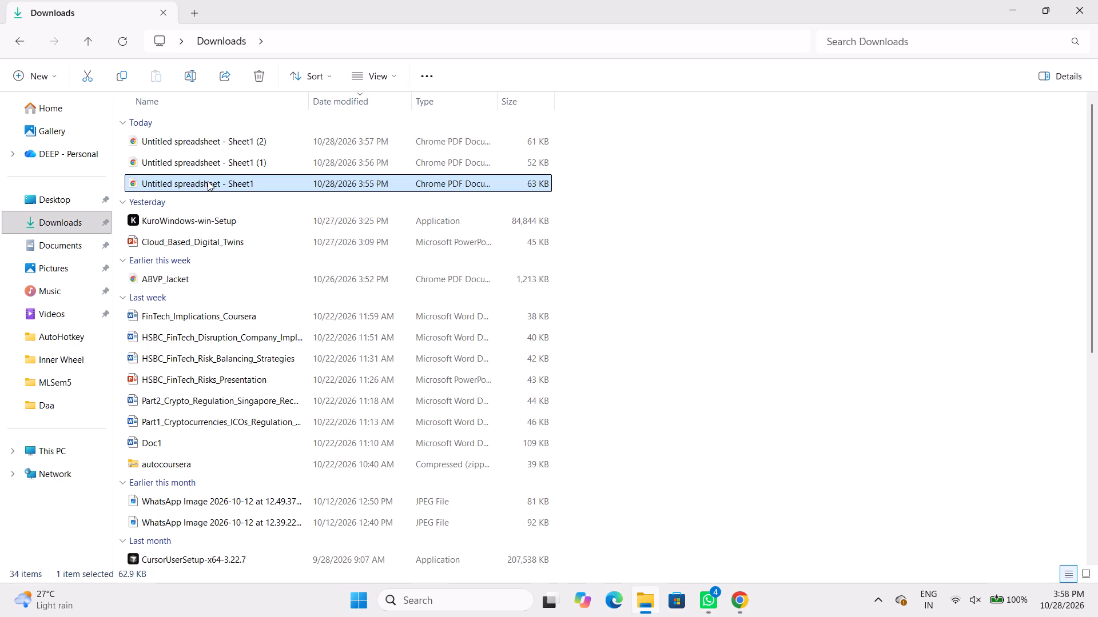
pyautogui.click(208, 181)
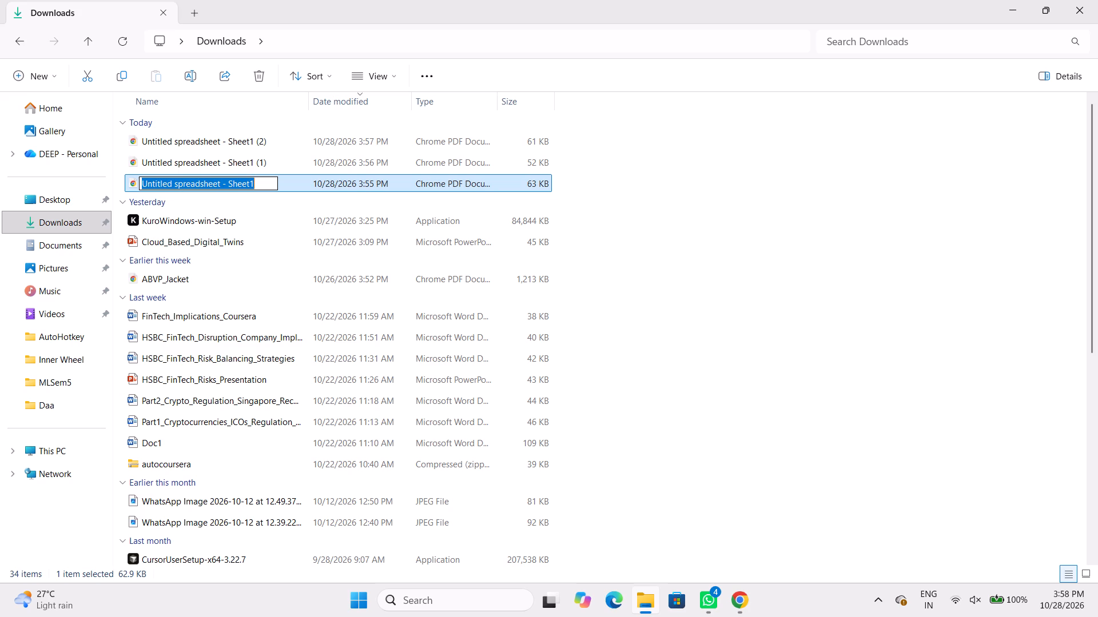
pyautogui.hotkey('shift', 'b')
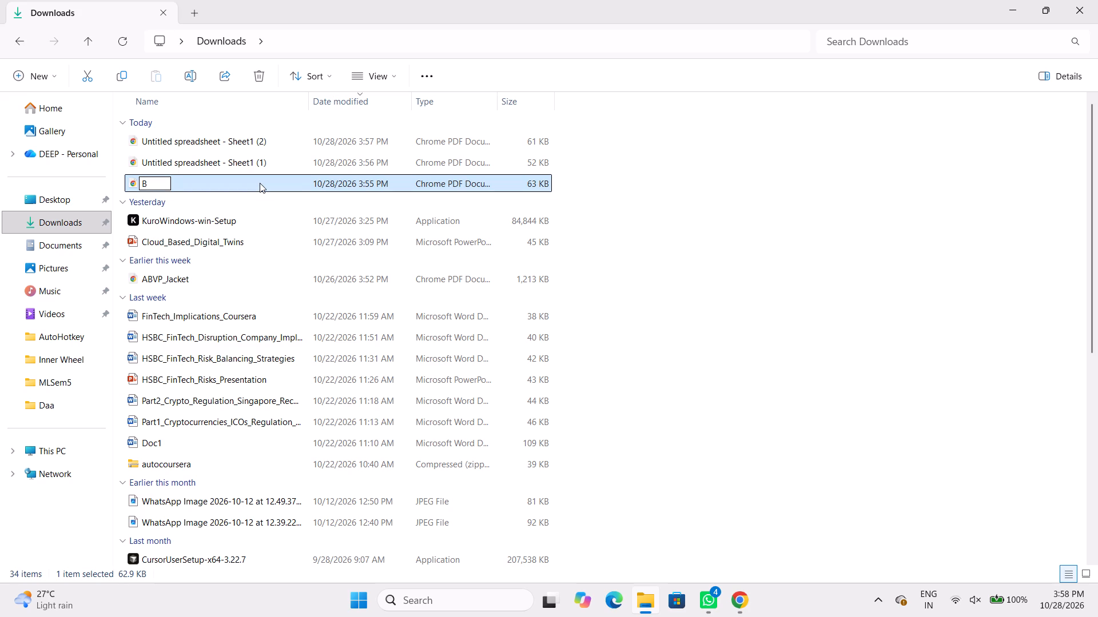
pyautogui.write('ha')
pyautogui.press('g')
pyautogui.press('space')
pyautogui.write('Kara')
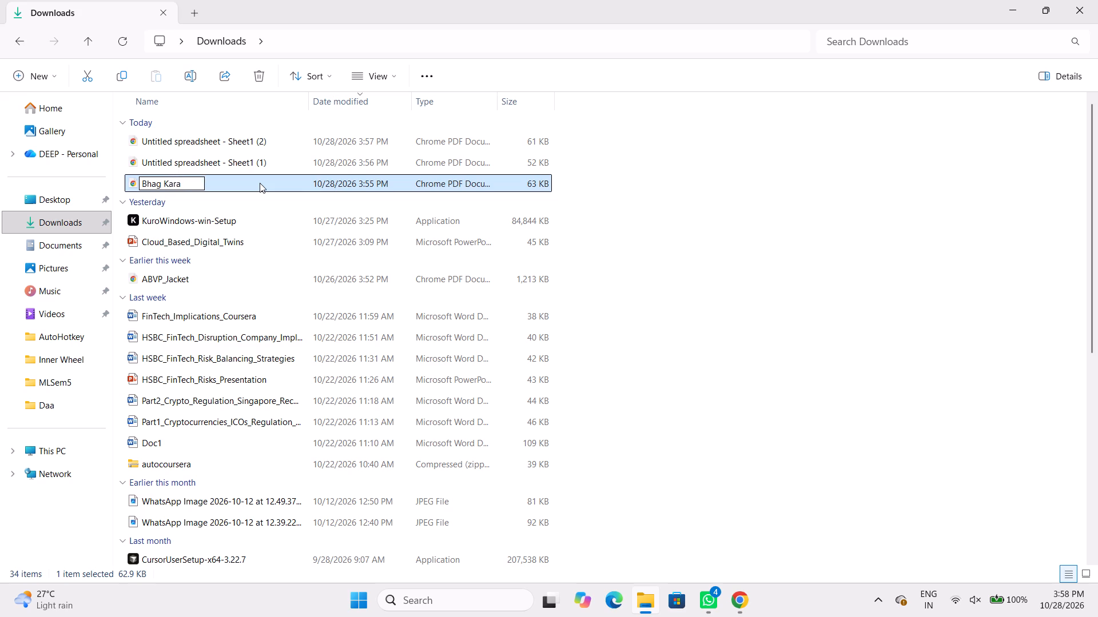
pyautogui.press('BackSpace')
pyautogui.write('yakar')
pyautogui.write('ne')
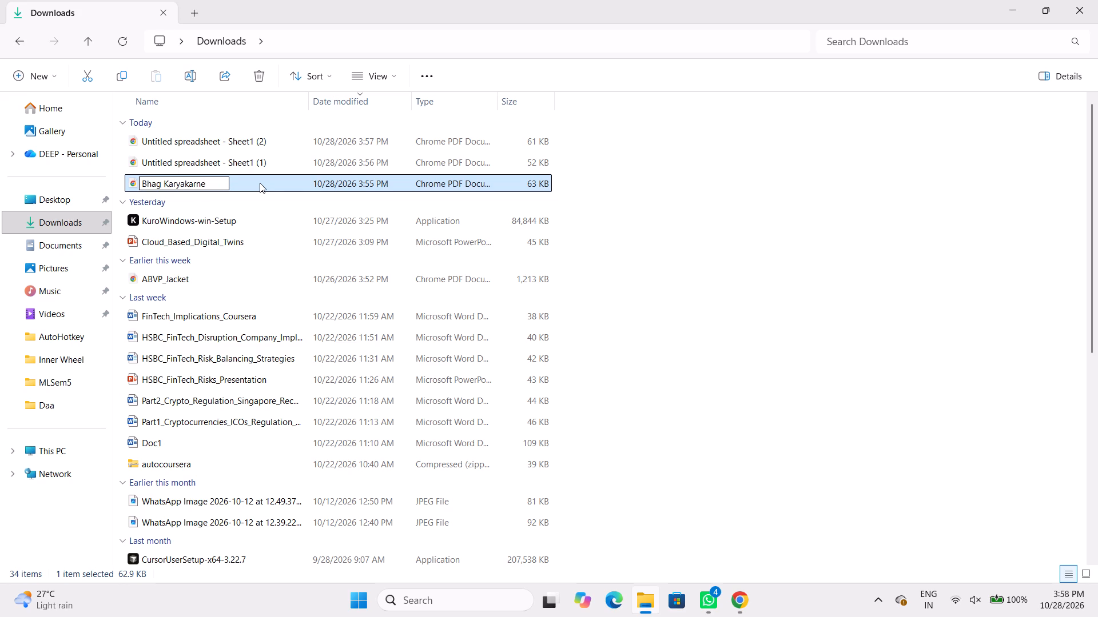
pyautogui.click(242, 166)
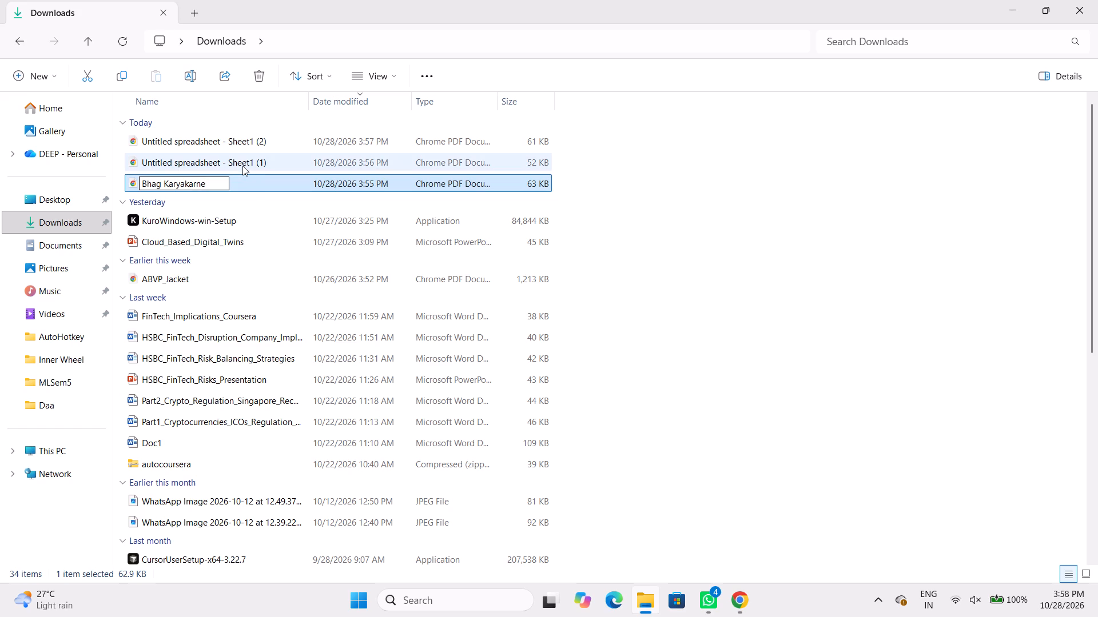
# Check which bus list "Untitled spreadsheet - Sheet1 (1)" contains, close it, and rename the file as "BUS-1".
pyautogui.doubleClick(242, 166)
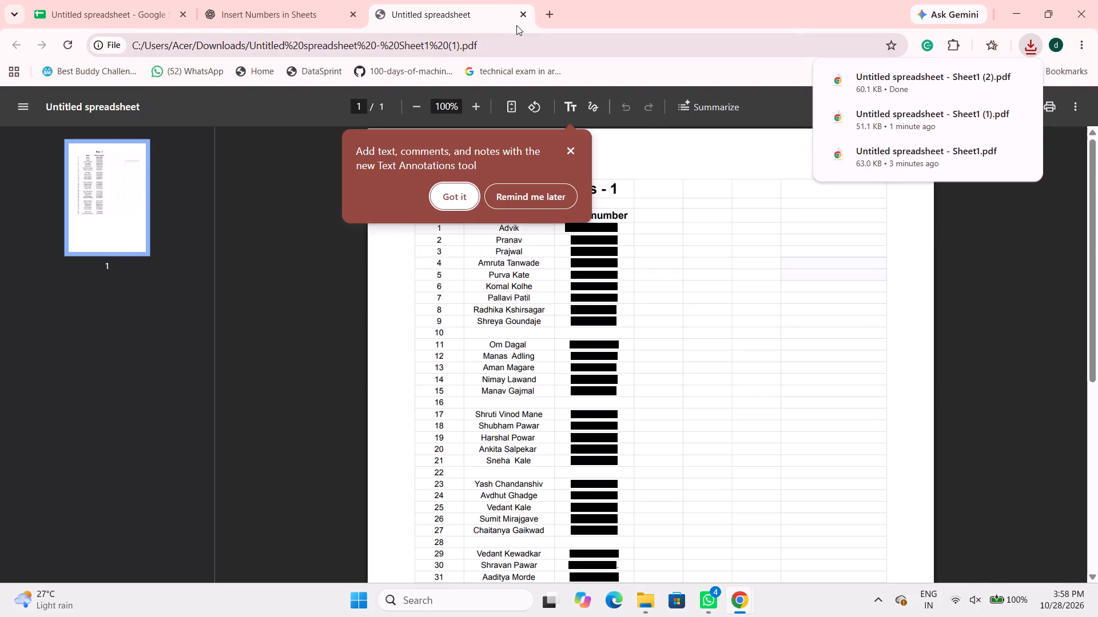
pyautogui.click(522, 18)
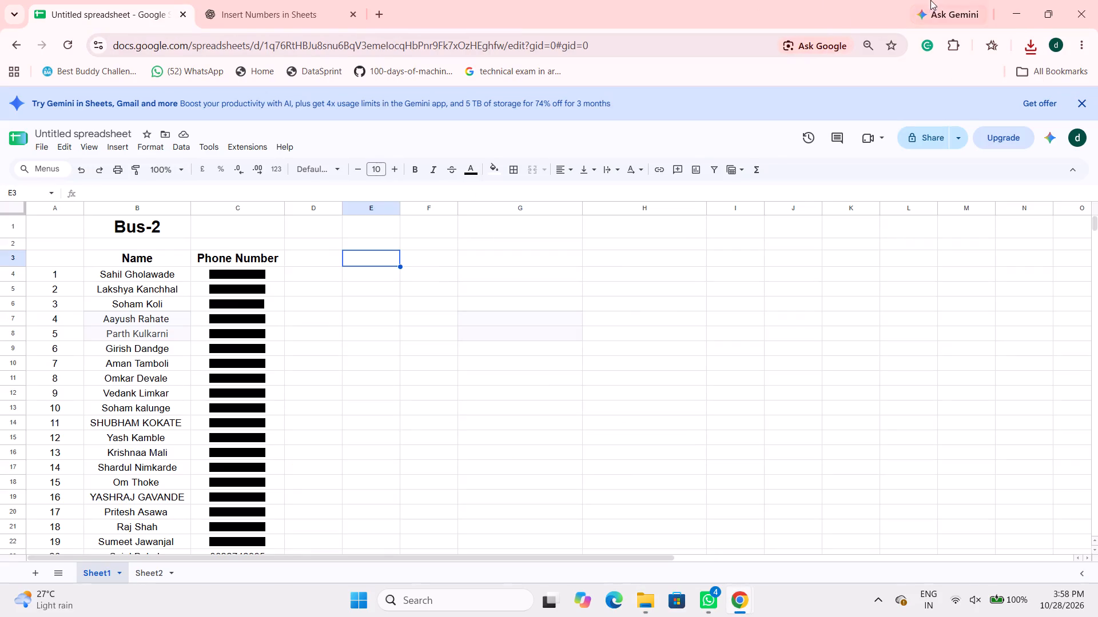
pyautogui.click(1021, 13)
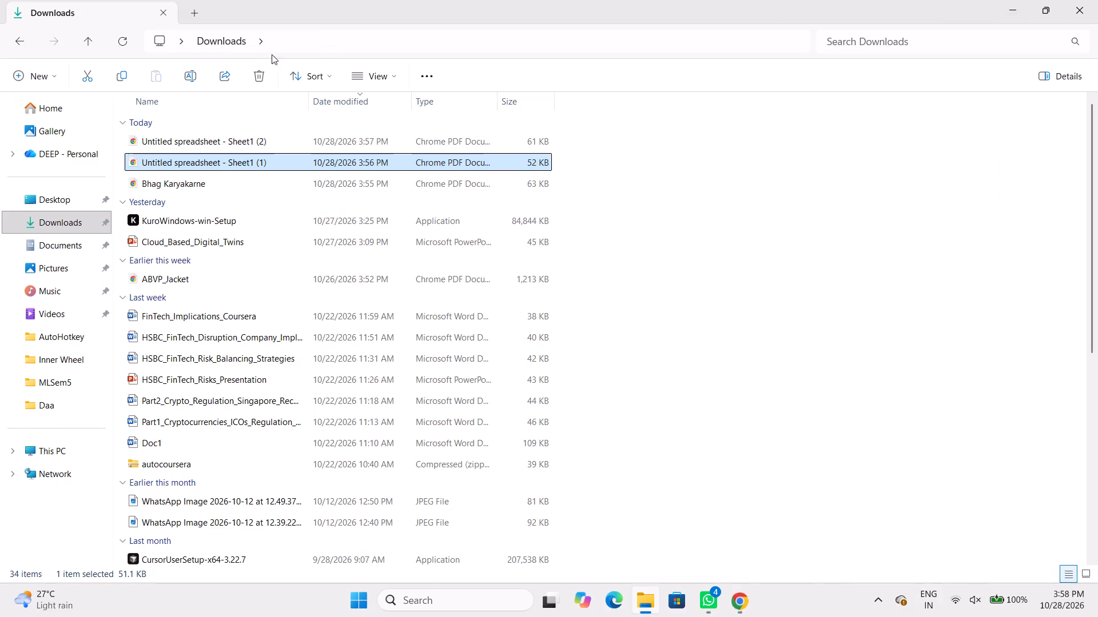
pyautogui.click(204, 165)
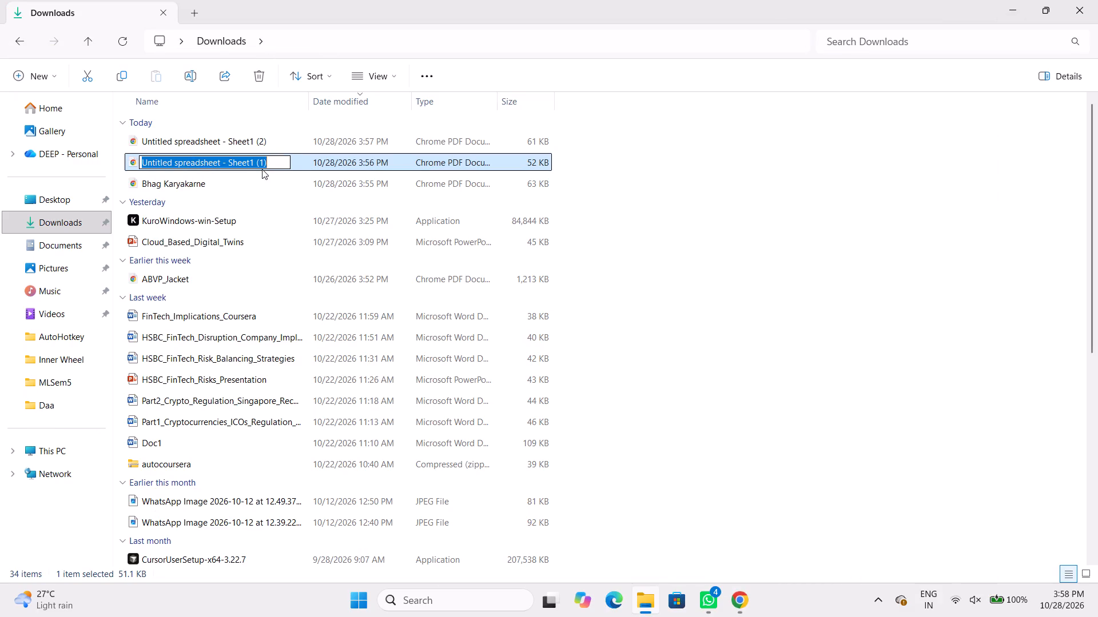
pyautogui.write('BUS')
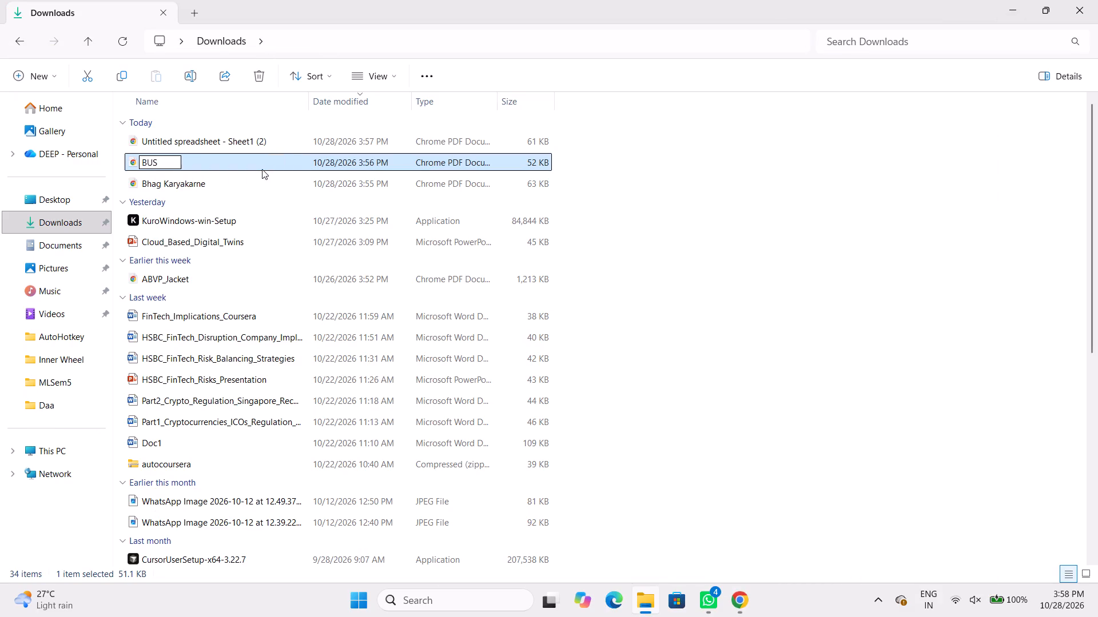
pyautogui.press('-')
pyautogui.press('1')
pyautogui.click(349, 148)
# Rename the PDF "Untitled spreadsheet - Sheet1 (2)" as "BUS-2".
pyautogui.click(205, 140)
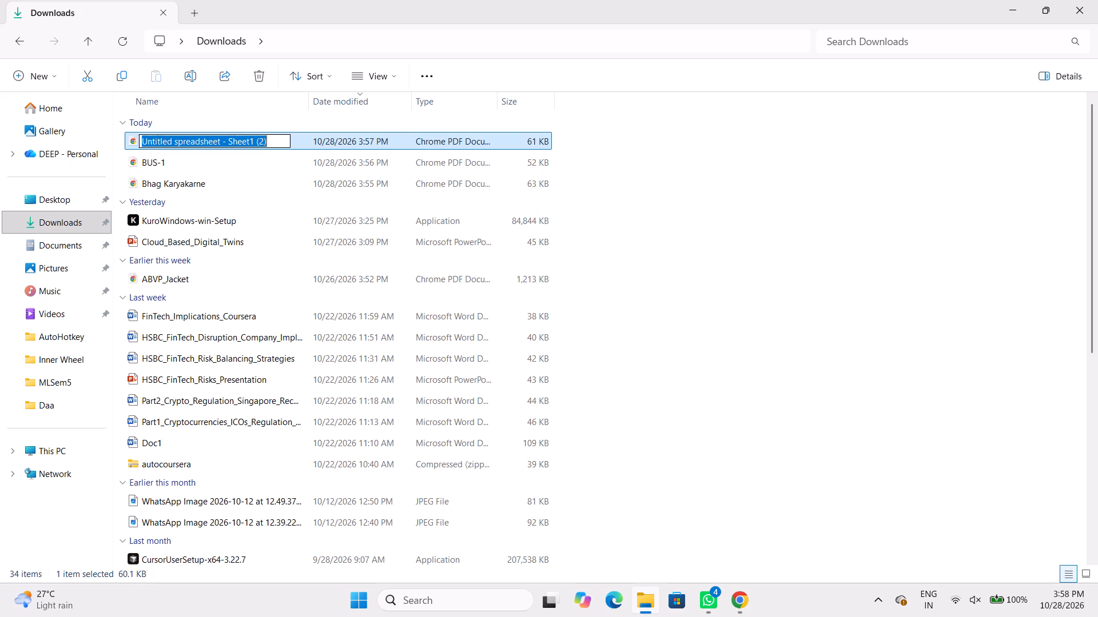
pyautogui.write('BUS')
pyautogui.write('-2')
pyautogui.press('Return')
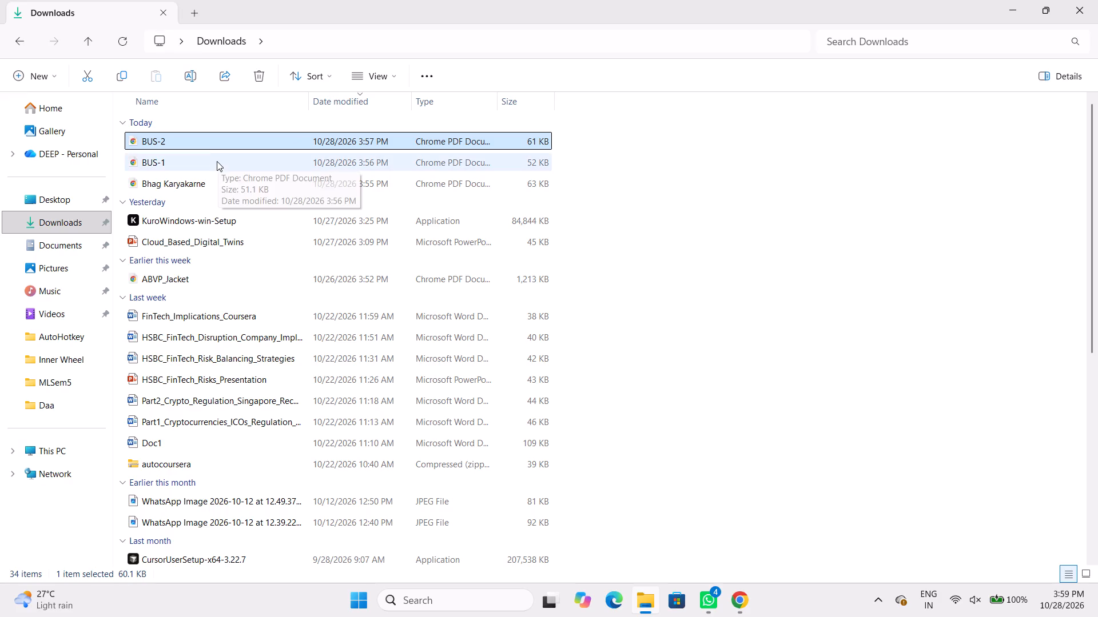
# Open the BUS-2, BUS-1 and Bhag Karyakarne PDFs in turn and check that each holds the matching passenger list.
pyautogui.doubleClick(177, 143)
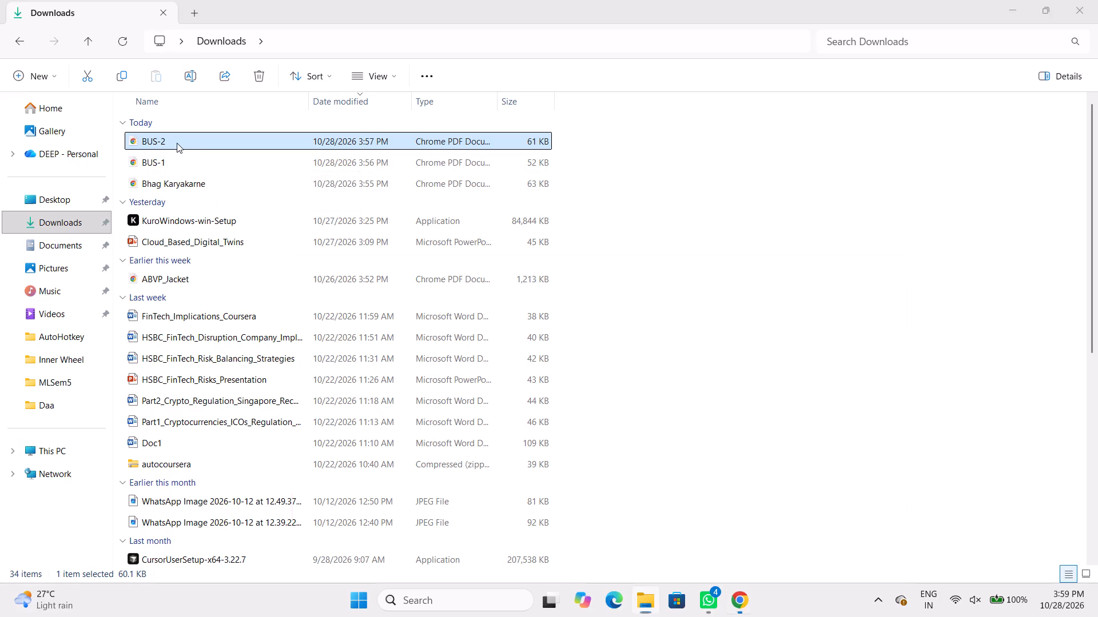
pyautogui.scroll(1, 380, 270)
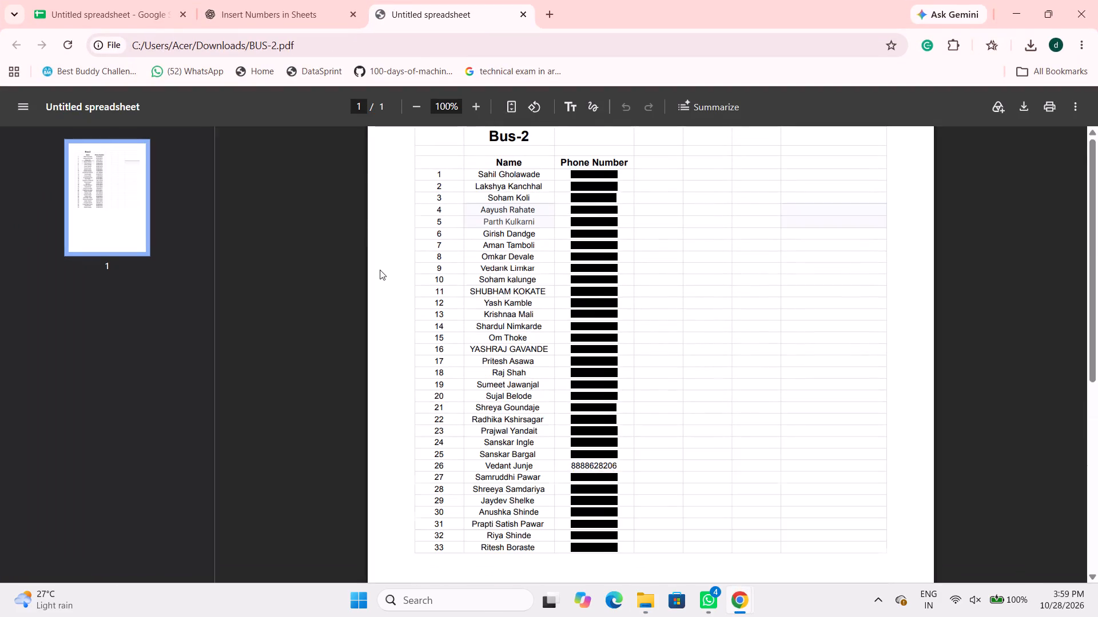
pyautogui.scroll(1, 380, 270)
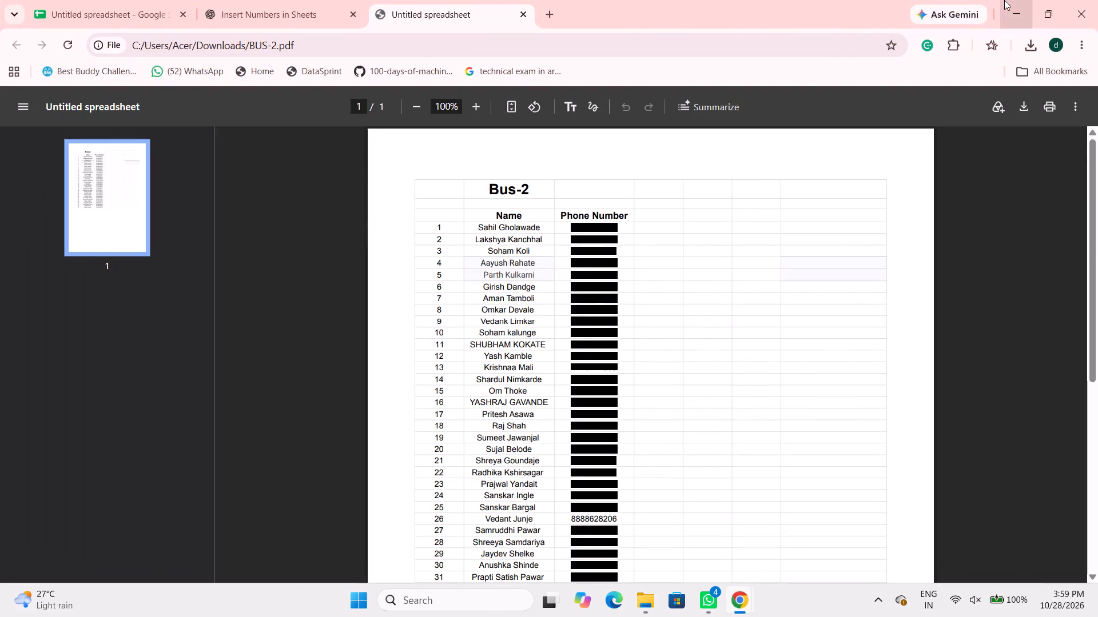
pyautogui.click(1004, 0)
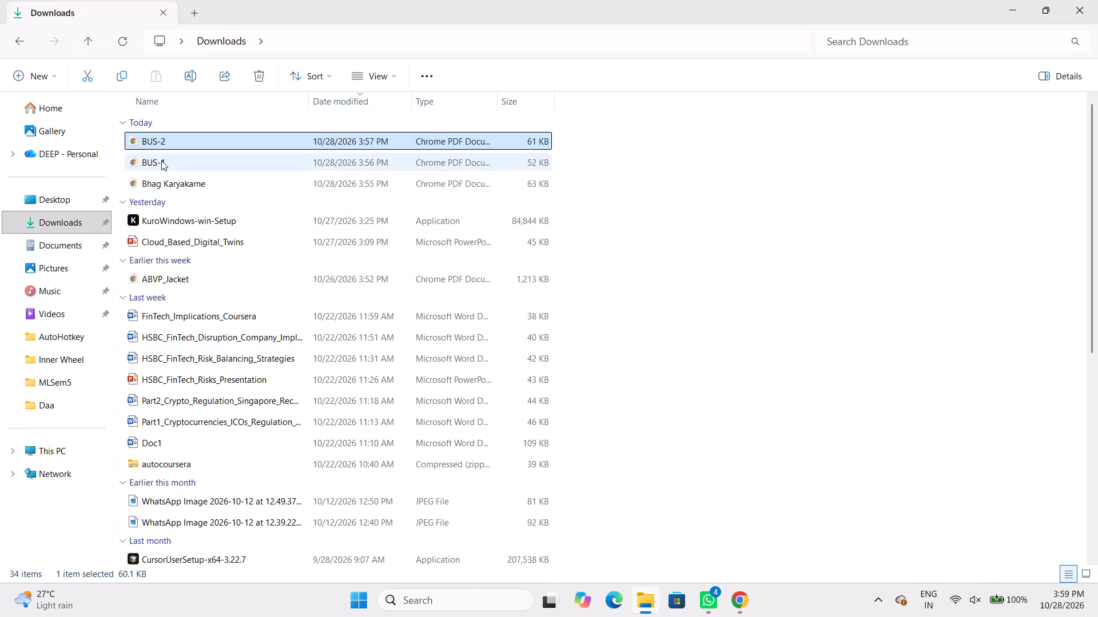
pyautogui.click(161, 161)
pyautogui.doubleClick(185, 163)
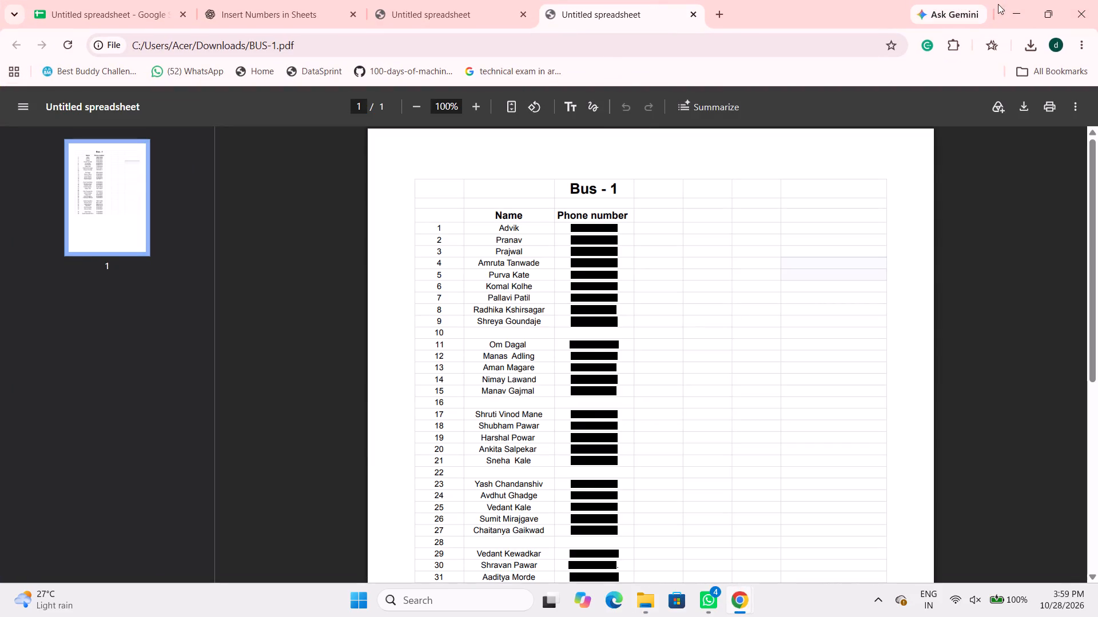
pyautogui.click(1020, 15)
pyautogui.doubleClick(283, 179)
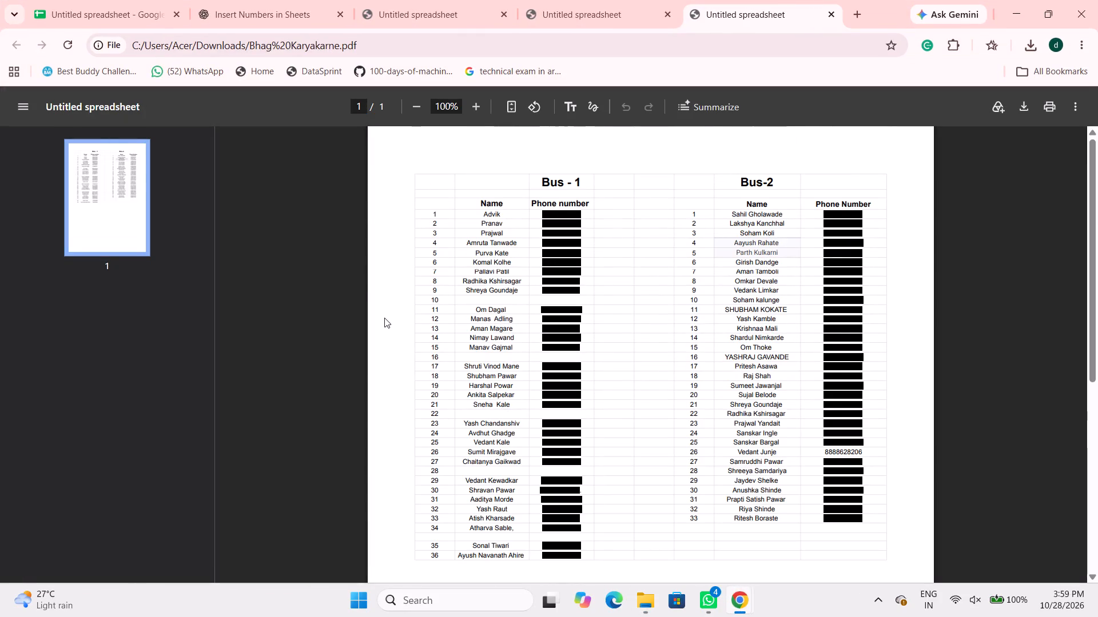
pyautogui.scroll(1, 384, 318)
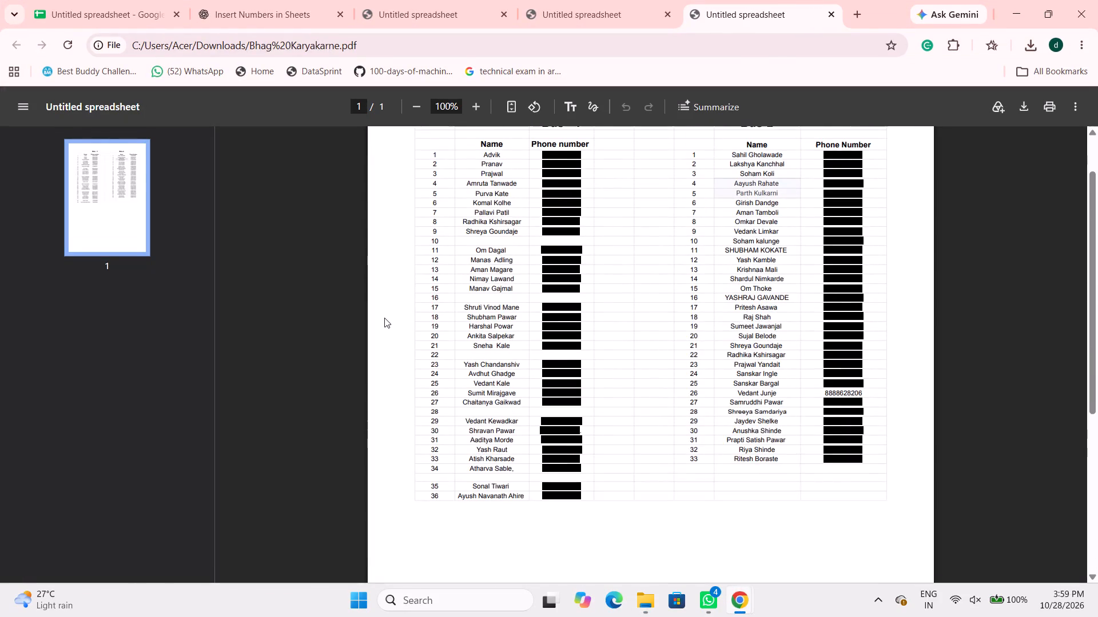
pyautogui.scroll(4, 384, 318)
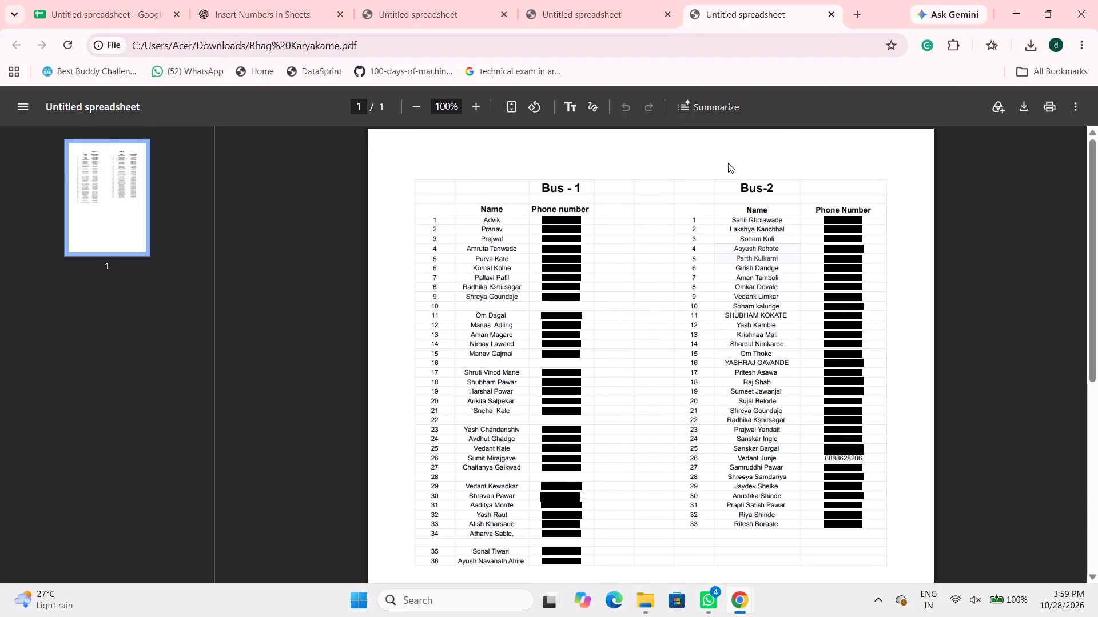
pyautogui.click(1019, 5)
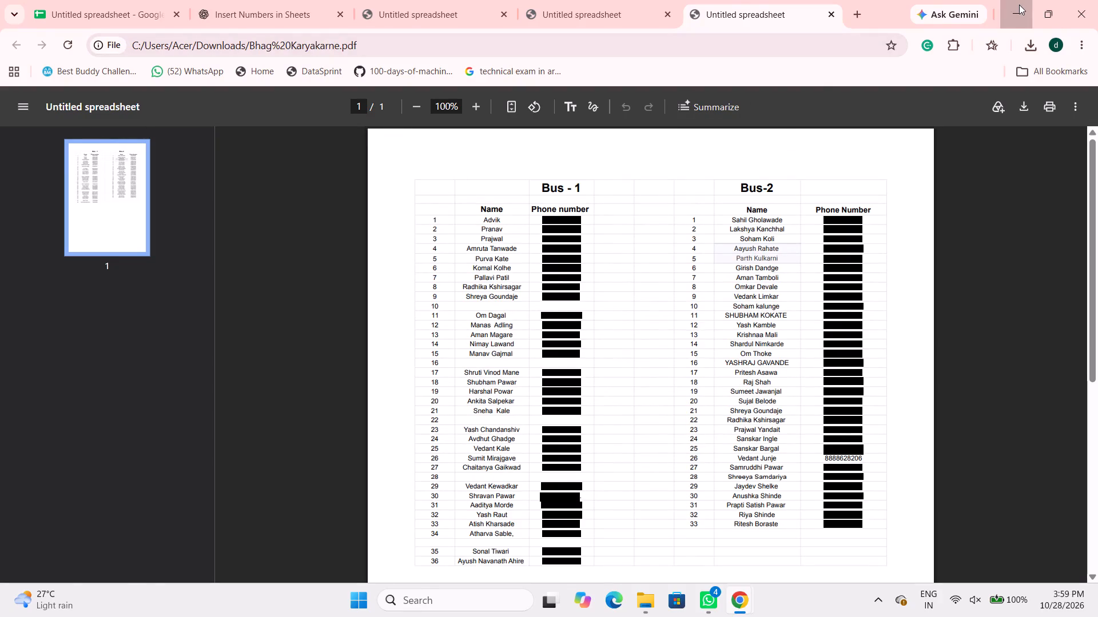
# Return to the browser window with the opened PDFs, glance over BUS-1 and BUS-2 again, and close all three PDFs.
pyautogui.click(1019, 5)
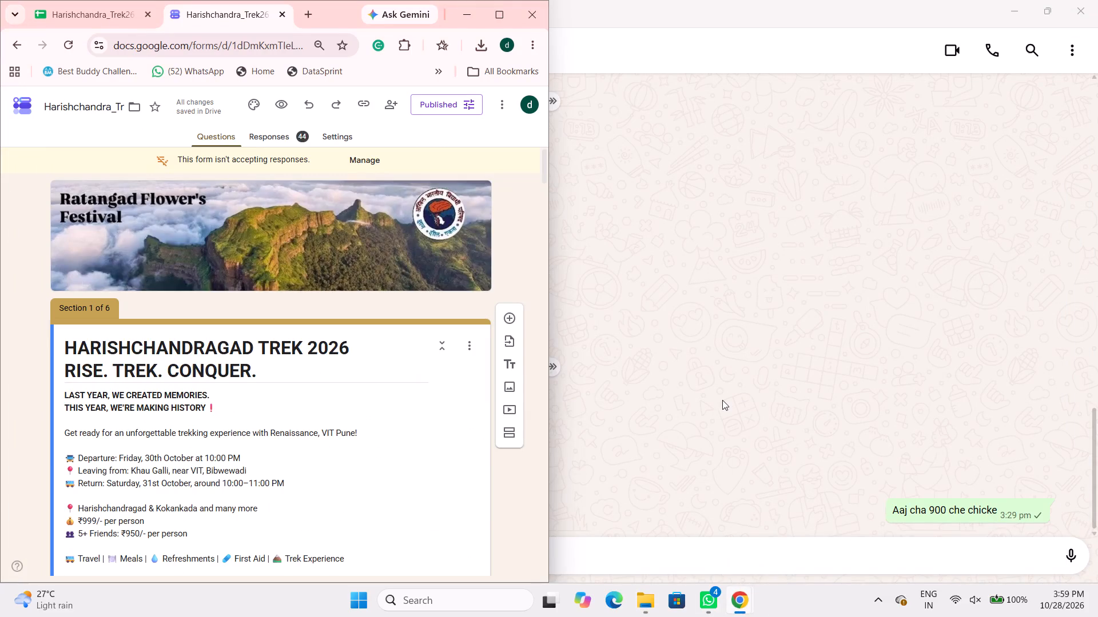
pyautogui.click(638, 530)
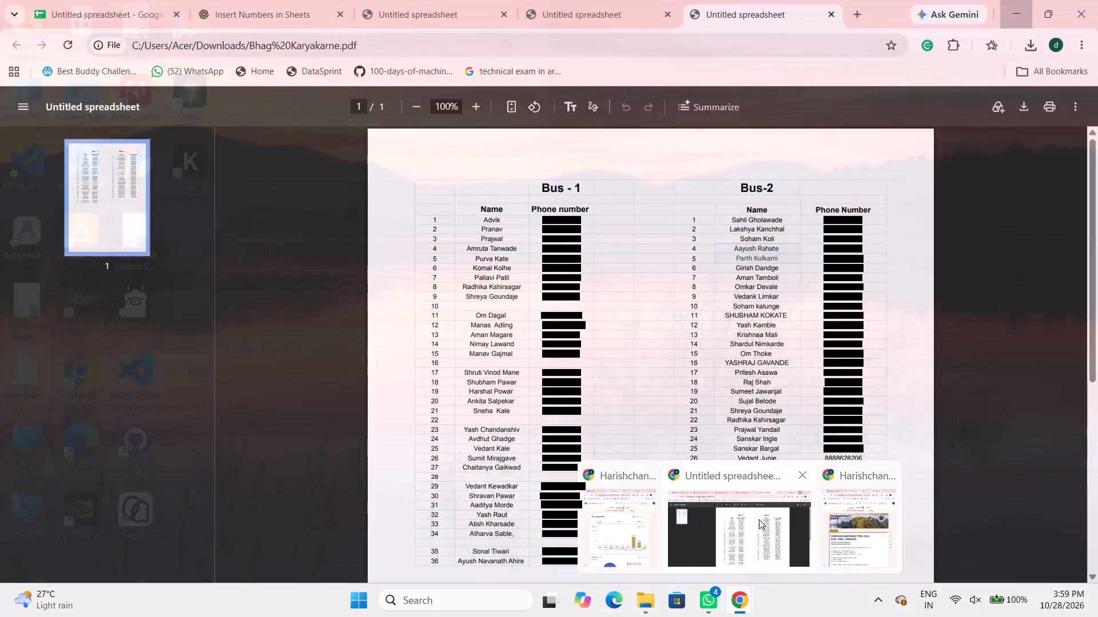
pyautogui.click(759, 519)
pyautogui.click(598, 10)
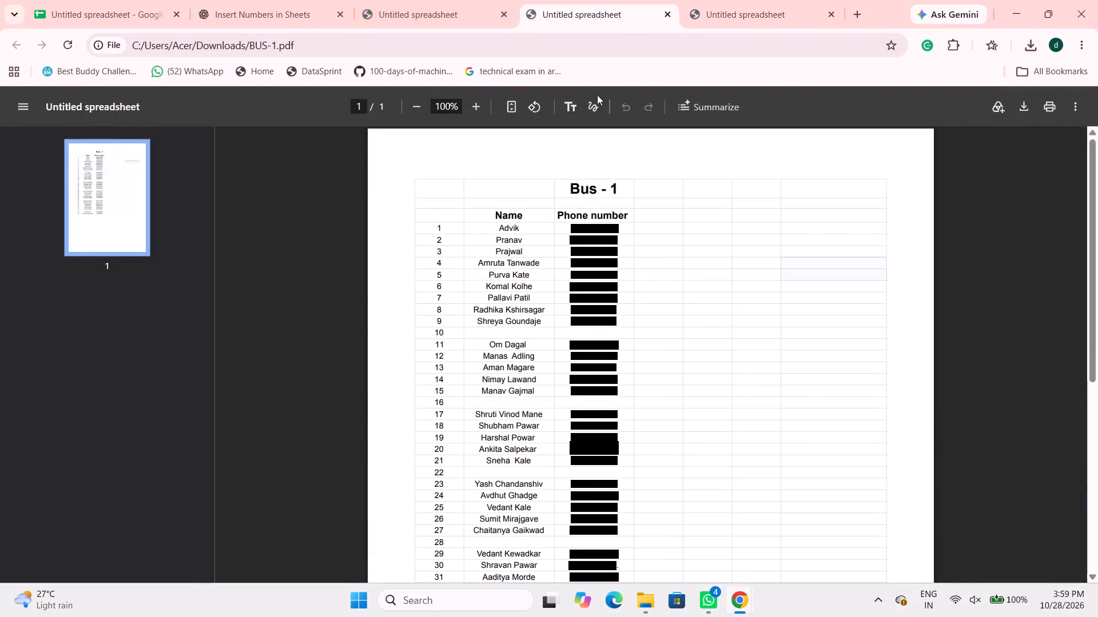
pyautogui.click(445, 6)
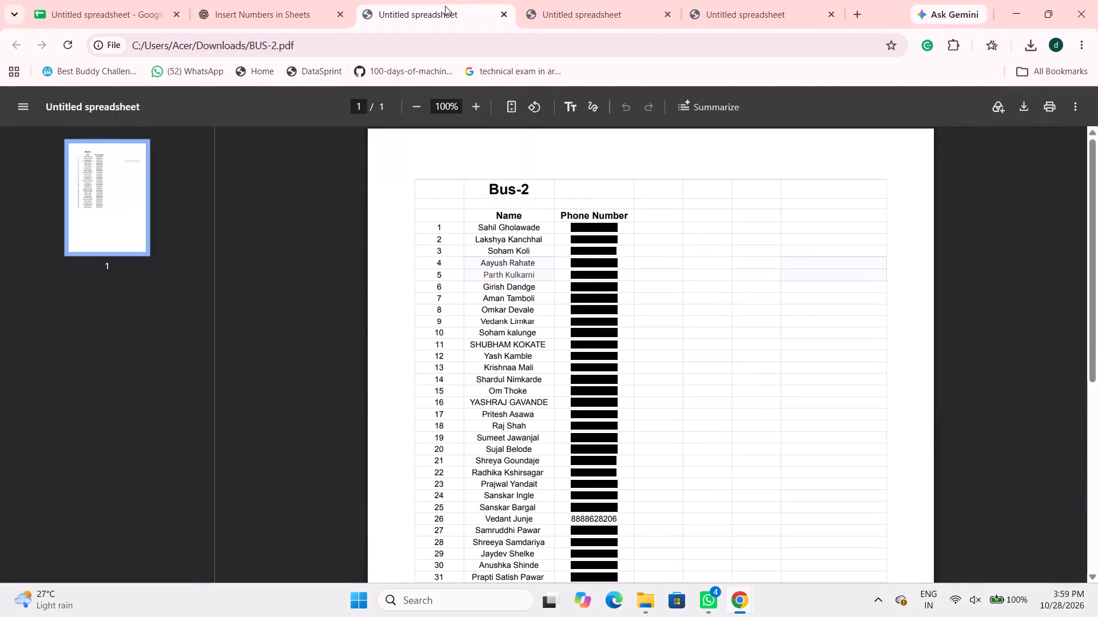
pyautogui.click(503, 14)
pyautogui.click(503, 14)
pyautogui.click(503, 14)
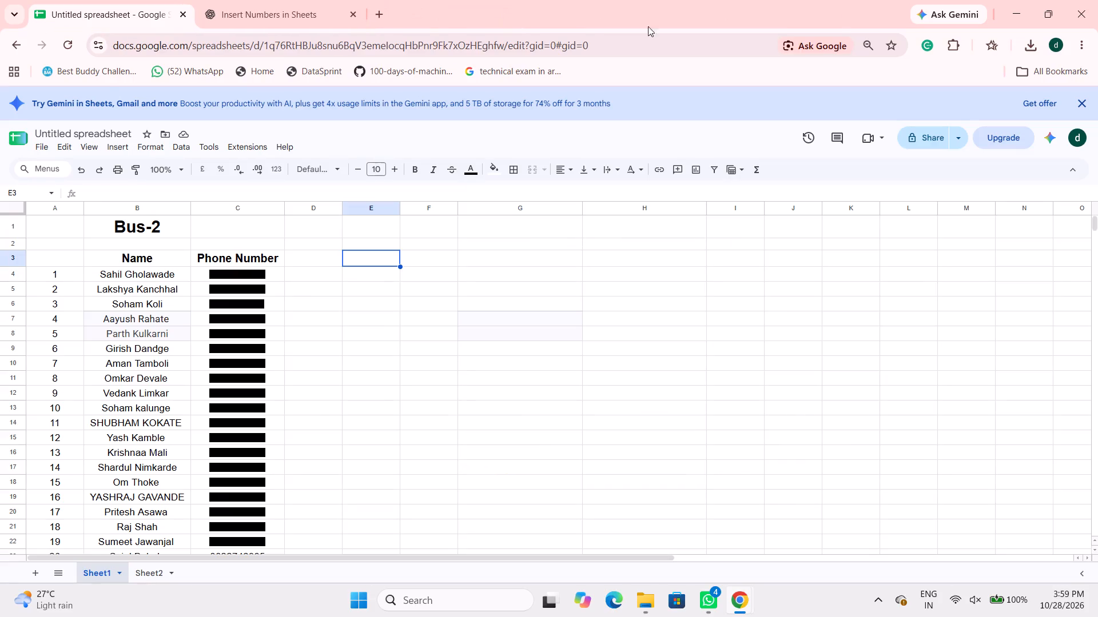
# Switch from the spreadsheet back to the Downloads folder in File Explorer, where the three renamed PDFs are stored.
pyautogui.click(1019, 0)
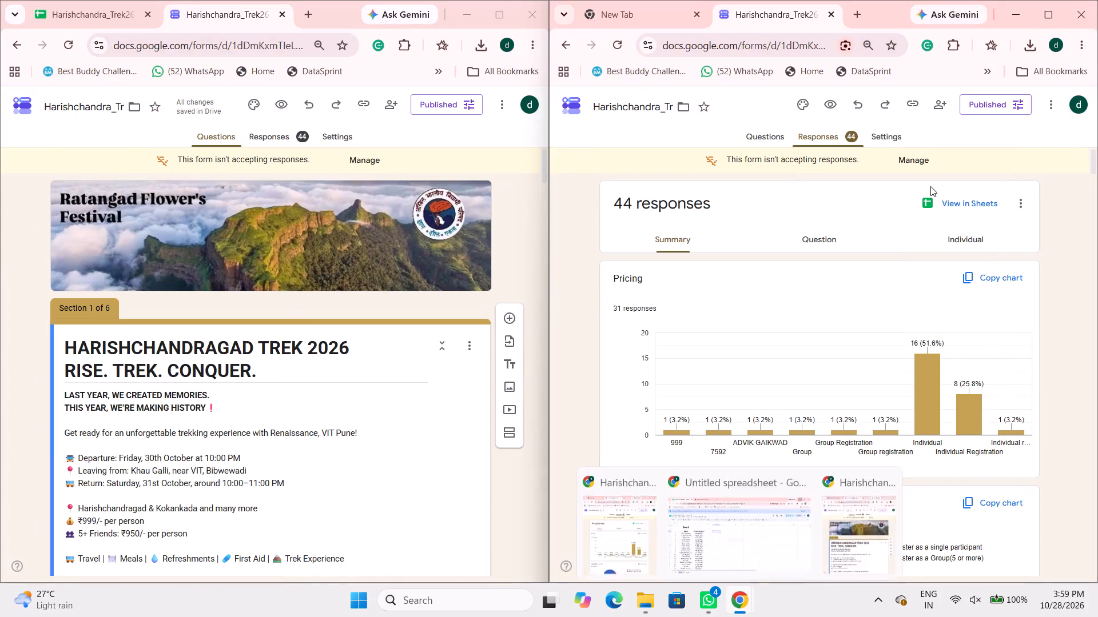
pyautogui.click(639, 598)
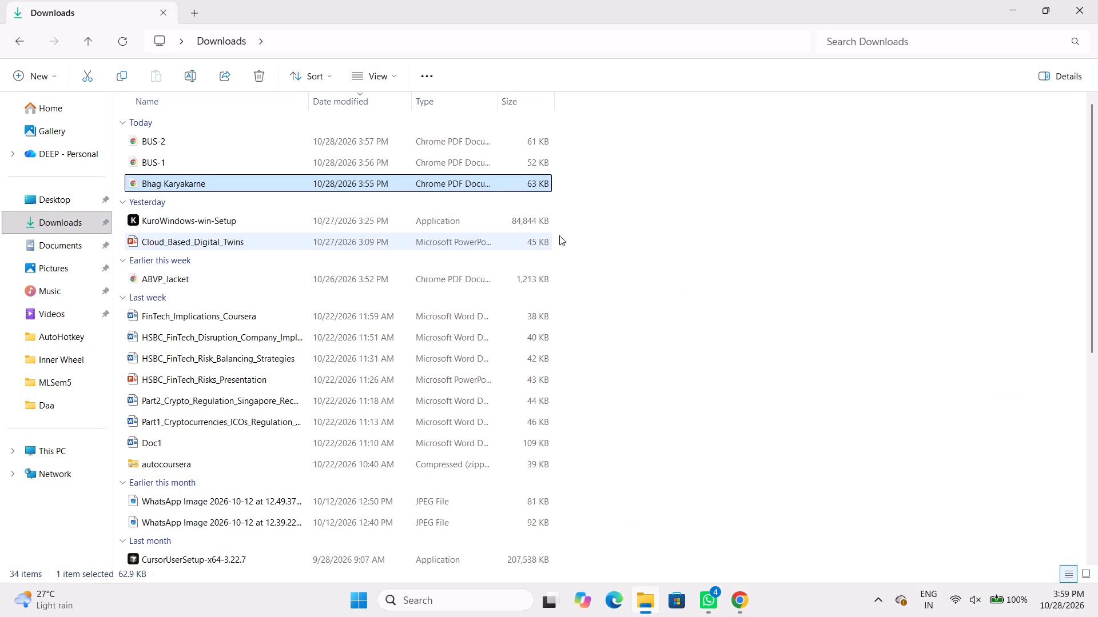
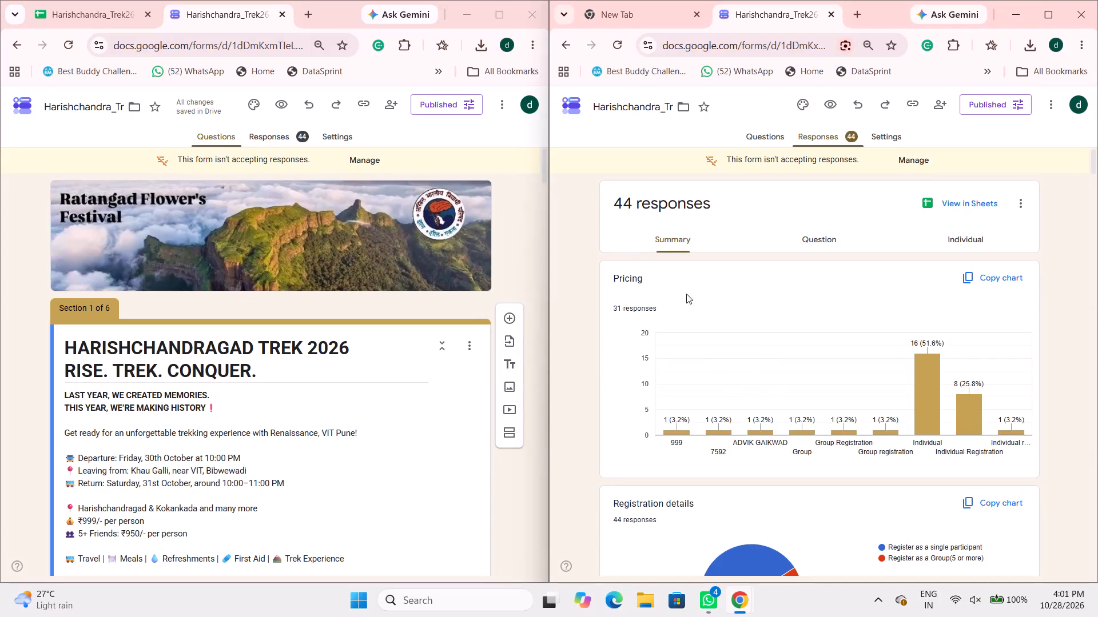
# Glance over the Harishchandra trek form's response summary and open its linked responses spreadsheet.
pyautogui.scroll(4, 770, 382)
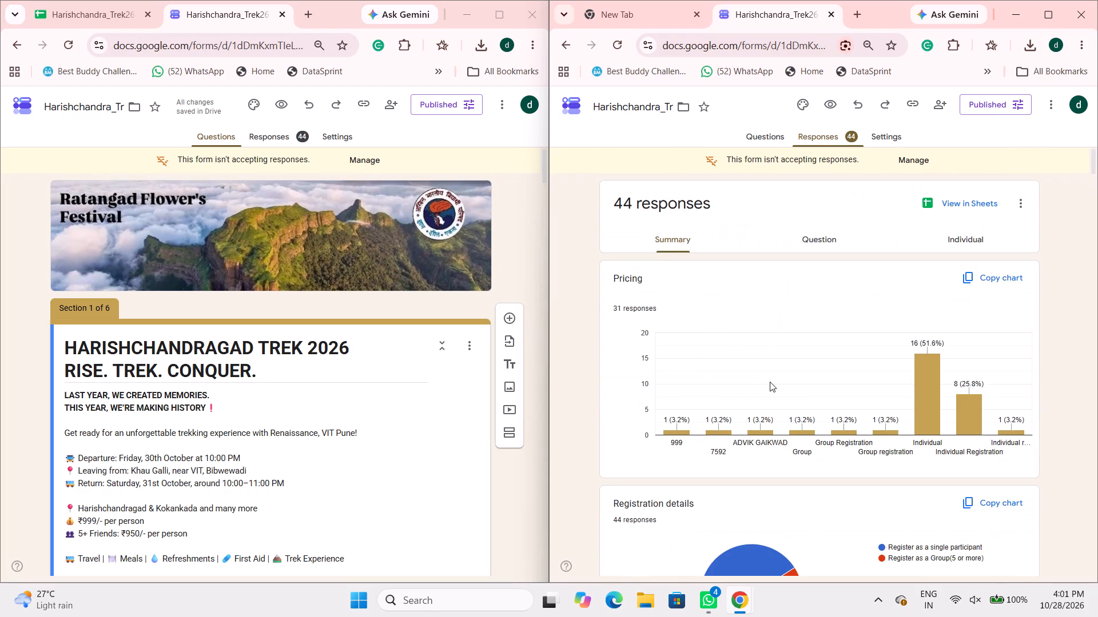
pyautogui.scroll(-6, 770, 382)
pyautogui.scroll(10, 770, 382)
pyautogui.scroll(-1, 770, 382)
pyautogui.scroll(7, 835, 197)
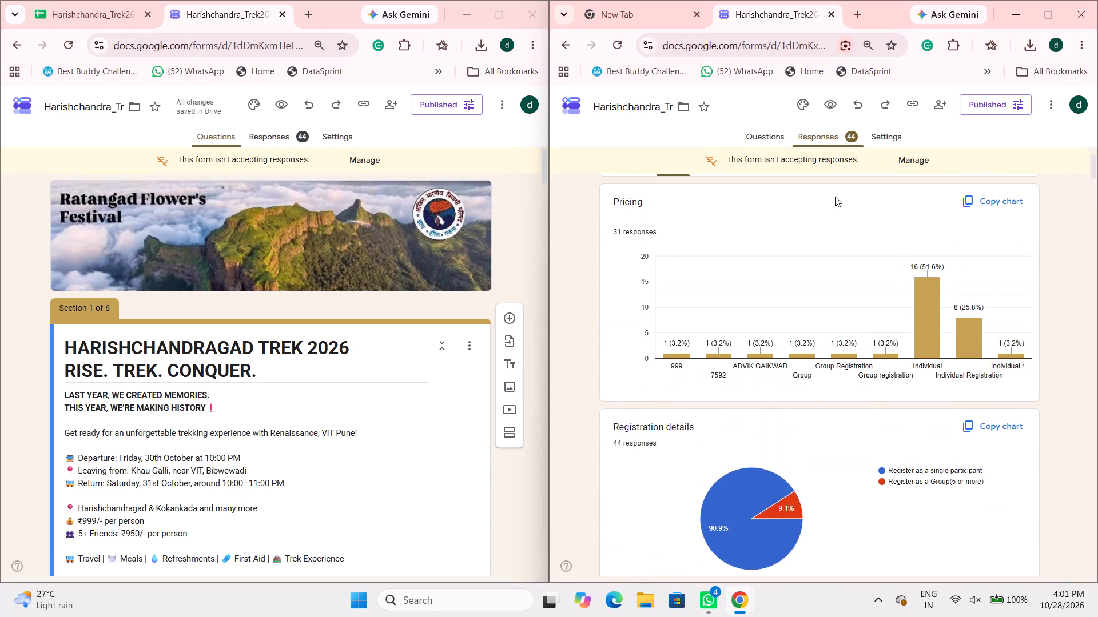
pyautogui.scroll(2, 835, 197)
pyautogui.click(935, 195)
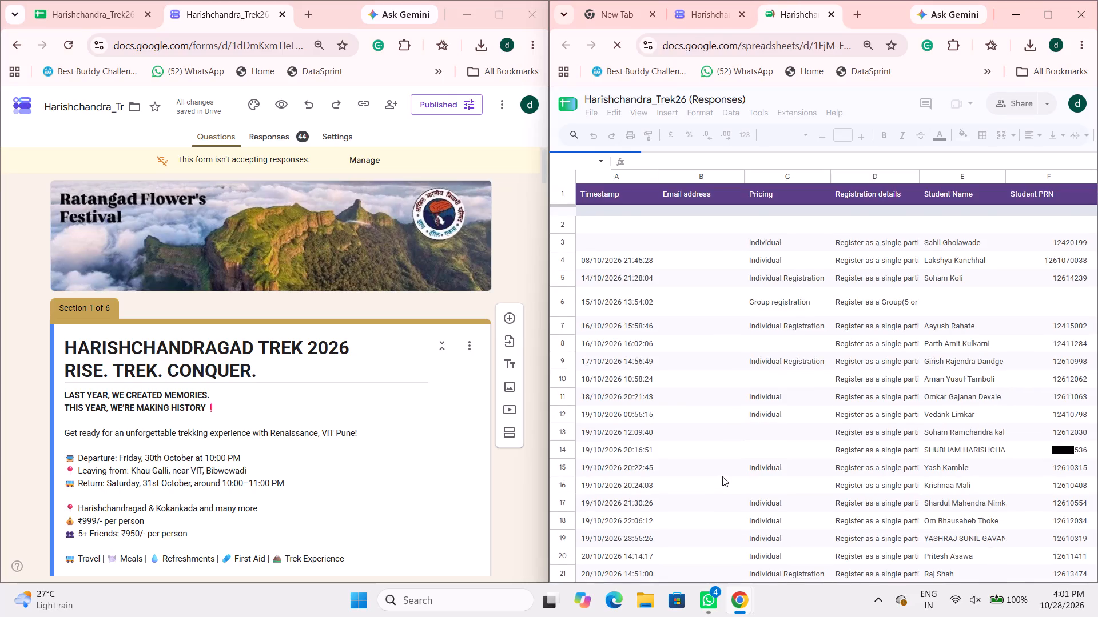
# Examine the most recent registrations in the Form responses 1 sheet across the student, payment, group leader and group member columns.
pyautogui.scroll(-6, 722, 476)
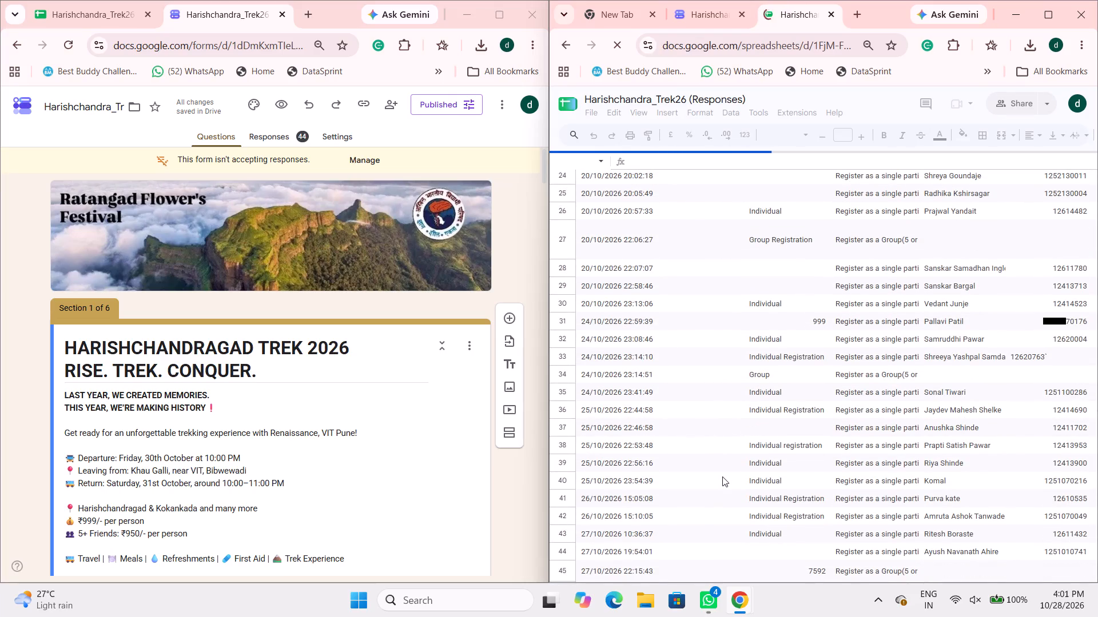
pyautogui.scroll(-3, 730, 398)
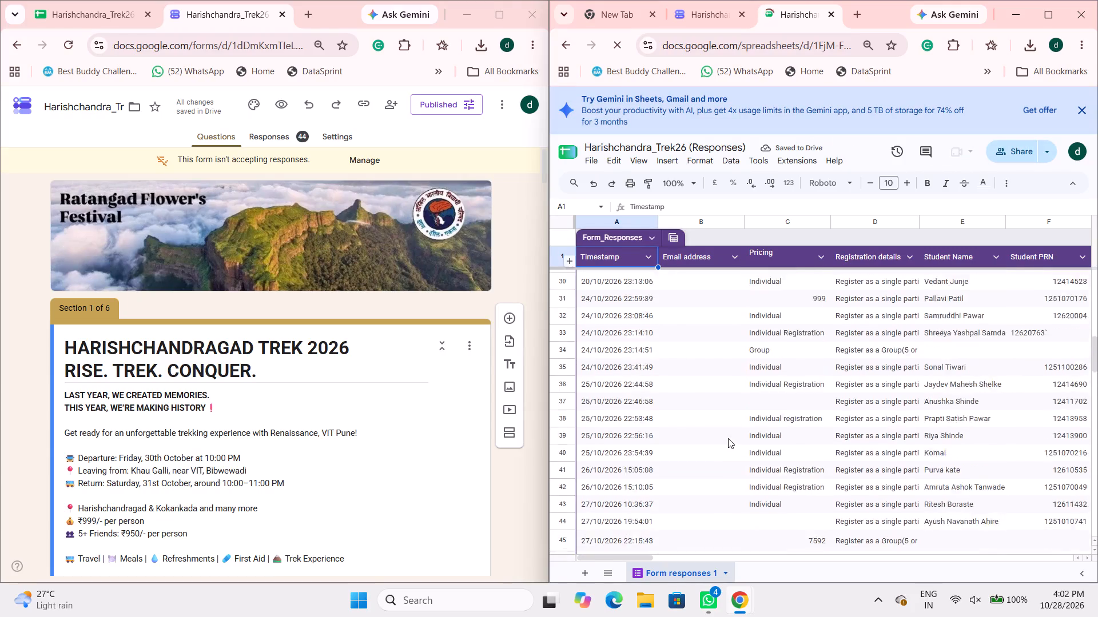
pyautogui.scroll(-1, 728, 438)
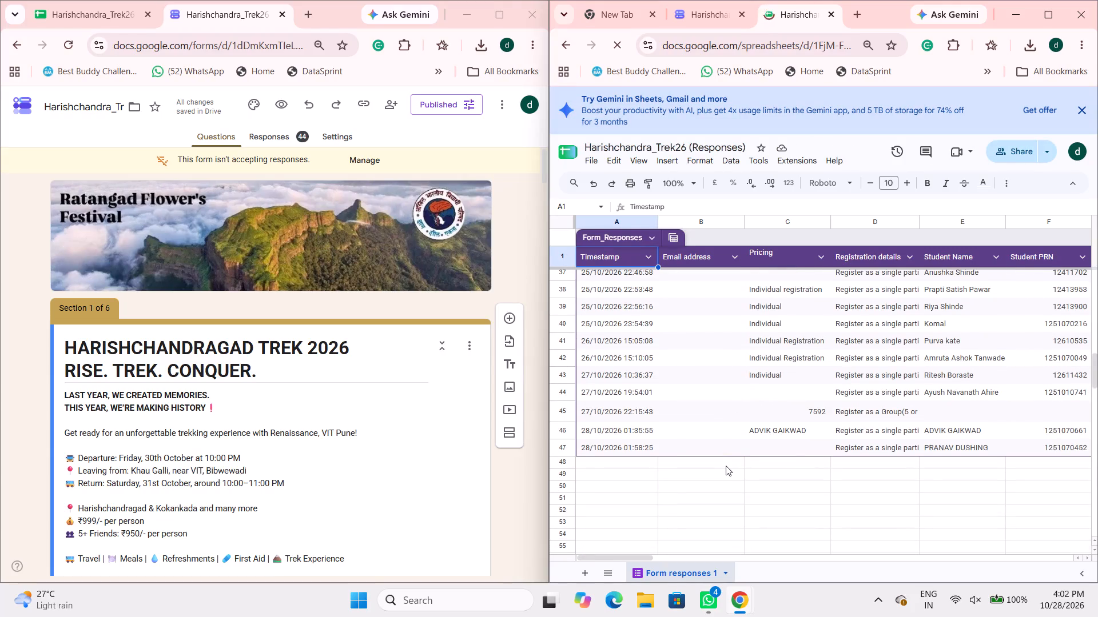
pyautogui.hscroll(-1, 726, 466)
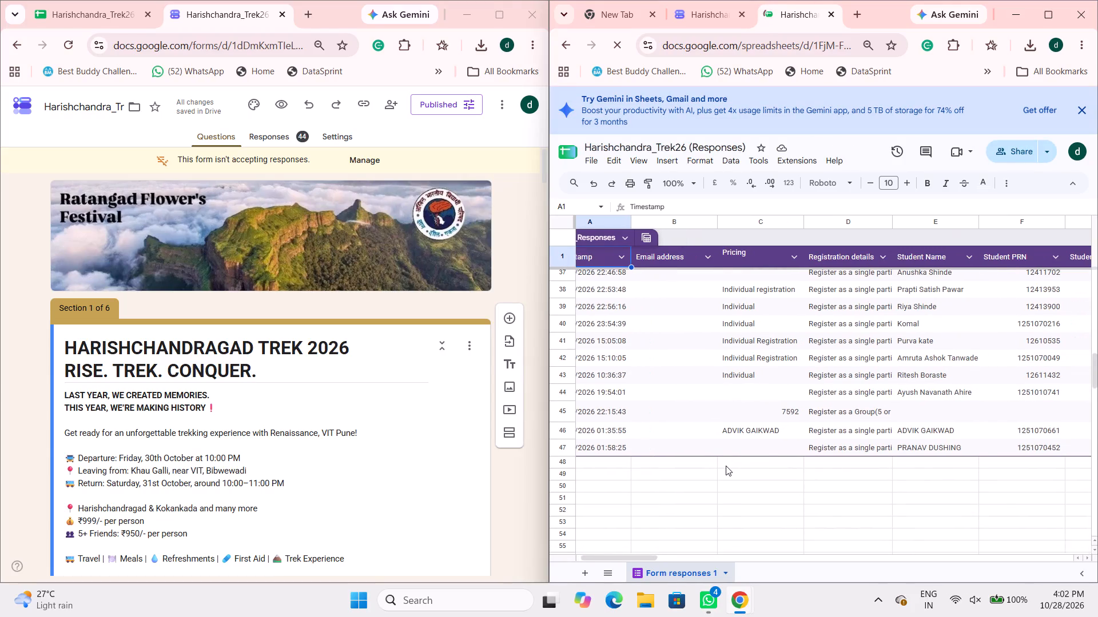
pyautogui.hscroll(-3, 726, 466)
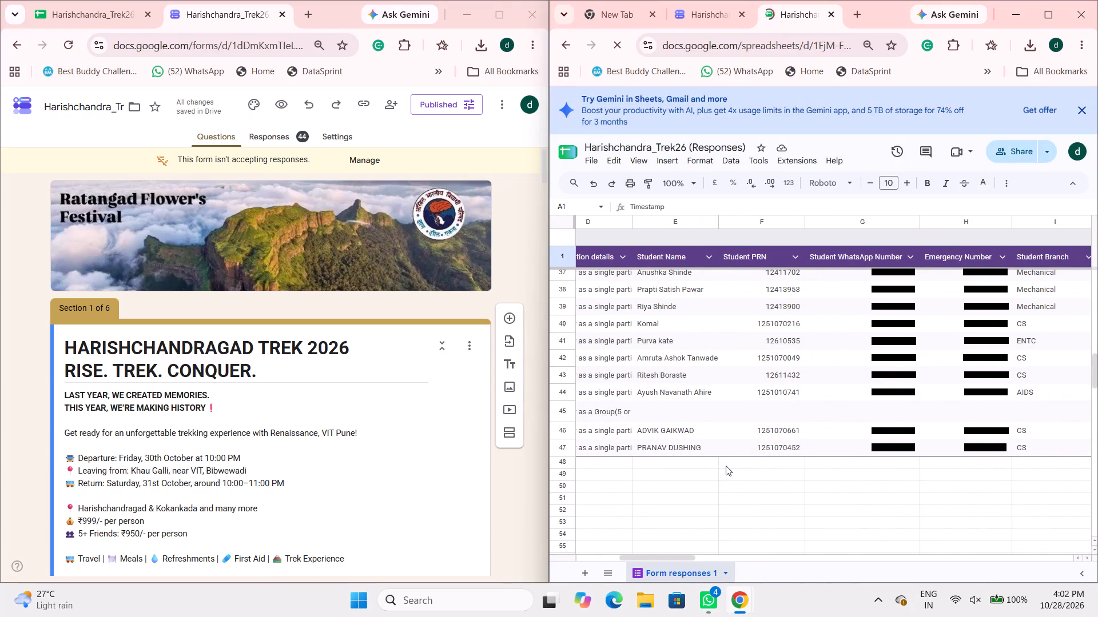
pyautogui.hscroll(4, 726, 466)
pyautogui.hscroll(-2, 726, 466)
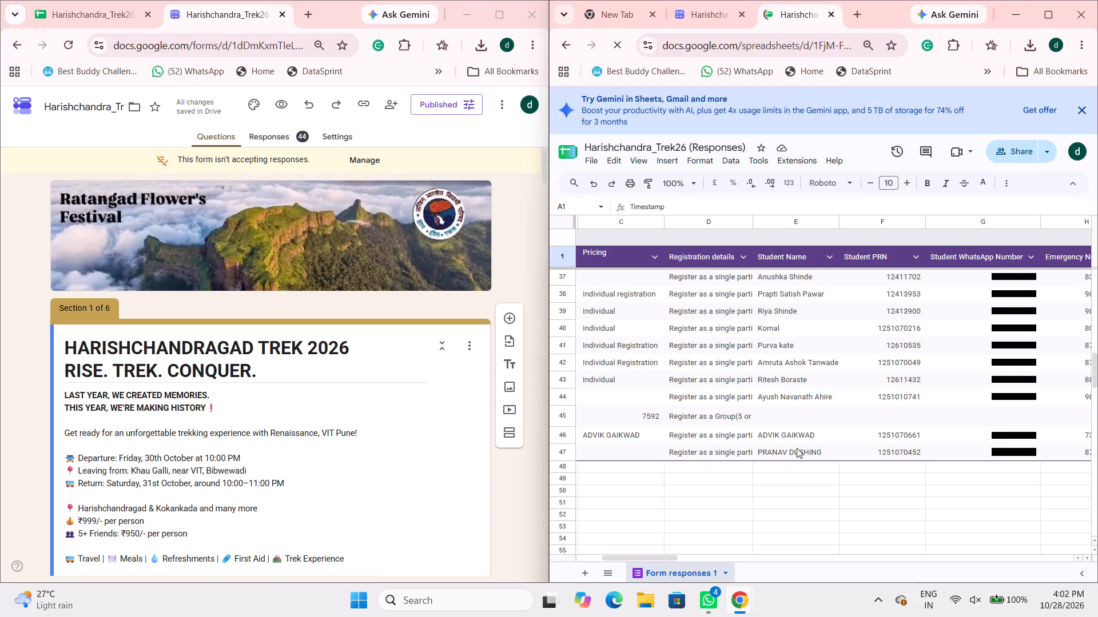
pyautogui.hscroll(-6, 797, 448)
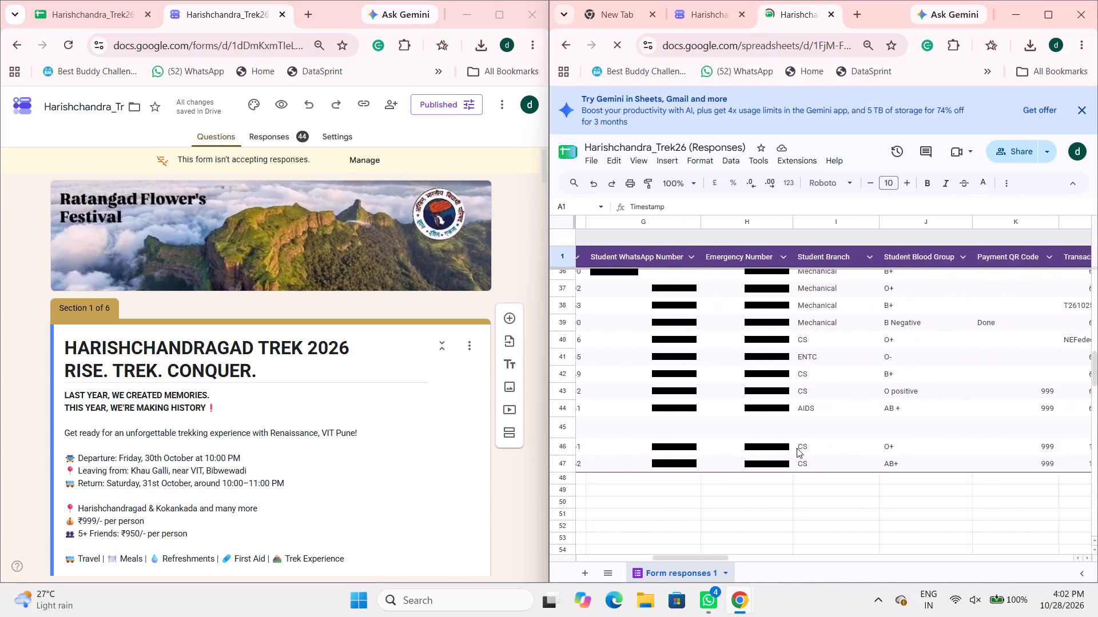
pyautogui.hscroll(-4, 797, 448)
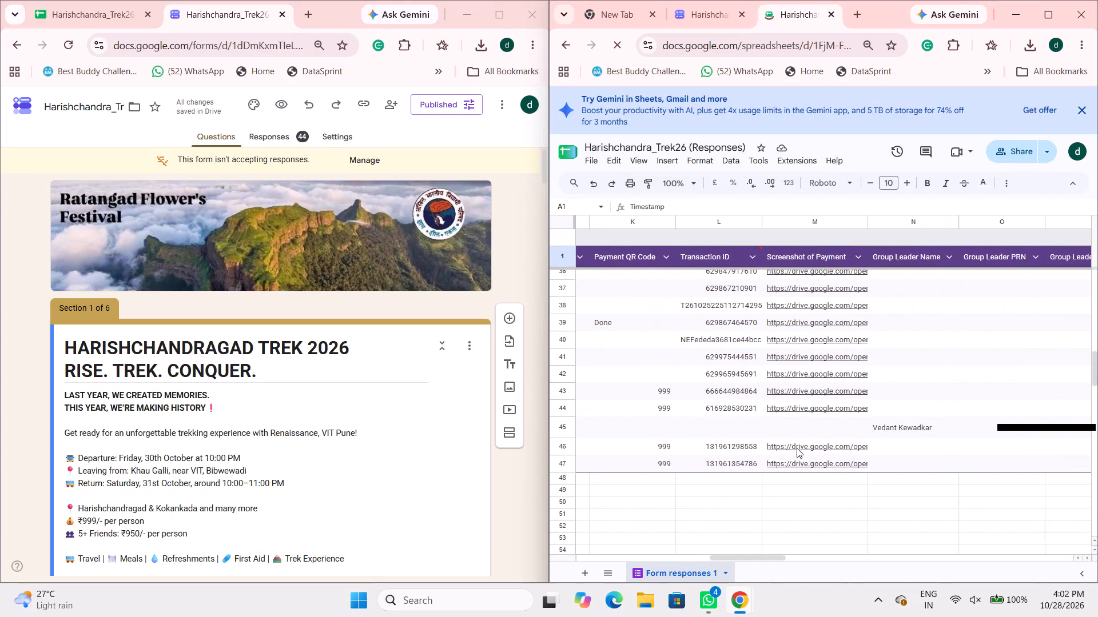
pyautogui.hscroll(-4, 797, 448)
pyautogui.hscroll(2, 797, 448)
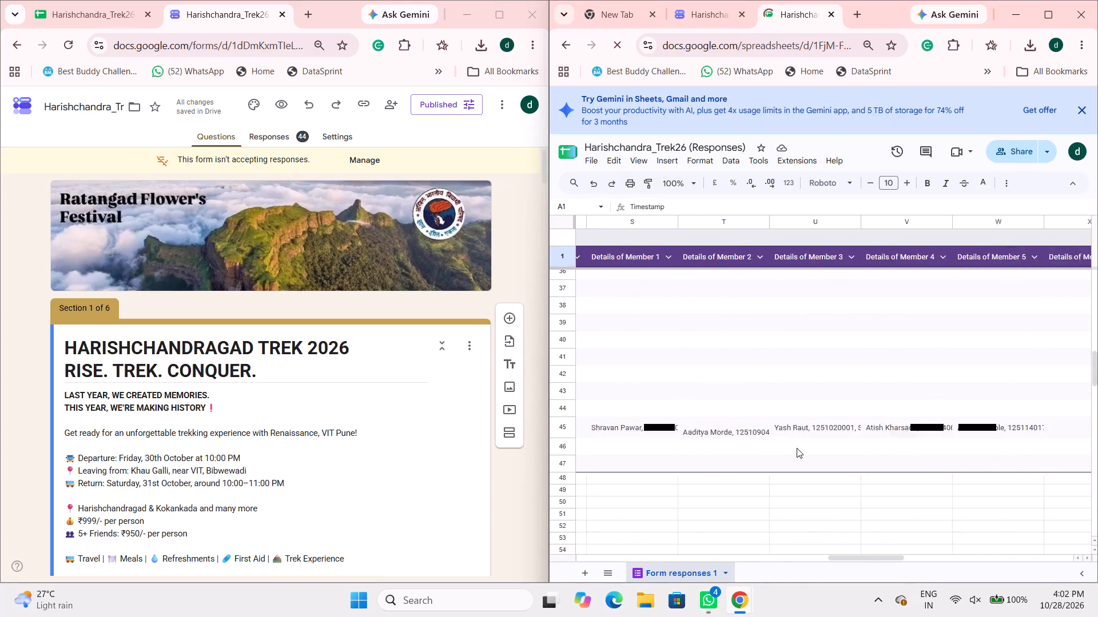
# Look through the Form responses 1 sheet from the first to the latest registration, checking timestamps, pricing, registration type and student names.
pyautogui.hscroll(5, 797, 448)
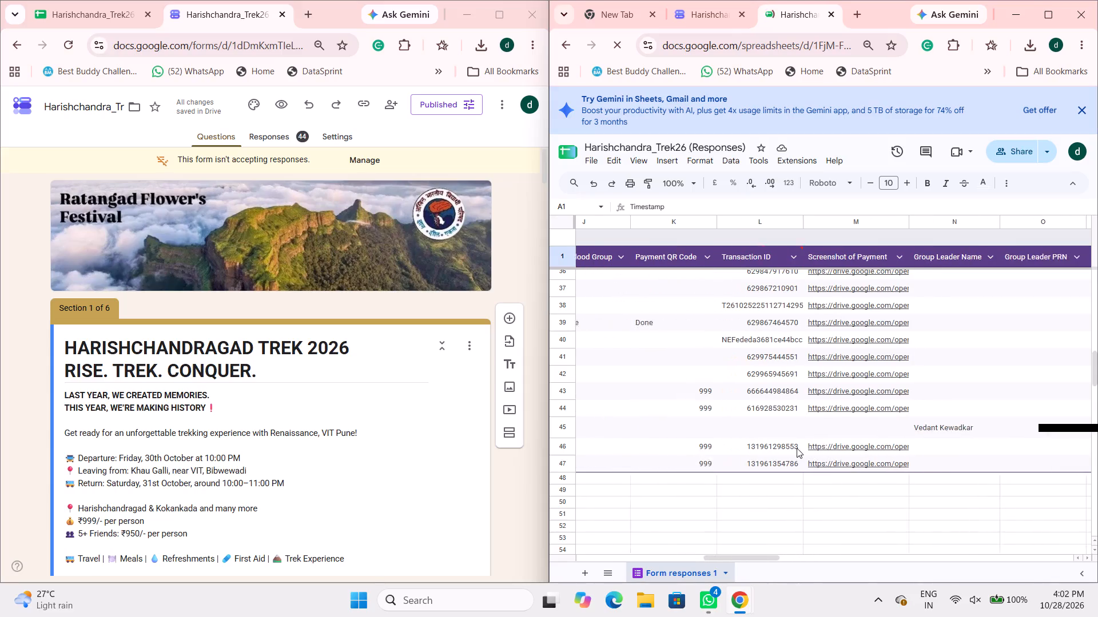
pyautogui.hscroll(8, 797, 448)
pyautogui.scroll(6, 797, 448)
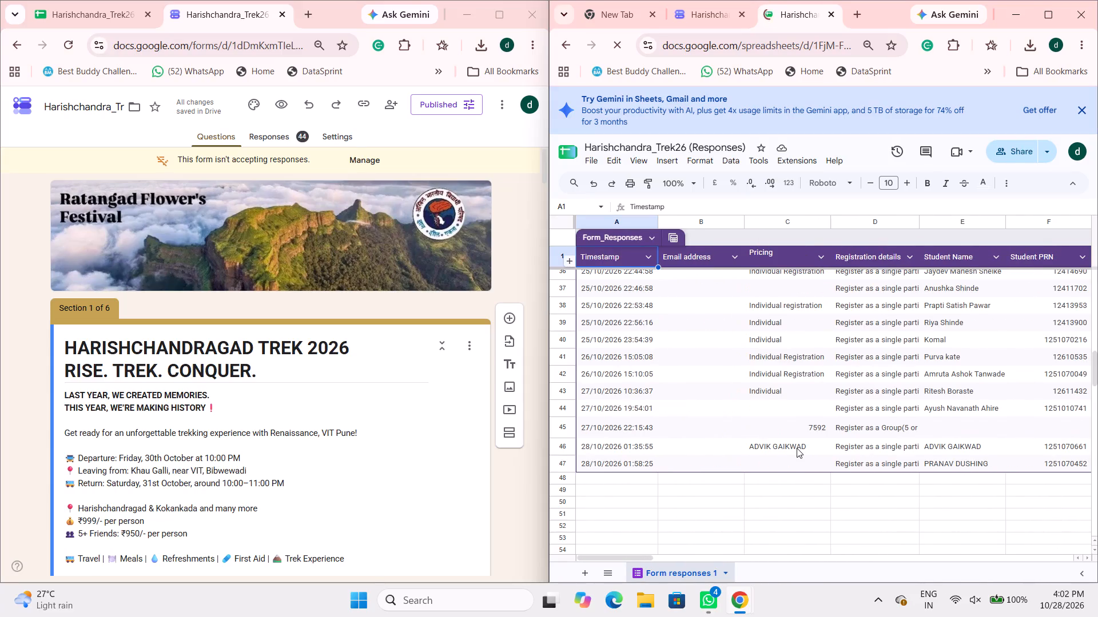
pyautogui.scroll(12, 721, 382)
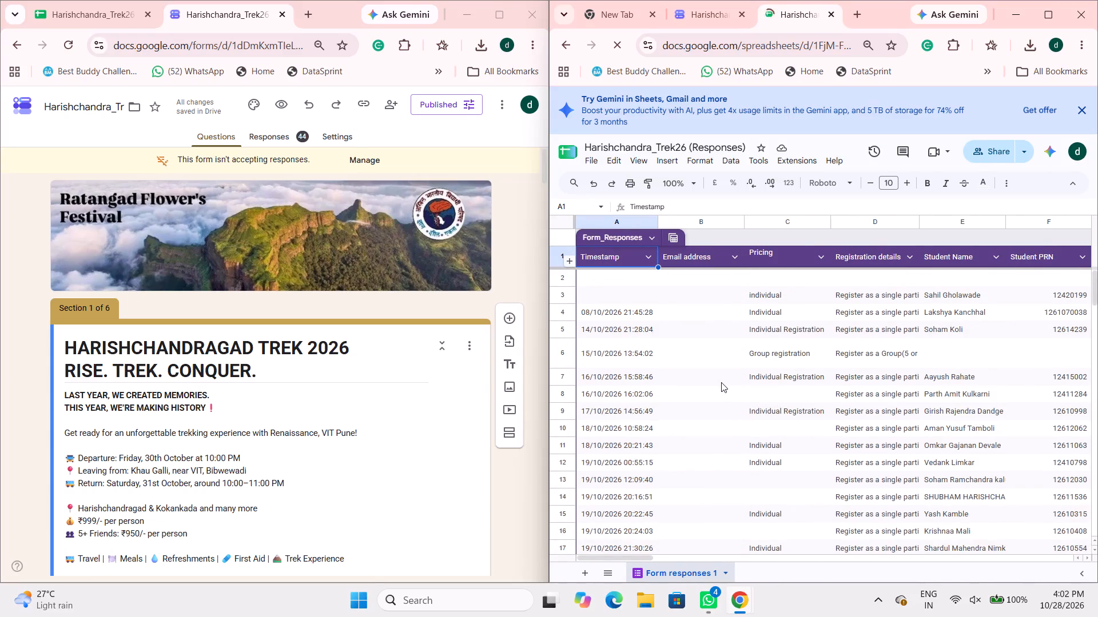
pyautogui.scroll(1, 721, 382)
pyautogui.scroll(-5, 721, 382)
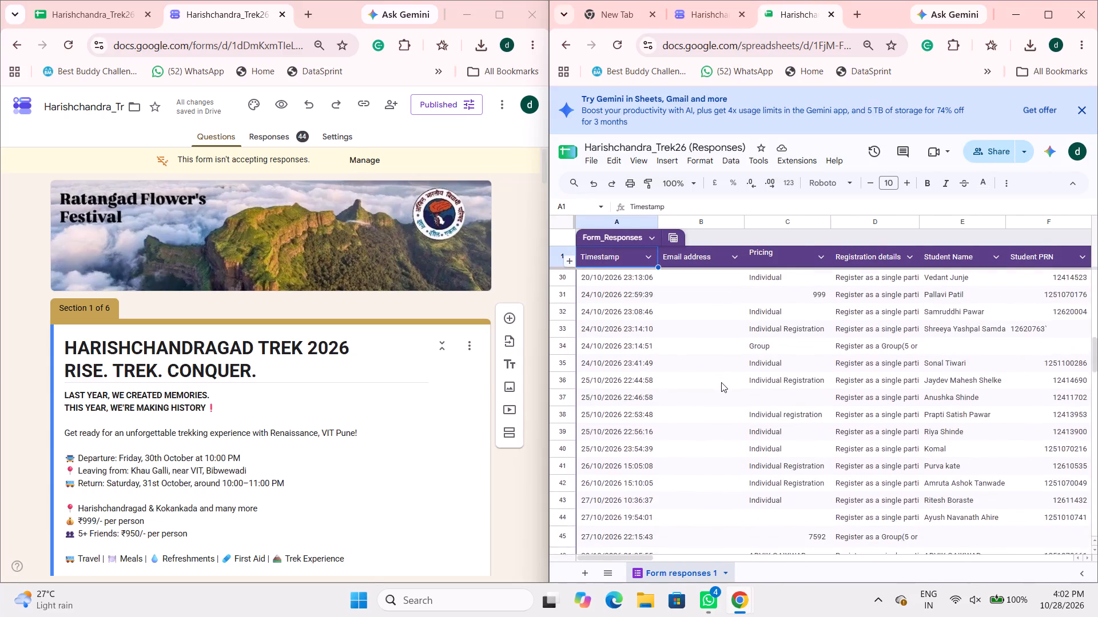
pyautogui.scroll(-2, 721, 382)
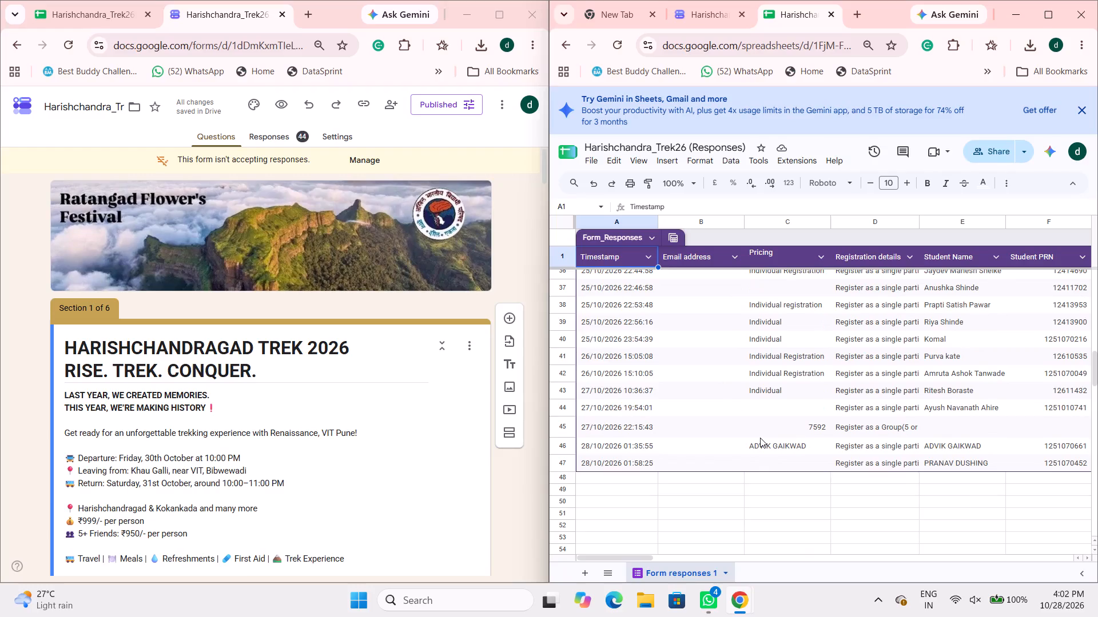
# Examine the earliest registrations in the Form responses 1 sheet across the blood group, payment, group leader and group member columns.
pyautogui.hscroll(-1, 760, 438)
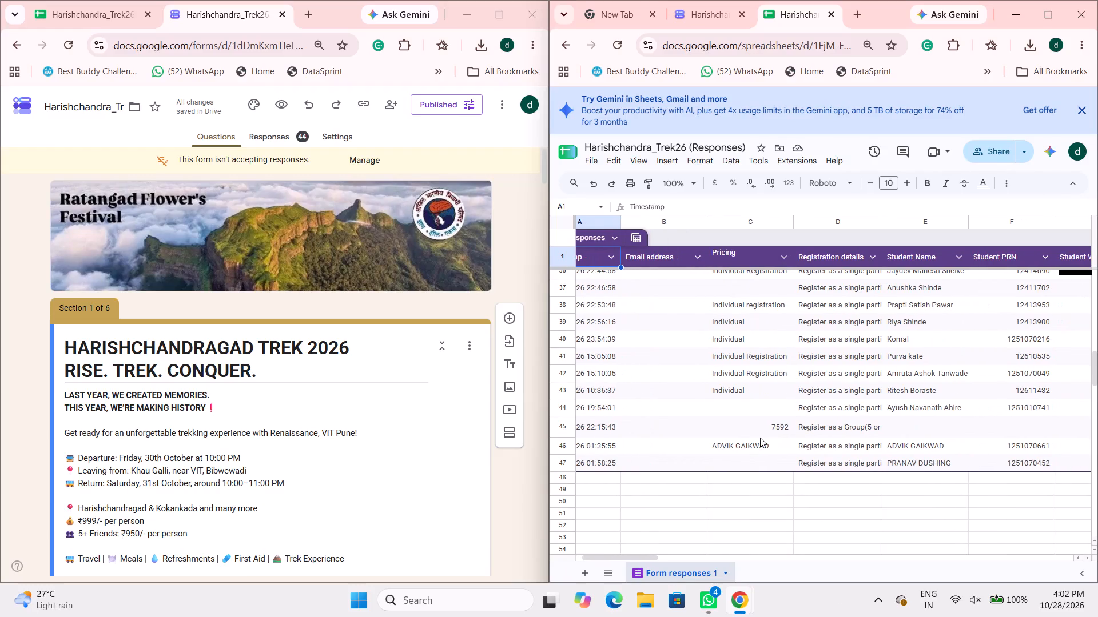
pyautogui.scroll(7, 760, 438)
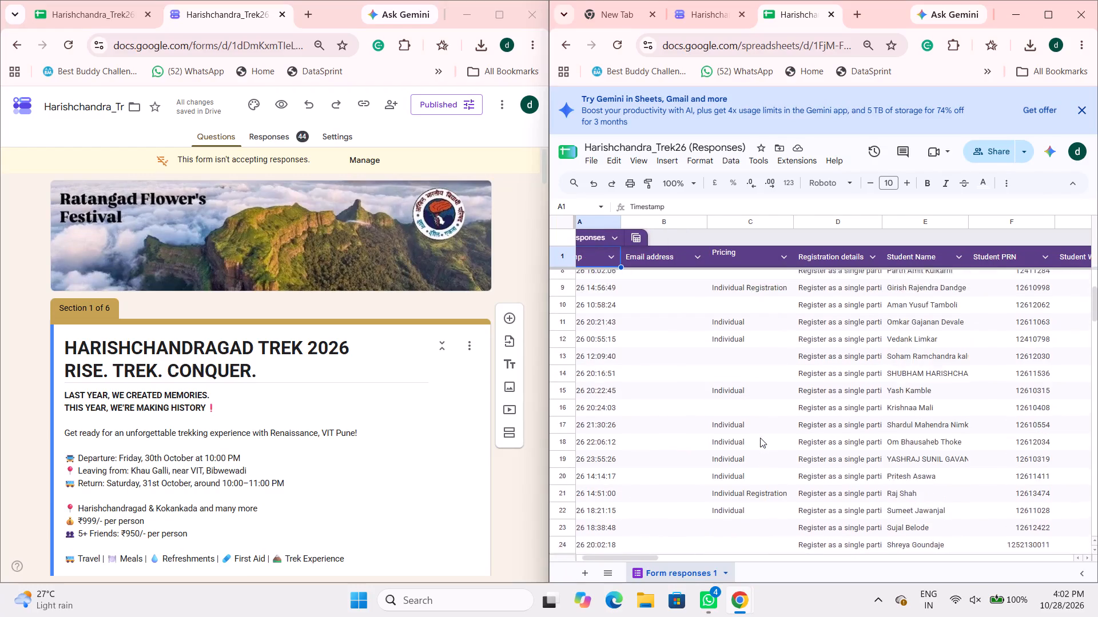
pyautogui.scroll(3, 760, 438)
pyautogui.hscroll(-6, 760, 438)
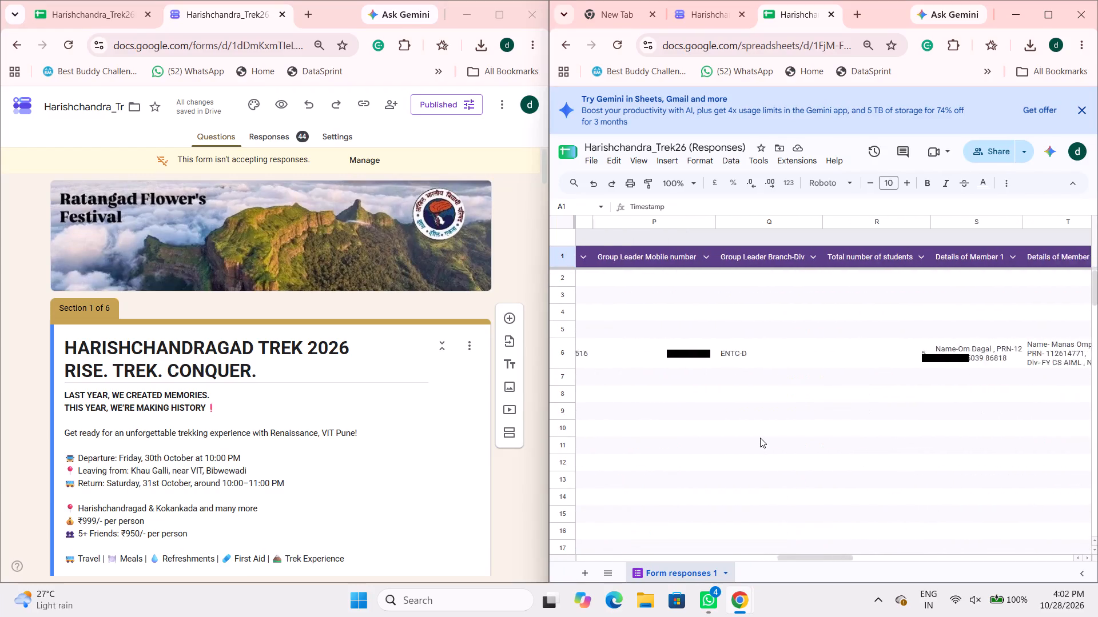
pyautogui.hscroll(4, 760, 438)
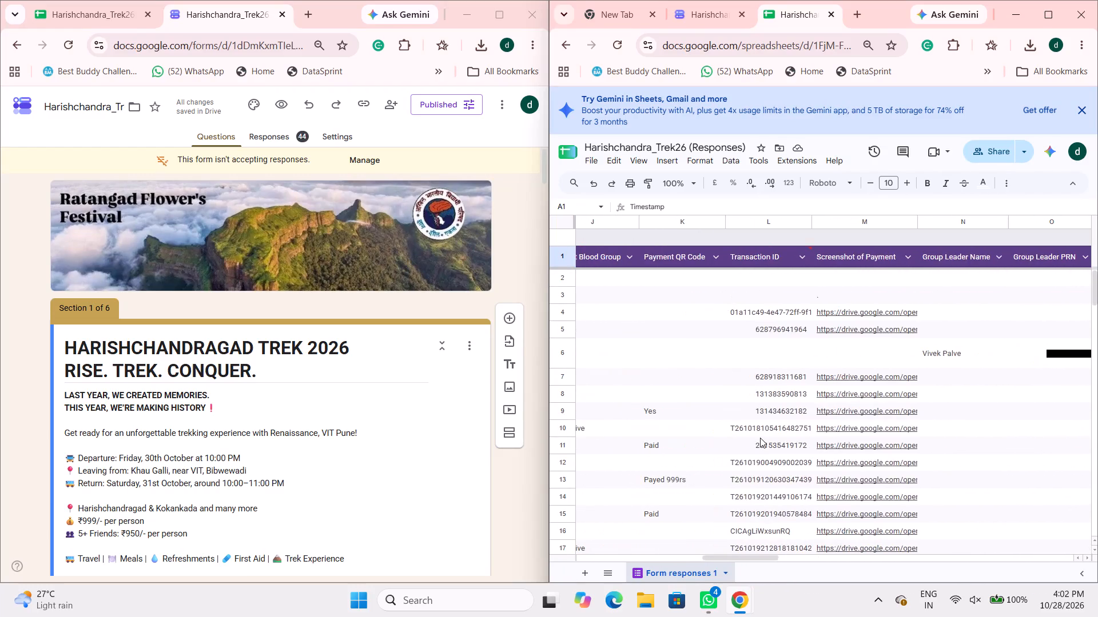
pyautogui.hscroll(1, 760, 438)
pyautogui.scroll(1, 760, 438)
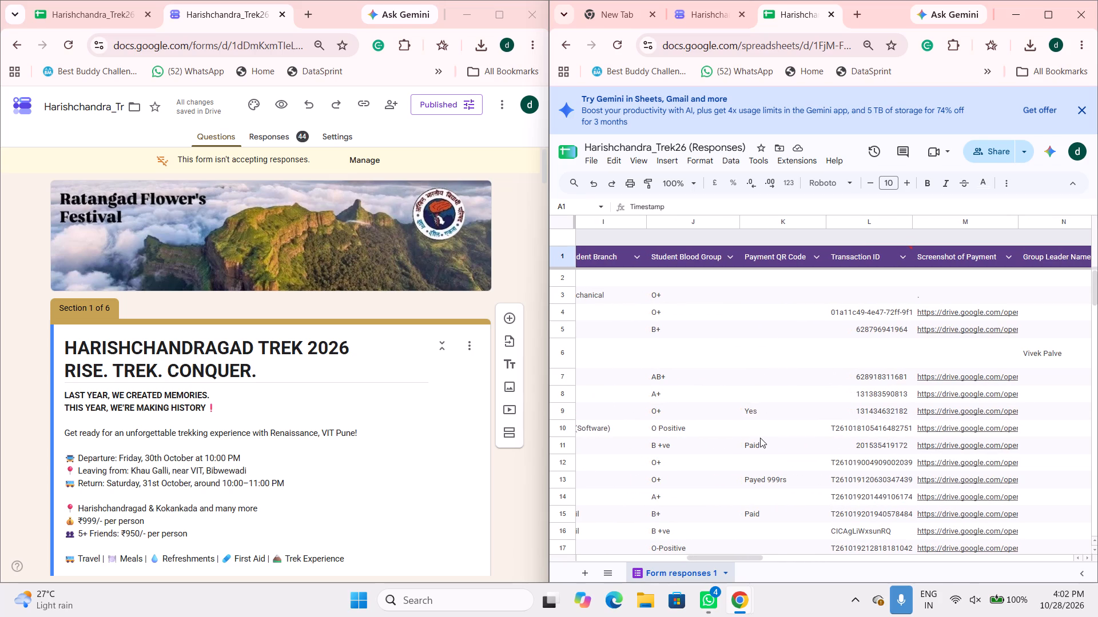